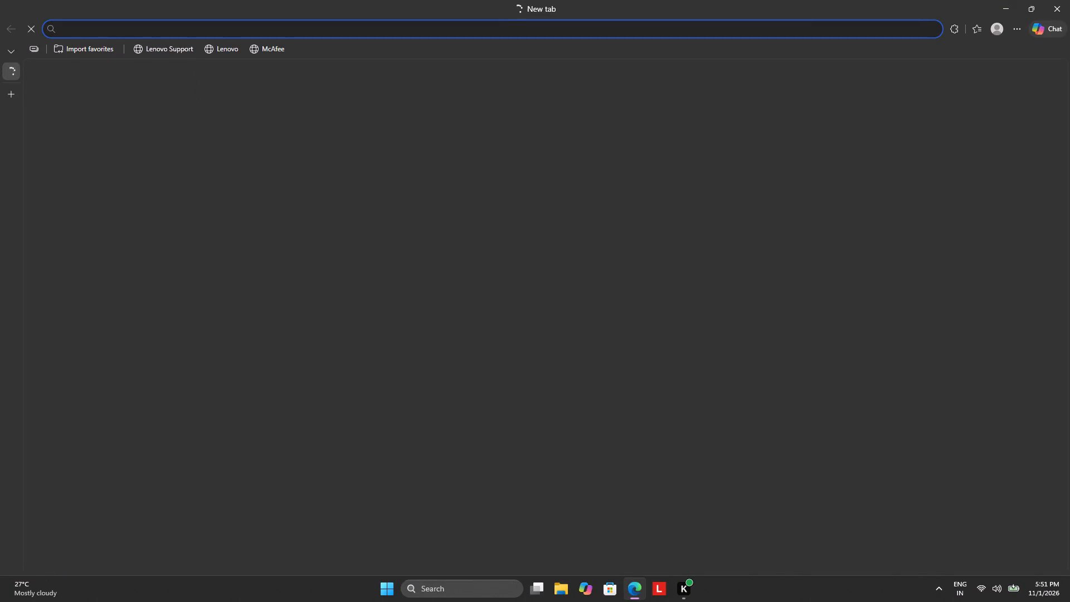
Search the web for canva.com and open Canva's Log In page from the results.
click(188, 28)
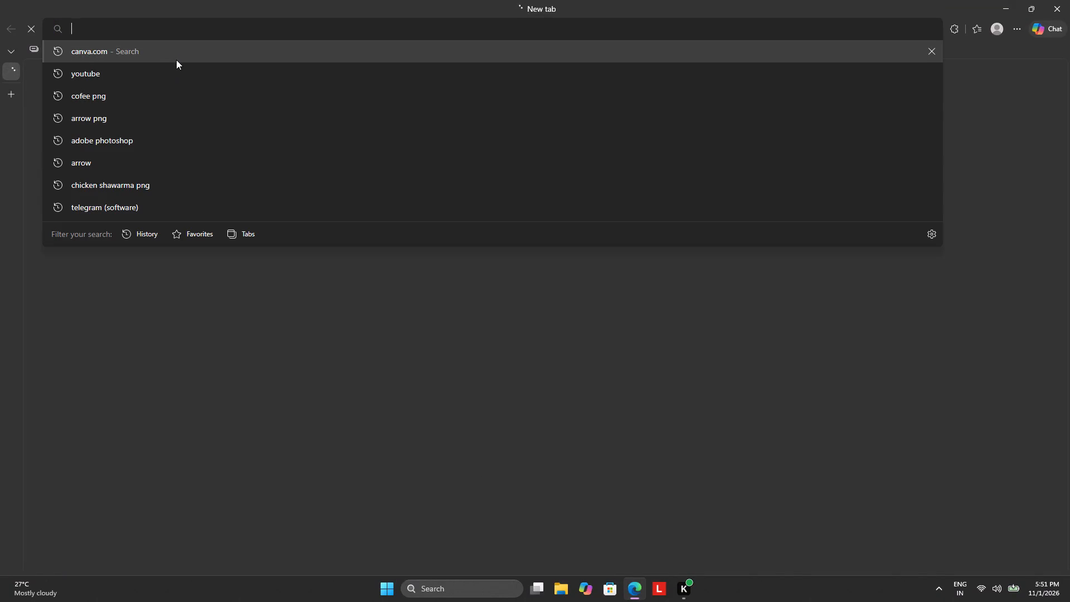
click(177, 60)
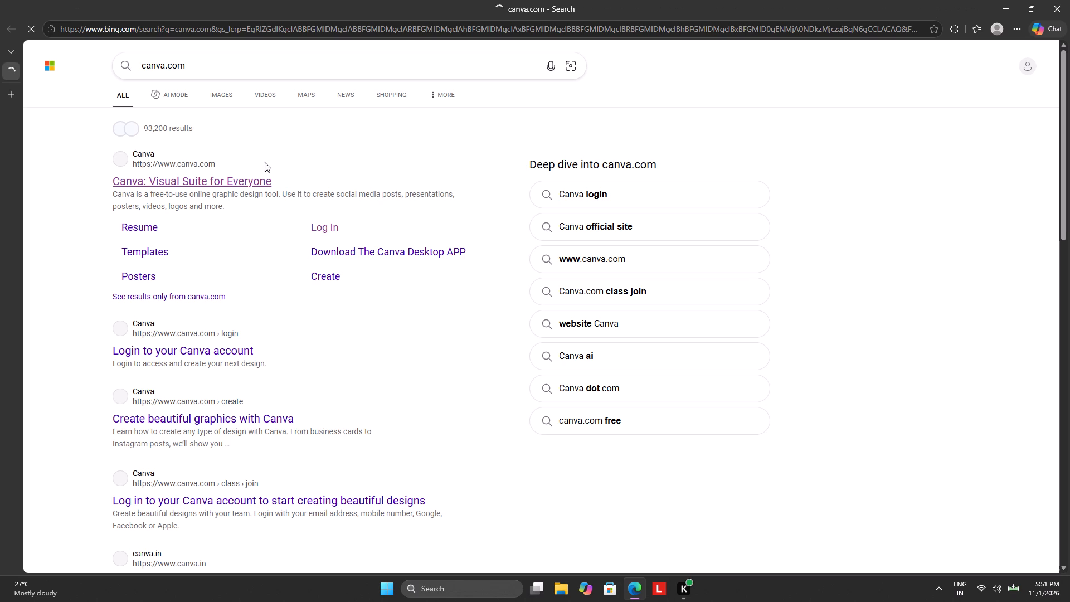
click(321, 232)
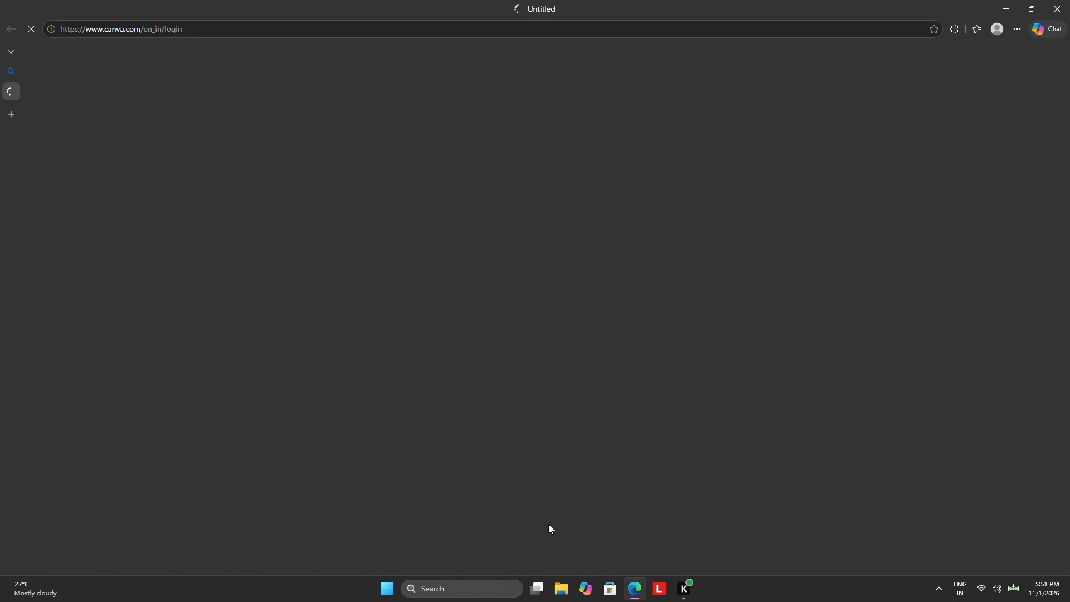
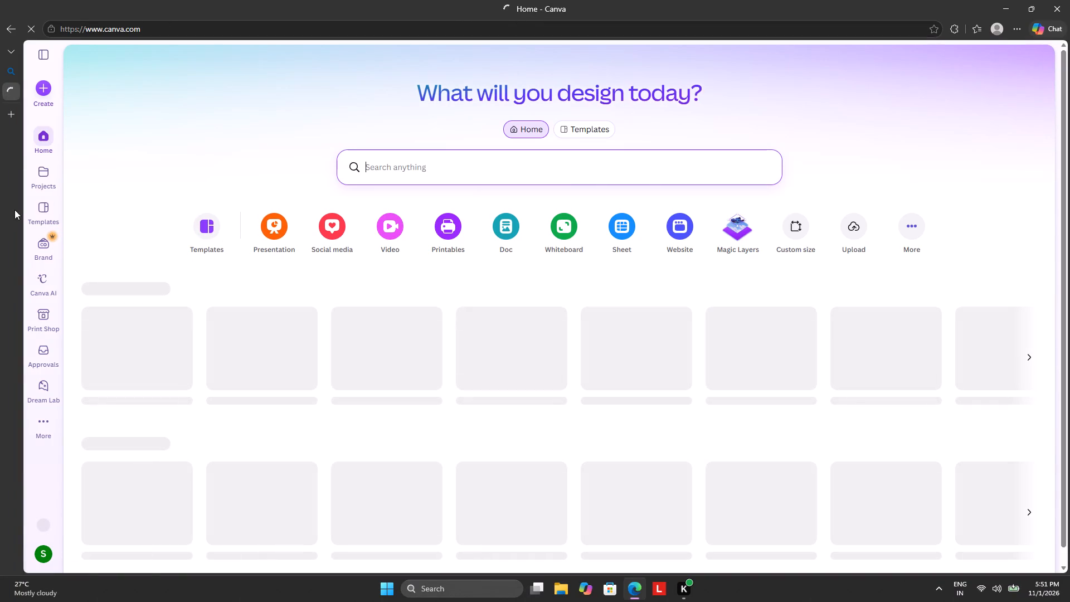
Open the Projects page from the Canva home page.
click(43, 180)
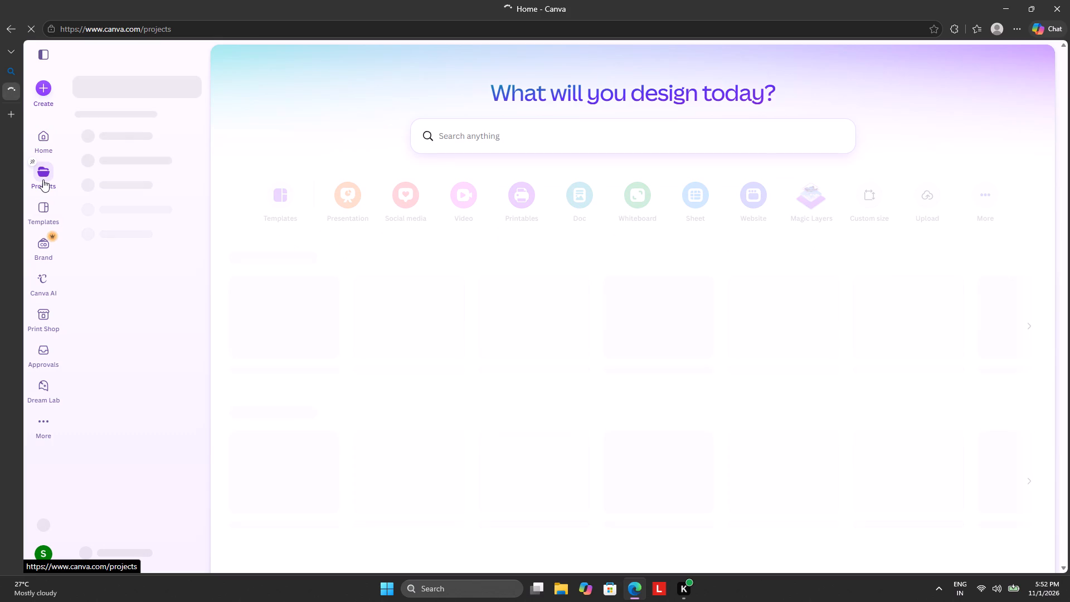
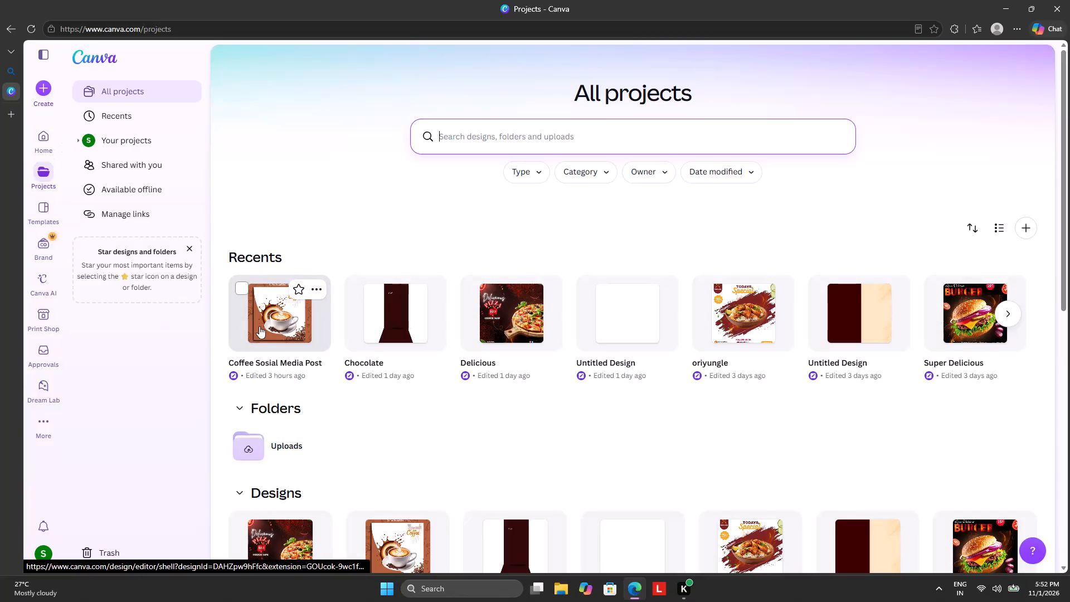
Open the "Coffee Sosial Media Post" design from the recent projects.
click(280, 319)
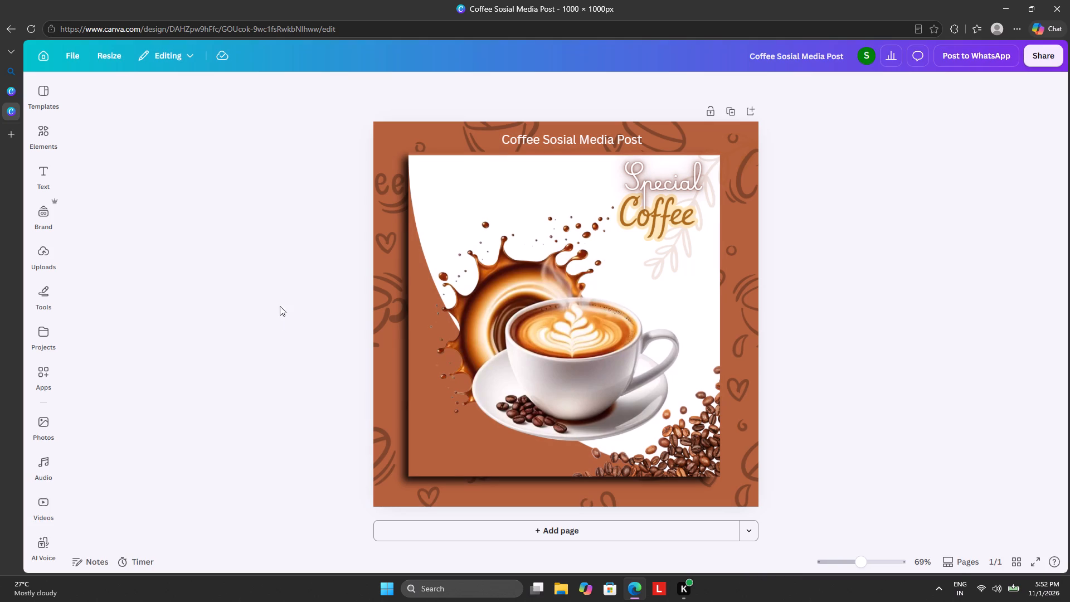
Search the elements library for "order now" and show all matching graphics.
click(46, 133)
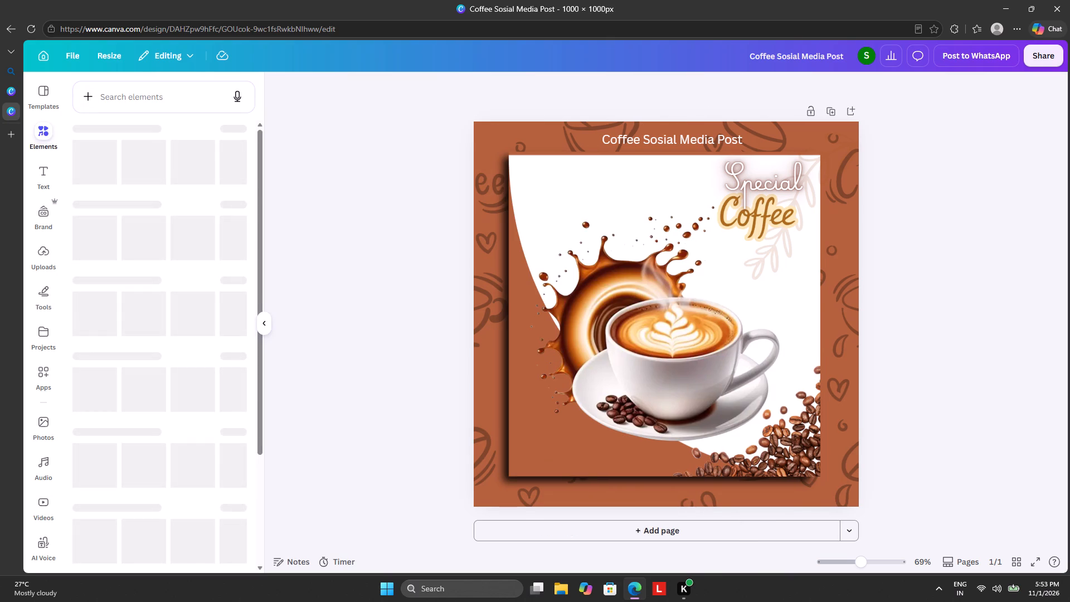
click(135, 96)
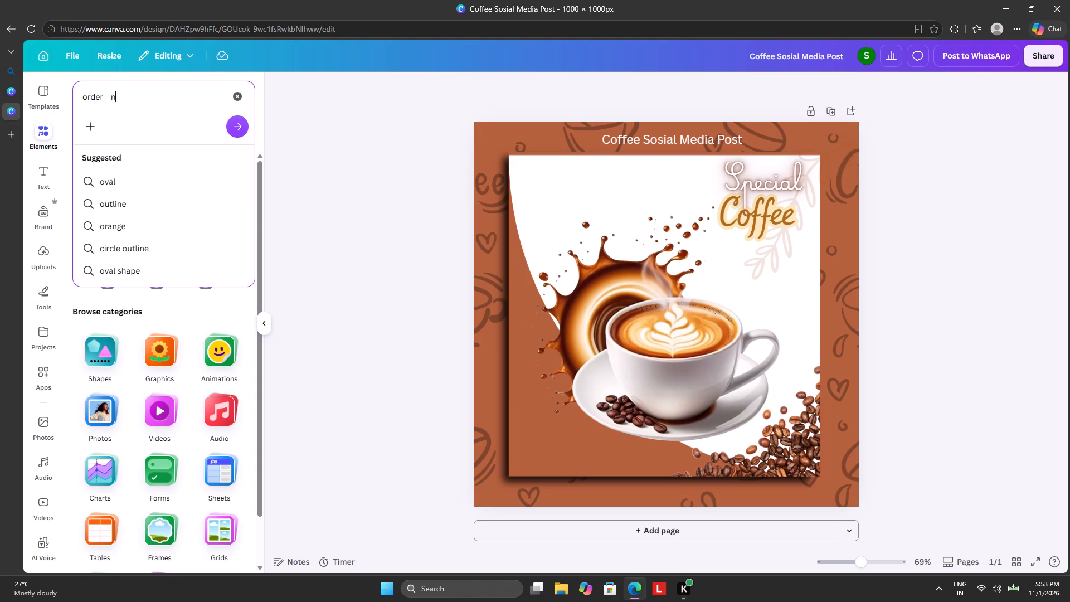
key(Return)
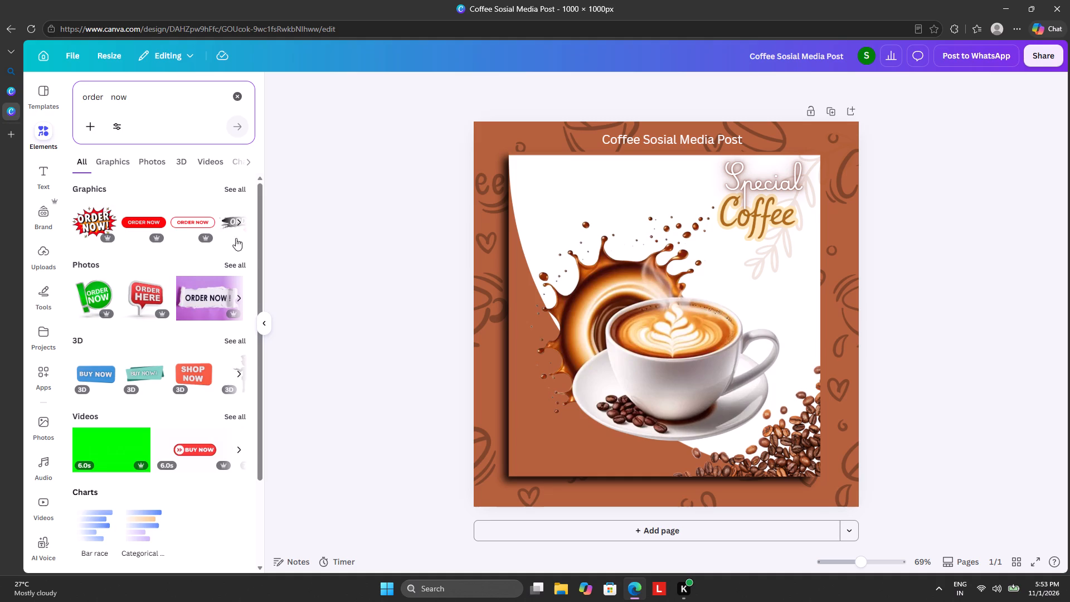
click(232, 187)
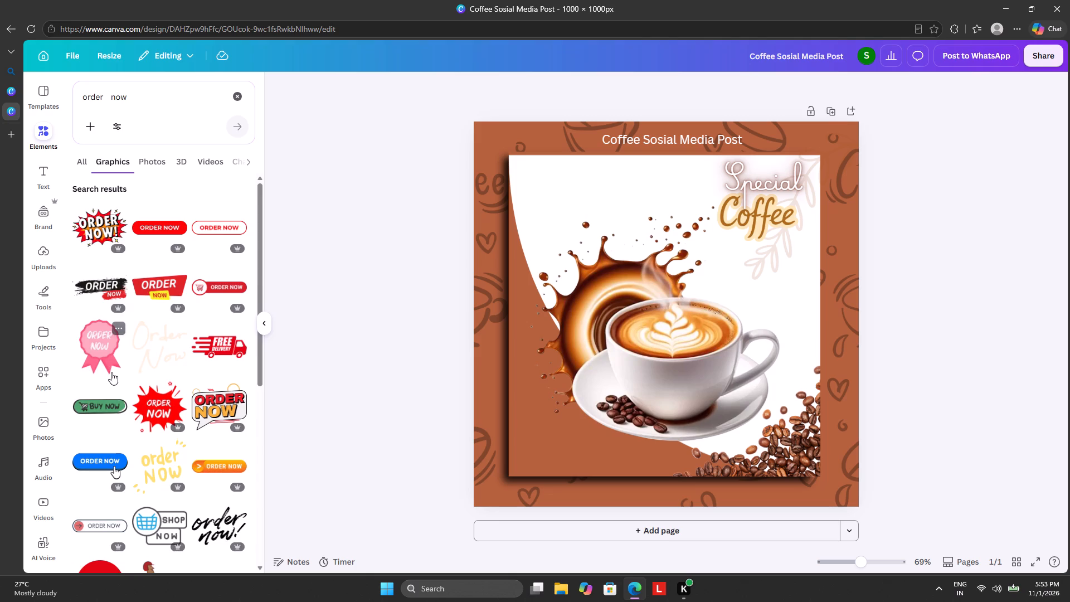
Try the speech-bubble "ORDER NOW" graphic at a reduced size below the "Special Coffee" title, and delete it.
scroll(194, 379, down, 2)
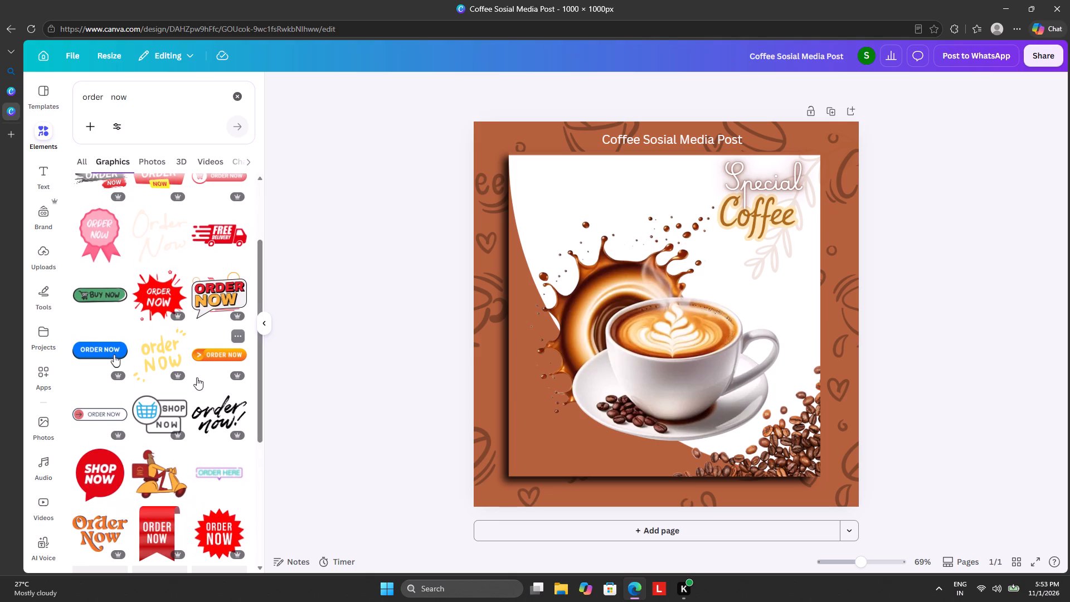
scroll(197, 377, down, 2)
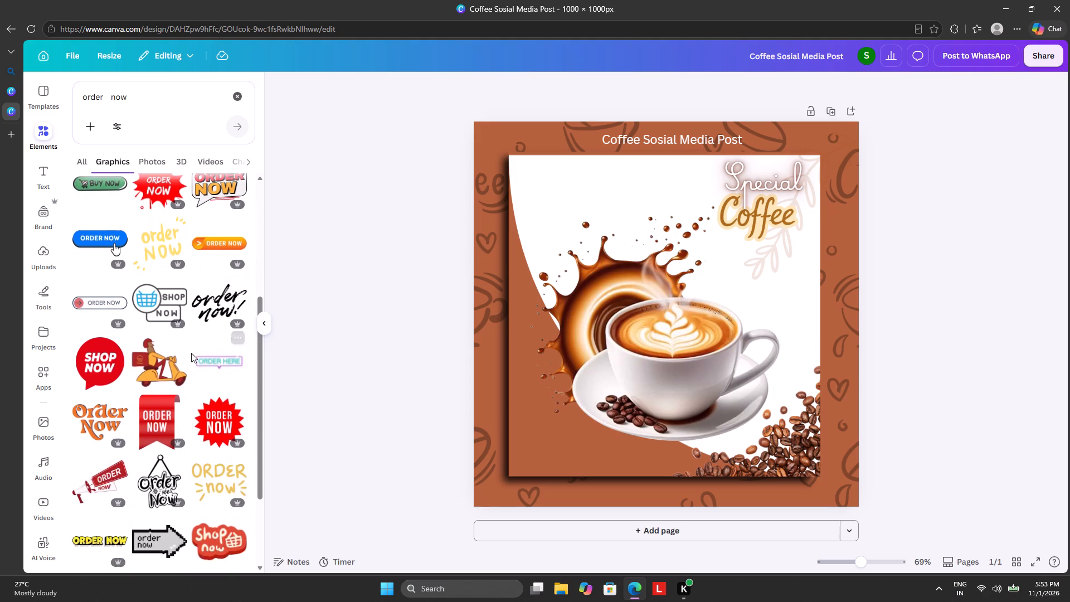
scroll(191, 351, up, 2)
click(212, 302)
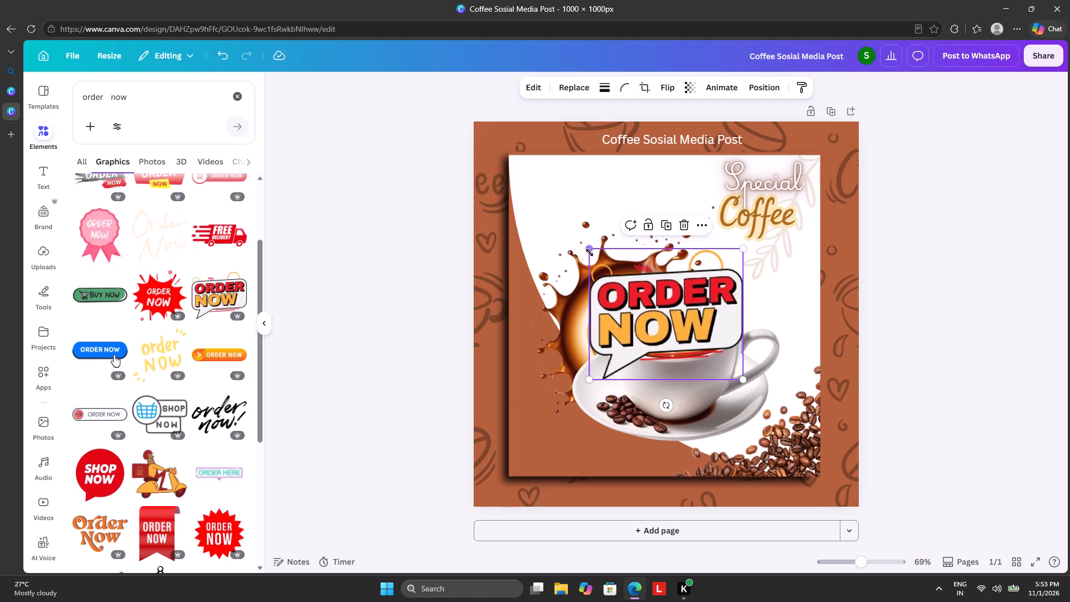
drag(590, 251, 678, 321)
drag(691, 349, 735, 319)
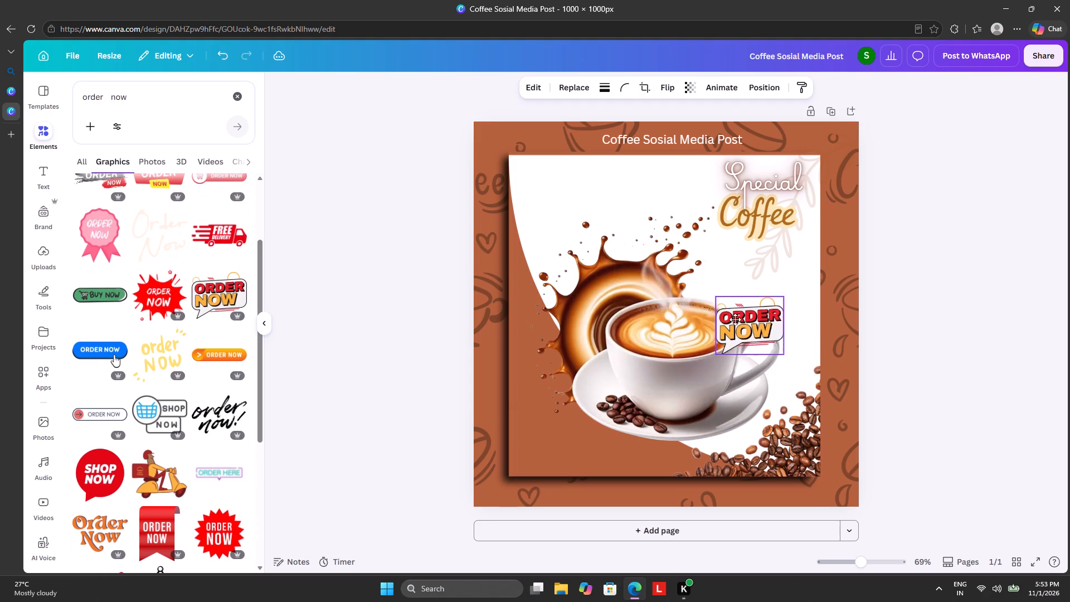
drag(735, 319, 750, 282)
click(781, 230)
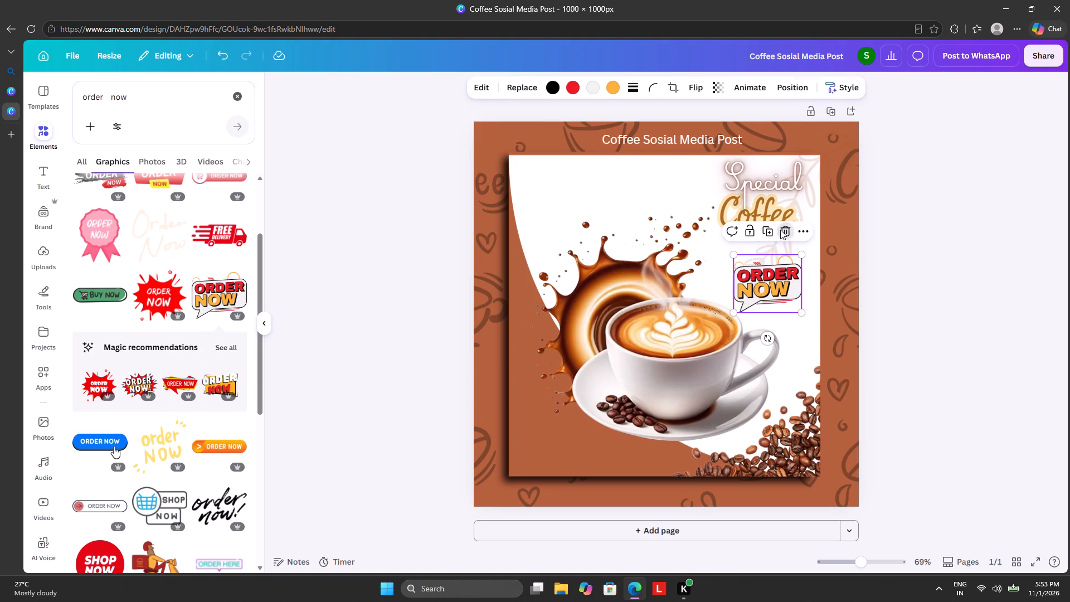
Add the round red "ORDER NOW" sticker with the folded corner, shrunk to a small badge just below the "Special Coffee" title.
scroll(198, 391, down, 2)
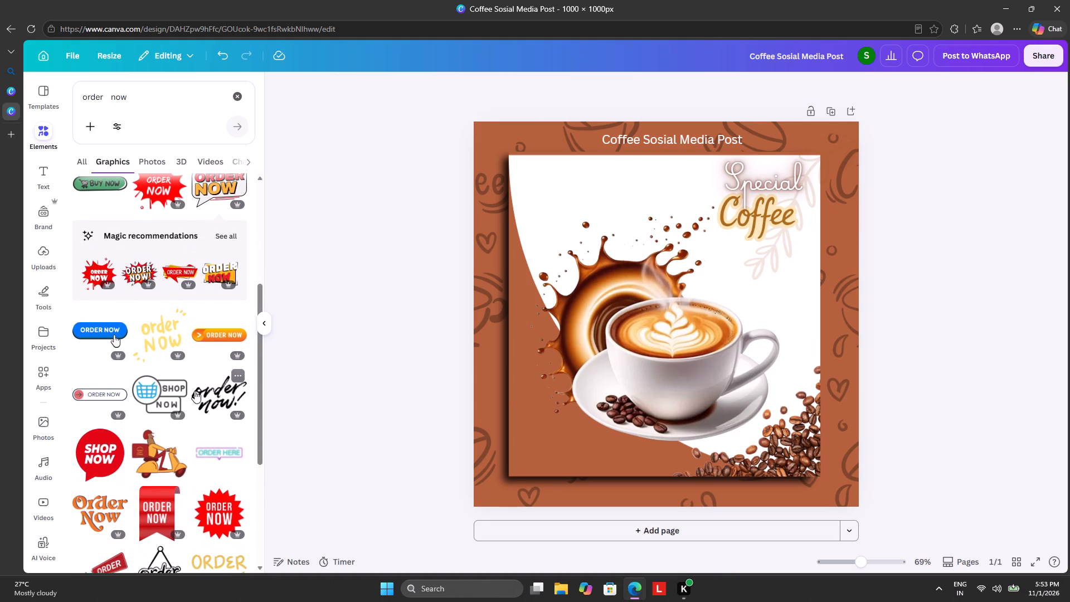
scroll(192, 392, down, 2)
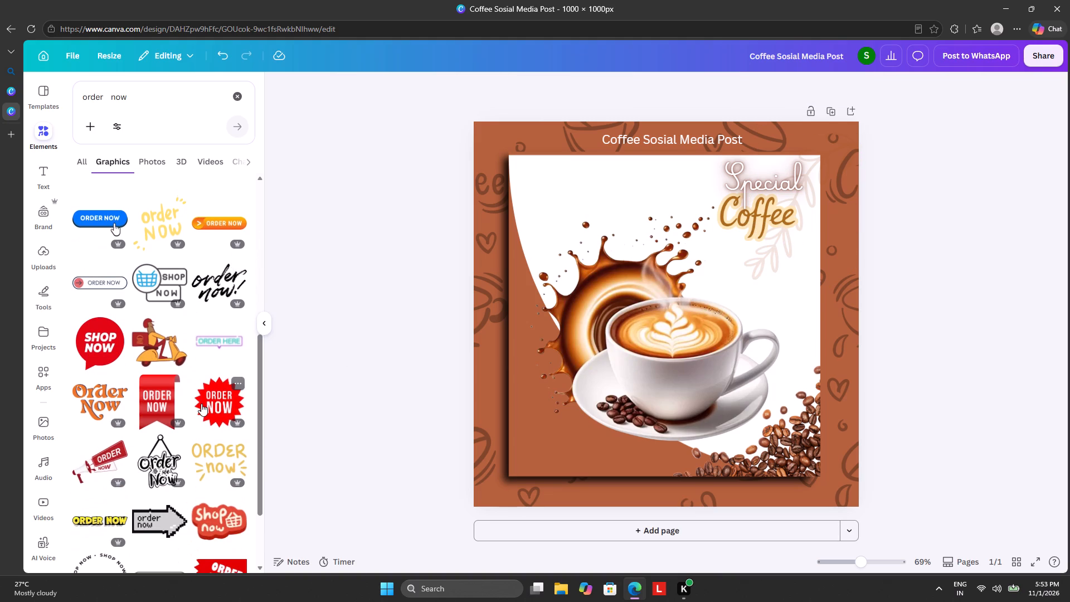
scroll(178, 416, down, 4)
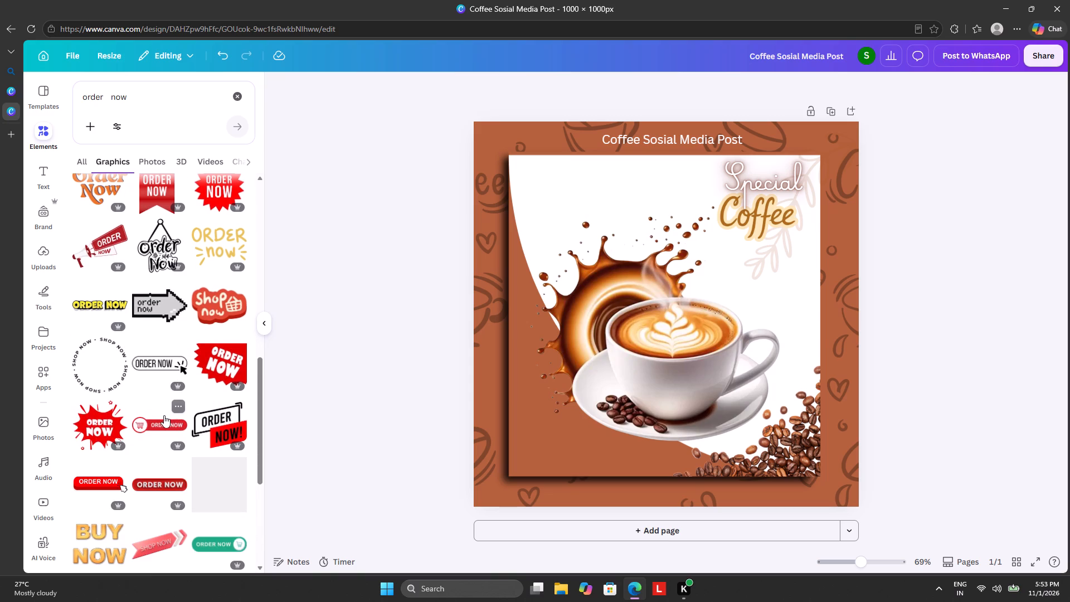
scroll(164, 415, down, 3)
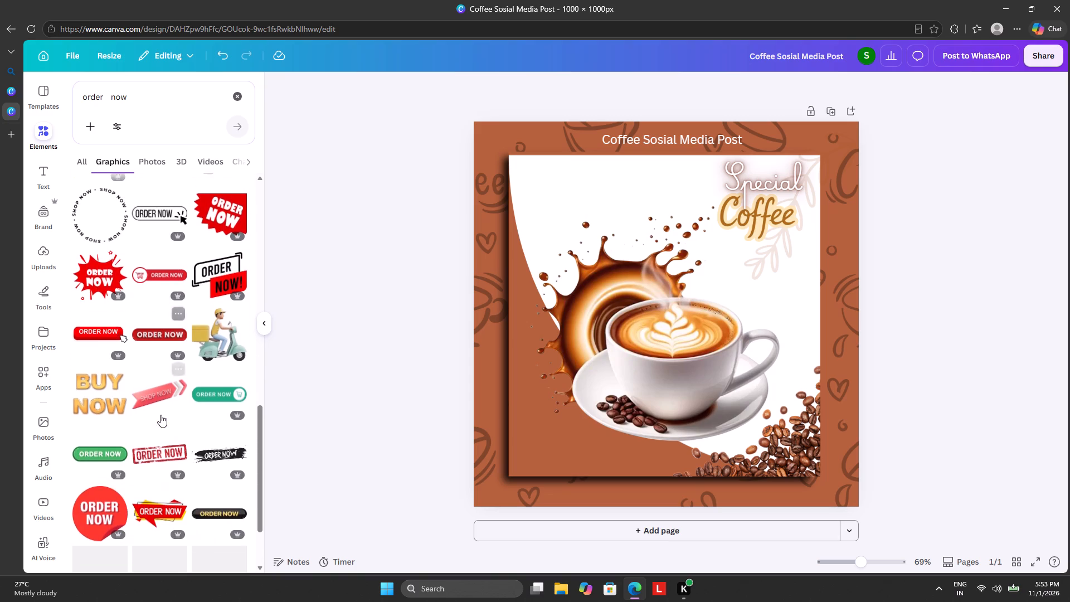
scroll(160, 415, down, 1)
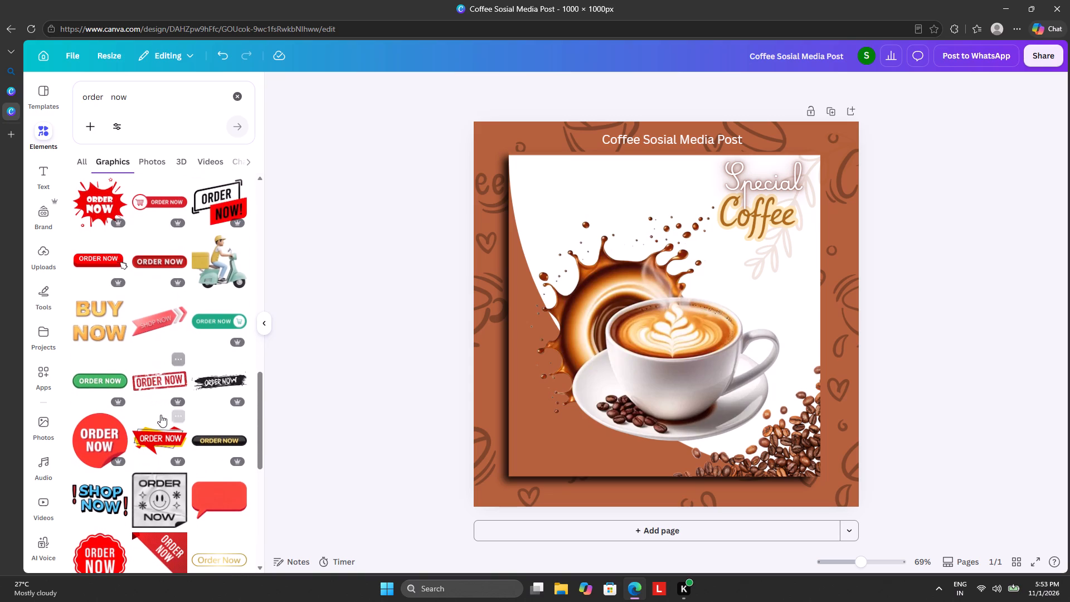
scroll(160, 415, down, 1)
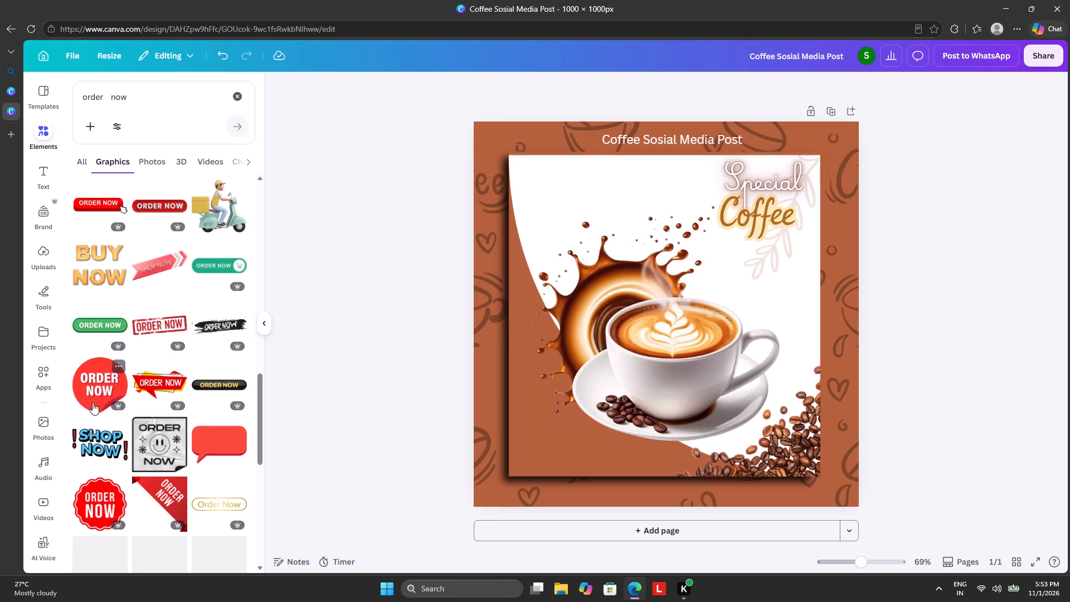
click(91, 386)
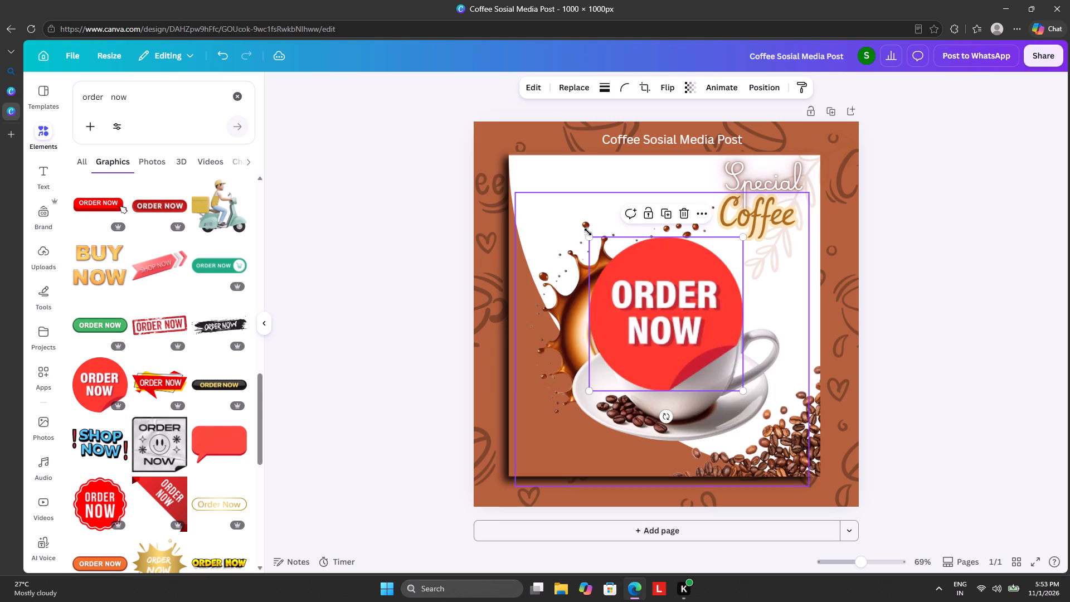
drag(587, 238, 705, 342)
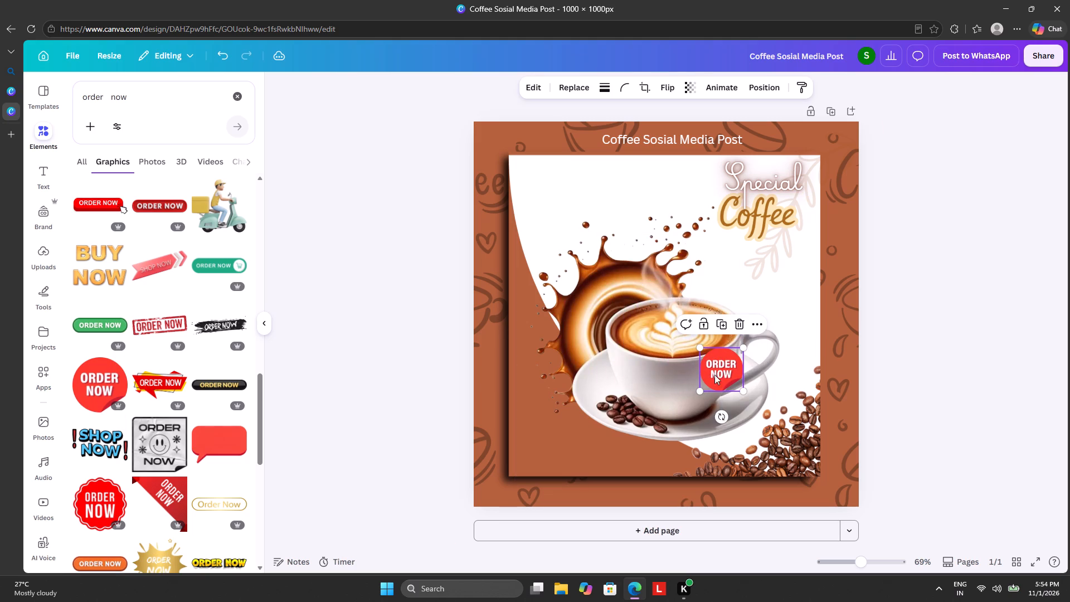
drag(716, 370, 752, 271)
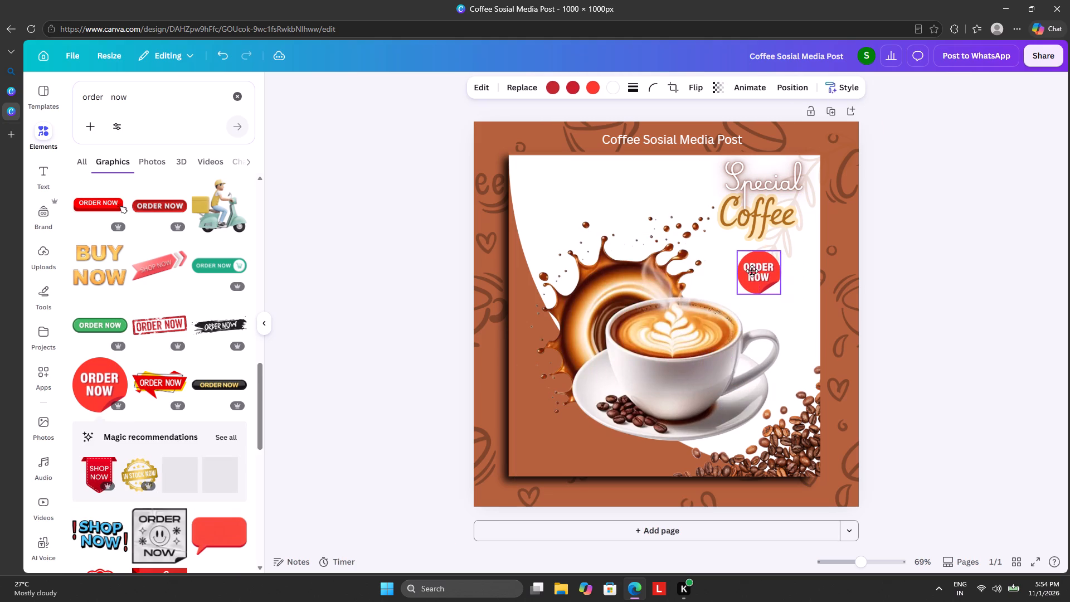
drag(752, 271, 749, 268)
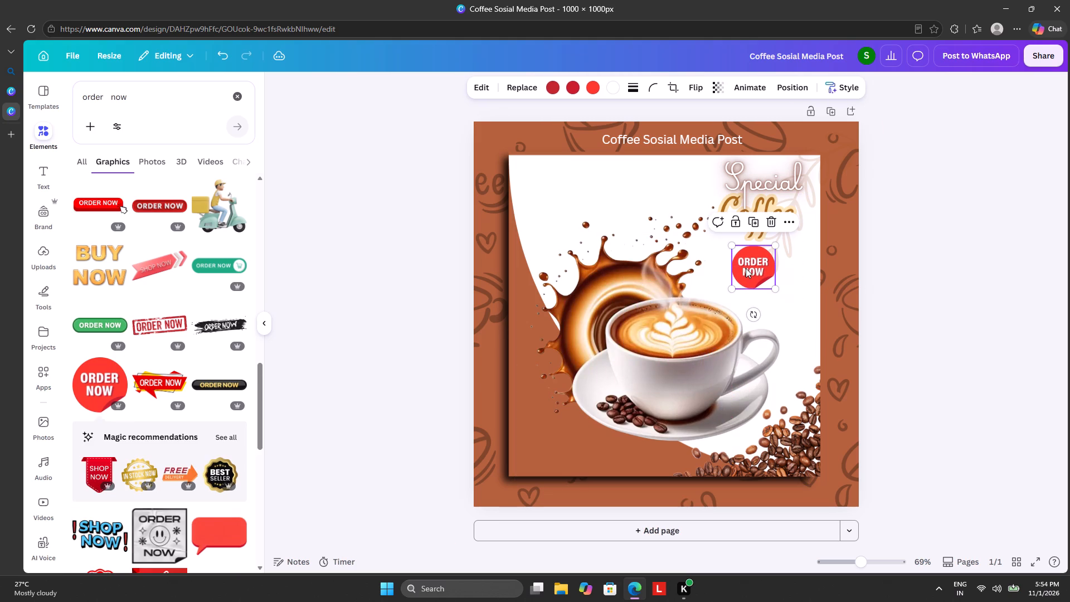
Recolour all three red shades of the "ORDER NOW" badge with the dark brown already used in the design.
click(556, 90)
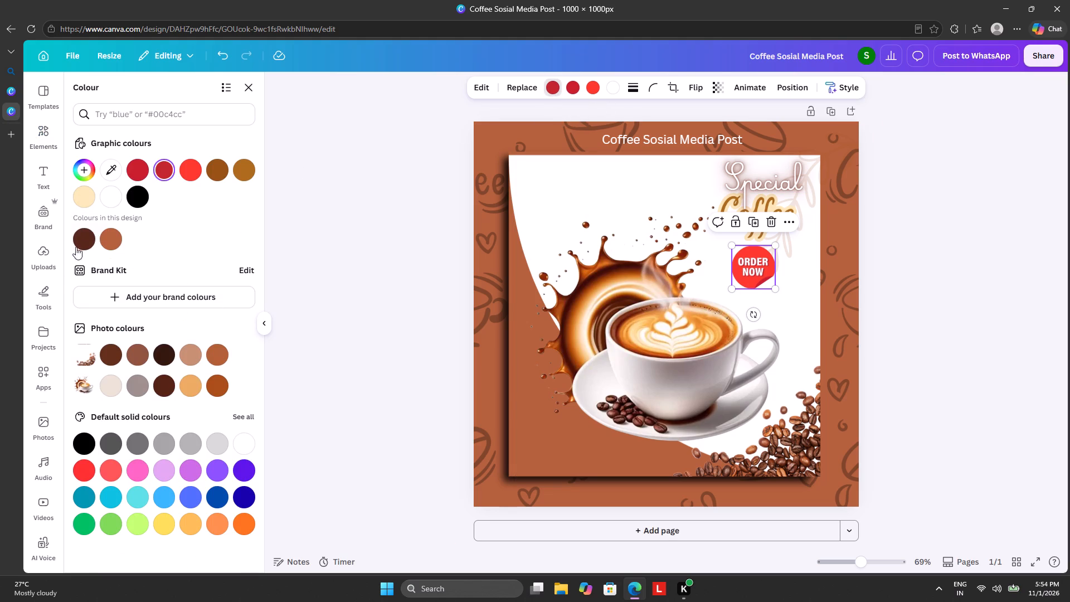
click(87, 235)
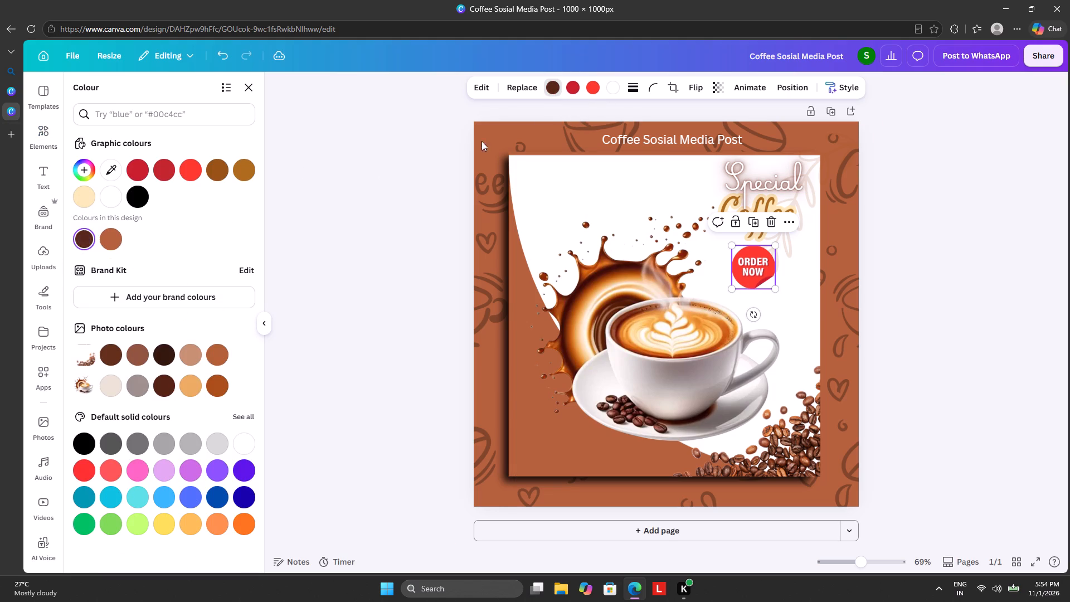
click(573, 83)
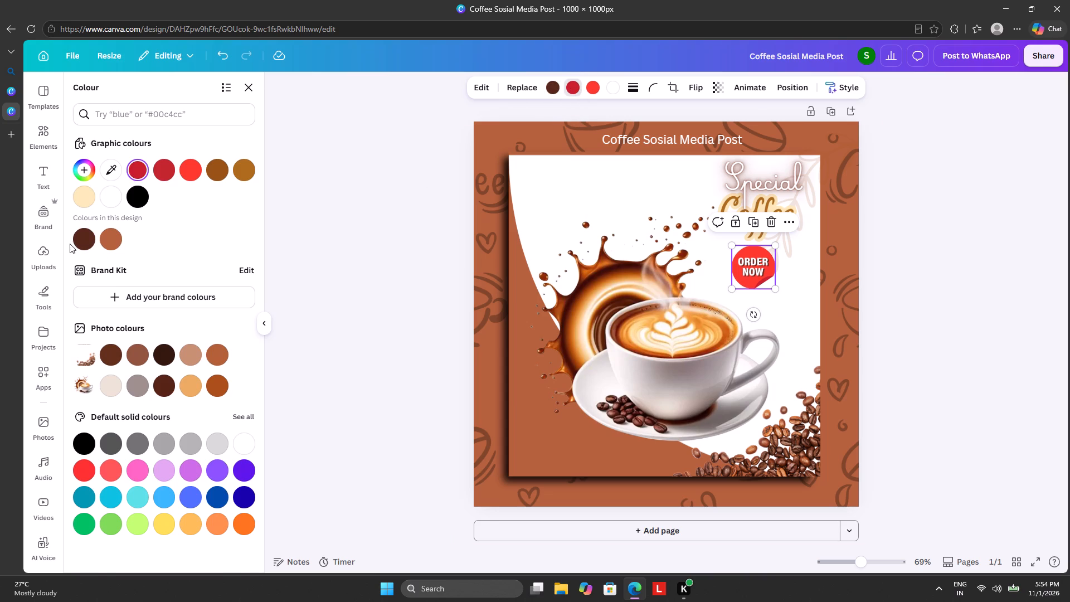
click(85, 239)
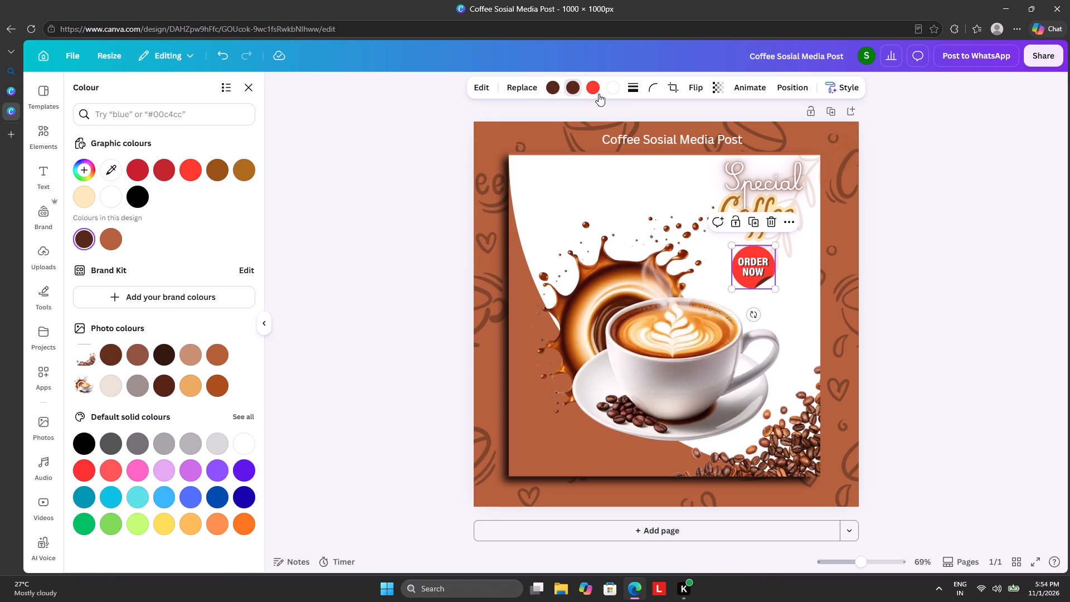
click(588, 89)
click(77, 239)
click(325, 215)
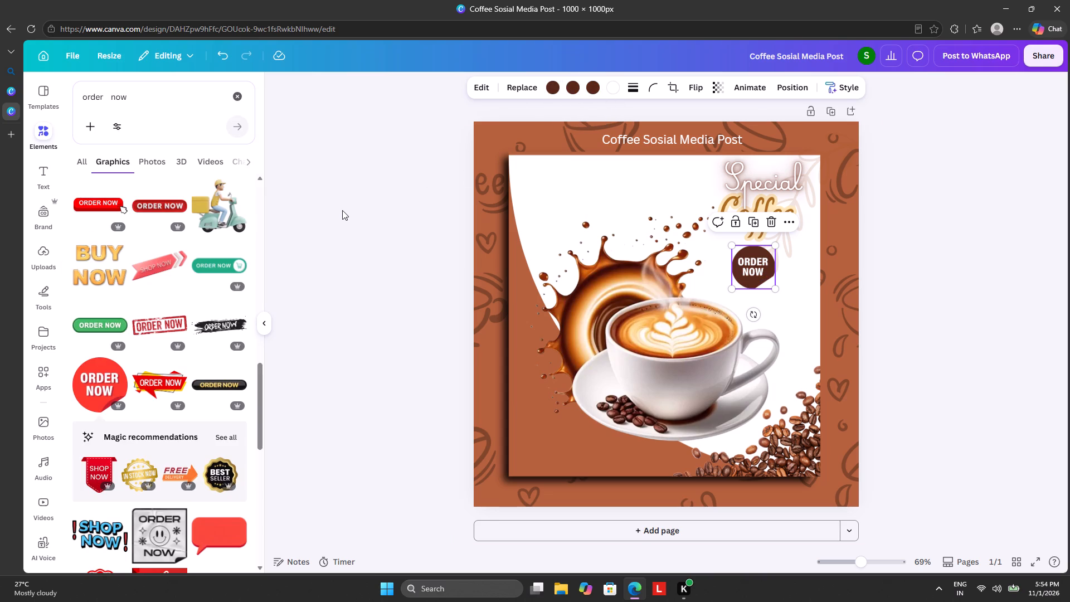
click(342, 210)
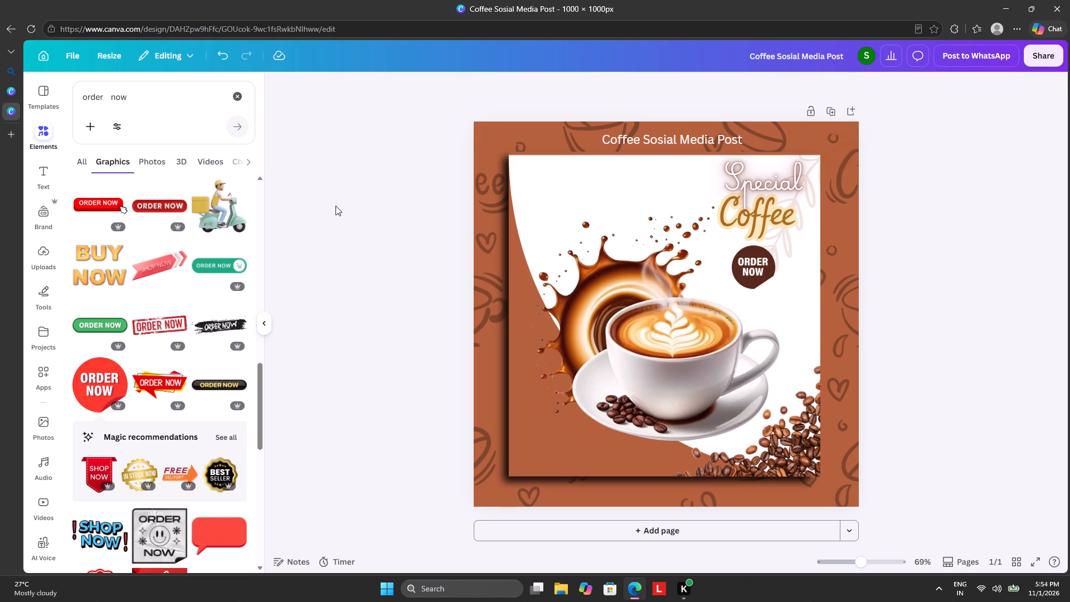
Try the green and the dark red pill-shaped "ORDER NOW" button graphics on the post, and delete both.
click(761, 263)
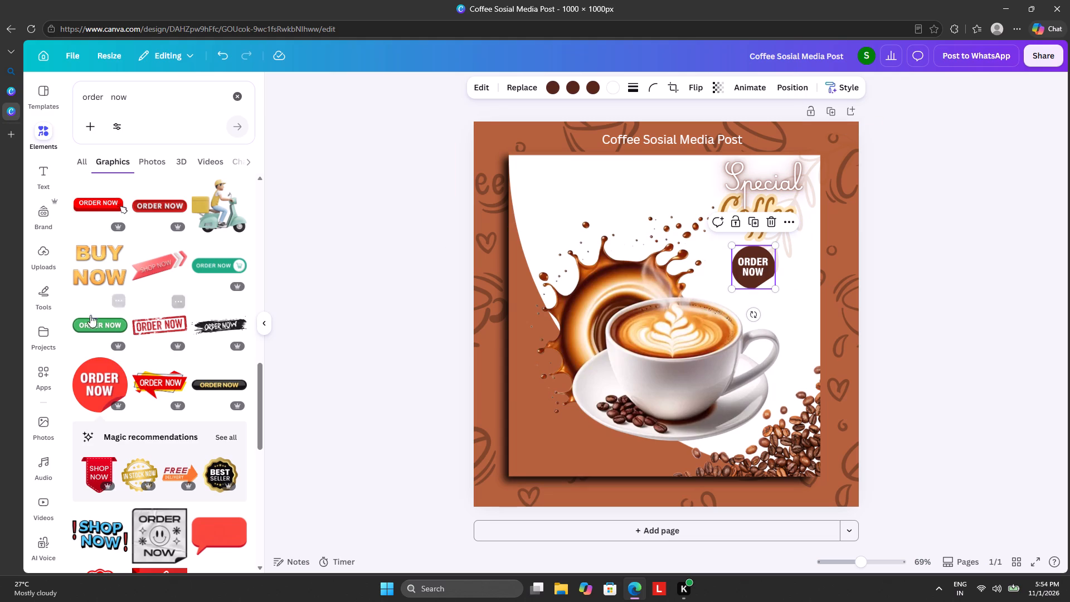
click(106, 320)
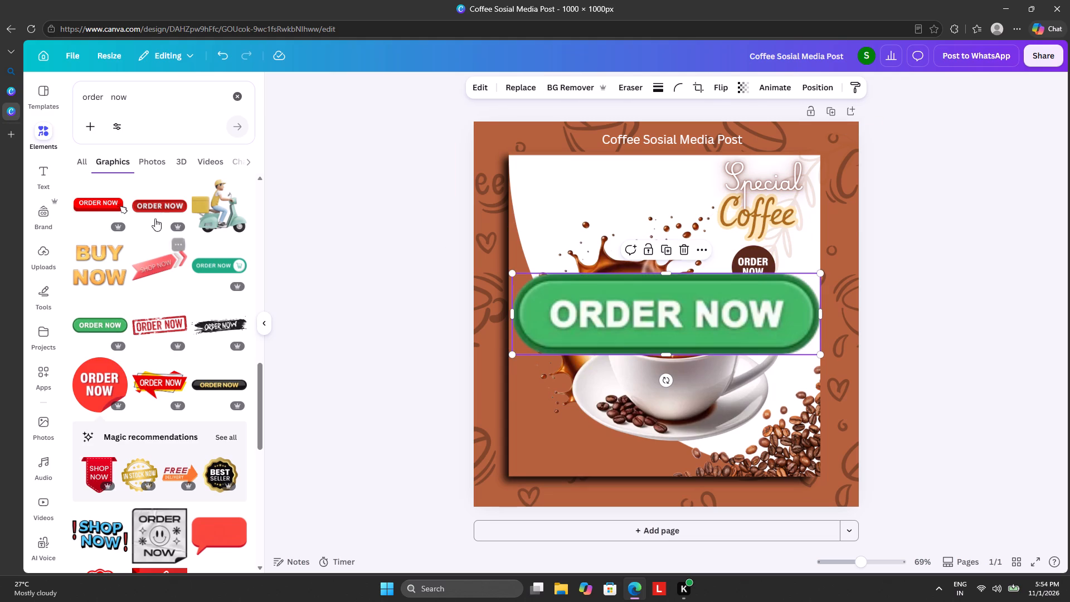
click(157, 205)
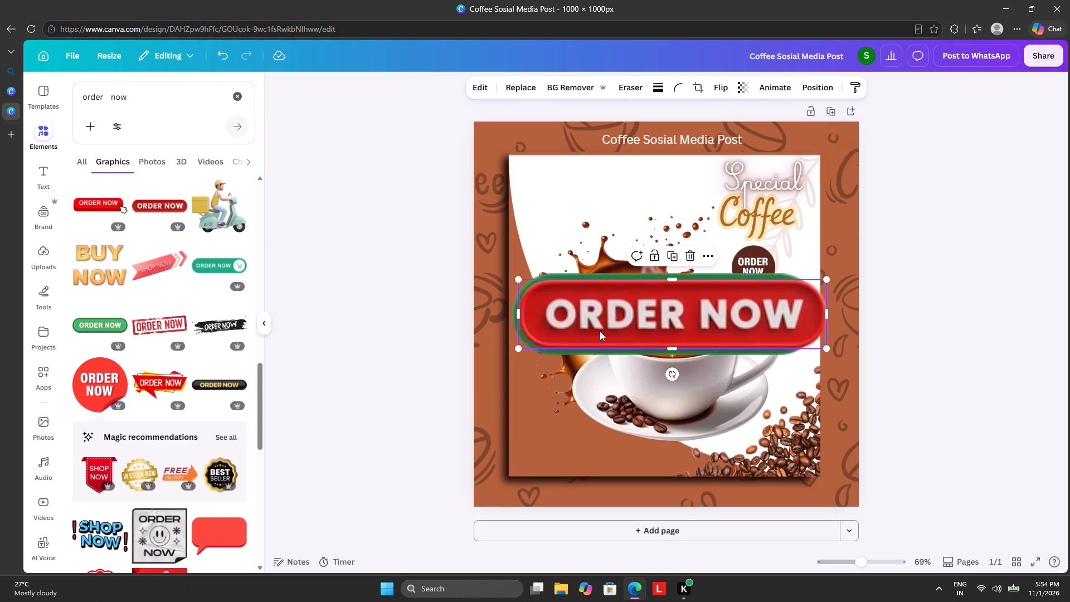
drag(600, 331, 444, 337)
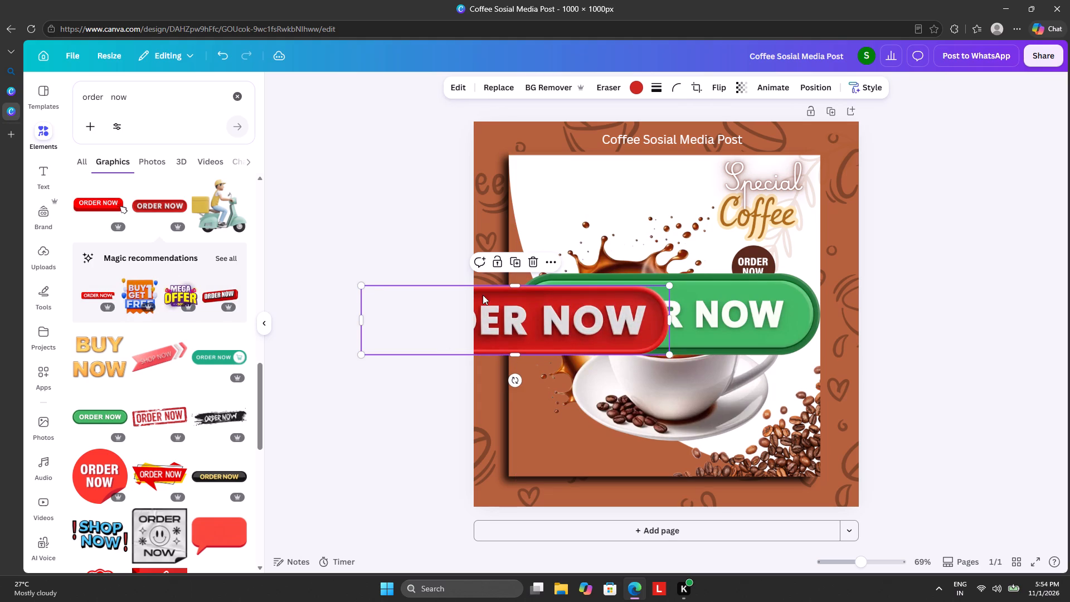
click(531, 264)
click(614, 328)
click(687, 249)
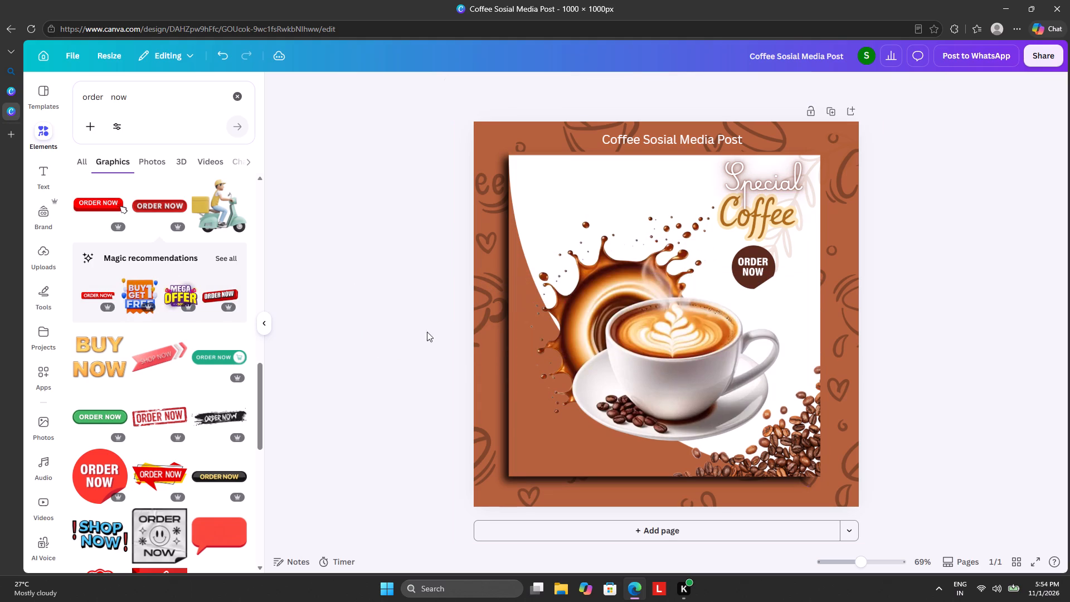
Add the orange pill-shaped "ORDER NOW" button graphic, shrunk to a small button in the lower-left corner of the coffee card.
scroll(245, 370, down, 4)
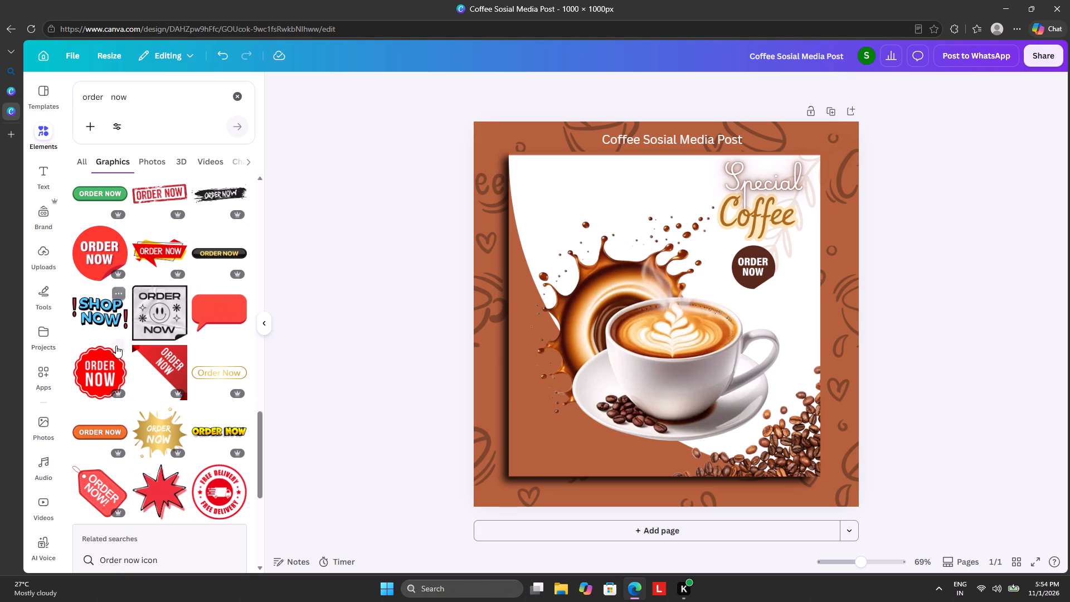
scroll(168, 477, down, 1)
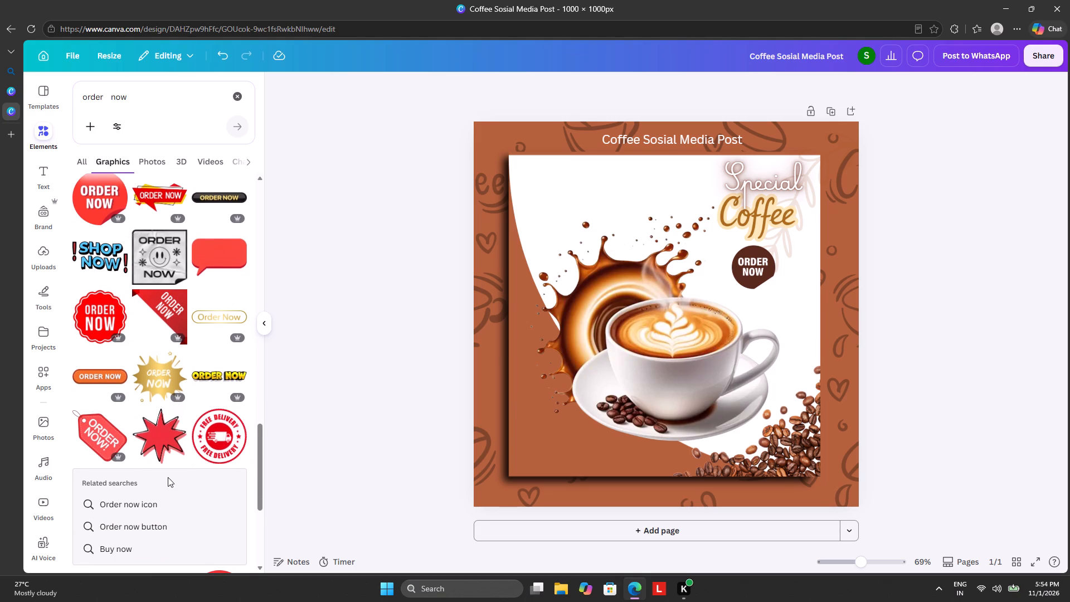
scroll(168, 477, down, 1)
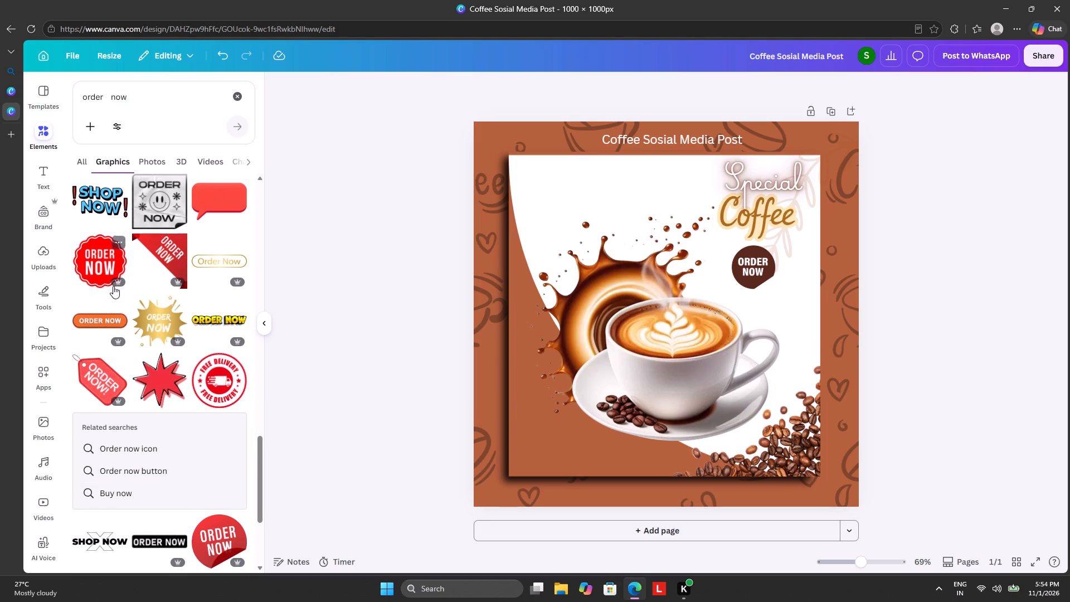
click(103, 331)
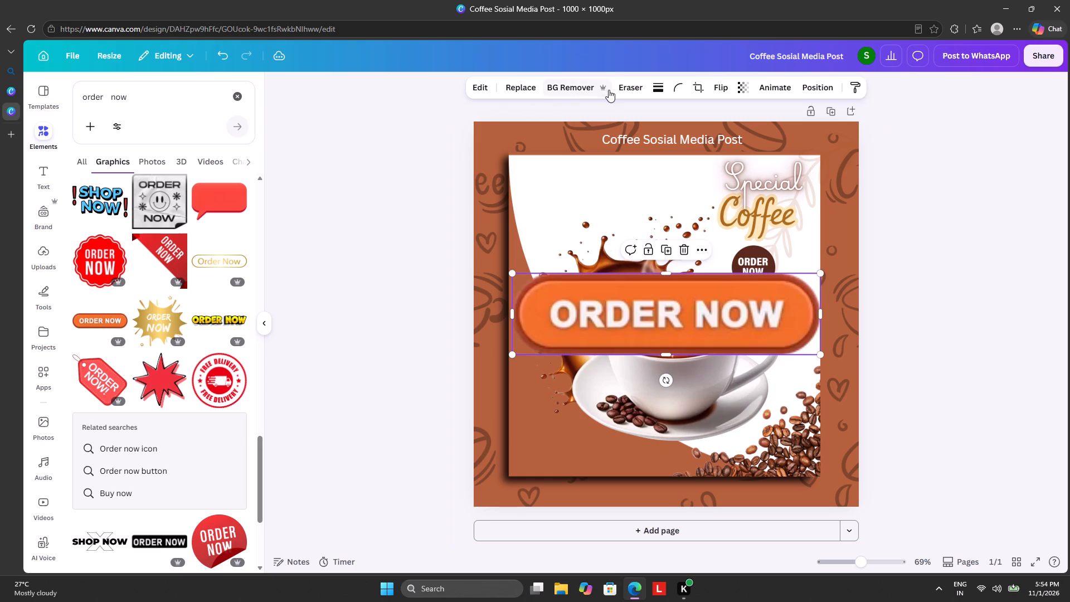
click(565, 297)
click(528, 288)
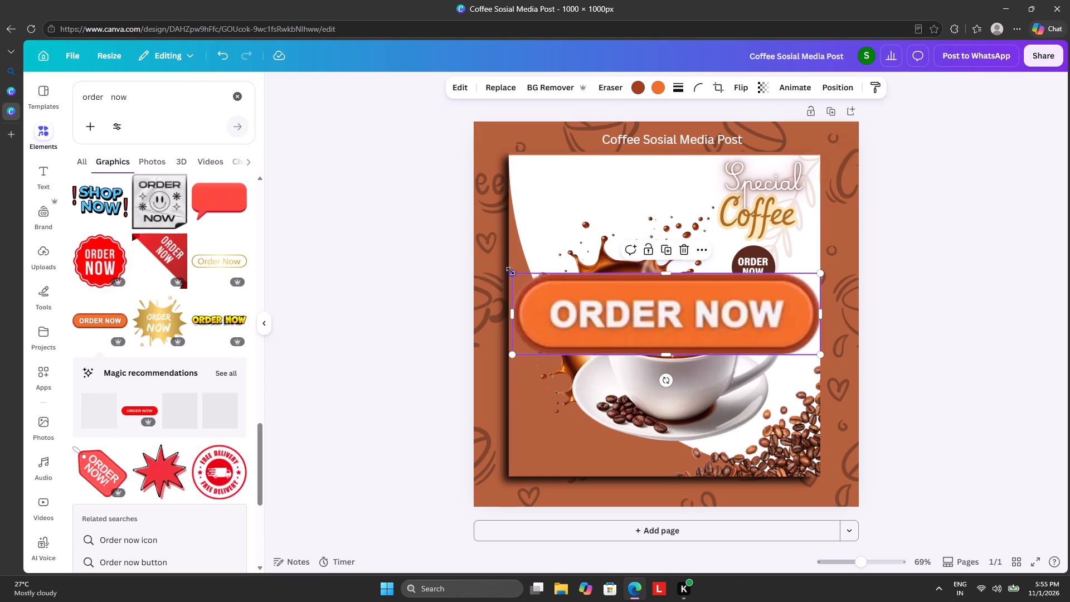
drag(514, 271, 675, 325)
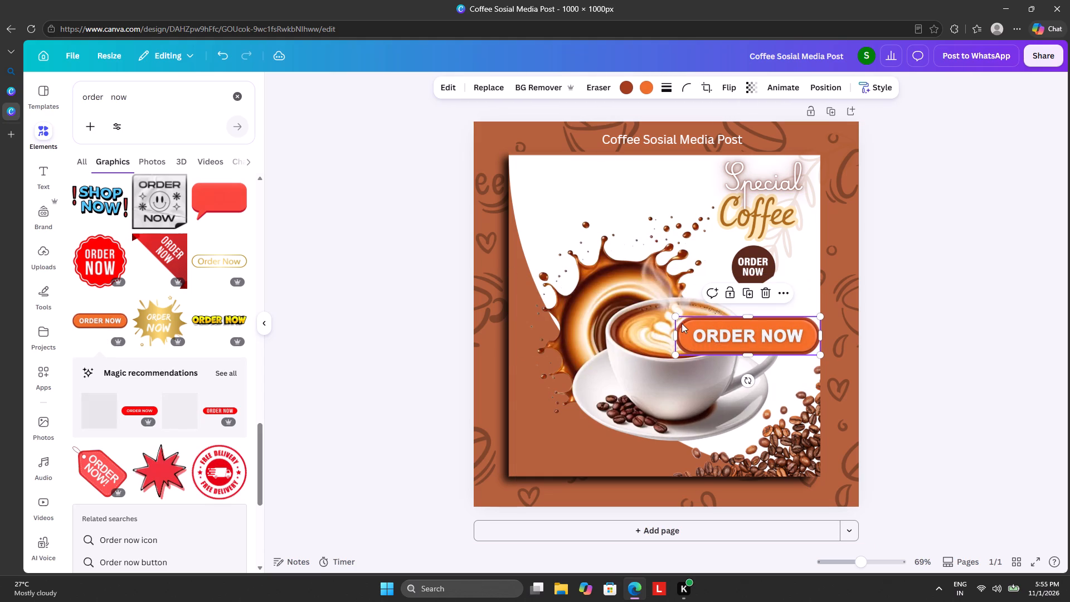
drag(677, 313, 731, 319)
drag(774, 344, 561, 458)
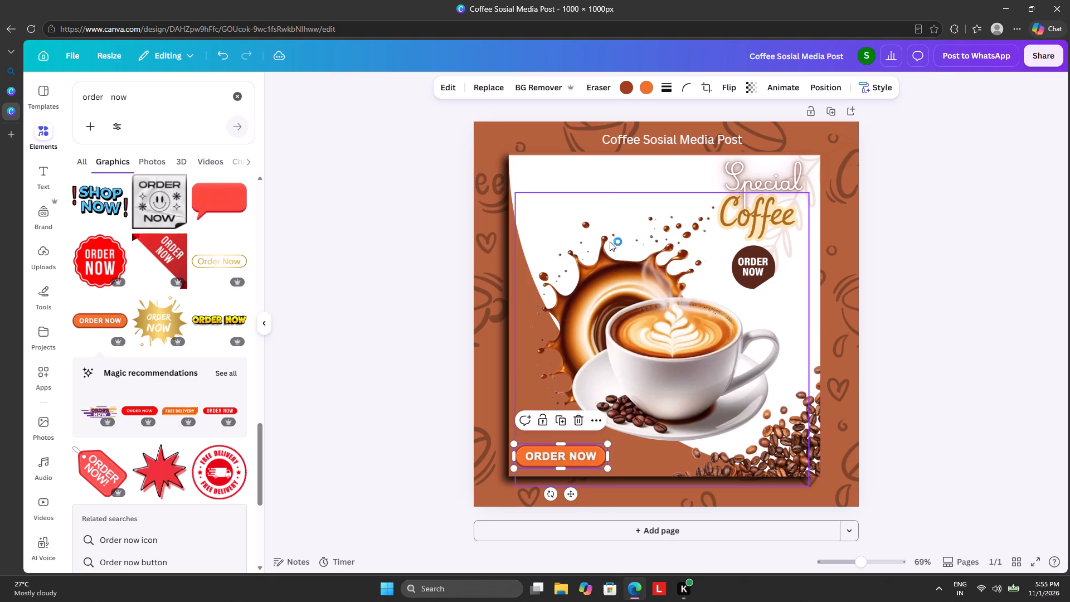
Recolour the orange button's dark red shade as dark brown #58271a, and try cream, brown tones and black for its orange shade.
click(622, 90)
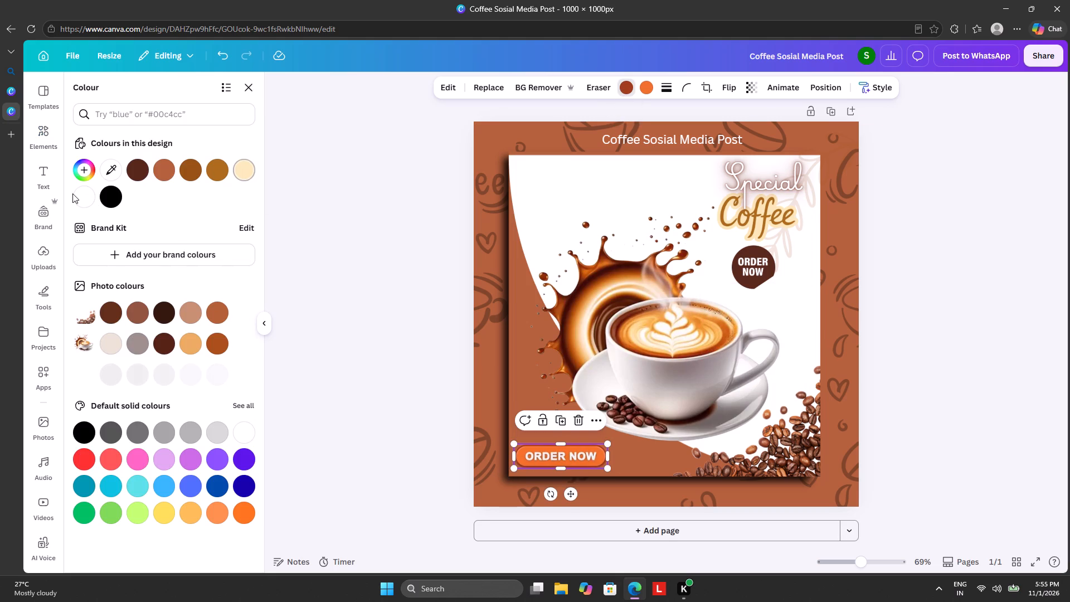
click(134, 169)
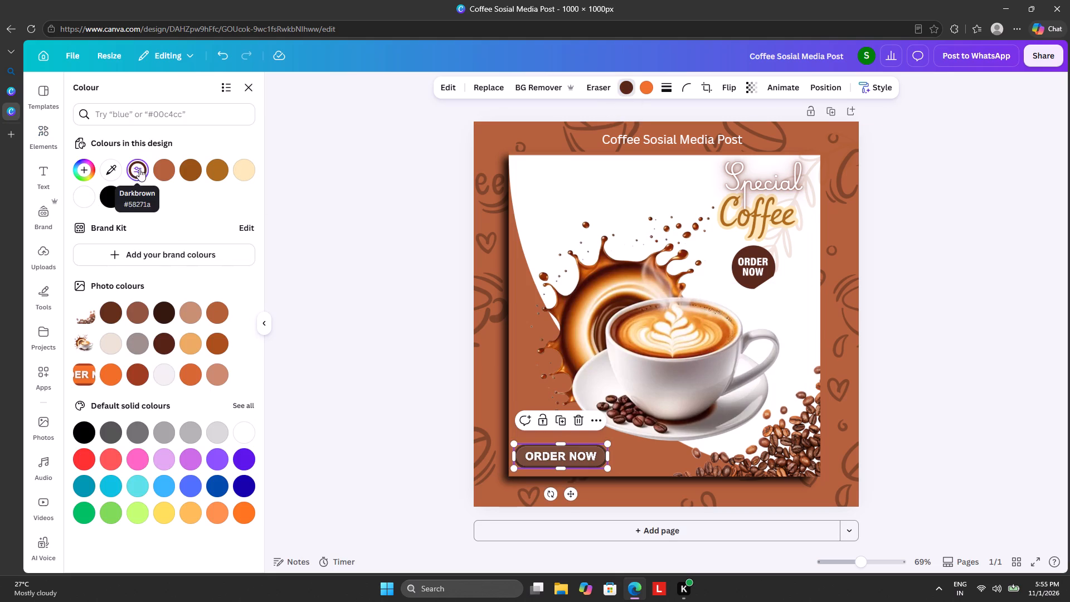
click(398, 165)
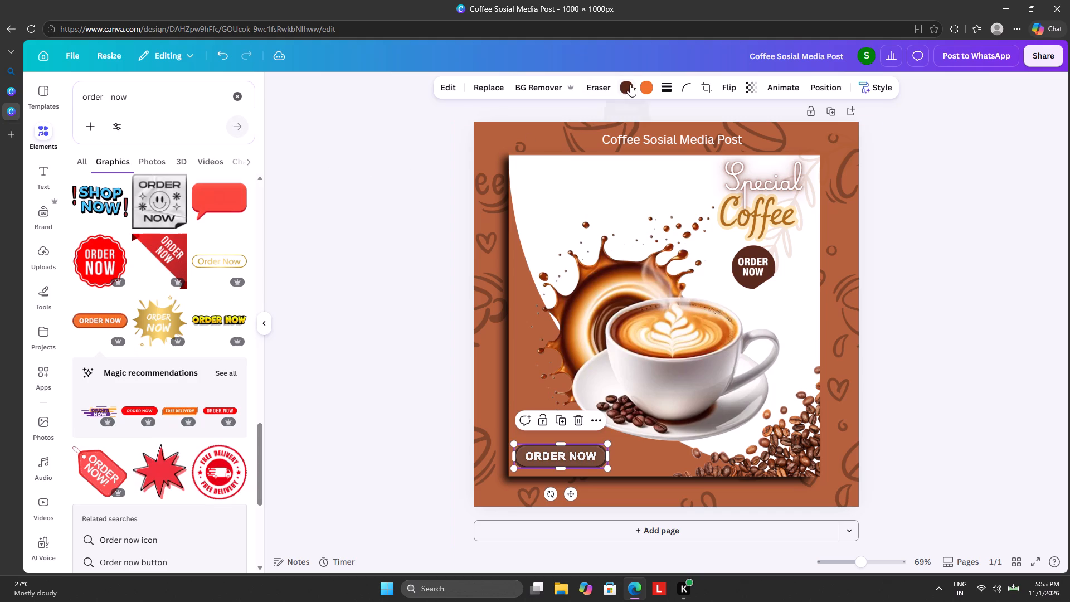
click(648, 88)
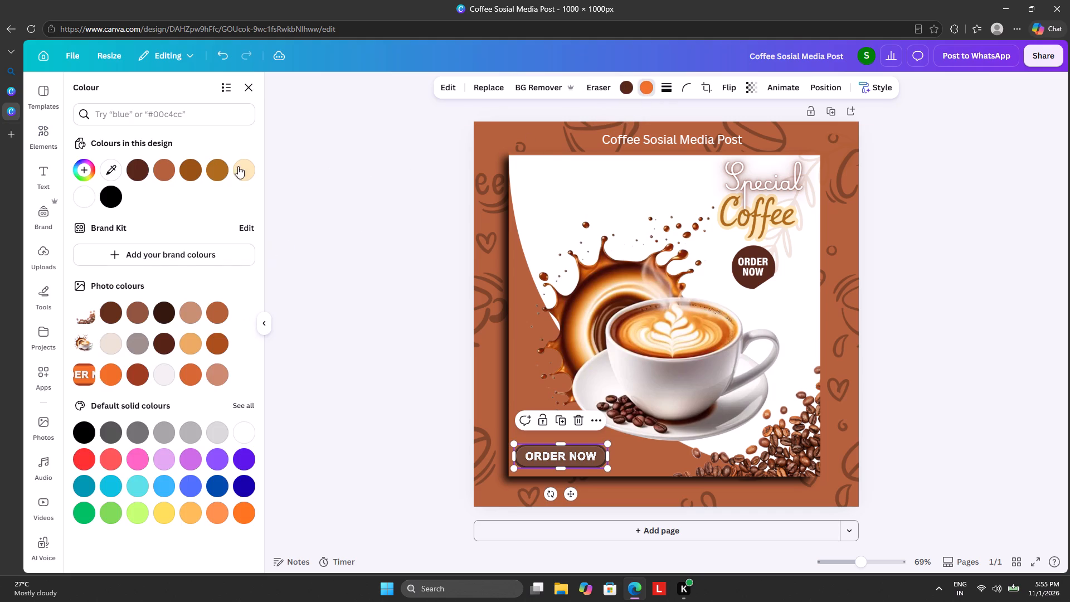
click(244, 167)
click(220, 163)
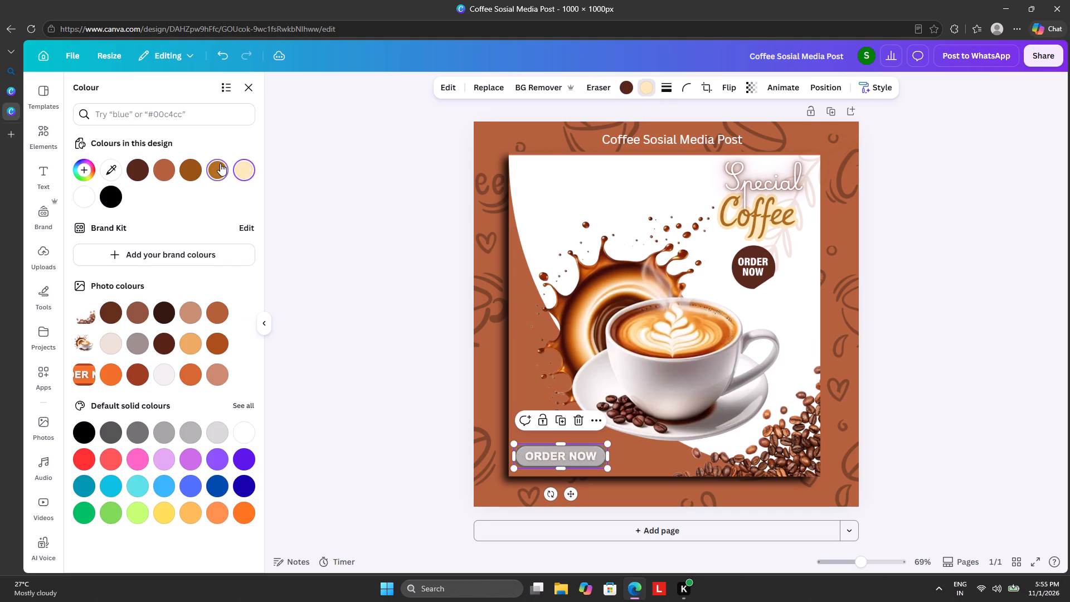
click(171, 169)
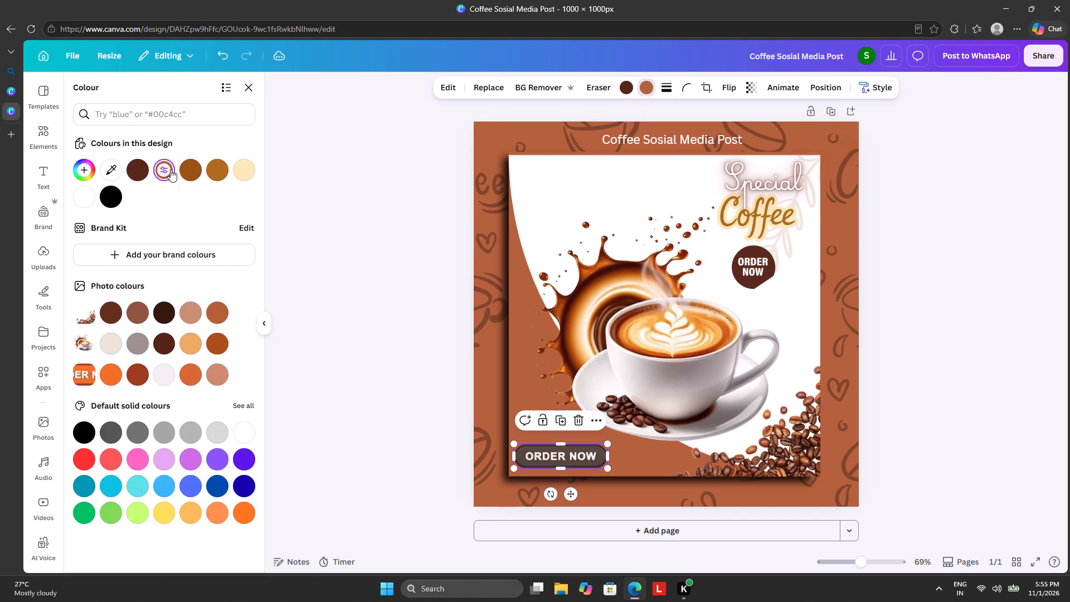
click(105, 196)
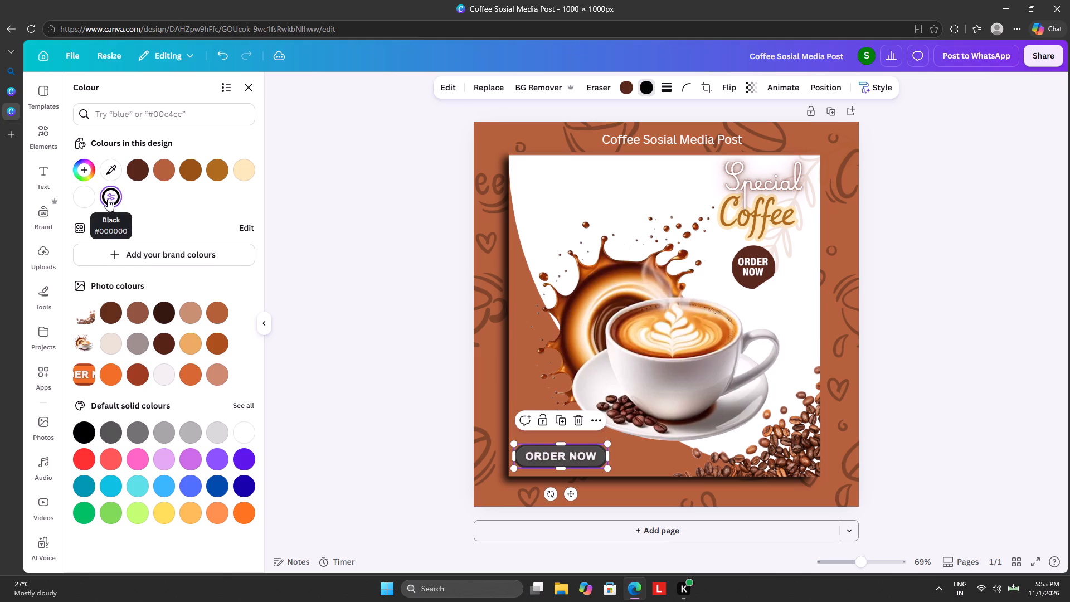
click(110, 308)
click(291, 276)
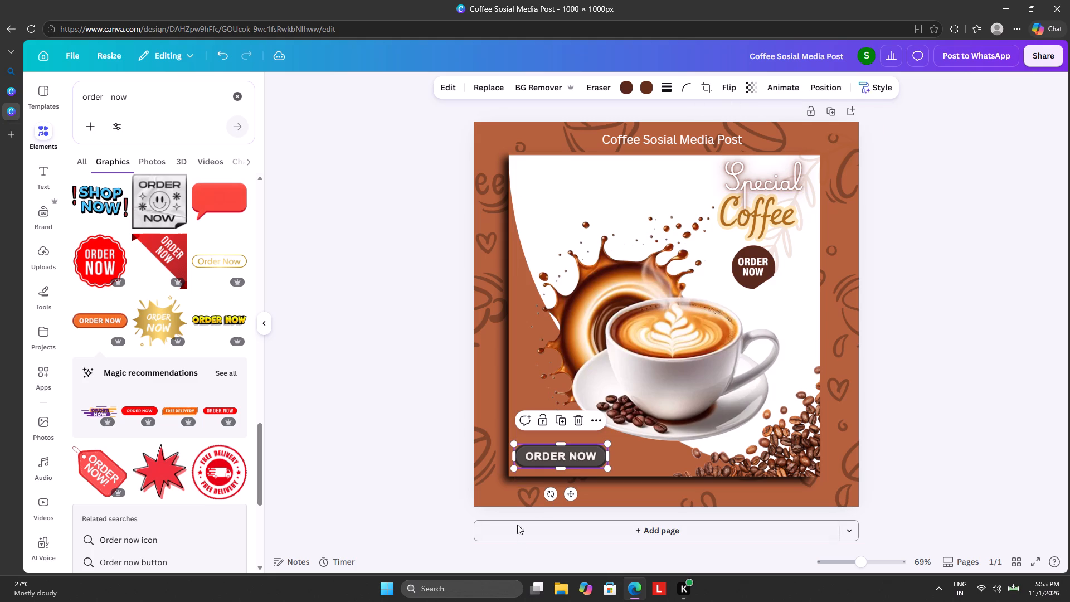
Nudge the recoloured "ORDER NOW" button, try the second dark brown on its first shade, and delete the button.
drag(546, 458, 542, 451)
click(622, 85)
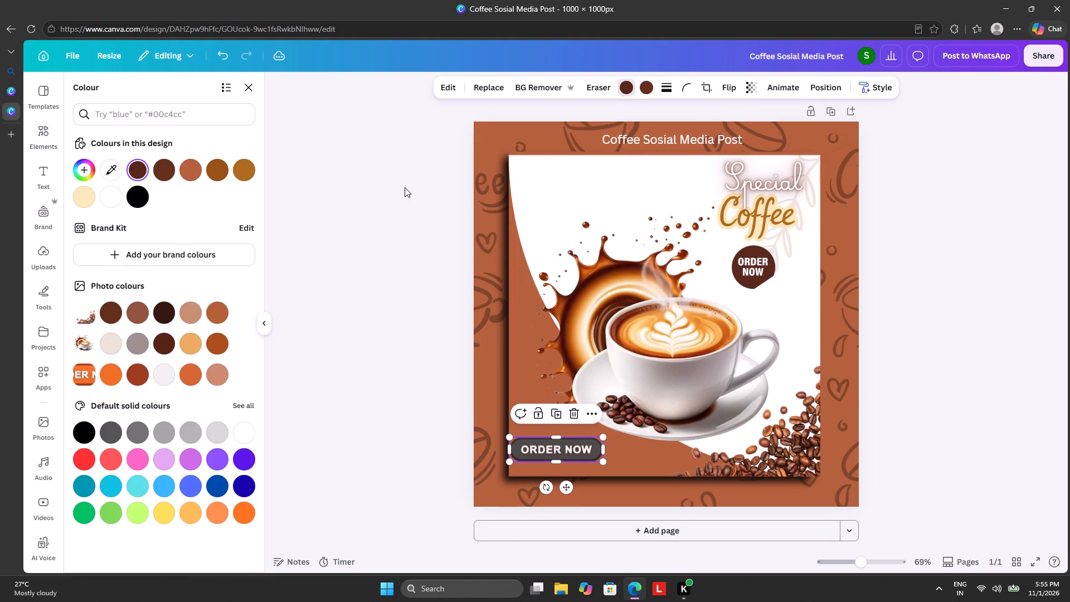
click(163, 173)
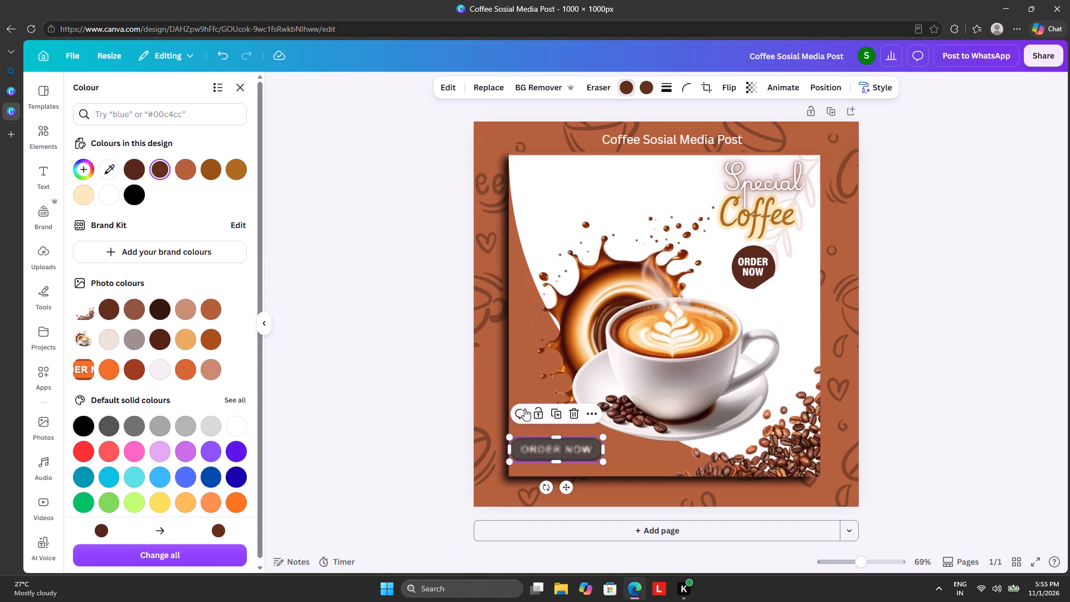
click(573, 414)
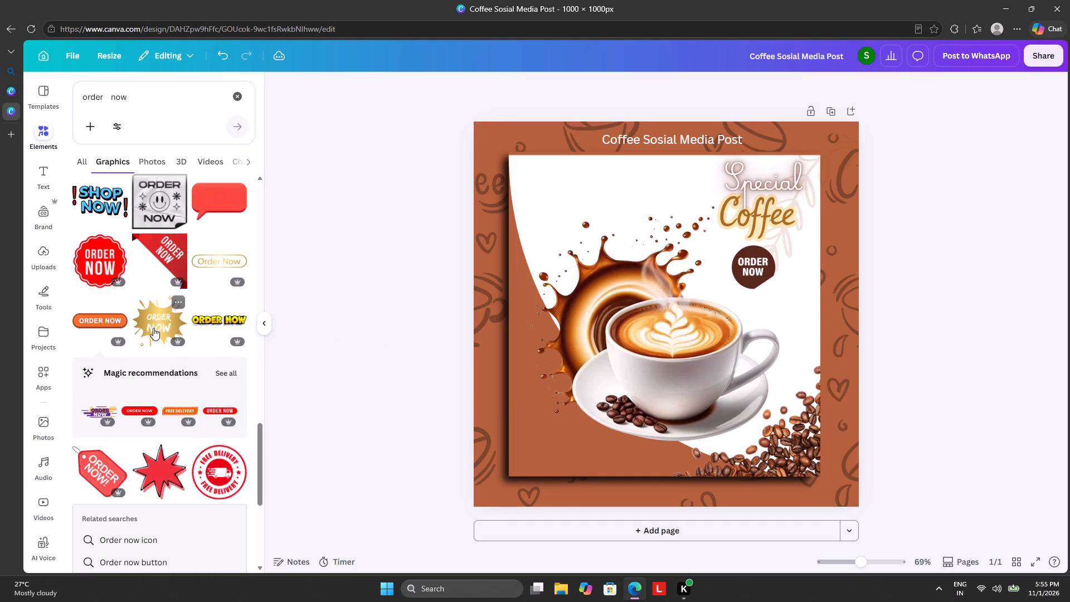
Add the flat red pill-shaped "ORDER NOW" graphic from the magic recommendations and recolour its red dark brown #58271a.
scroll(153, 328, down, 1)
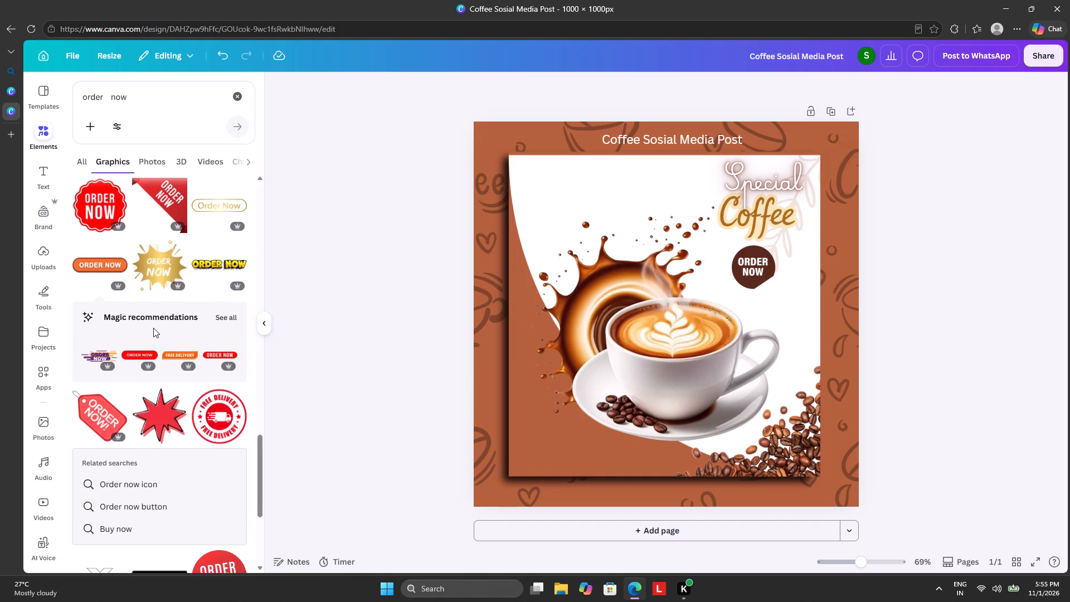
scroll(153, 328, down, 1)
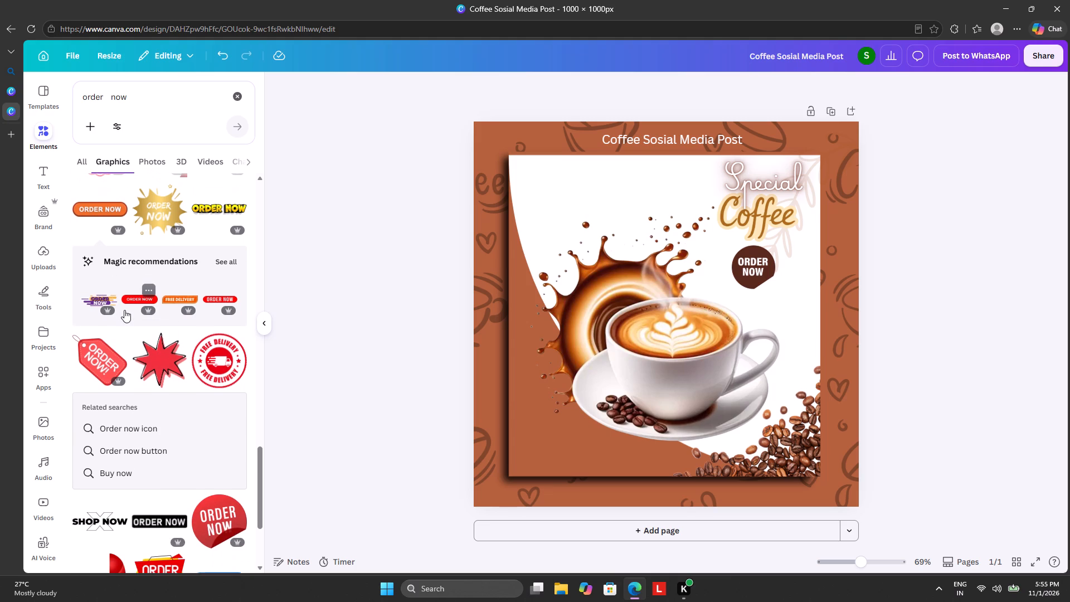
click(124, 310)
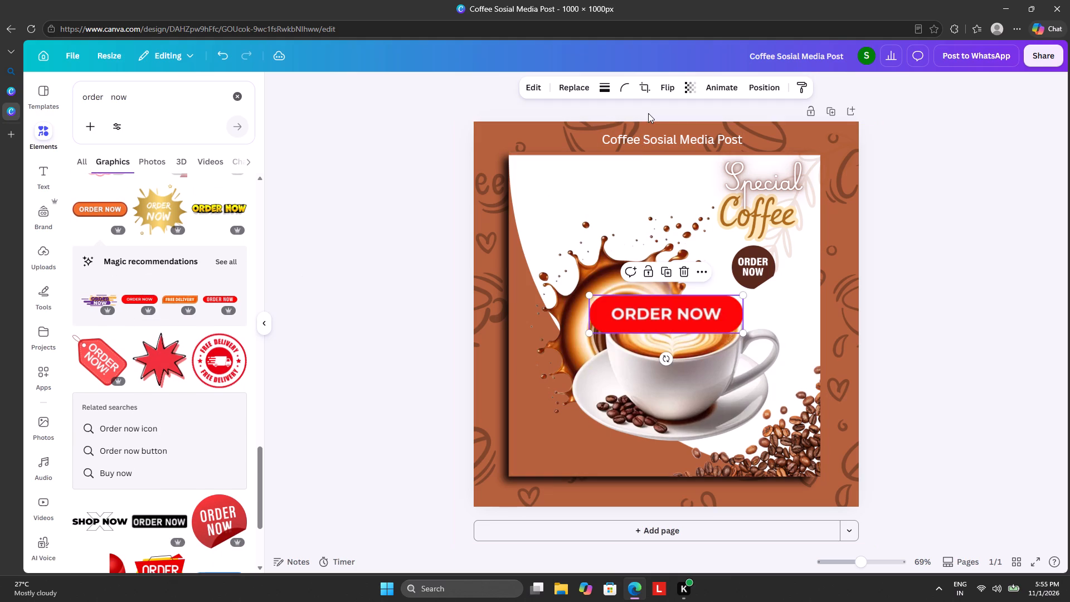
click(634, 318)
click(634, 318)
click(634, 318)
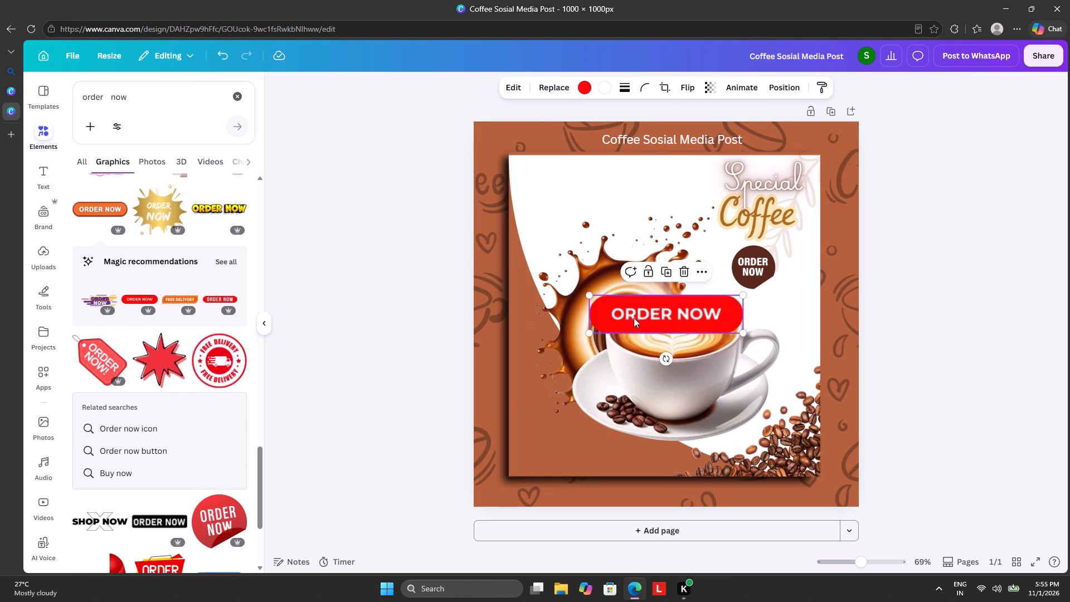
click(634, 318)
click(585, 89)
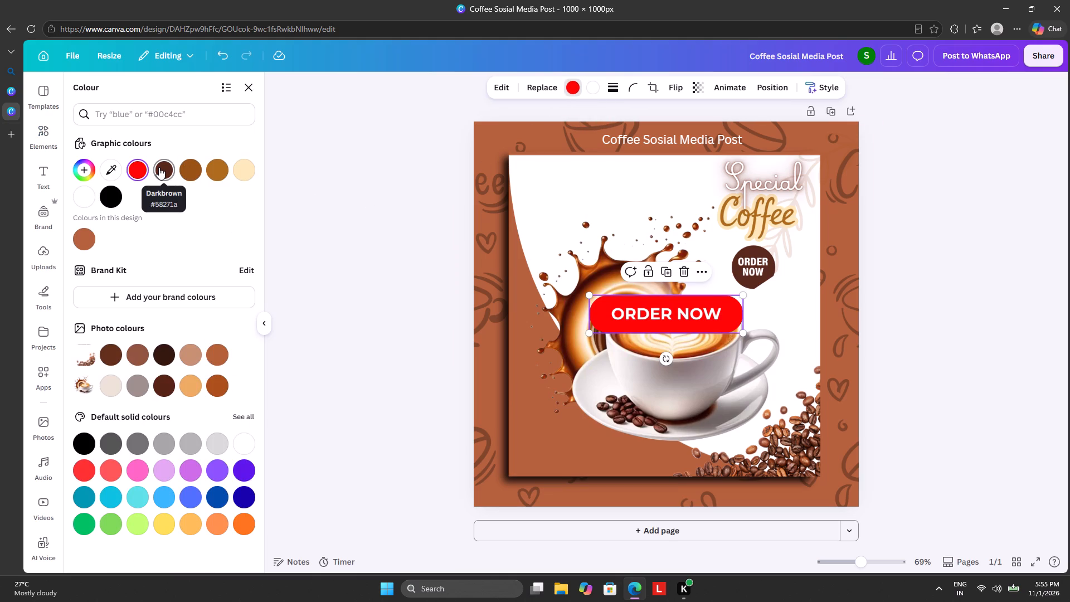
click(160, 168)
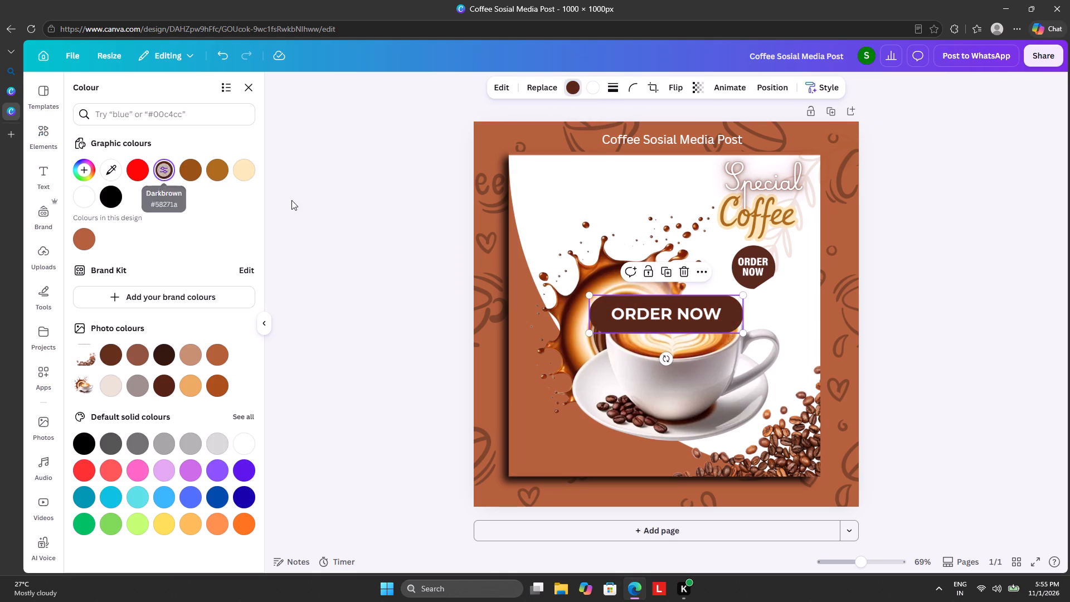
Shrink the brown "ORDER NOW" pill to about 254 × 62 px and place it in the coffee card's lower-left corner.
drag(588, 293, 616, 306)
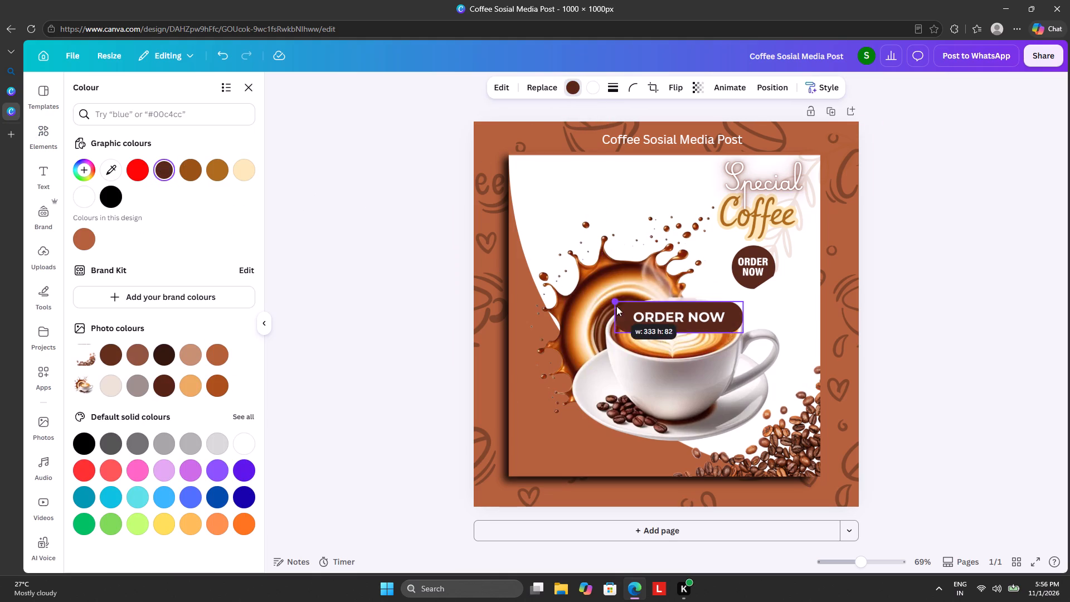
drag(616, 306, 668, 321)
drag(689, 323, 624, 350)
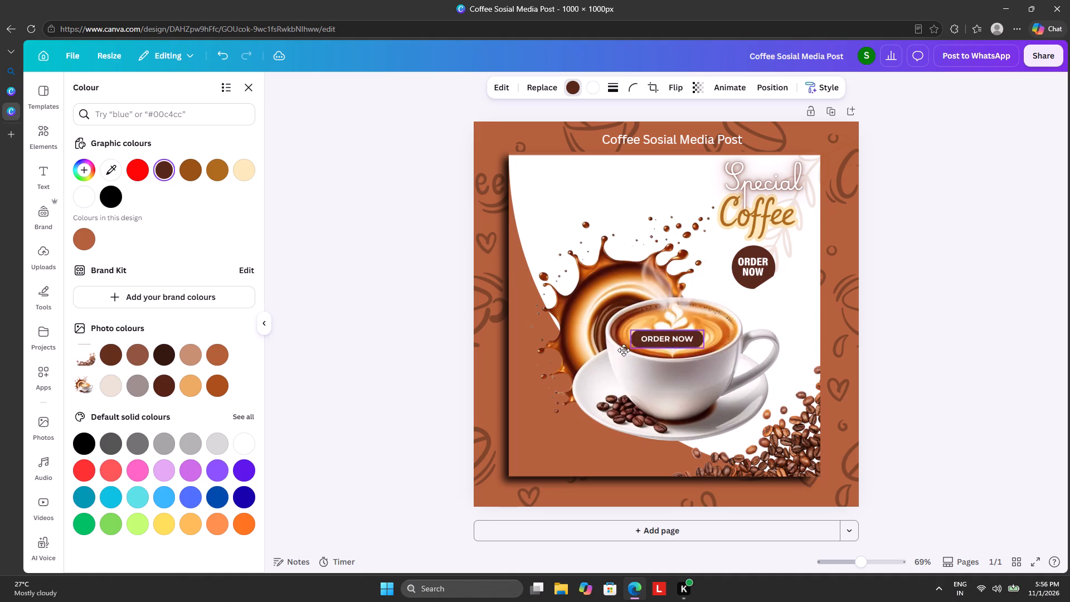
drag(624, 350, 541, 453)
drag(519, 443, 518, 443)
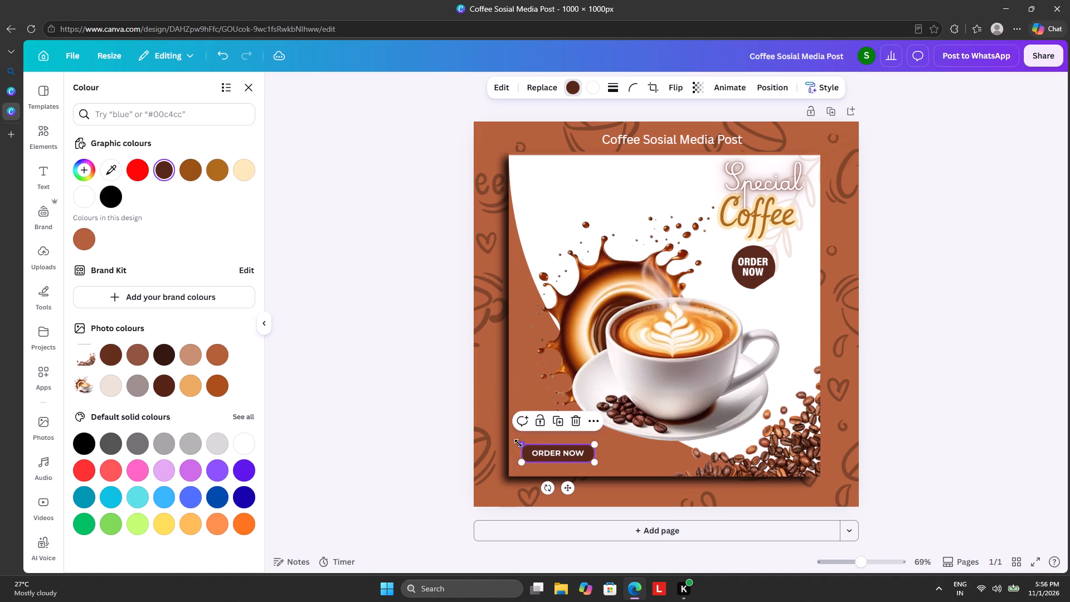
drag(518, 443, 494, 439)
drag(516, 446, 538, 454)
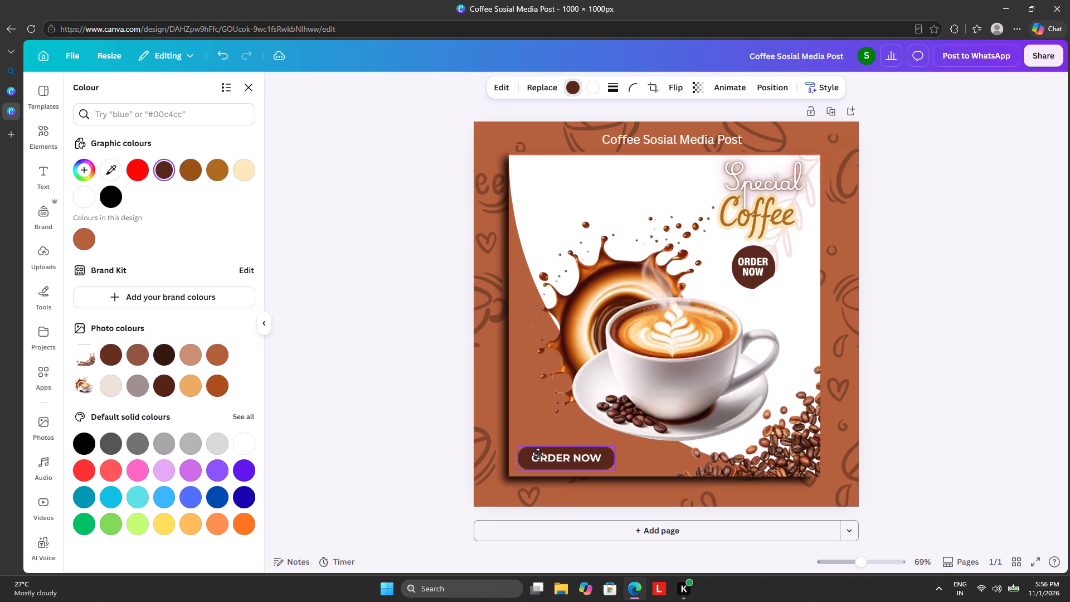
drag(538, 454, 537, 454)
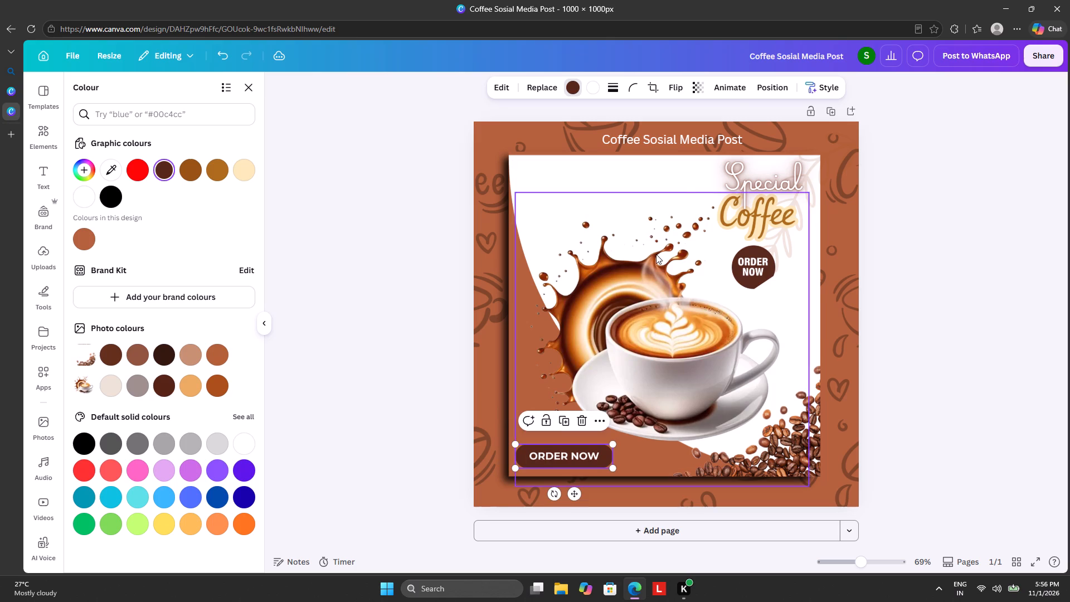
click(778, 84)
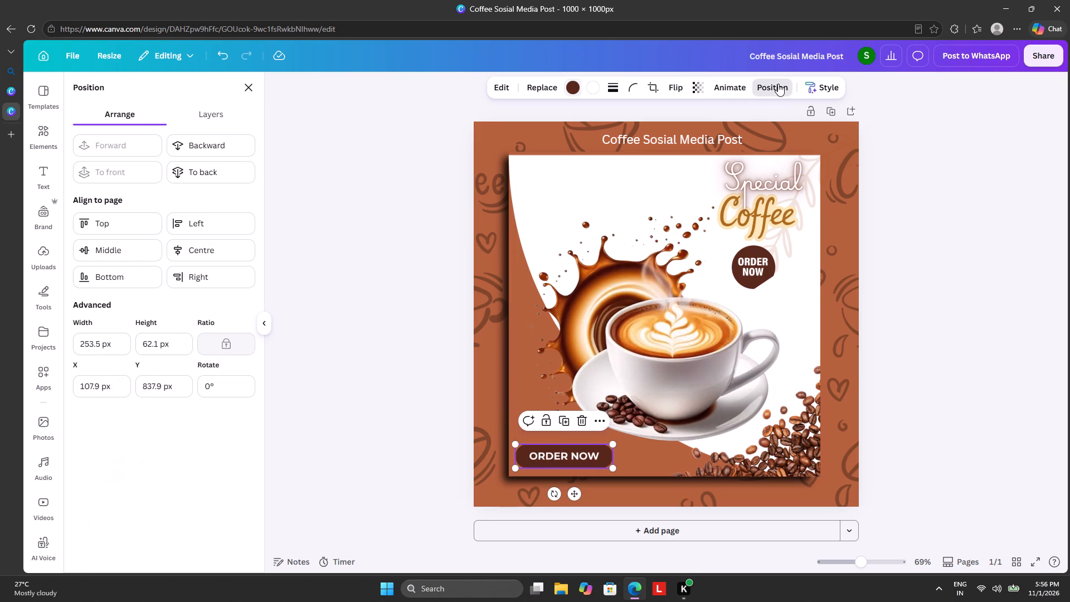
click(778, 84)
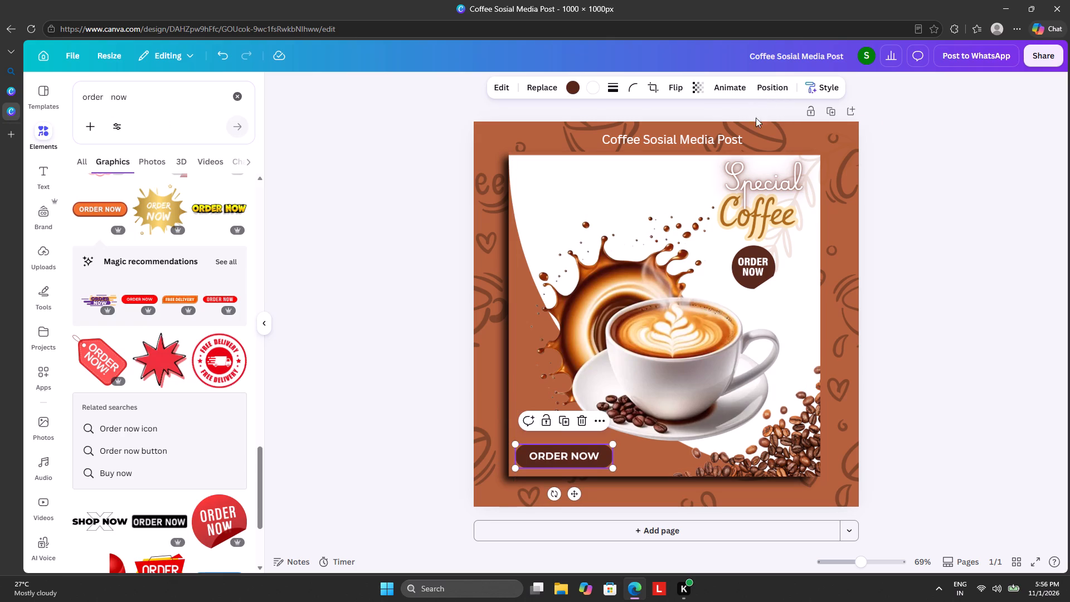
click(404, 327)
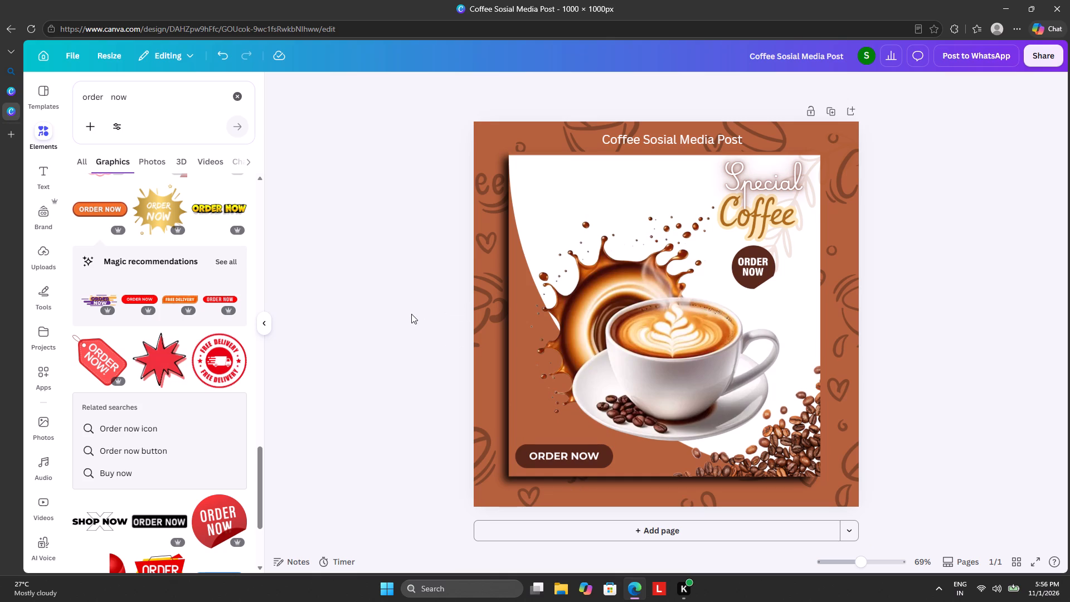
Delete the round brown "ORDER NOW" badge below the "Special Coffee" title.
click(751, 259)
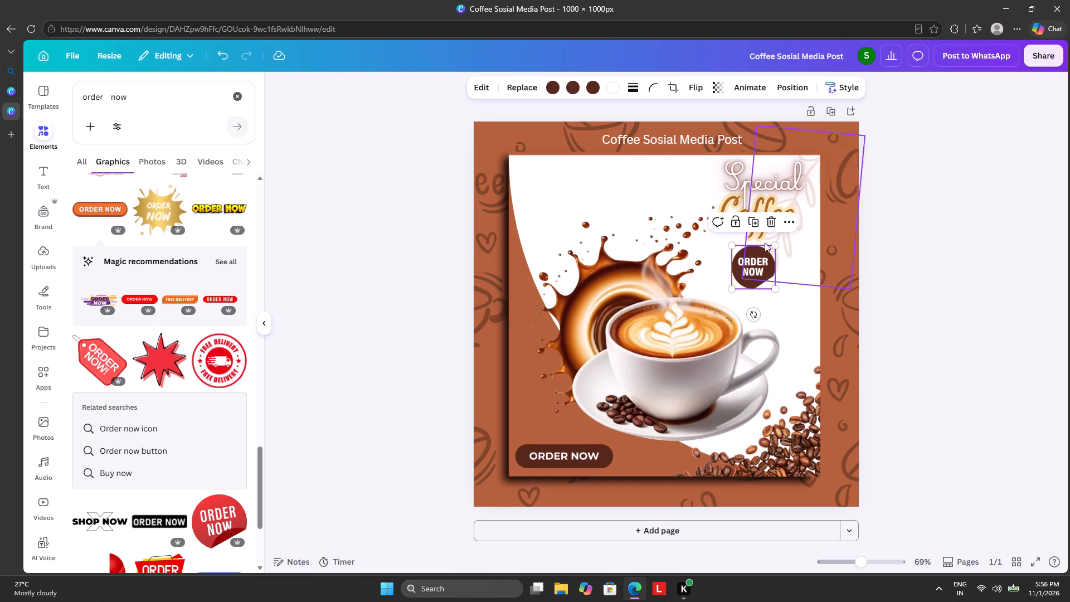
click(772, 229)
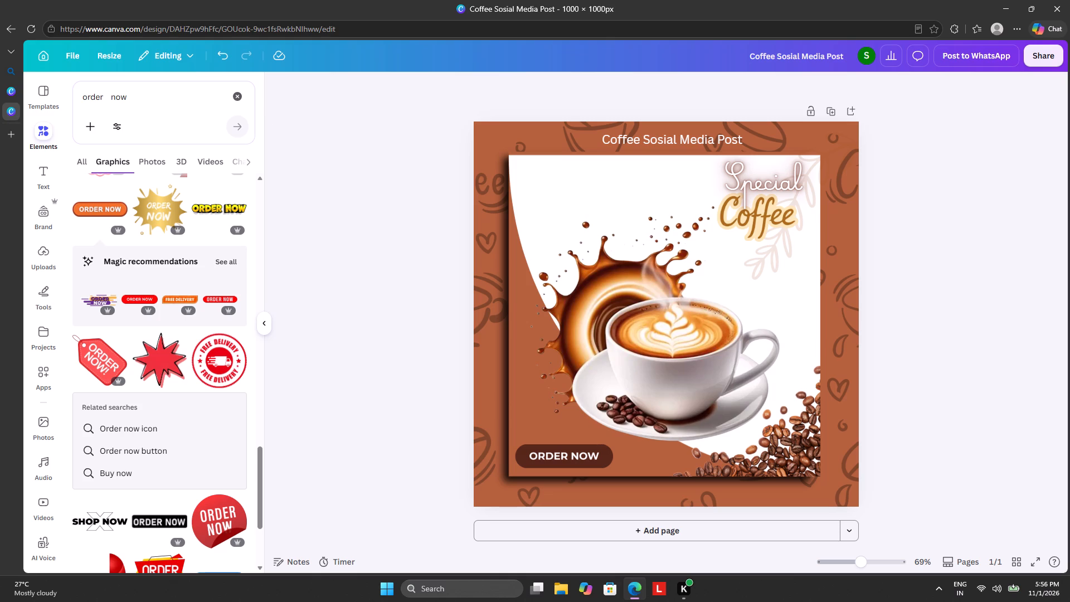
Replace the "order now" element search with a search for "20% OFF".
click(244, 96)
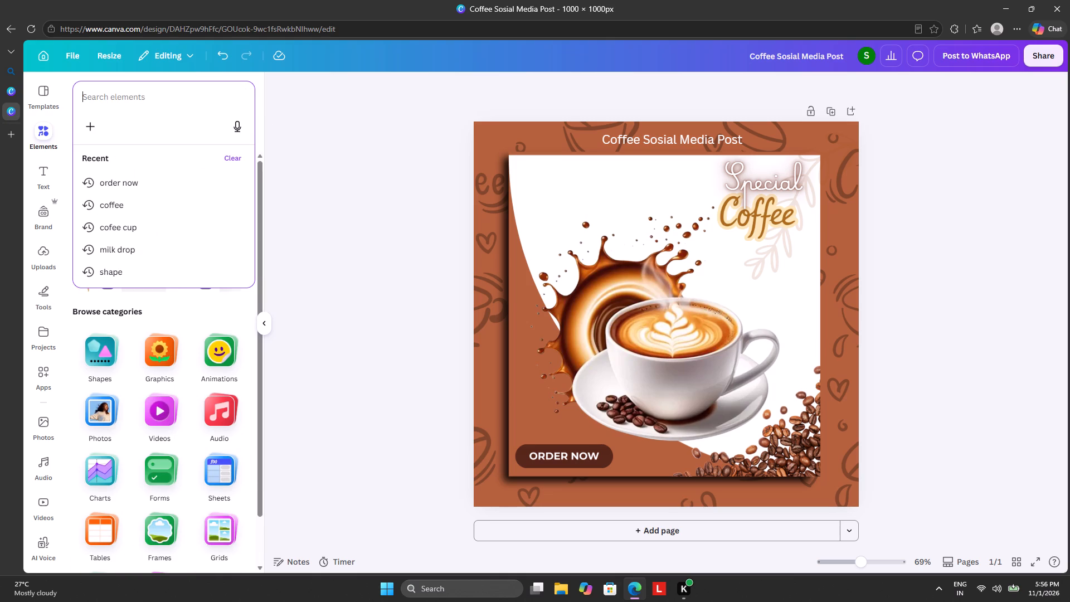
text(20)
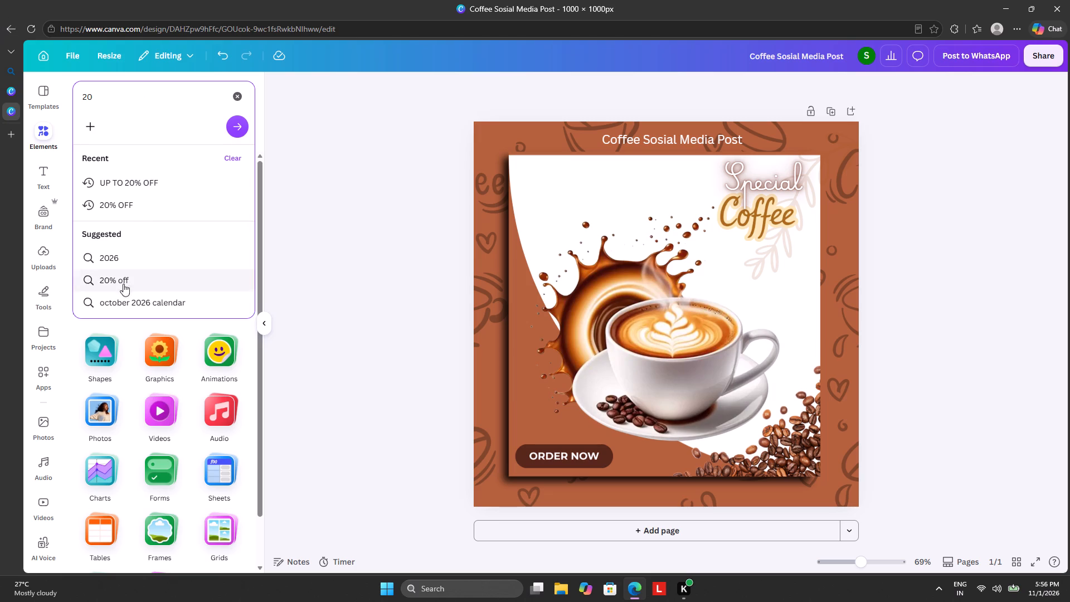
click(124, 212)
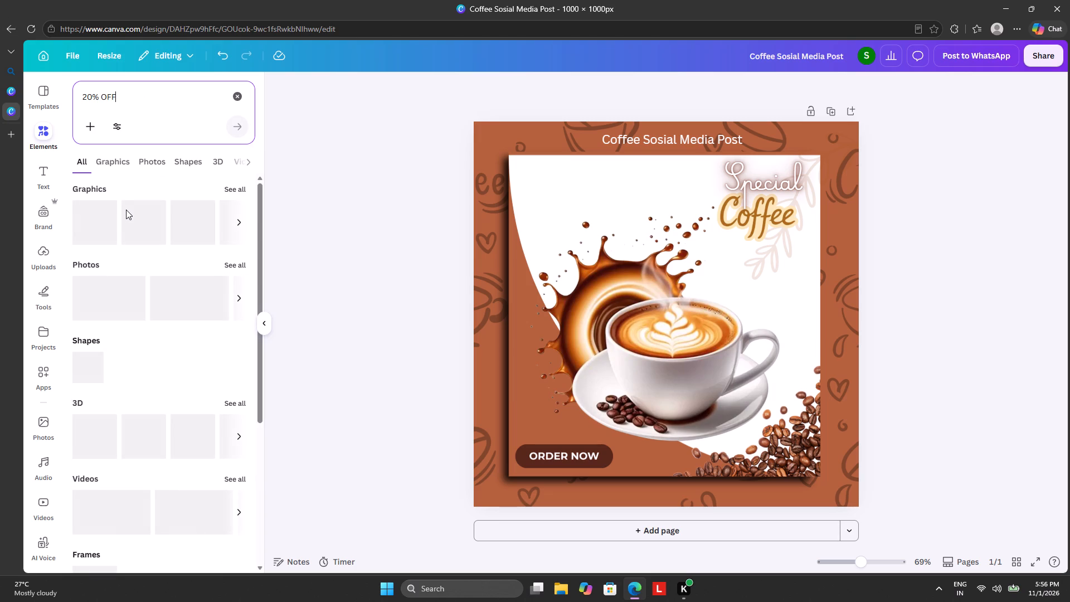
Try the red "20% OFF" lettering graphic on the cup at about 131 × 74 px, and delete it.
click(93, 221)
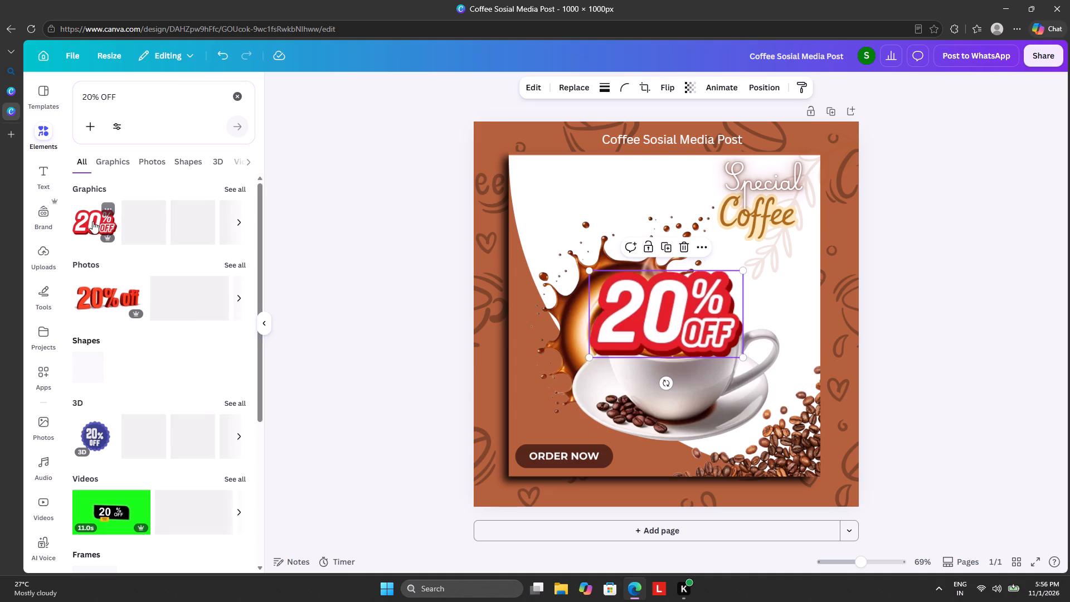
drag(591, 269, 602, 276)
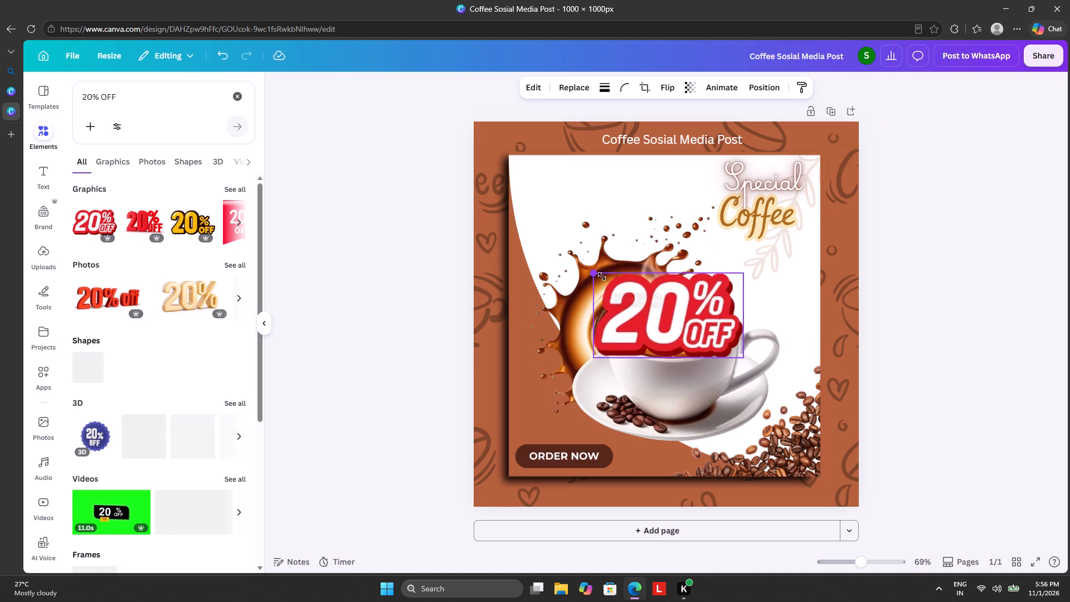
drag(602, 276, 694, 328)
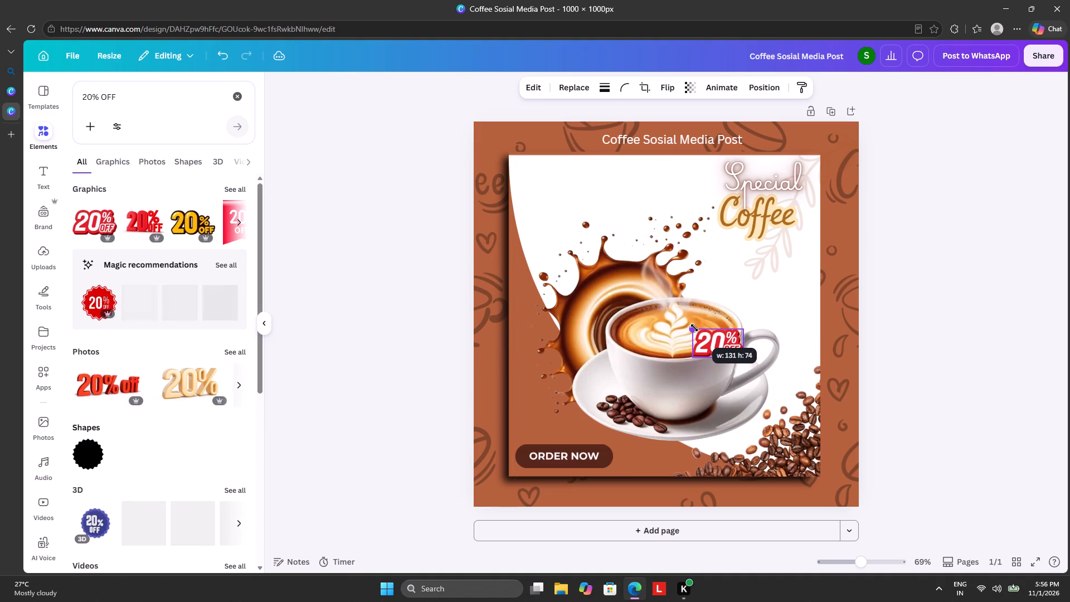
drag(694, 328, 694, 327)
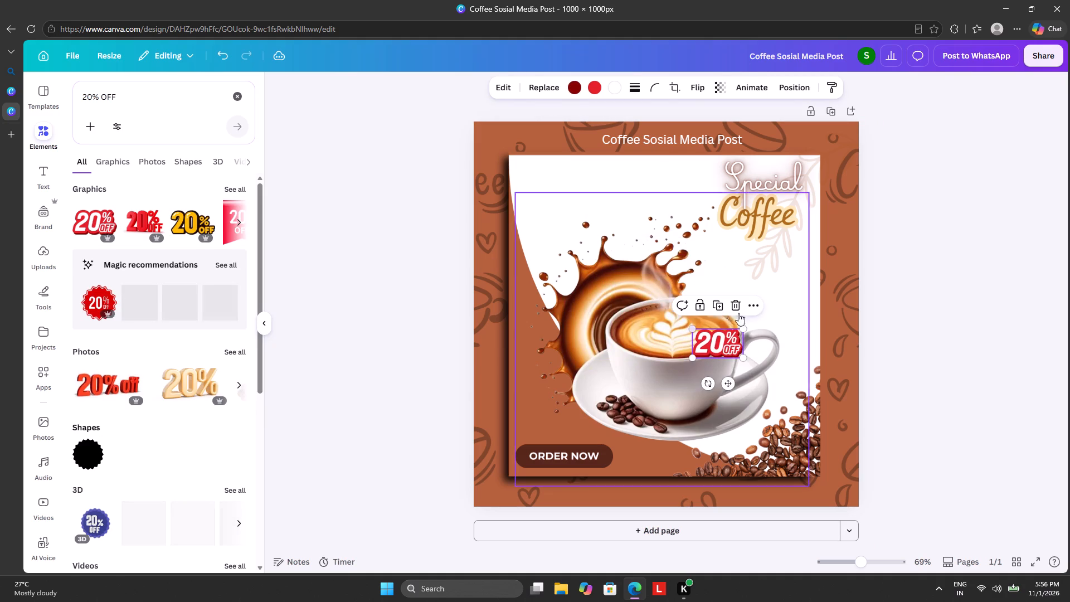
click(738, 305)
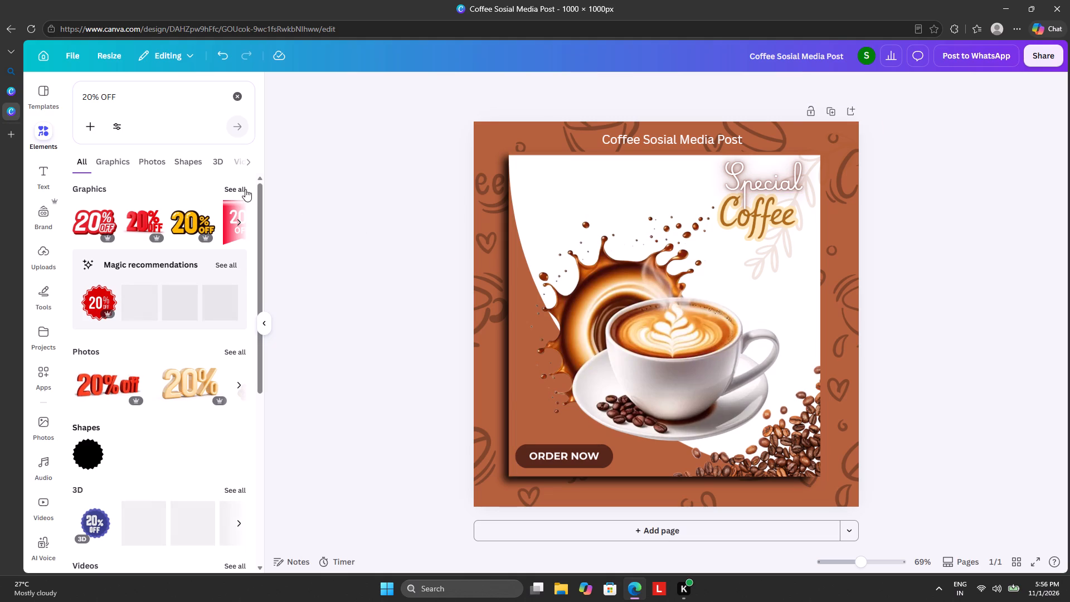
Add the red scalloped round "20% OFF" badge from the full graphics results, shrink it and place it below the "Special Coffee" title.
click(229, 187)
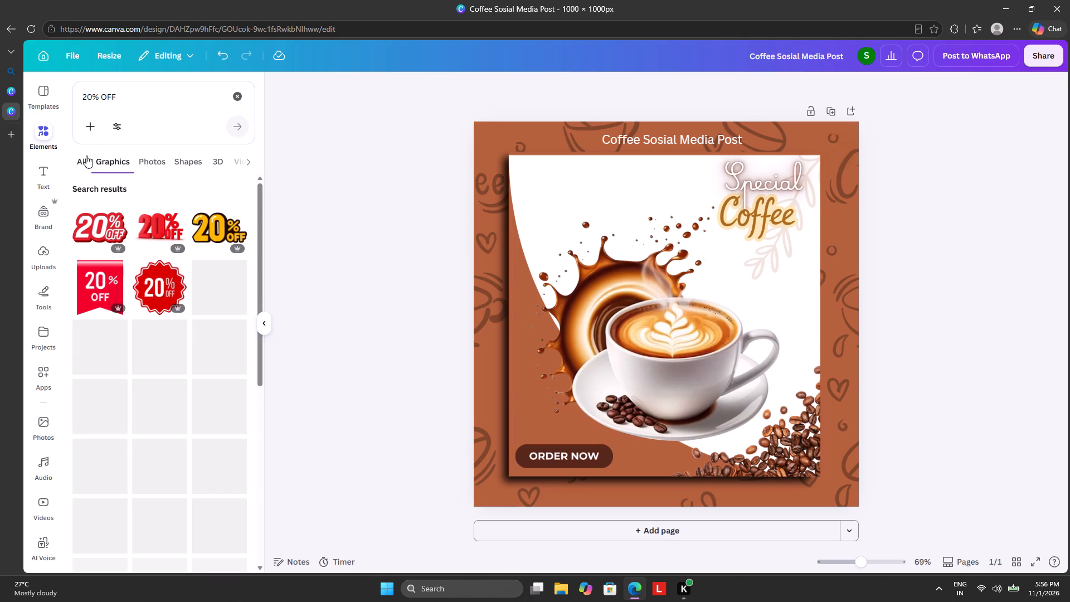
click(155, 282)
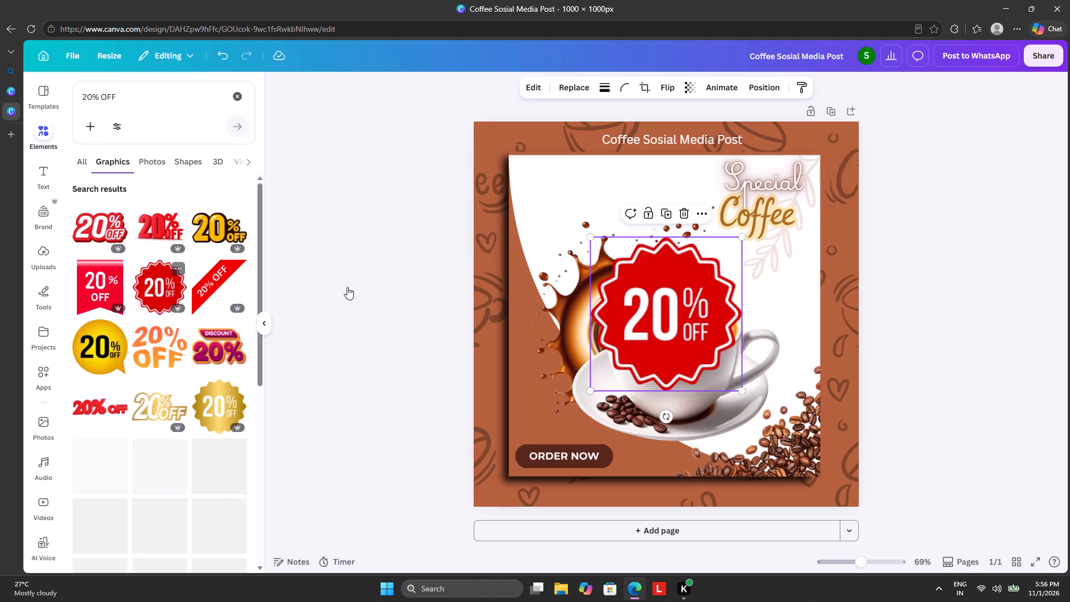
drag(591, 235, 670, 303)
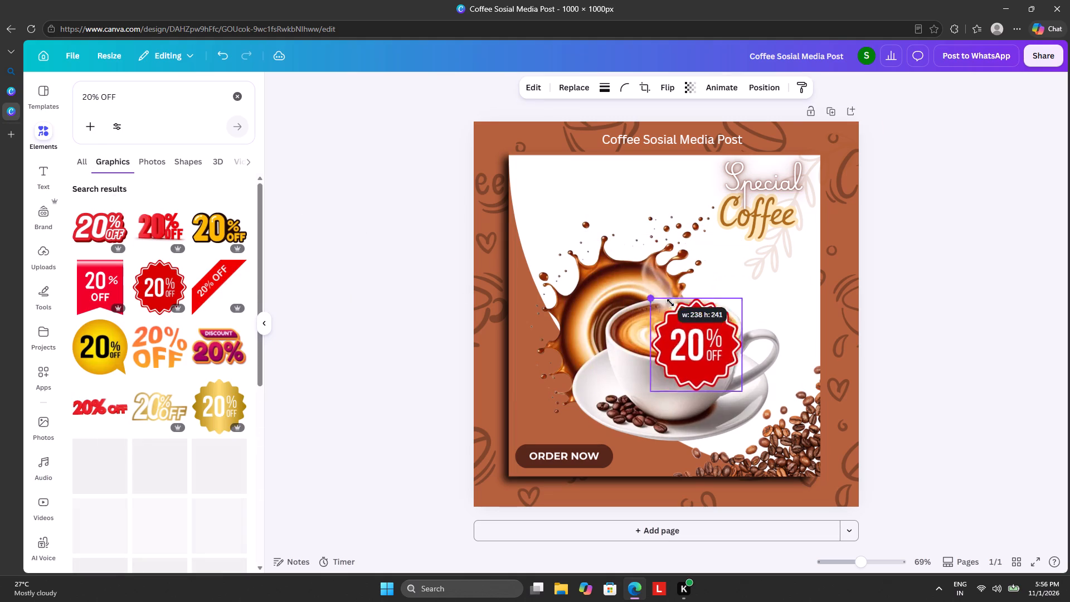
drag(670, 303, 687, 347)
drag(718, 362, 758, 268)
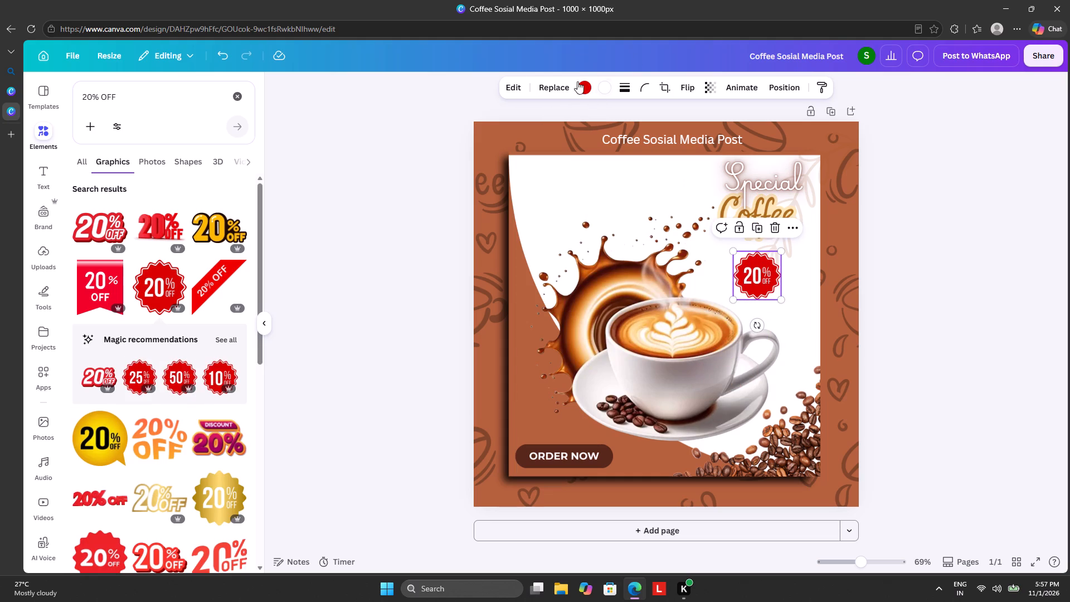
Recolour the red of the "20% OFF" badge to dark brown #58271a.
click(585, 90)
click(166, 168)
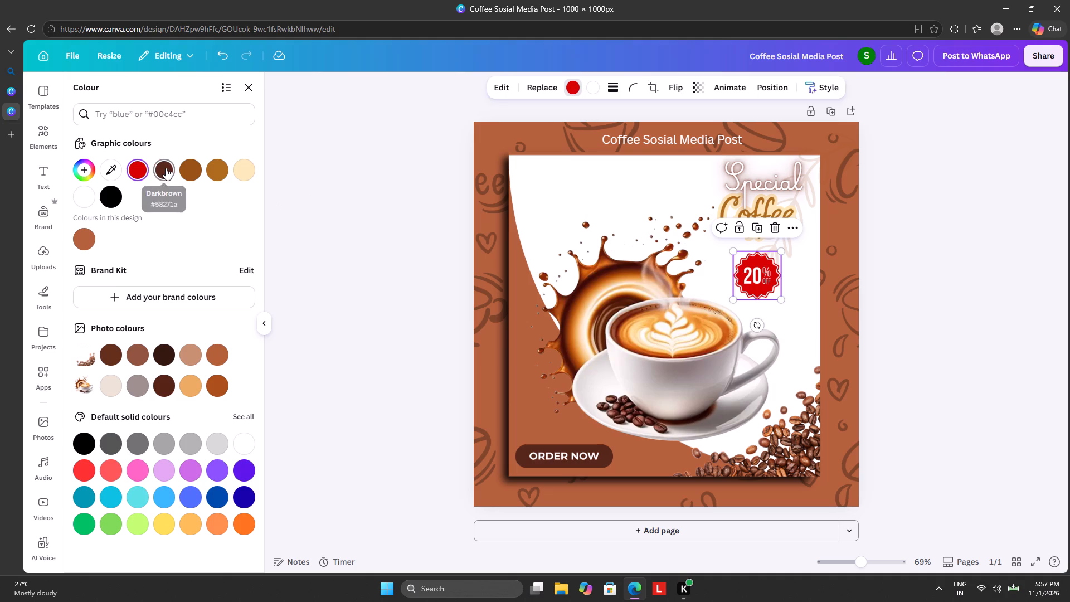
click(310, 176)
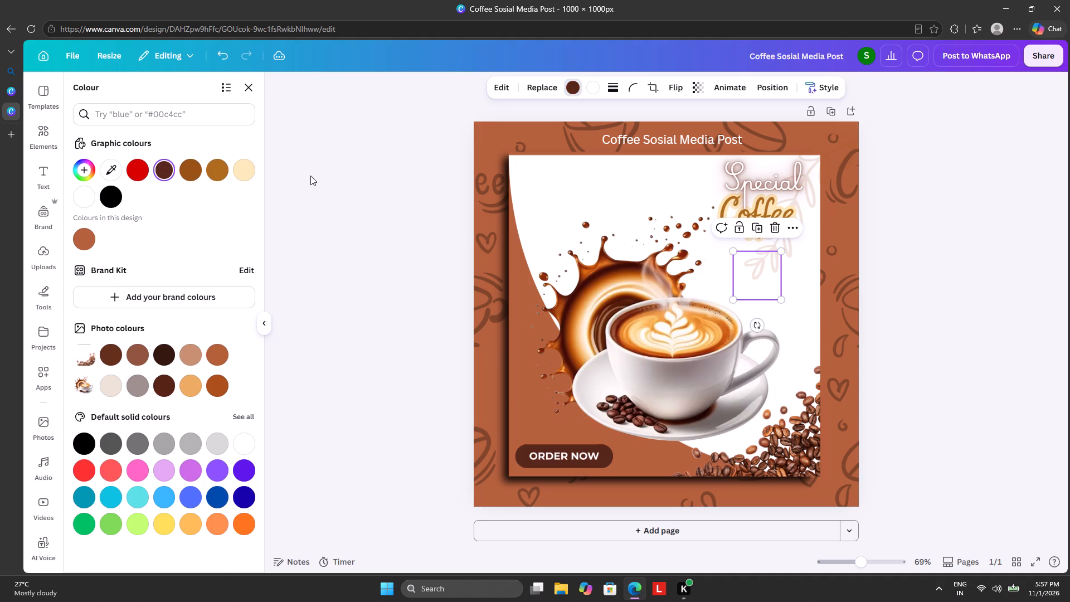
click(314, 175)
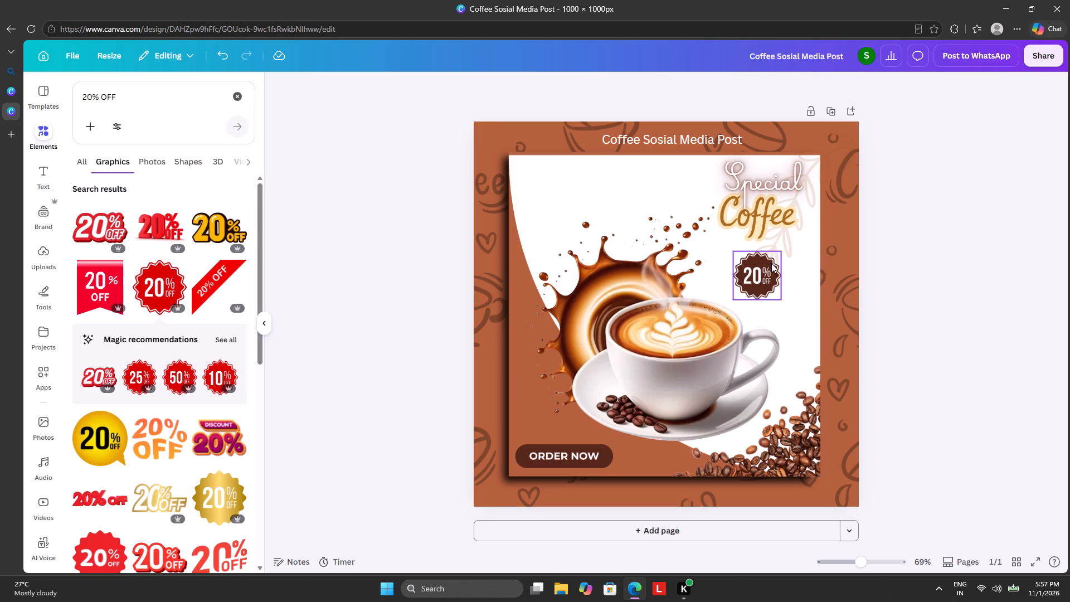
Nudge the brown "20% OFF" badge up closer to the "Coffee" title, keeping it centred beneath the lettering.
drag(765, 277, 766, 274)
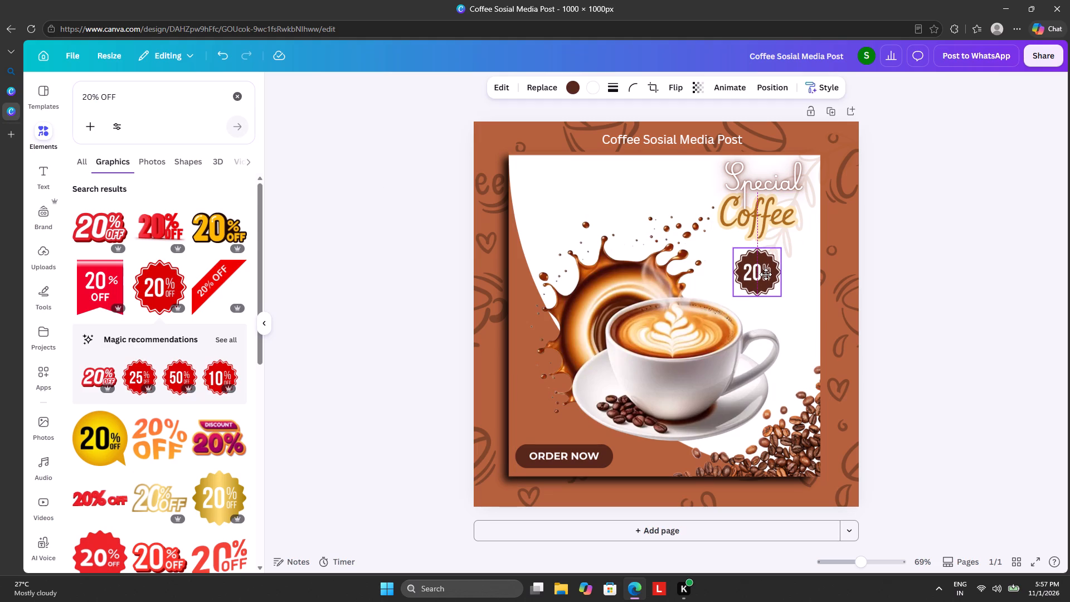
drag(766, 274, 767, 268)
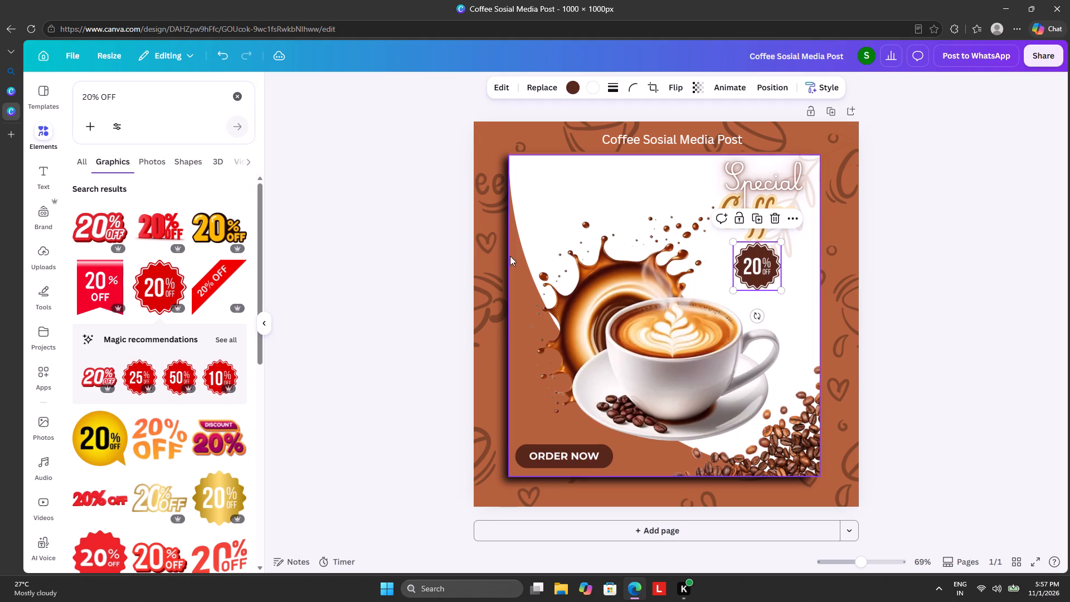
click(428, 244)
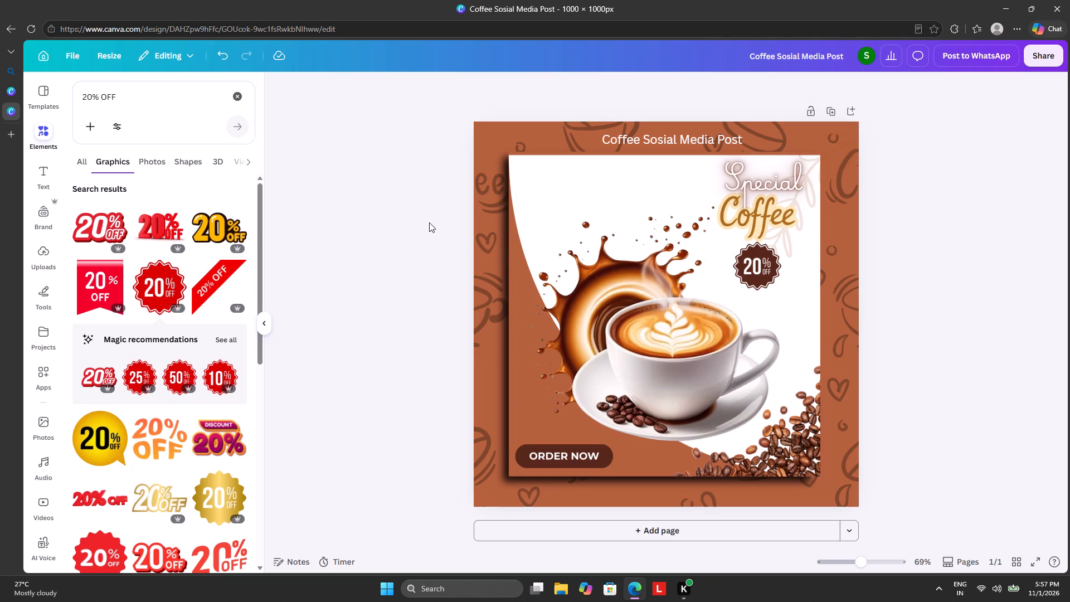
Duplicate the pale leaf branch behind the "Special Coffee" title and move the copy to the card's upper-left corner.
click(850, 154)
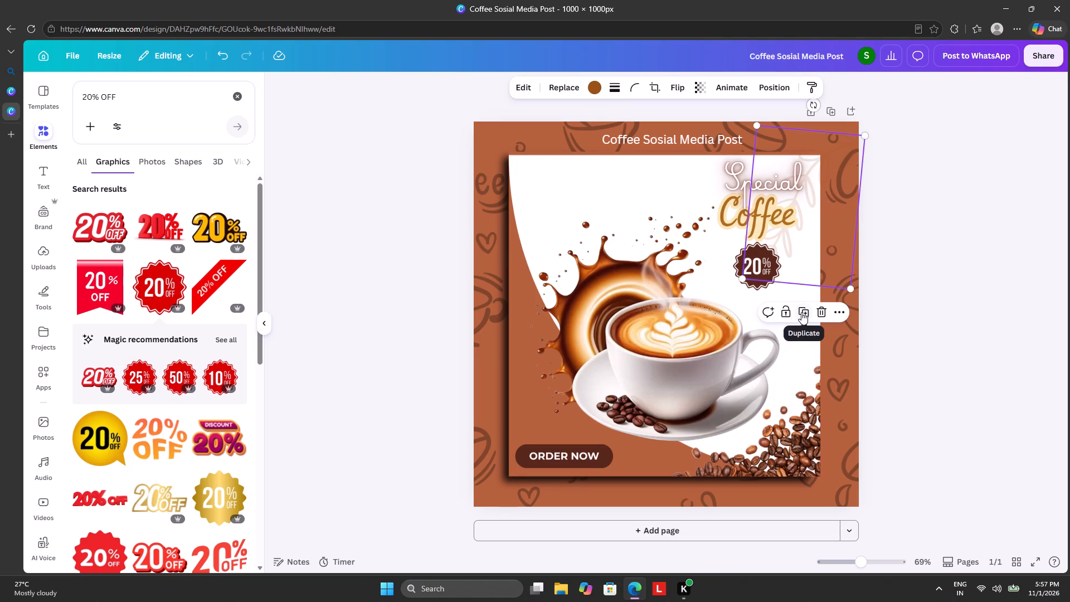
click(805, 312)
drag(831, 241, 553, 232)
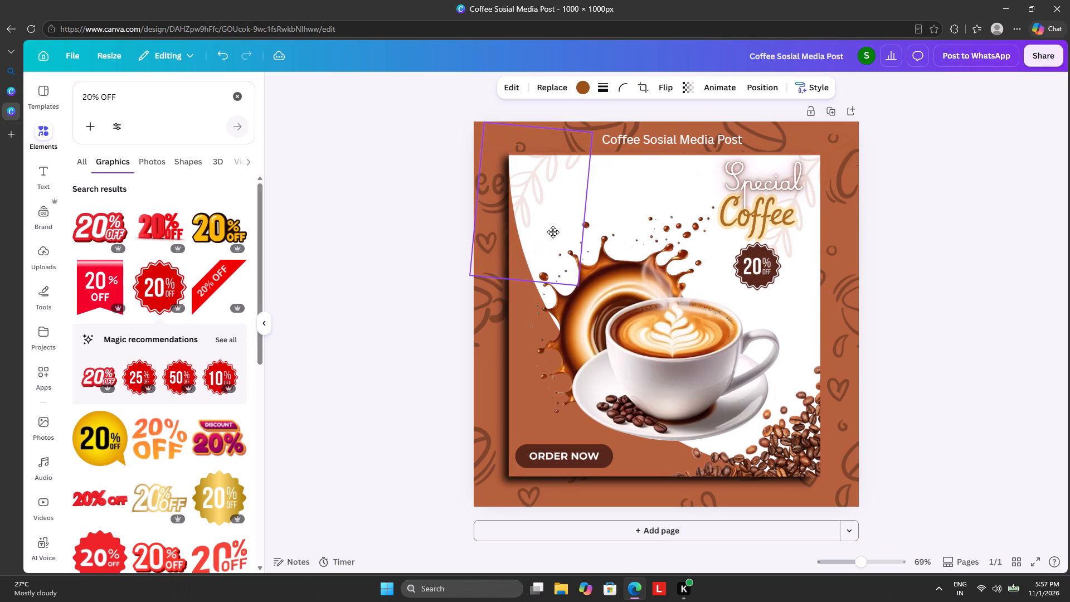
drag(553, 232, 548, 241)
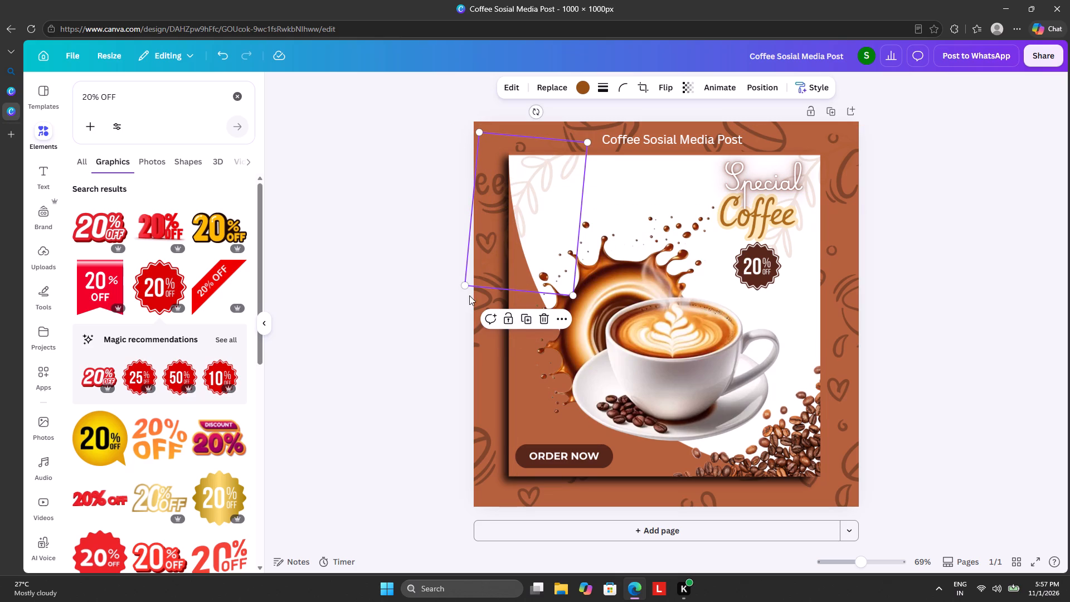
click(534, 234)
drag(536, 235, 559, 237)
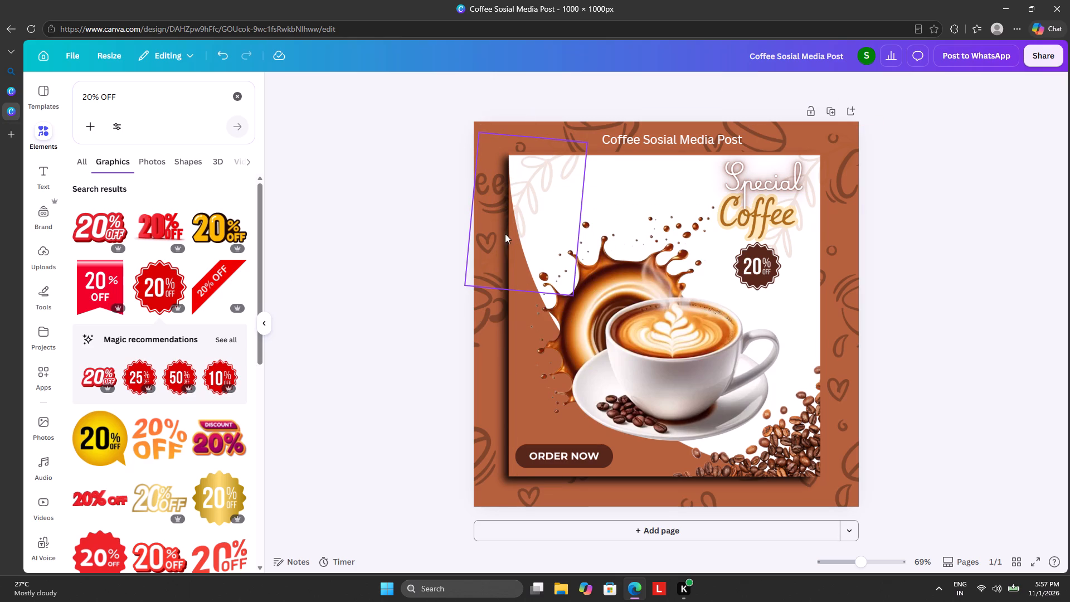
drag(507, 234, 541, 244)
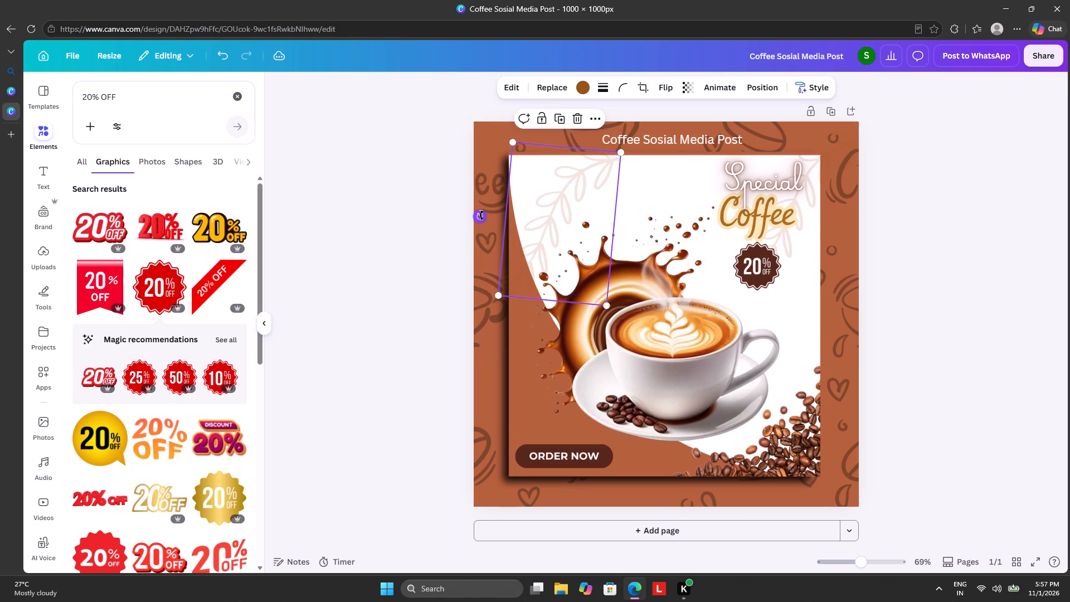
Rotate the leaf copy to about 121° and move it to the card's right edge, below the original branch.
drag(482, 215, 534, 263)
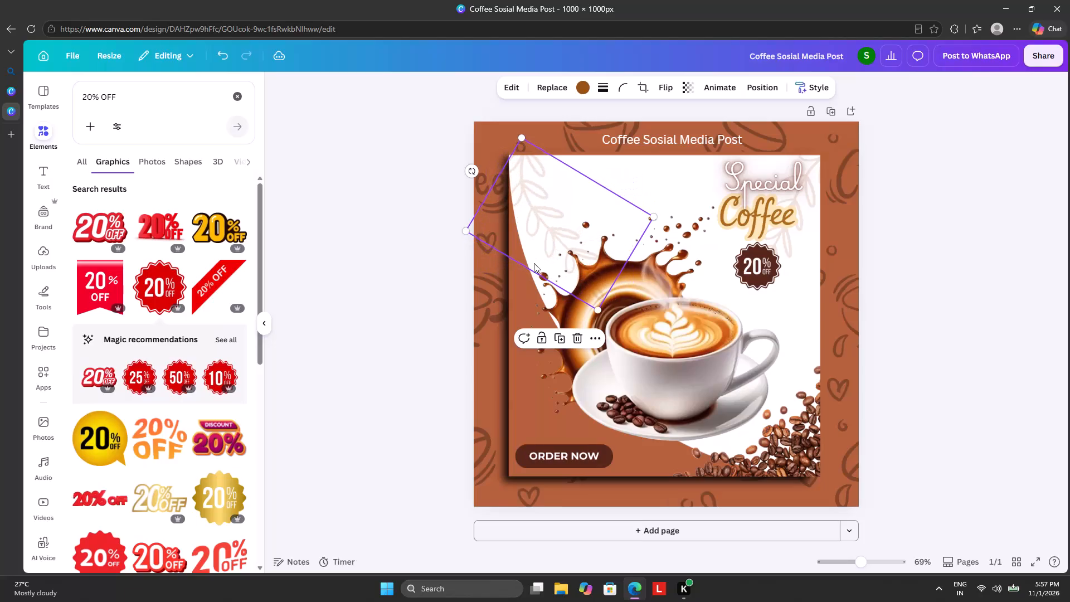
drag(594, 200, 571, 193)
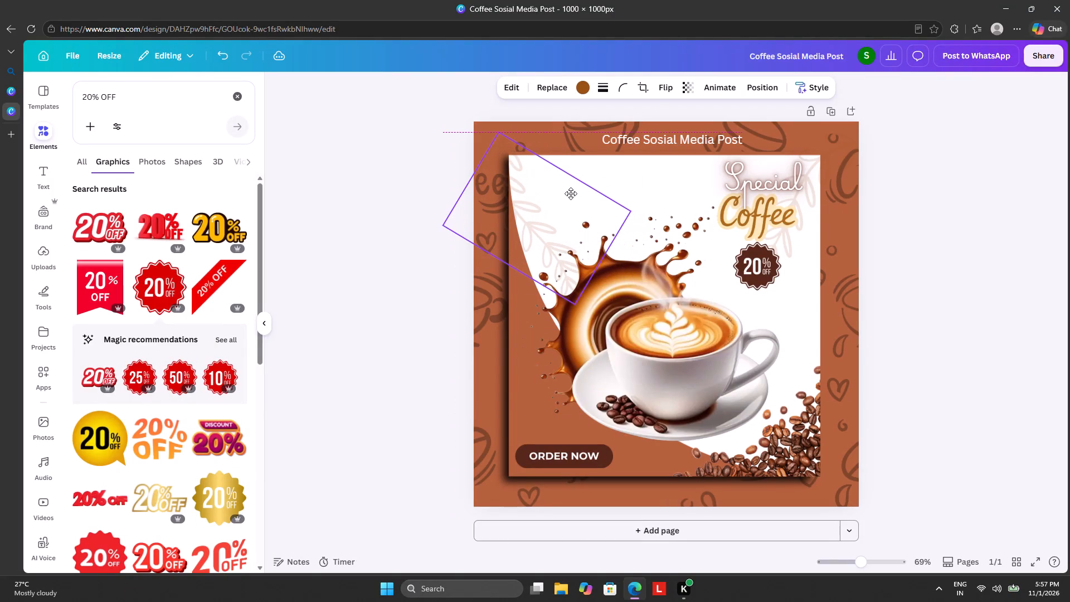
drag(571, 193, 843, 276)
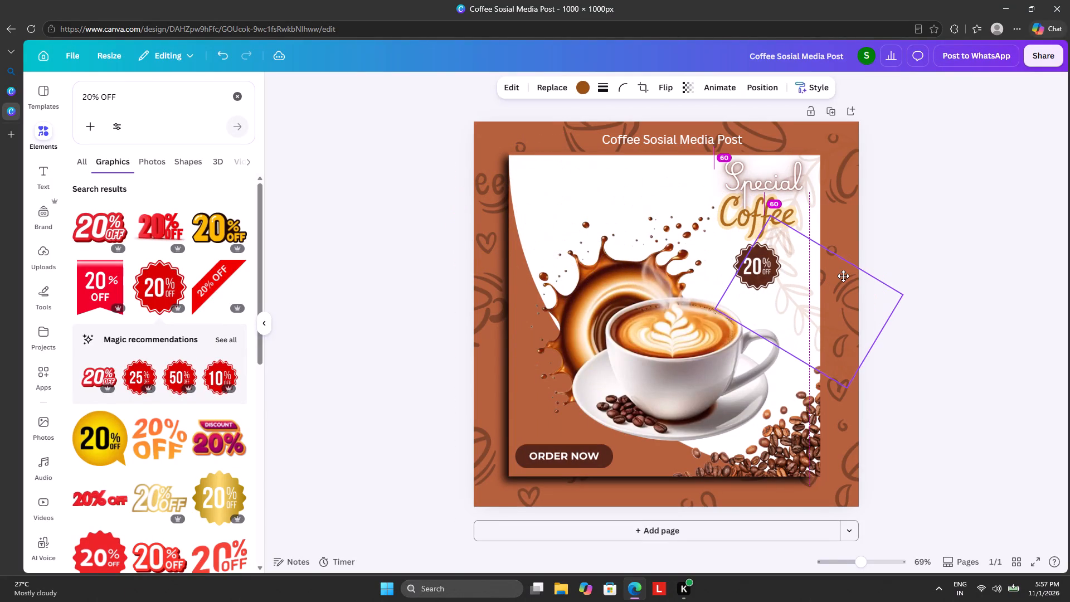
drag(843, 276, 866, 308)
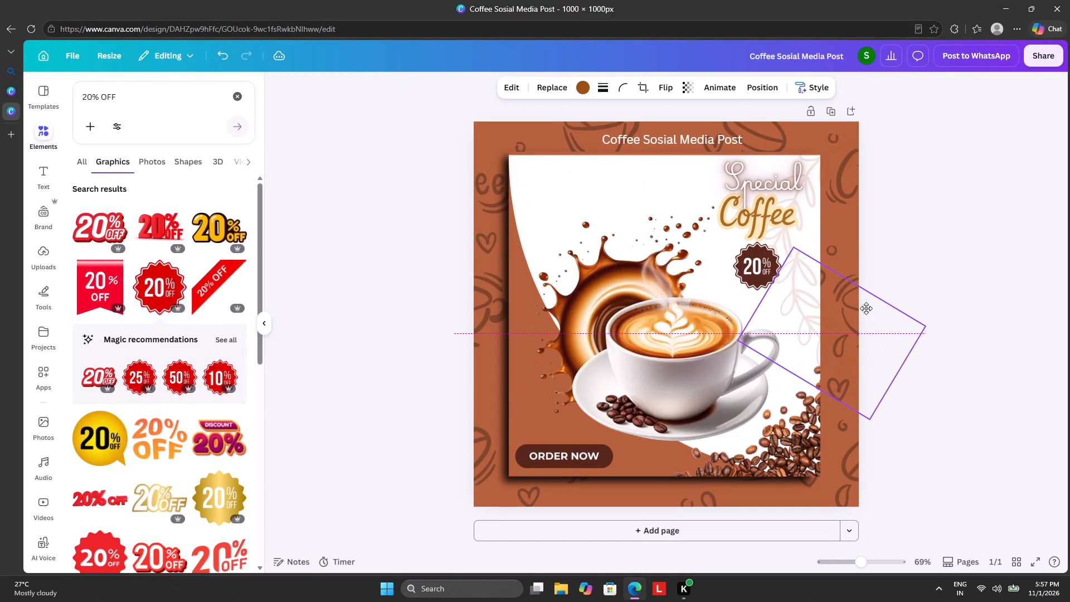
drag(866, 308, 853, 308)
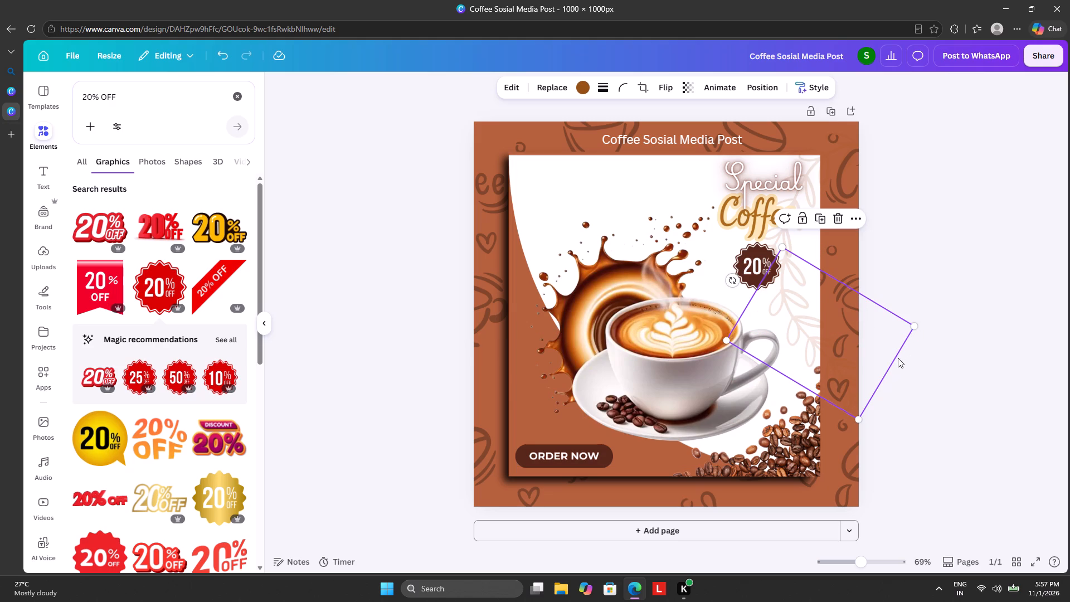
Resize the rotated leaf copy to about 278 × 395 px and position it at about X 616, Y 345 px.
click(891, 365)
drag(915, 324, 889, 314)
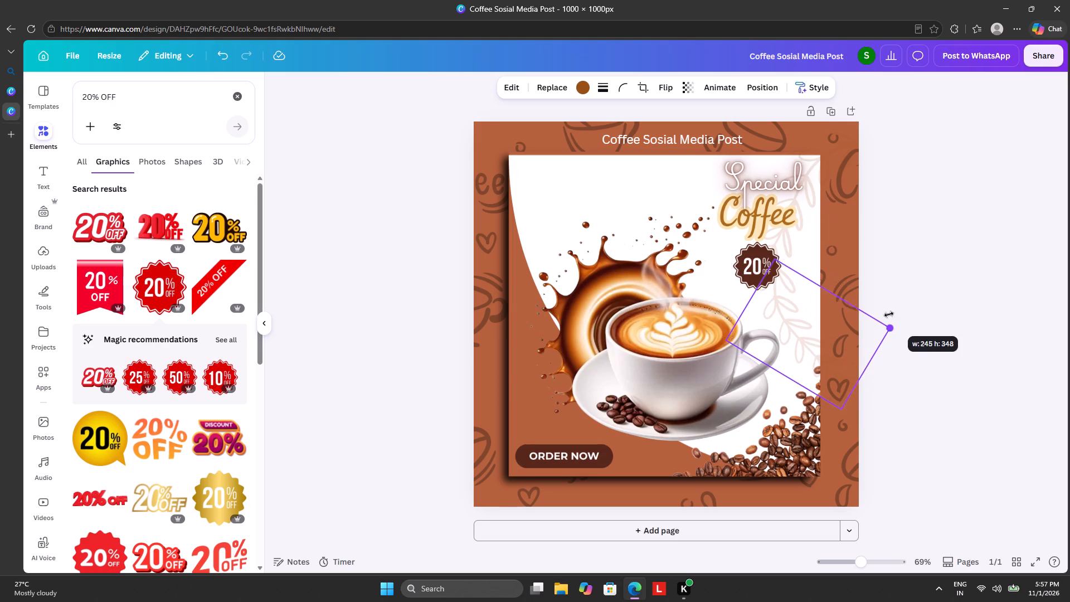
drag(889, 314, 911, 306)
drag(860, 321, 856, 323)
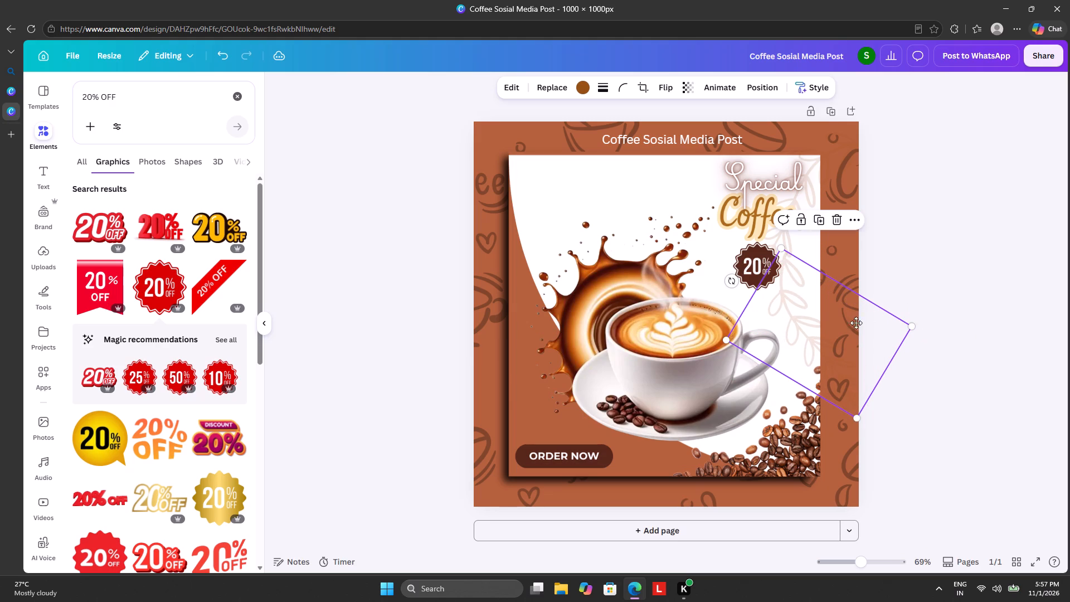
drag(856, 323, 847, 325)
Reorder the leaf copy's layer to sit beneath the coffee beans and directly above the white curved shape.
click(761, 91)
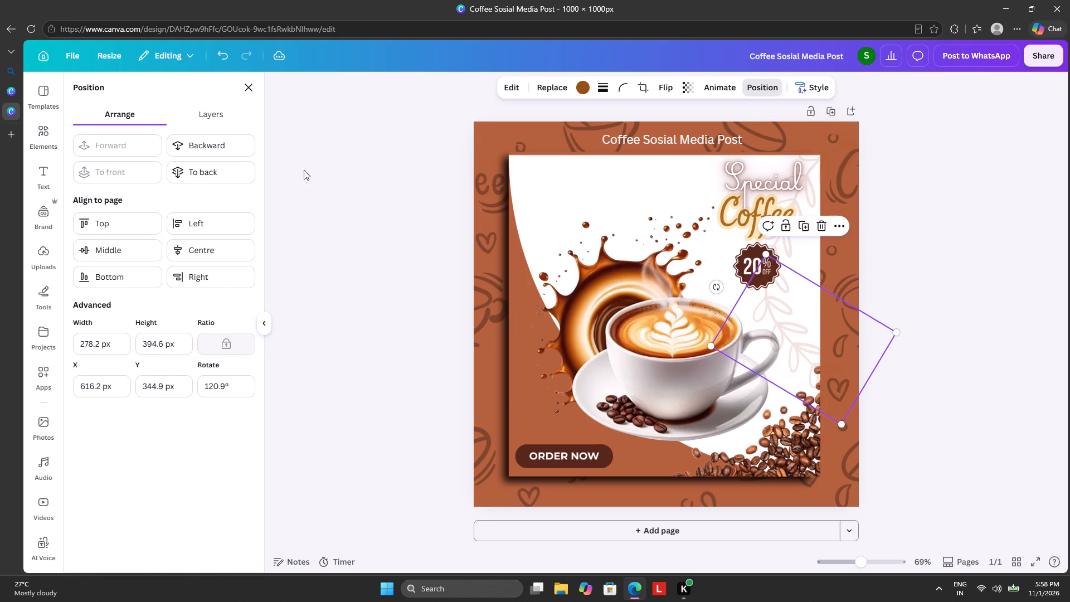
click(203, 115)
drag(198, 177, 198, 193)
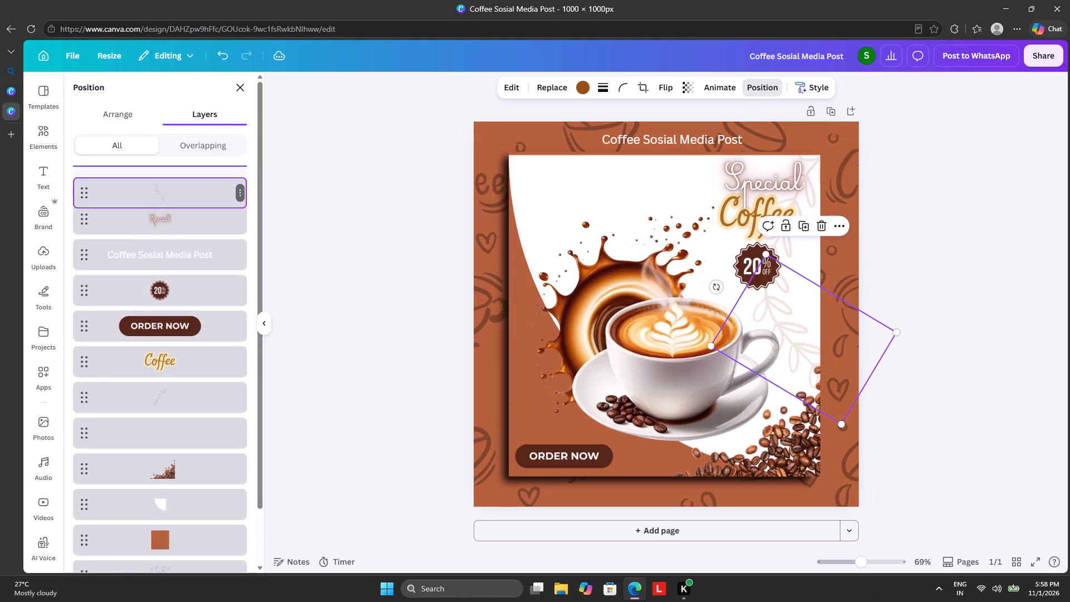
drag(198, 193, 196, 475)
click(328, 302)
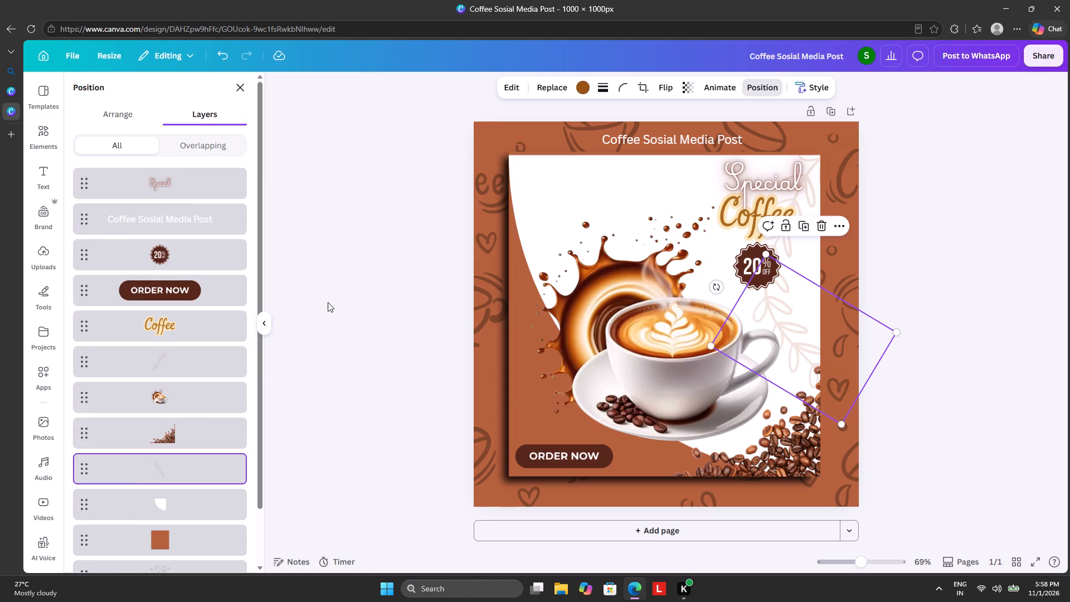
click(329, 301)
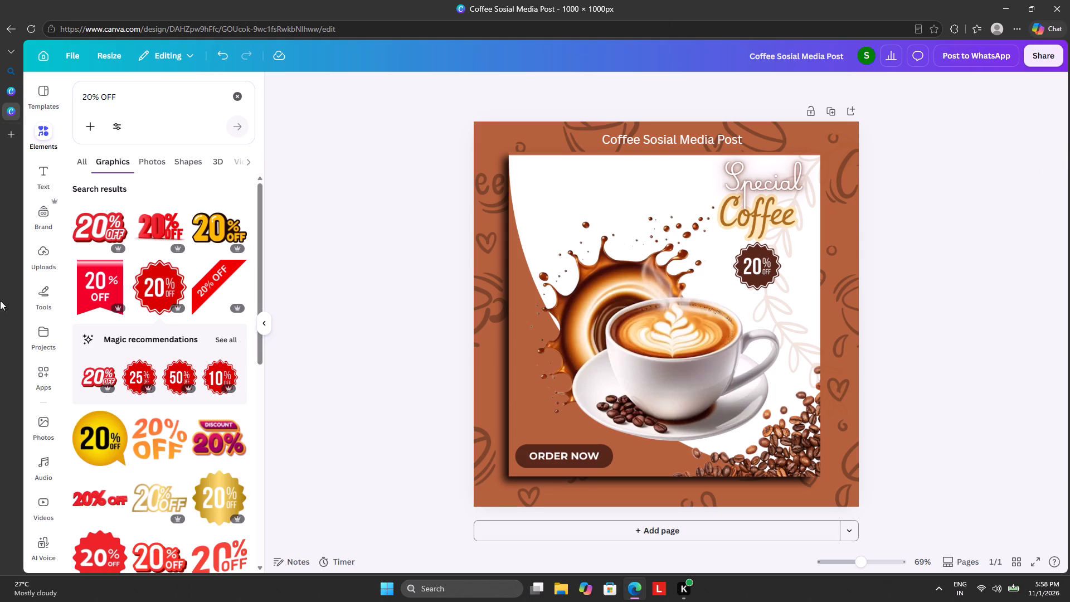
Replace the element search with a search for "cup".
click(237, 92)
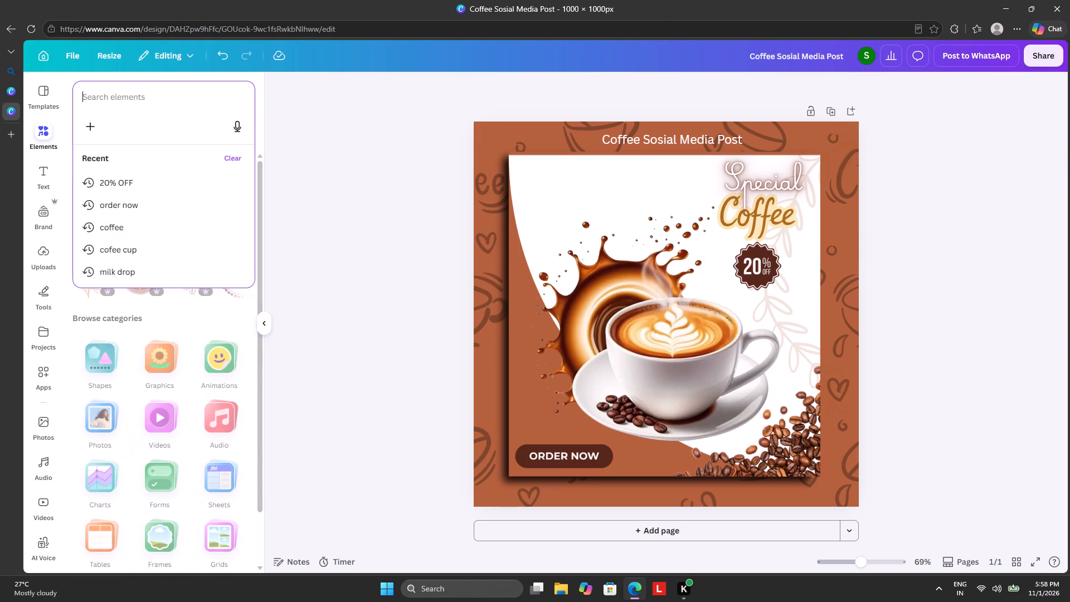
text(cup)
key(Return)
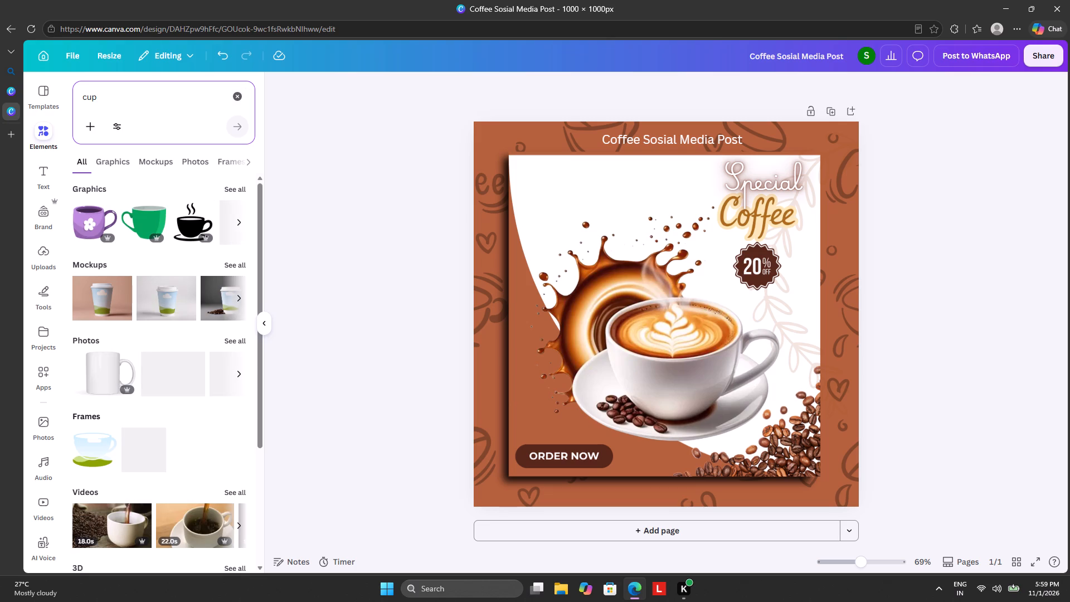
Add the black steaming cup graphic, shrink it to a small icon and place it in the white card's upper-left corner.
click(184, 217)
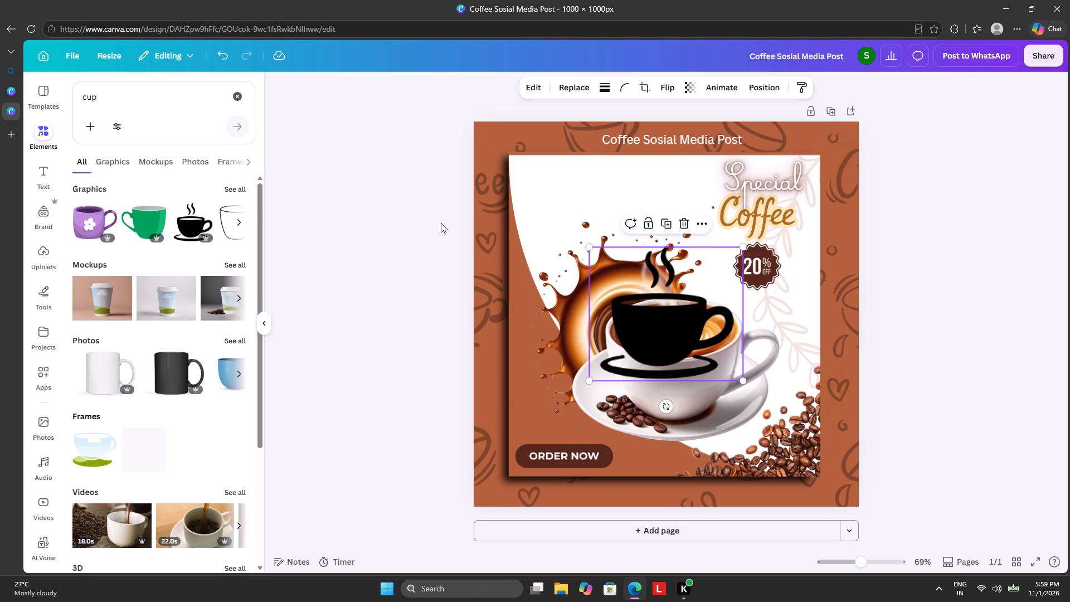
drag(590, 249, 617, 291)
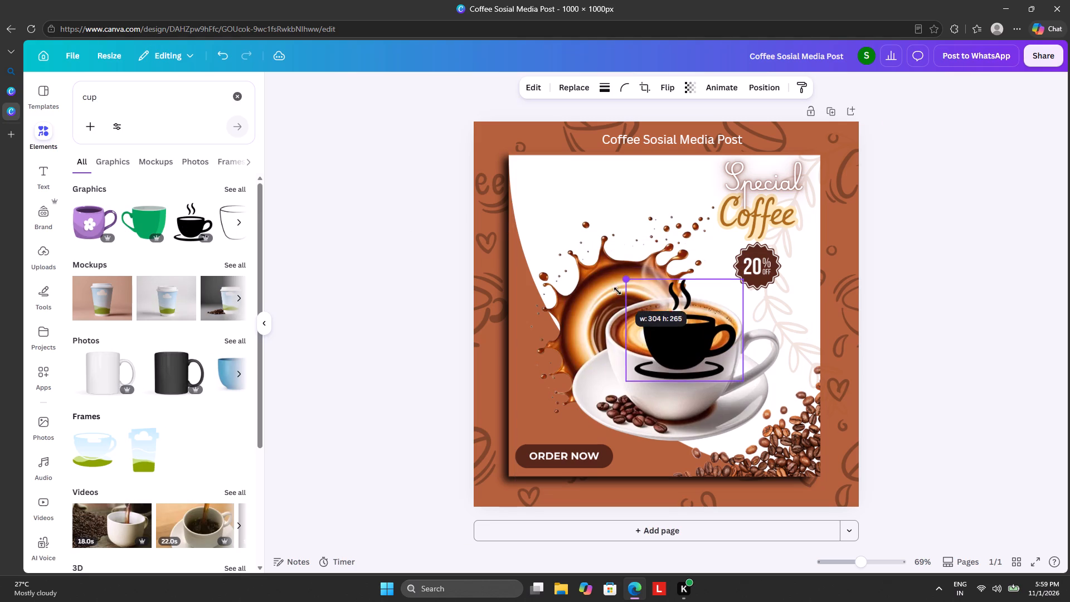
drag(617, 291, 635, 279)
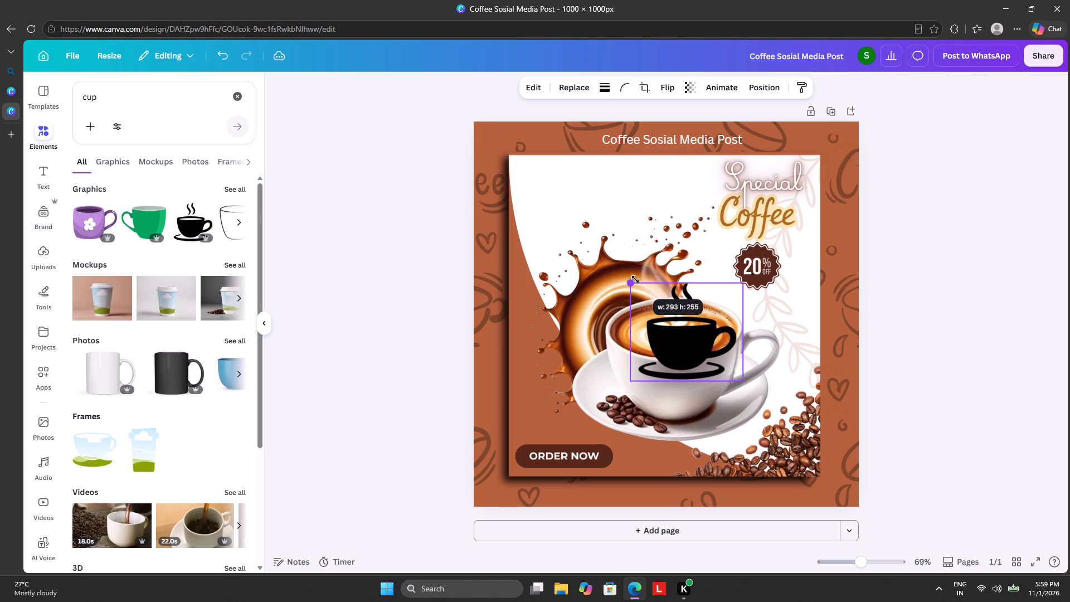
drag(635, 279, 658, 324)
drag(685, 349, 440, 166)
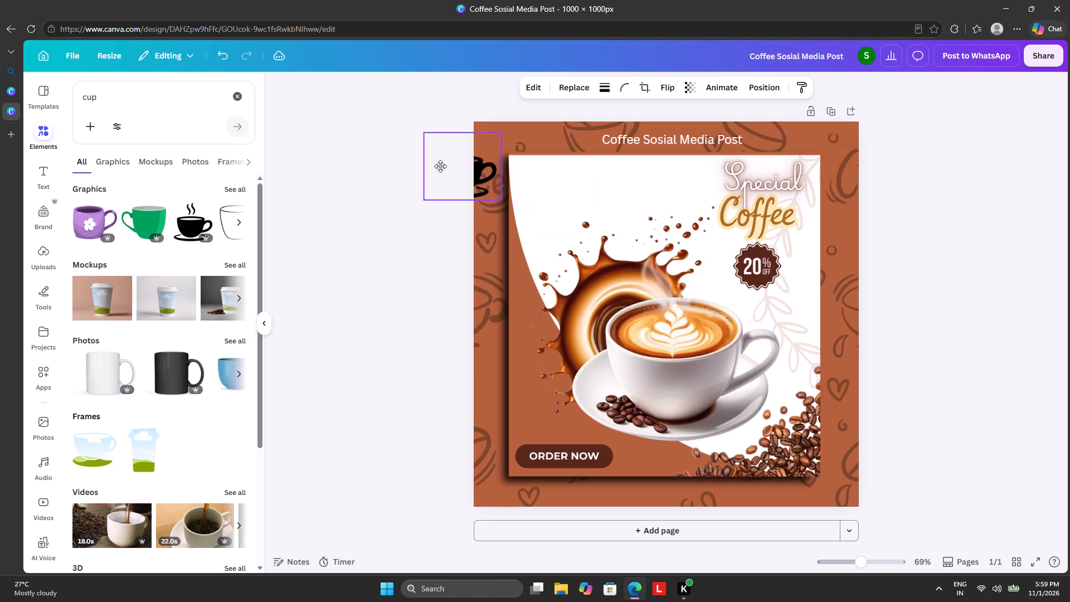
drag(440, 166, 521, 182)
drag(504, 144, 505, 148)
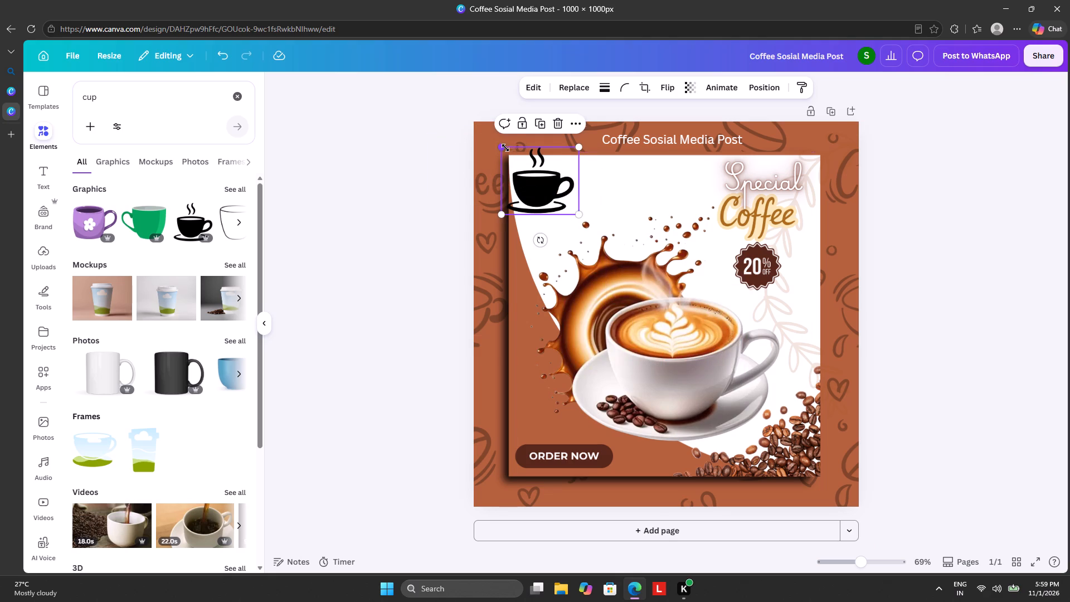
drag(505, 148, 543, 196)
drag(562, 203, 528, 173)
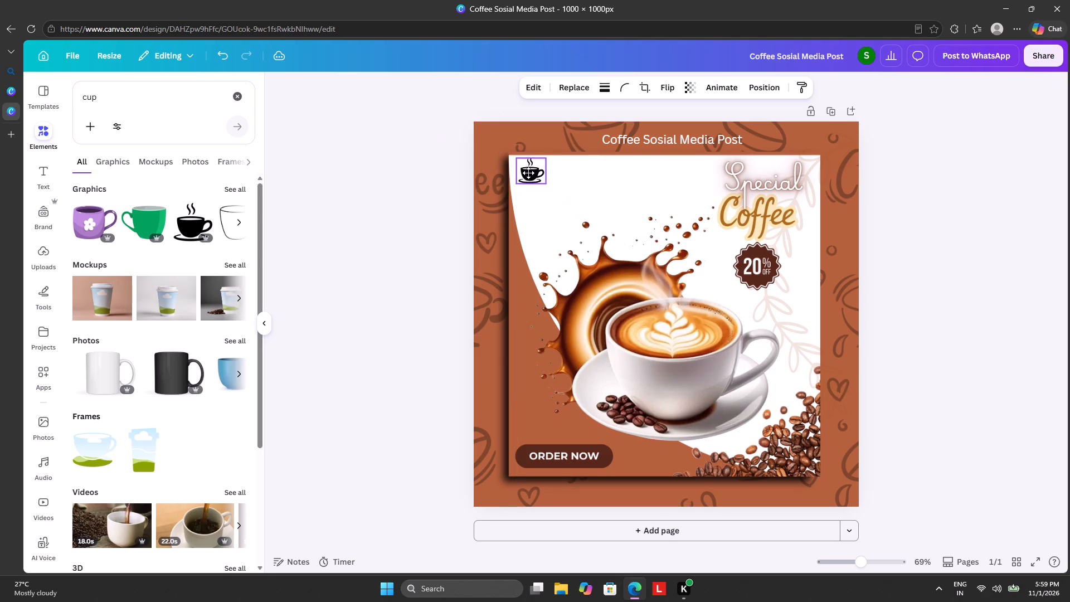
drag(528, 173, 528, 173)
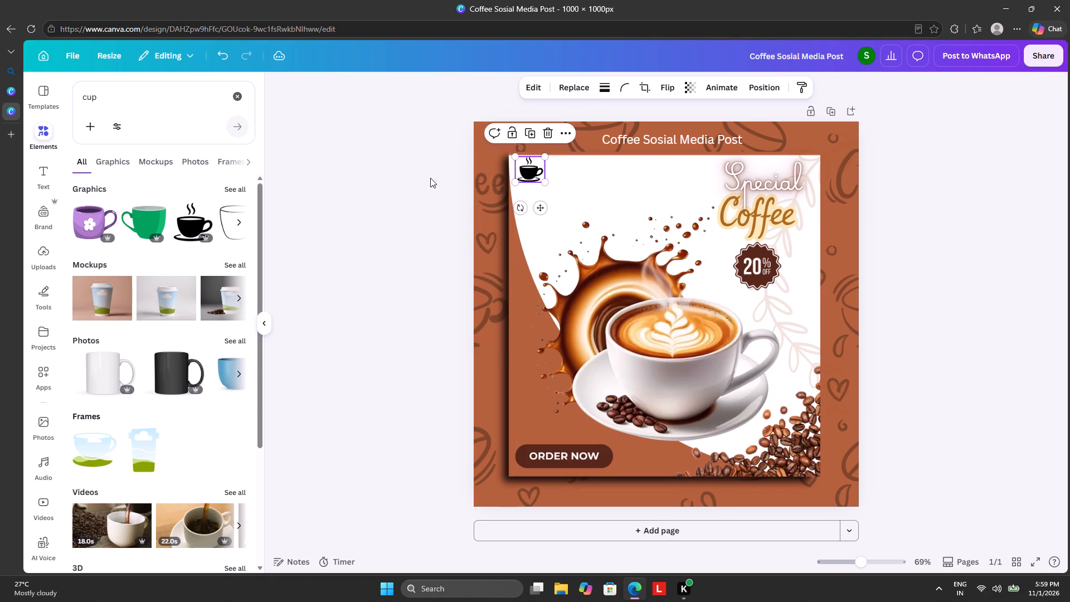
From the full graphics results, add the brown coffee cup with swirling steam, shrink it and place it beside the black cup icon.
click(236, 184)
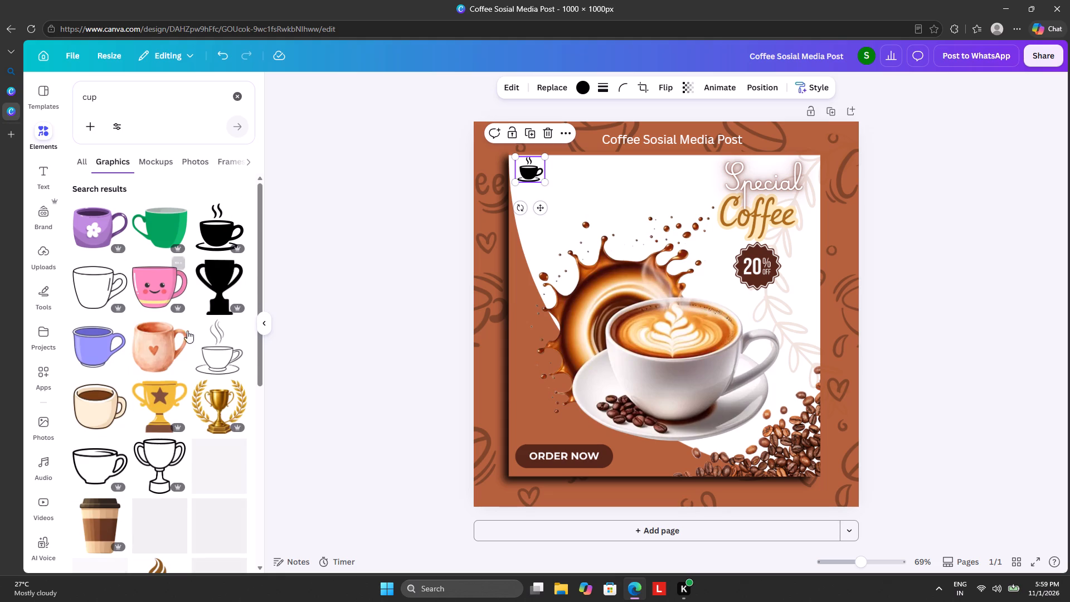
scroll(135, 383, down, 1)
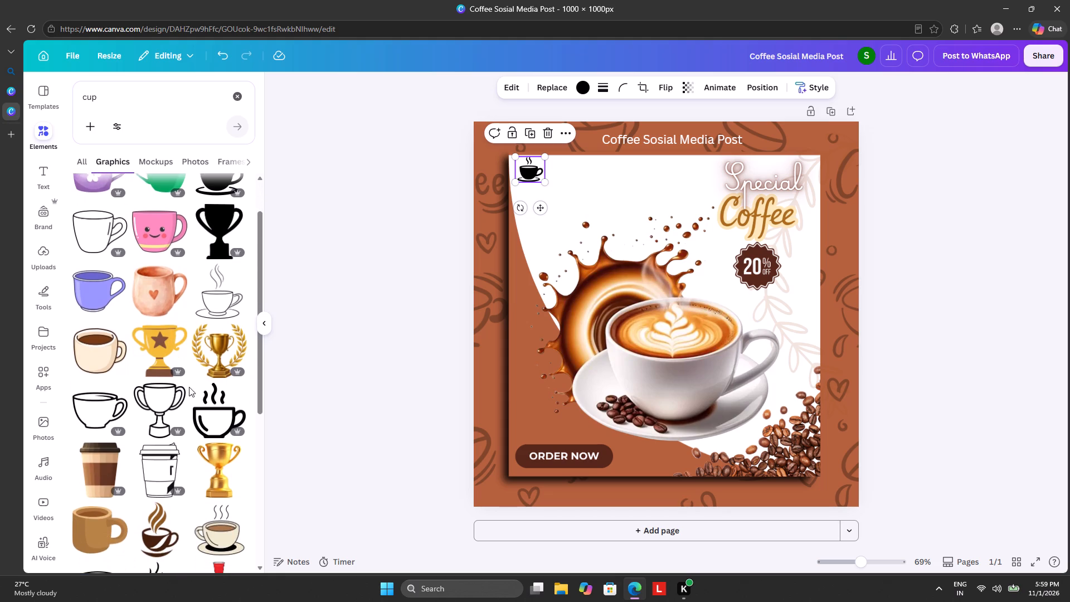
scroll(189, 387, down, 2)
click(153, 433)
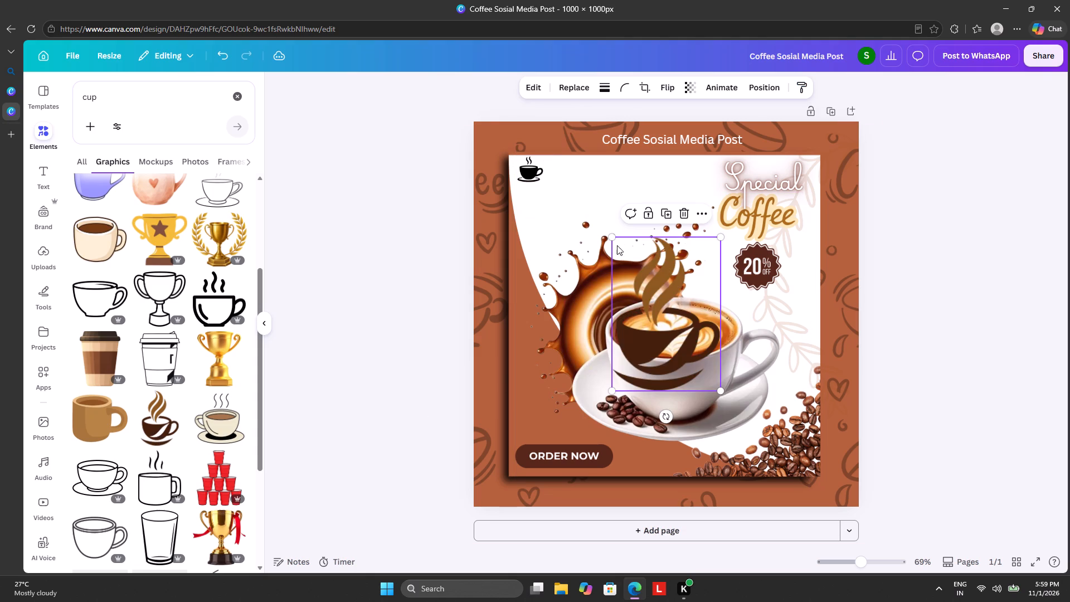
drag(615, 238, 667, 355)
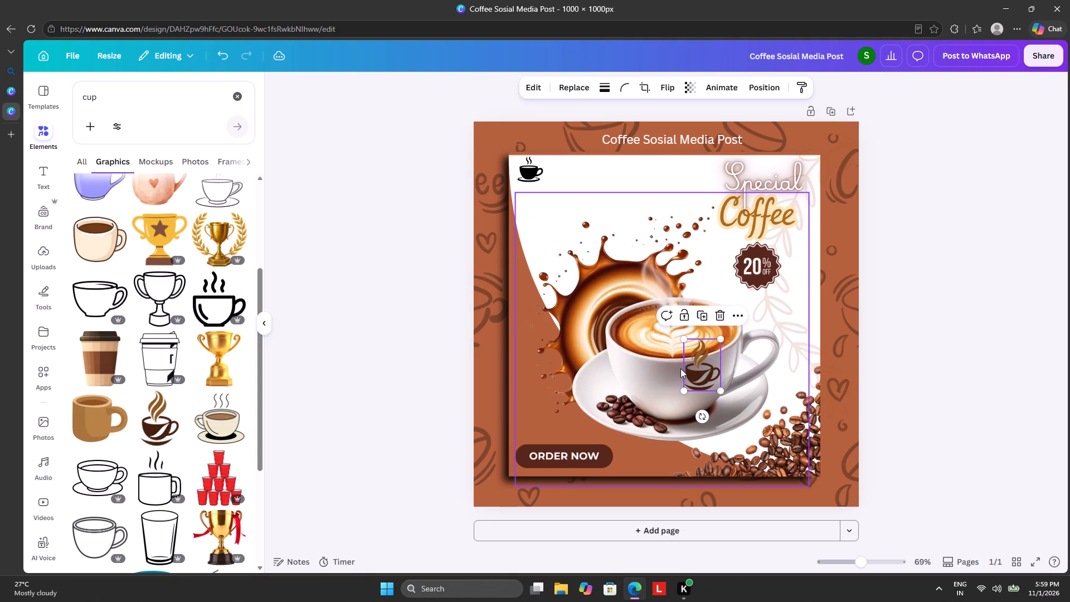
drag(701, 365, 576, 192)
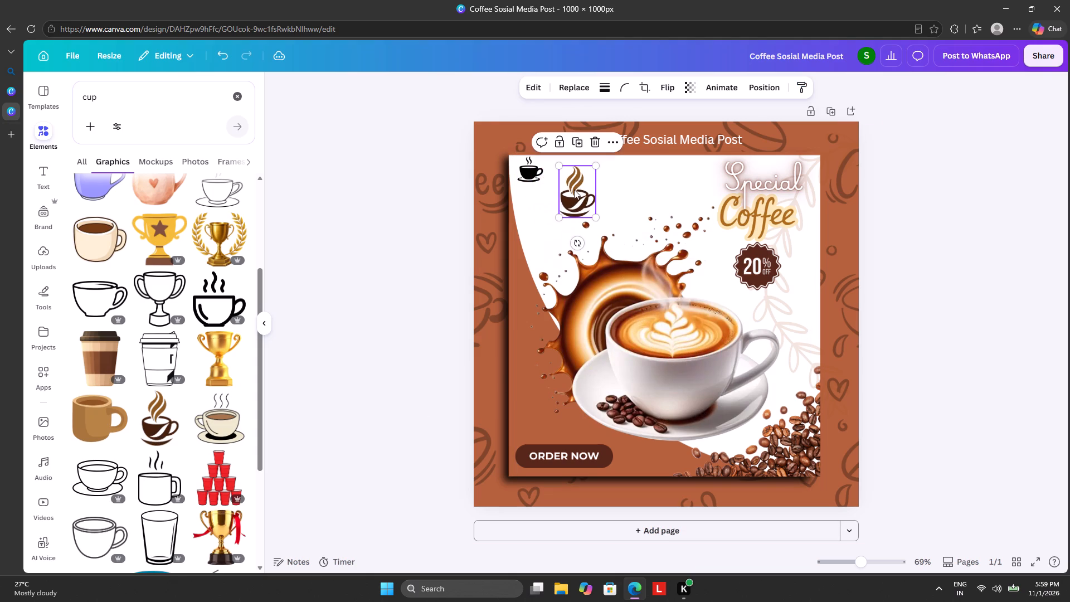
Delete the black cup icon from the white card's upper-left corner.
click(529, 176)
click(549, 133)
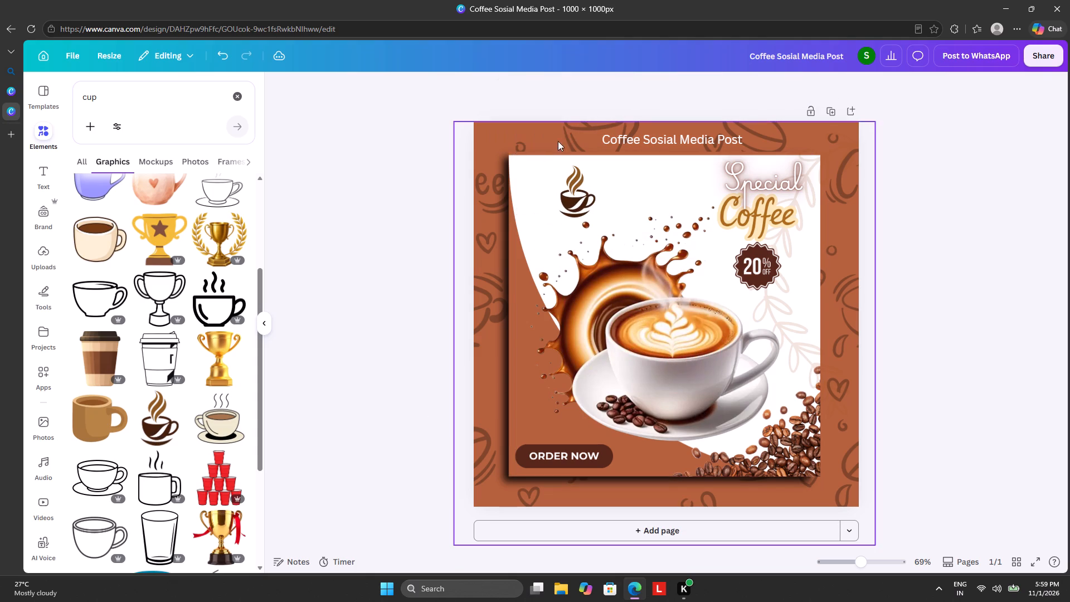
Shrink the brown steaming cup to logo size and move it into the white card's upper-left corner.
click(577, 176)
drag(560, 167, 568, 176)
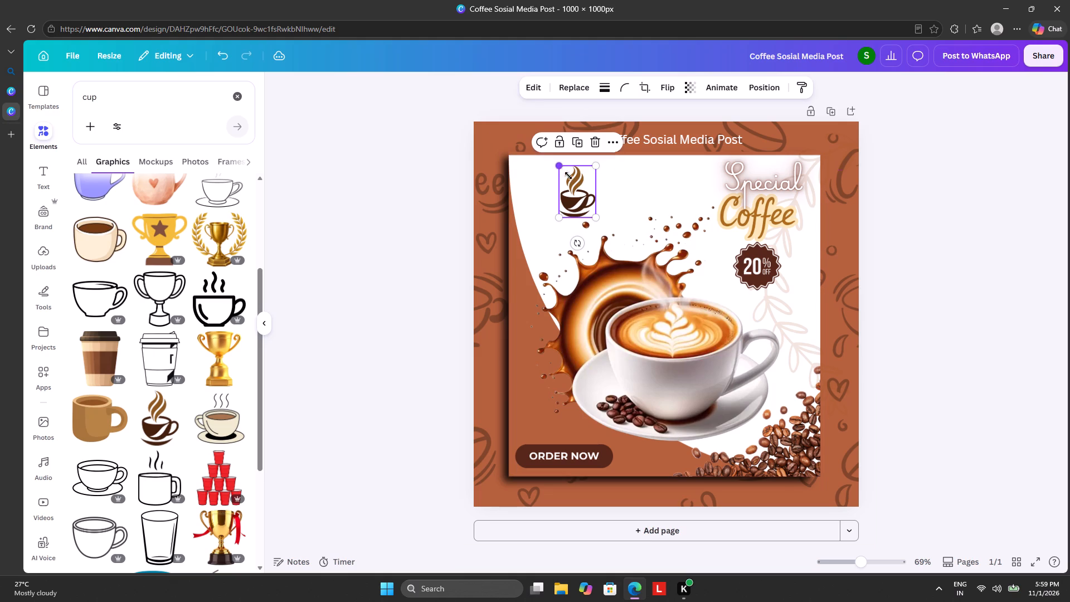
drag(568, 176, 576, 183)
drag(581, 202, 528, 184)
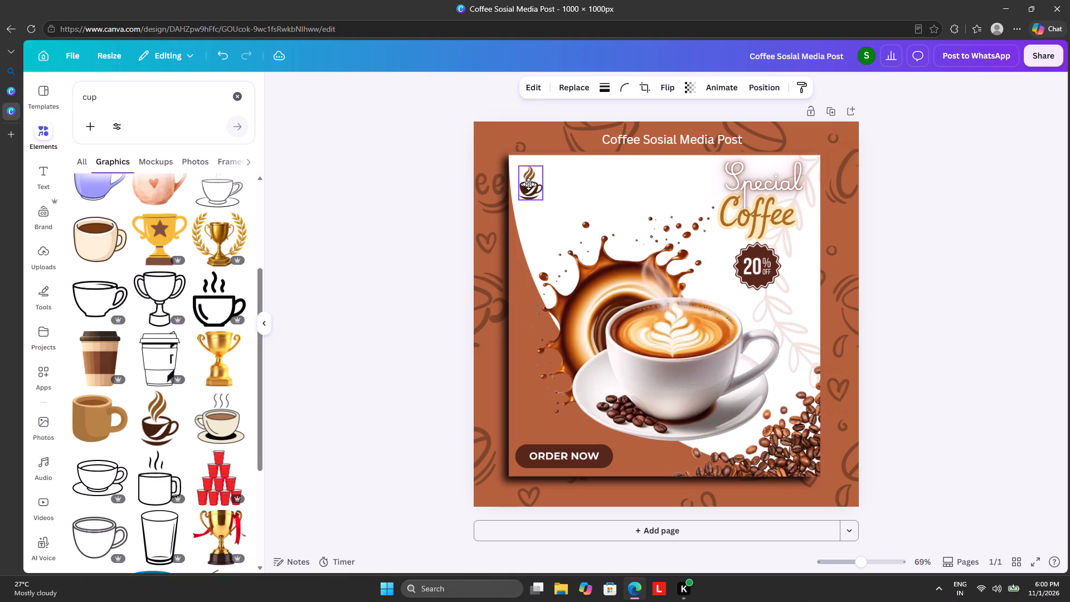
drag(528, 184, 523, 184)
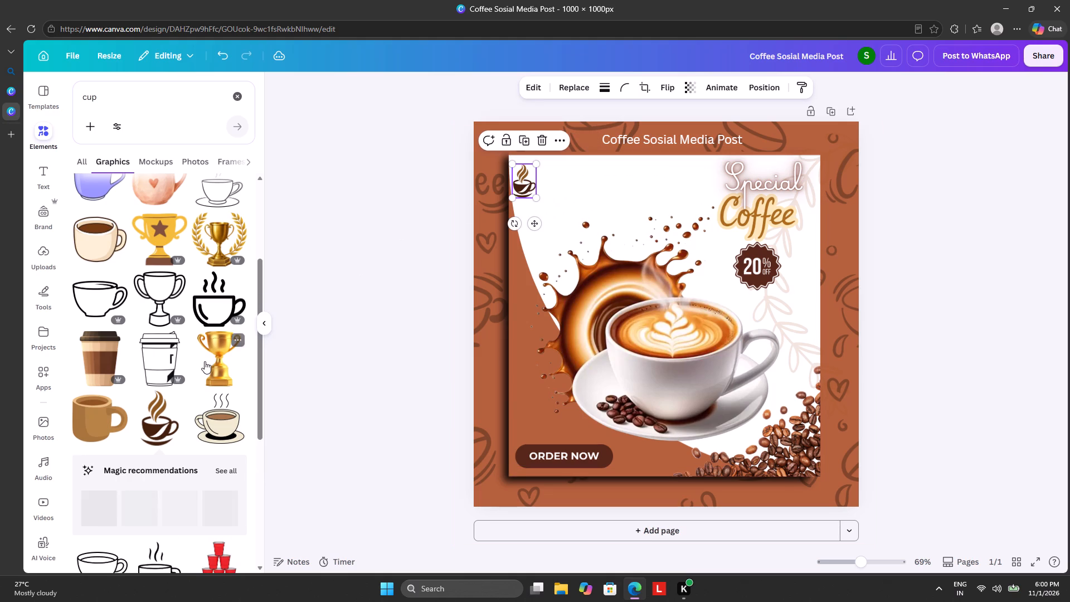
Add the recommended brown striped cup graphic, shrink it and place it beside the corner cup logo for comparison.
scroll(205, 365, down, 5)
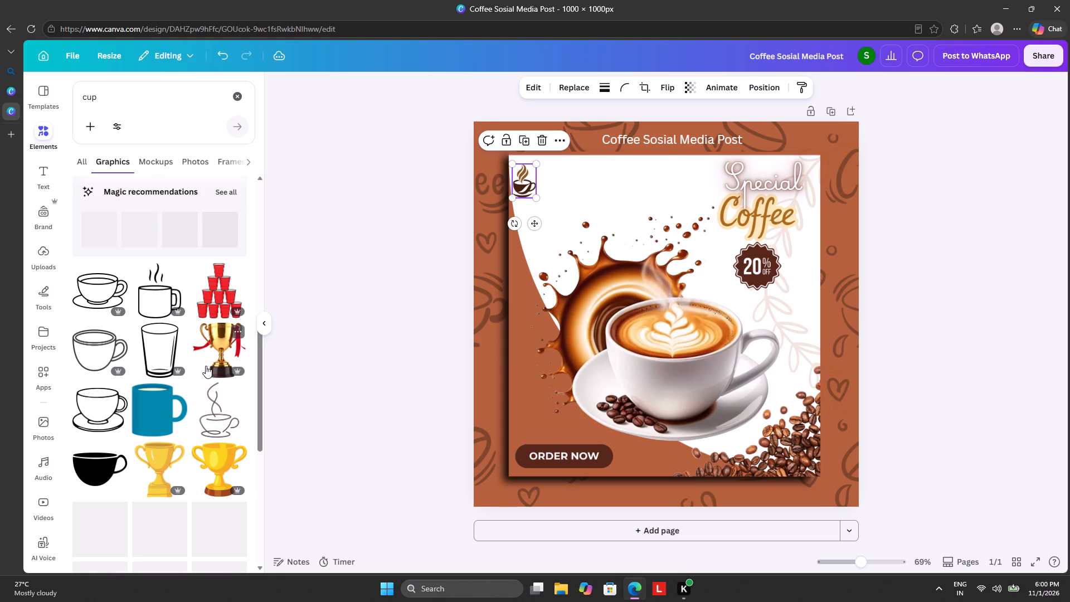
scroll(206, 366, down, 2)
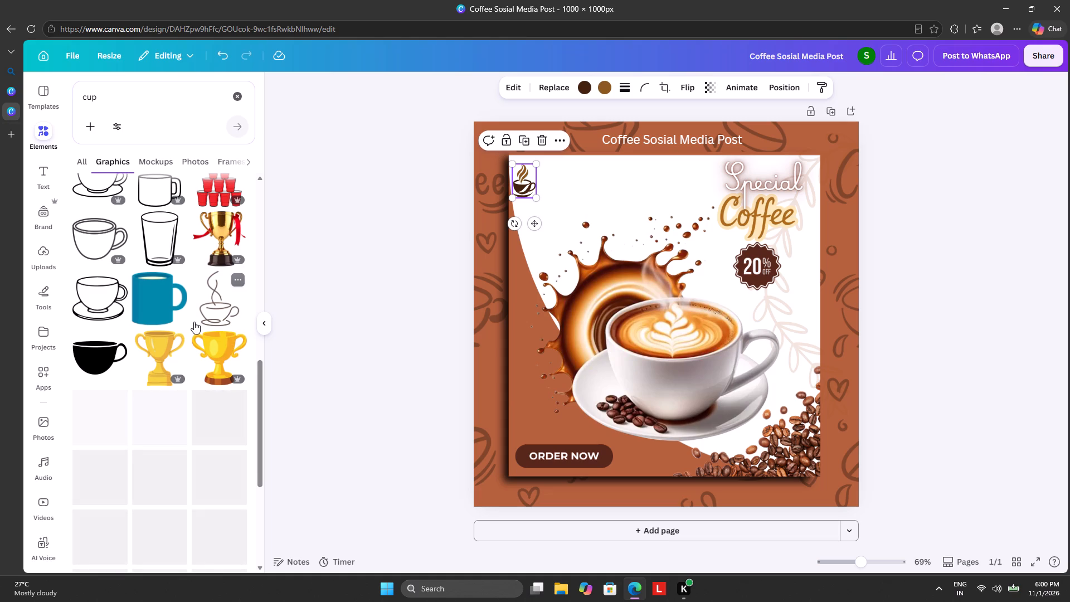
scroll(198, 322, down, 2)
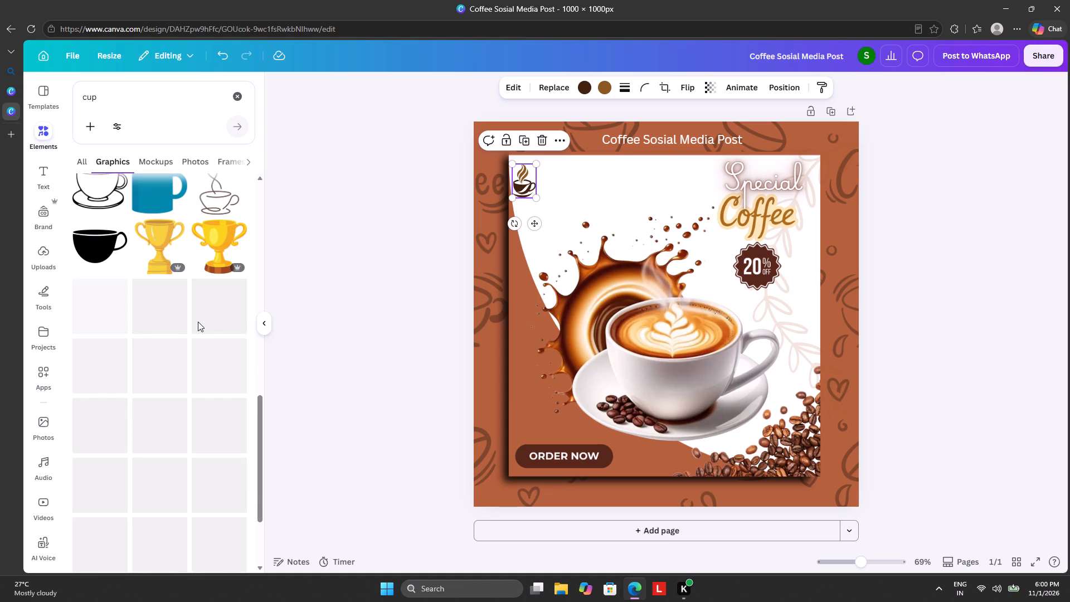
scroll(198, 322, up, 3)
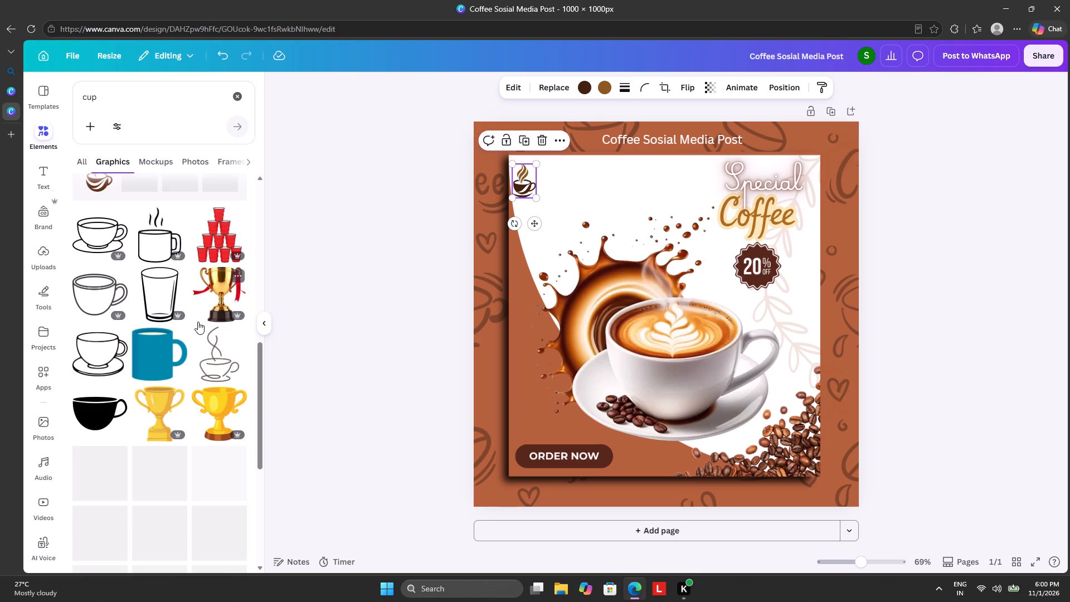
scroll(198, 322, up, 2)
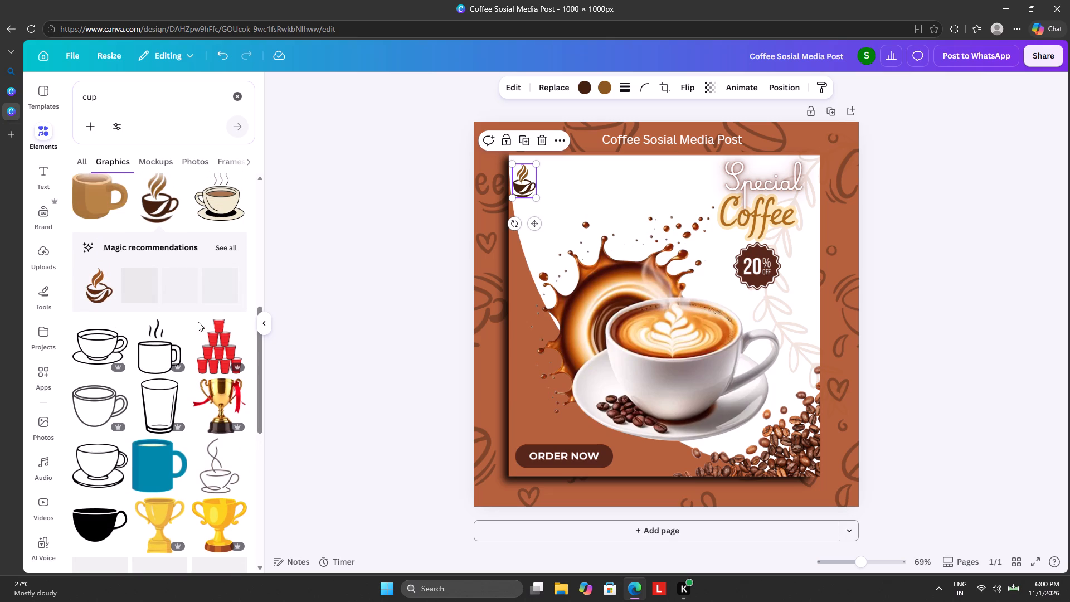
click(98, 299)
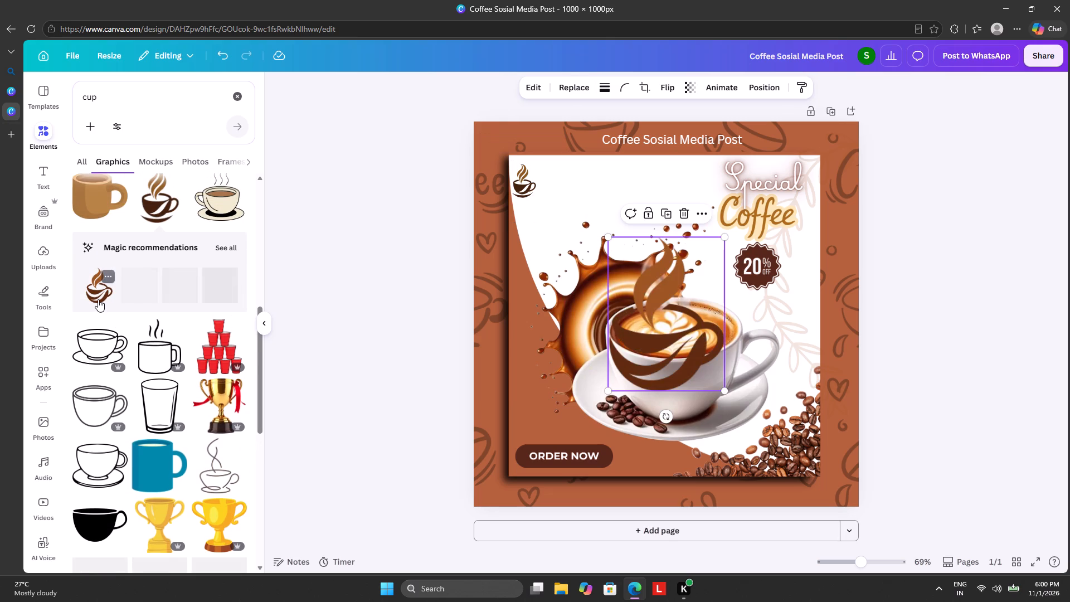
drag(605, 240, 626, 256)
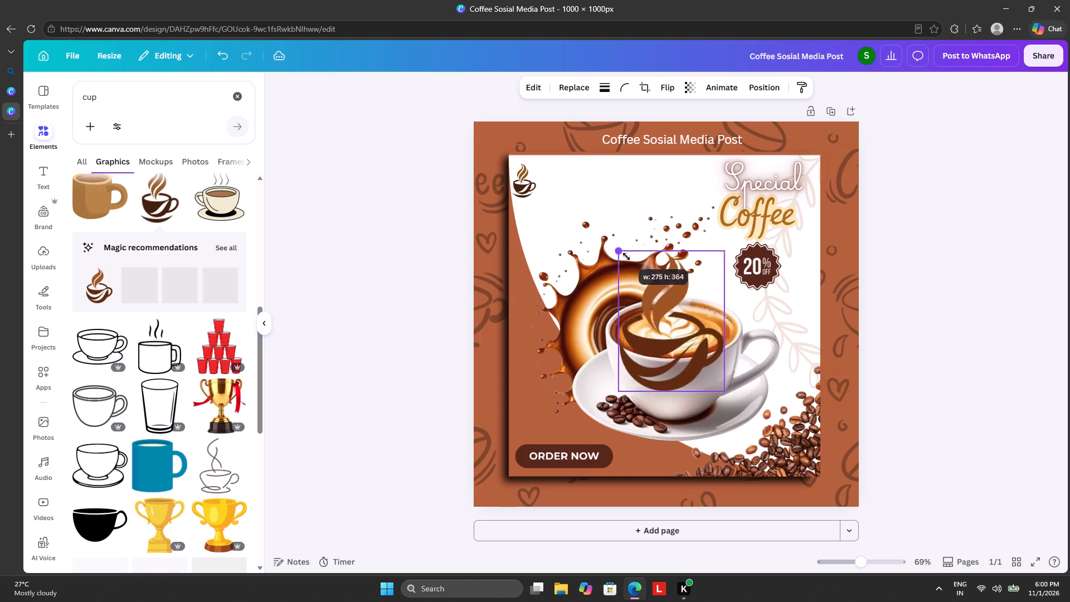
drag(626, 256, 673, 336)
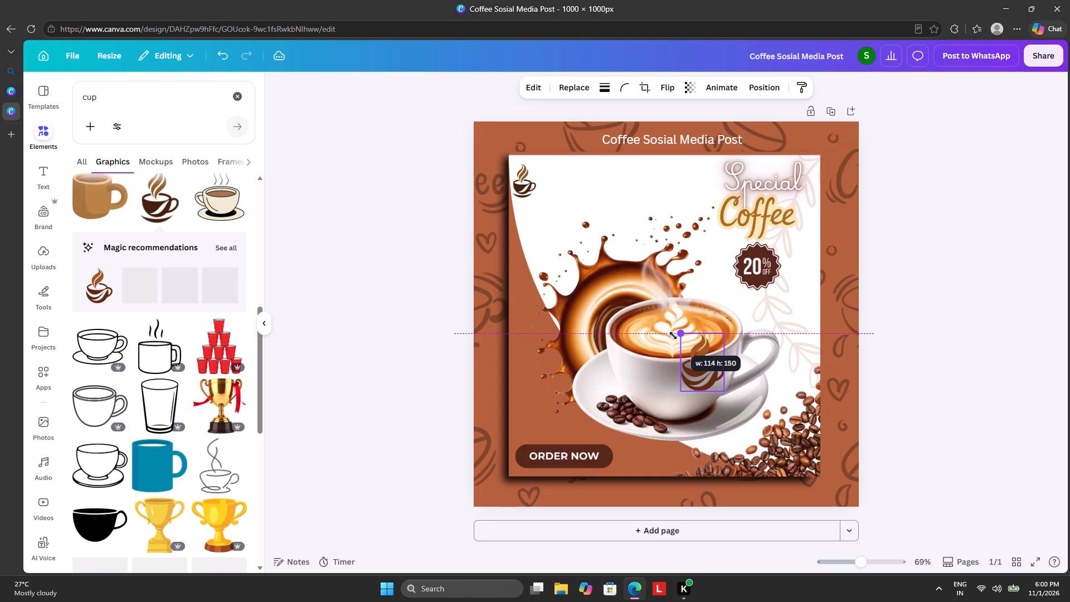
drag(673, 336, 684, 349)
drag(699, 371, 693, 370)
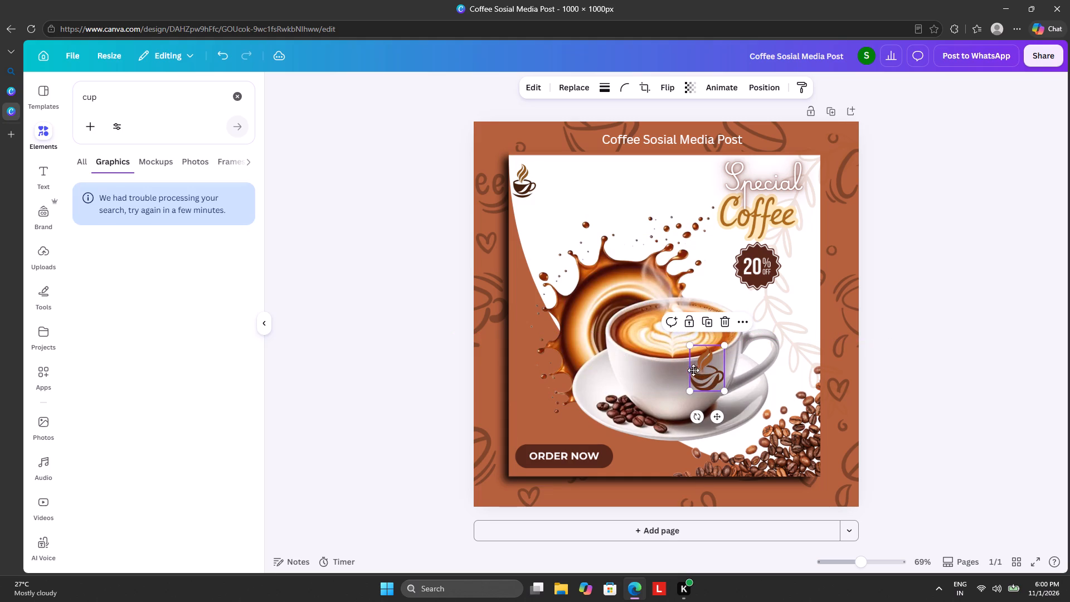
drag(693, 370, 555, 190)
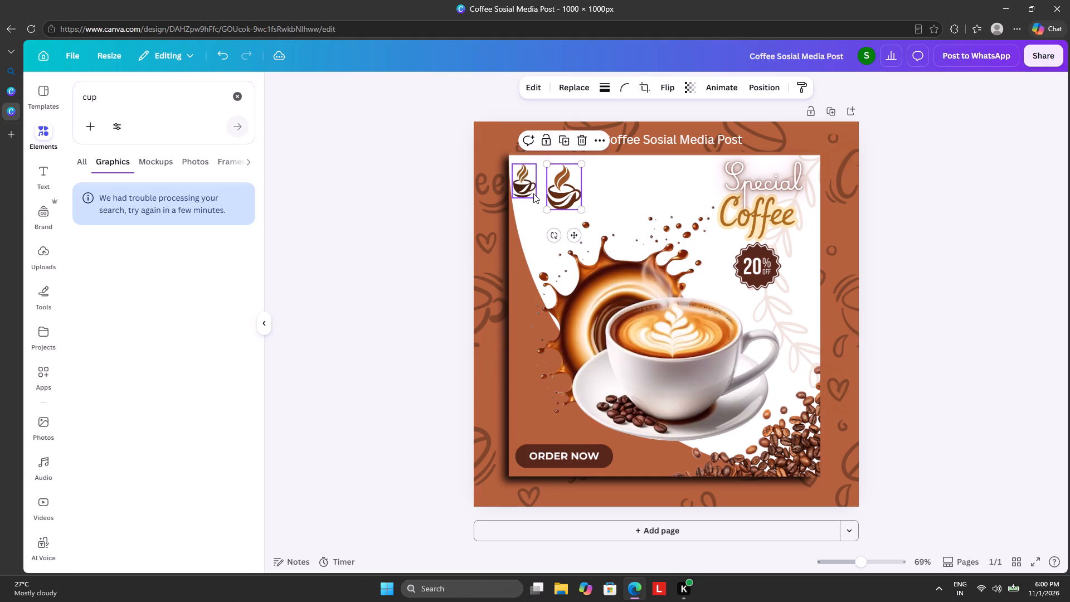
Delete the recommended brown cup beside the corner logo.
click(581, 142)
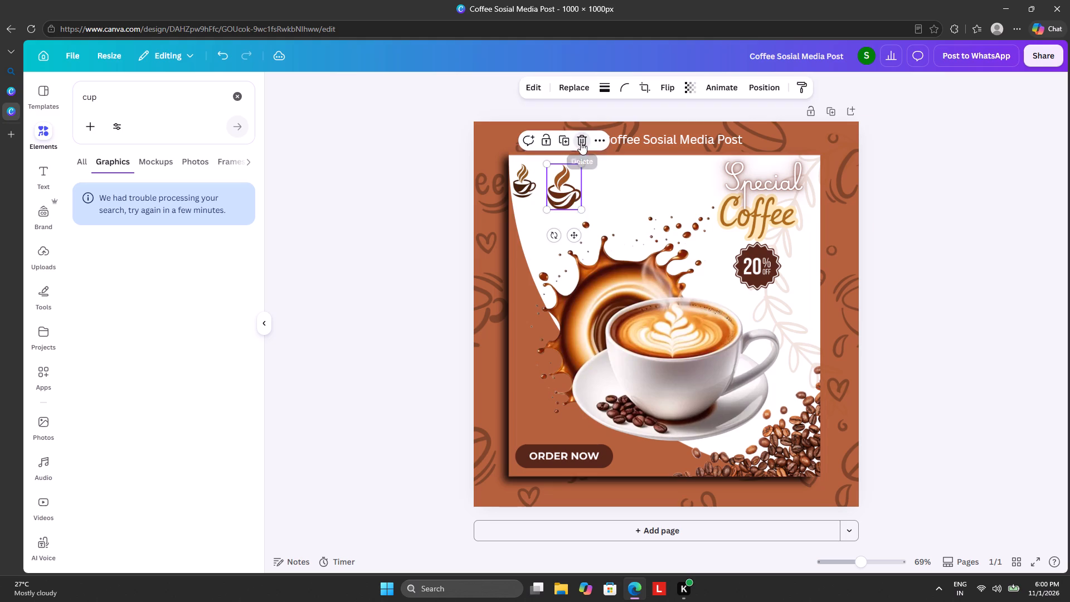
Add a second page to the design below the coffee post.
scroll(656, 363, down, 3)
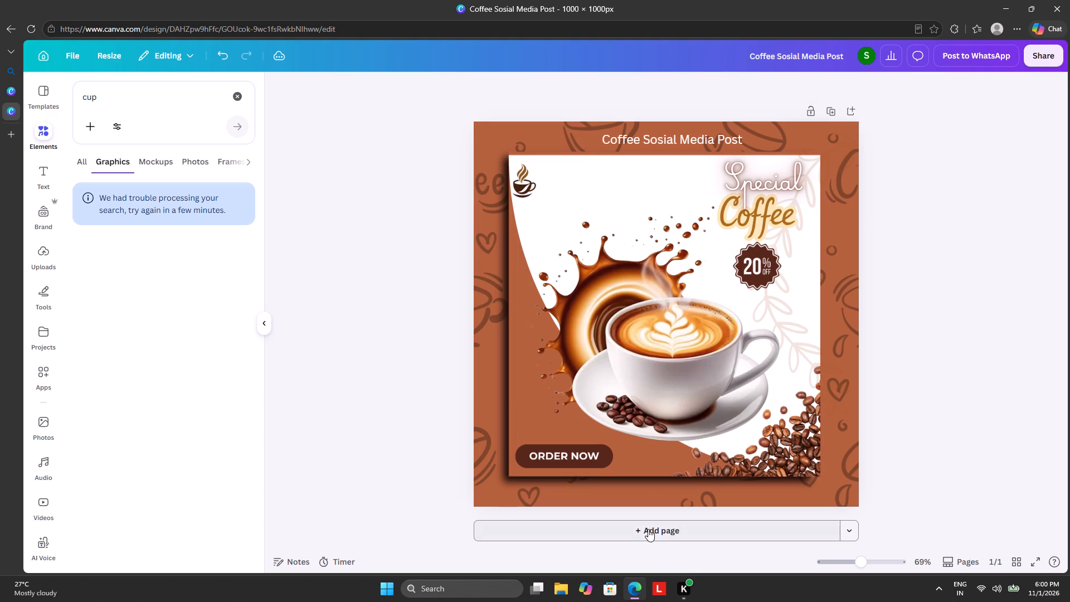
click(649, 529)
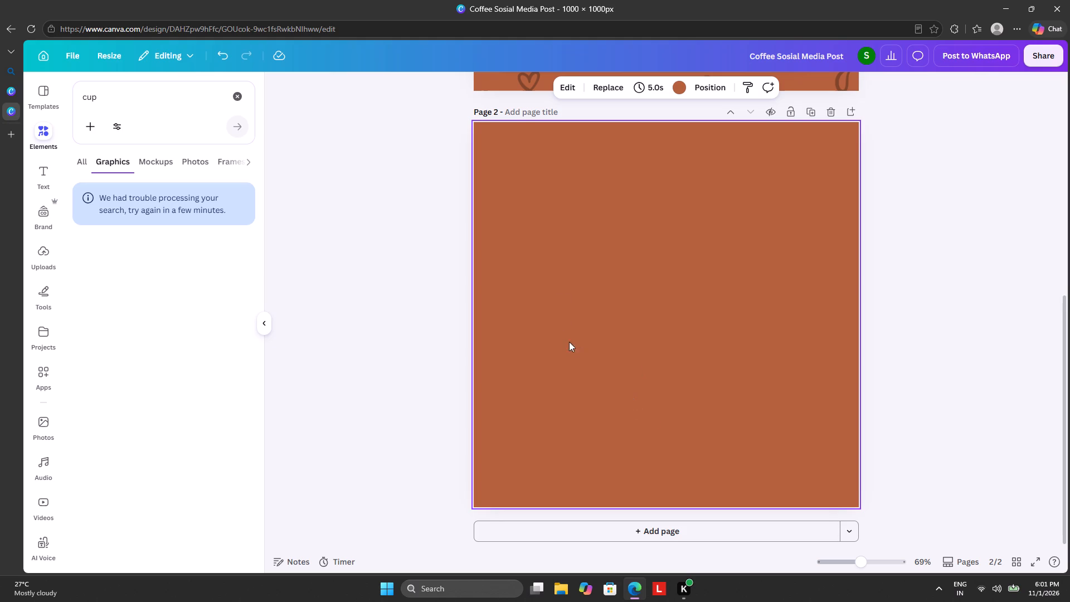
Set page 2's background to the cream colour #FCE7B9 already used in the design.
click(679, 93)
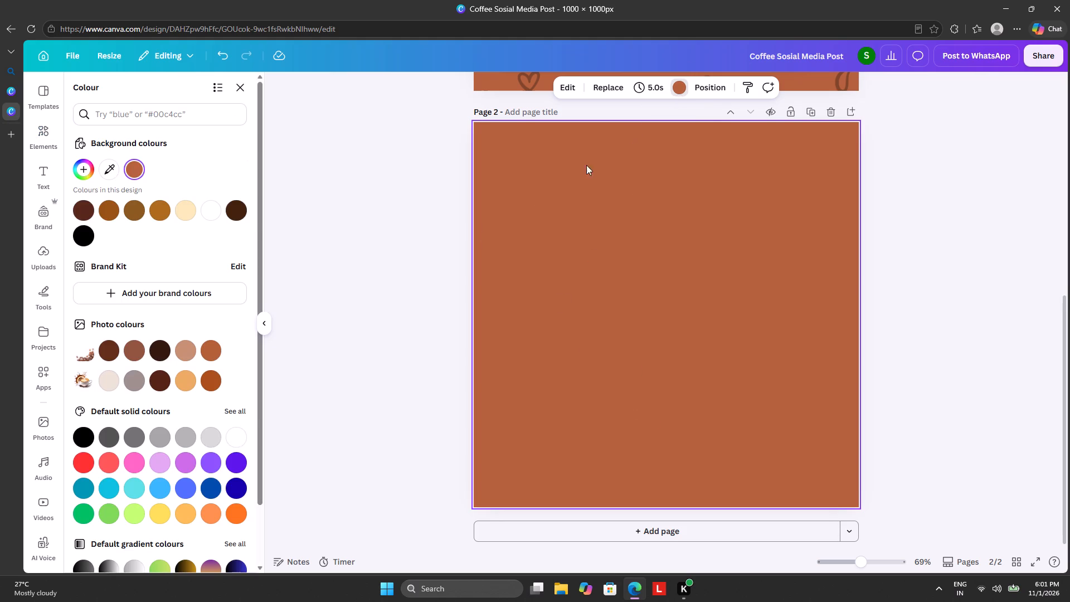
click(193, 216)
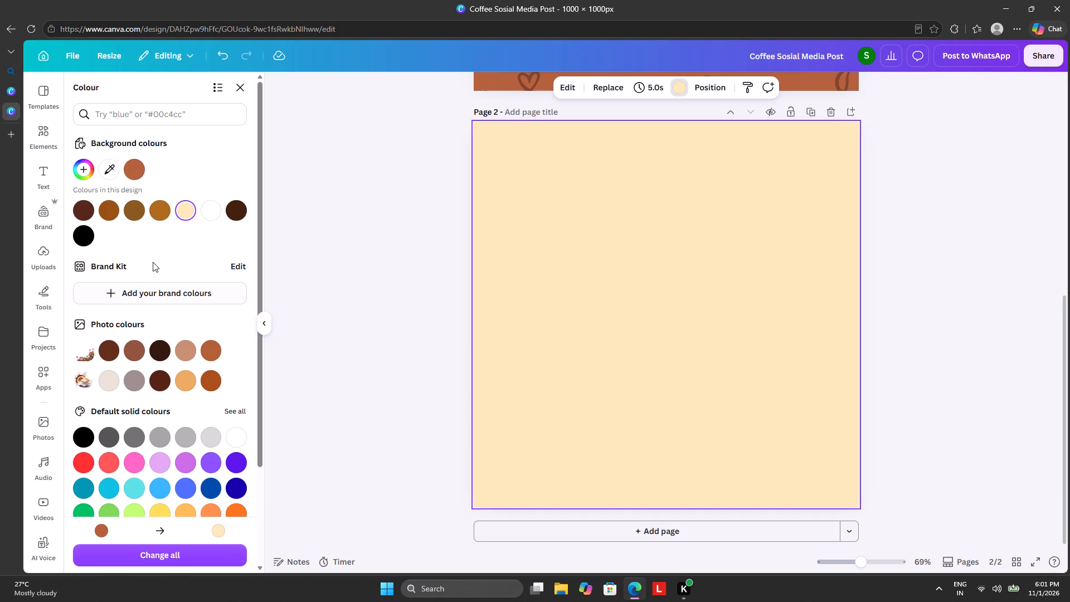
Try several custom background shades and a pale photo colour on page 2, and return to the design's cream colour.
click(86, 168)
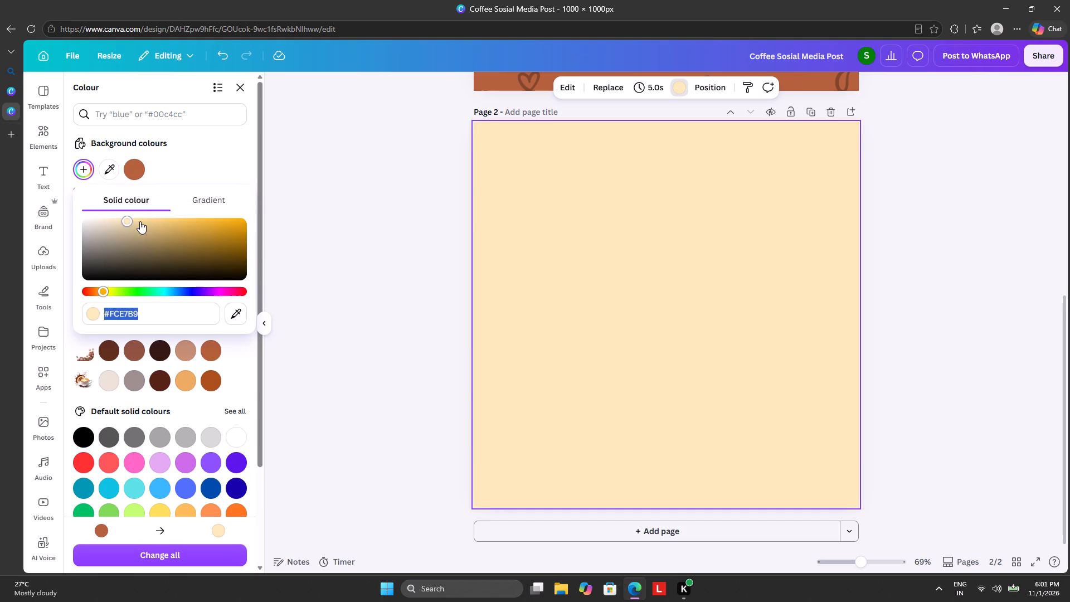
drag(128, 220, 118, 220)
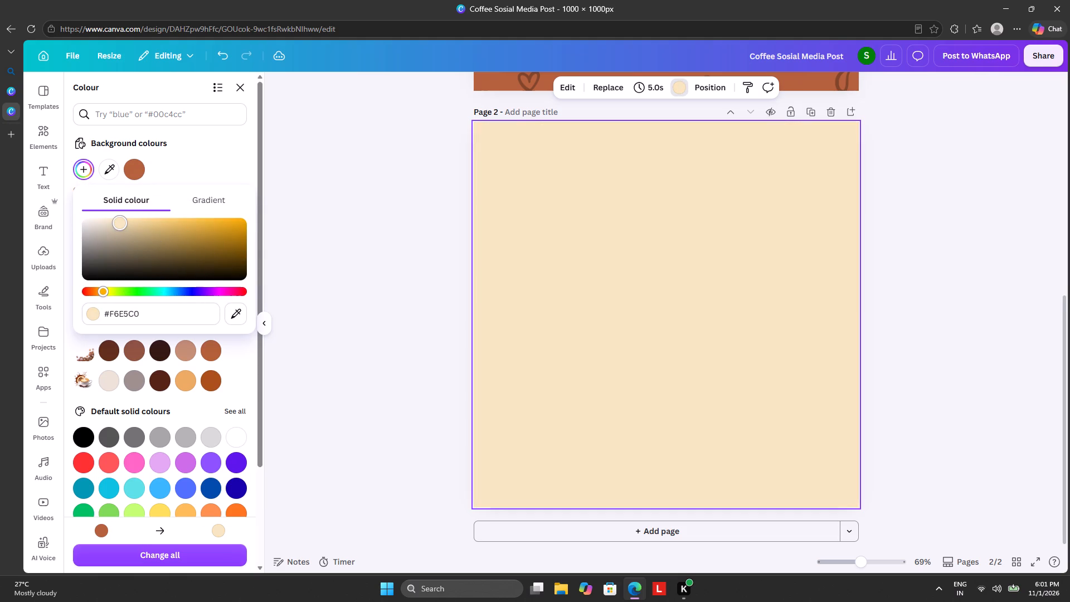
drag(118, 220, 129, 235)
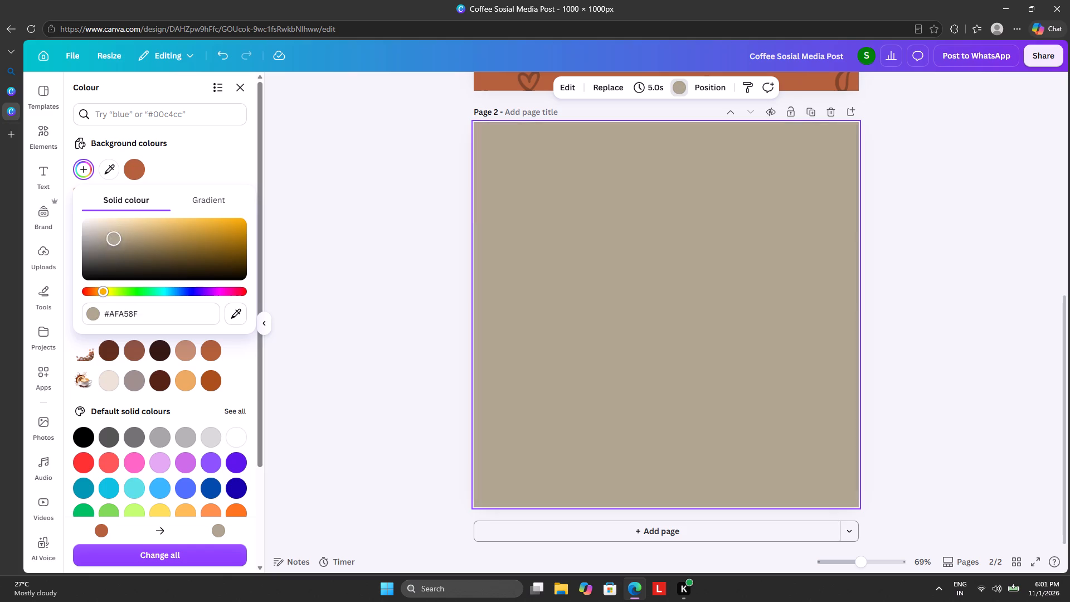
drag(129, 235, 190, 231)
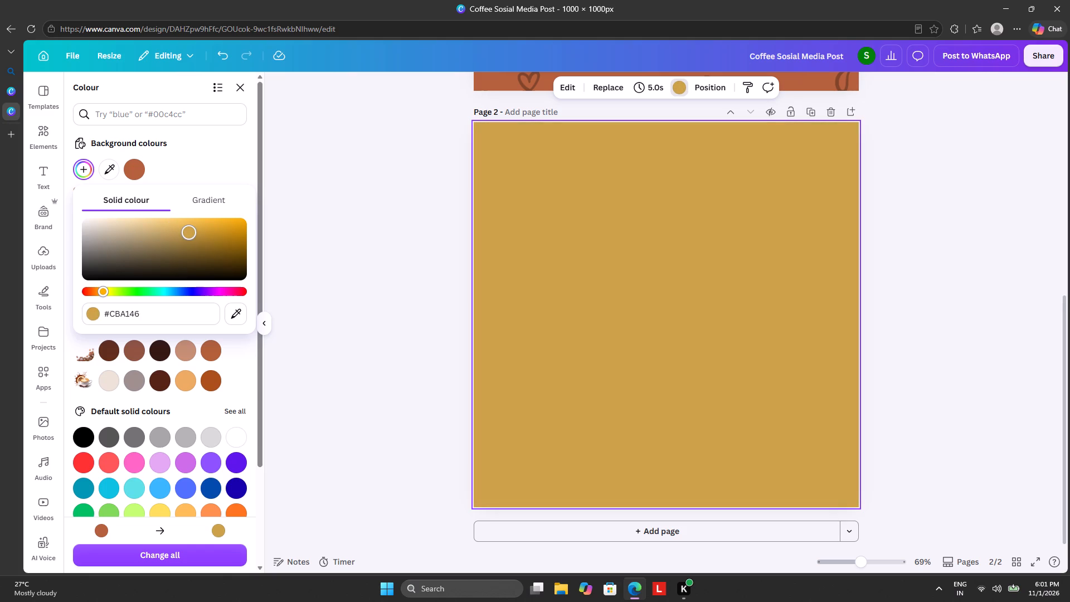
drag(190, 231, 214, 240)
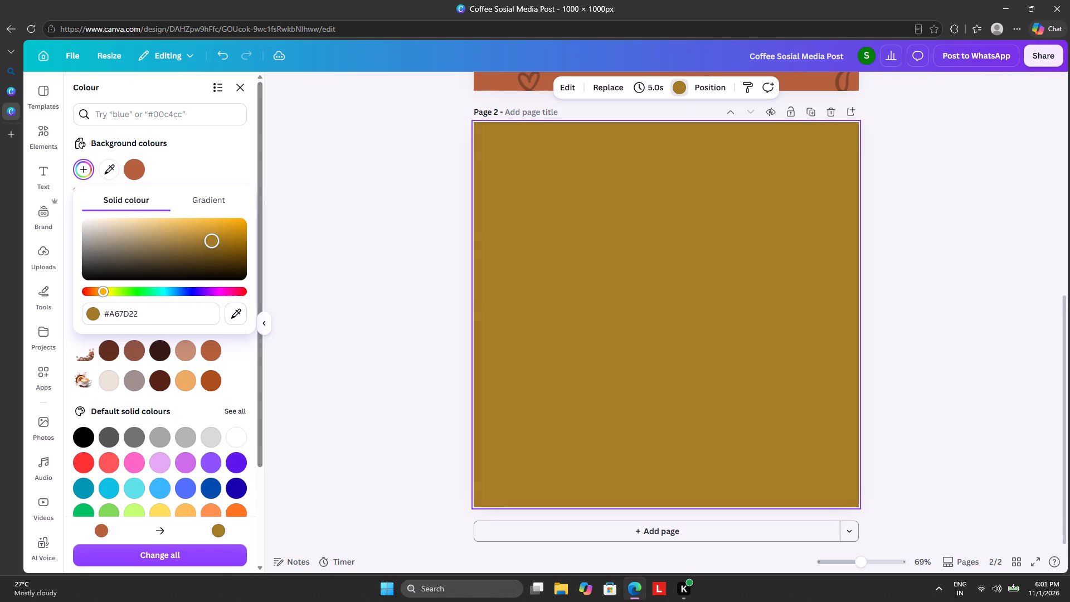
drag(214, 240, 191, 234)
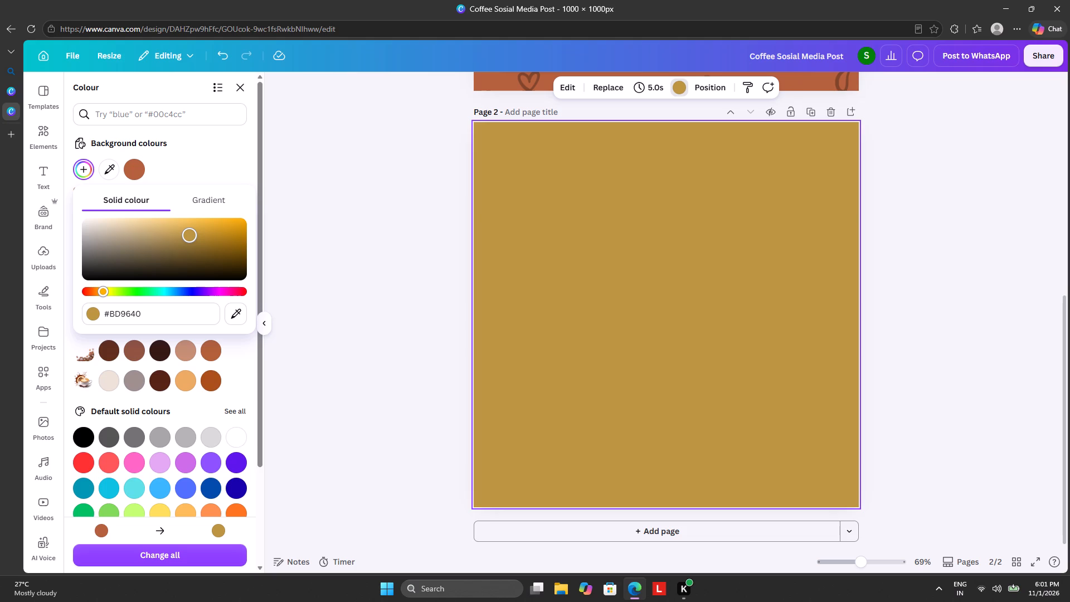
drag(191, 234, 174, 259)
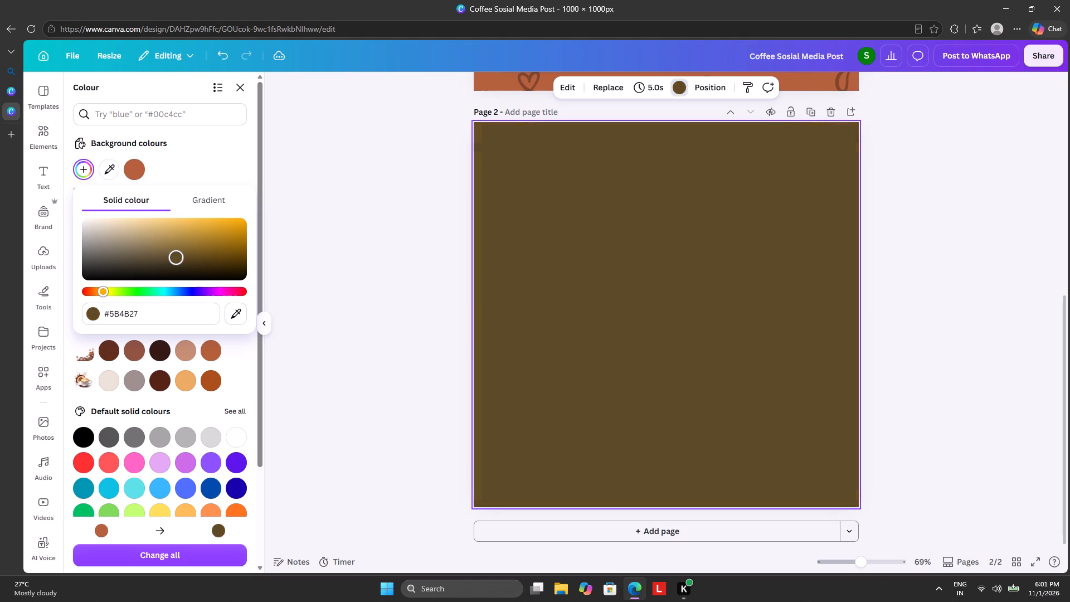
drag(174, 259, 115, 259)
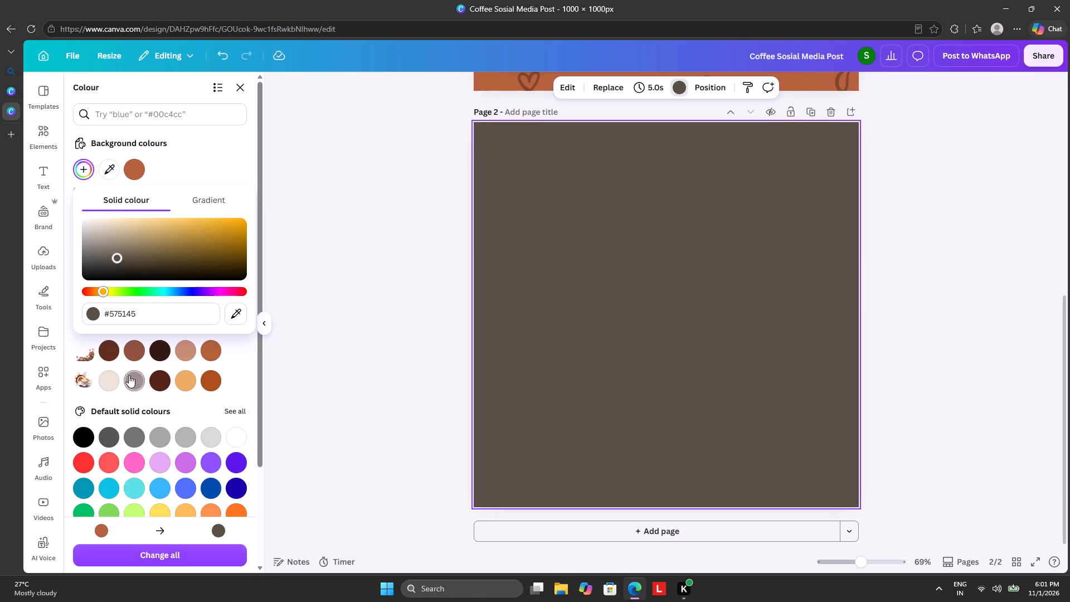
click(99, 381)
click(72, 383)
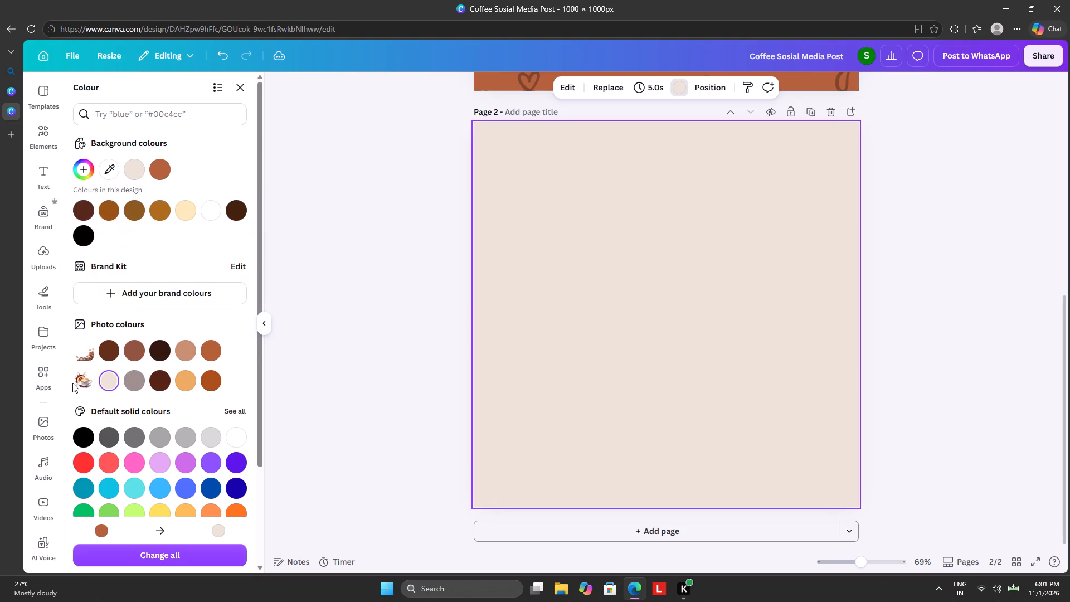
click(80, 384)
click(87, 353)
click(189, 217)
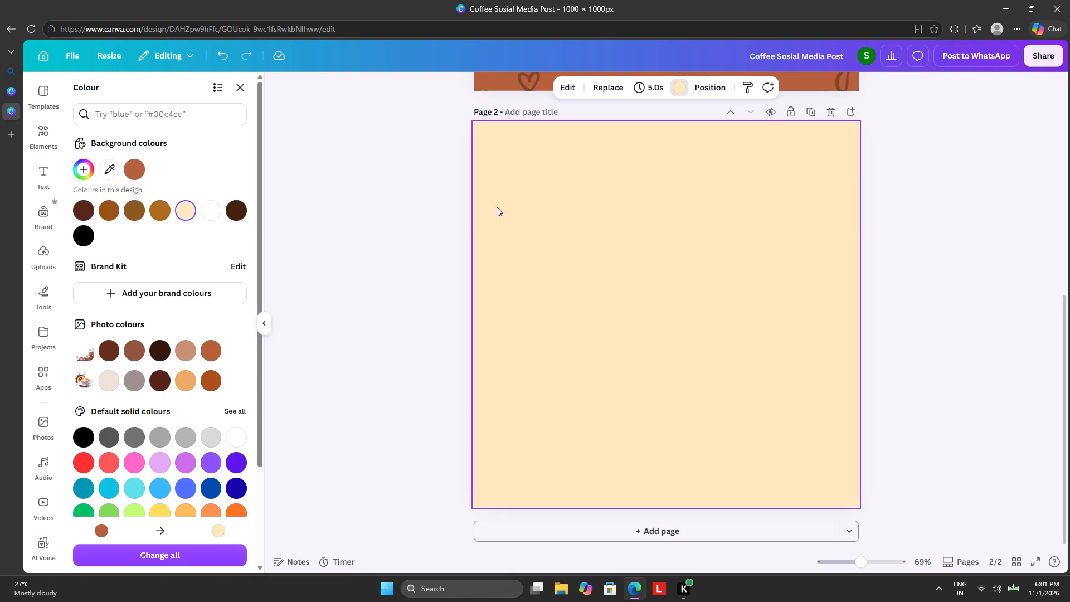
Search the elements for "shape" and add the black rounded rectangle shape to page 2.
click(173, 109)
click(37, 141)
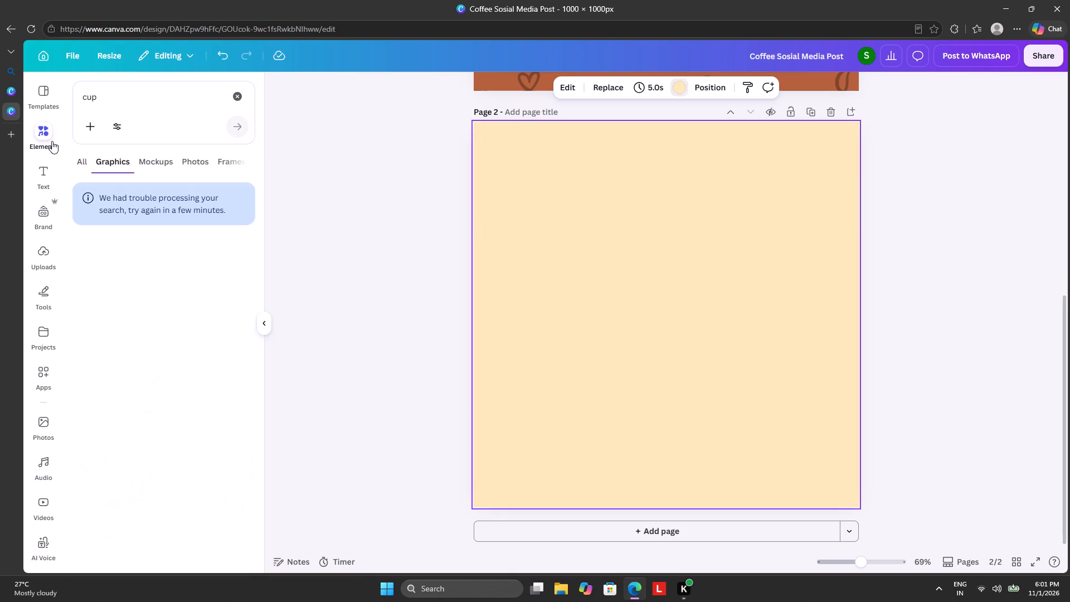
click(118, 109)
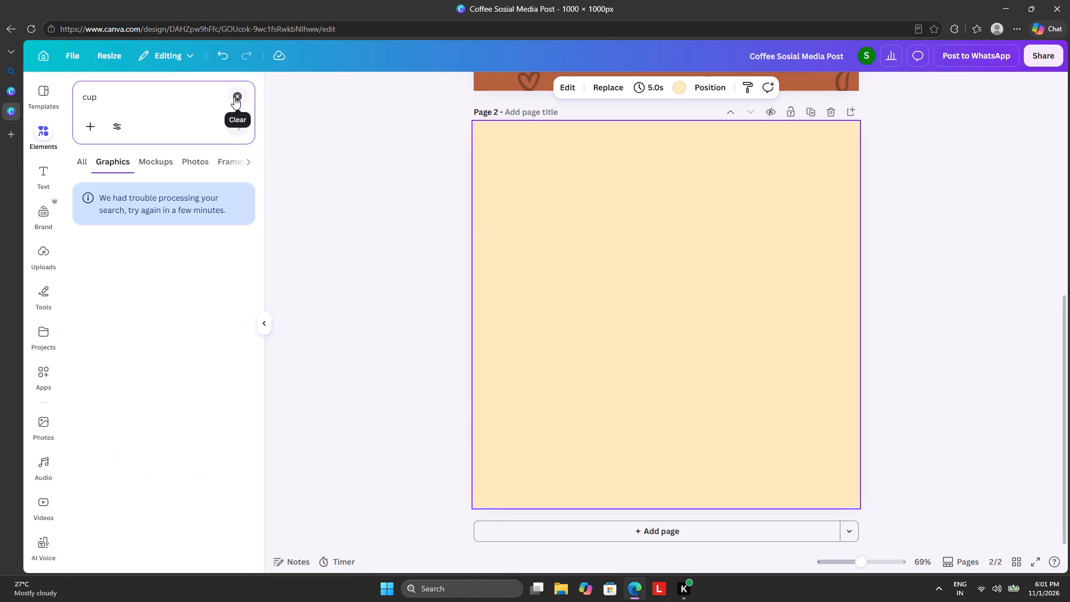
click(237, 96)
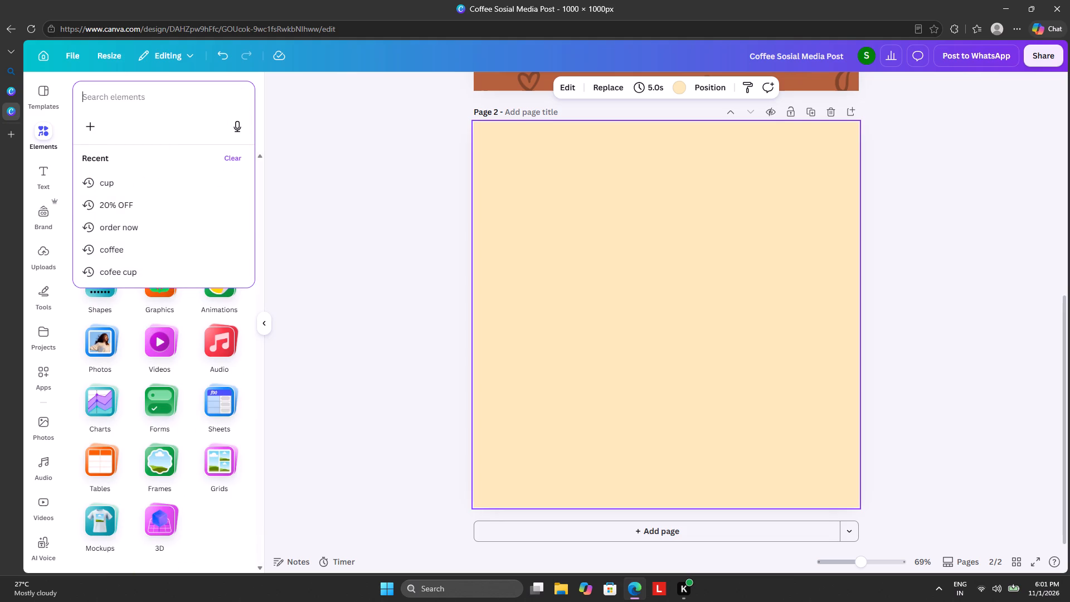
text(shape)
key(Return)
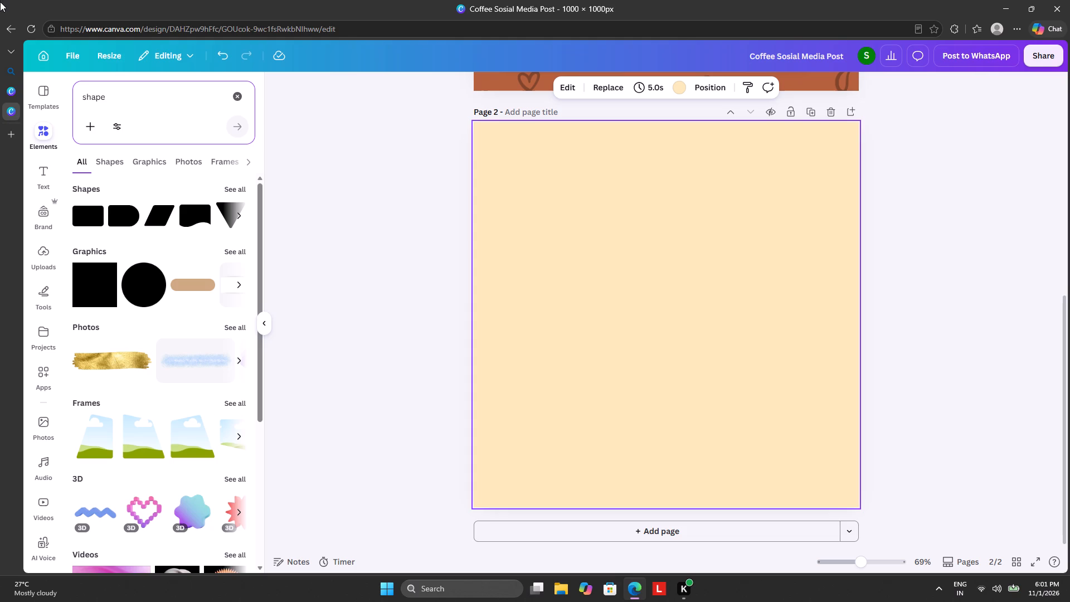
click(72, 216)
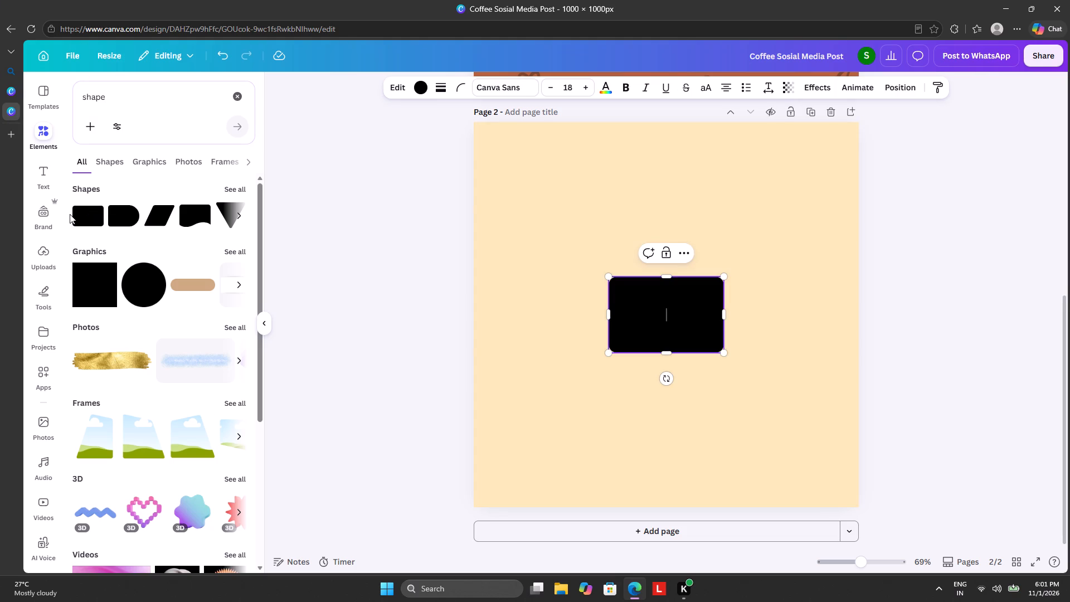
Set the black rectangle's corner rounding to 0 and rotate it a quarter turn so it stands upright.
click(459, 85)
drag(431, 137, 367, 161)
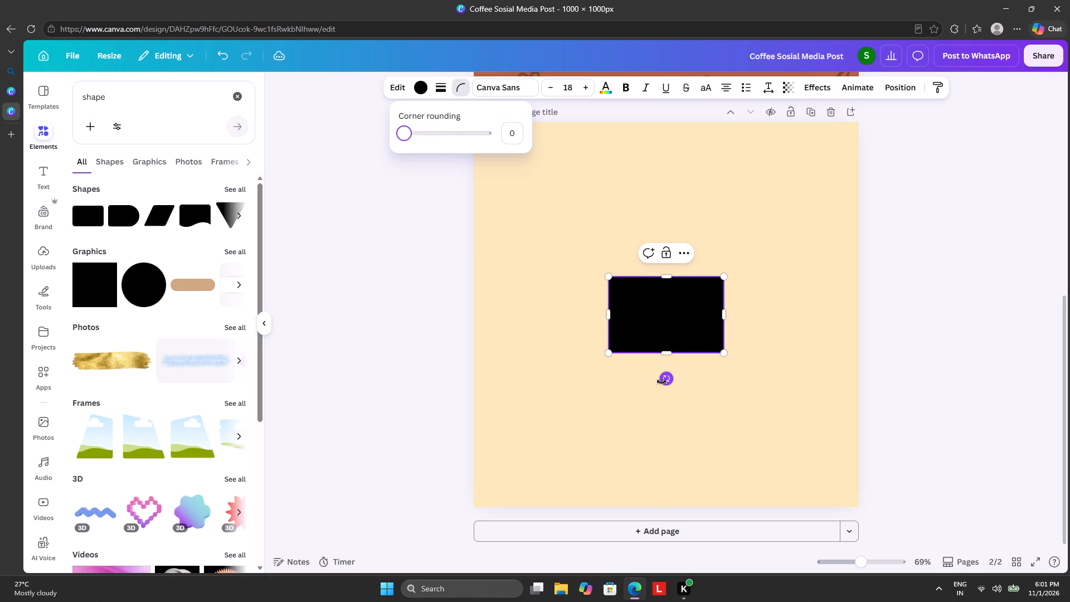
drag(662, 382, 527, 318)
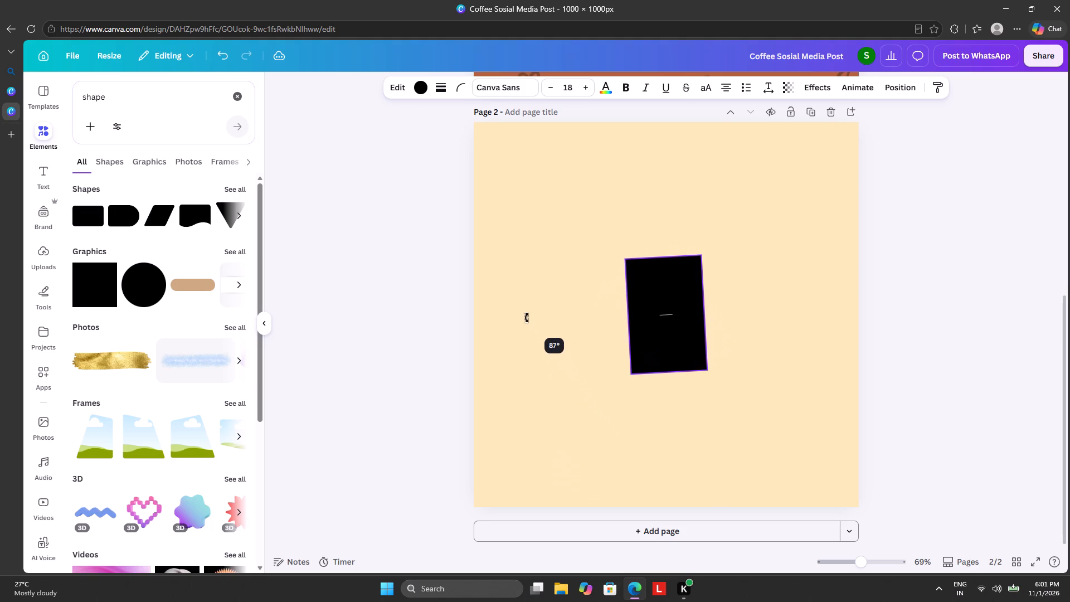
drag(527, 318, 526, 311)
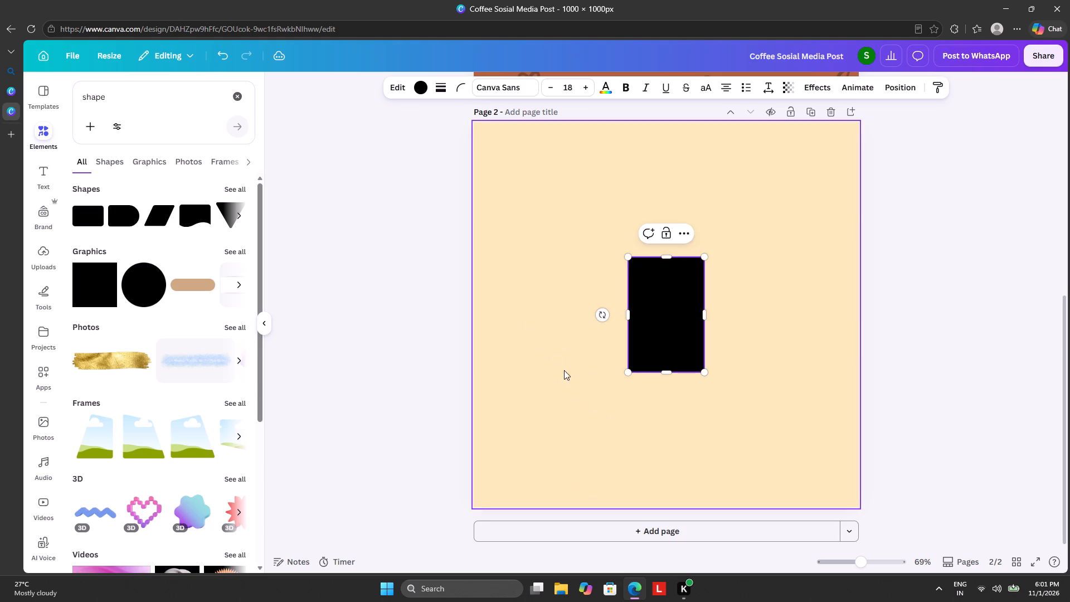
Enlarge and position the black rectangle to cover roughly the right half of page 2, extending past the top, bottom and right page edges.
drag(631, 369, 363, 482)
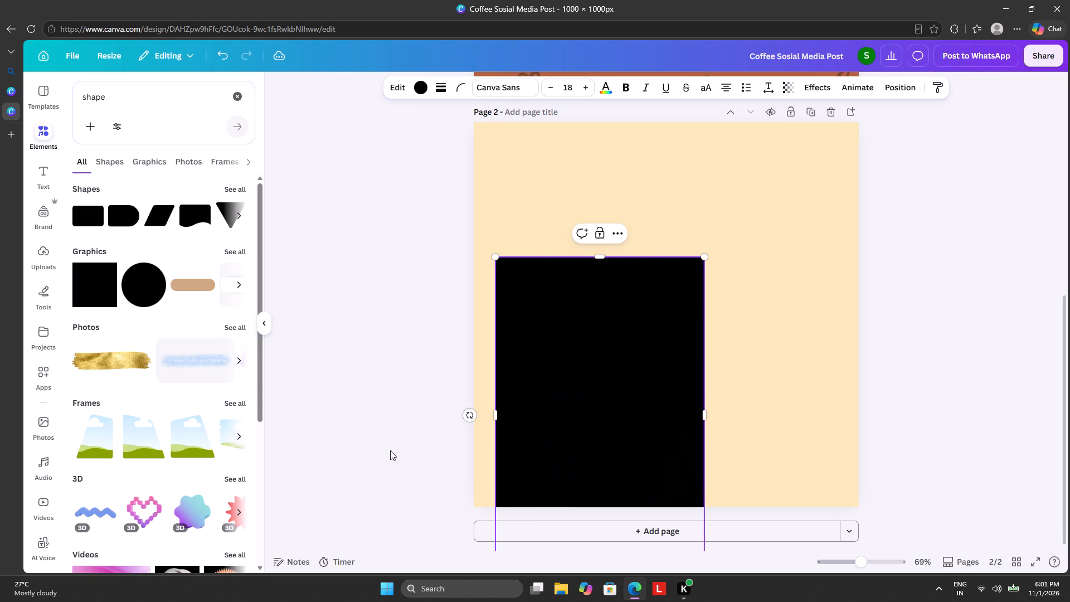
drag(597, 392, 881, 202)
drag(549, 362, 701, 244)
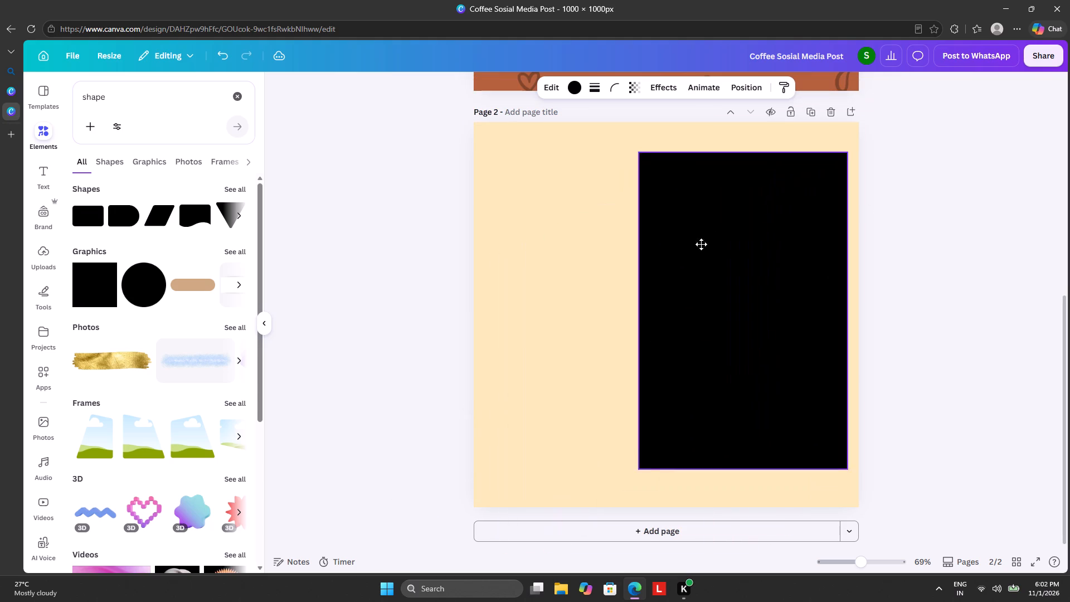
drag(701, 244, 693, 218)
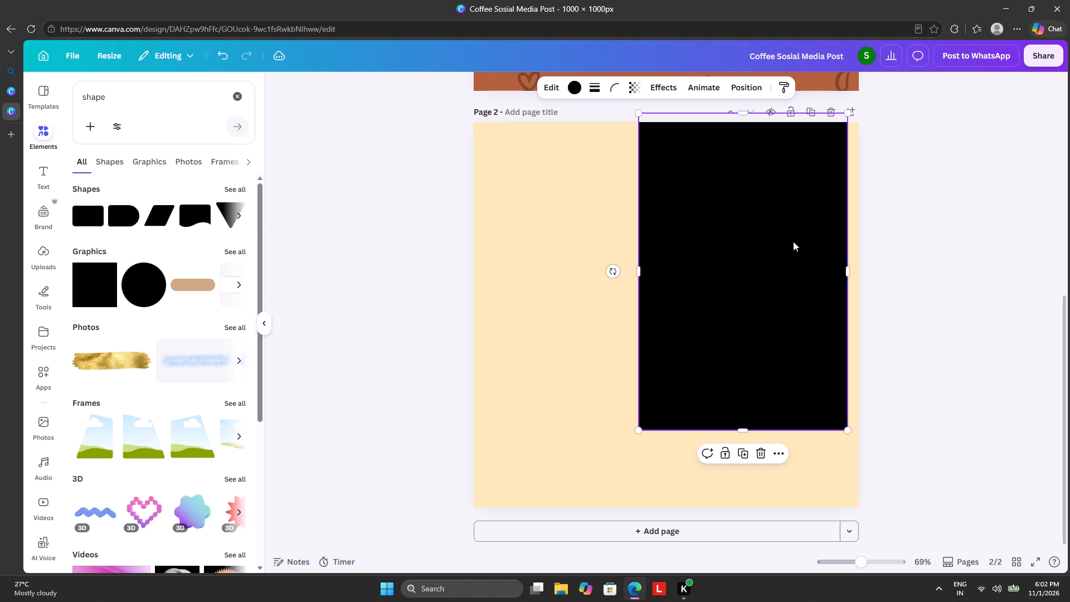
drag(848, 270, 871, 265)
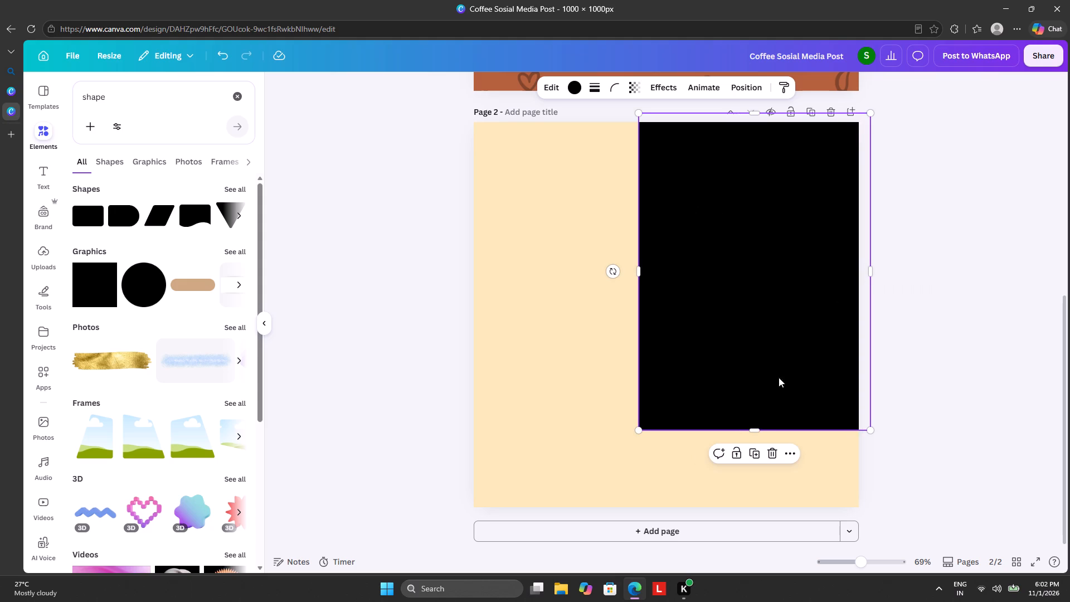
click(751, 425)
drag(752, 429, 736, 519)
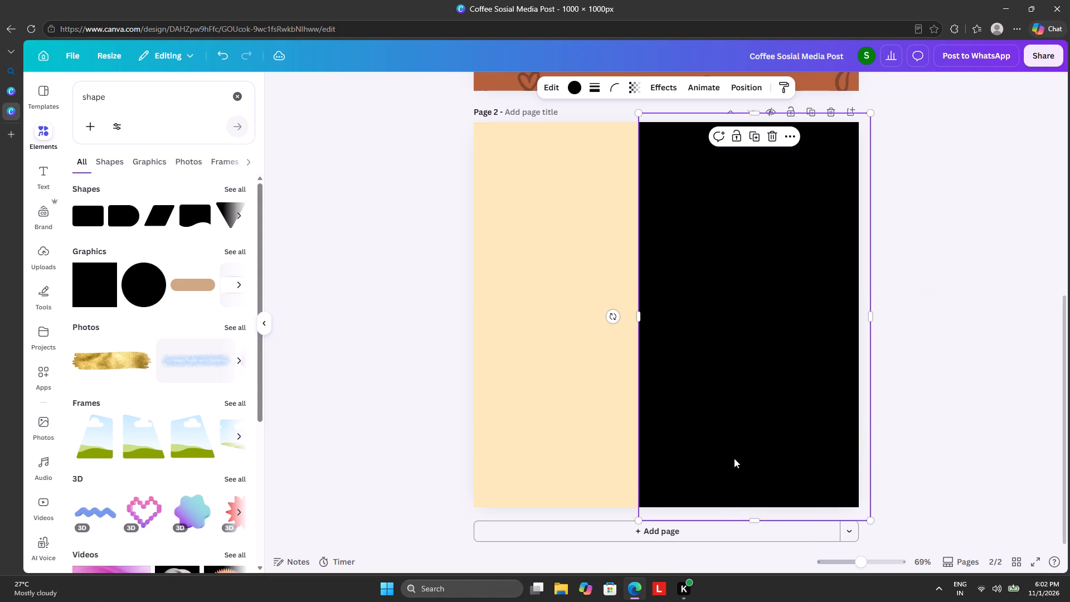
drag(741, 391, 732, 391)
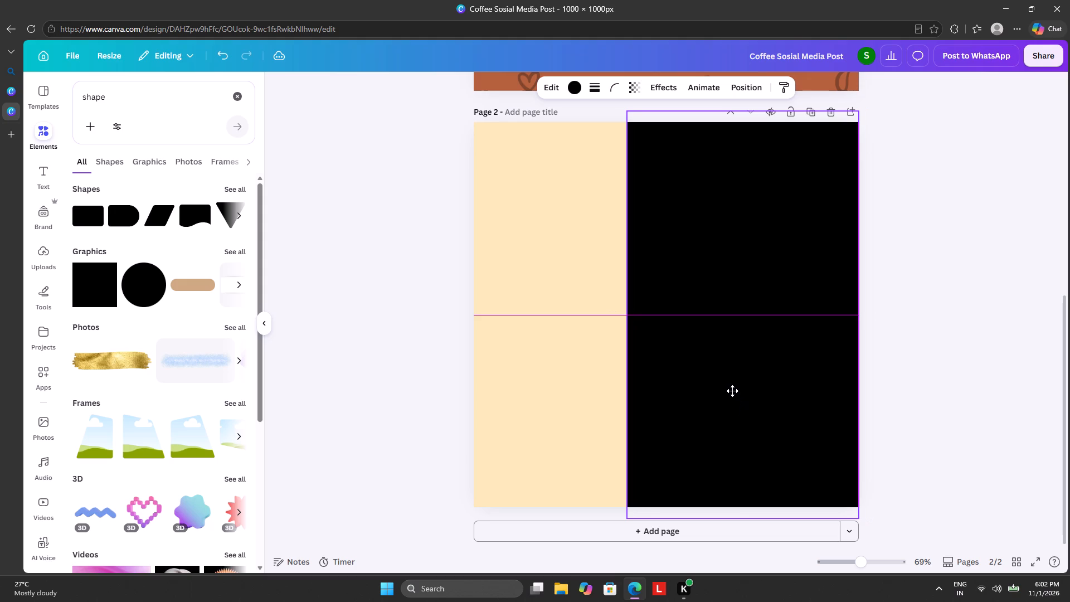
drag(732, 391, 752, 391)
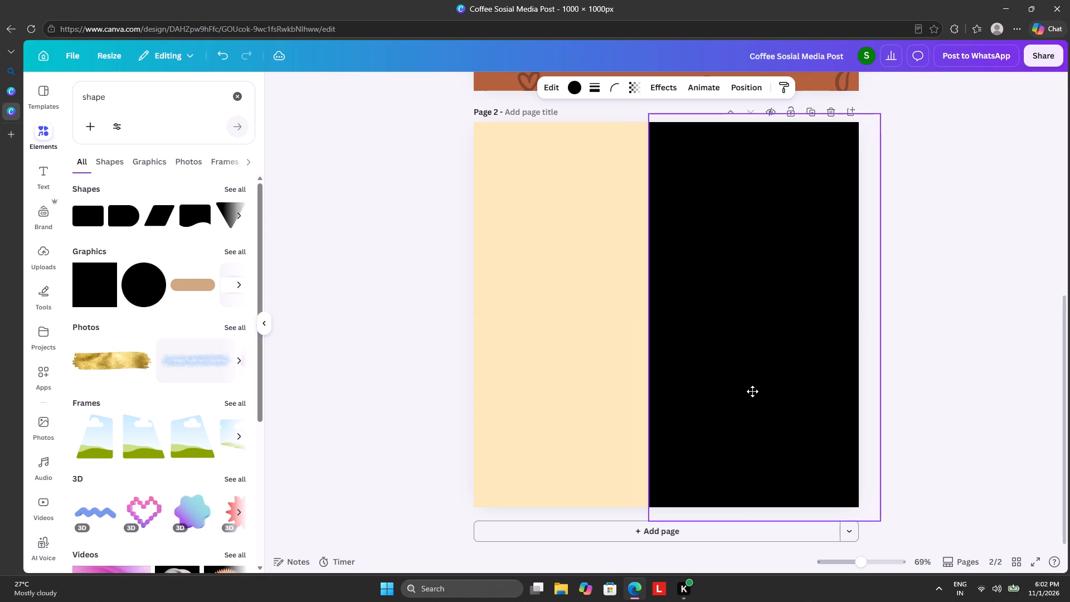
drag(752, 391, 736, 390)
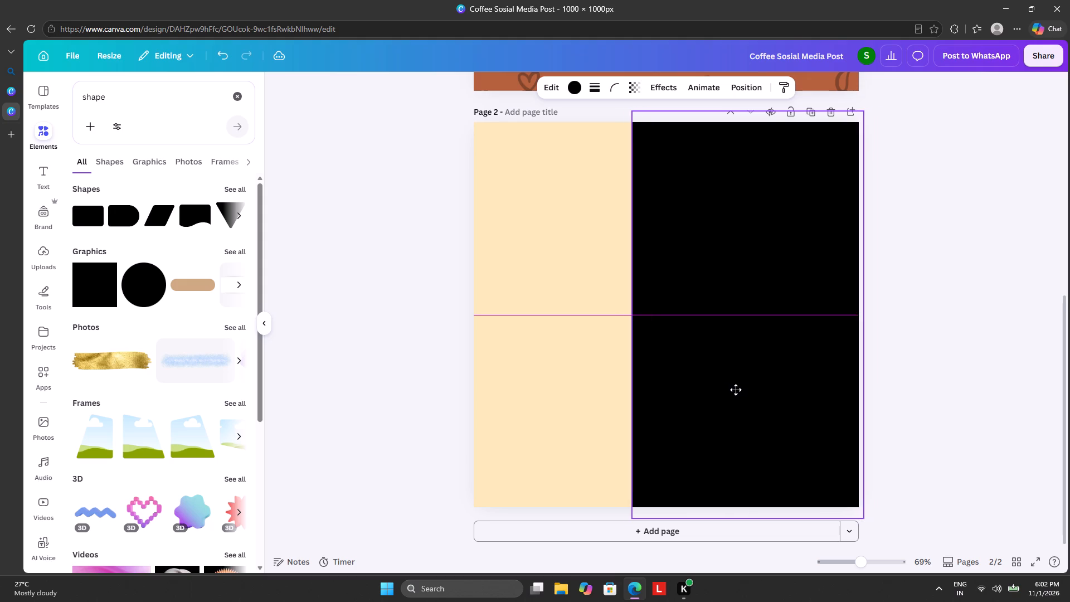
drag(736, 390, 765, 389)
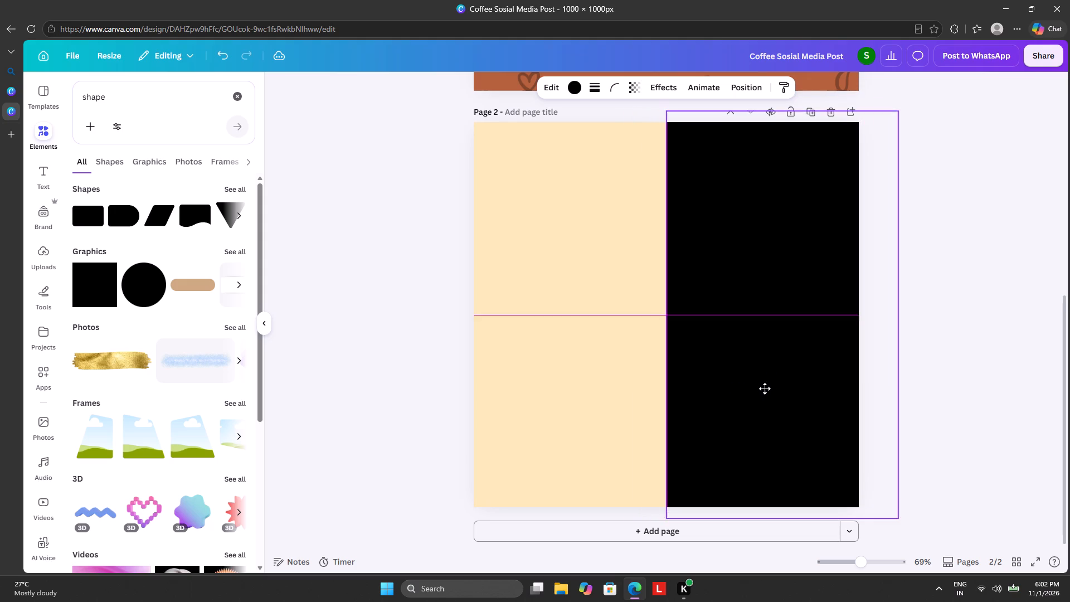
drag(765, 389, 763, 387)
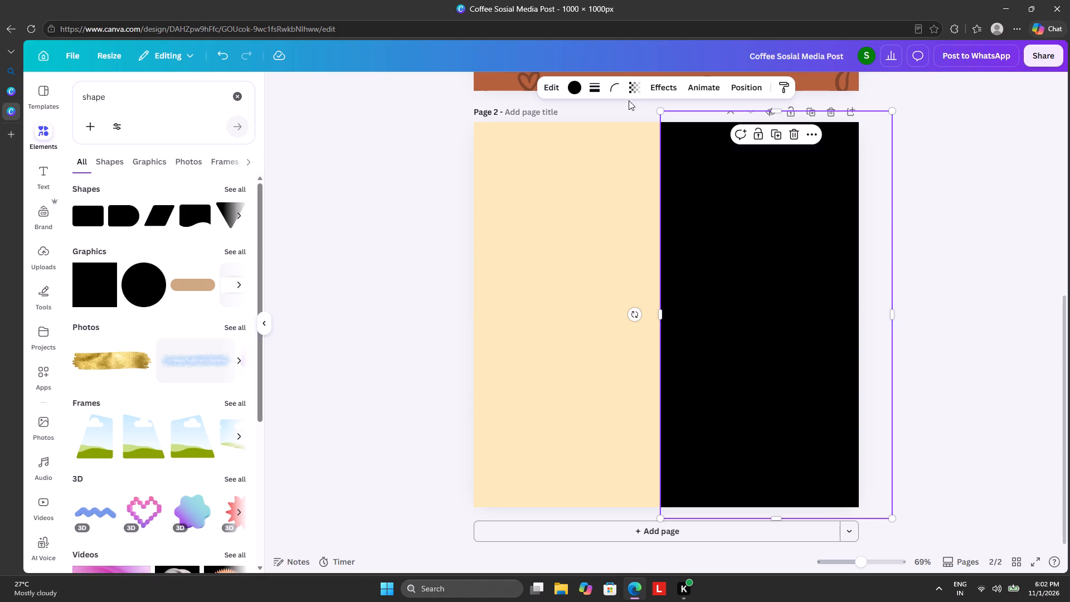
Recolour the rectangle with the darkest brown already used in the design, after trying the reddish brown.
click(580, 89)
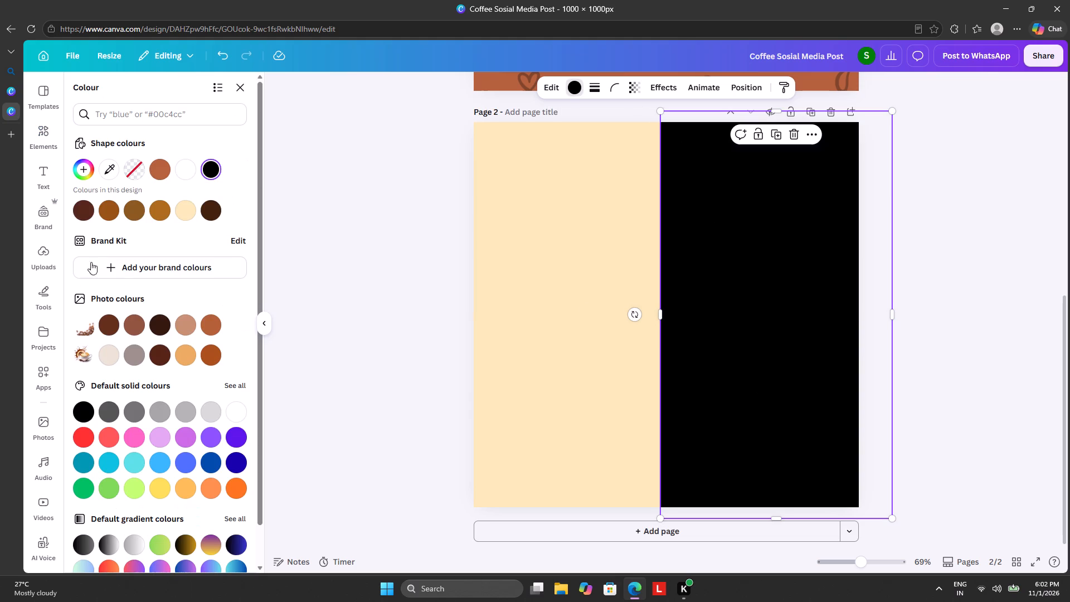
click(84, 212)
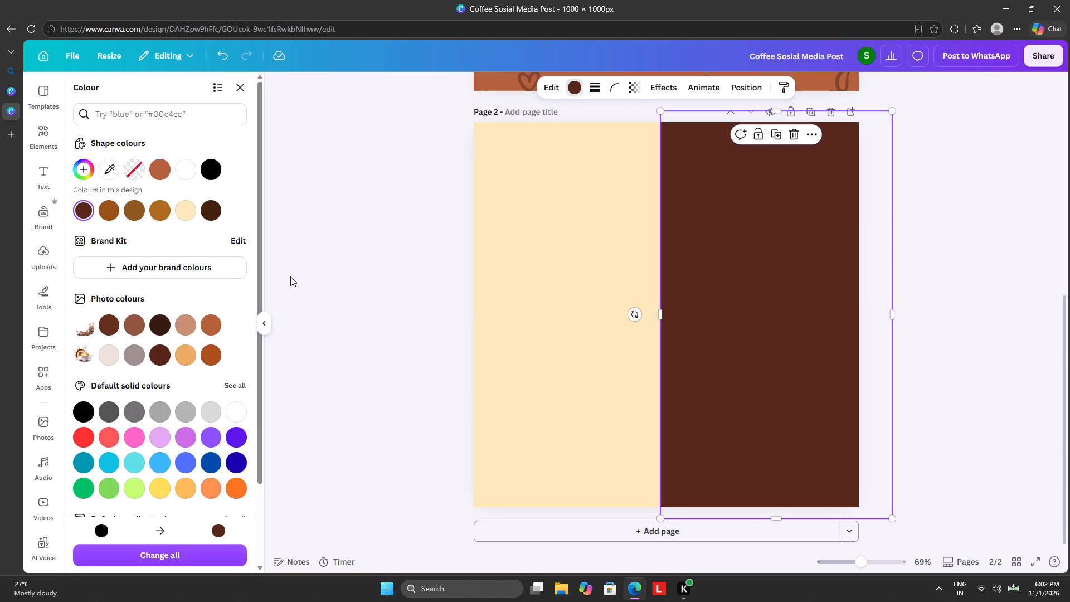
click(212, 211)
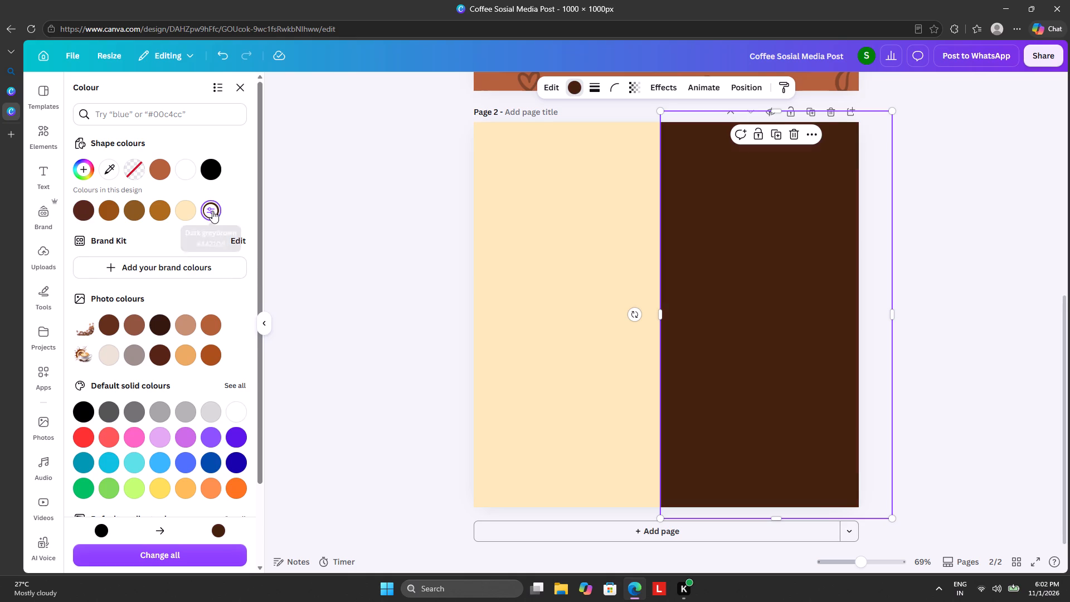
click(321, 231)
click(329, 227)
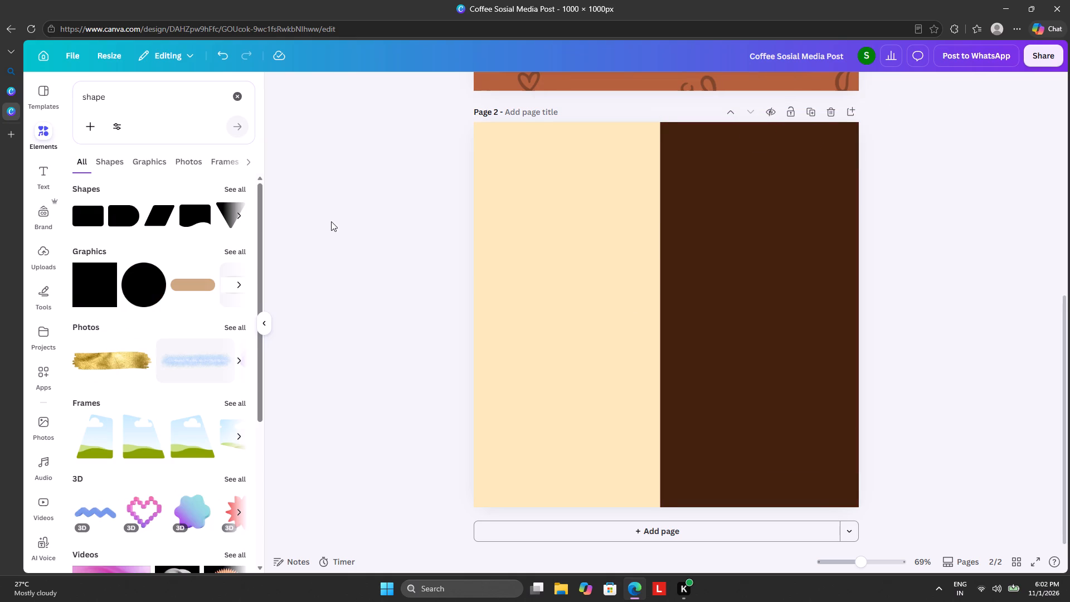
Recolour the rectangle on page 2 with the very dark maroon from the full set of default solid colours.
click(711, 186)
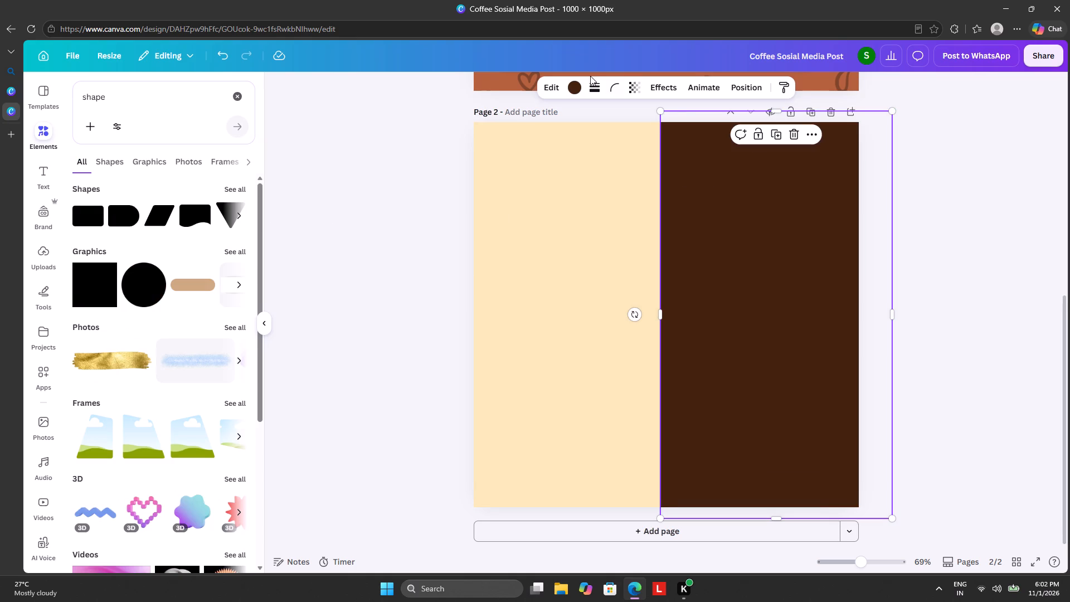
click(578, 92)
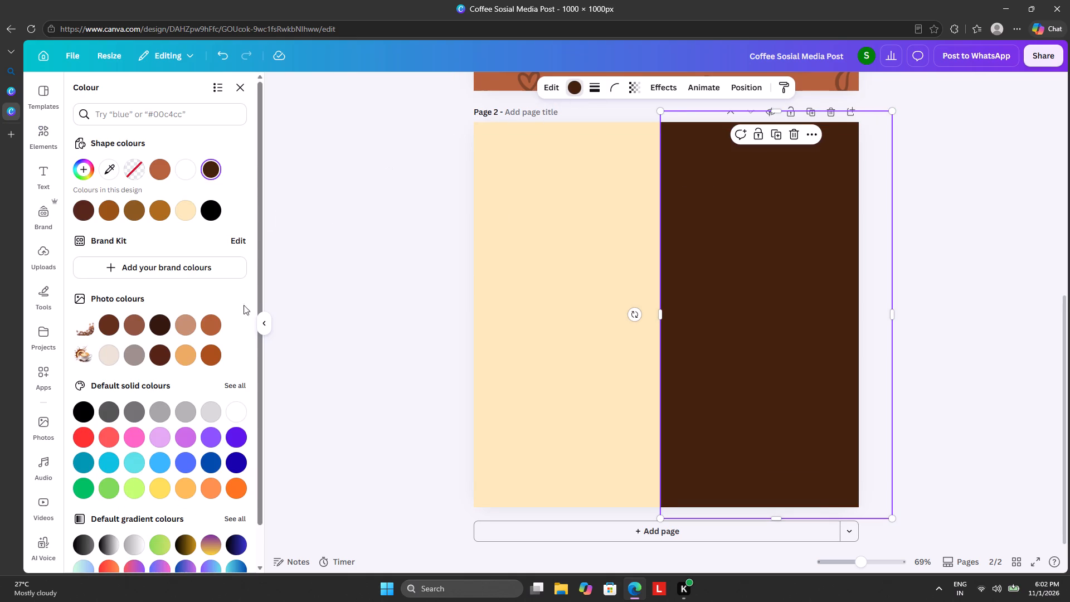
click(231, 384)
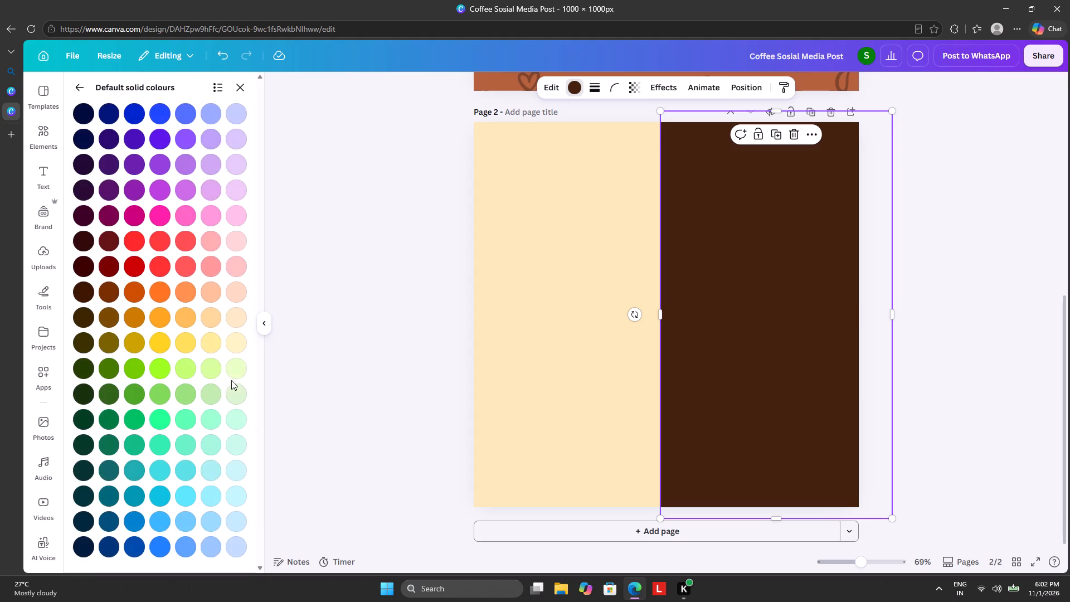
click(82, 260)
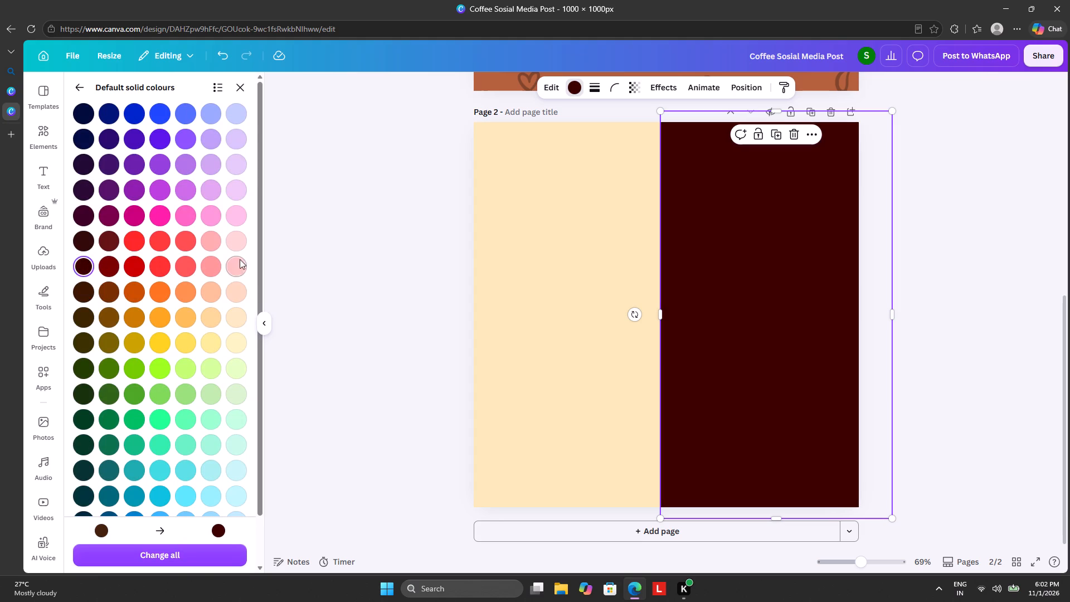
click(322, 235)
click(332, 225)
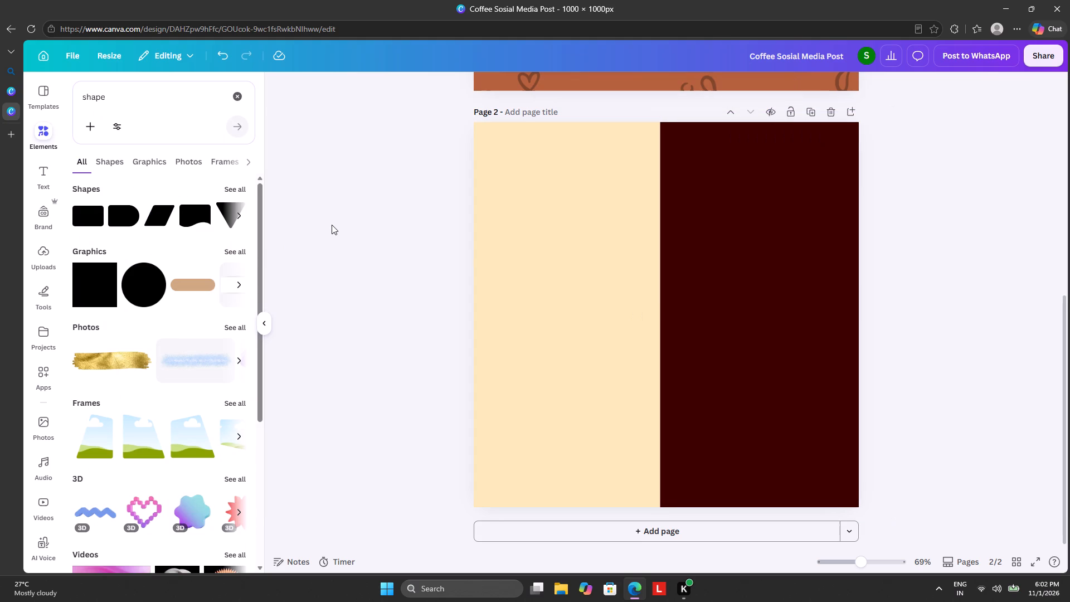
Add a text box to page 2 and enlarge its placeholder text to a font size of about 106.
click(41, 188)
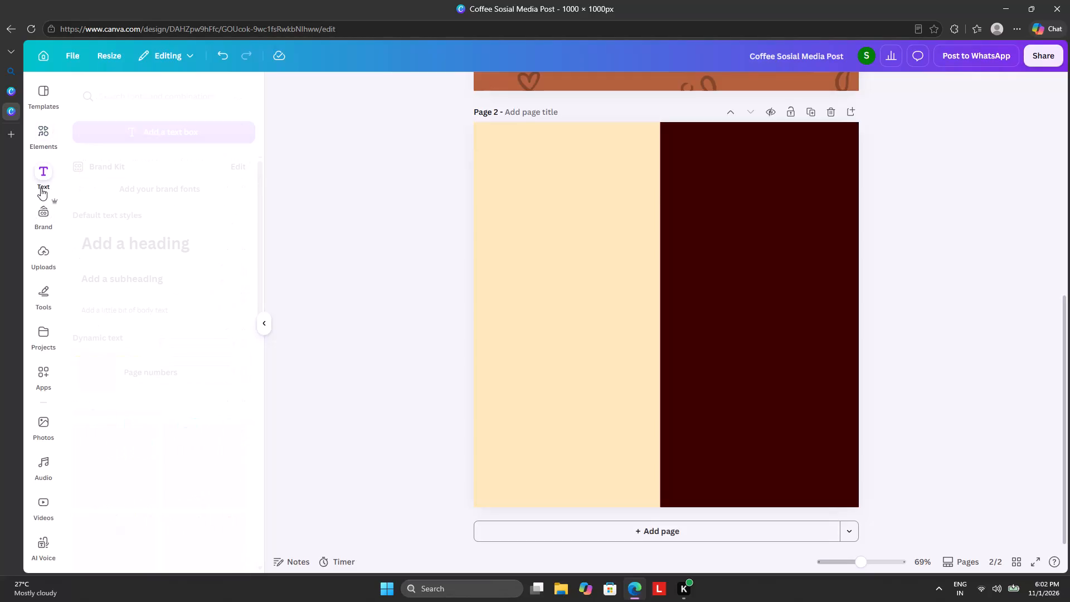
click(145, 138)
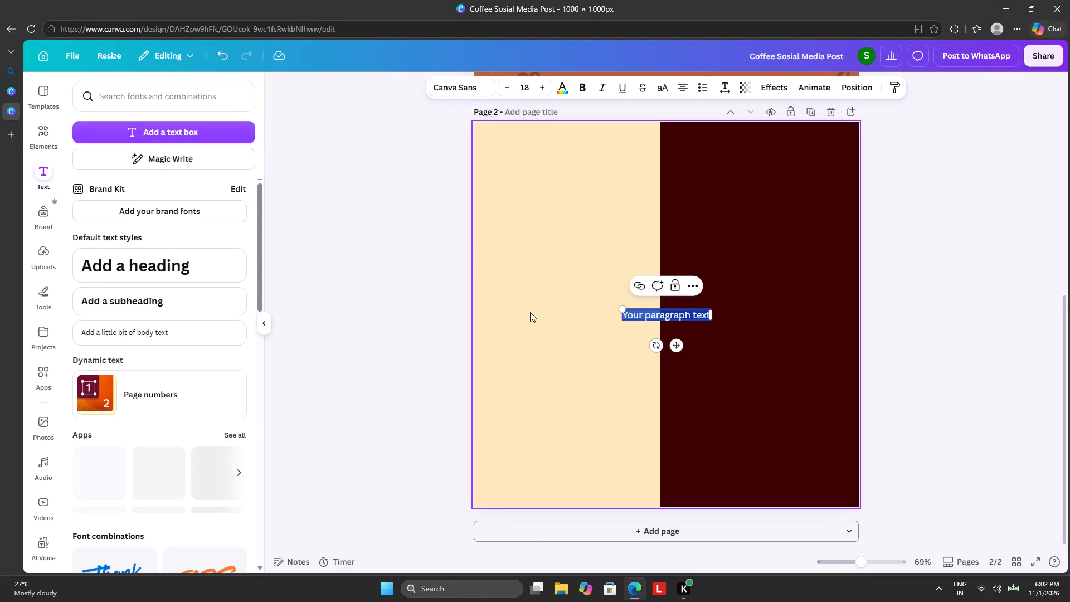
drag(624, 309, 357, 257)
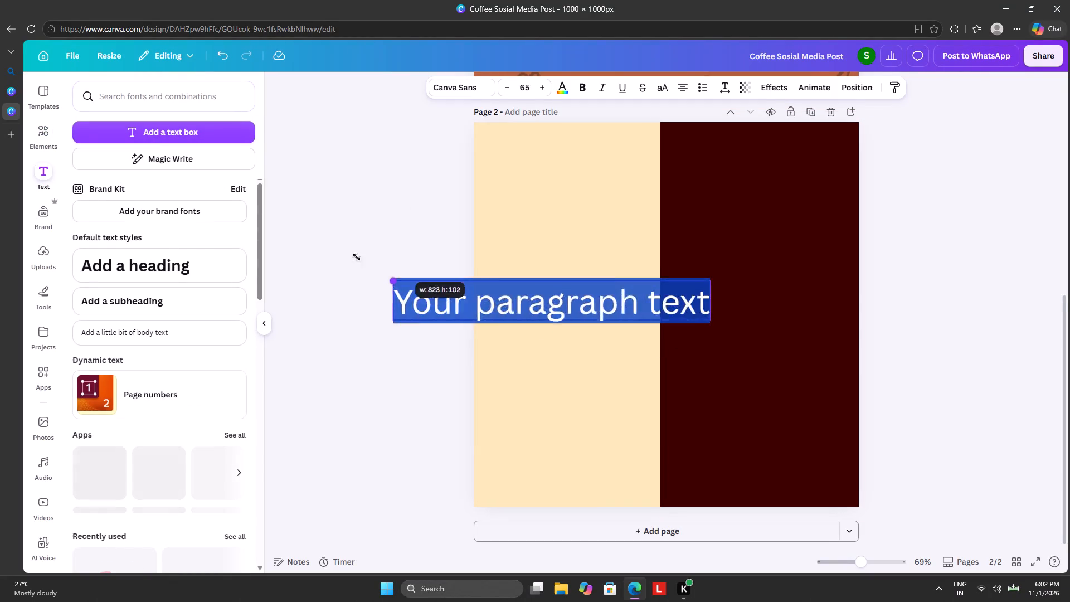
drag(357, 257, 194, 244)
Replace the placeholder wording in the new text box with "COFFEE".
drag(314, 259, 372, 280)
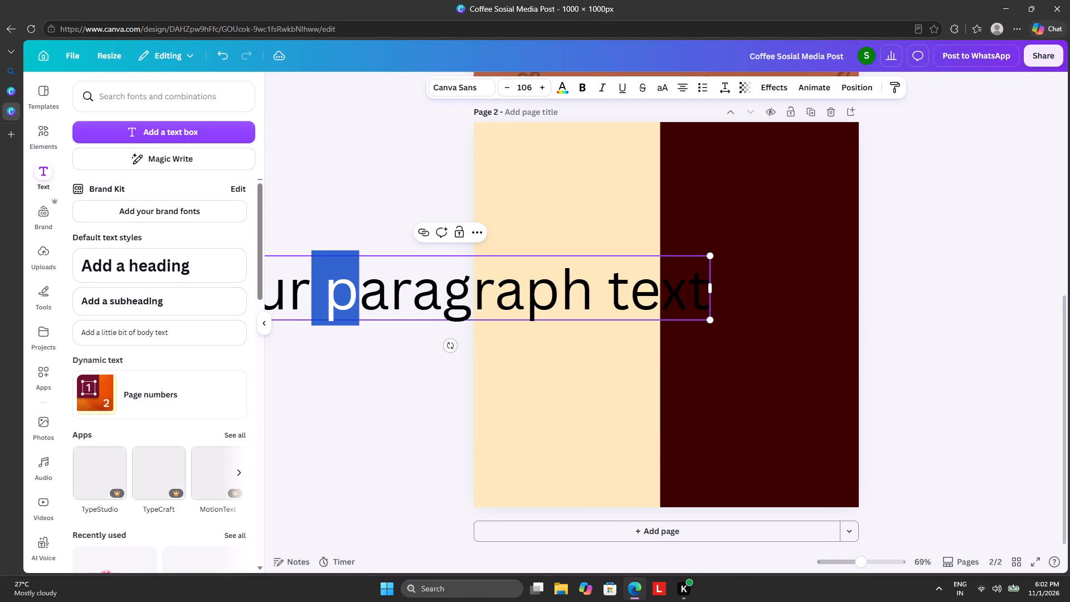
click(701, 295)
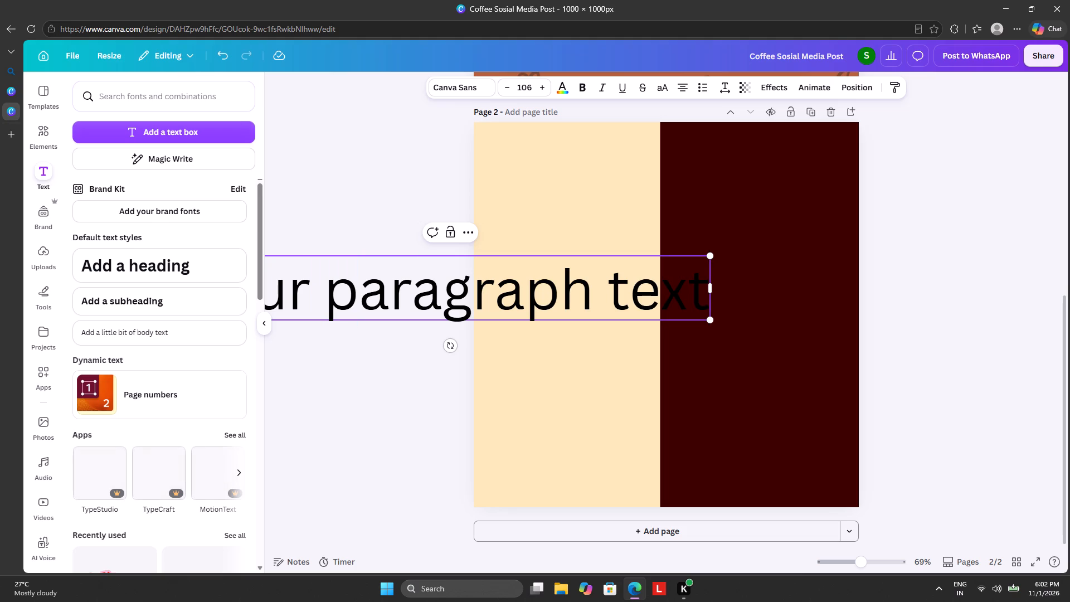
key(BackSpace)
key(BackSpace)
key(BackSpace)
key(BackSpace)
key(BackSpace)
key(BackSpace)
key(BackSpace)
key(BackSpace)
key(BackSpace)
key(BackSpace)
key(BackSpace)
key(BackSpace)
key(BackSpace)
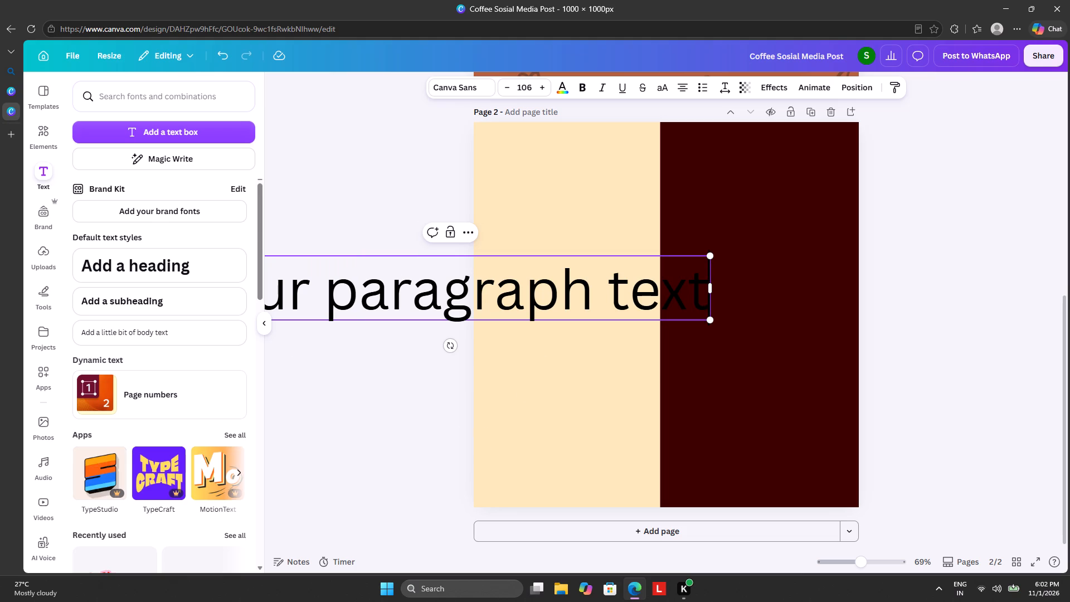
key(BackSpace)
key(BackSpace)
key(BackSpace)
key(BackSpace)
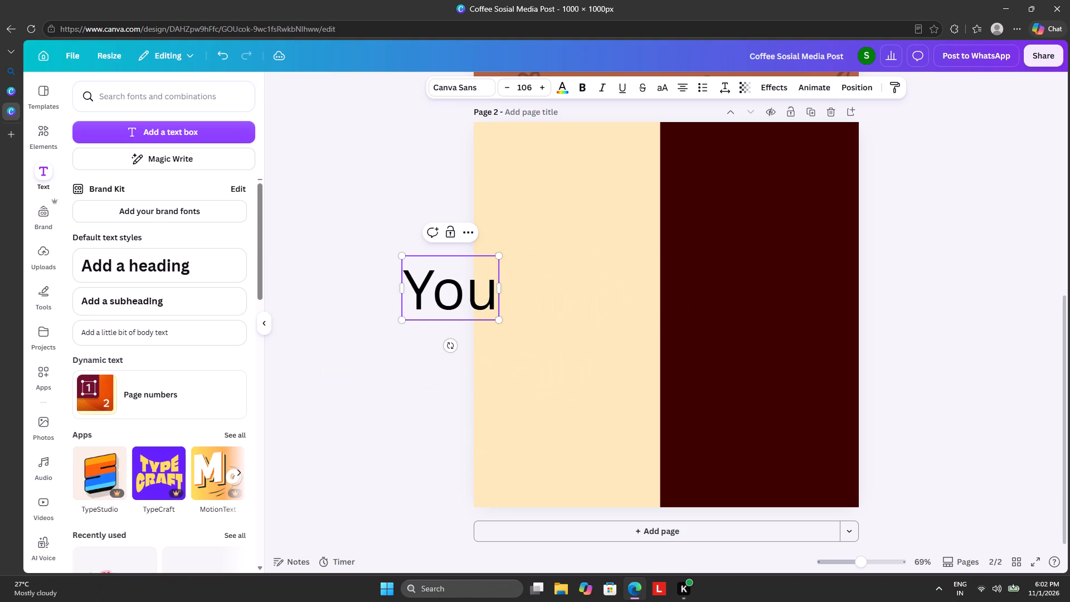
key(BackSpace)
key(BackSpace)
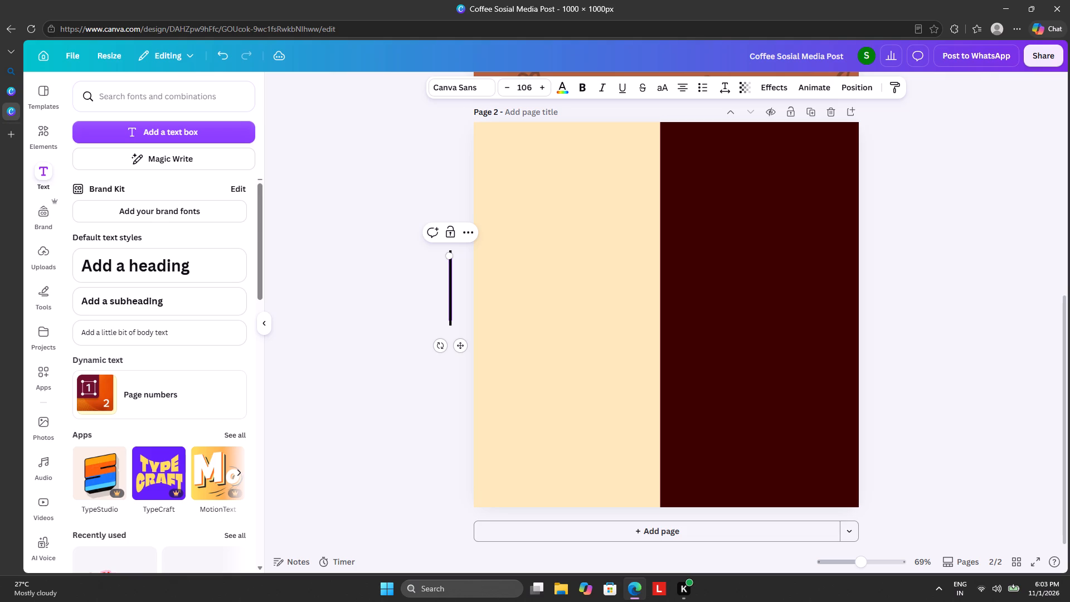
key(c)
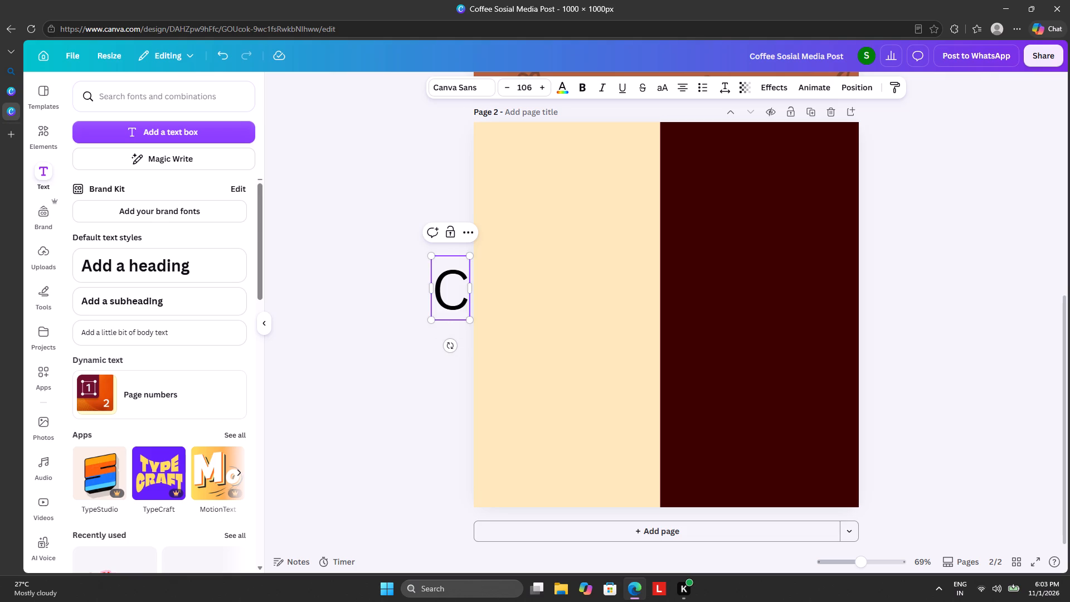
key(o)
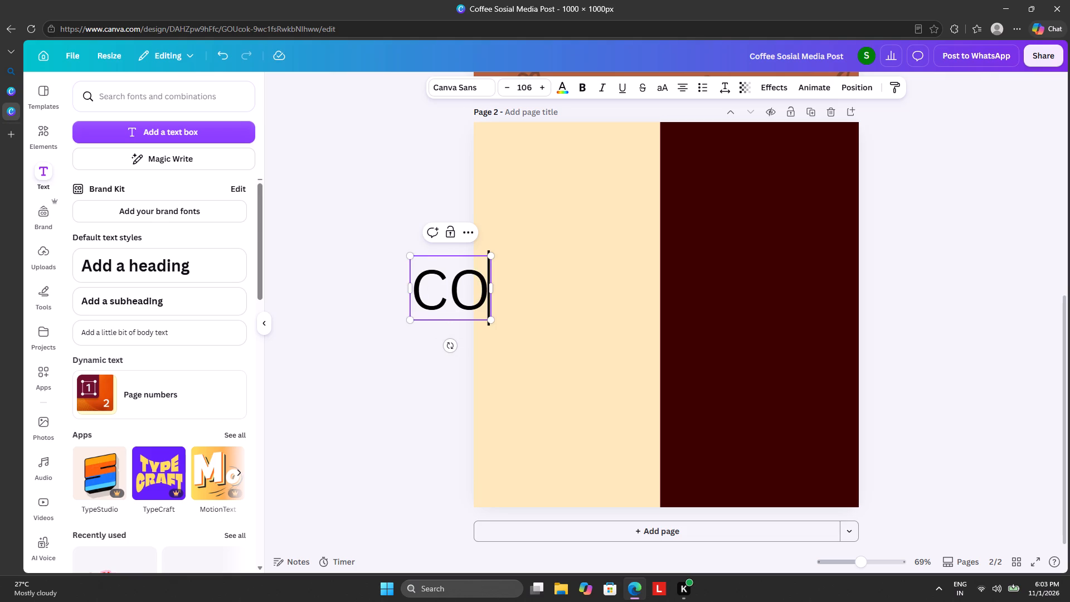
text(FF)
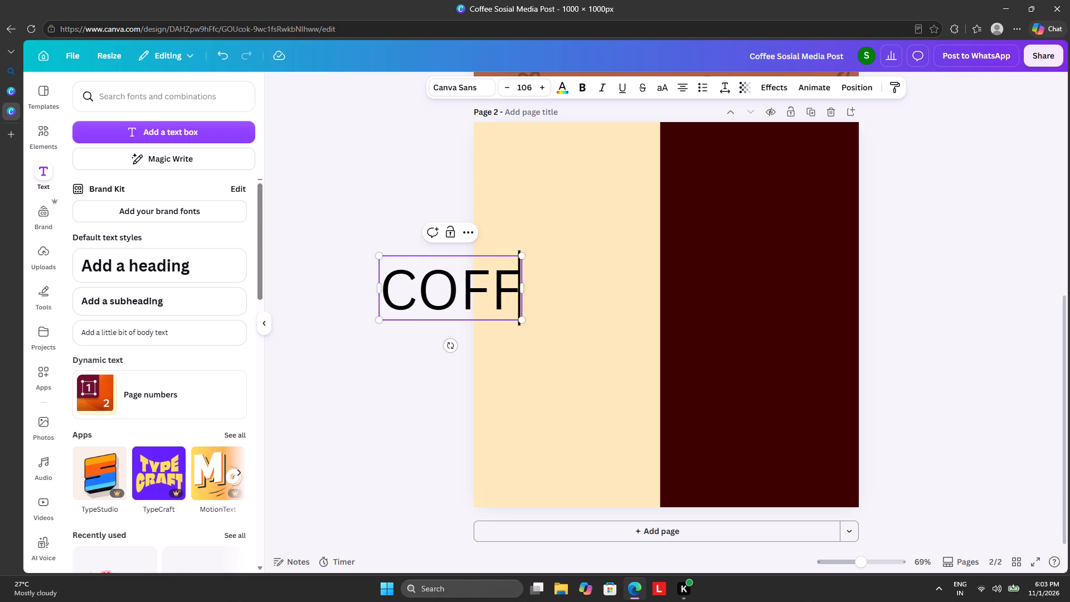
text(EE)
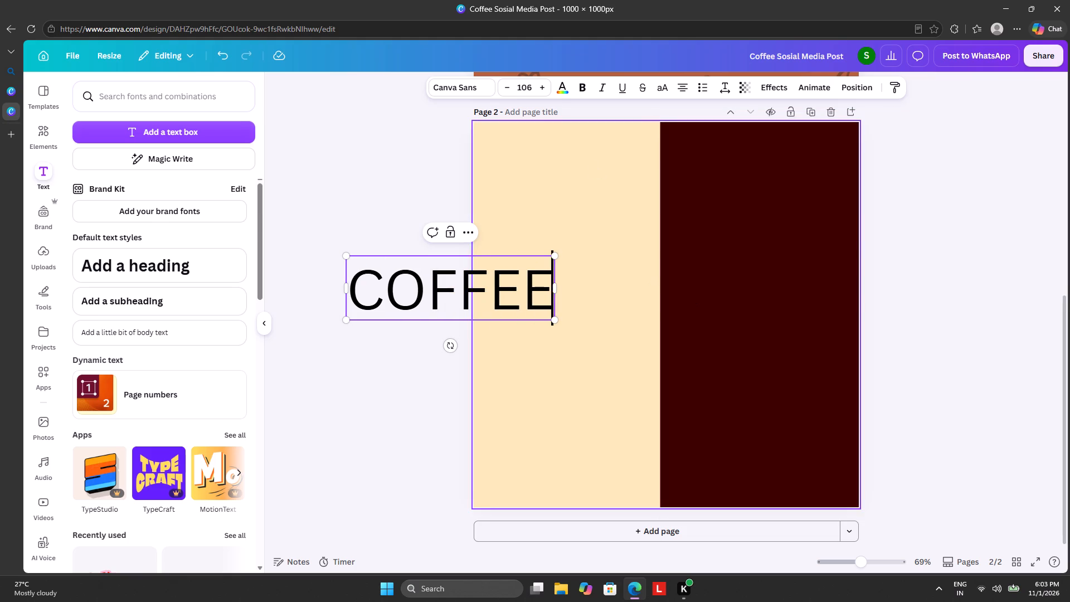
Colour the whole word COFFEE white and move it to the upper part of the maroon half of page 2.
click(562, 84)
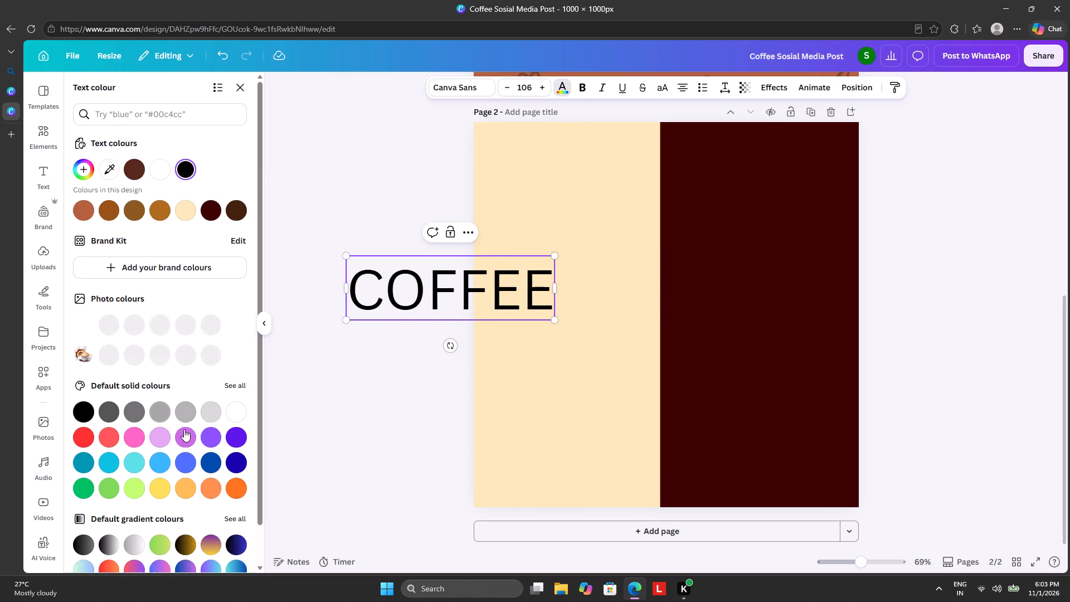
click(239, 412)
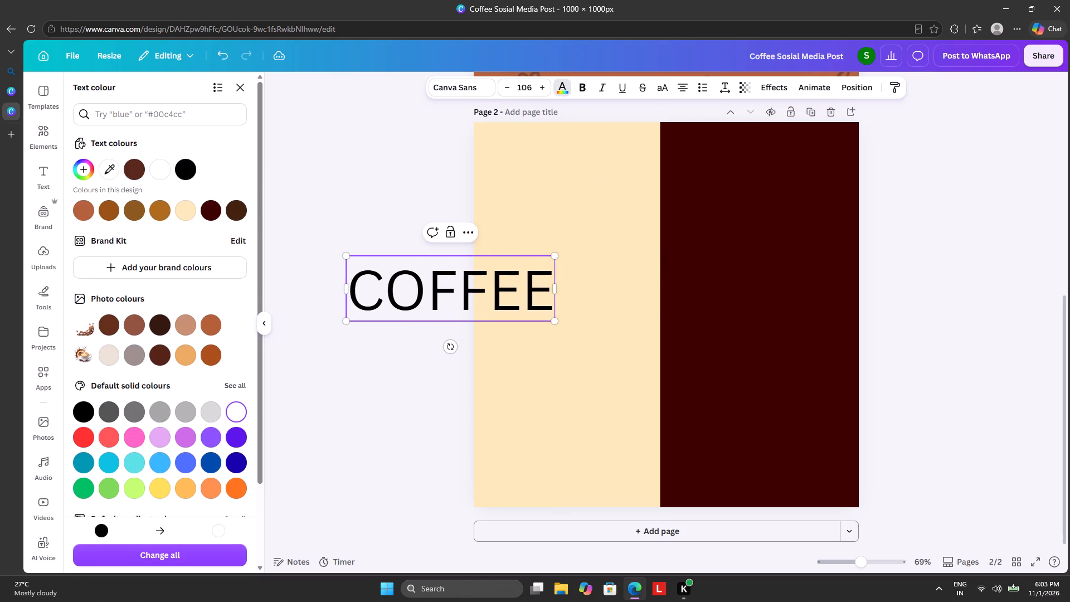
drag(424, 319, 476, 318)
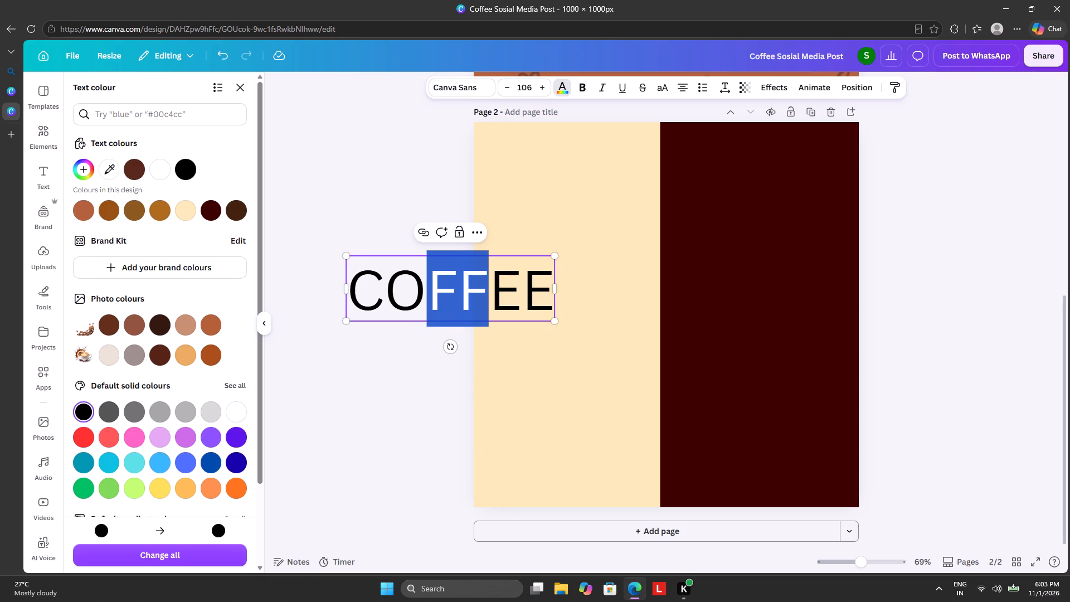
drag(350, 294, 534, 274)
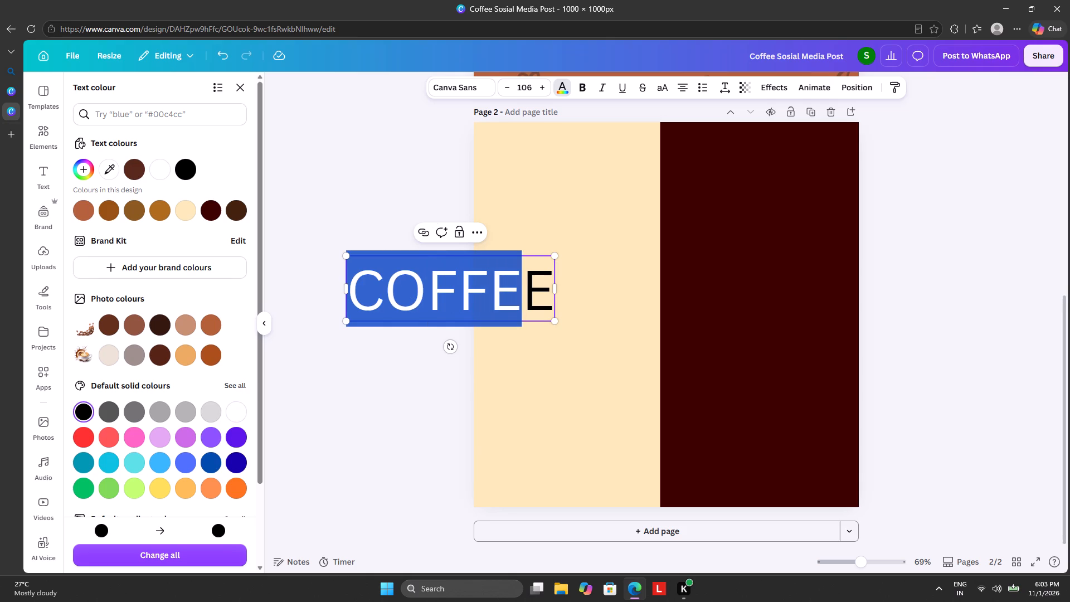
drag(534, 274, 541, 275)
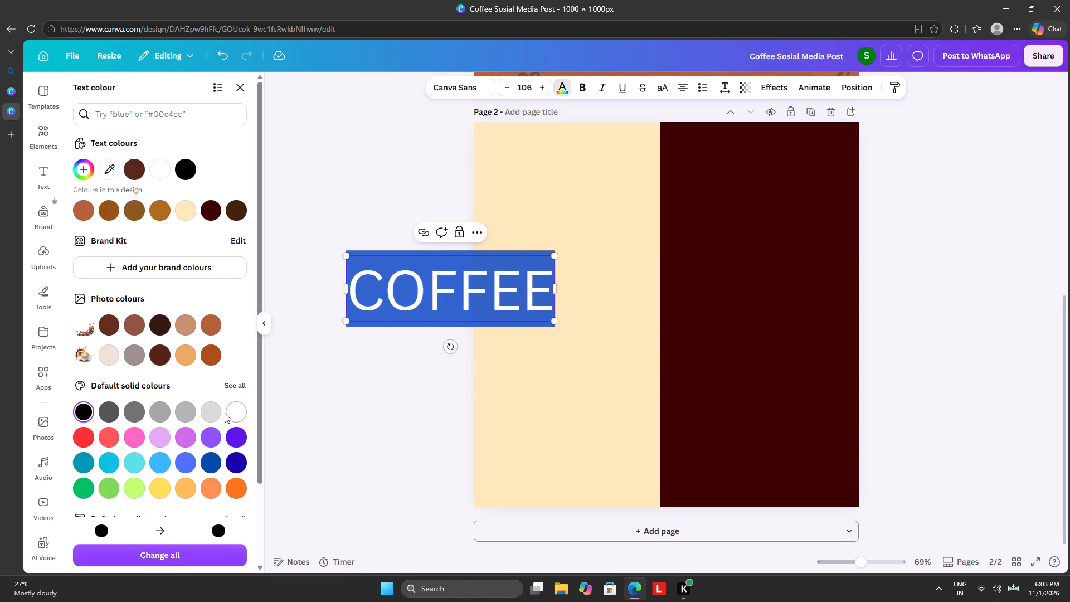
click(235, 410)
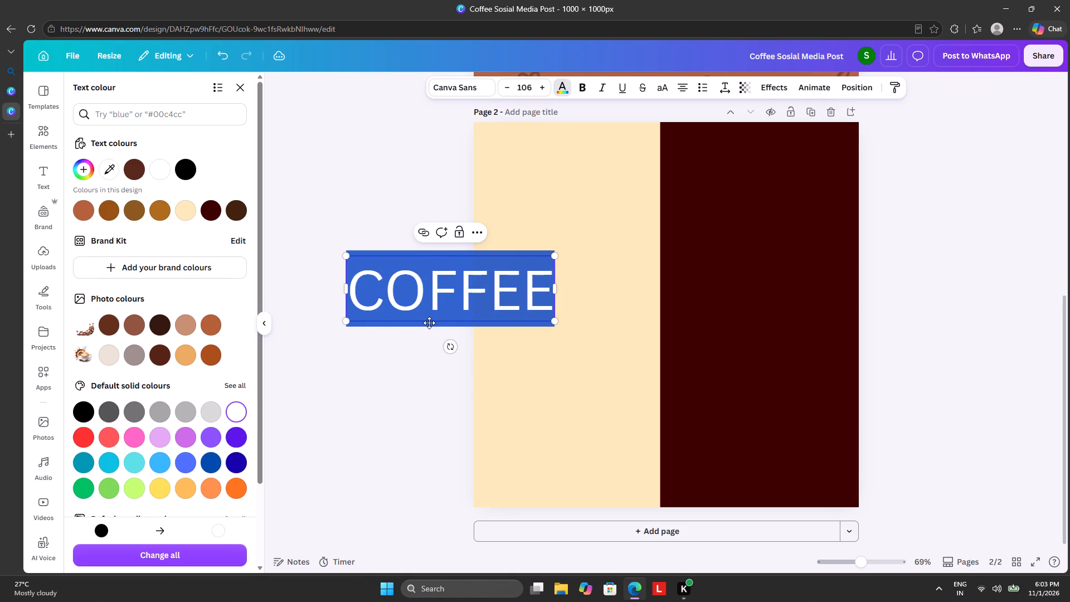
drag(430, 323, 714, 275)
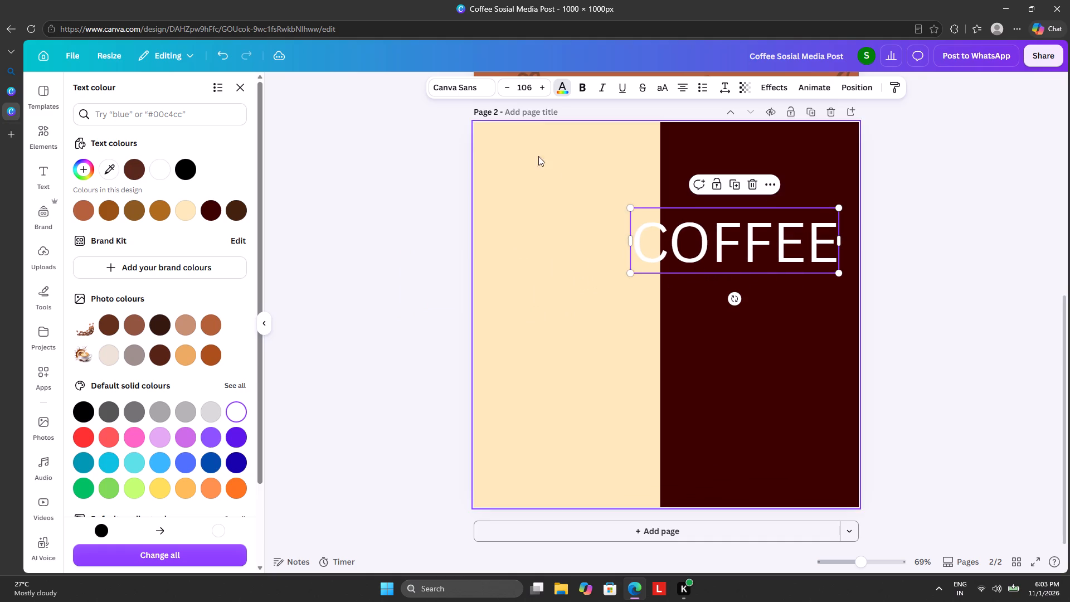
Change the COFFEE text's font to Celandine.
click(471, 85)
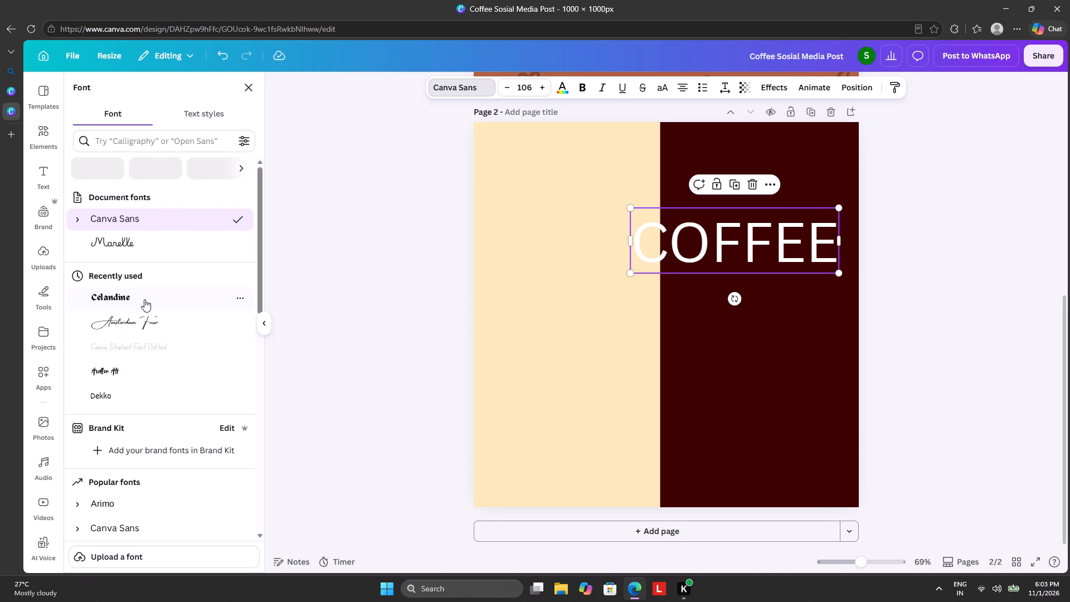
click(144, 302)
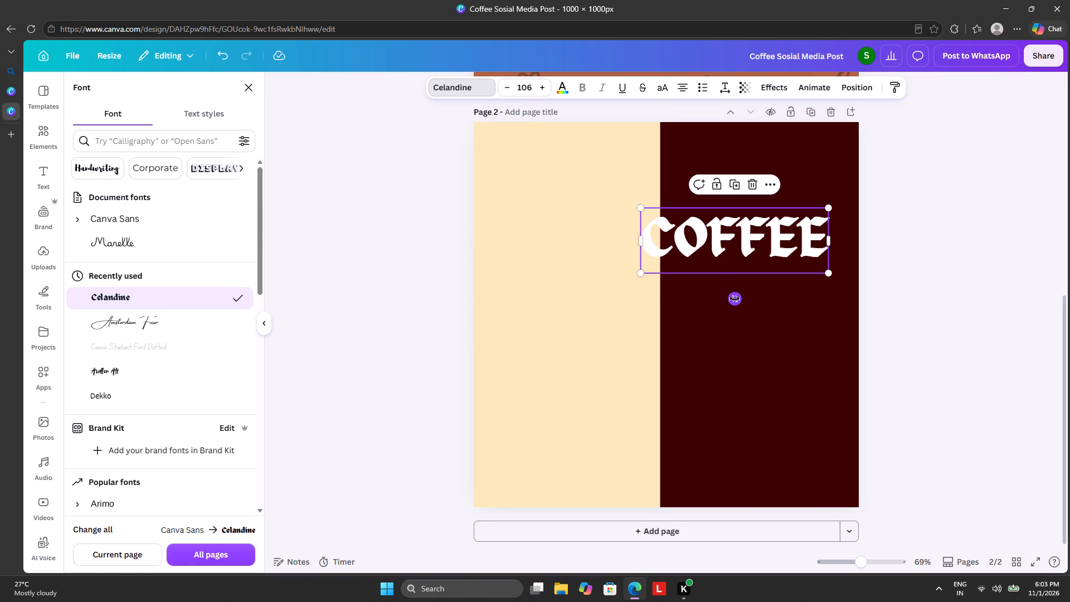
Rotate the COFFEE text a quarter turn counter-clockwise so it stands upright and reads from bottom to top.
drag(735, 299, 577, 245)
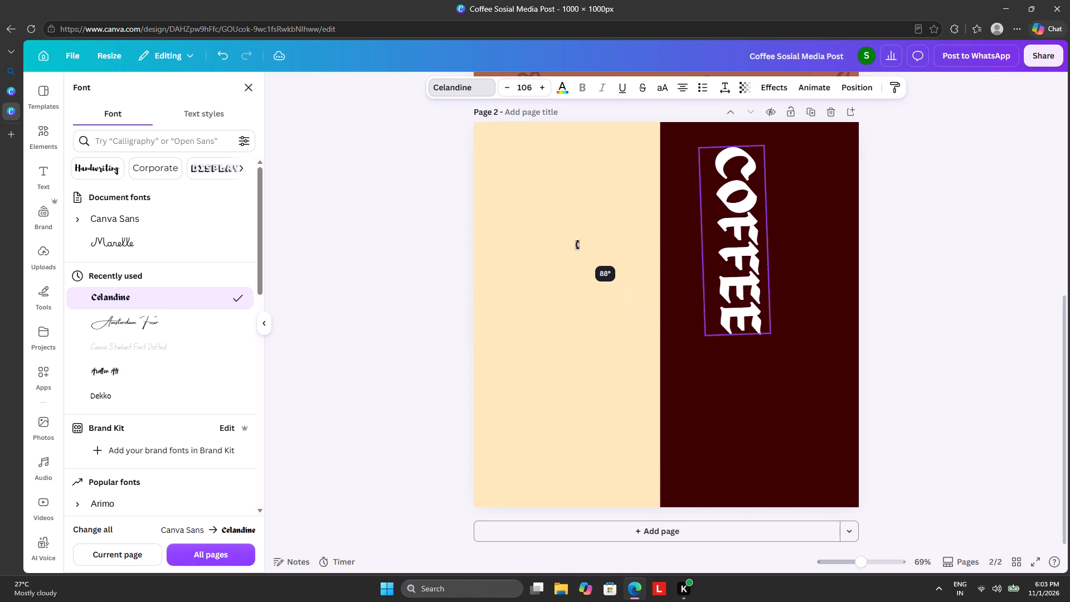
drag(577, 245, 572, 240)
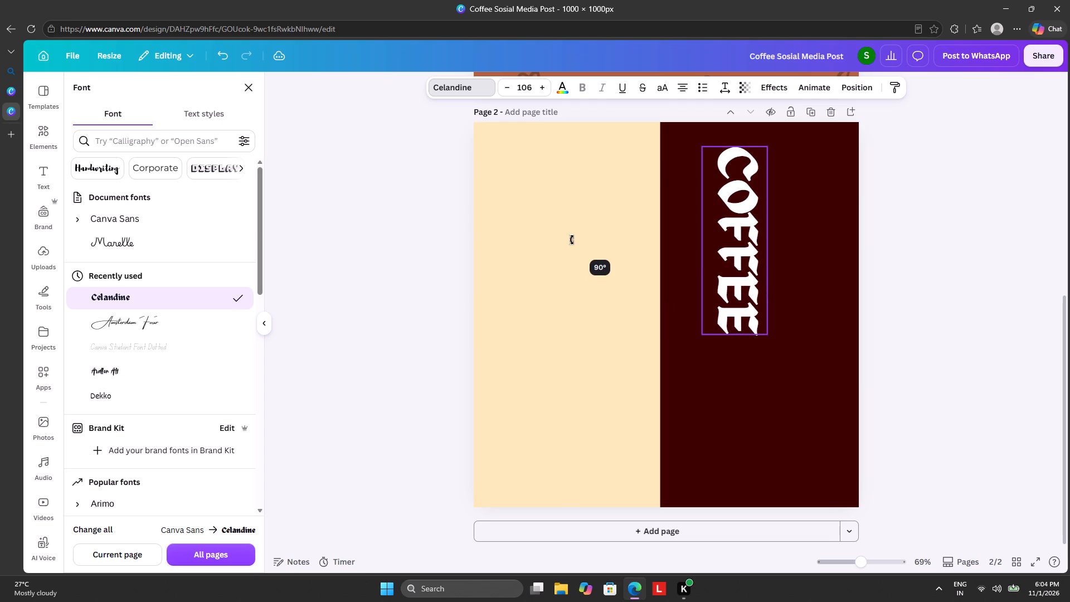
drag(572, 240, 577, 248)
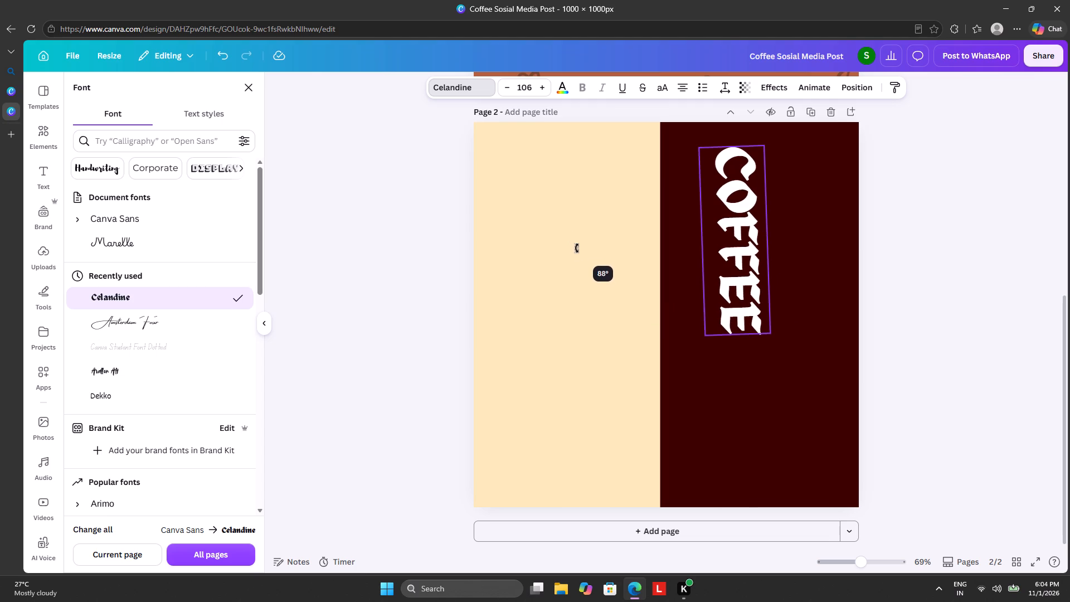
drag(577, 248, 600, 271)
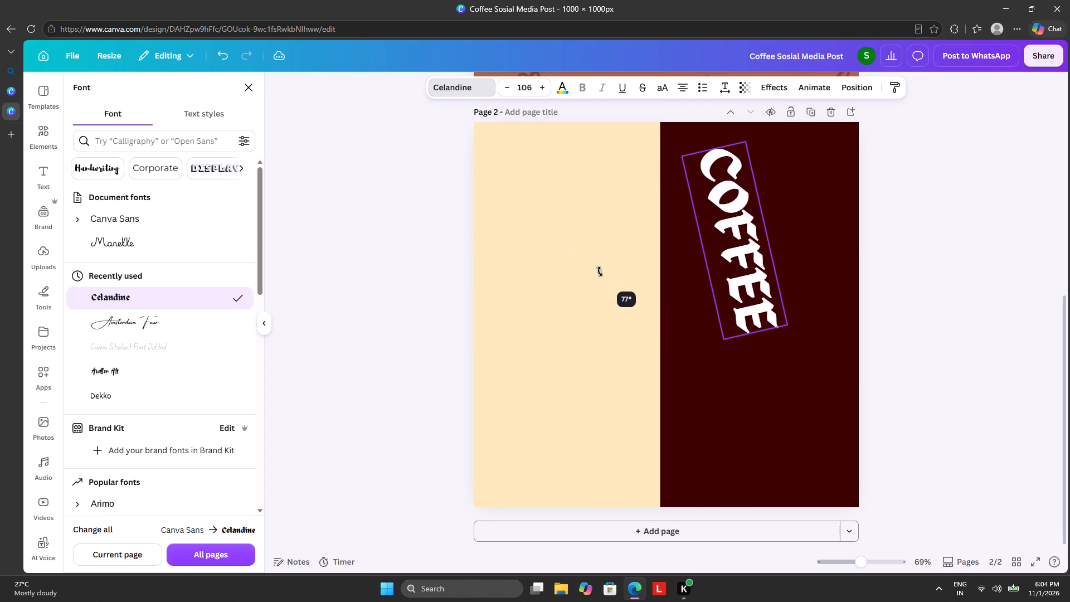
drag(600, 271, 651, 288)
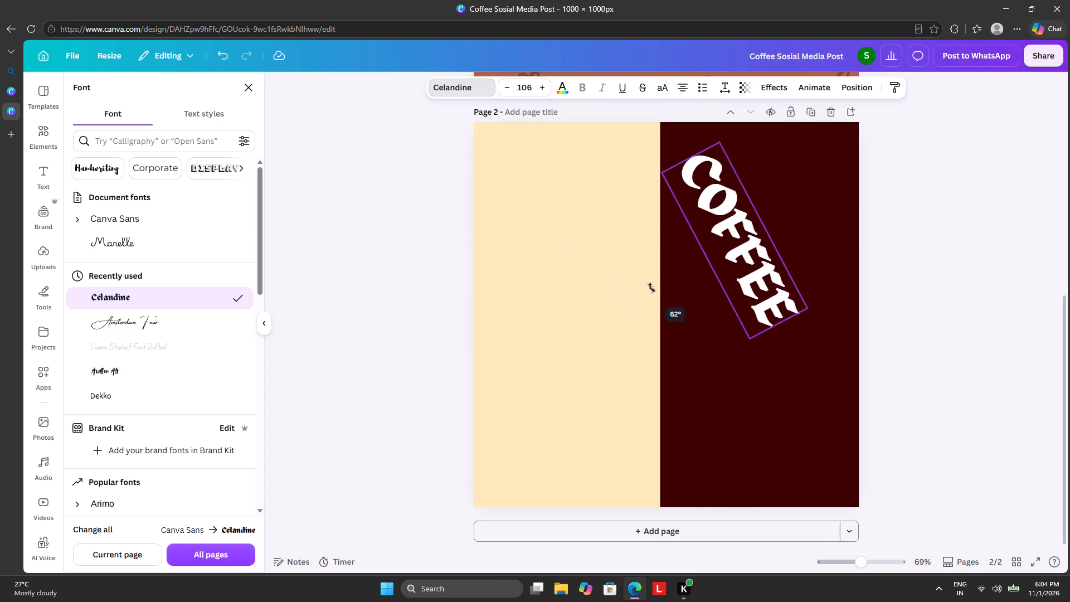
drag(651, 288, 779, 242)
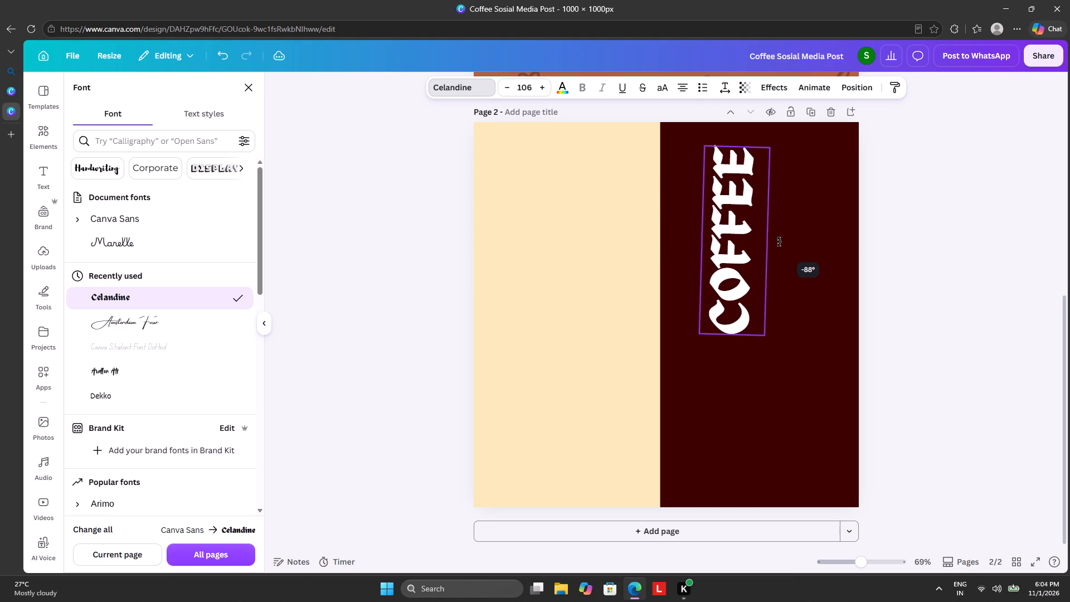
drag(779, 242, 779, 241)
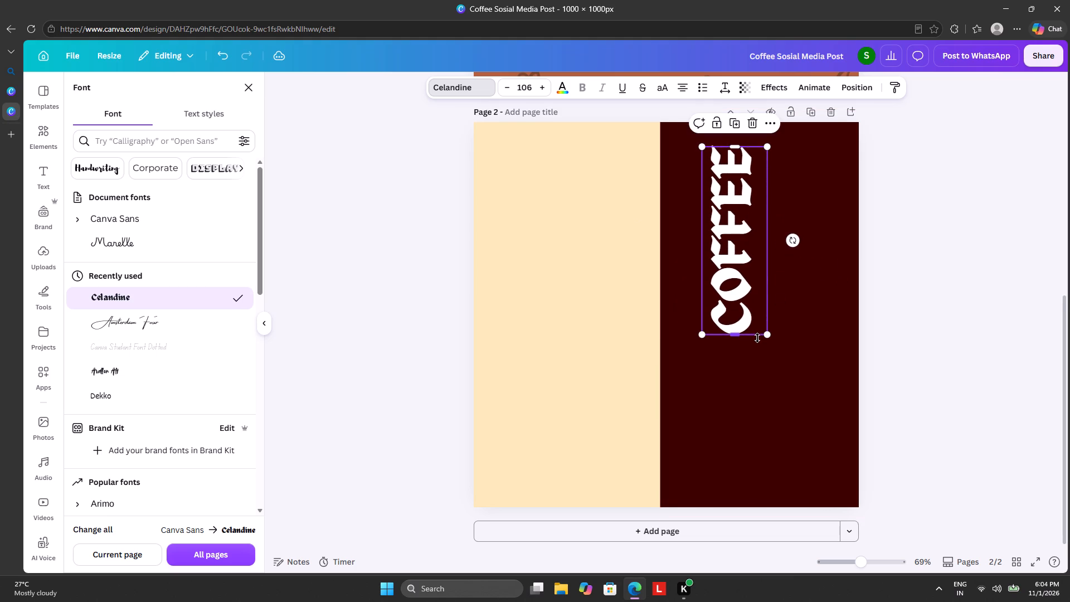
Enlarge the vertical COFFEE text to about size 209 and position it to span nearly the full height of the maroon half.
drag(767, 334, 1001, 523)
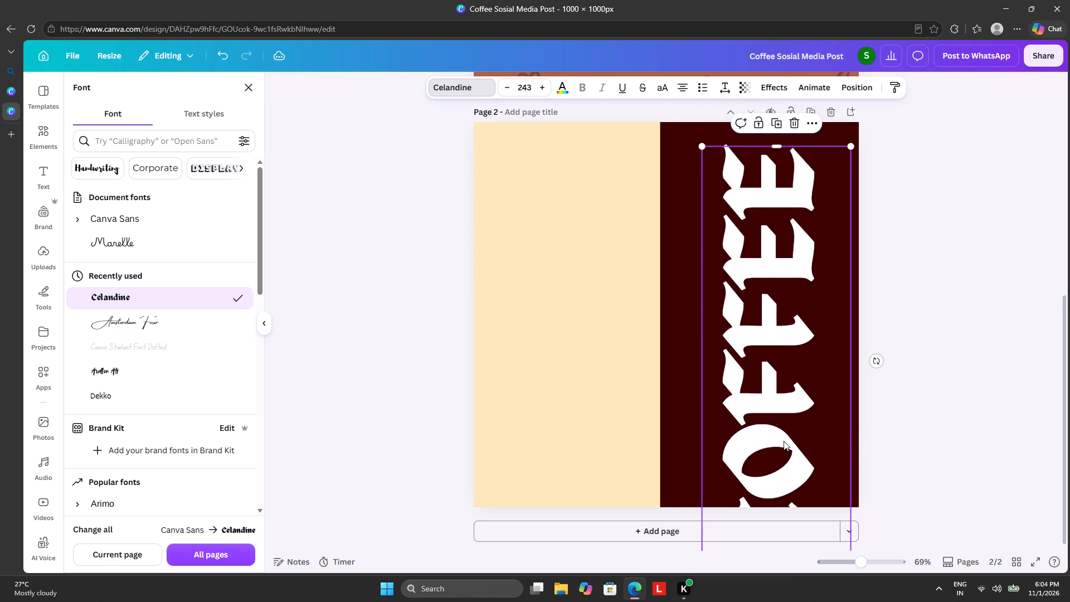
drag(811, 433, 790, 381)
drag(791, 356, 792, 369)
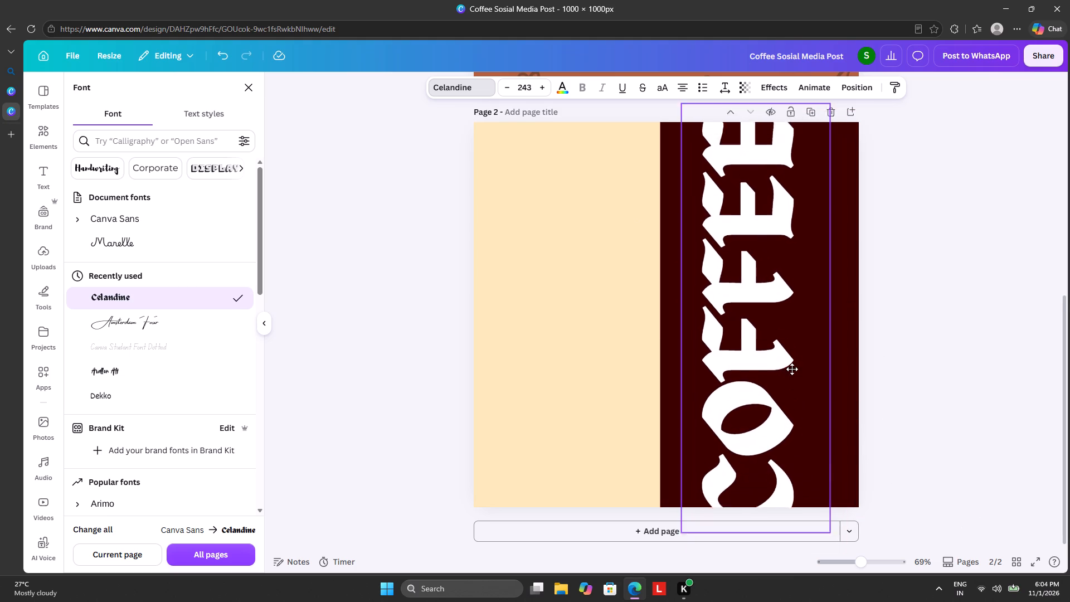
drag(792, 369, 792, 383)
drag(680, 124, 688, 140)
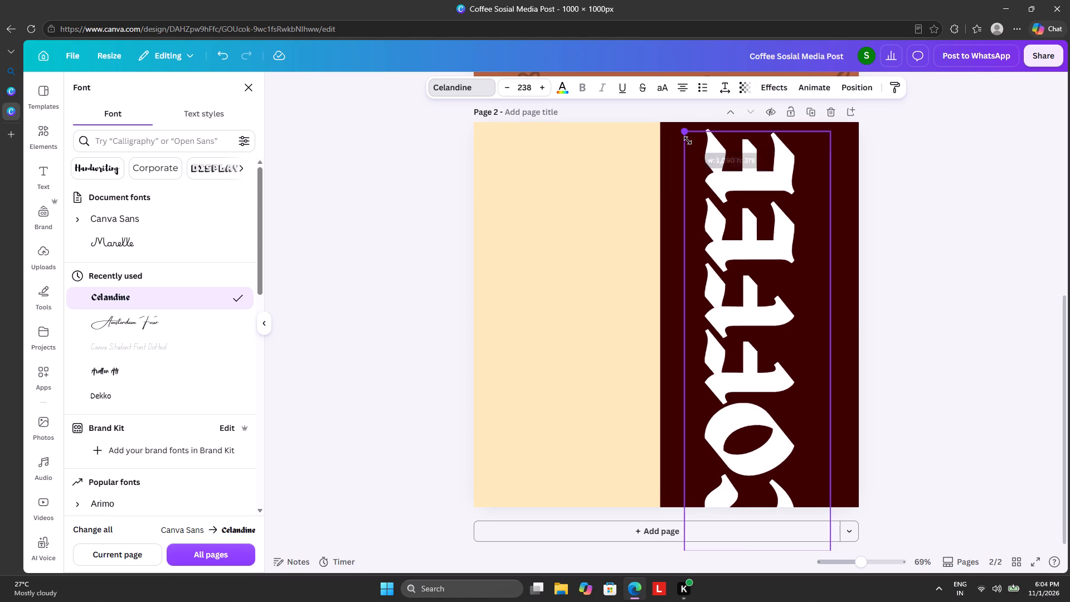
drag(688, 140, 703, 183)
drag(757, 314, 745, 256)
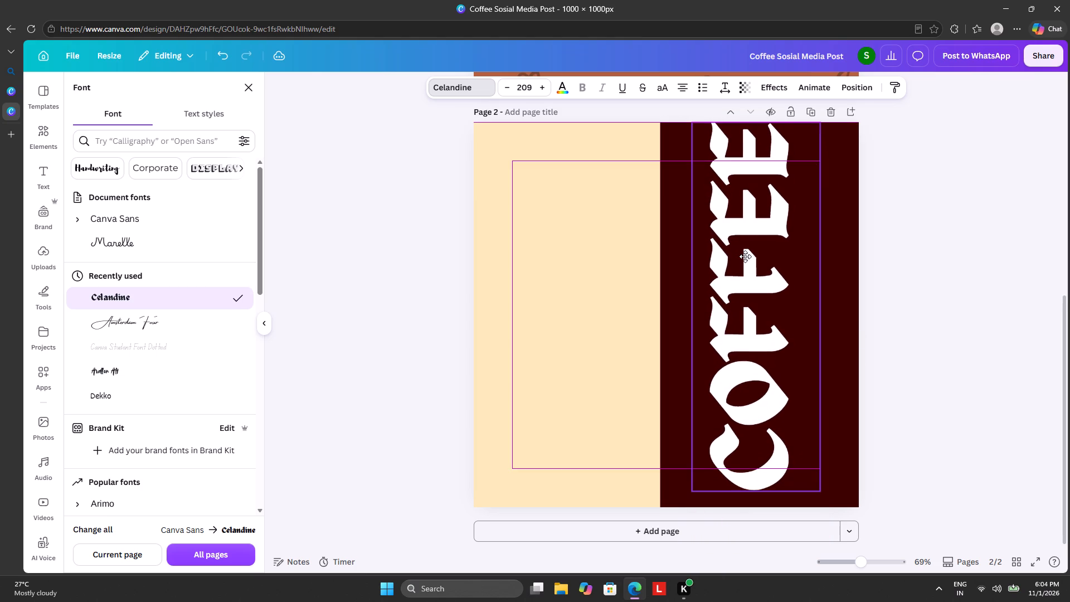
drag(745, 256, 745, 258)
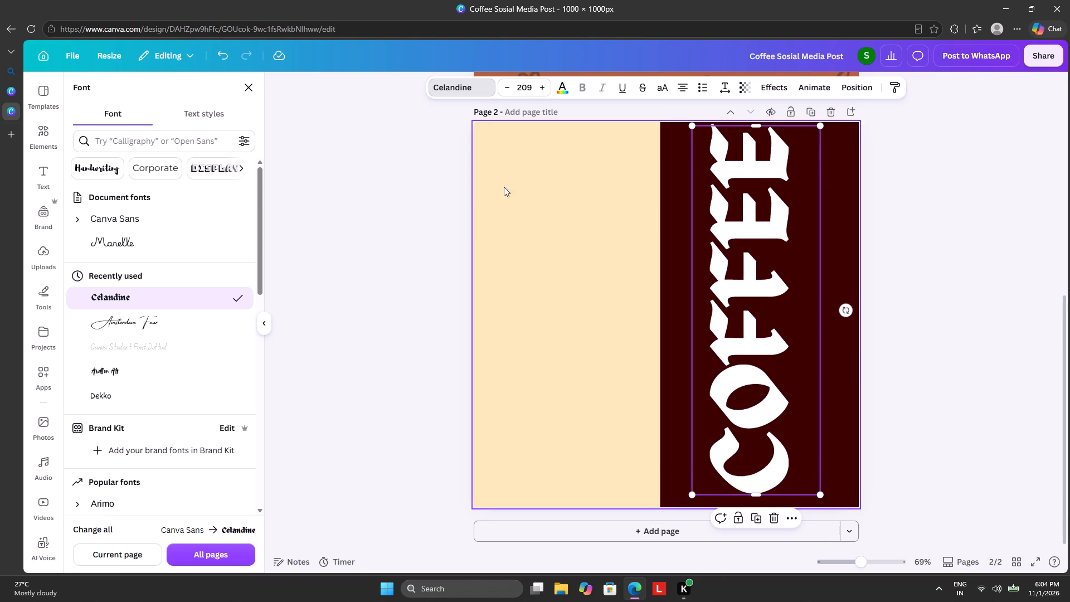
Change the COFFEE text's font to League Spartan and lengthen its text box so the word fits on one line.
scroll(171, 342, down, 3)
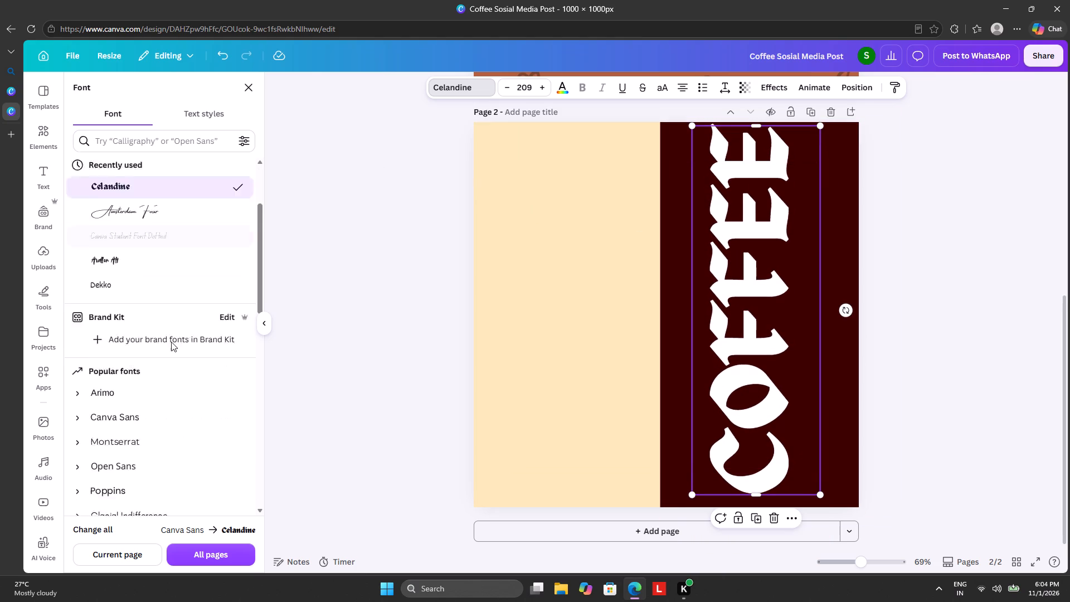
scroll(171, 342, down, 2)
click(153, 371)
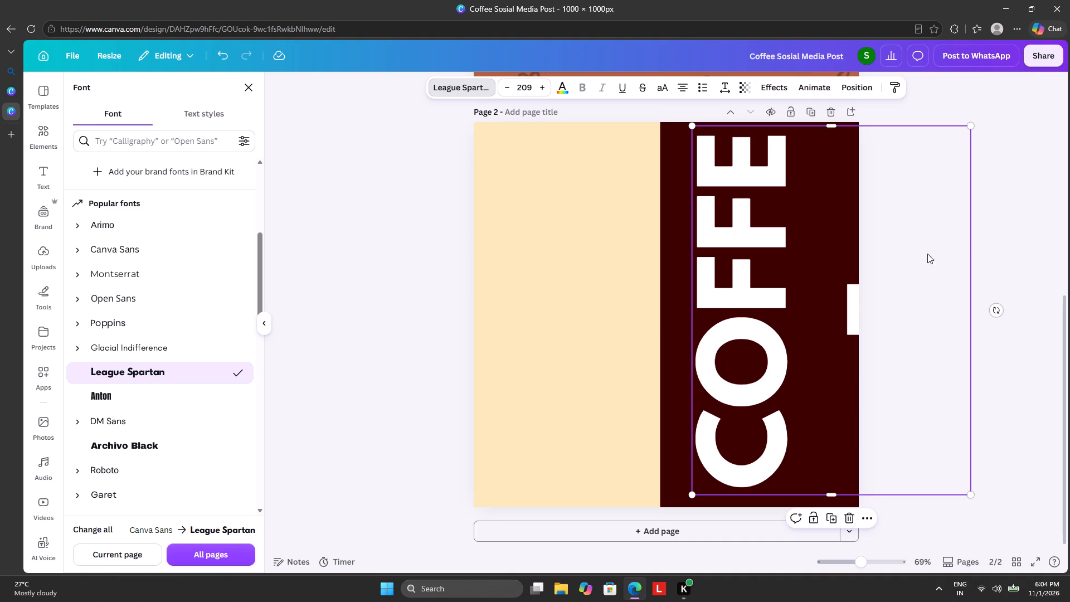
drag(828, 123, 827, 77)
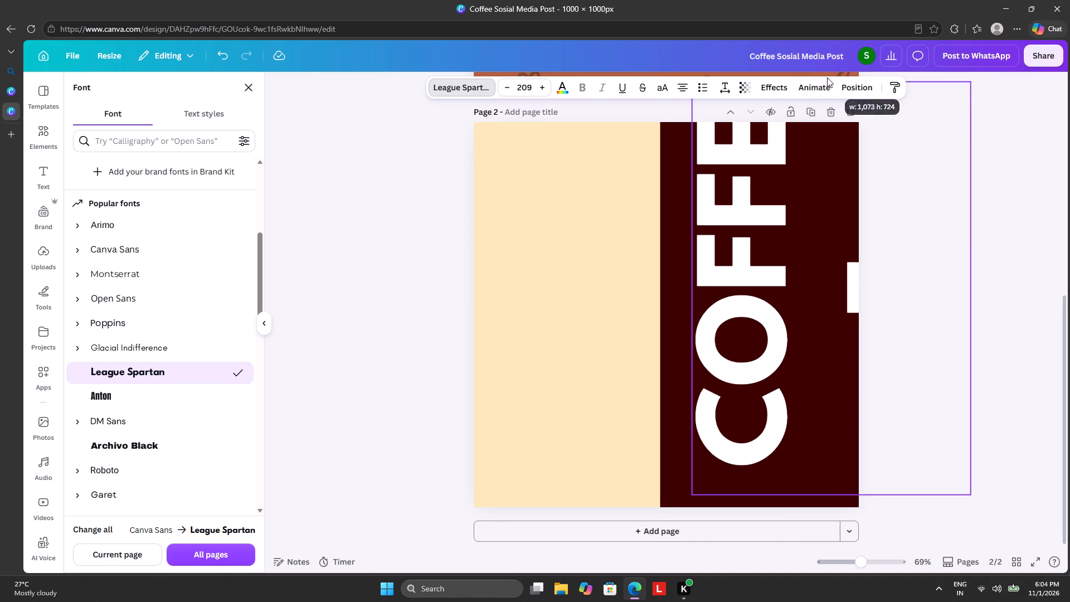
drag(827, 77, 815, 18)
Resize the COFFEE text to about size 171 and place it centrally in the maroon half, spanning nearly the page height.
drag(771, 194, 752, 375)
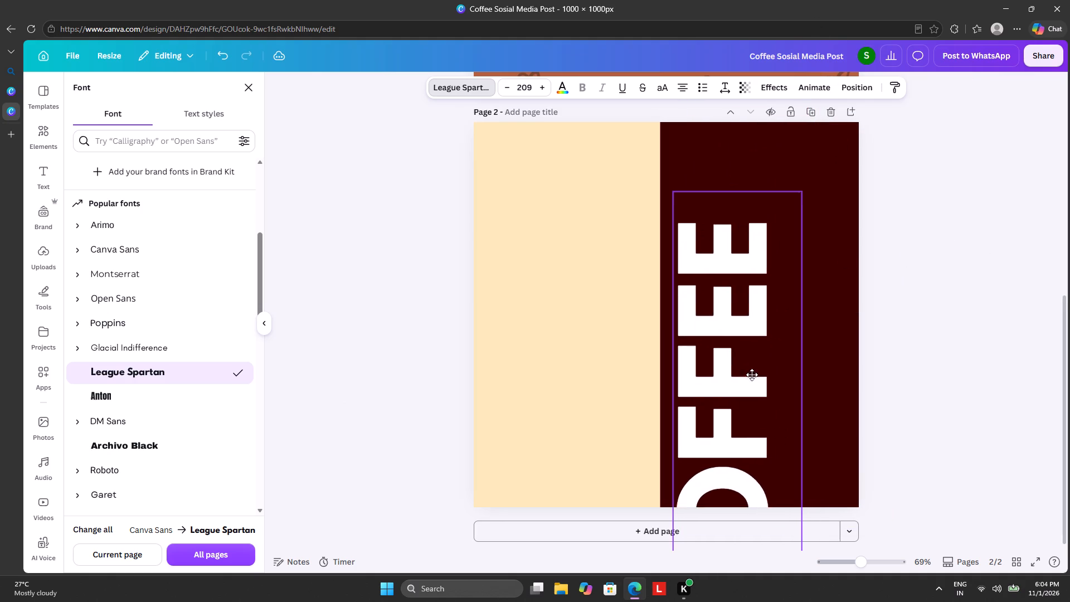
drag(752, 375, 752, 370)
drag(674, 198, 726, 315)
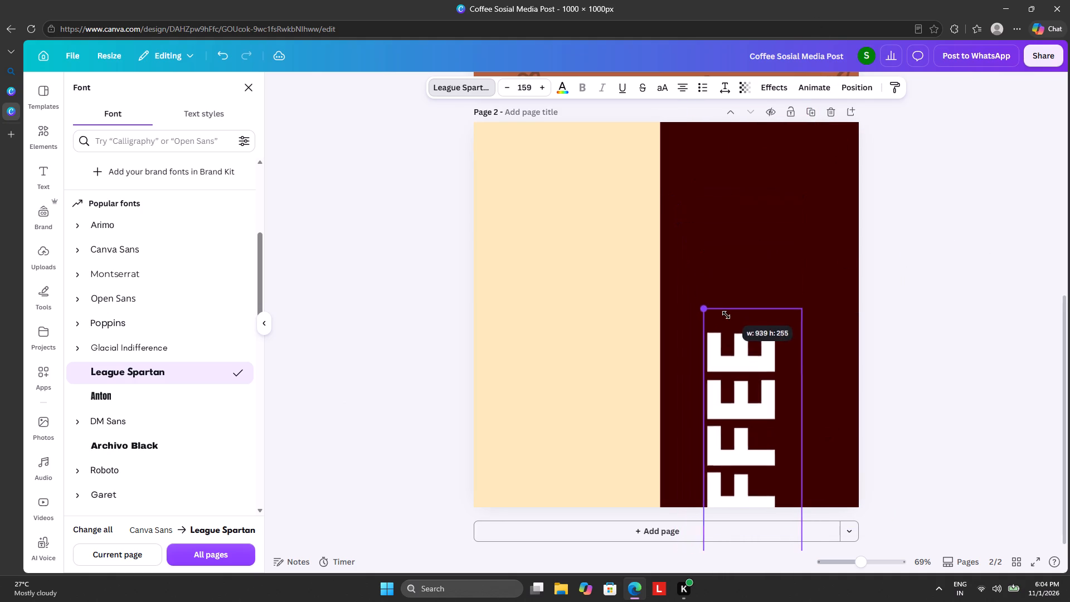
drag(726, 315, 728, 340)
drag(735, 436, 733, 231)
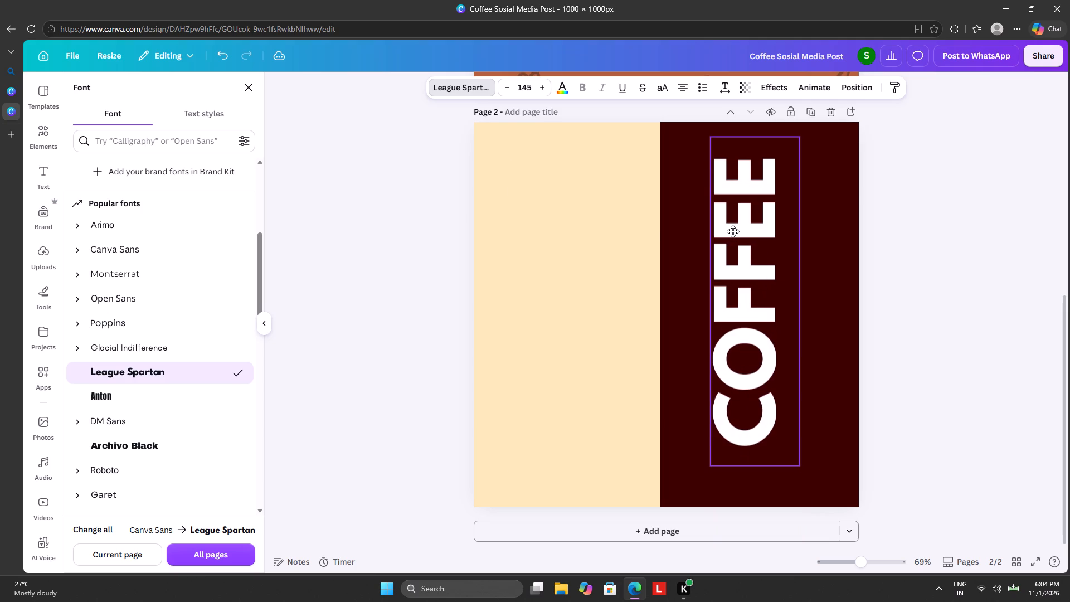
drag(733, 231, 726, 245)
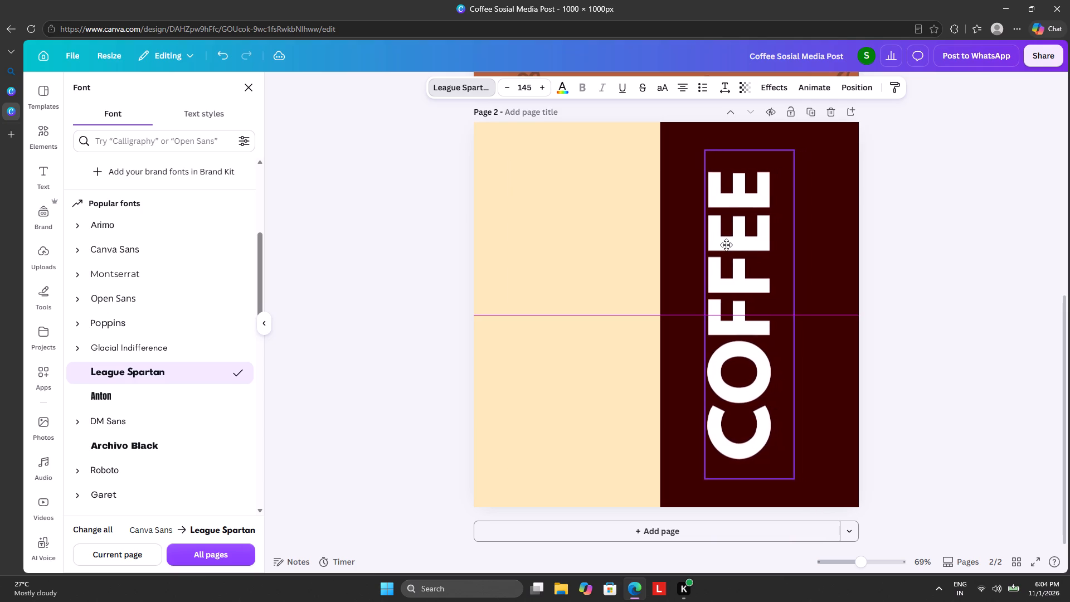
drag(726, 245, 747, 244)
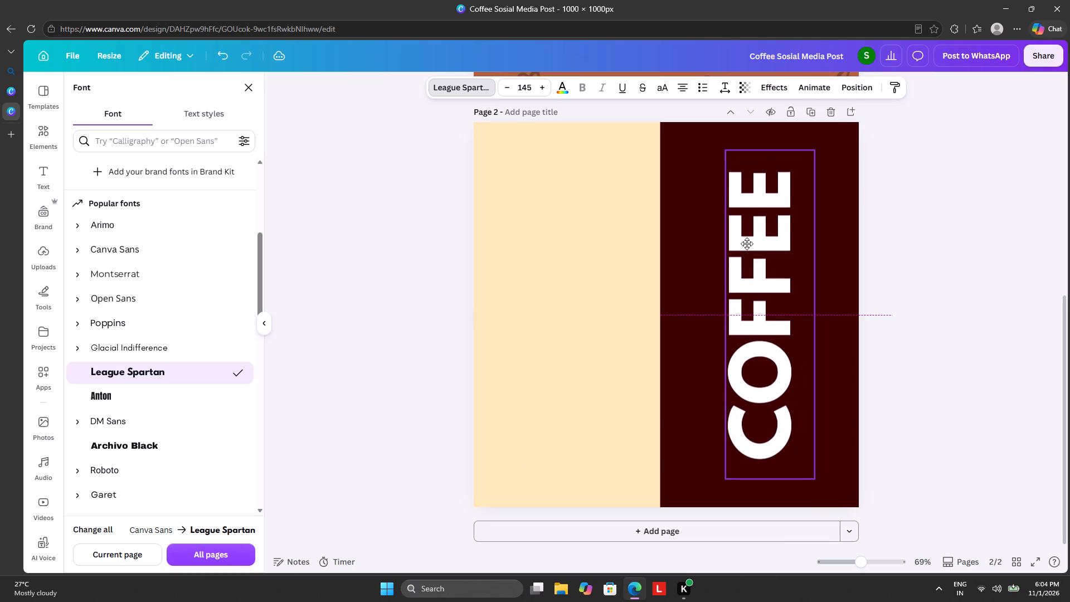
drag(747, 244, 750, 244)
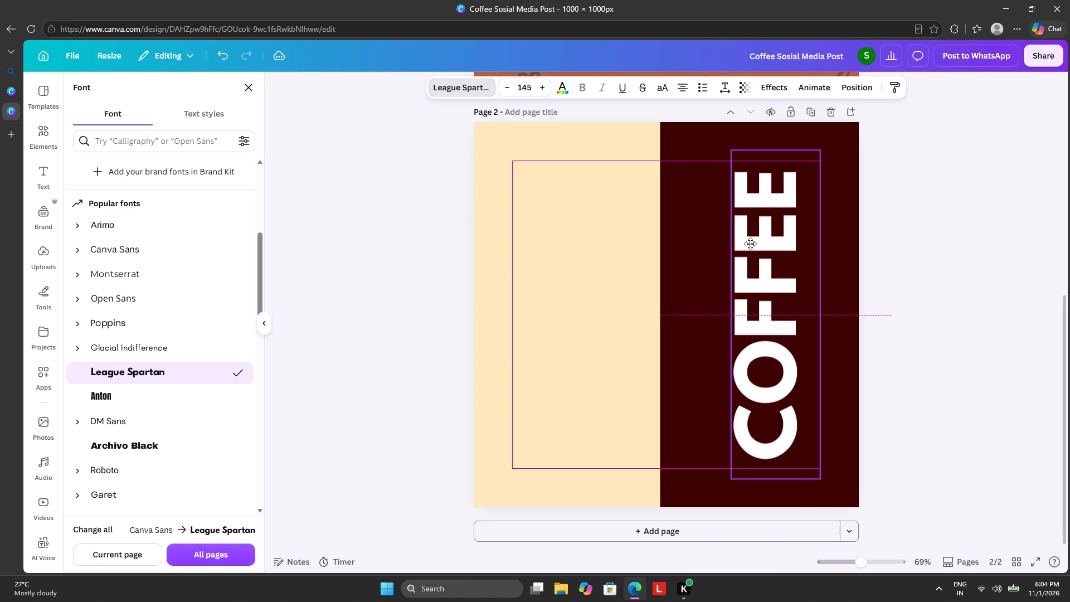
drag(750, 244, 745, 238)
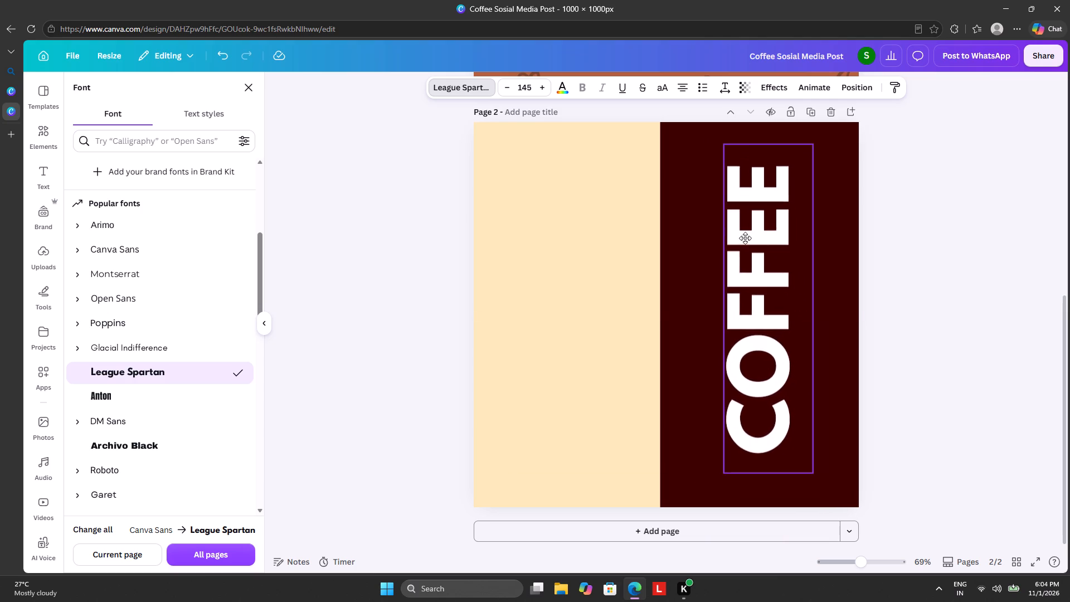
drag(745, 238, 738, 201)
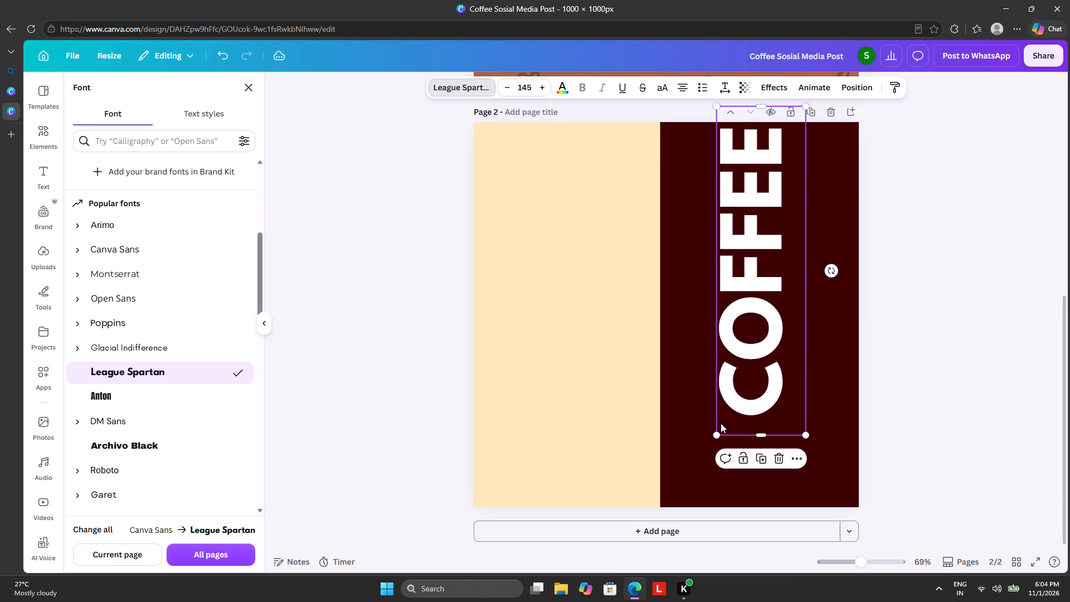
drag(714, 436, 680, 489)
drag(730, 372, 738, 382)
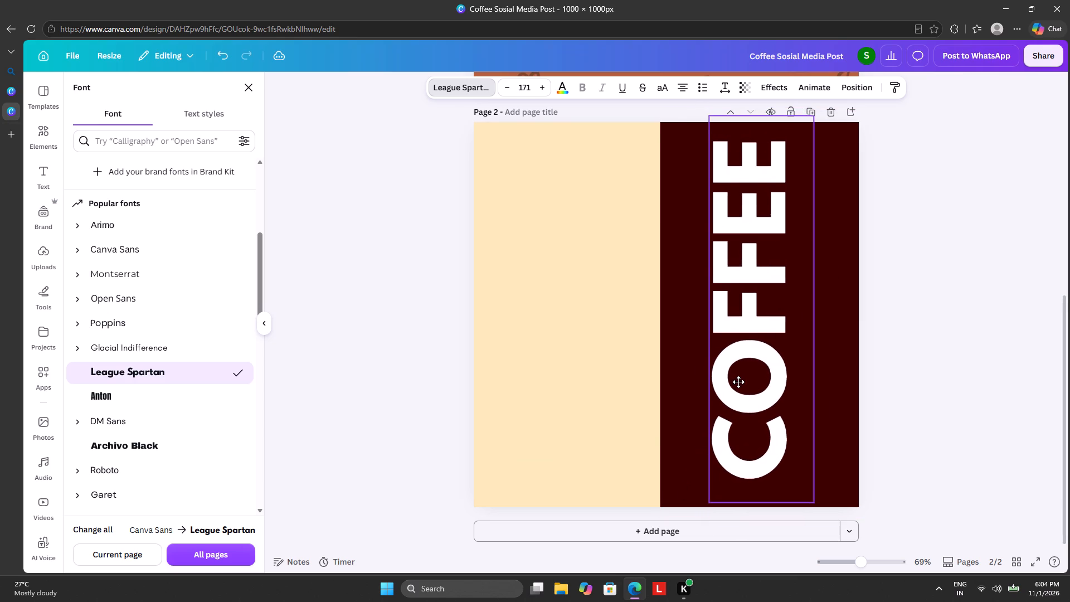
drag(738, 382, 745, 383)
click(973, 272)
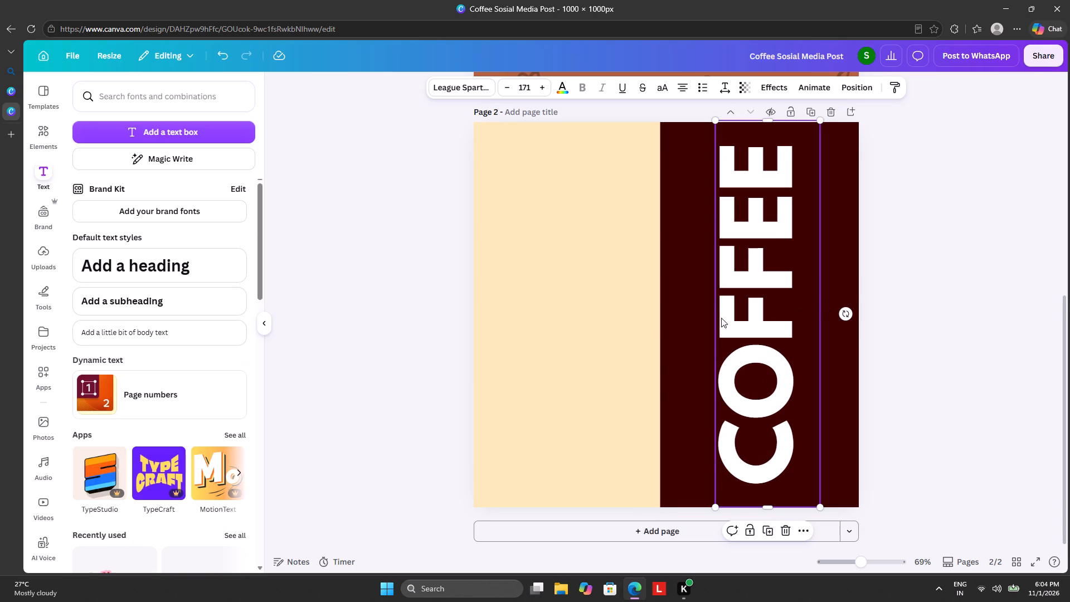
Search the elements for coffee graphics and add the white cup and saucer with splashing coffee and flying beans to page 2.
click(695, 321)
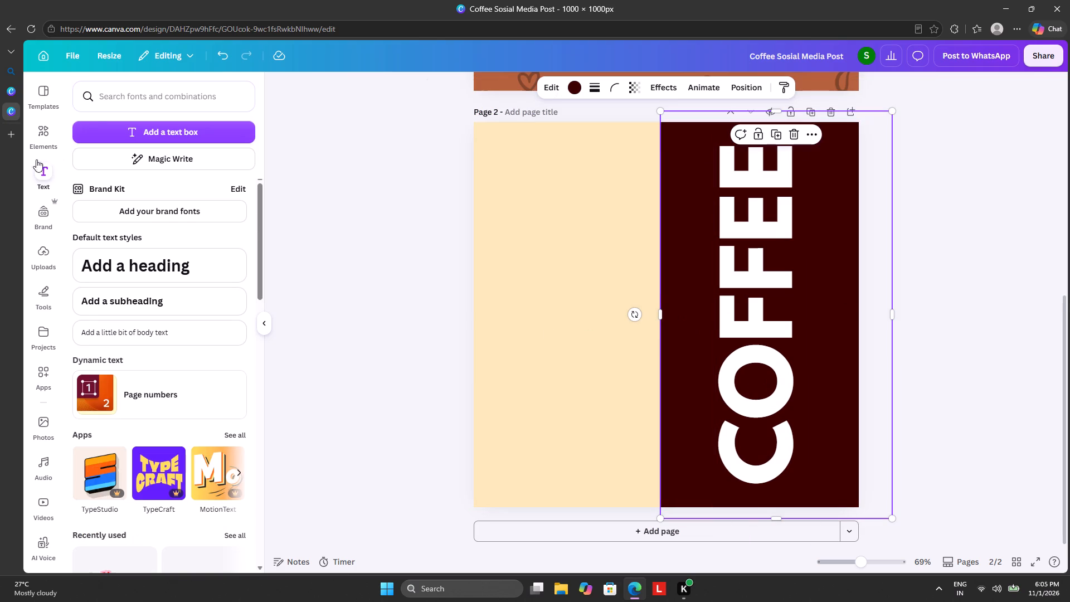
click(43, 130)
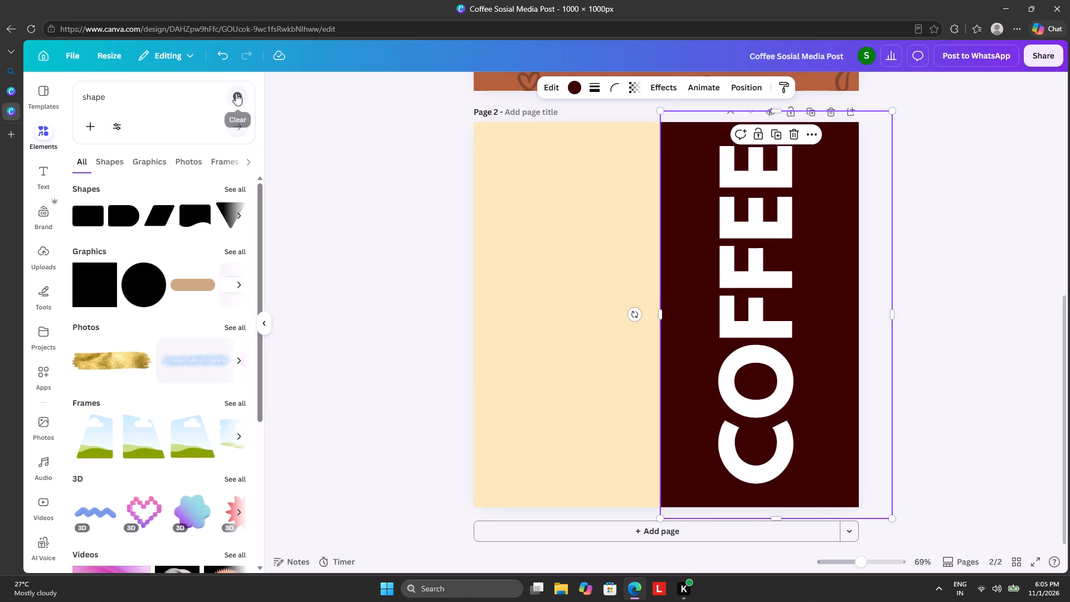
click(236, 94)
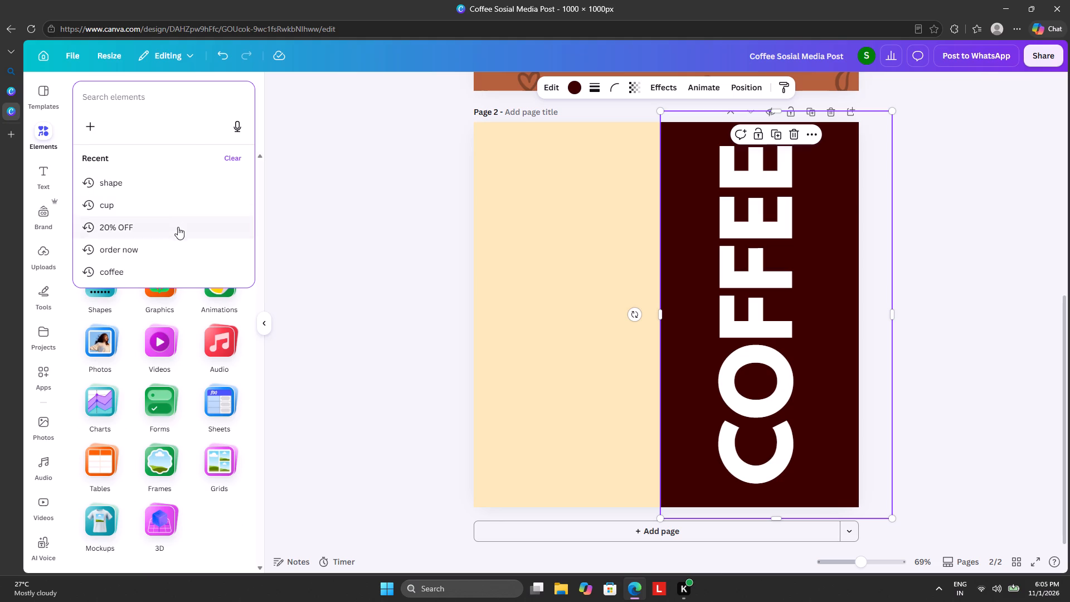
click(166, 268)
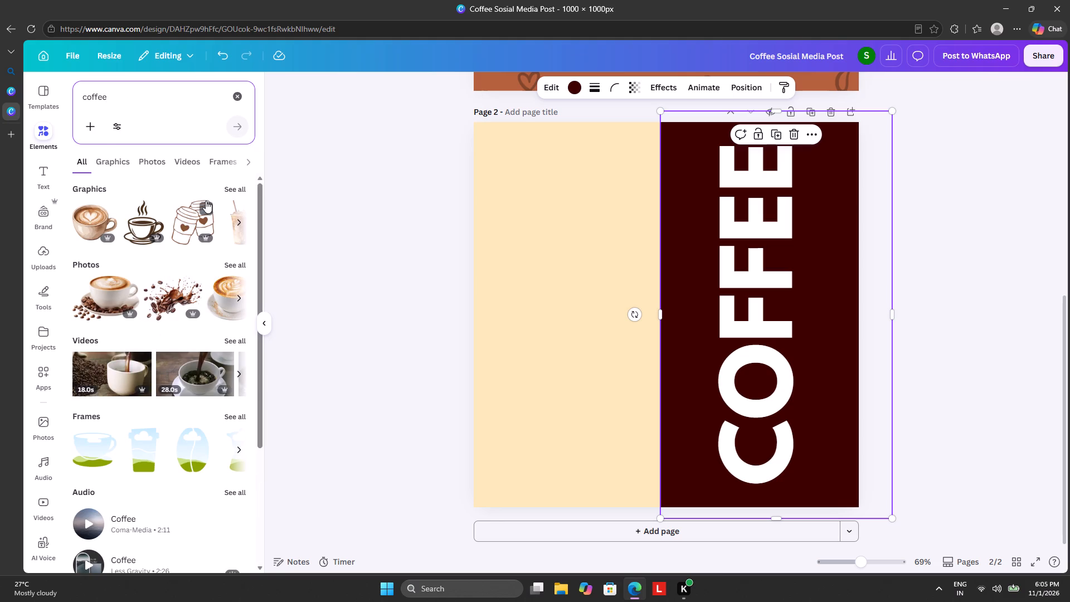
click(235, 228)
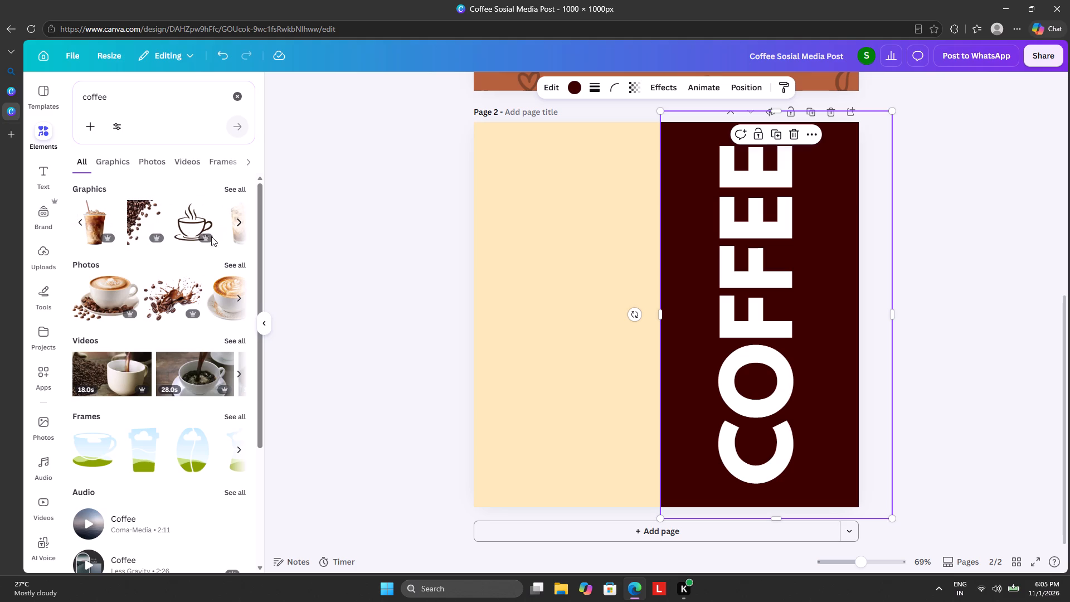
click(96, 229)
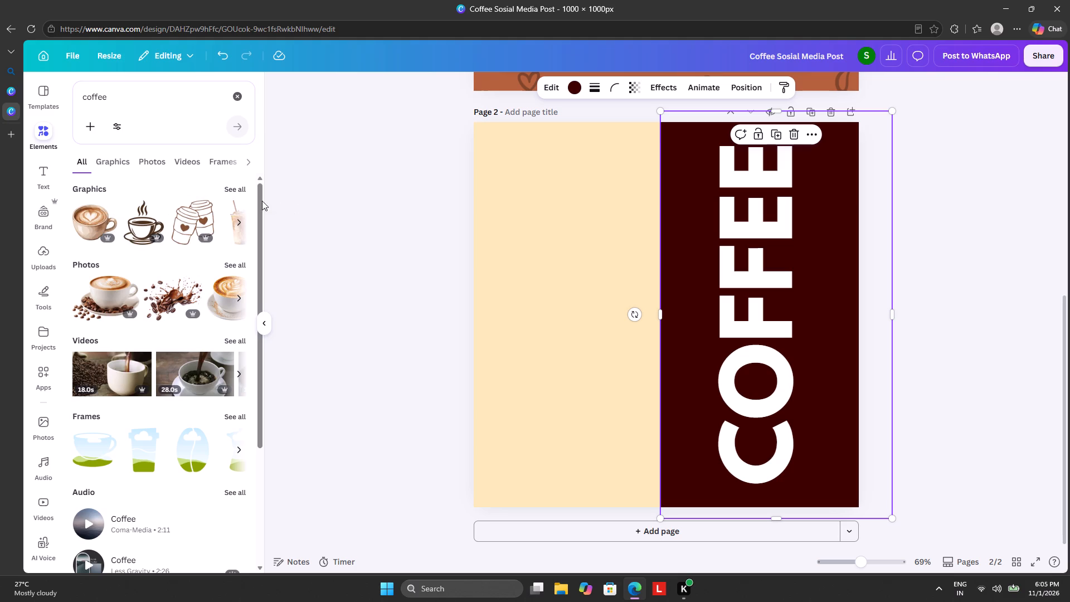
click(235, 185)
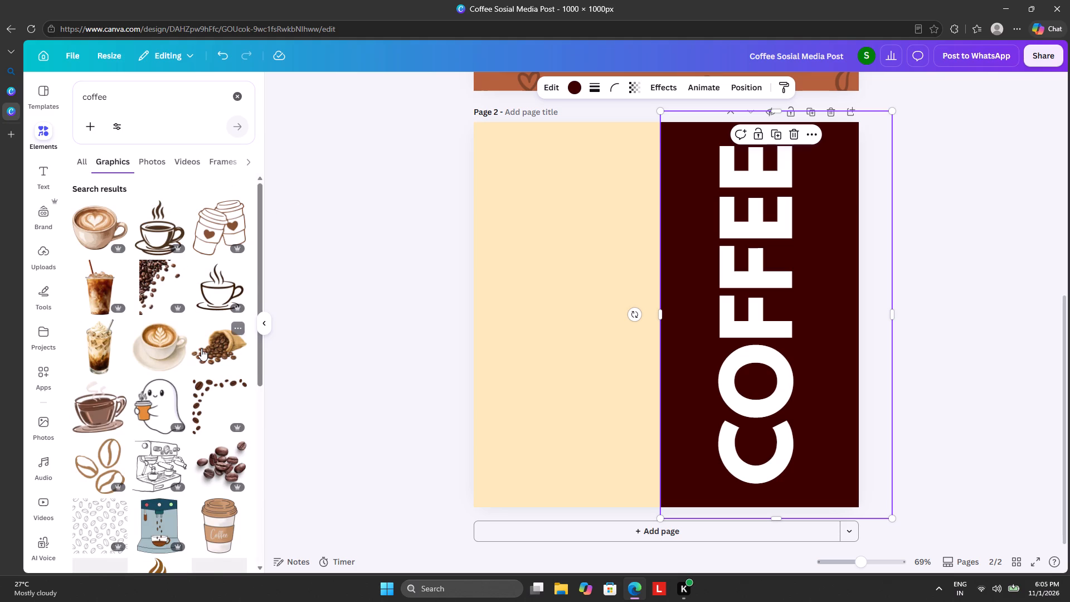
scroll(200, 349, down, 4)
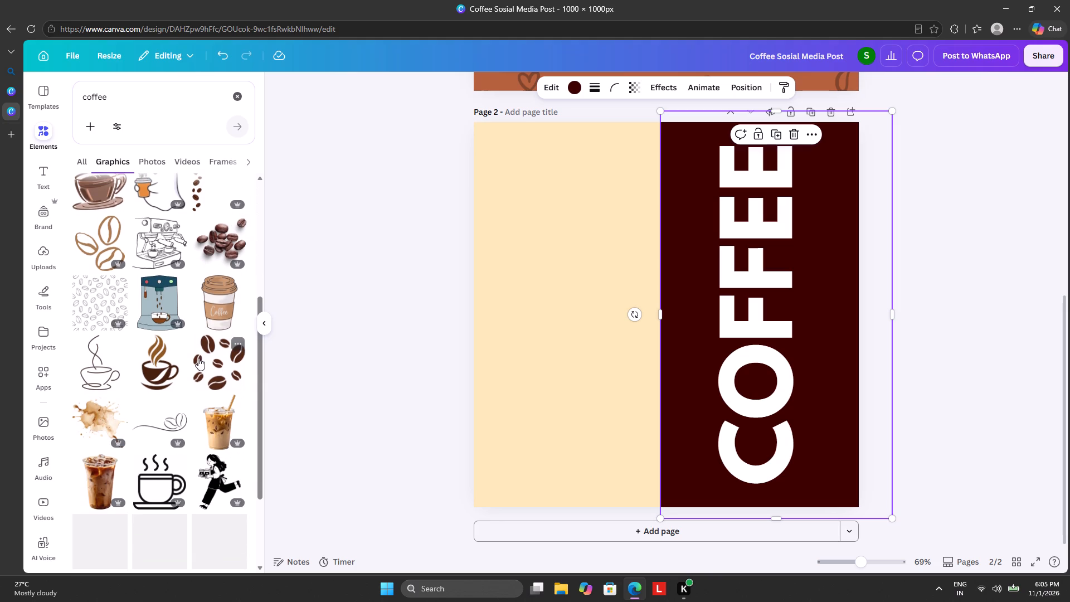
scroll(198, 358, down, 1)
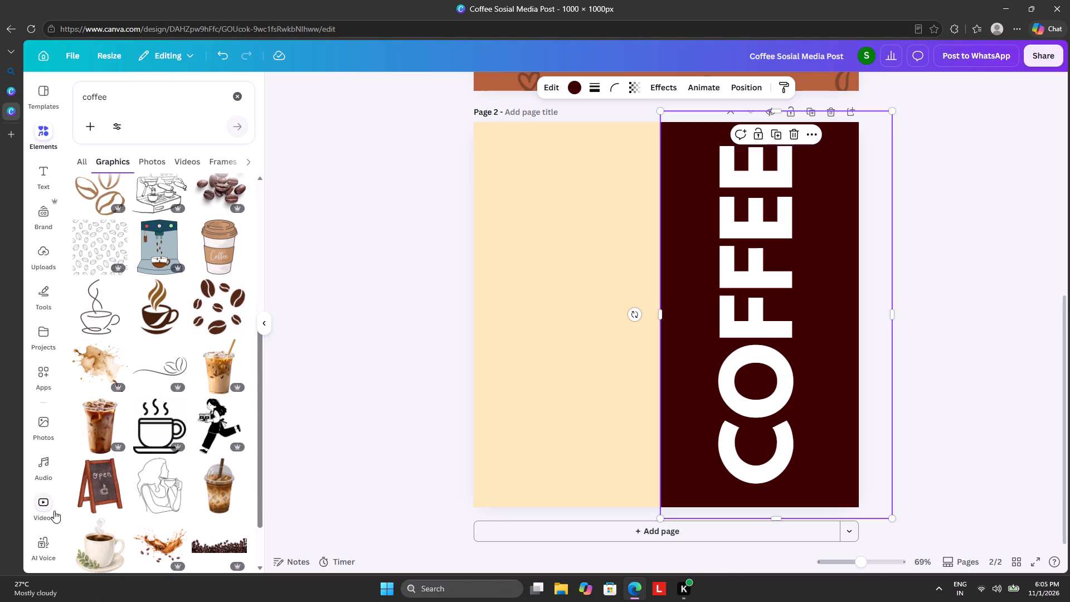
click(119, 101)
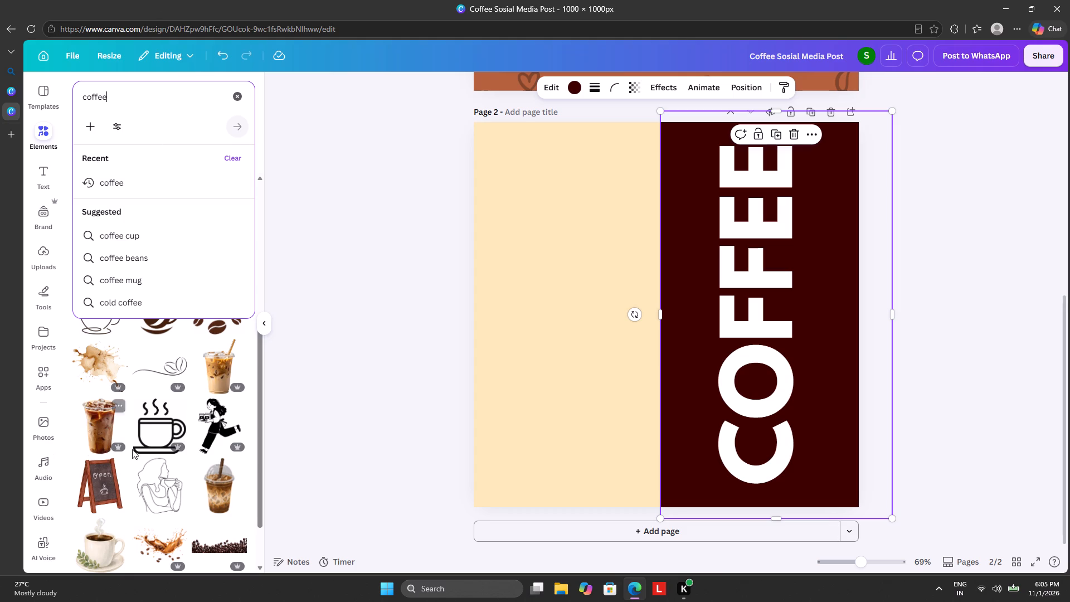
scroll(153, 455, down, 5)
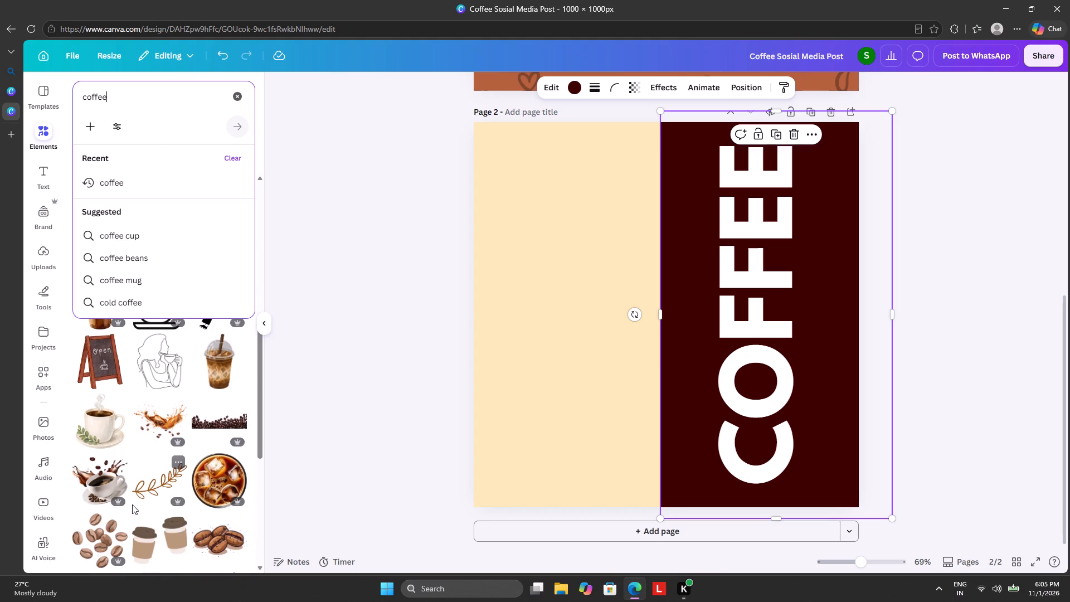
click(89, 479)
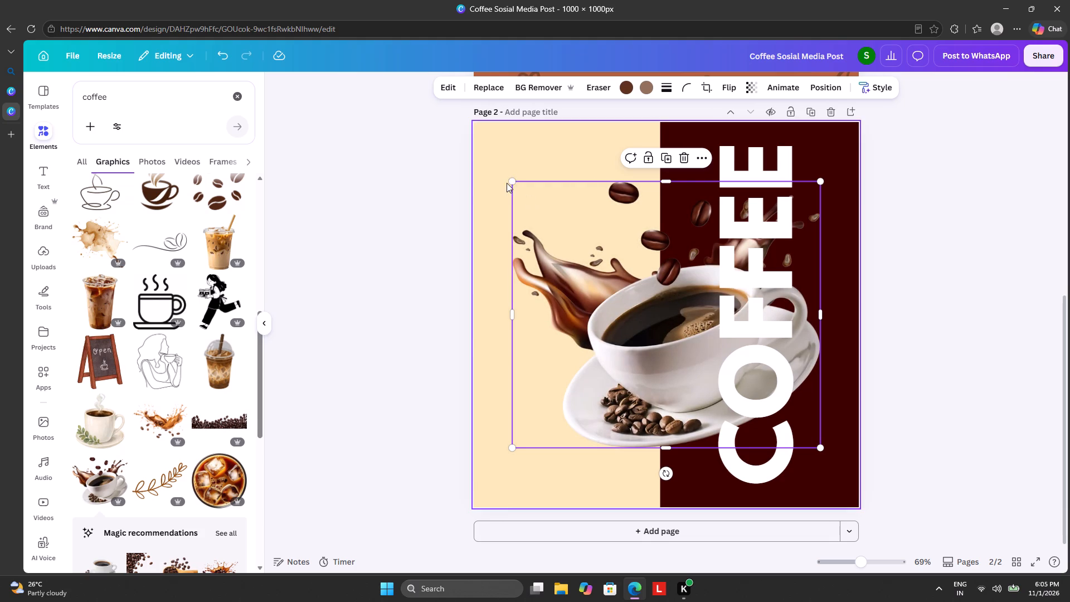
Shrink the coffee cup graphic slightly and shift it towards the cream half so it straddles the cream and maroon split.
drag(513, 185, 544, 207)
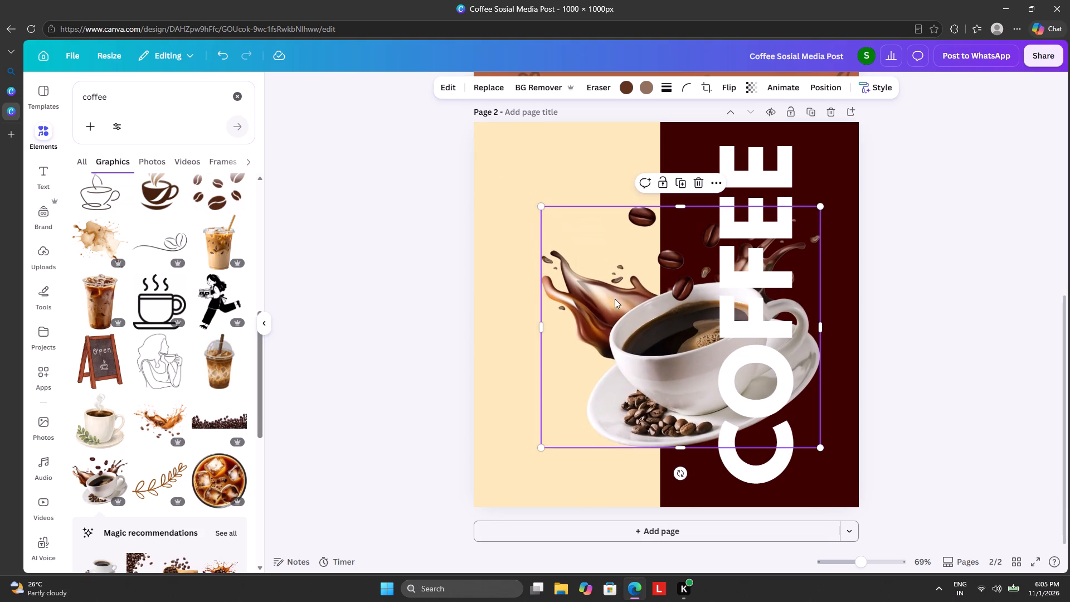
drag(615, 299, 563, 314)
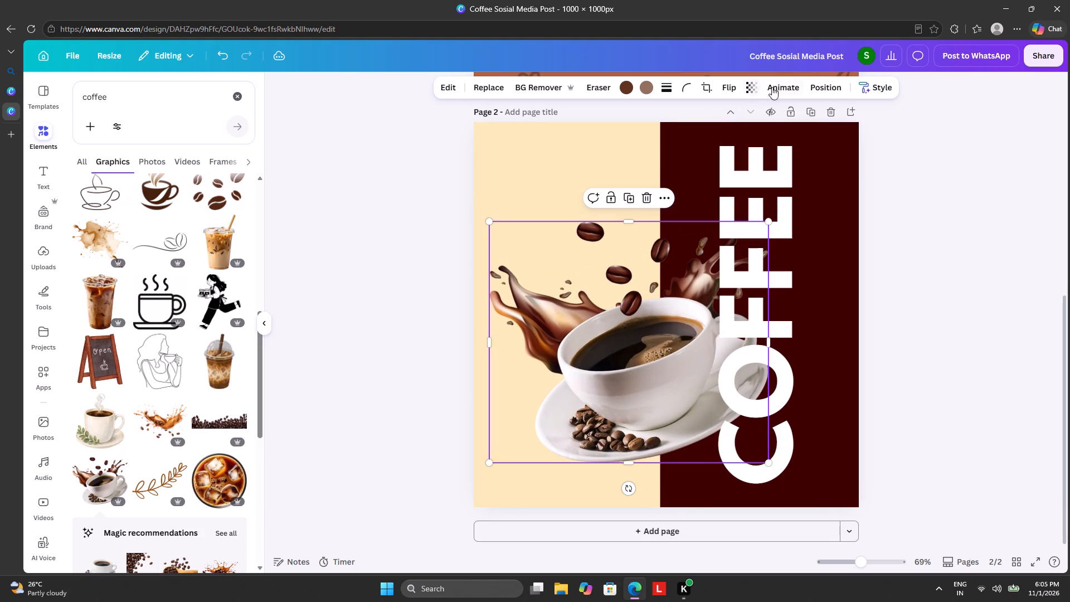
Reorder the page 2 layers so the COFFEE text sits directly behind the coffee cup graphic.
click(818, 89)
drag(212, 187, 213, 191)
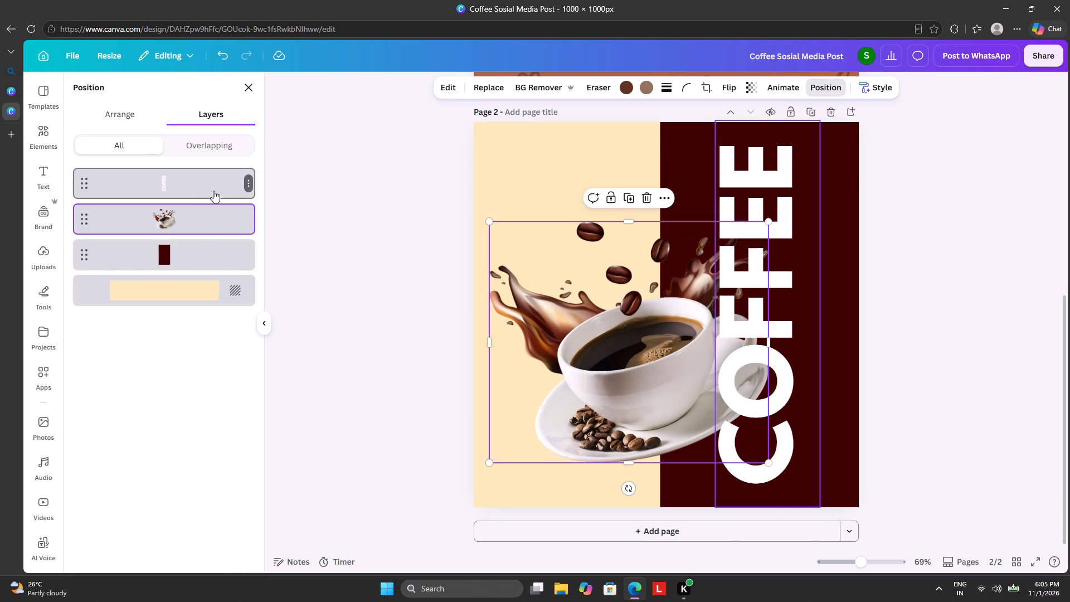
drag(213, 191, 213, 246)
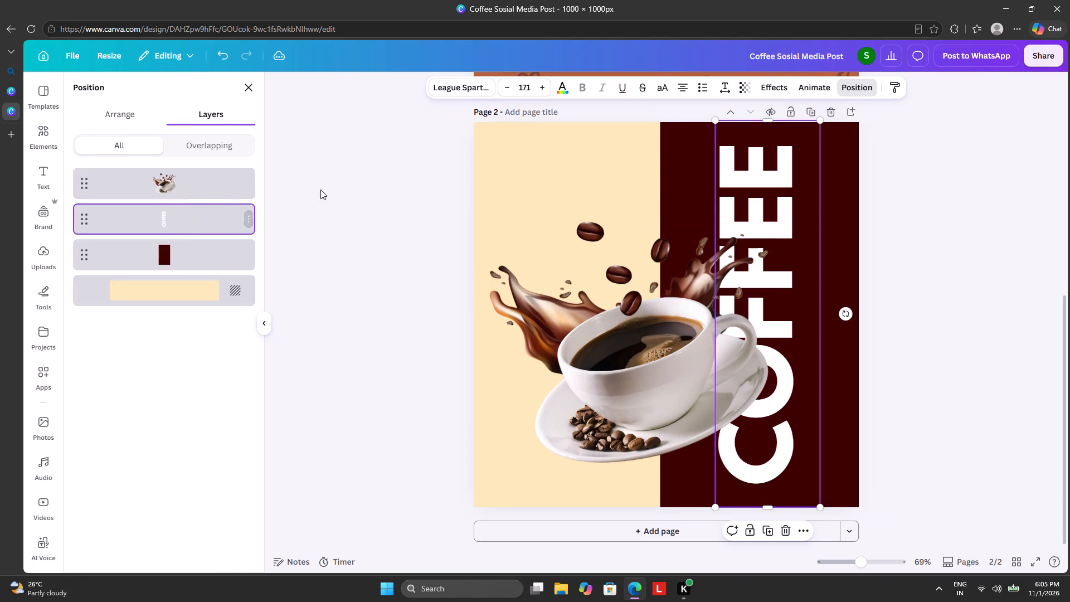
Shrink the coffee cup graphic further and reposition it over the cream and maroon split, slightly overlapping the COFFEE lettering.
drag(619, 391, 619, 370)
drag(485, 202, 512, 230)
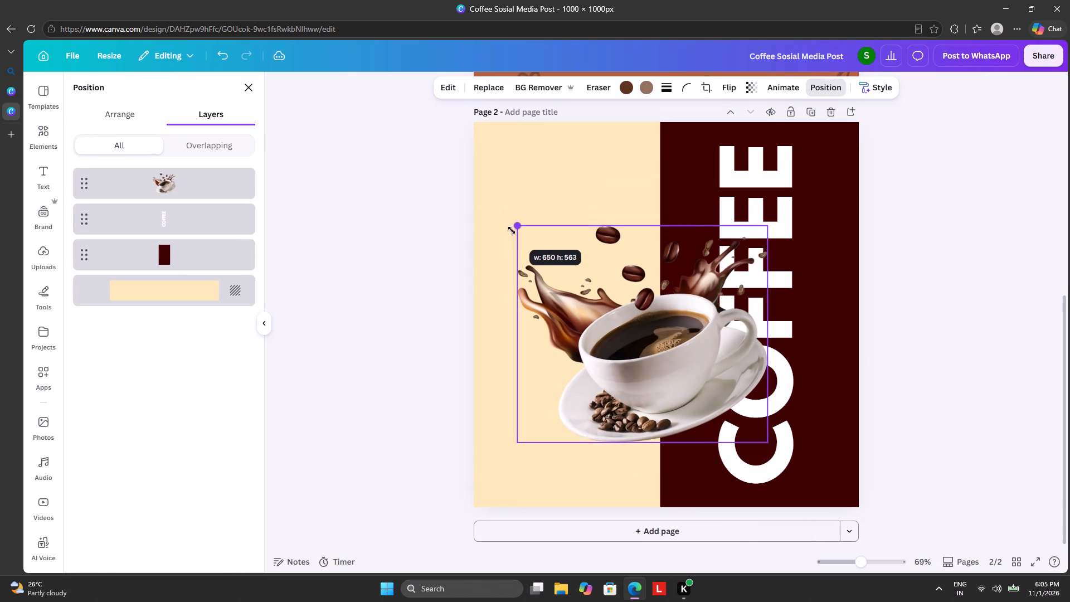
drag(512, 230, 523, 246)
drag(603, 356, 579, 349)
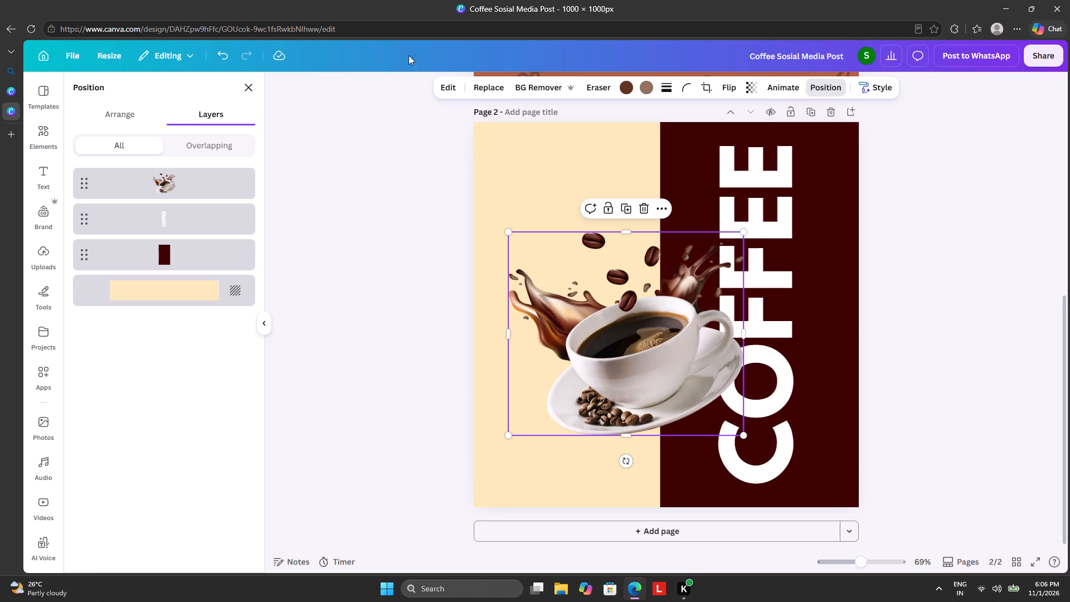
Apply the Drop shadow effect to the coffee cup graphic.
click(444, 89)
scroll(143, 425, down, 4)
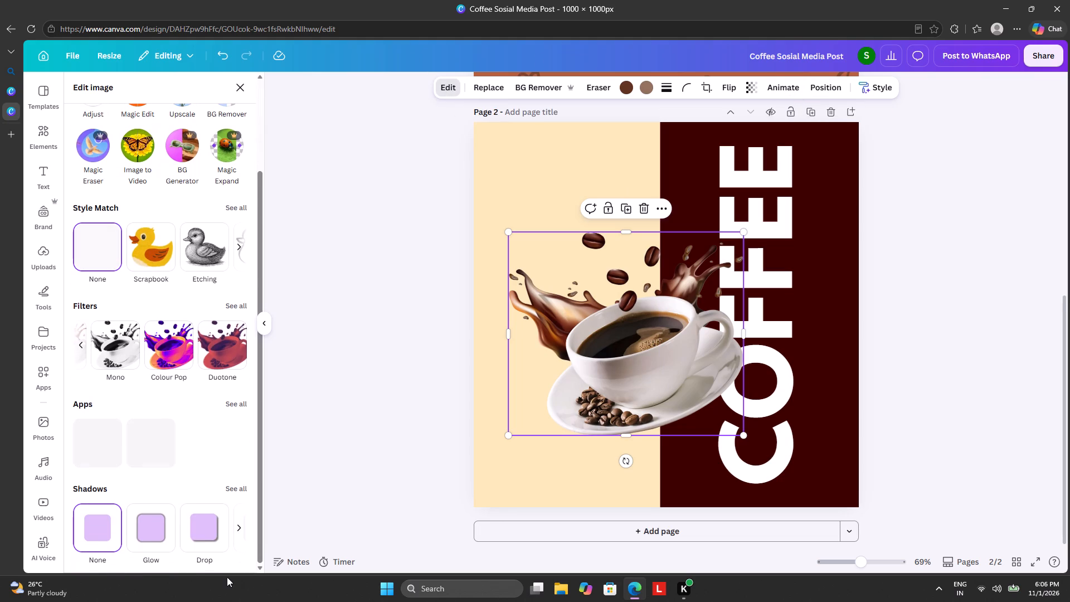
click(205, 528)
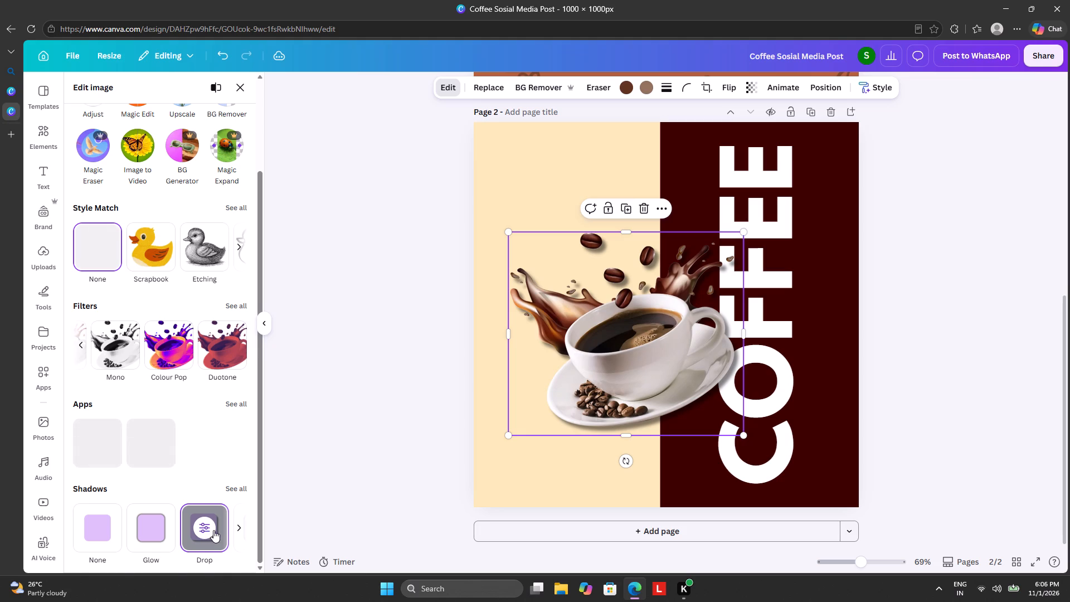
click(349, 432)
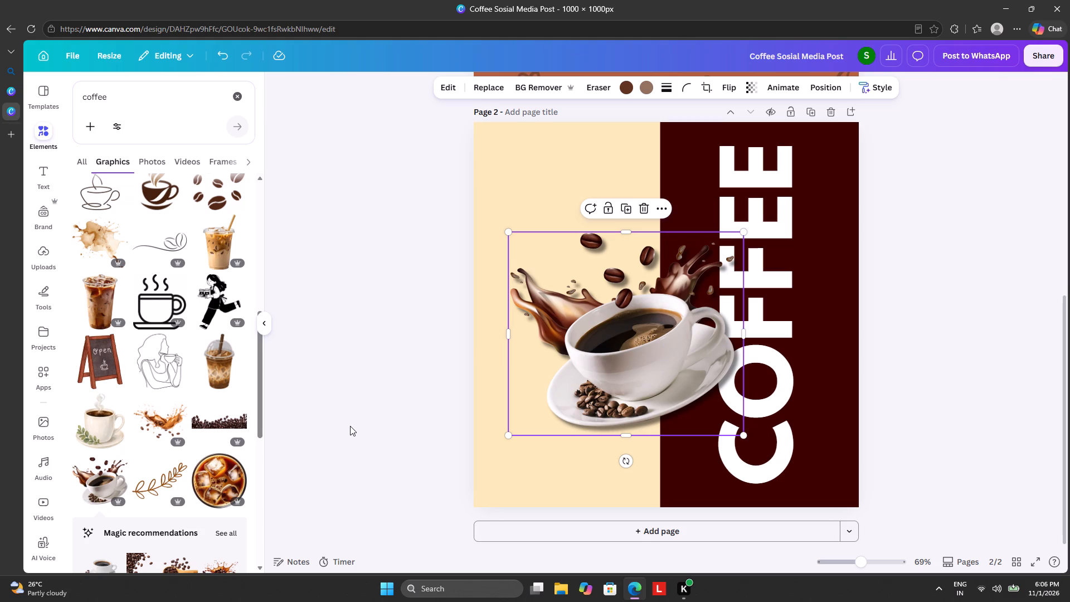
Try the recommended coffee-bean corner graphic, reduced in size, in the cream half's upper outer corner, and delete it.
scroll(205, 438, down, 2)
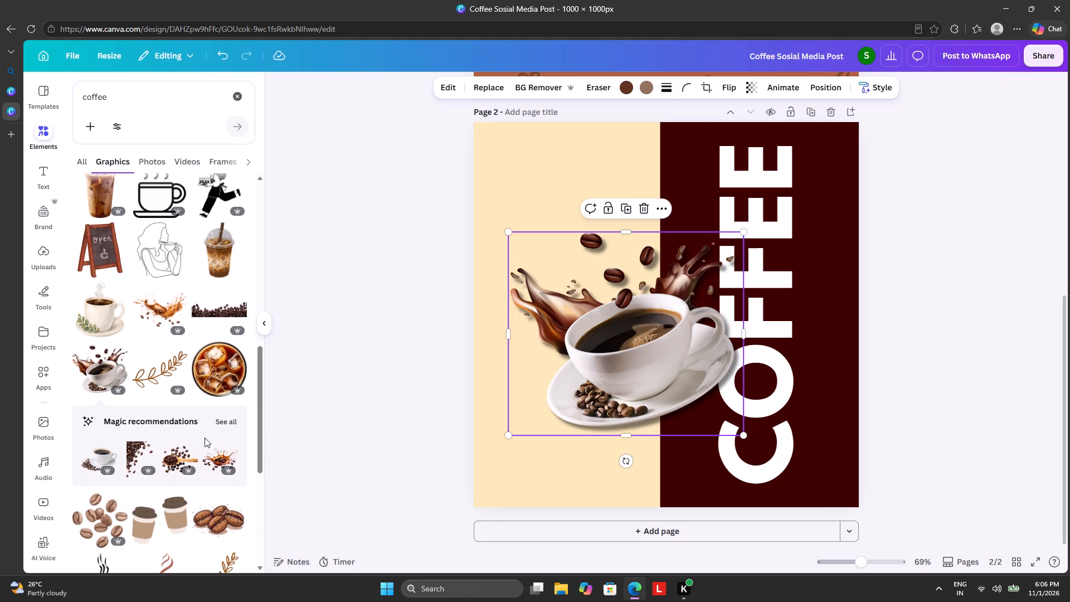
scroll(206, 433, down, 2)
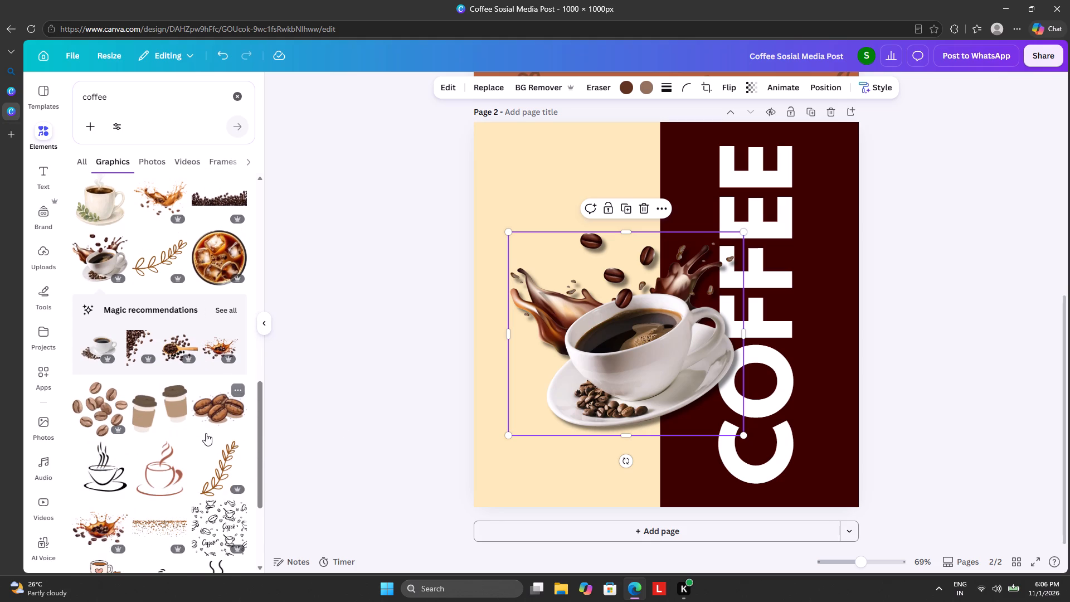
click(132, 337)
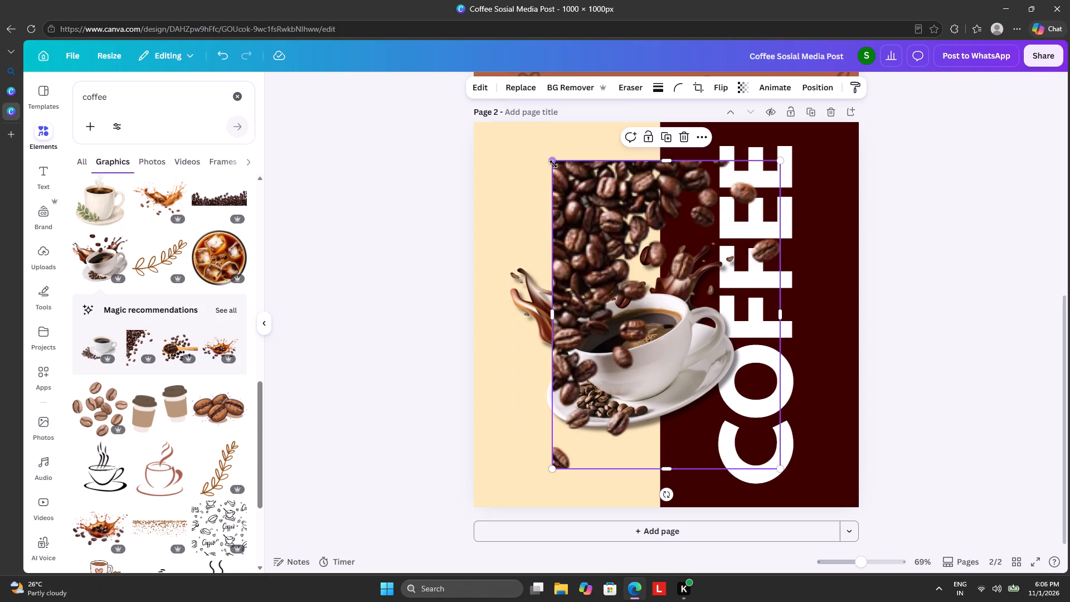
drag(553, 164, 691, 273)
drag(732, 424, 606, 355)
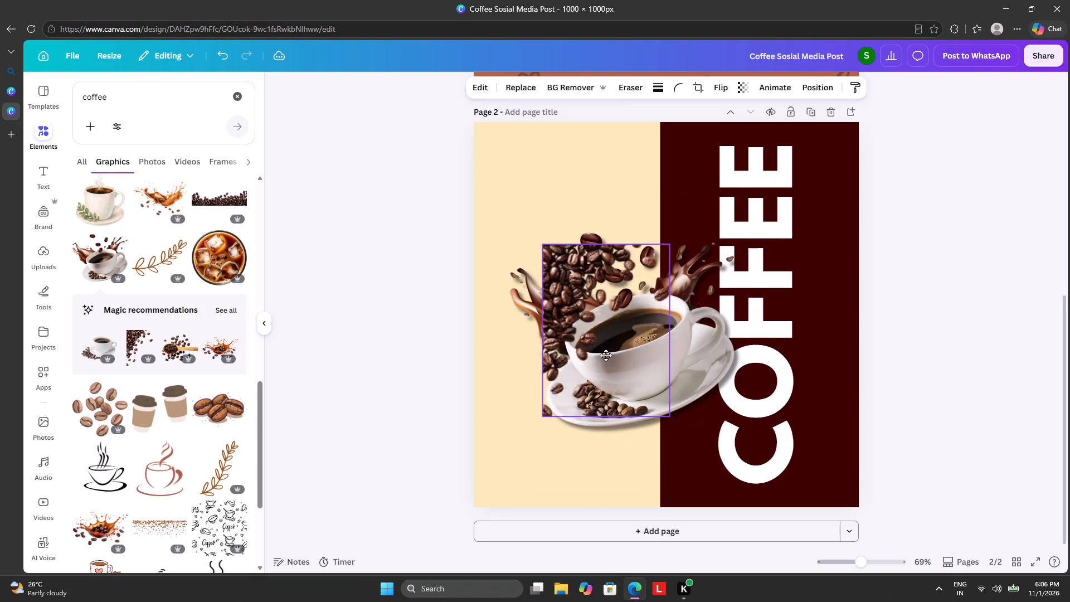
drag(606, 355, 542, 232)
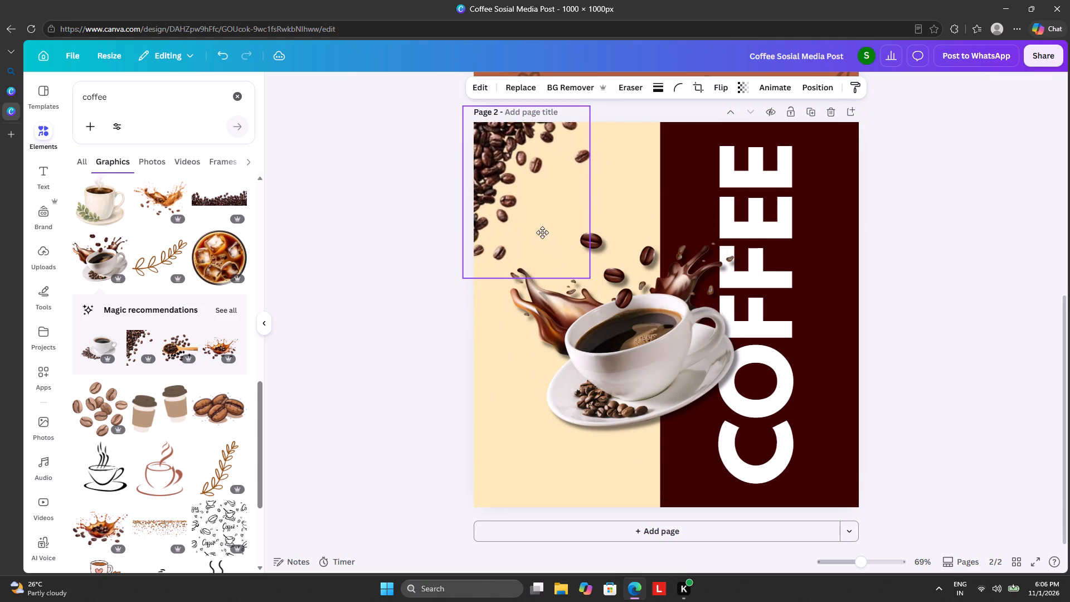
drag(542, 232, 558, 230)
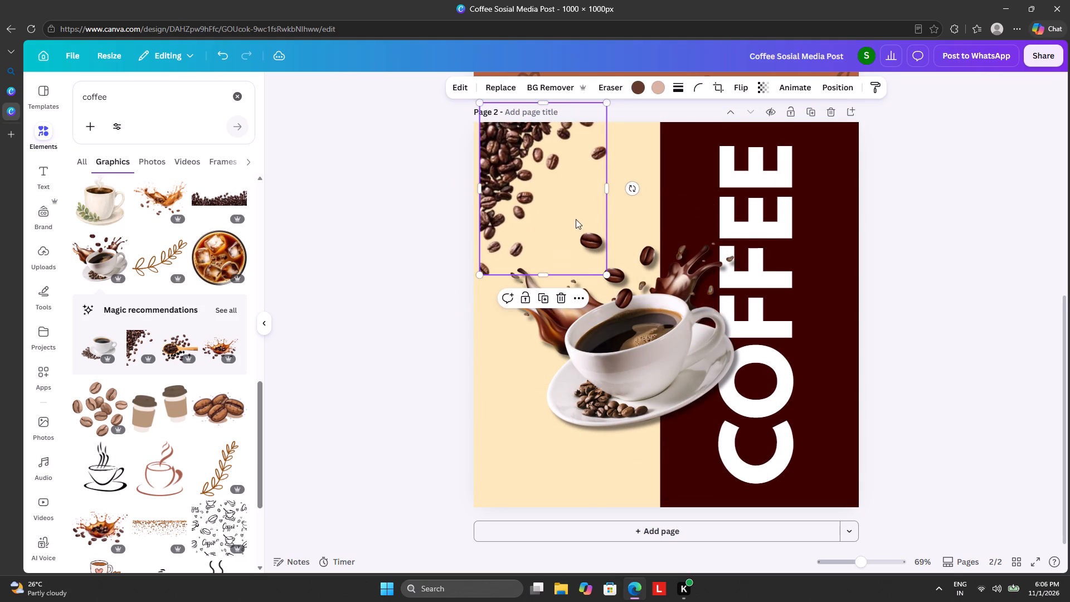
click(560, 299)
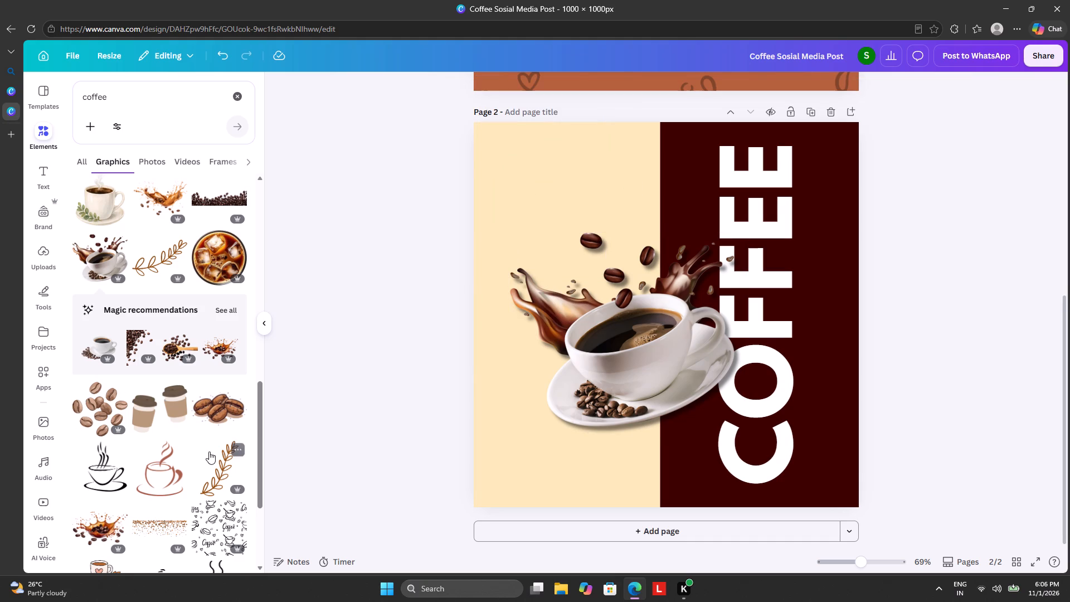
Add the brown leafy branch graphic from the coffee results and place it in the cream half's lower outer corner.
scroll(204, 451, down, 1)
click(200, 429)
drag(669, 325, 666, 330)
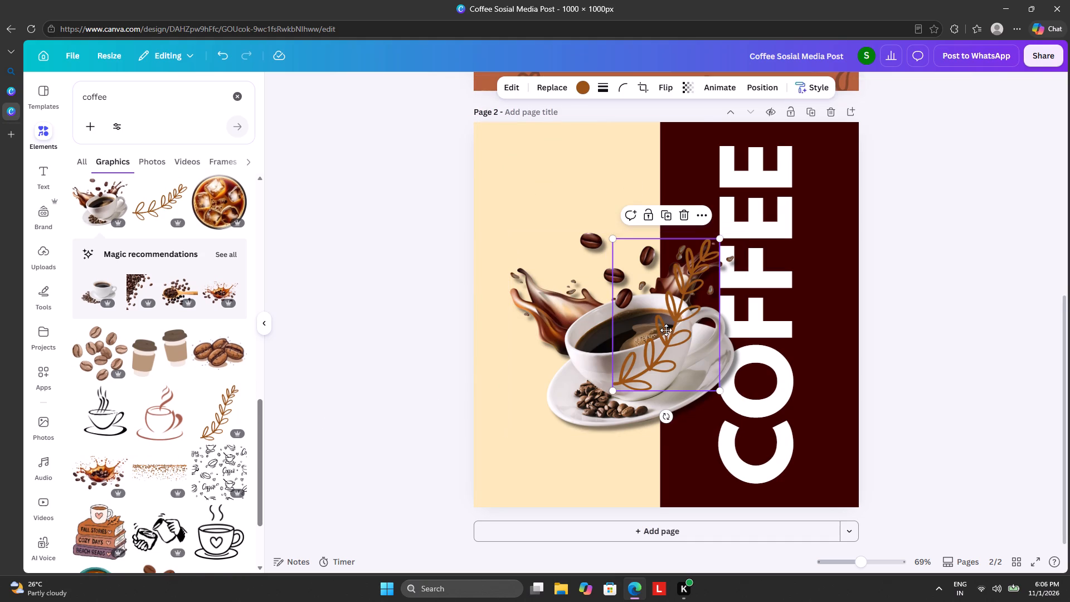
drag(666, 330, 523, 446)
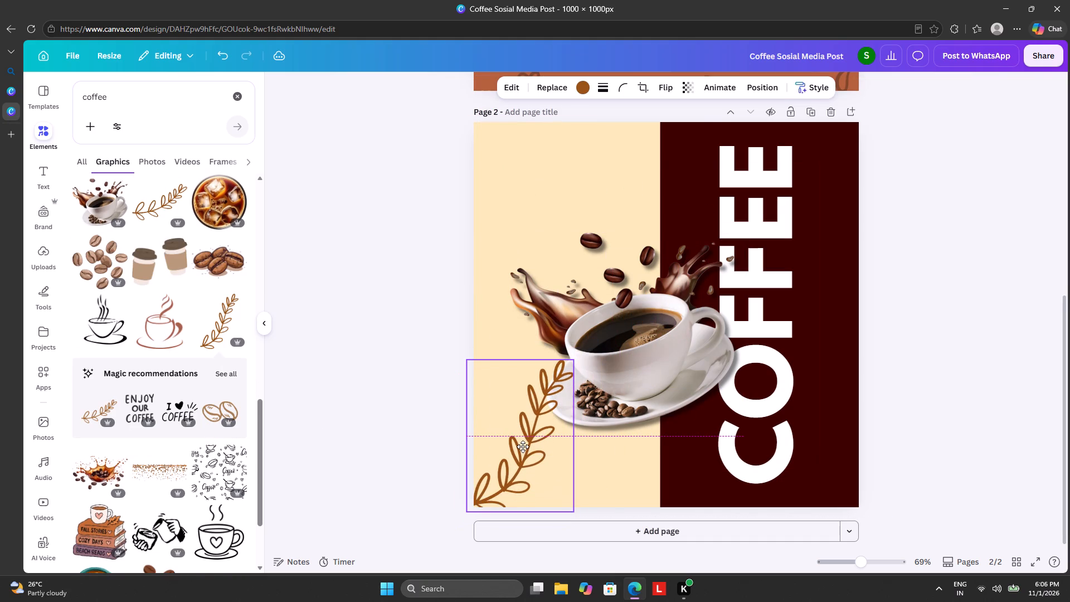
drag(523, 446, 522, 445)
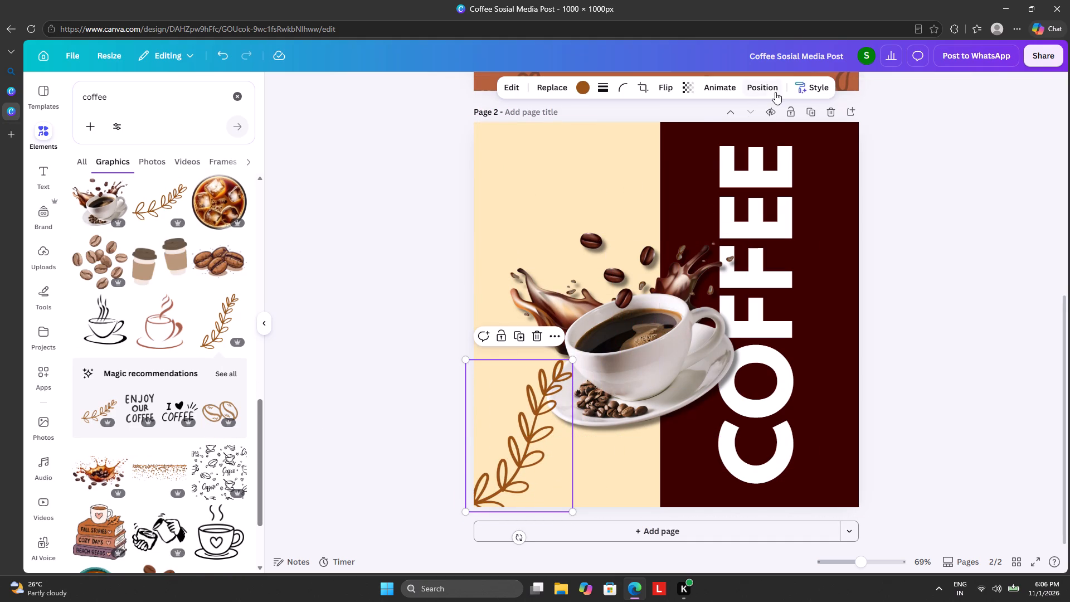
Move the leafy branch layer directly behind the coffee cup graphic.
click(769, 88)
drag(243, 186, 243, 189)
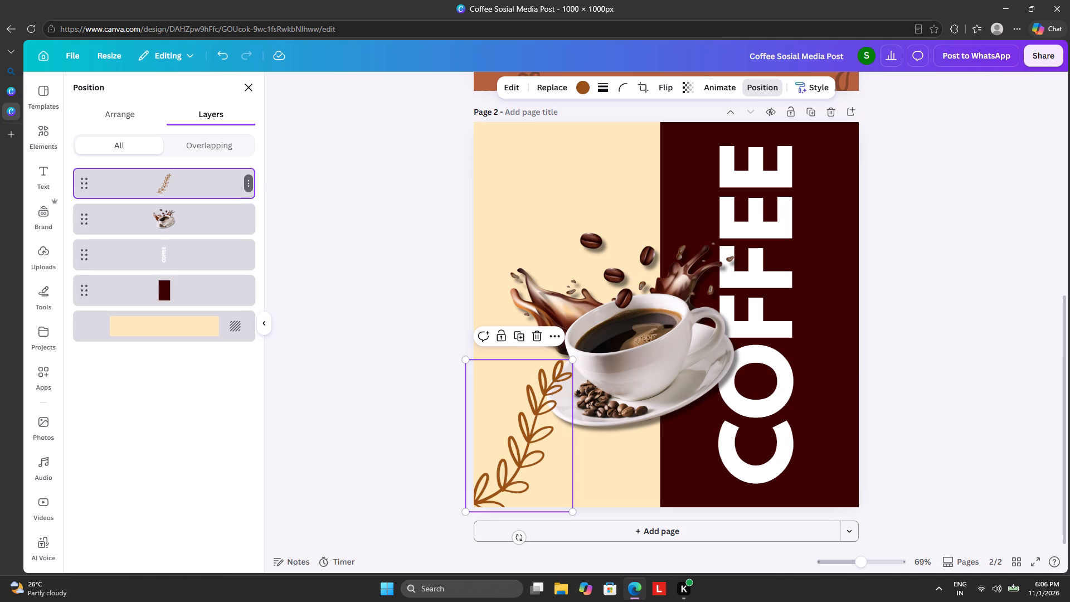
drag(243, 189, 240, 240)
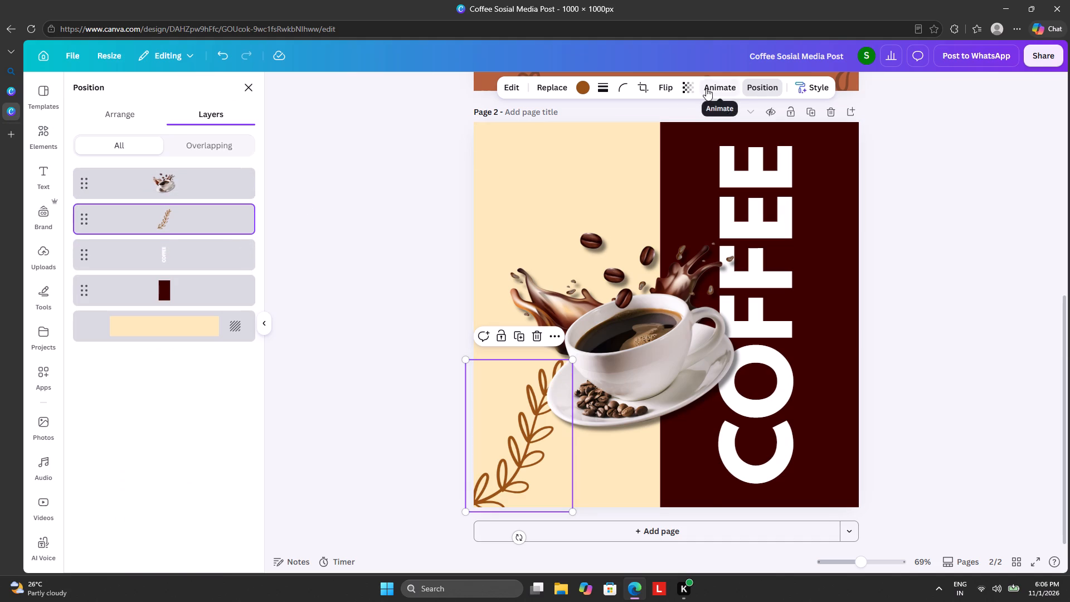
Lower the leafy branch's opacity so it fades to a light tan on the cream background.
click(687, 84)
drag(688, 126, 667, 134)
click(997, 216)
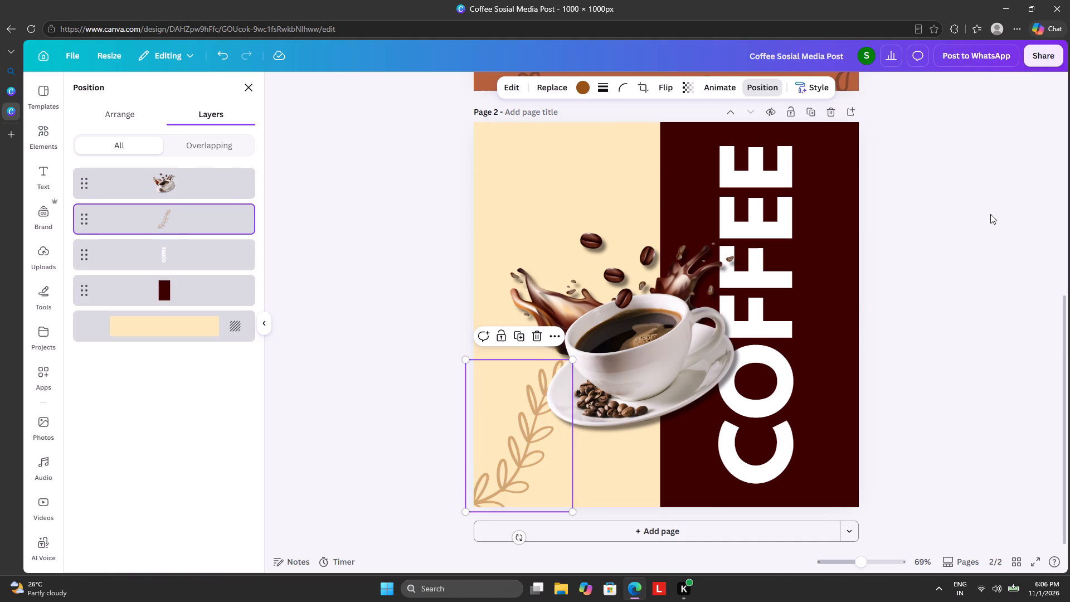
click(962, 232)
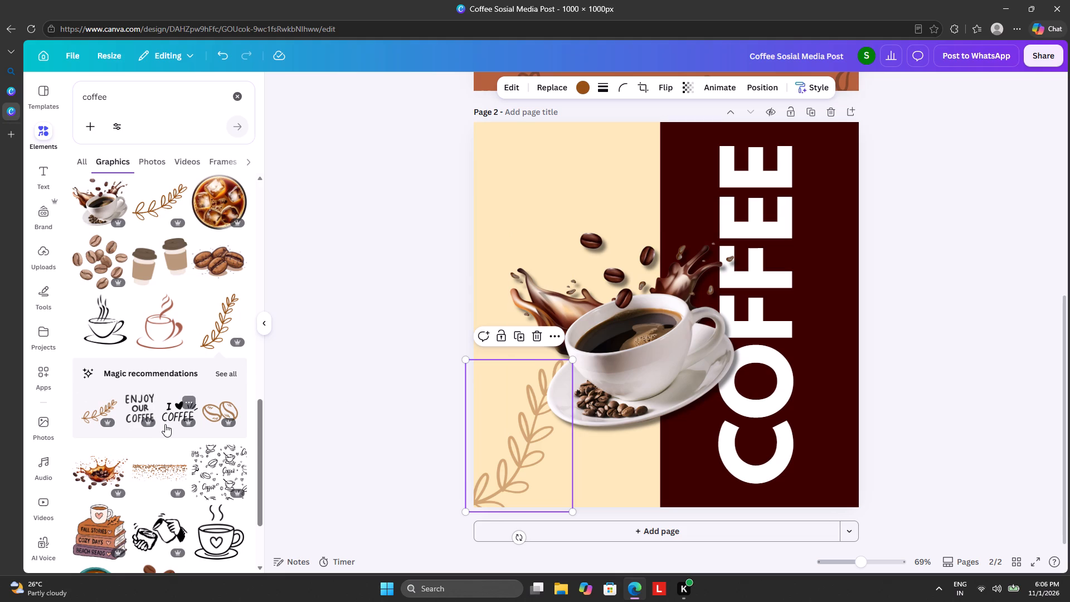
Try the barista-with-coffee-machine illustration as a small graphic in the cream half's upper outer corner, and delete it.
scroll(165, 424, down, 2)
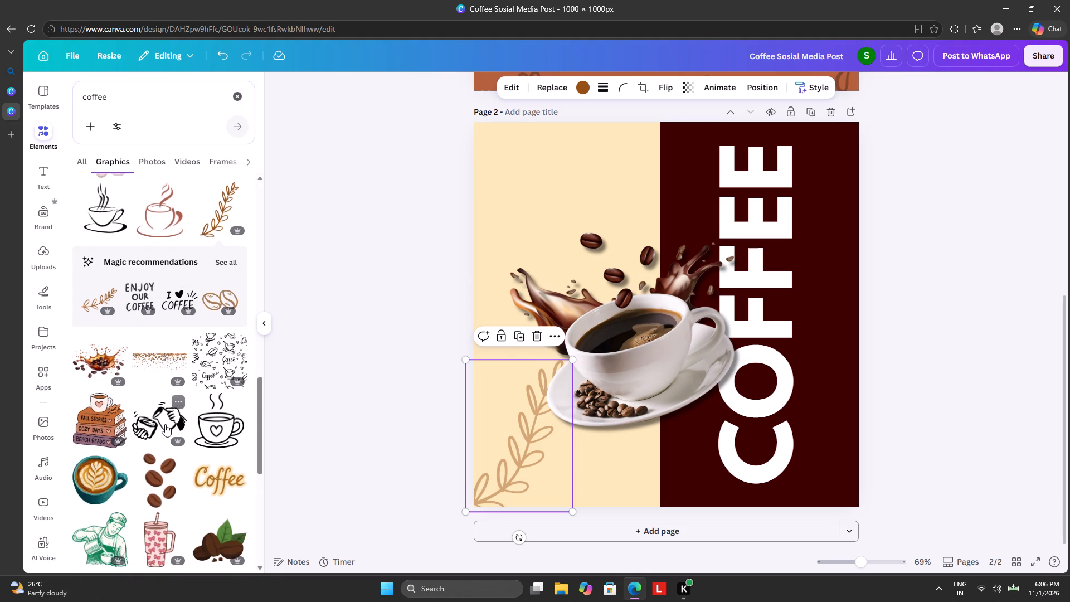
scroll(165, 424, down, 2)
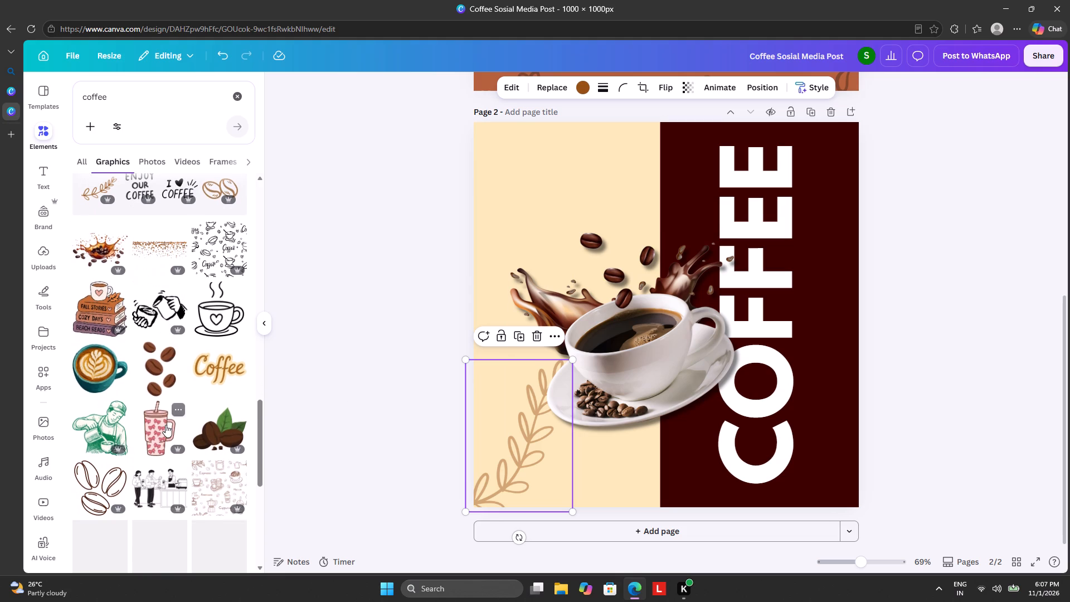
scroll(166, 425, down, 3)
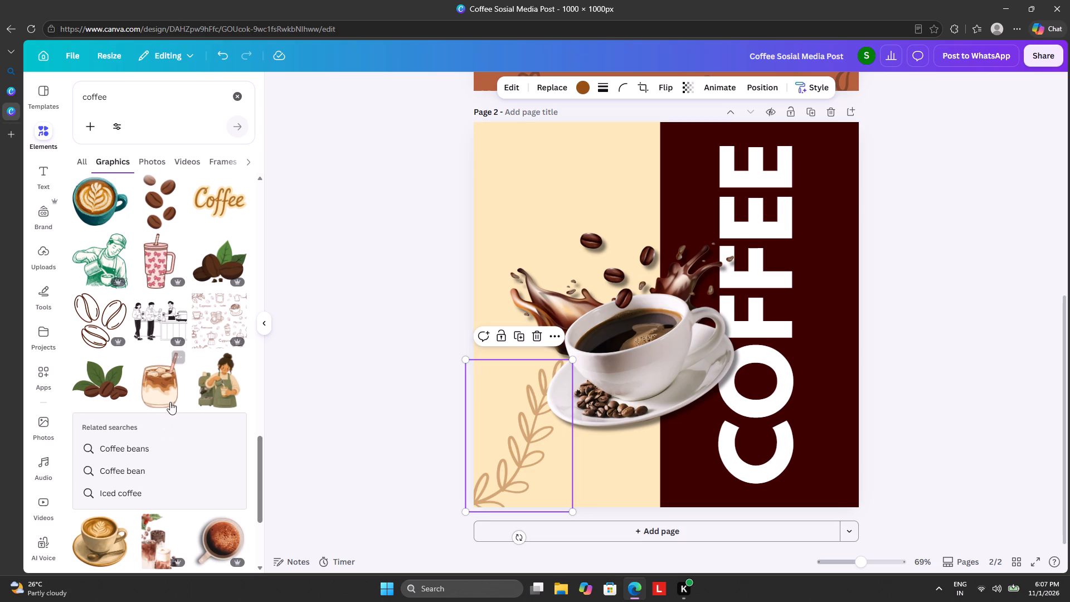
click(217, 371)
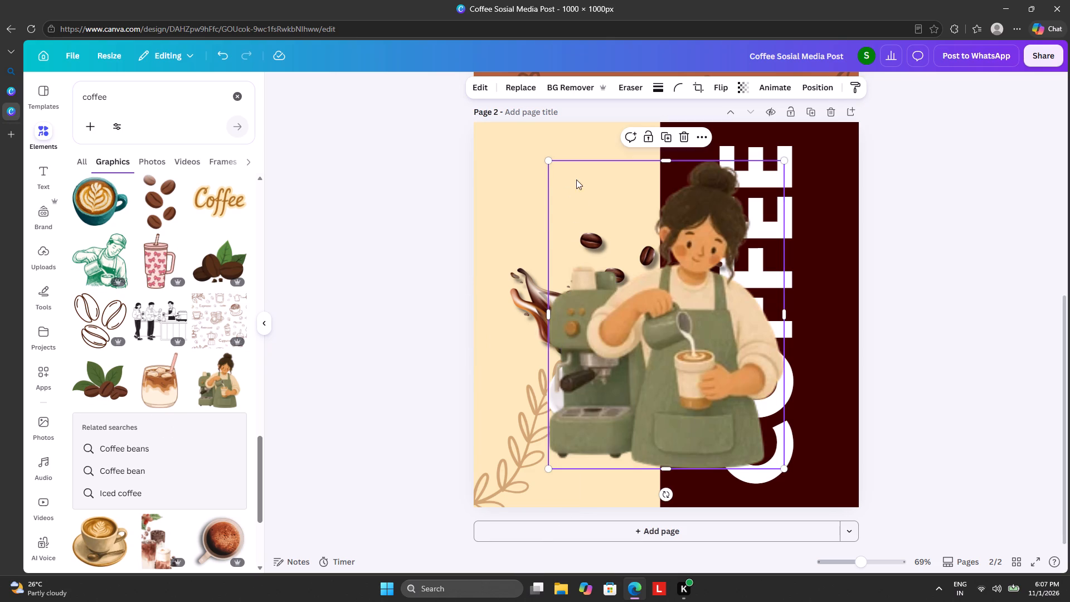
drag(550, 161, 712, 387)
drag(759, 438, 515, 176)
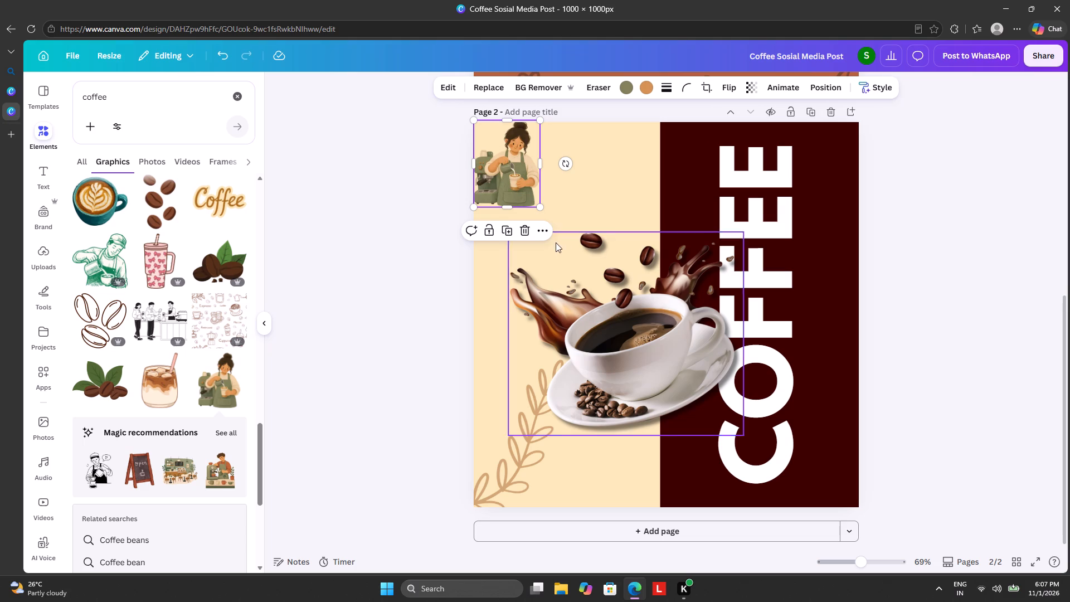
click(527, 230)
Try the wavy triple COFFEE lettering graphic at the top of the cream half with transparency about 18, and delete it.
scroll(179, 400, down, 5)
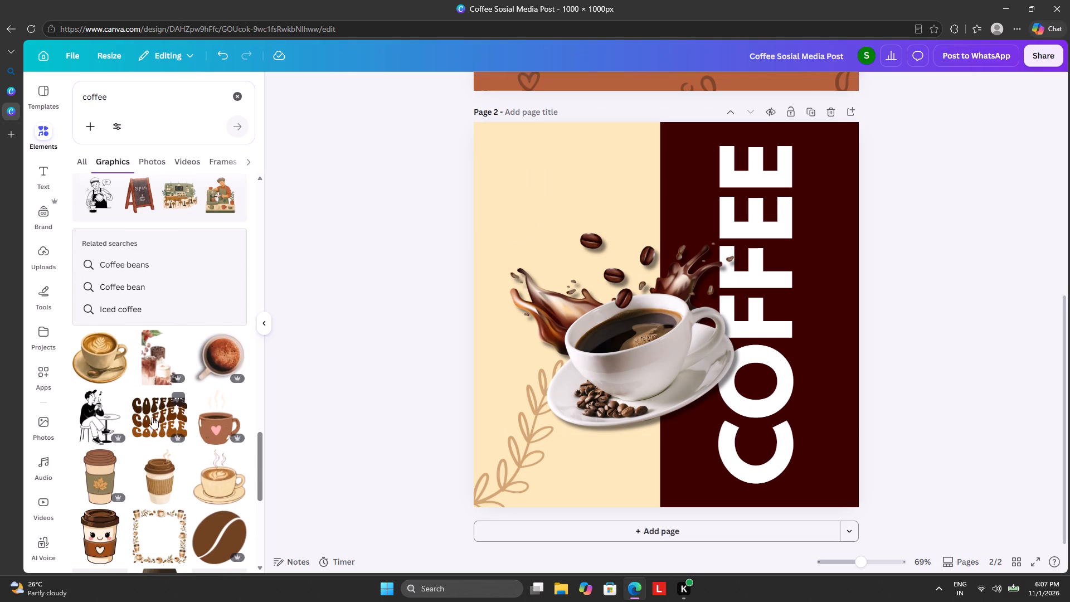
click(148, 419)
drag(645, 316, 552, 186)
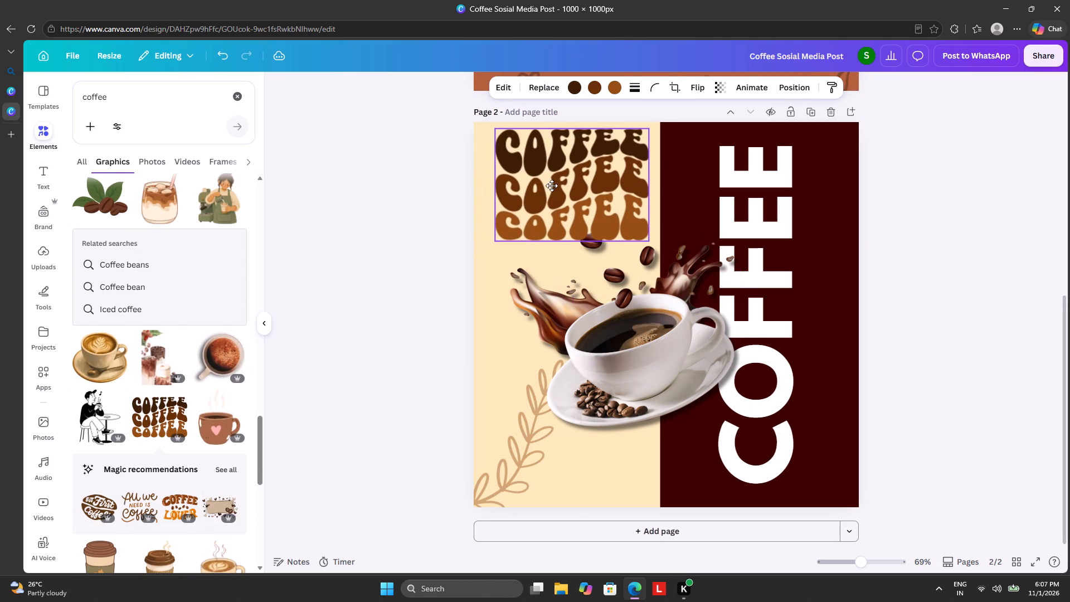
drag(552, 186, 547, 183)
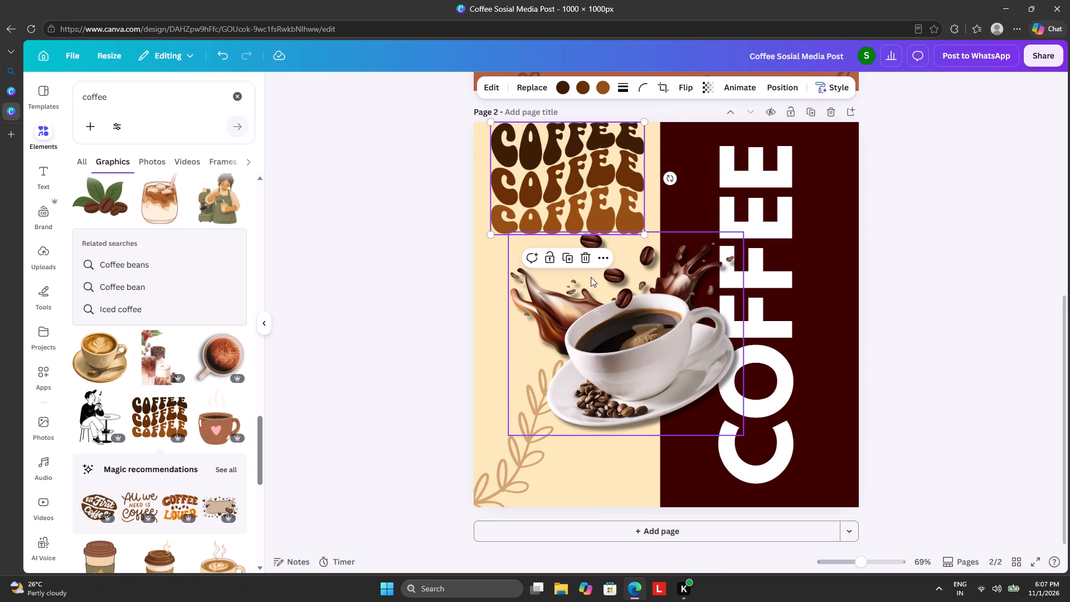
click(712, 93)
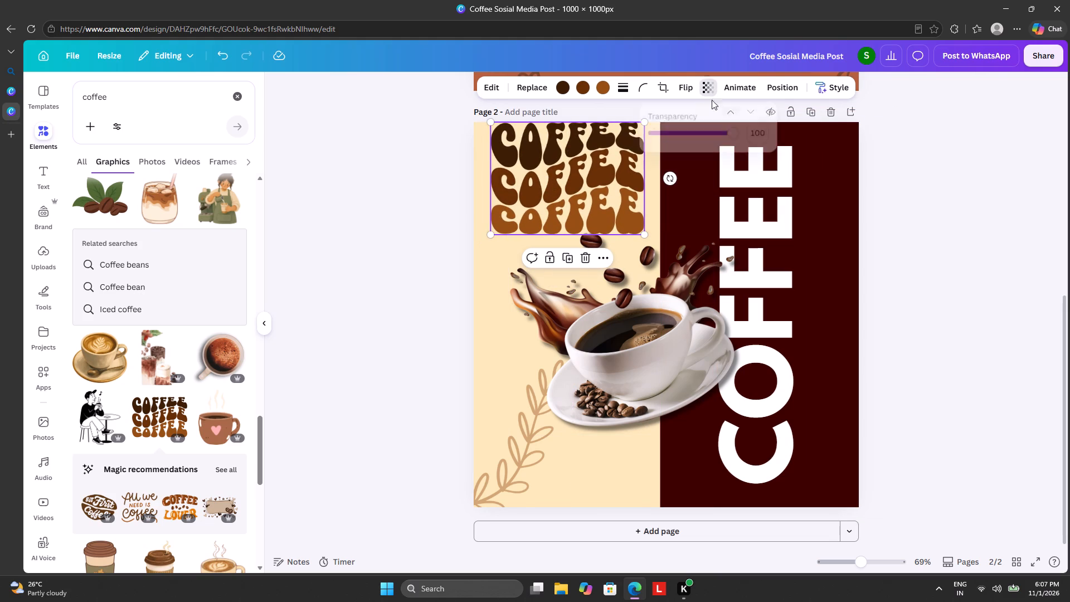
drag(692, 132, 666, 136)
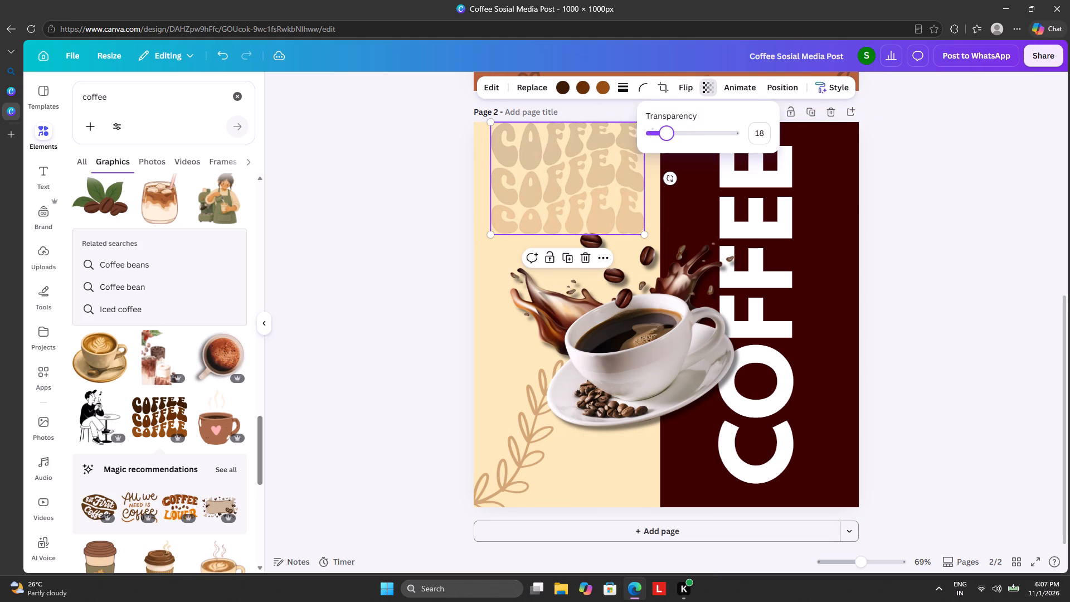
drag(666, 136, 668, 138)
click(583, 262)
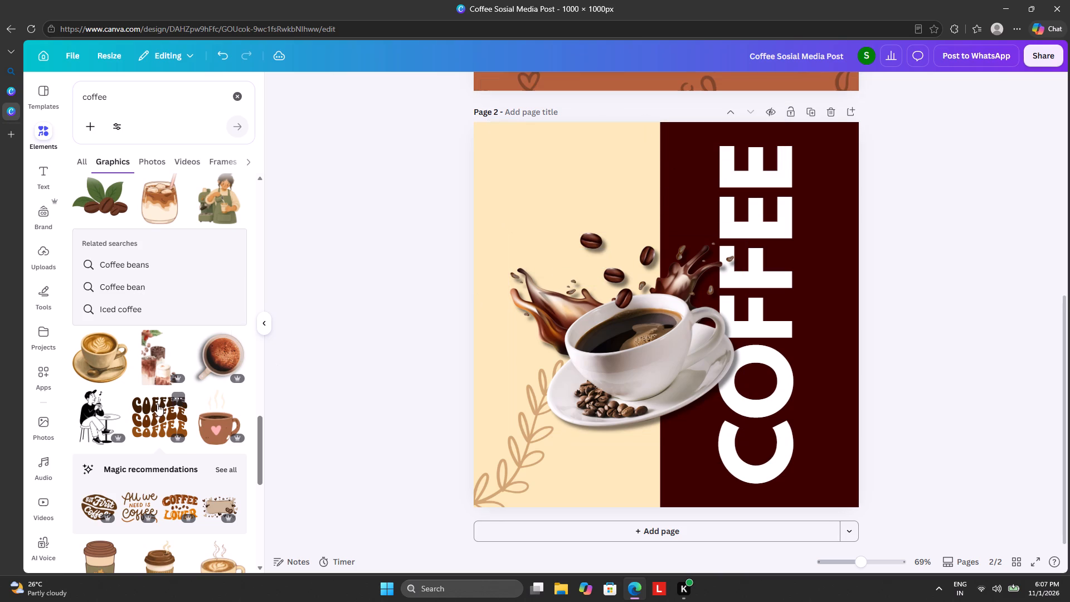
Add the brown coffee-items pattern graphic and enlarge it to cover the whole cream half of page 2.
scroll(157, 404, down, 4)
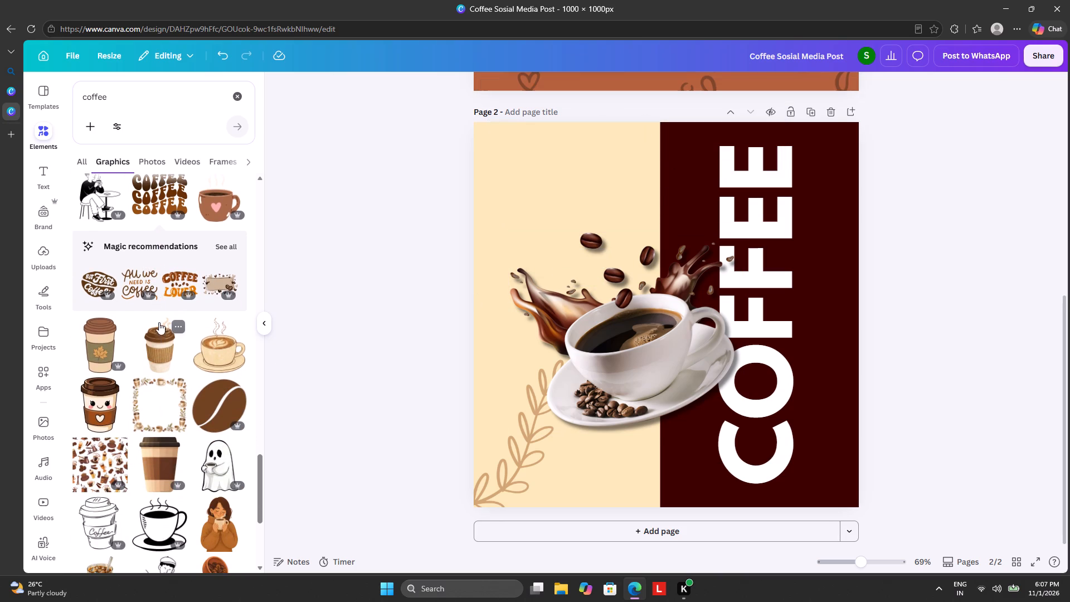
scroll(166, 297, down, 2)
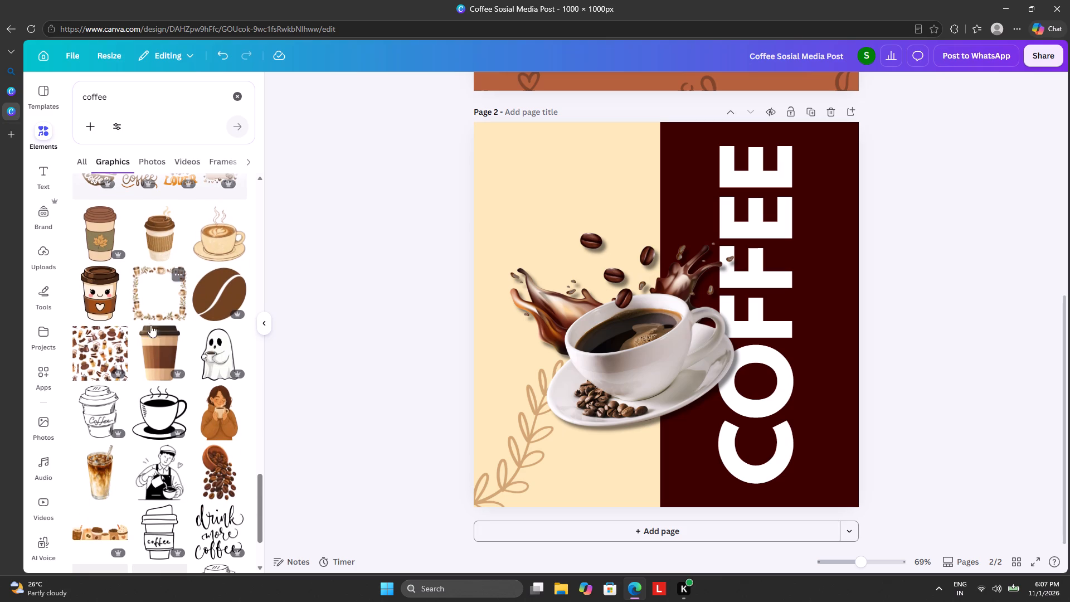
click(87, 351)
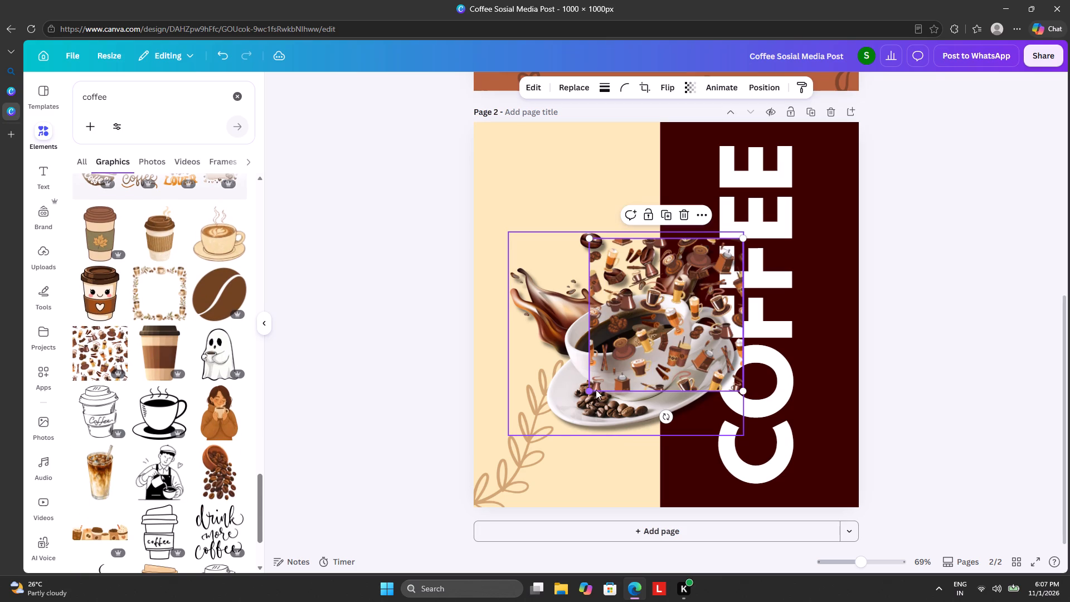
drag(590, 389, 436, 493)
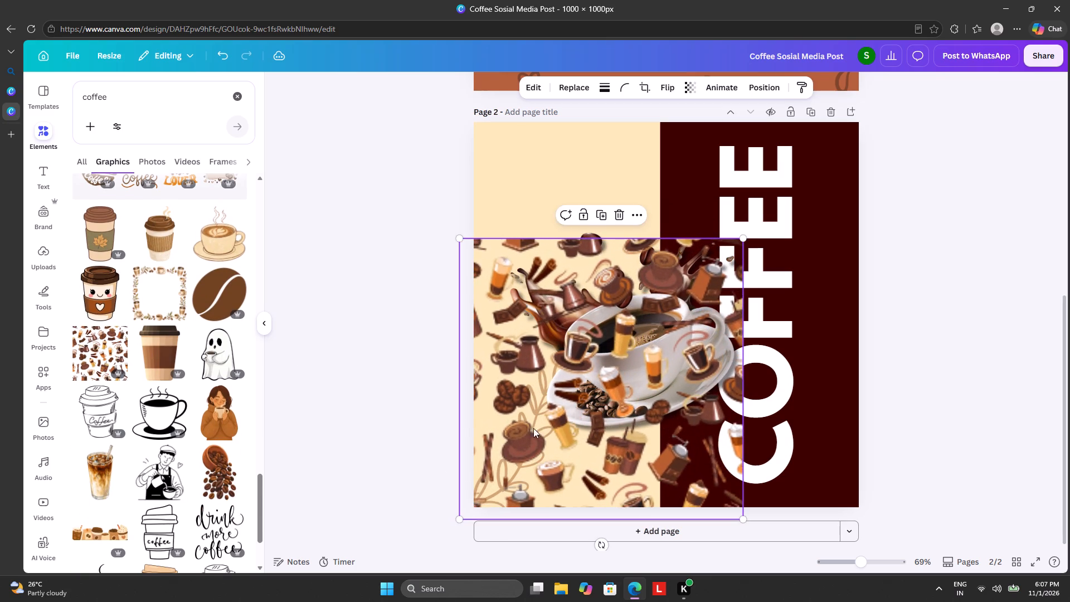
drag(625, 425, 609, 304)
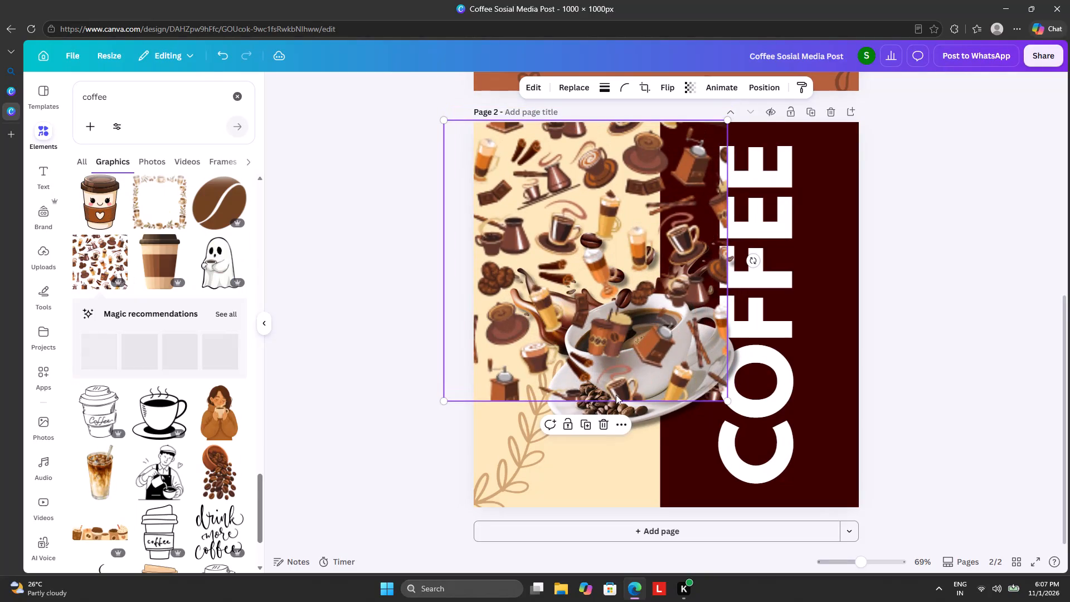
drag(601, 401, 601, 431)
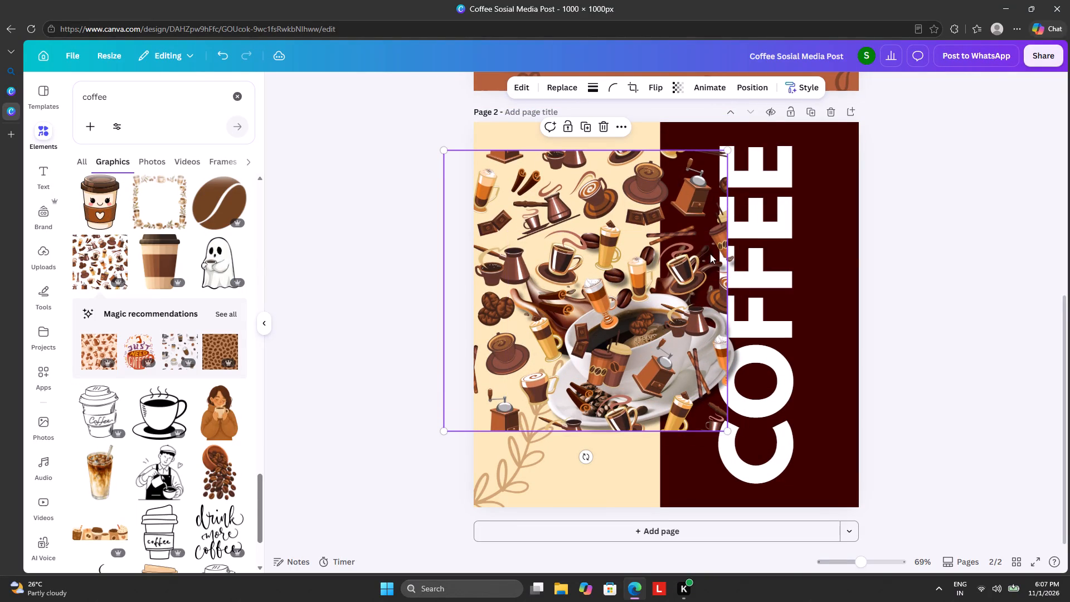
drag(620, 323, 620, 333)
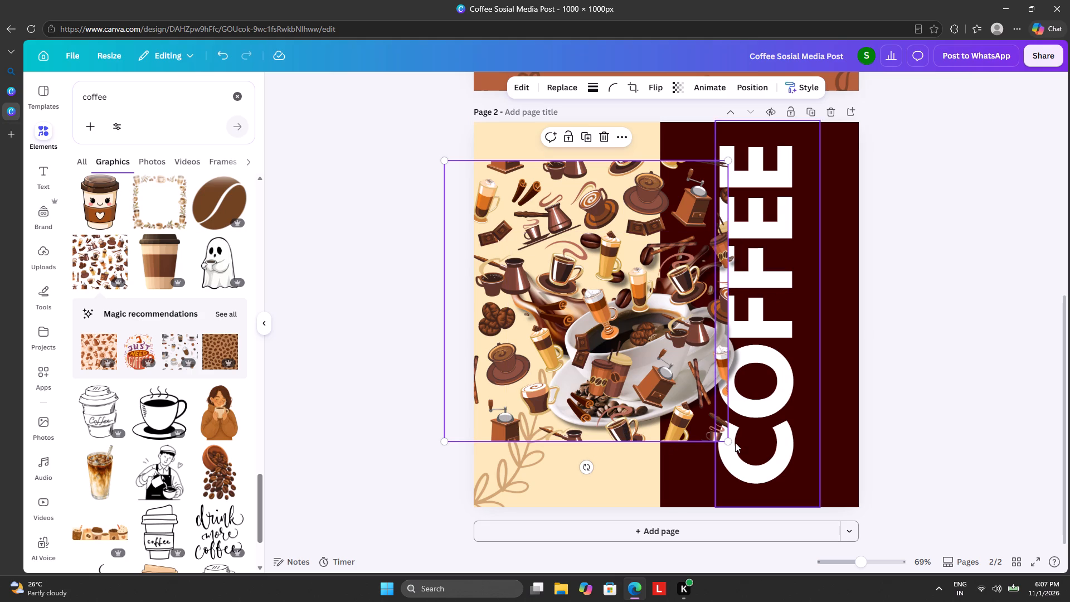
drag(728, 440, 734, 448)
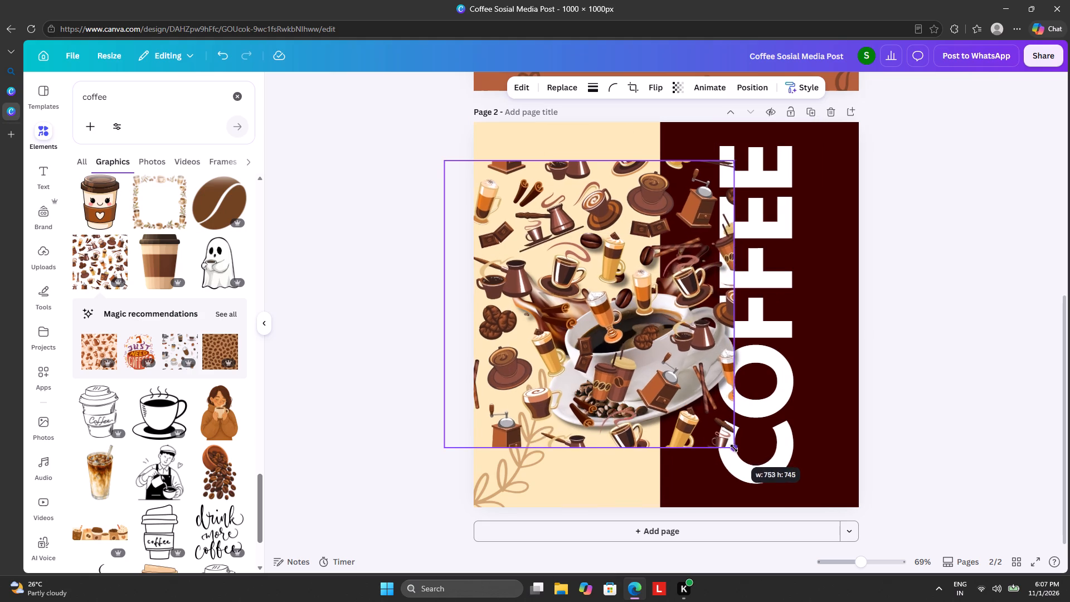
drag(734, 448, 850, 505)
drag(774, 428, 728, 402)
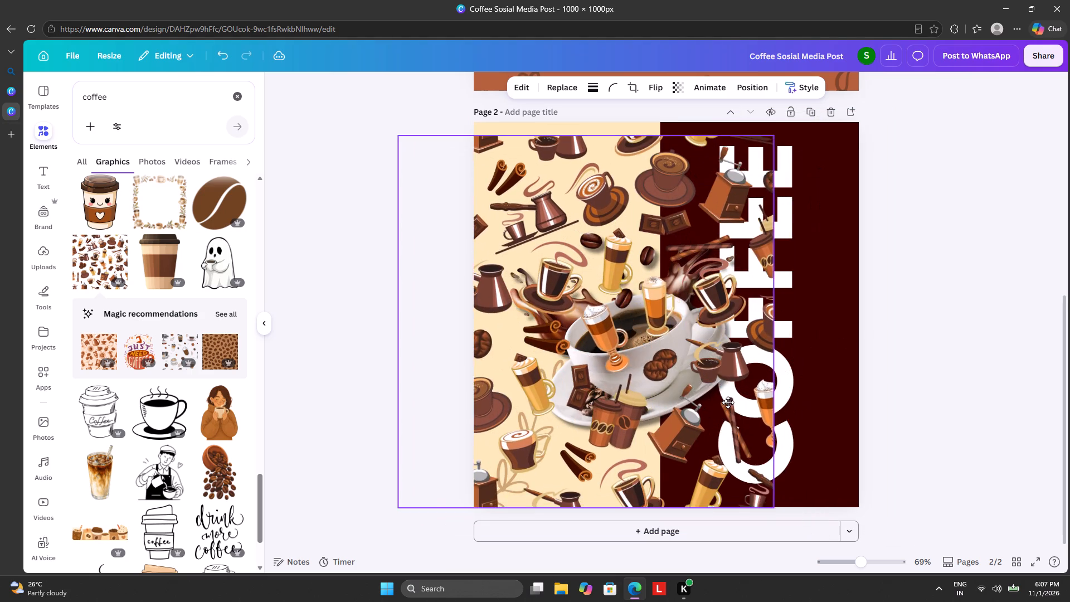
drag(728, 402, 707, 377)
drag(753, 482, 793, 525)
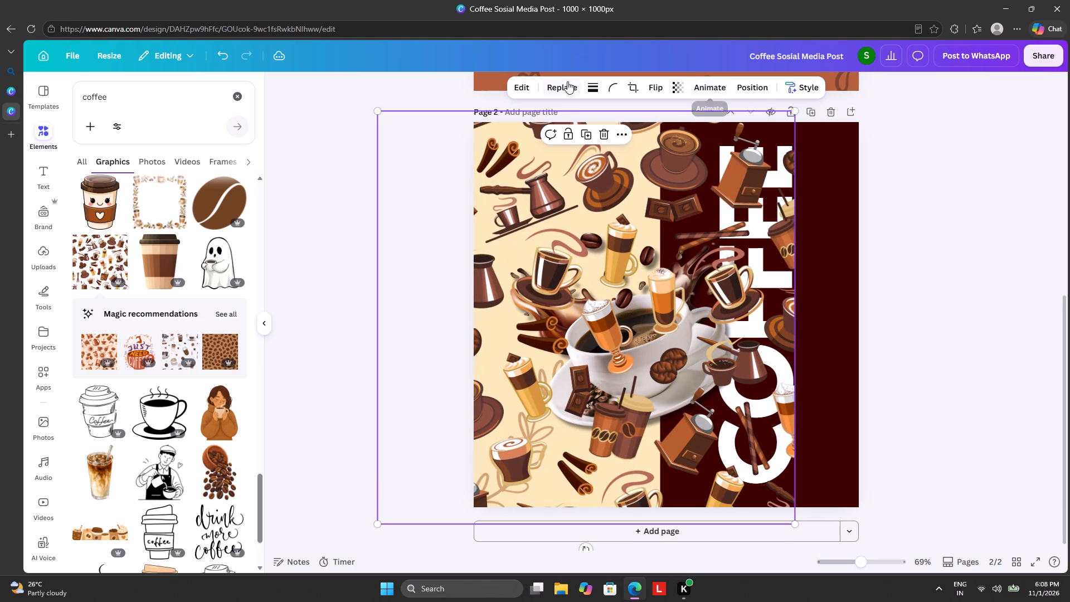
Set the coffee pattern's transparency to 11.
click(679, 85)
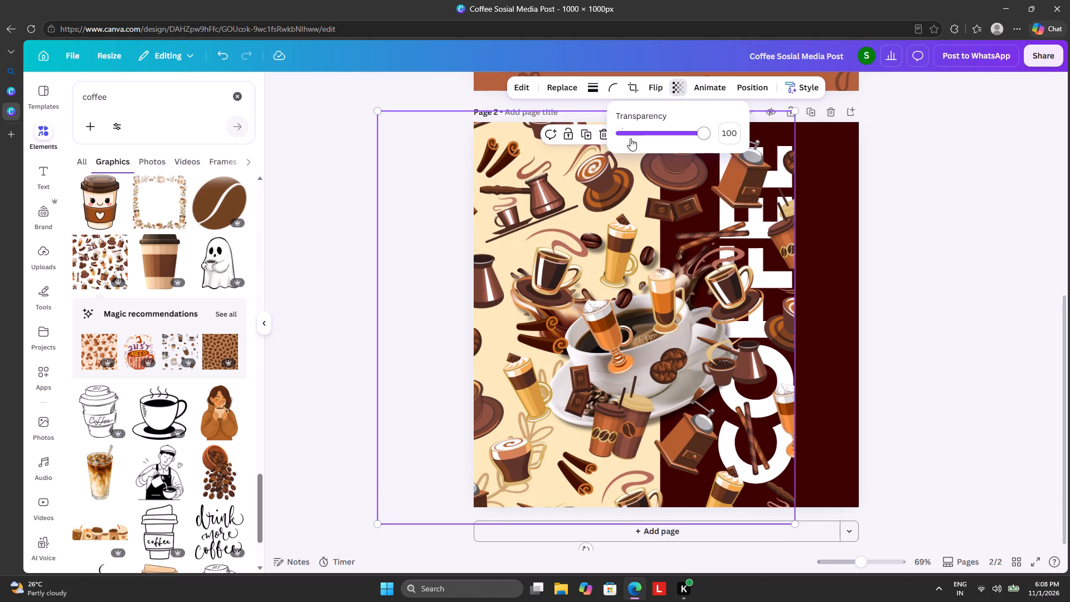
click(629, 135)
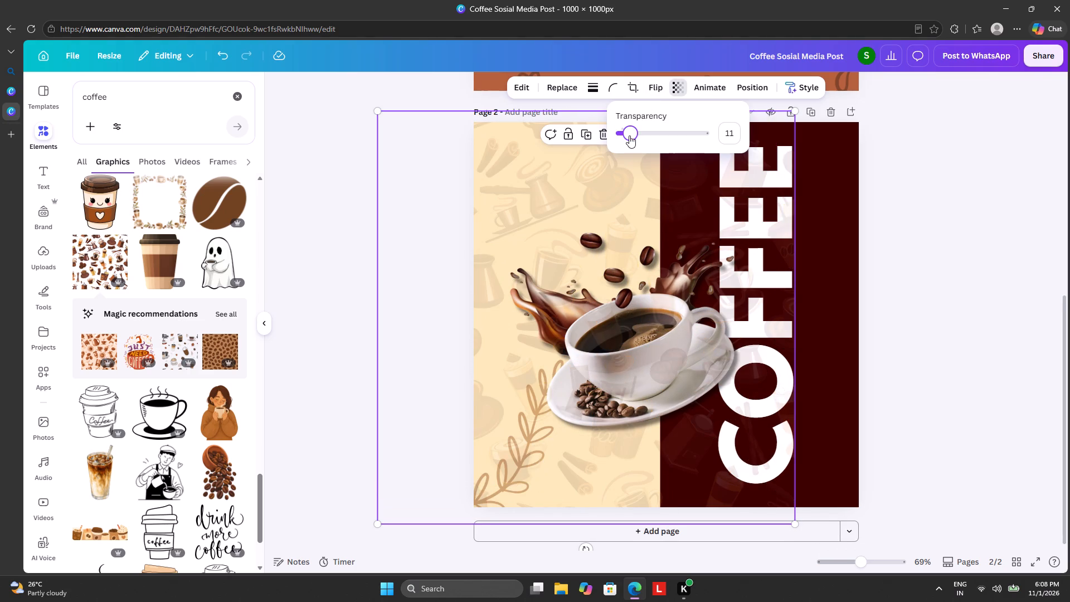
Move the coffee pattern layer behind the maroon rectangle, directly above the cream background.
click(754, 89)
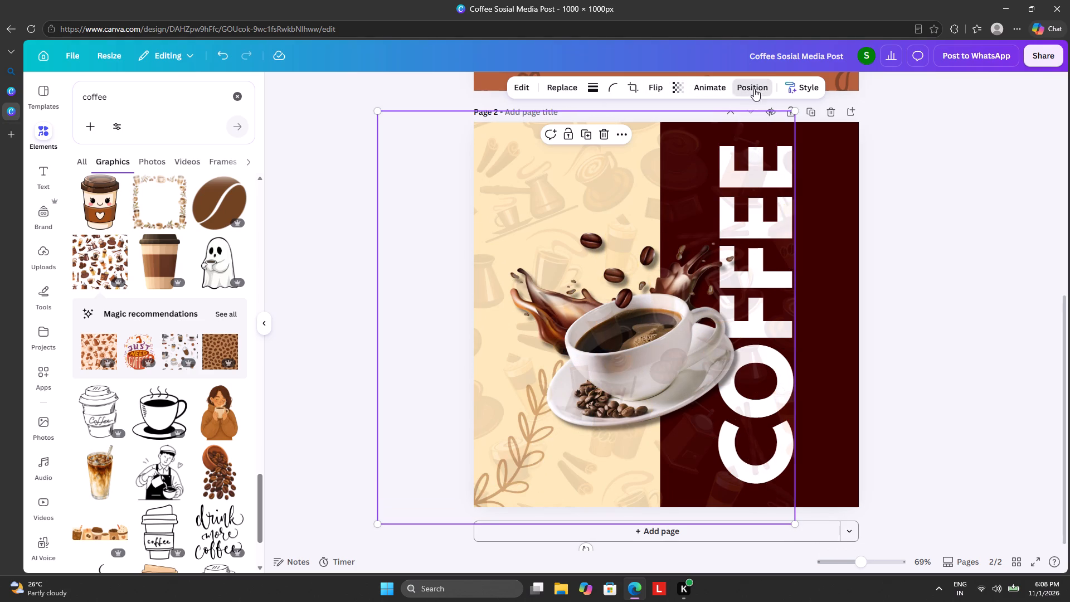
drag(210, 179, 214, 313)
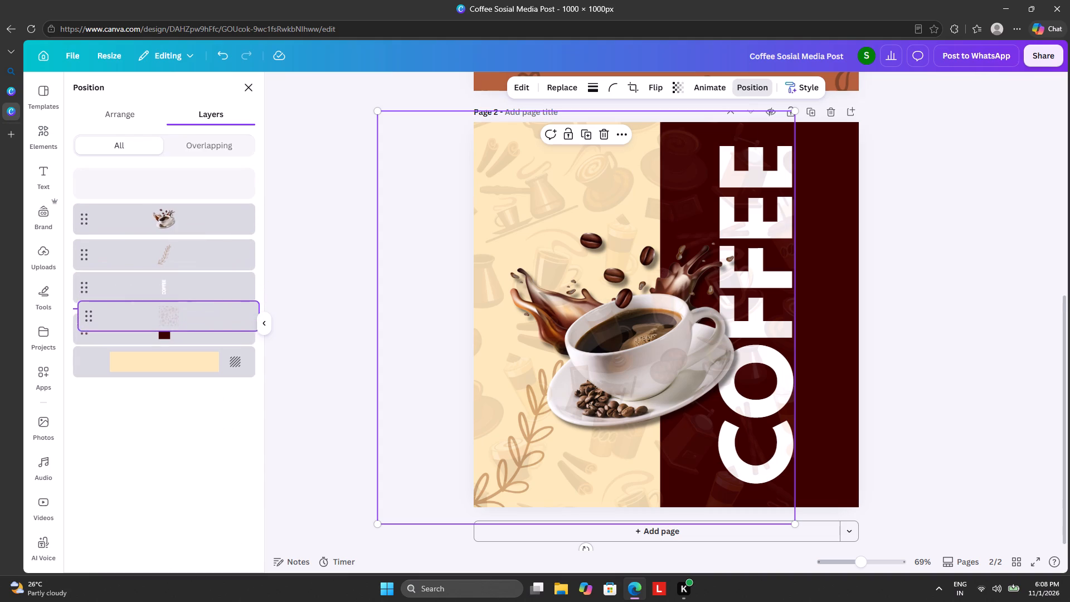
drag(214, 313, 213, 334)
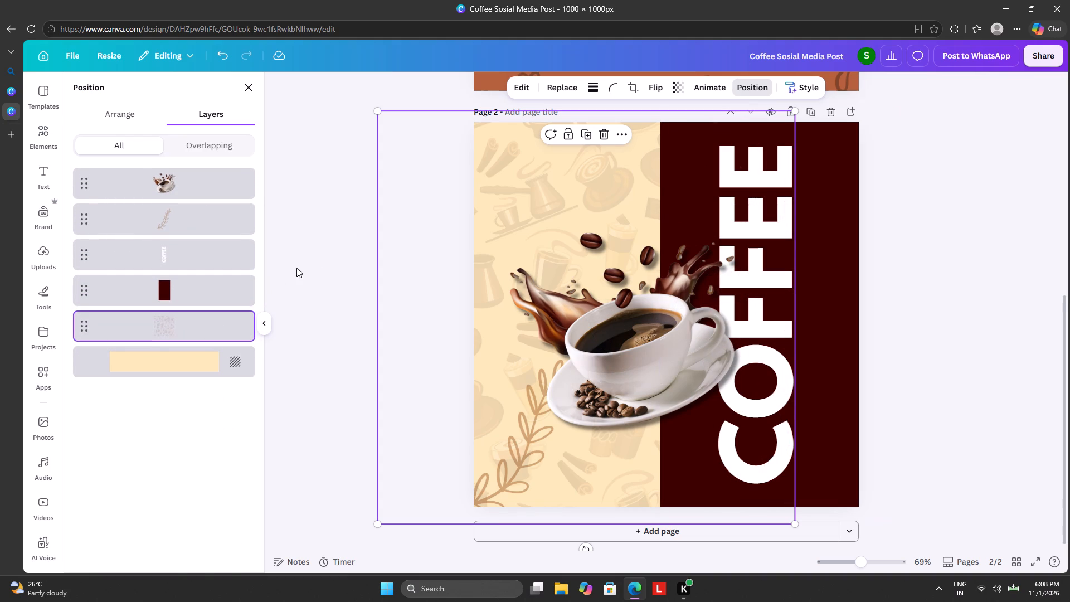
click(323, 259)
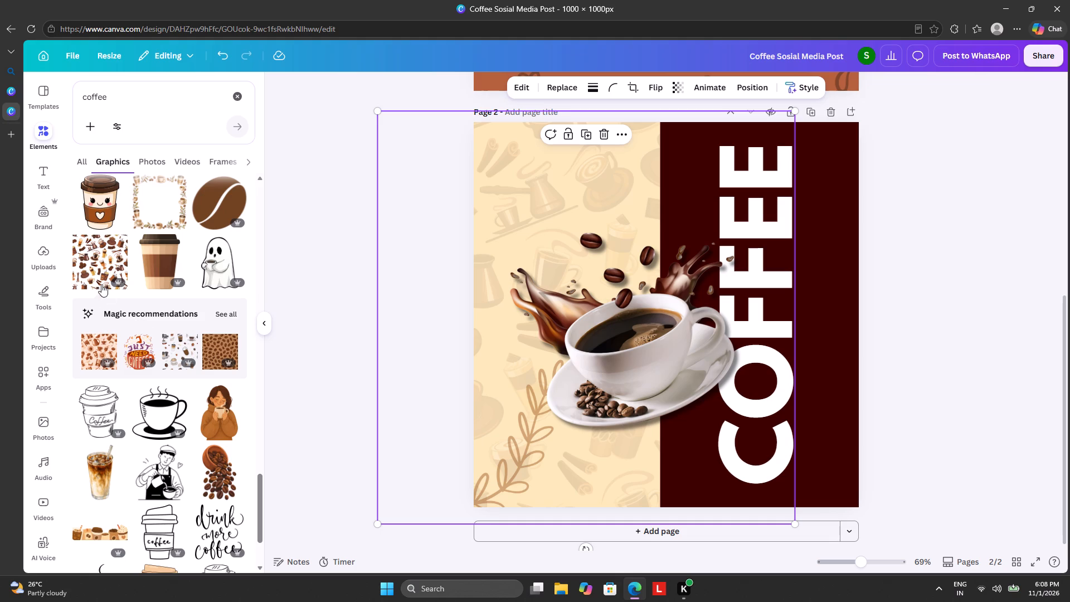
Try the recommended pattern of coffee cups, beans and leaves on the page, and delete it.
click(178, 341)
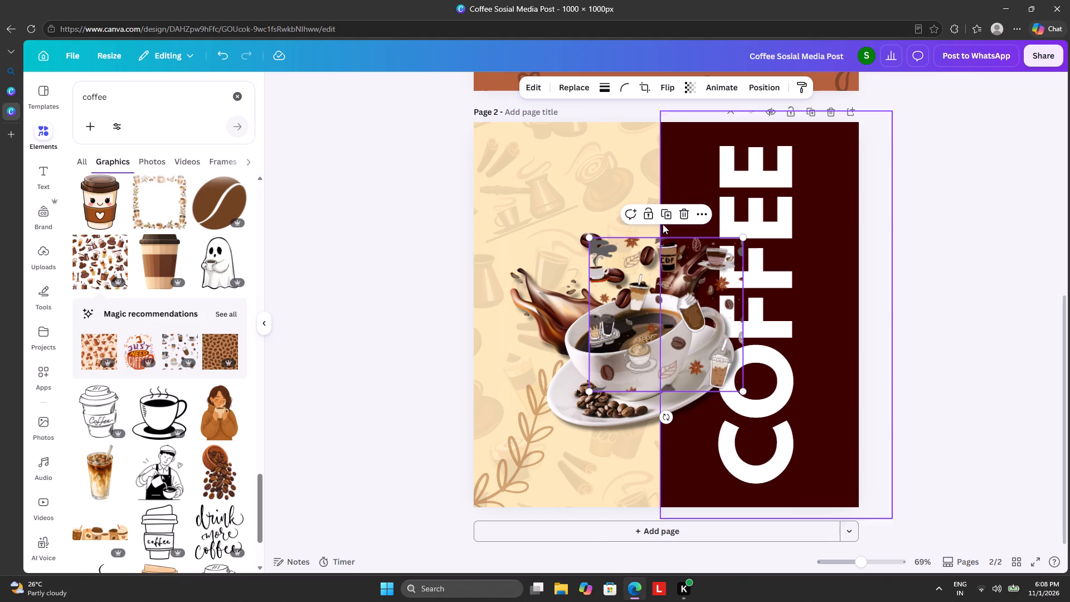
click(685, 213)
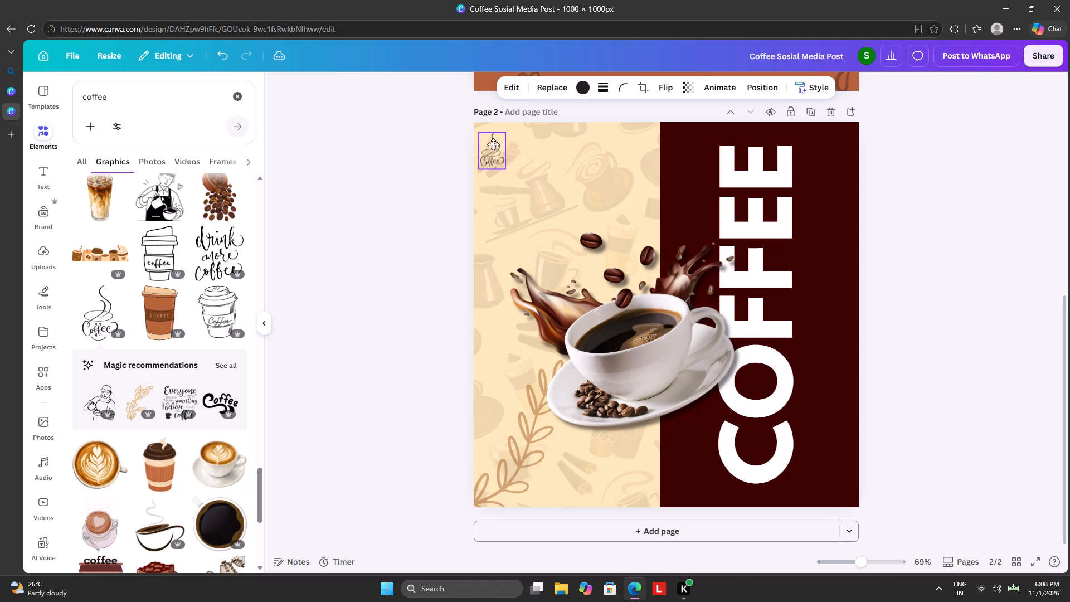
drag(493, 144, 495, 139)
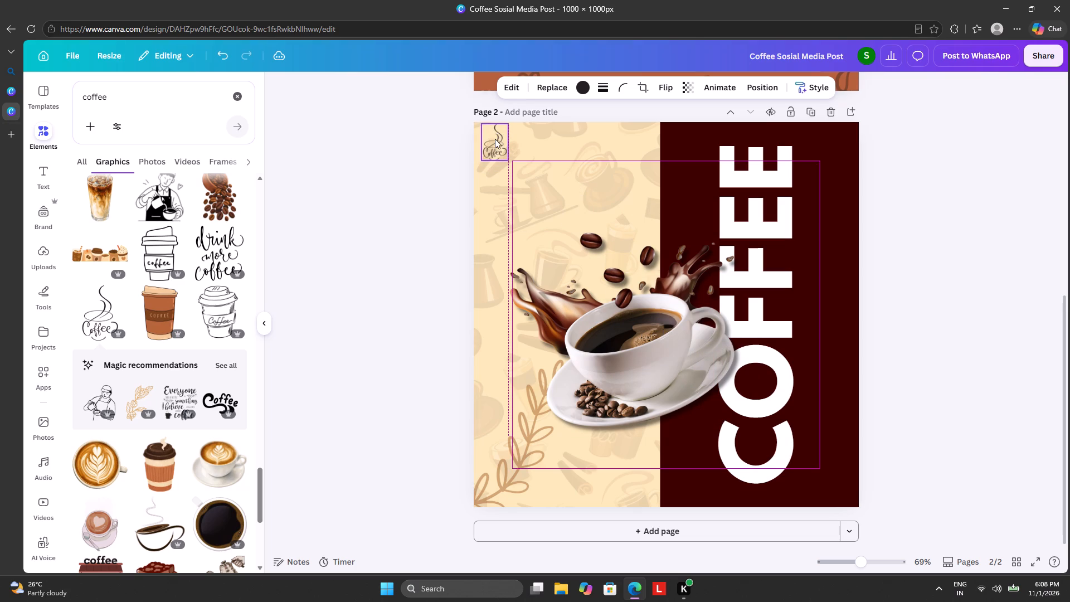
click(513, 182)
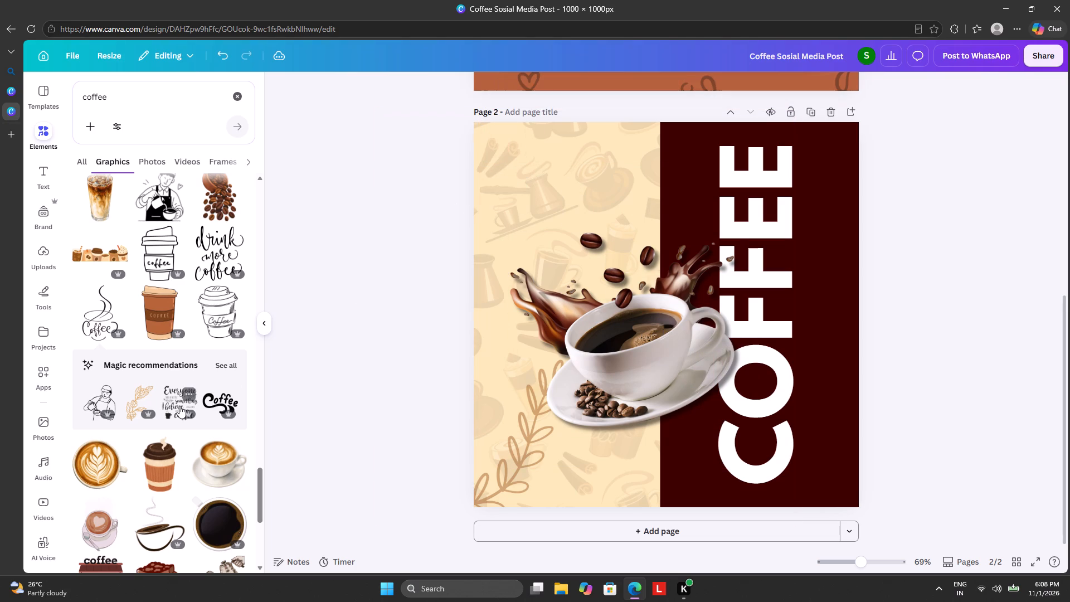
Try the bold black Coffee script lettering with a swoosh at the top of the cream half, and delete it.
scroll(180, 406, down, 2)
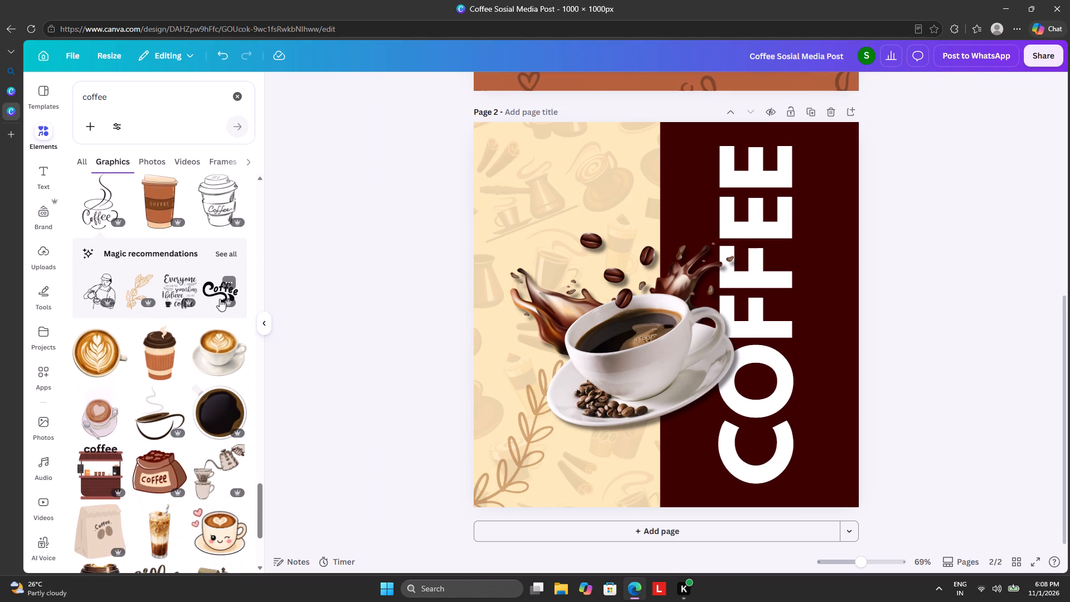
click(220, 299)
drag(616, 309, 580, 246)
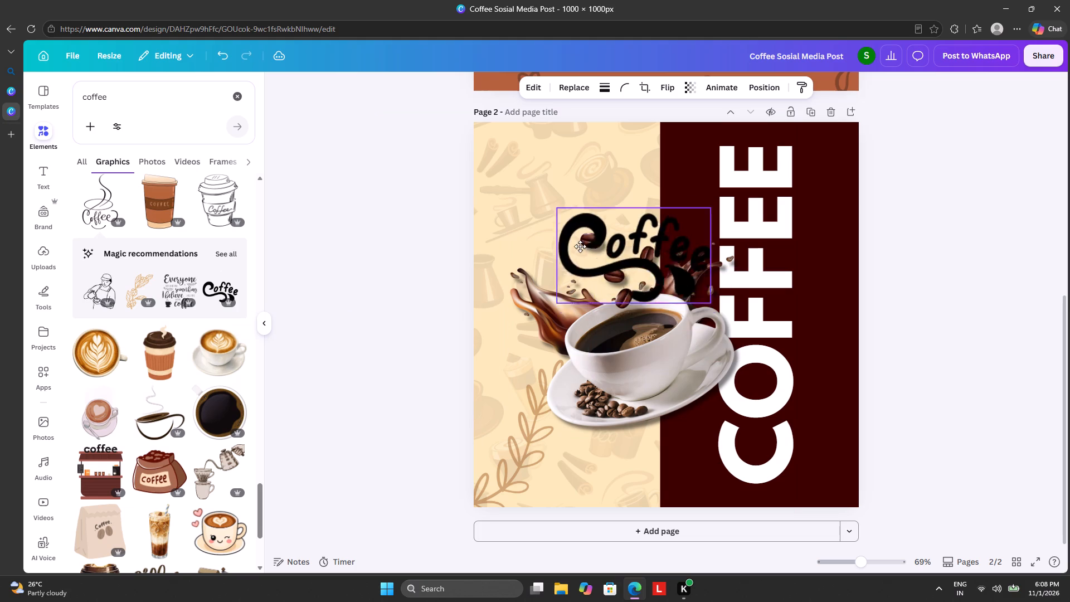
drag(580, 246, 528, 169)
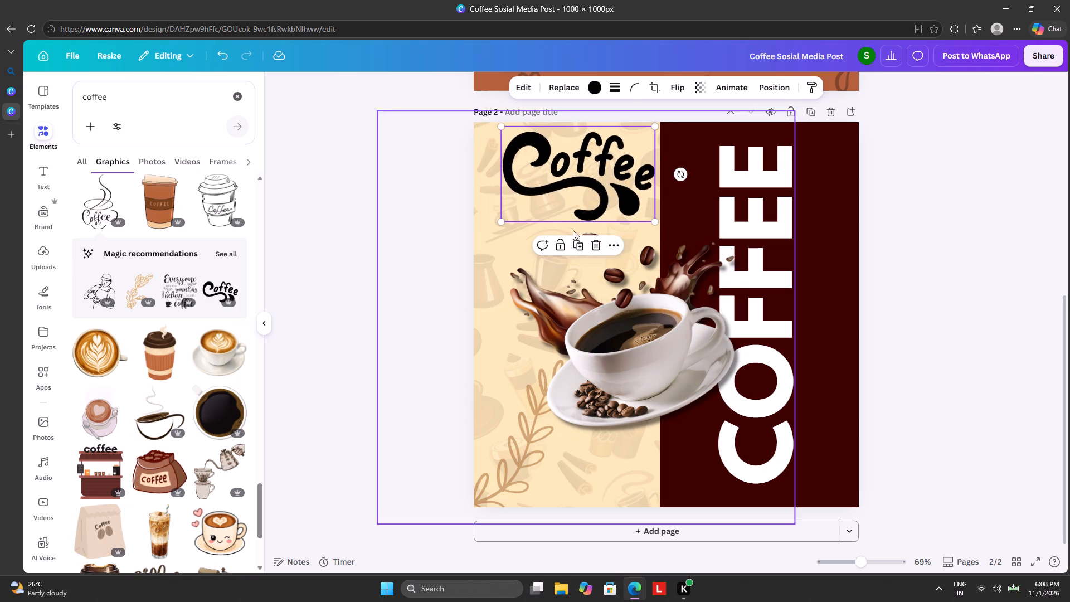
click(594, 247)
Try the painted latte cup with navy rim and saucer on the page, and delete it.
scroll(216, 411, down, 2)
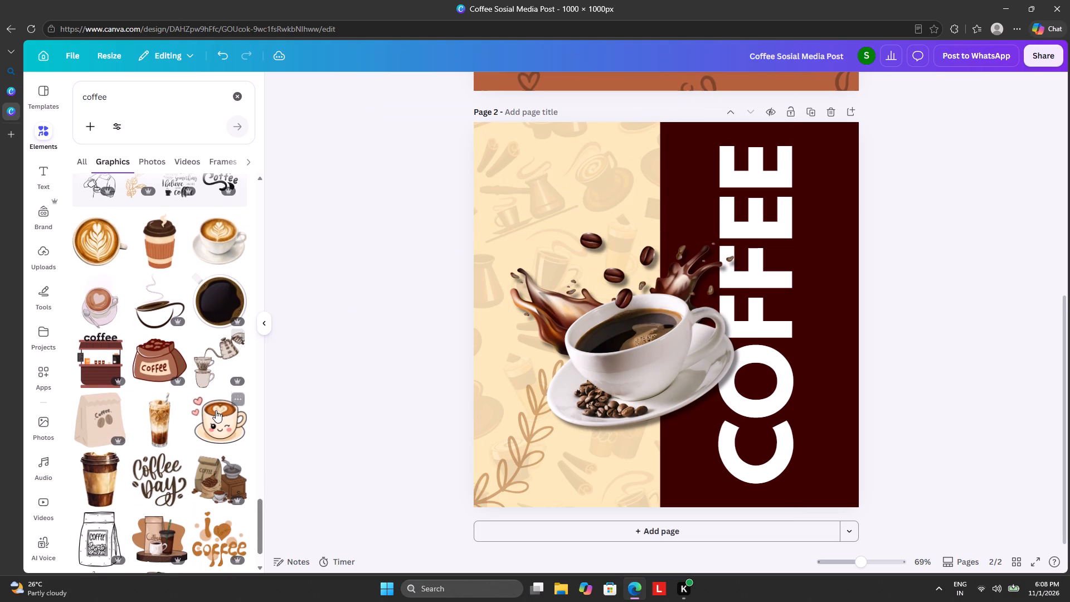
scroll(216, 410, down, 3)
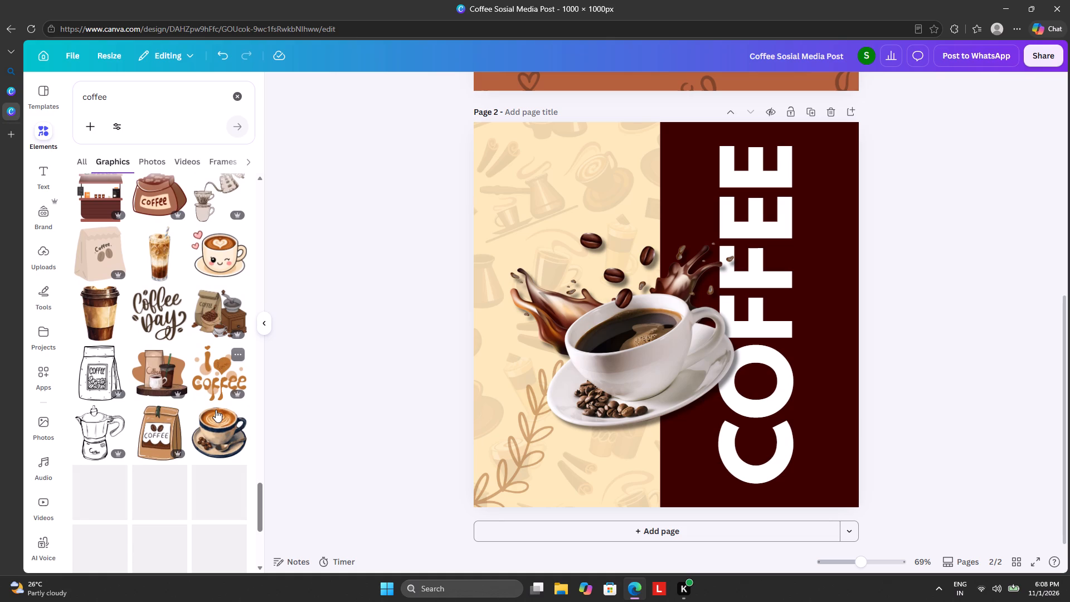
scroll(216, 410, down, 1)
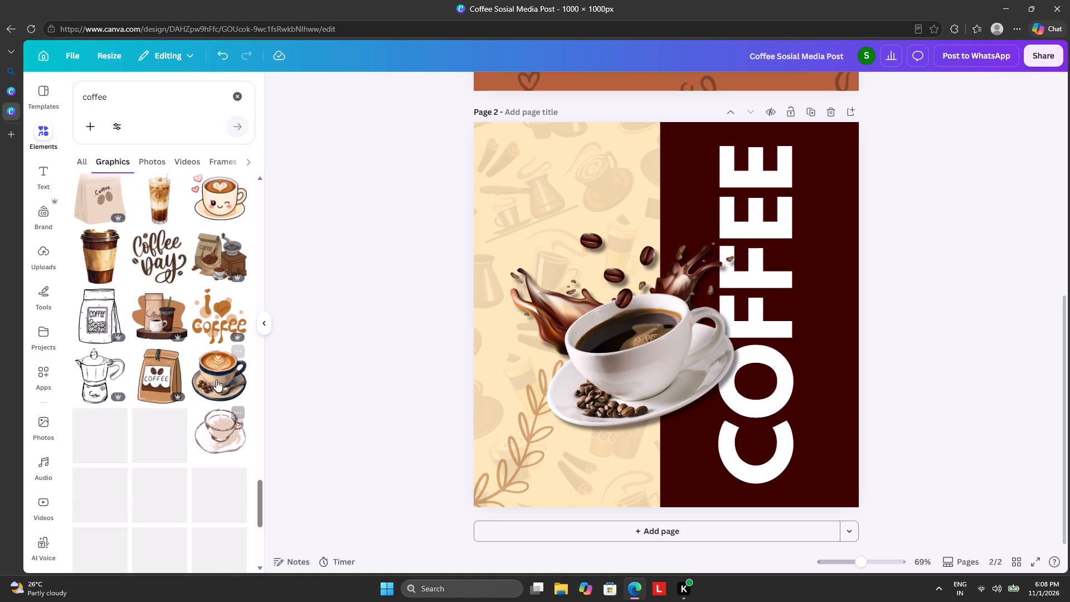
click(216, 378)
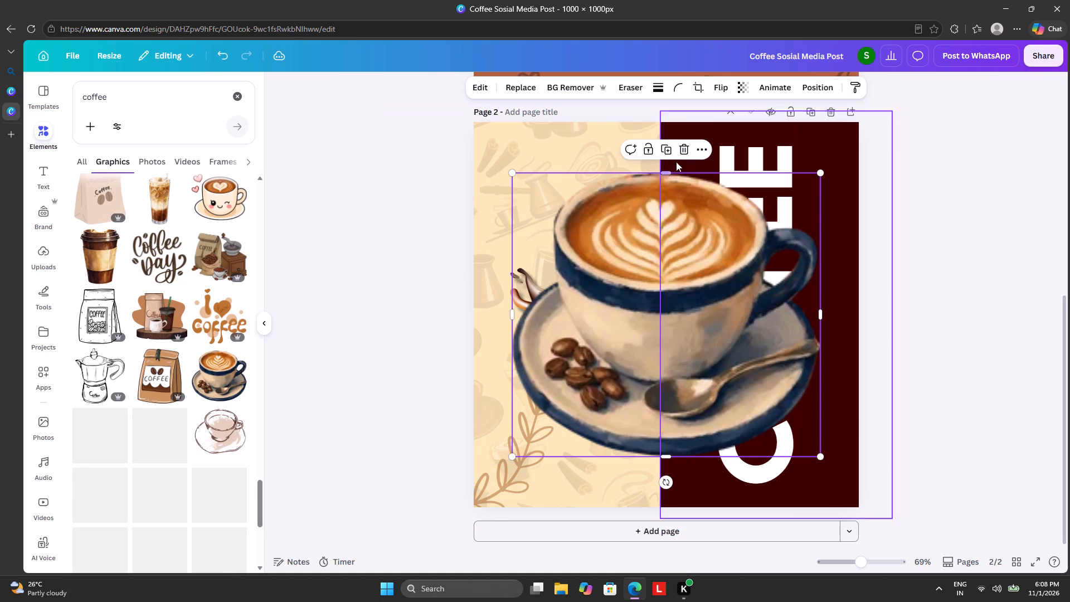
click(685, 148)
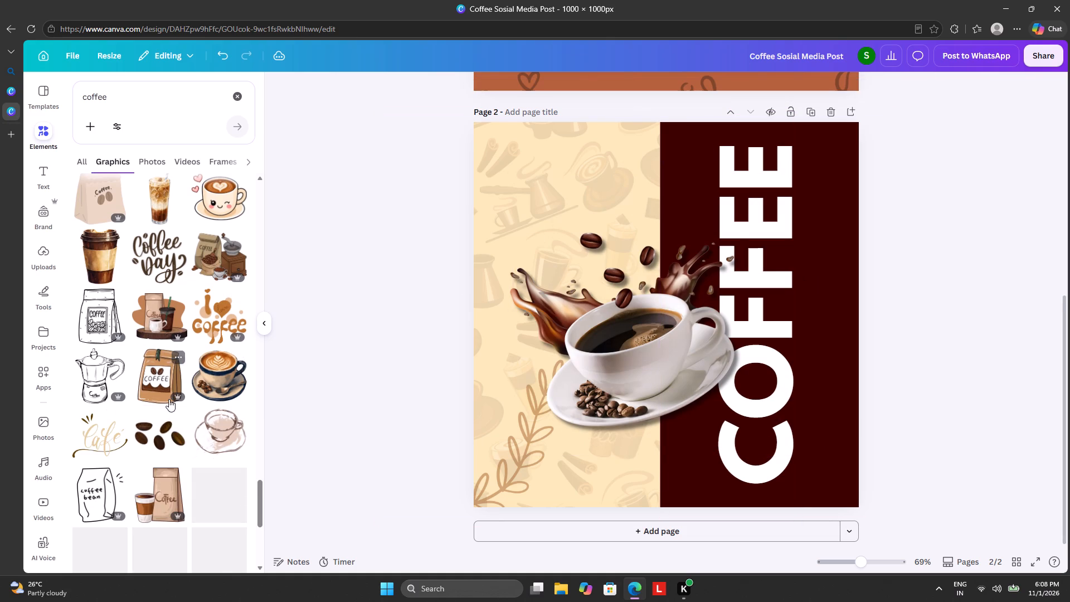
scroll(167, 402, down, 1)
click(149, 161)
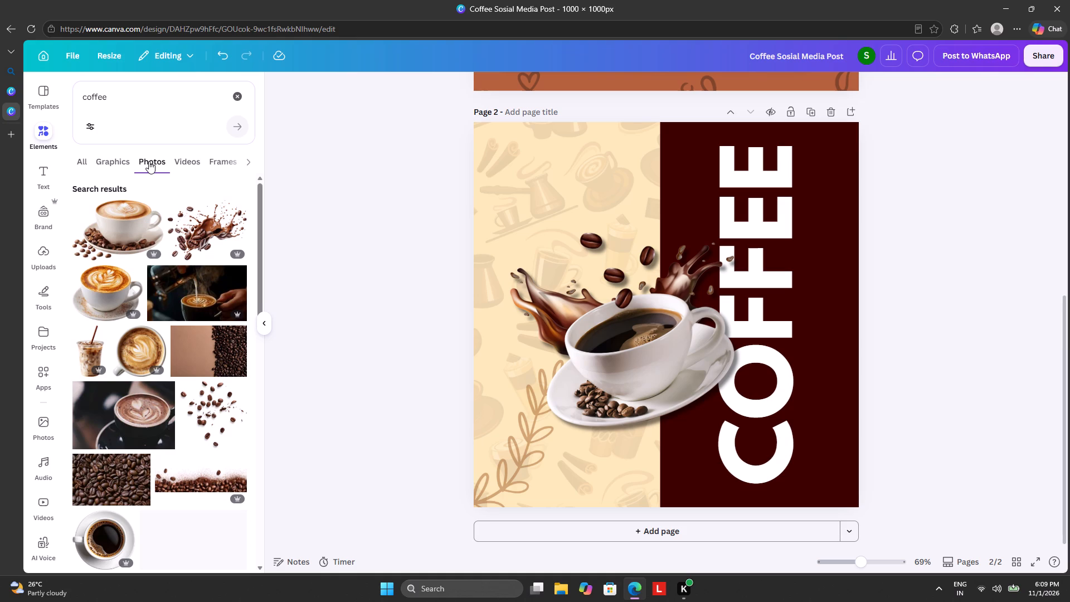
Change page 2's cream background to a tan brown sampled from the coffee inside the cup photo.
click(610, 198)
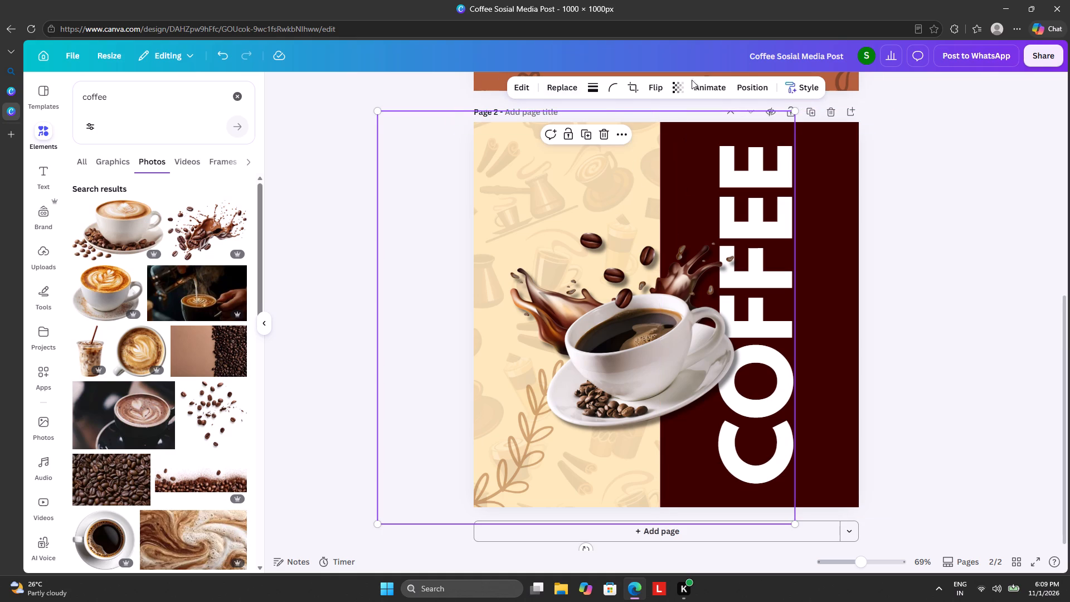
click(762, 85)
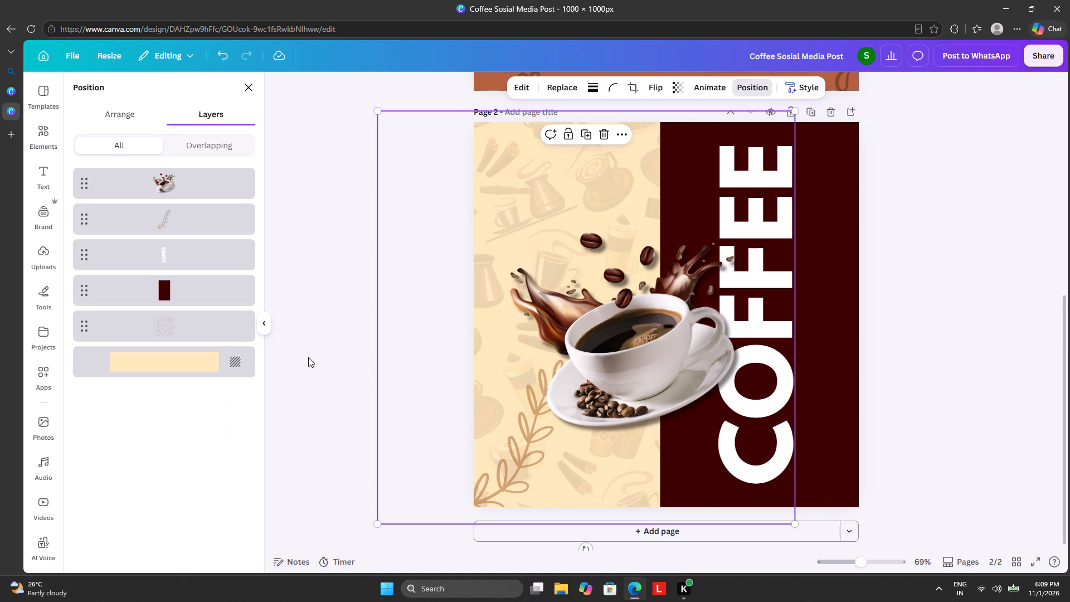
click(171, 370)
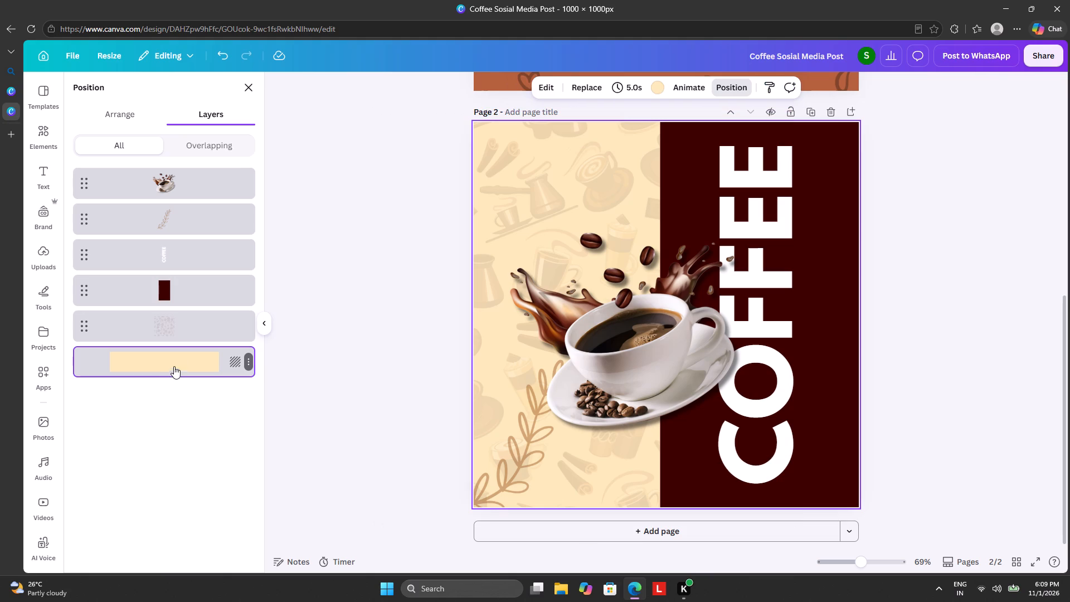
click(658, 85)
click(106, 167)
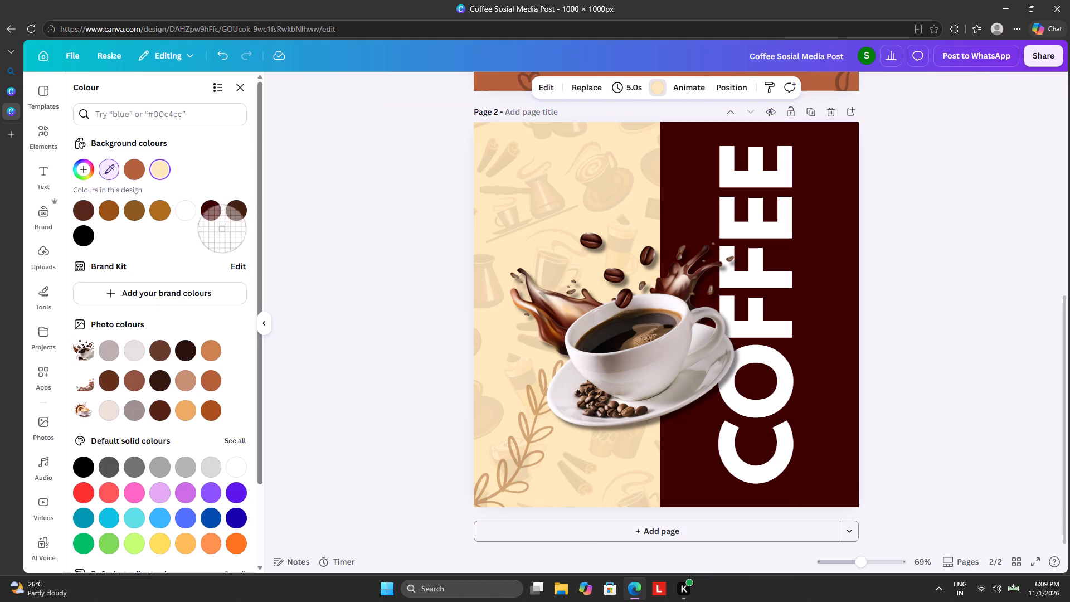
click(670, 313)
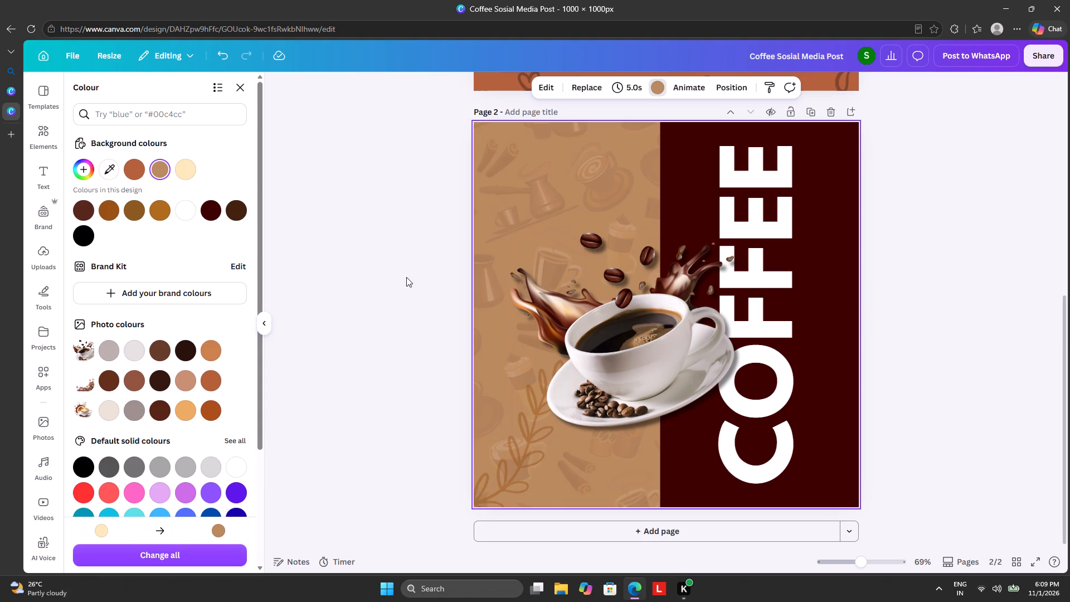
click(383, 270)
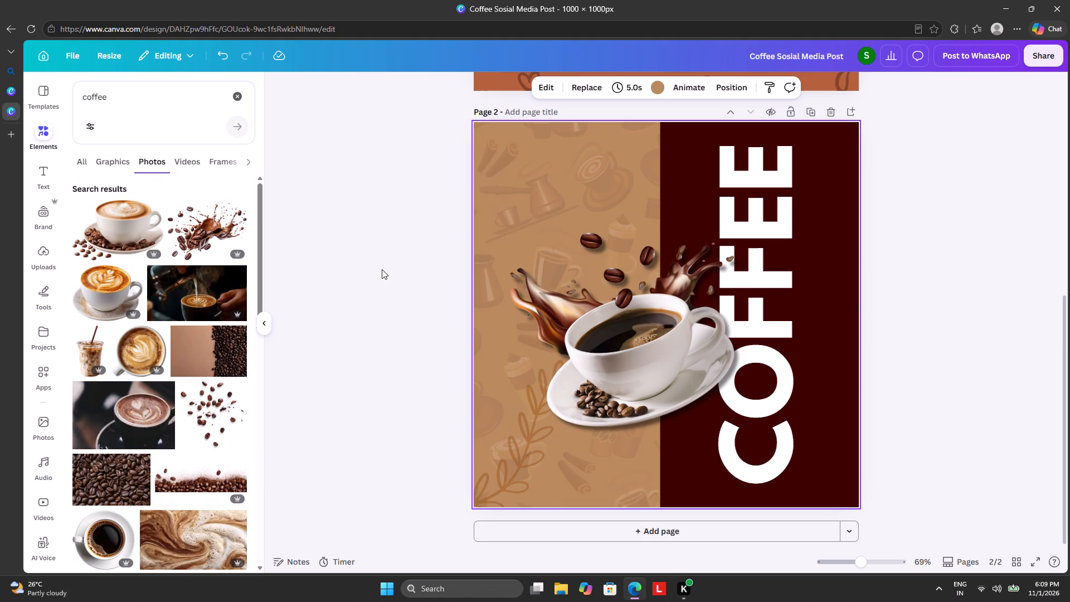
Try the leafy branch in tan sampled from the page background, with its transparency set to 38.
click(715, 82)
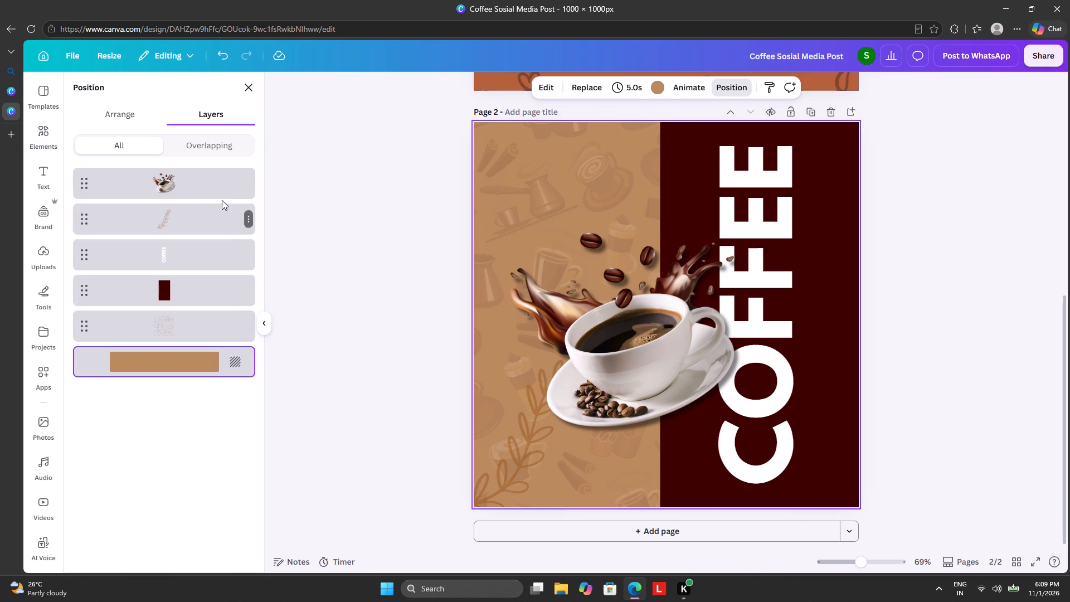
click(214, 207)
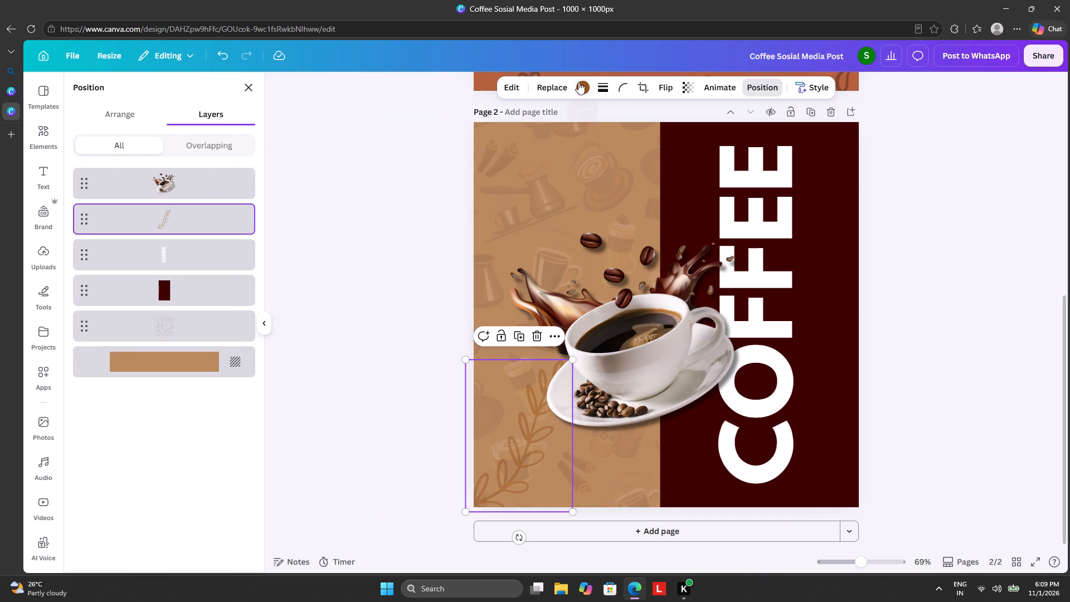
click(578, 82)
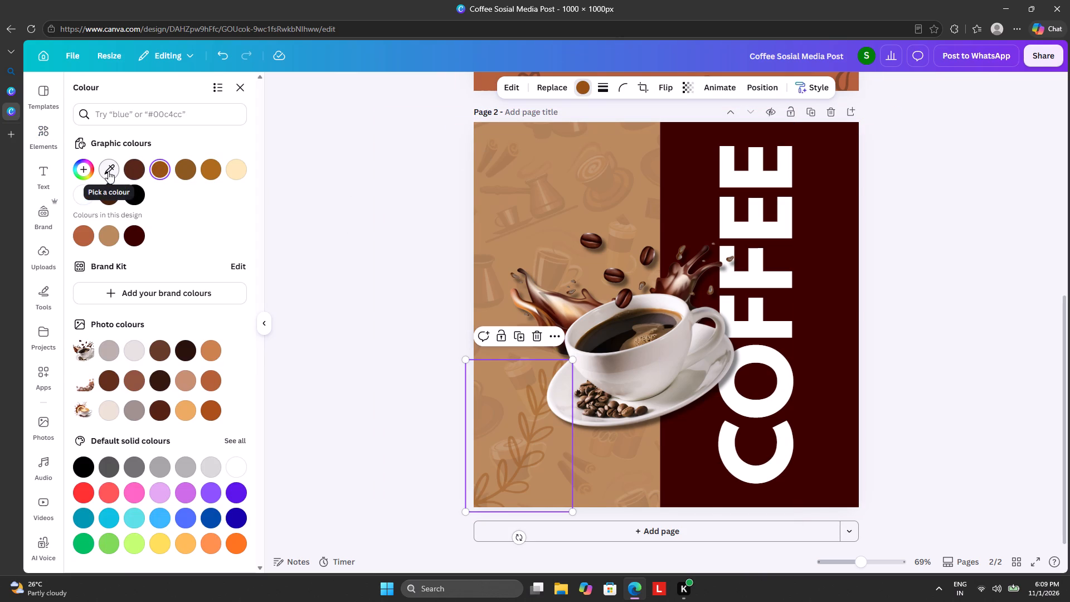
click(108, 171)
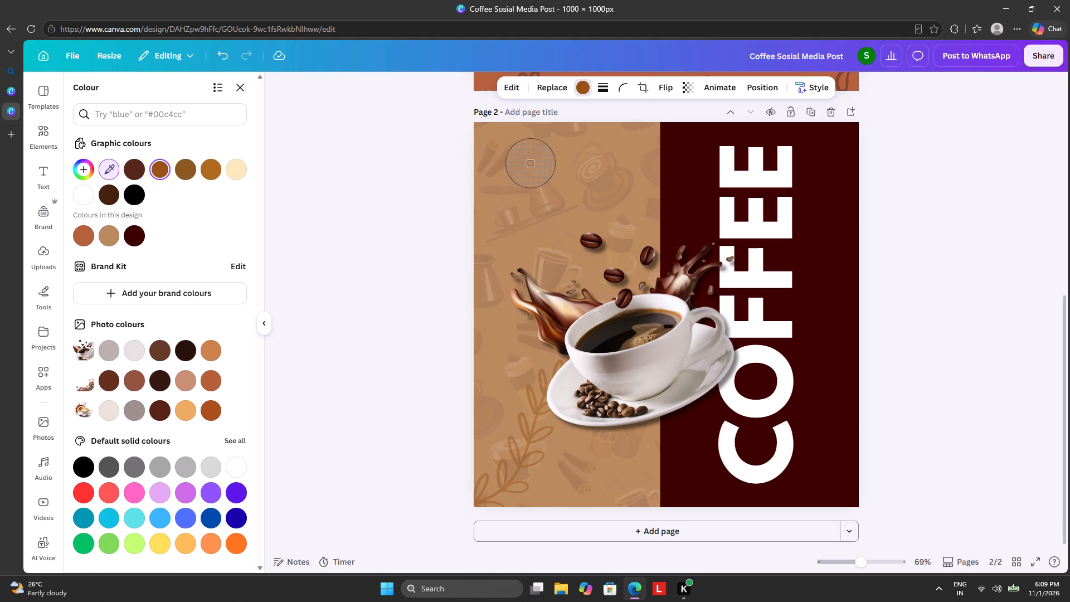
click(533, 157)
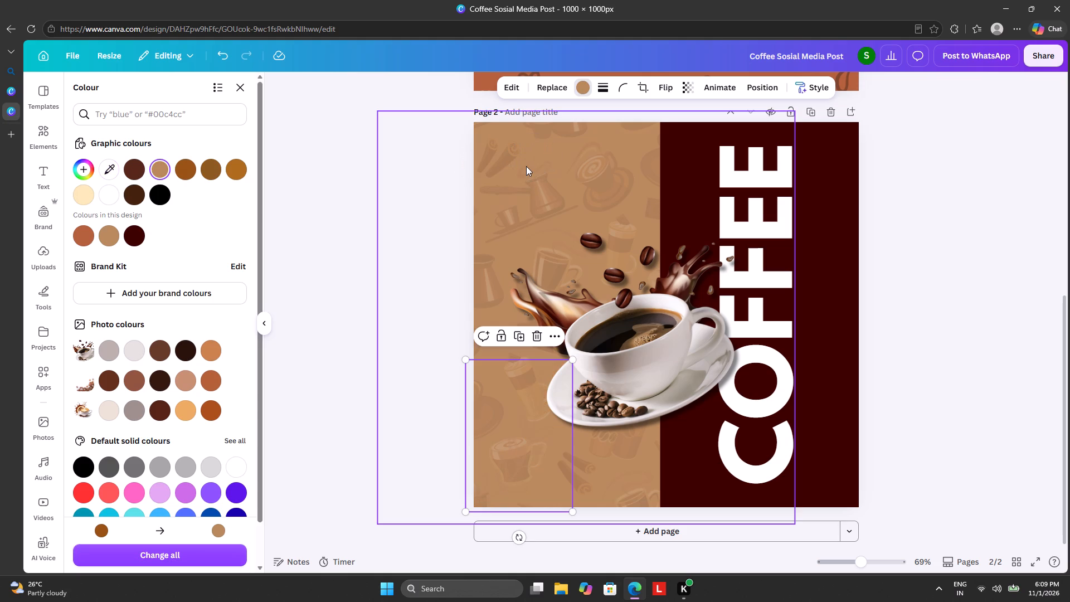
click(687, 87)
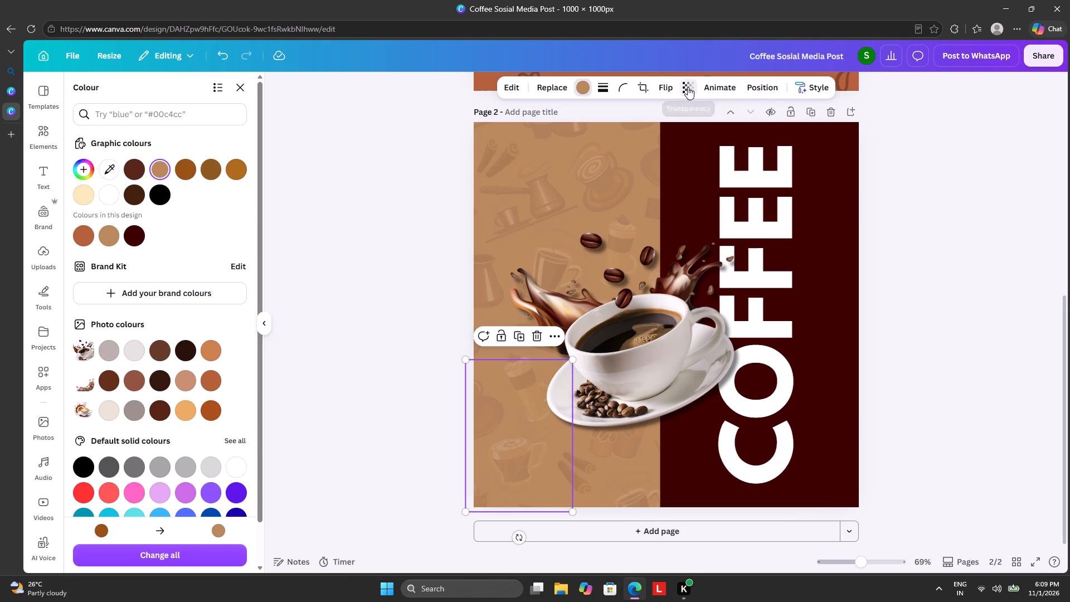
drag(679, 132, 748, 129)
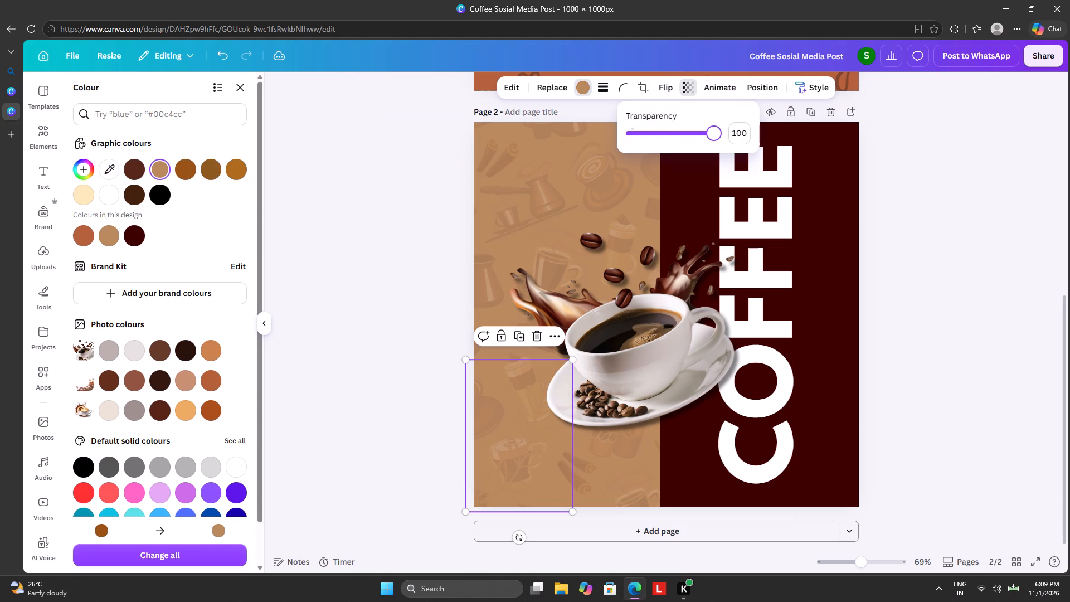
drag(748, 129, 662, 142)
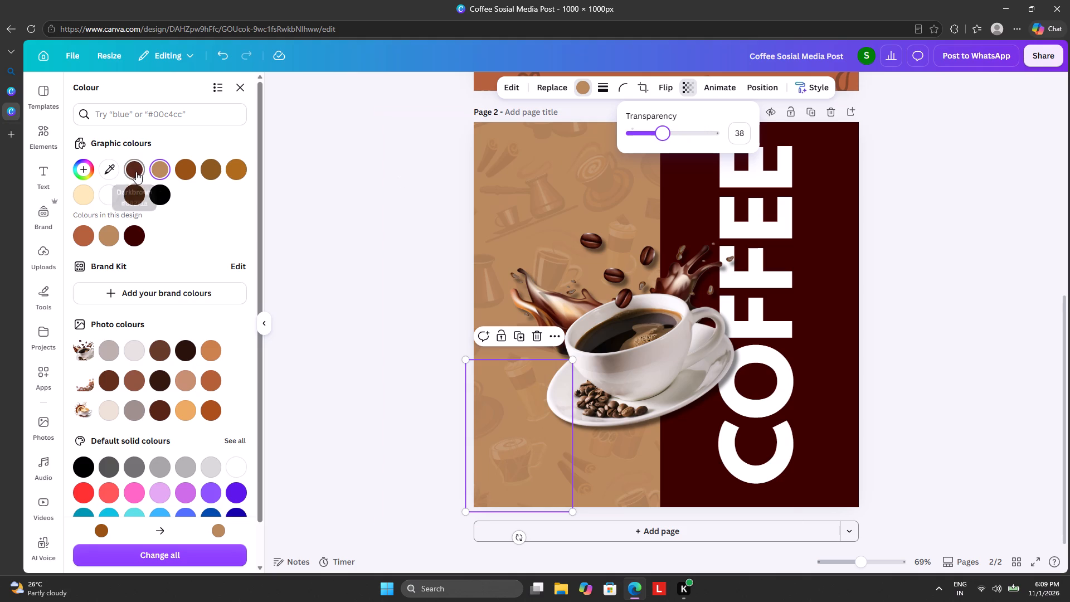
Recolour the leafy branch with the maroon sampled from the page's dark half, and set its transparency to 18.
click(133, 170)
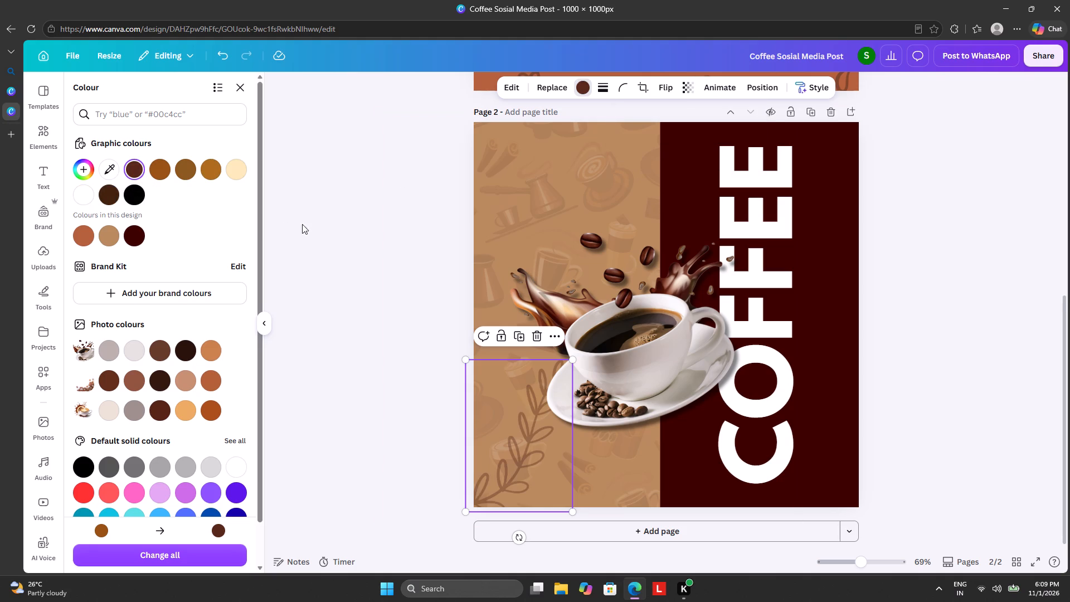
click(109, 162)
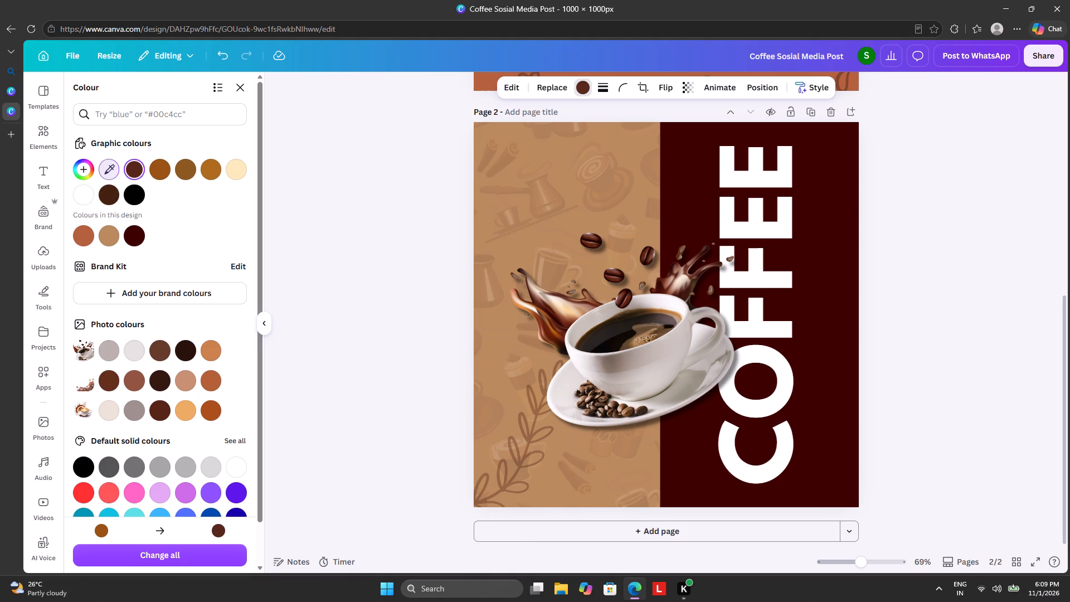
click(696, 176)
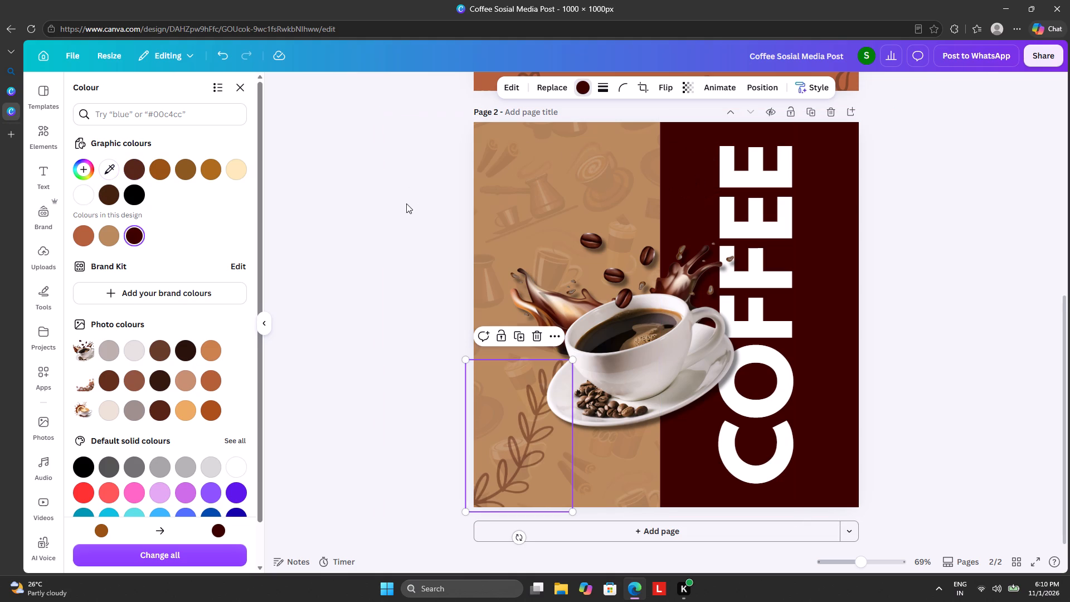
click(312, 211)
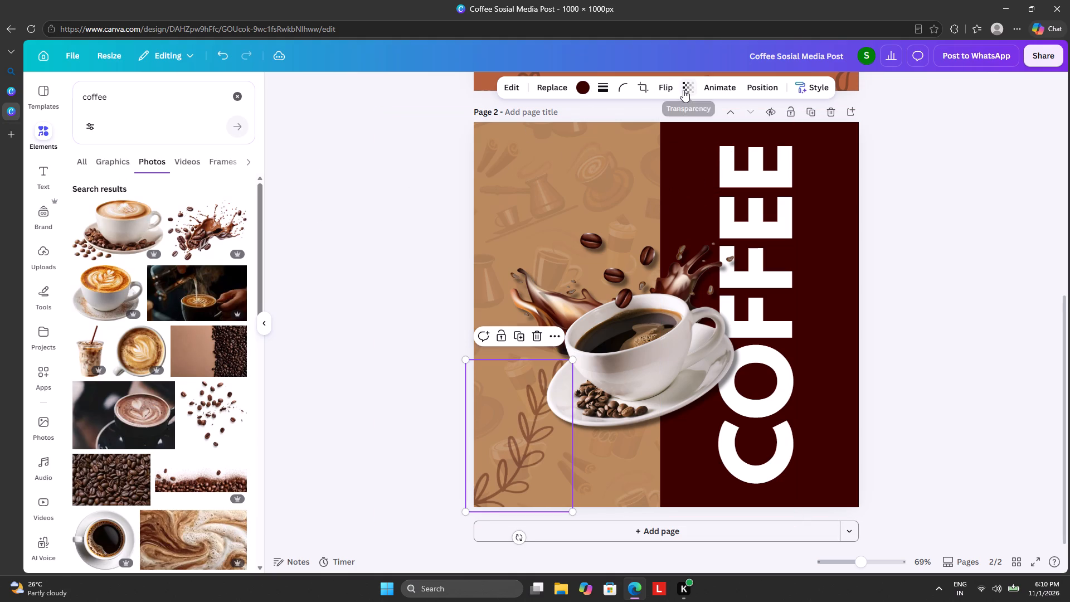
click(683, 90)
drag(663, 131, 655, 133)
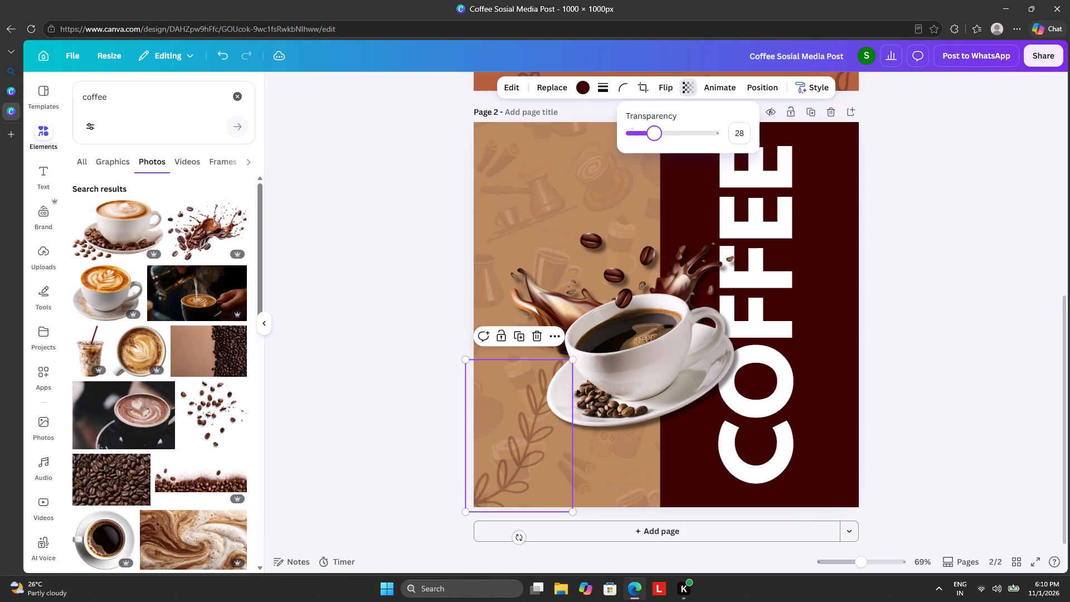
drag(655, 133, 645, 133)
Add the scattered coffee beans photo, shrink it to nearly half the page width, and place it overhanging the maroon half's upper outer corner.
click(194, 402)
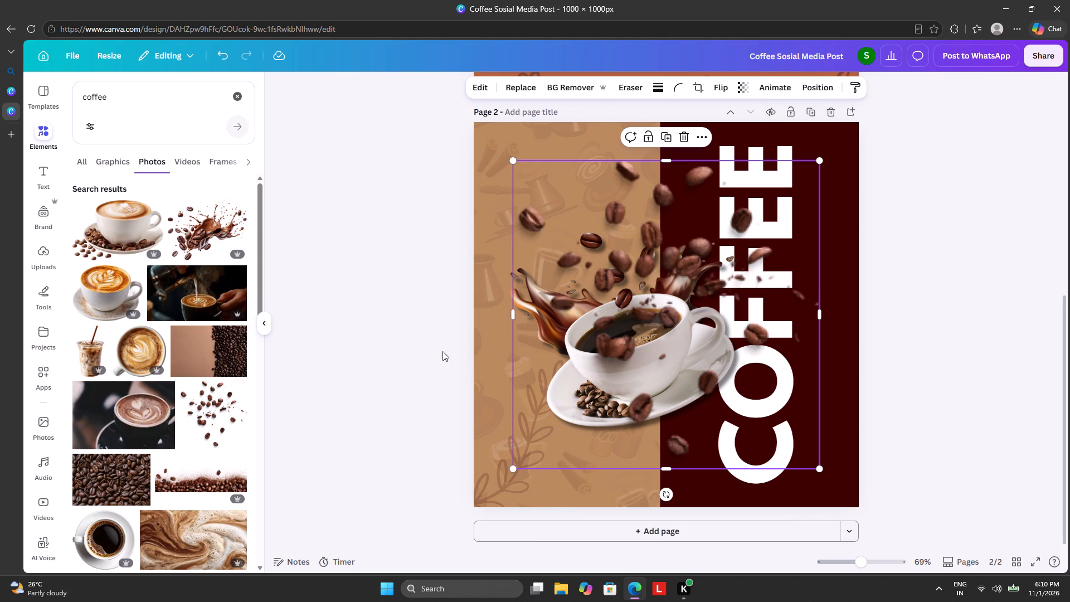
drag(513, 162, 664, 265)
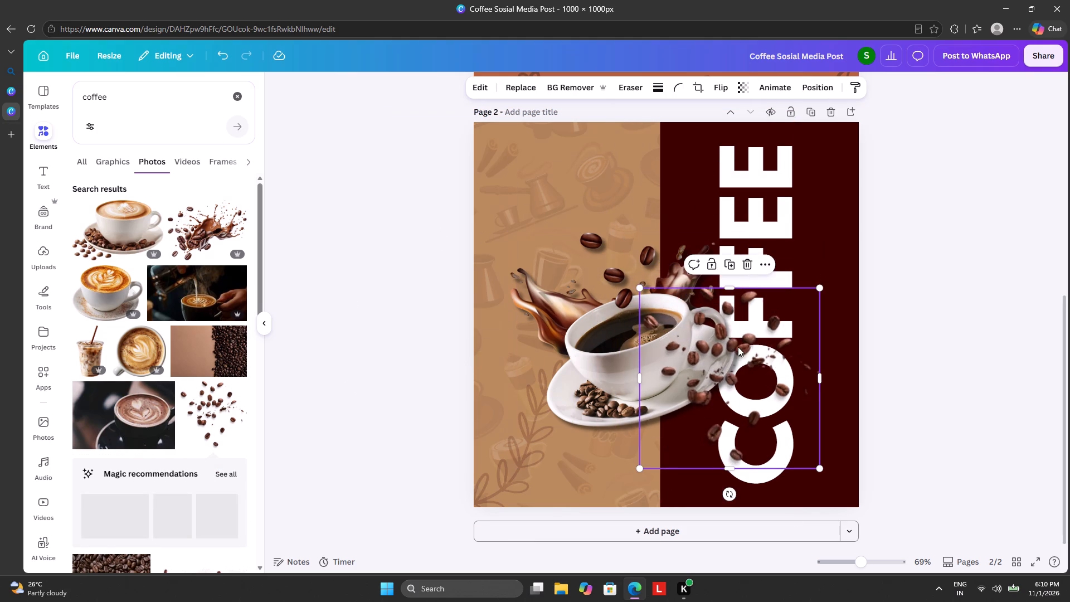
drag(742, 356, 580, 375)
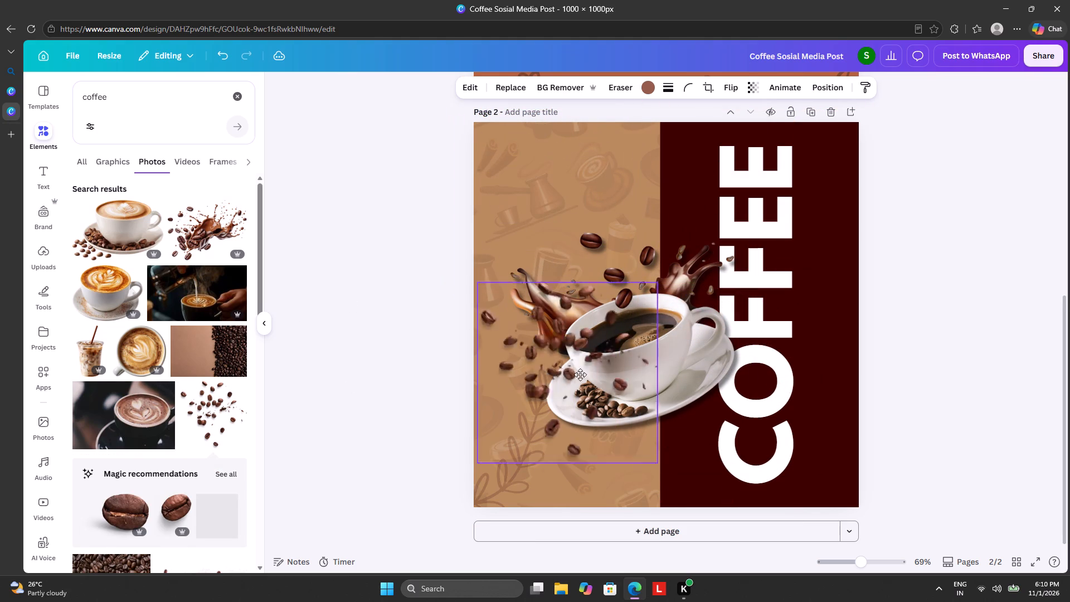
drag(580, 375, 614, 498)
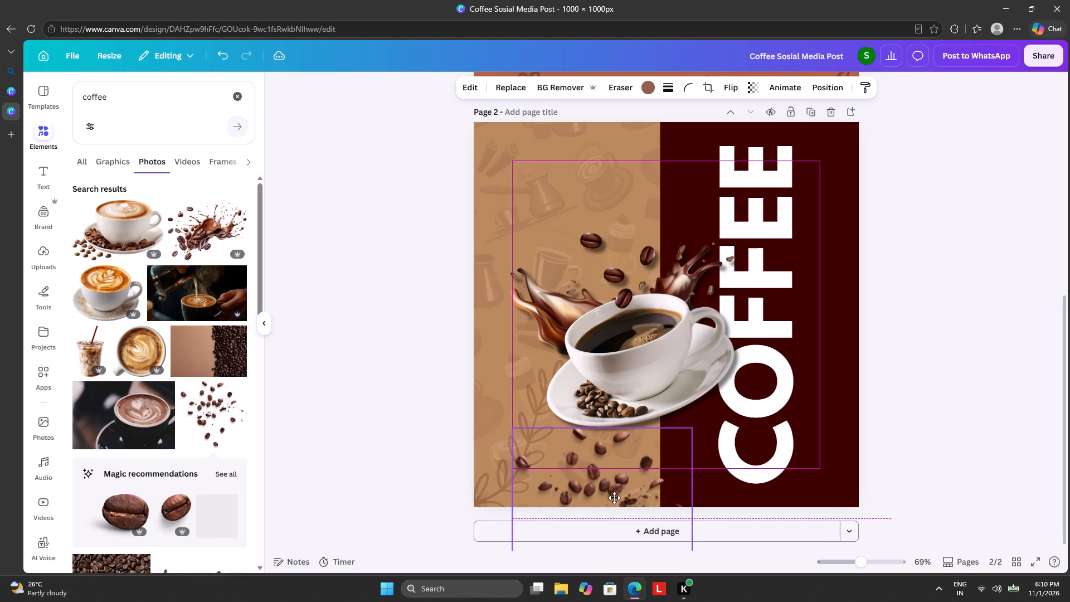
drag(614, 498, 519, 375)
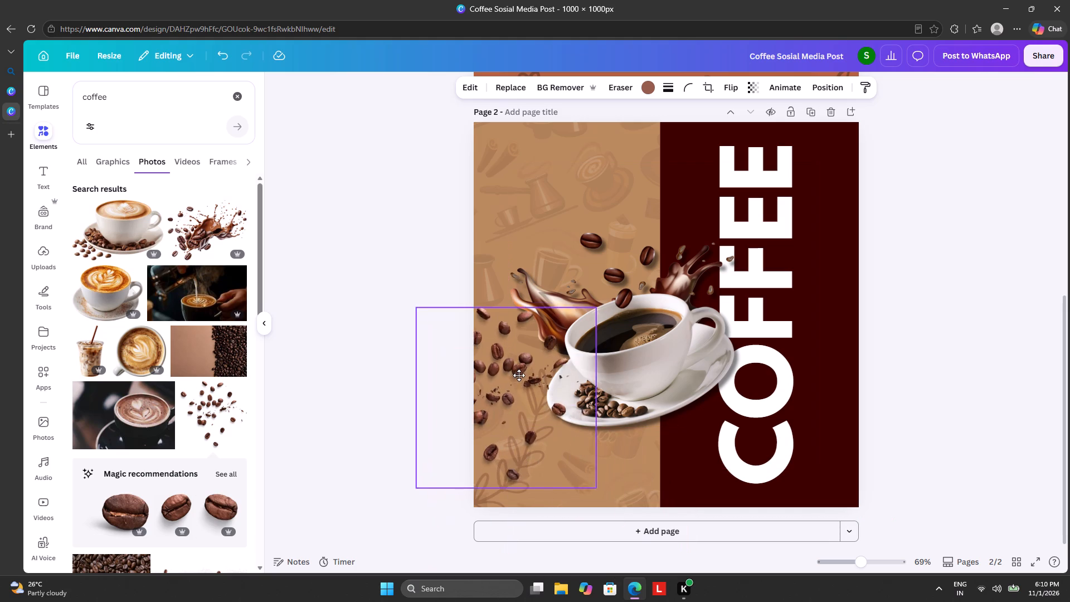
drag(519, 375, 486, 351)
click(393, 245)
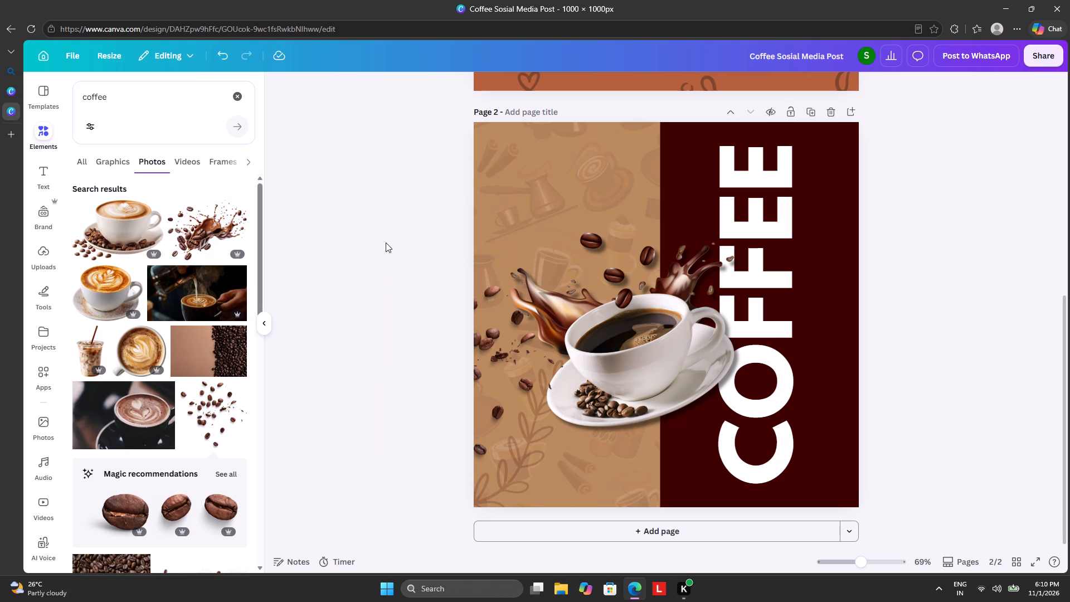
drag(493, 347, 496, 327)
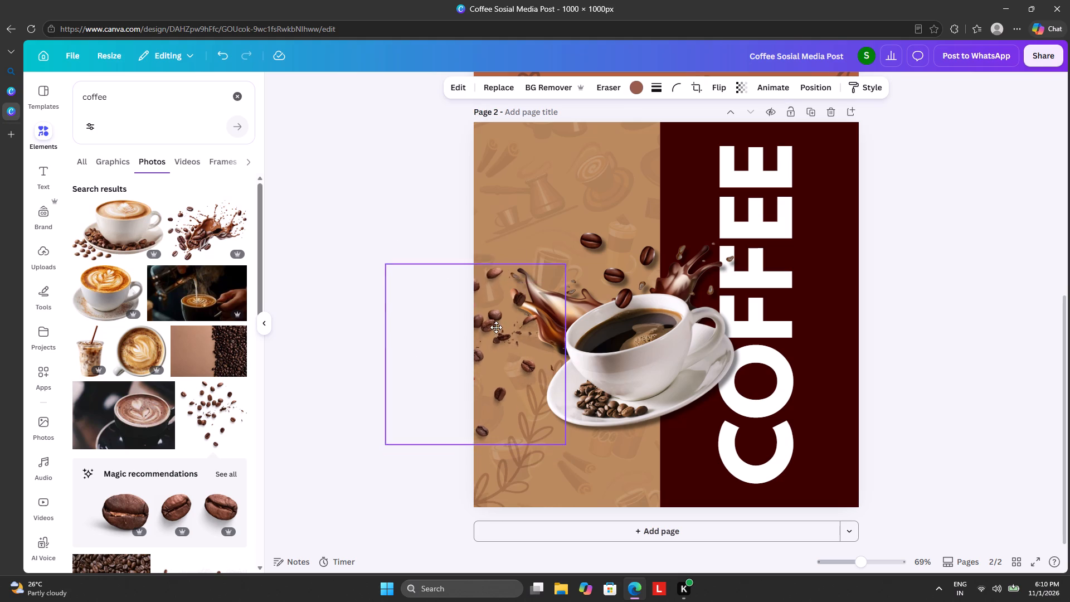
drag(496, 327, 482, 175)
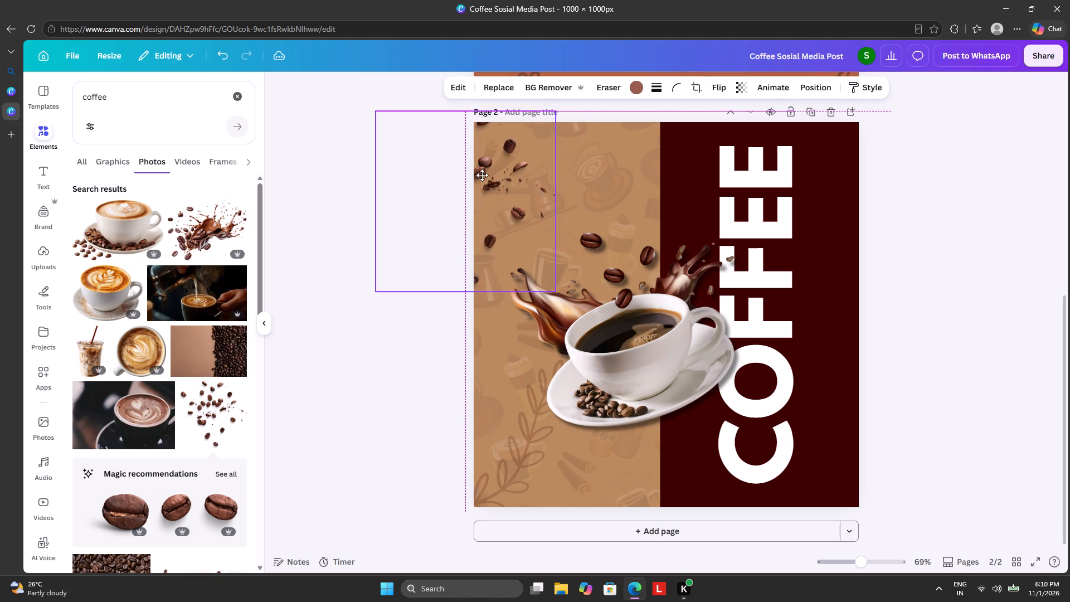
drag(482, 175, 683, 166)
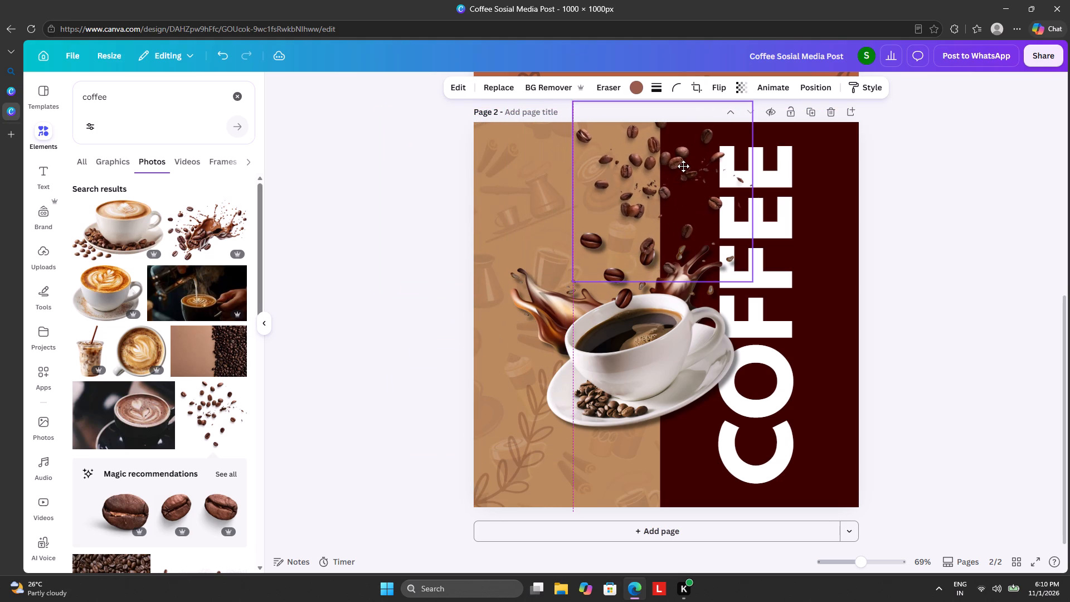
drag(683, 166, 904, 173)
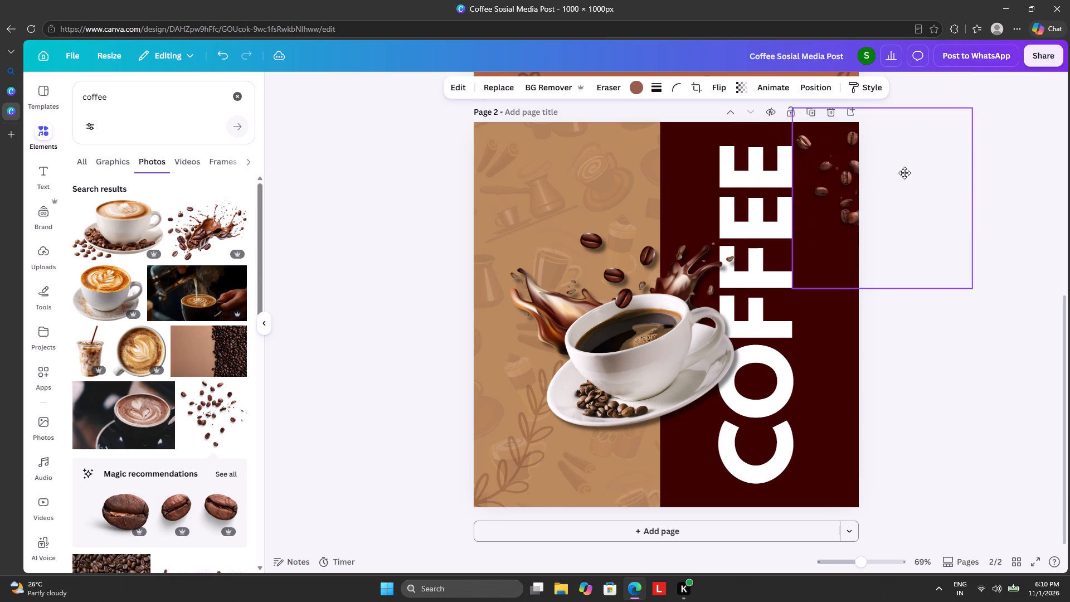
drag(904, 173, 907, 163)
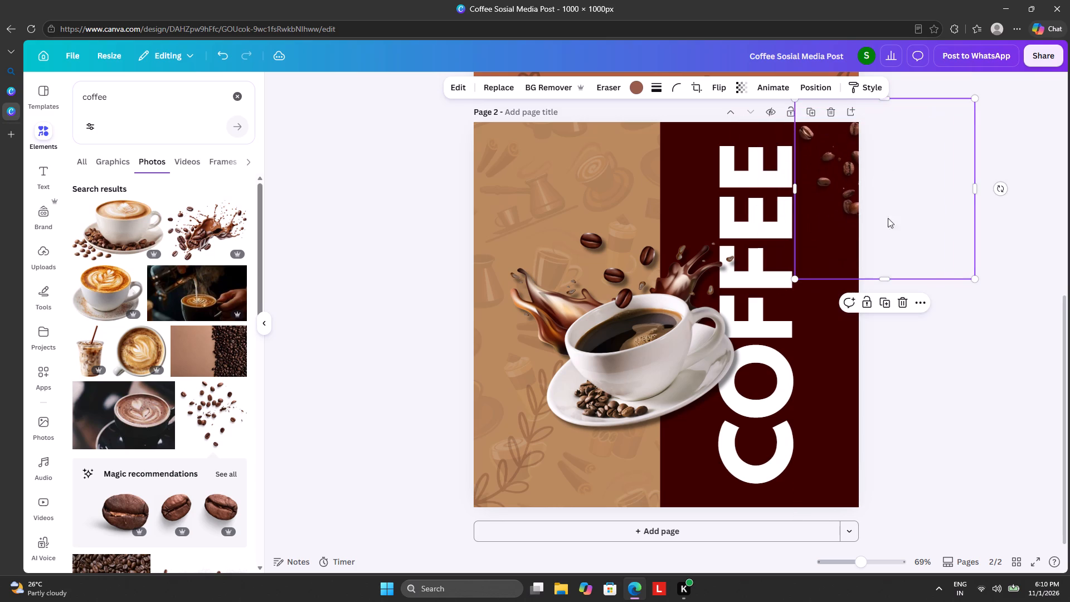
Duplicate the scattered coffee beans photo and place the copy overhanging the maroon half's lower outer corner.
click(889, 305)
drag(885, 221, 825, 526)
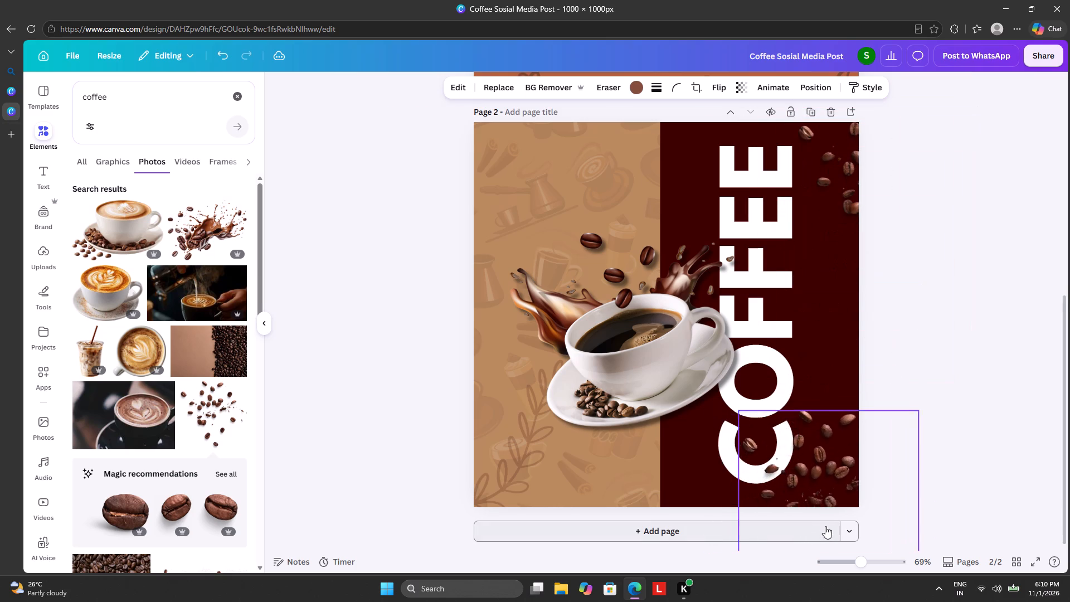
drag(825, 526, 650, 571)
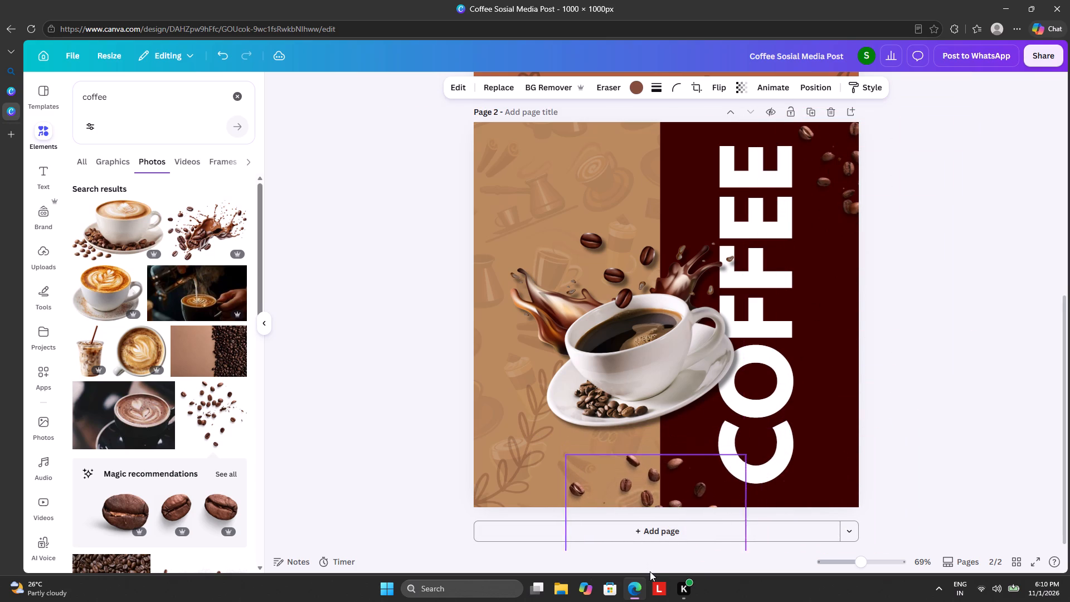
drag(650, 571, 704, 564)
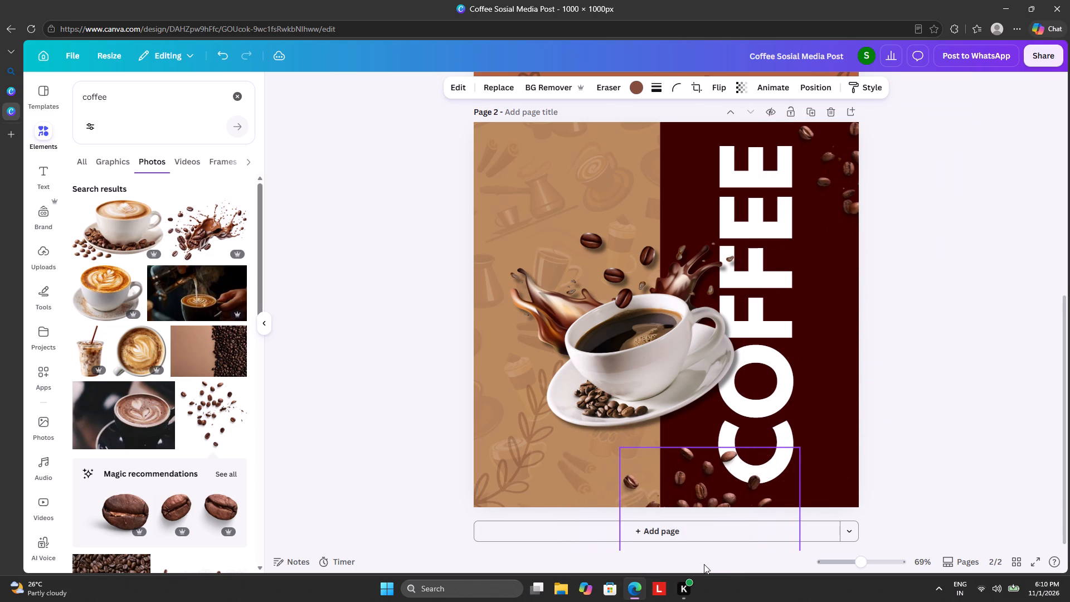
drag(704, 564, 758, 404)
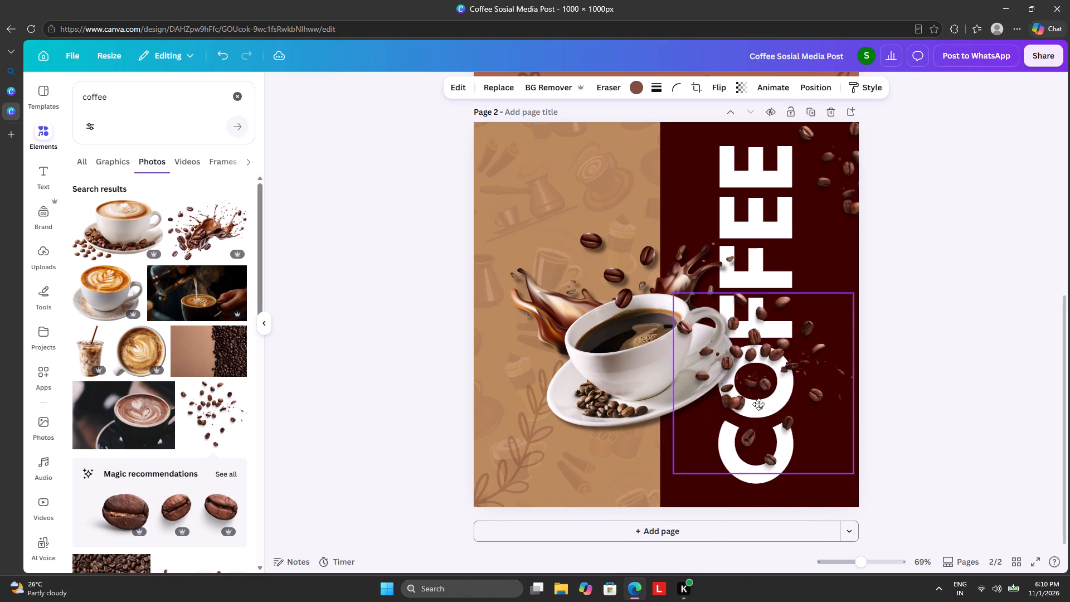
drag(758, 404, 728, 222)
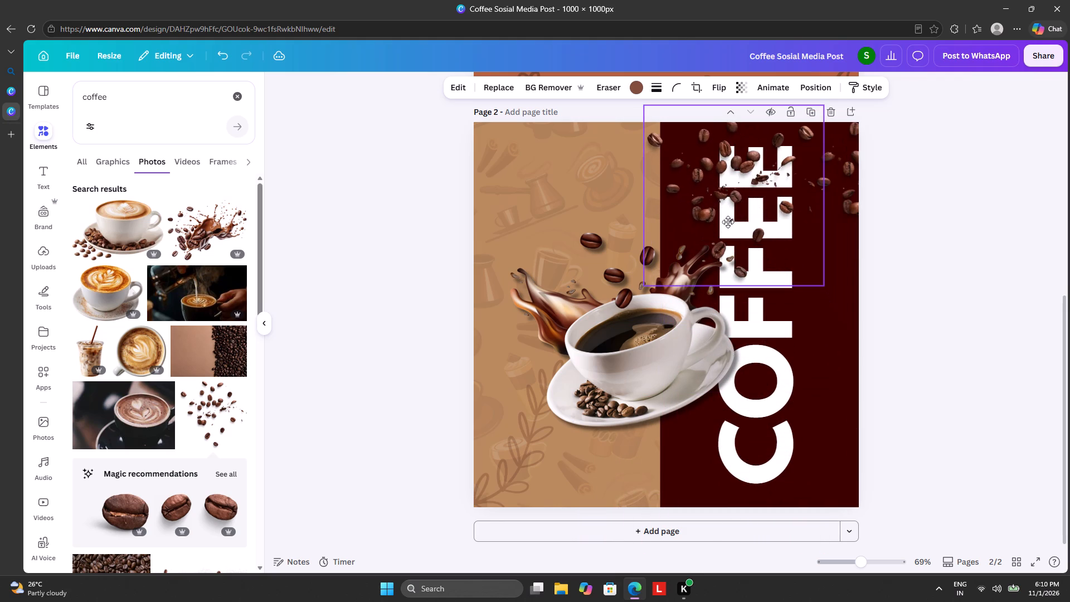
drag(728, 222, 728, 259)
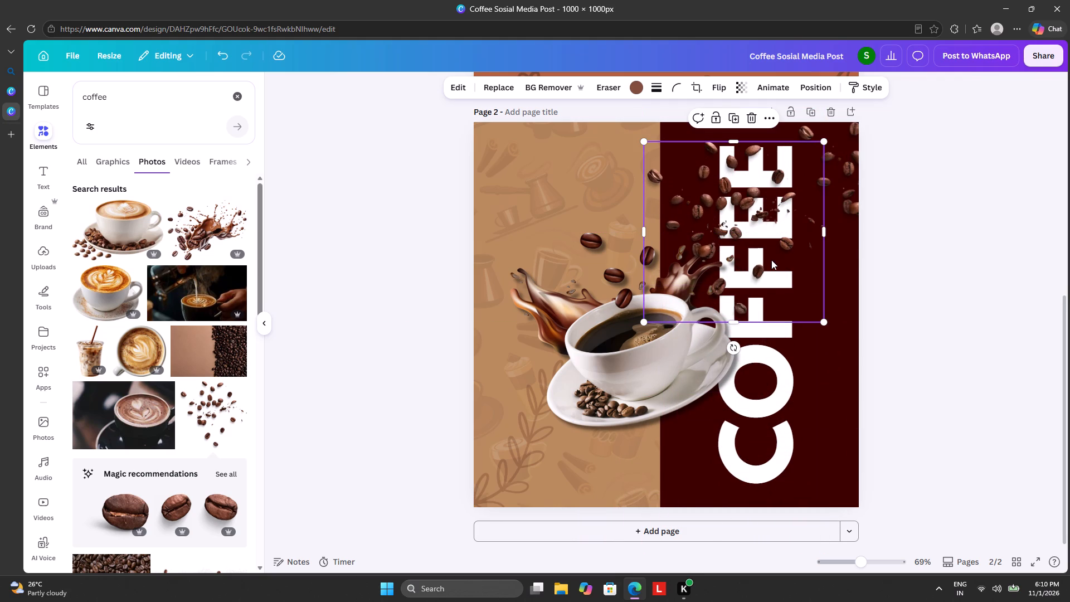
drag(772, 263, 937, 513)
Duplicate the lower-corner beans photo and place the copy so its top beans show along the tan half's bottom edge.
click(899, 370)
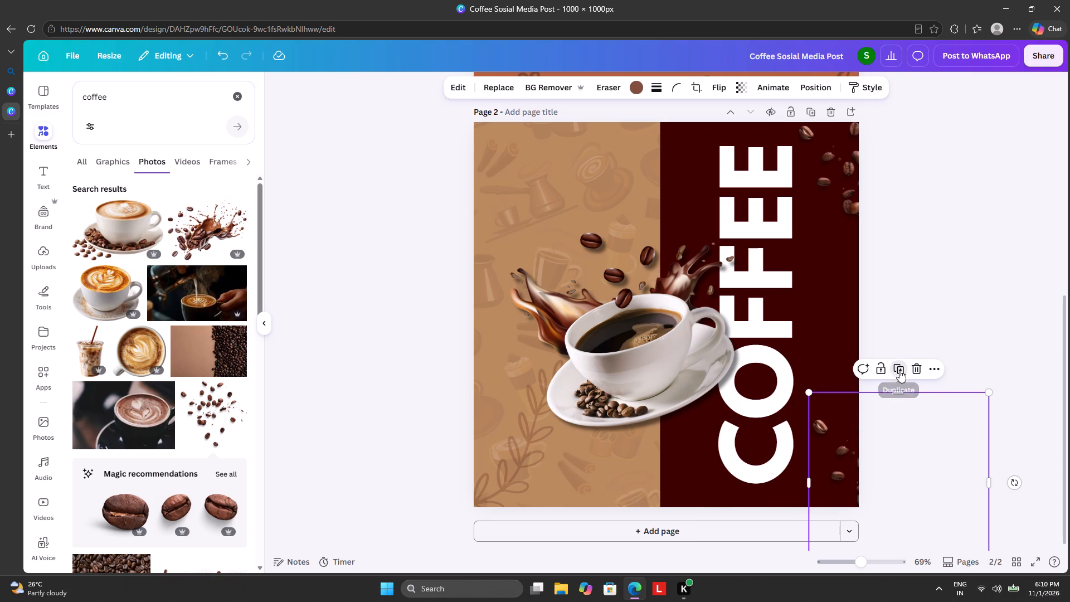
drag(901, 473, 523, 546)
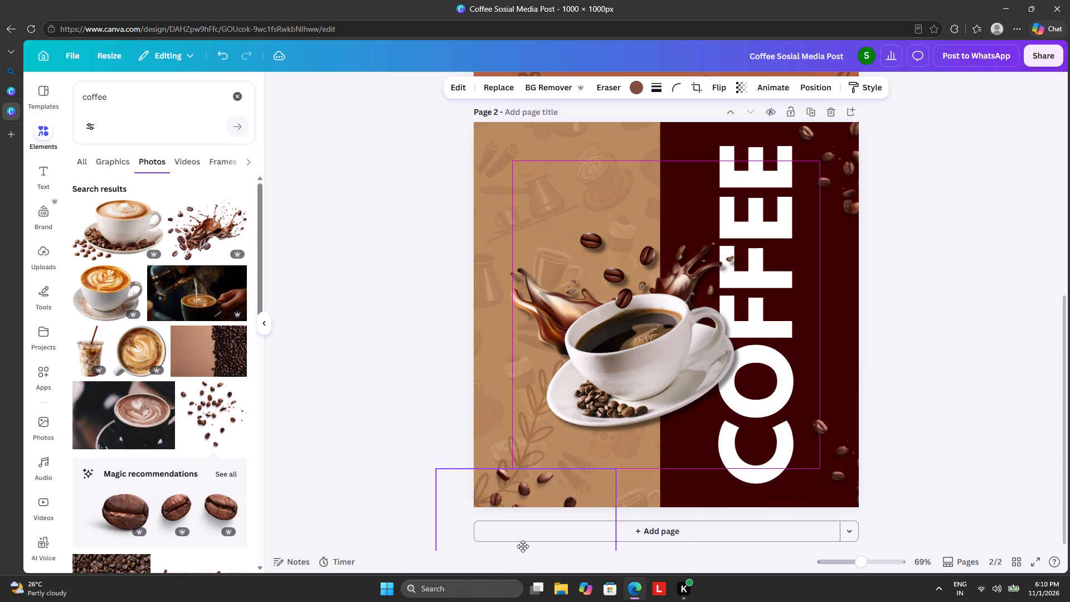
drag(523, 546, 601, 556)
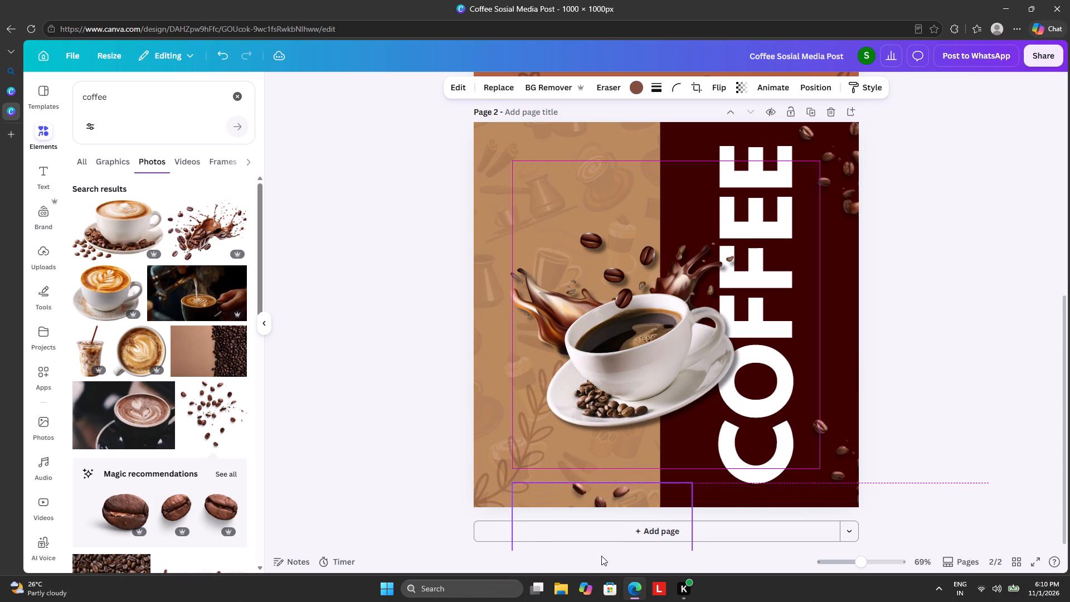
drag(601, 556, 601, 555)
Duplicate the bottom-edge beans photo and place the copy overhanging the tan half's upper outer corner.
click(604, 459)
drag(603, 511, 603, 504)
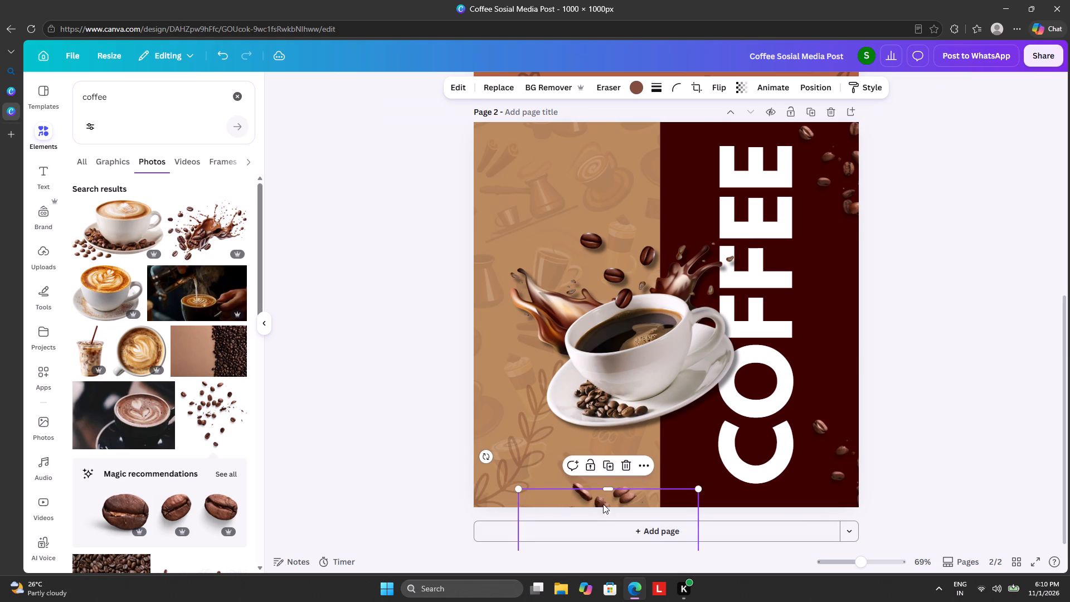
drag(603, 504, 474, 41)
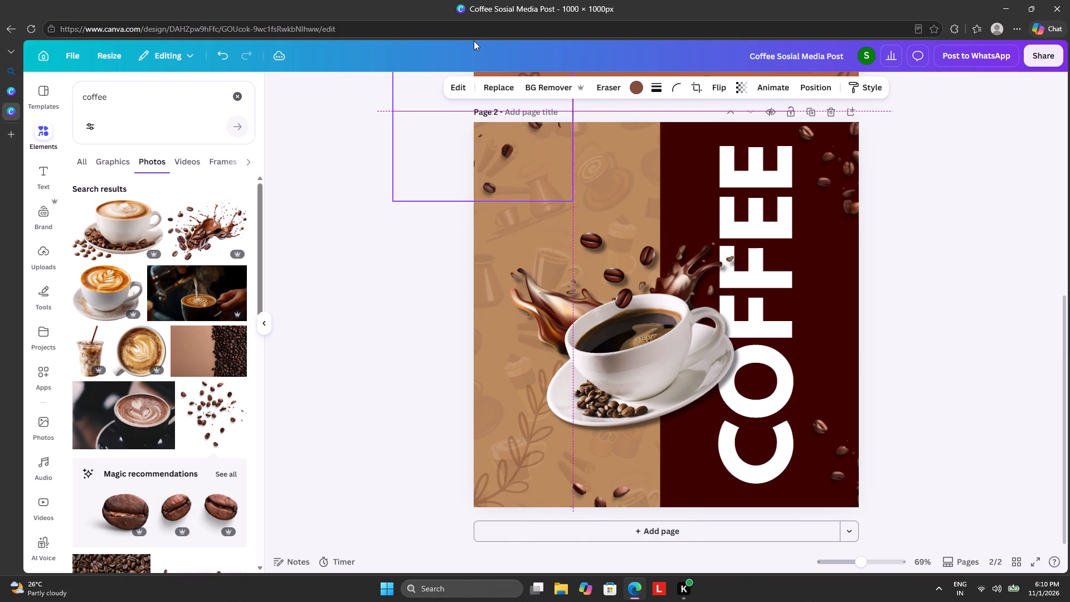
drag(474, 41, 469, 41)
click(310, 201)
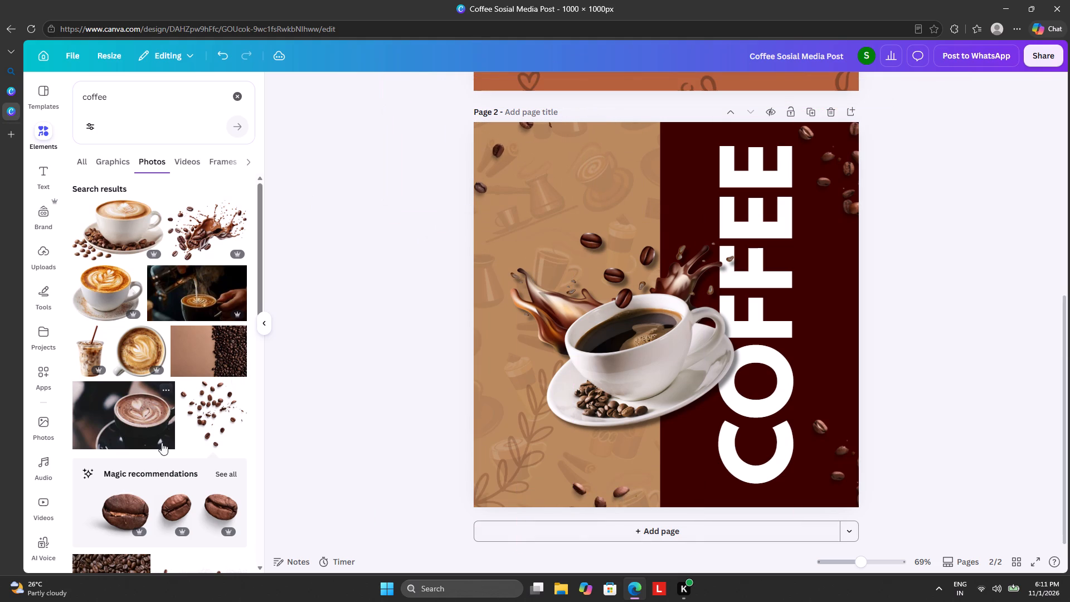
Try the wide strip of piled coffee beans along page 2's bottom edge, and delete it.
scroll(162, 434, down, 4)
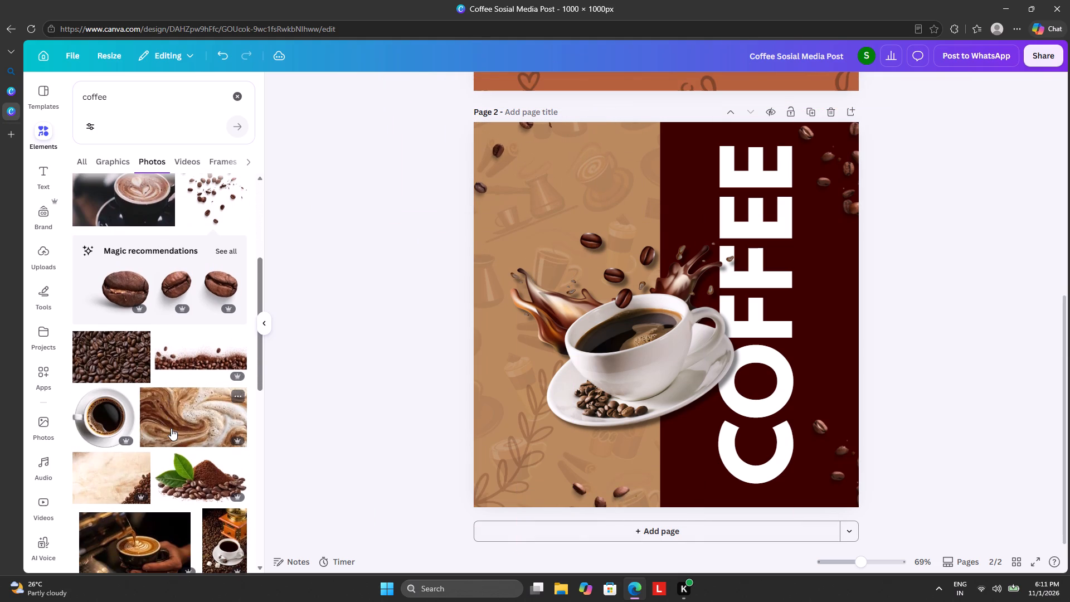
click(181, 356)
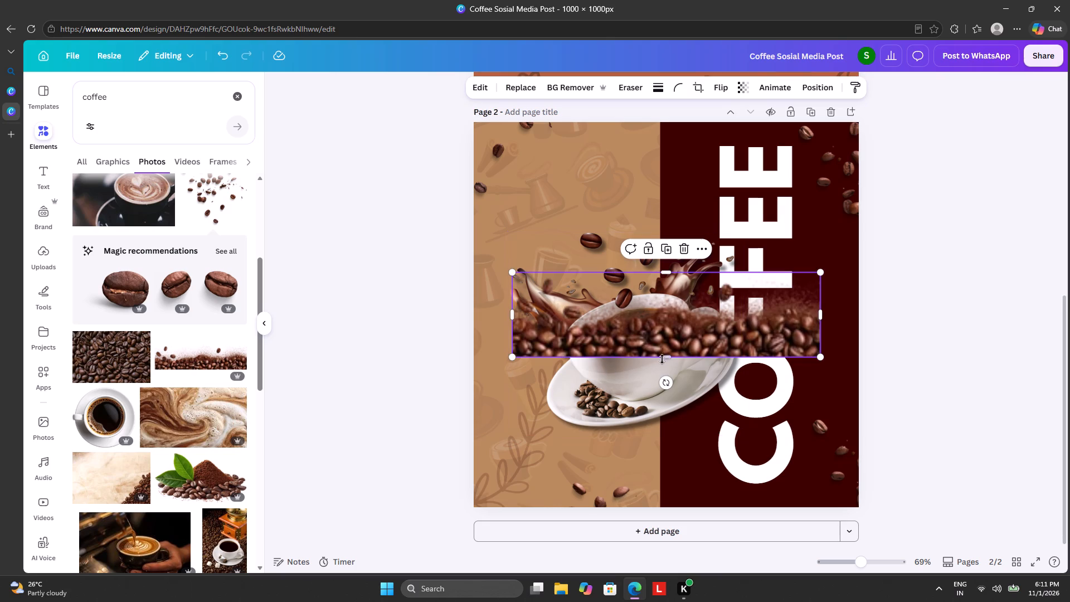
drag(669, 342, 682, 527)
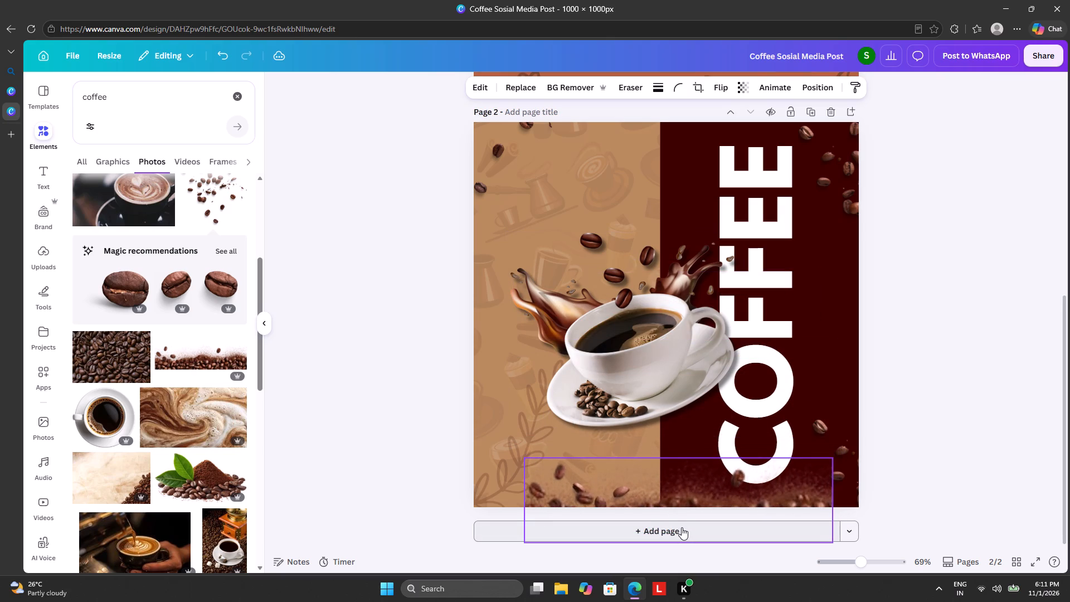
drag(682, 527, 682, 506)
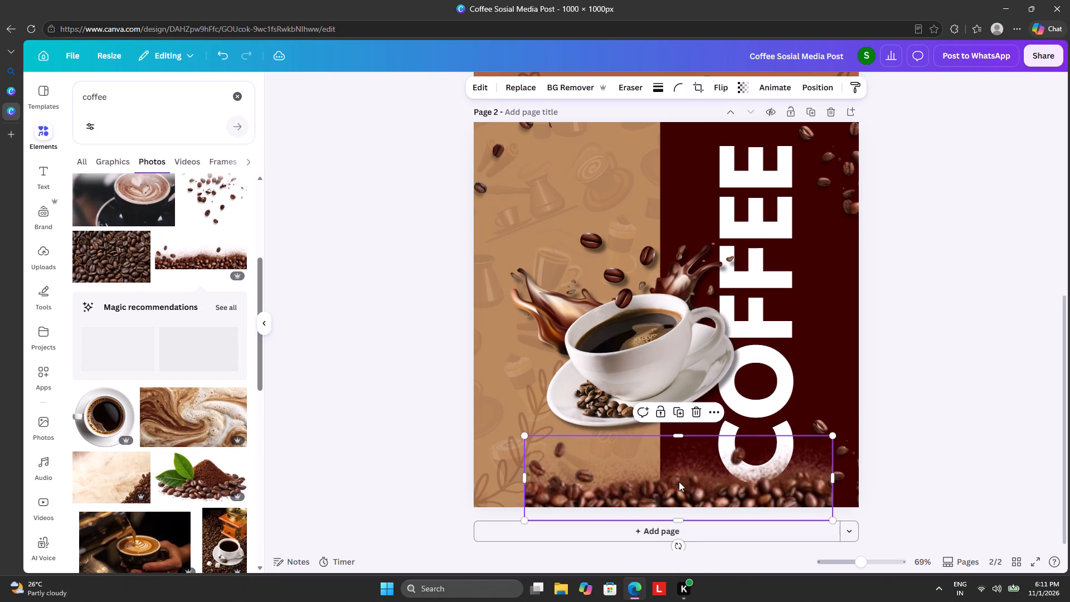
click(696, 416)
Look through more of the coffee photo results for further decoration suited to page 2.
scroll(129, 493, down, 3)
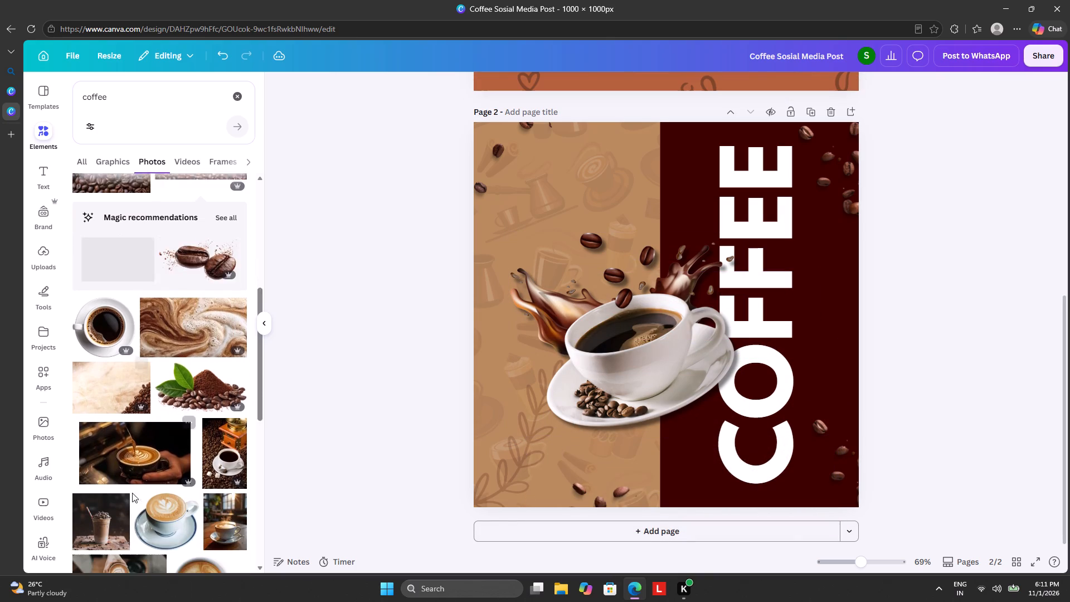
scroll(132, 493, down, 2)
scroll(213, 465, down, 3)
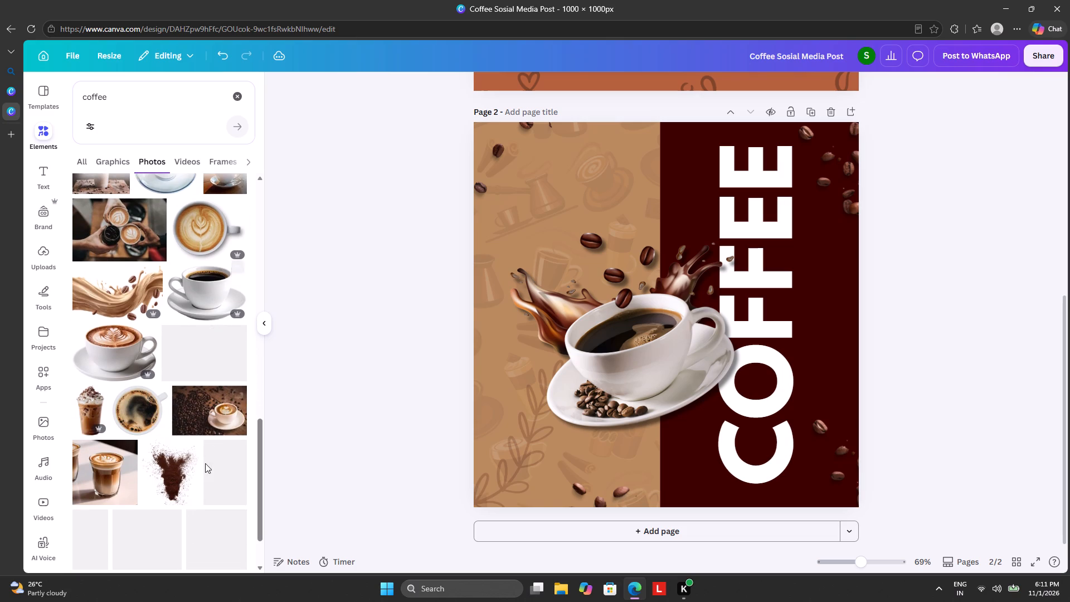
scroll(188, 431, down, 2)
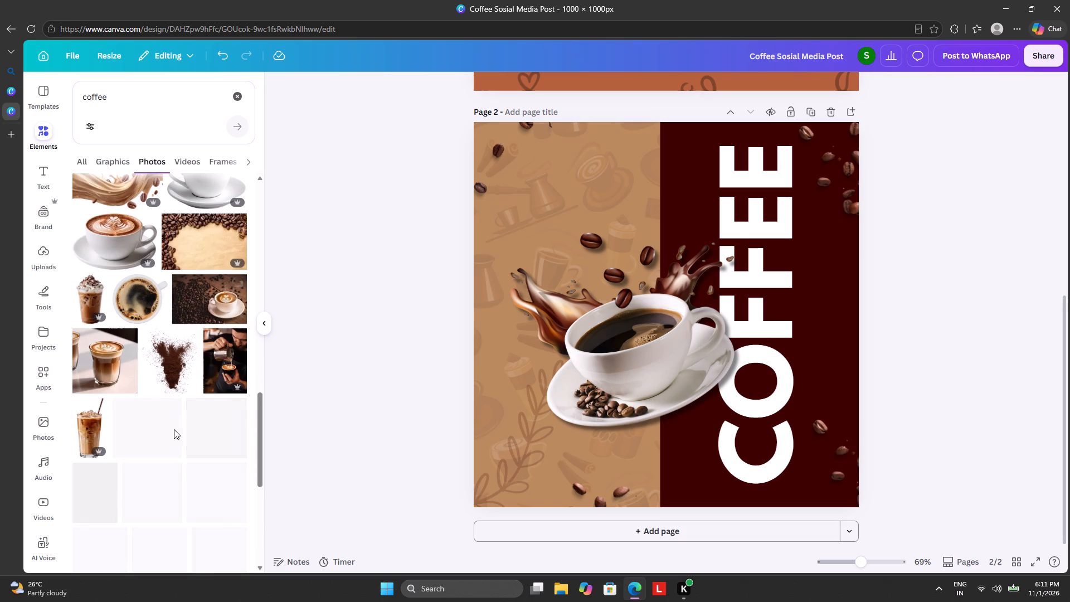
scroll(164, 429, down, 2)
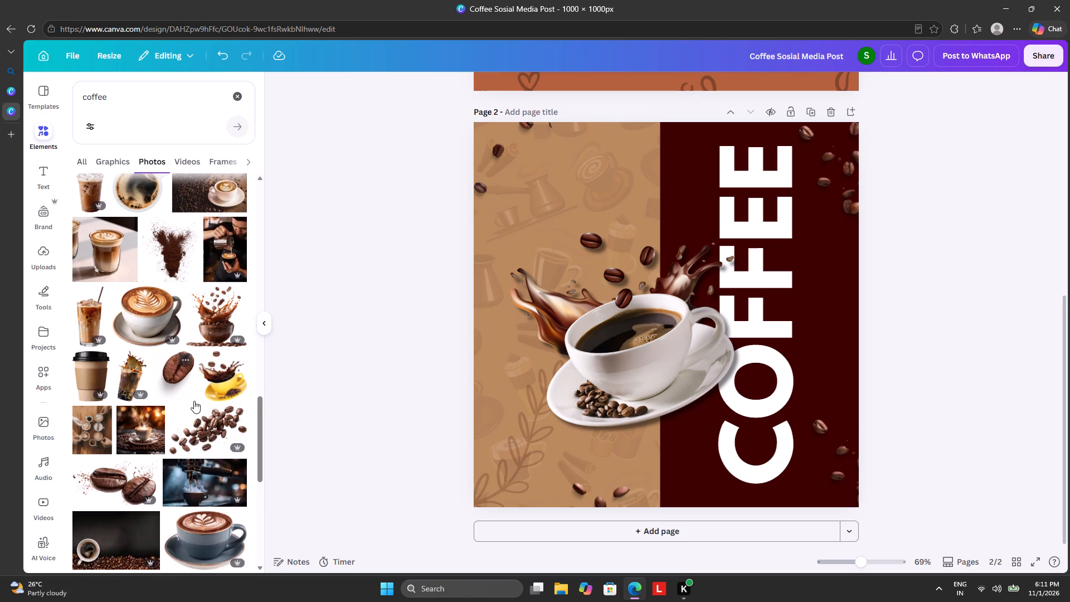
scroll(194, 401, down, 4)
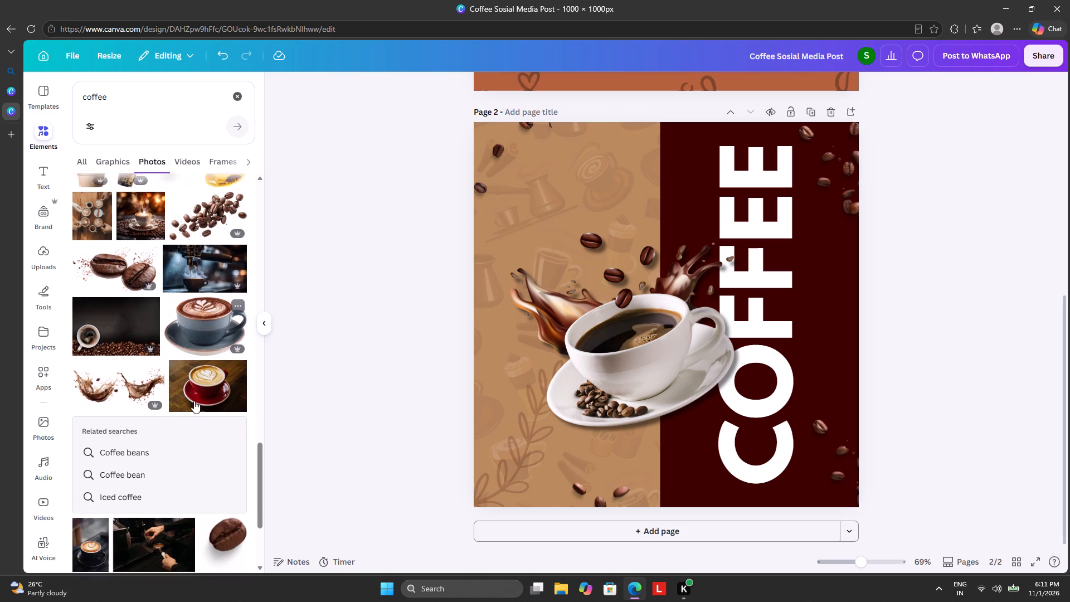
scroll(194, 401, down, 5)
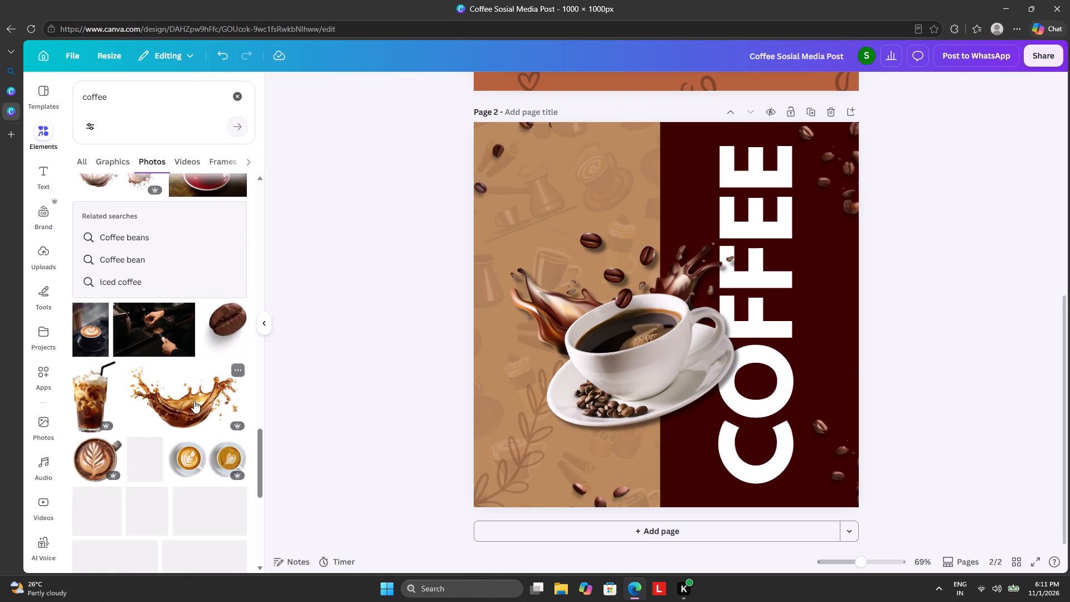
scroll(194, 401, down, 1)
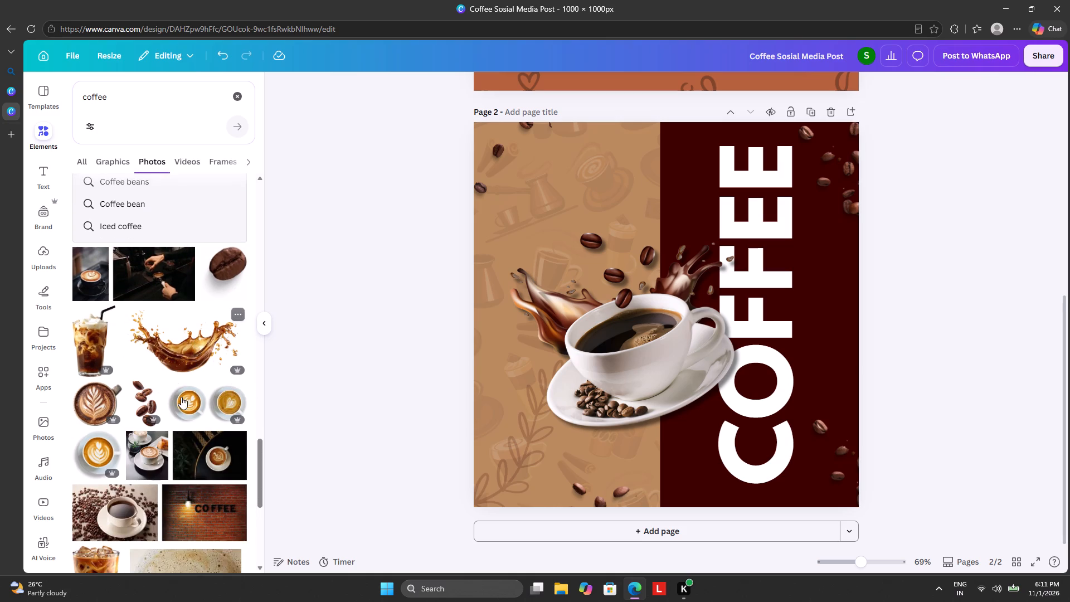
scroll(196, 434, down, 6)
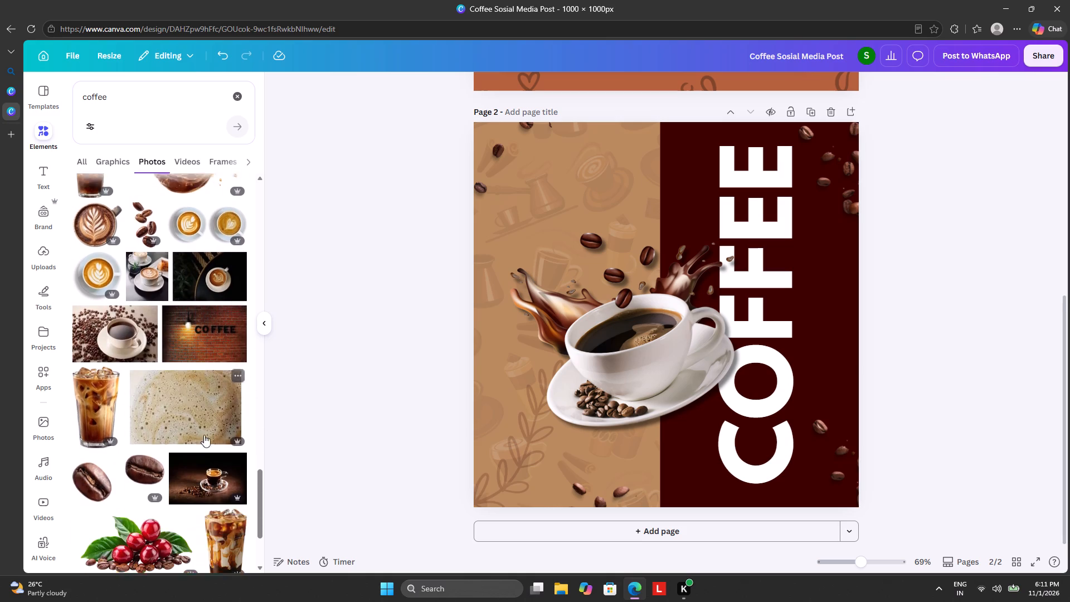
scroll(204, 435, down, 3)
scroll(525, 326, up, 7)
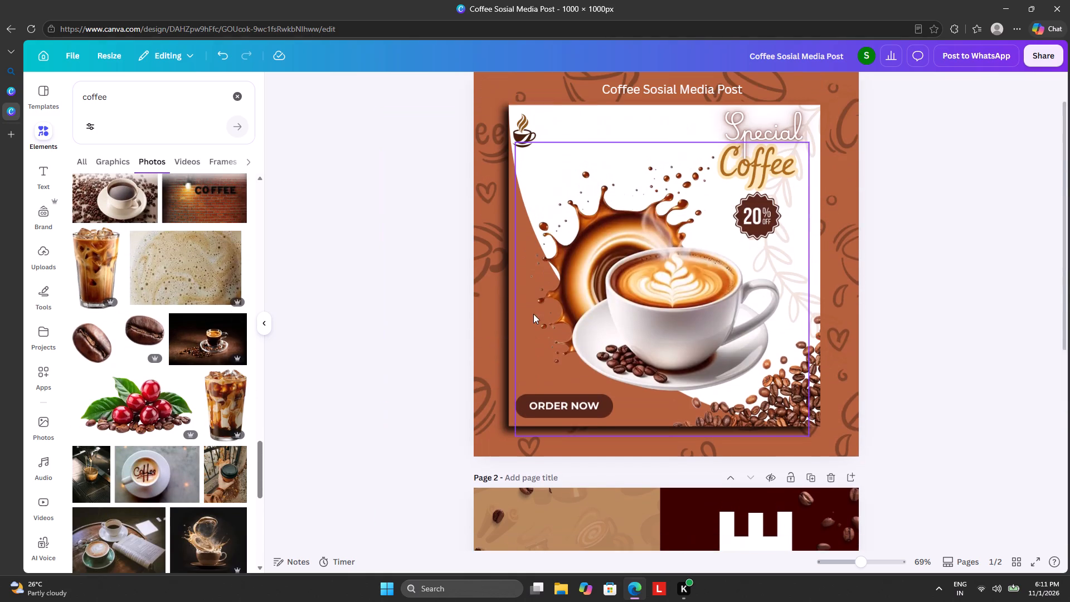
click(761, 256)
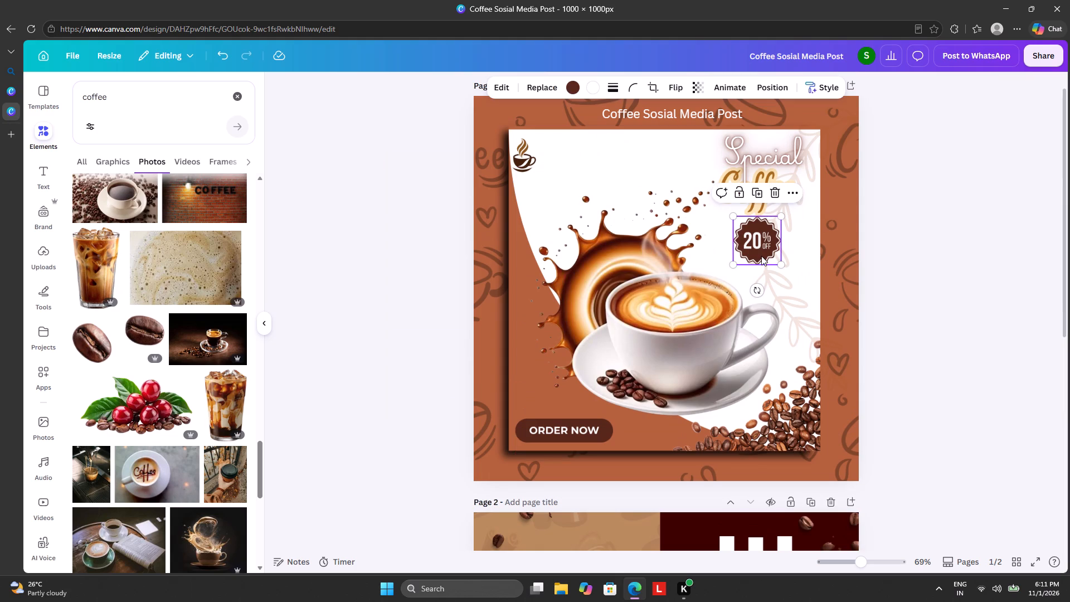
right_click(761, 256)
click(803, 230)
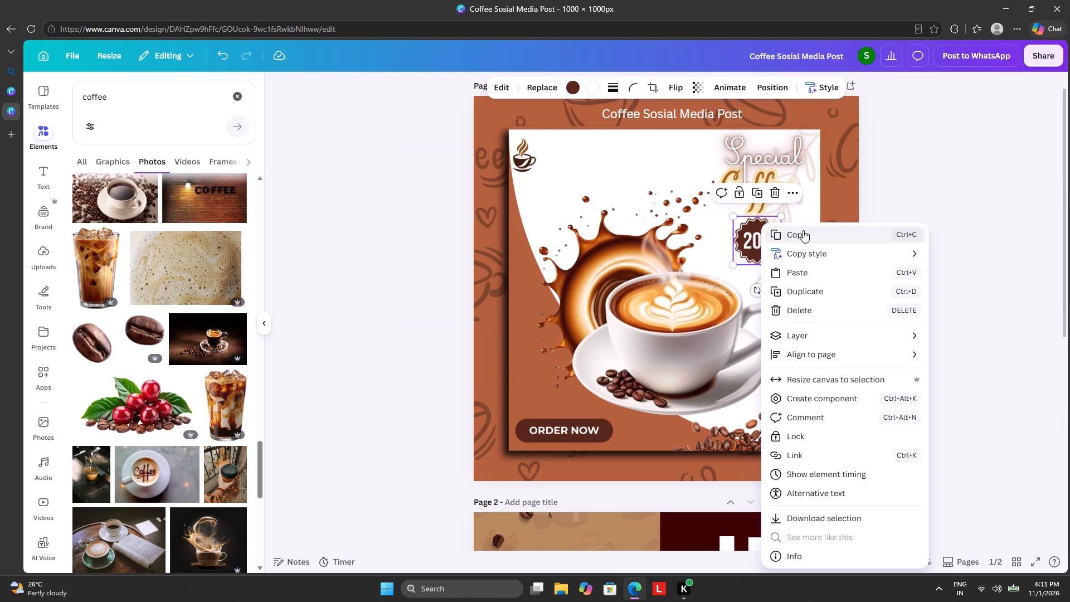
scroll(779, 276, down, 8)
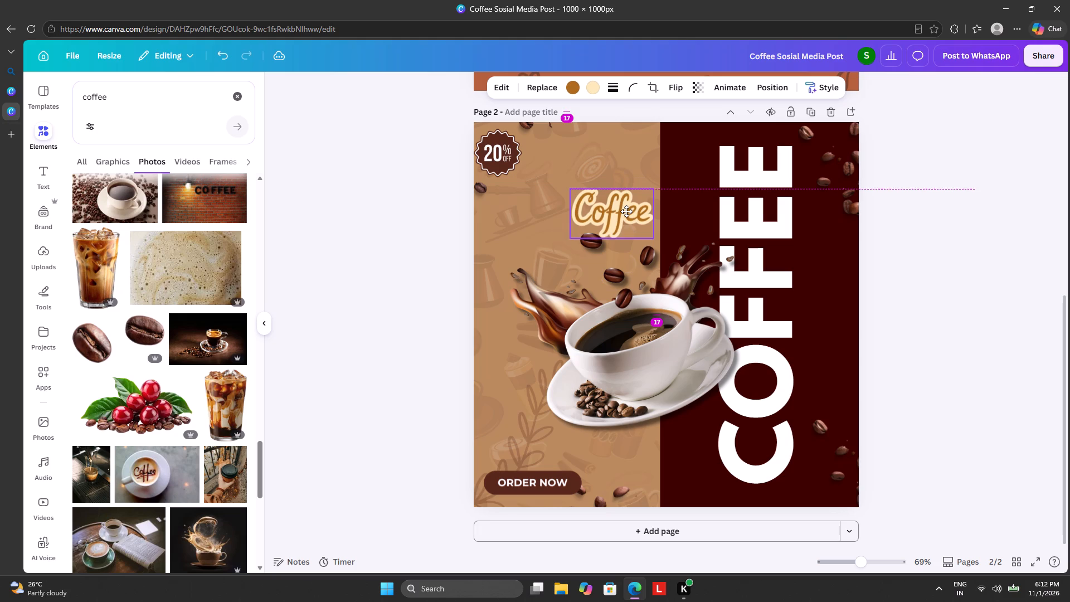
drag(626, 211, 595, 205)
Recolour page 2's script Coffee lettering with a chestnut #3d0000 outline and light orange #fce7b9 letters.
click(594, 90)
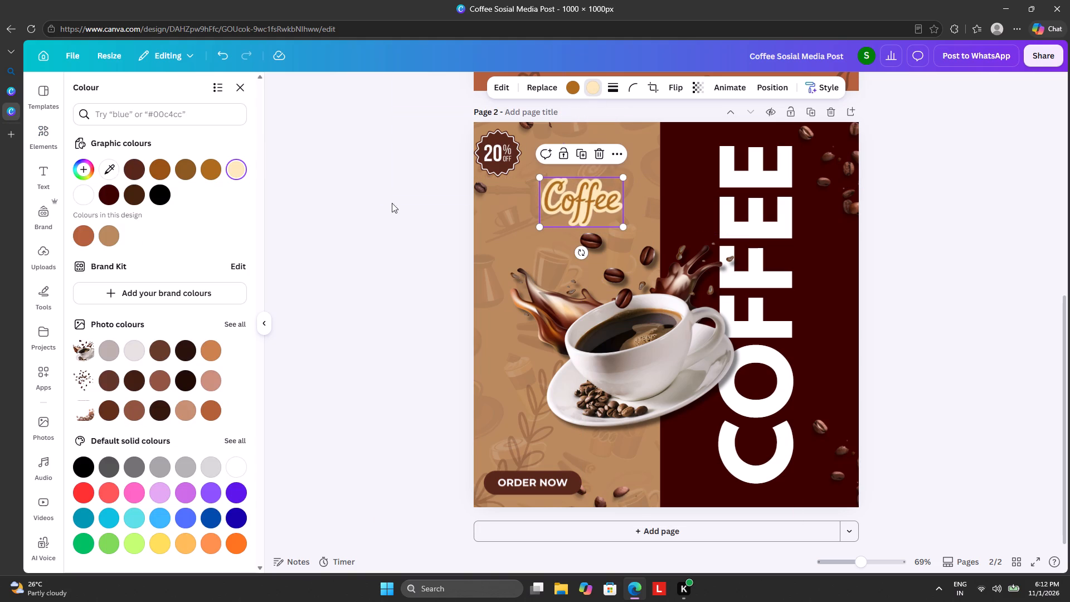
click(113, 195)
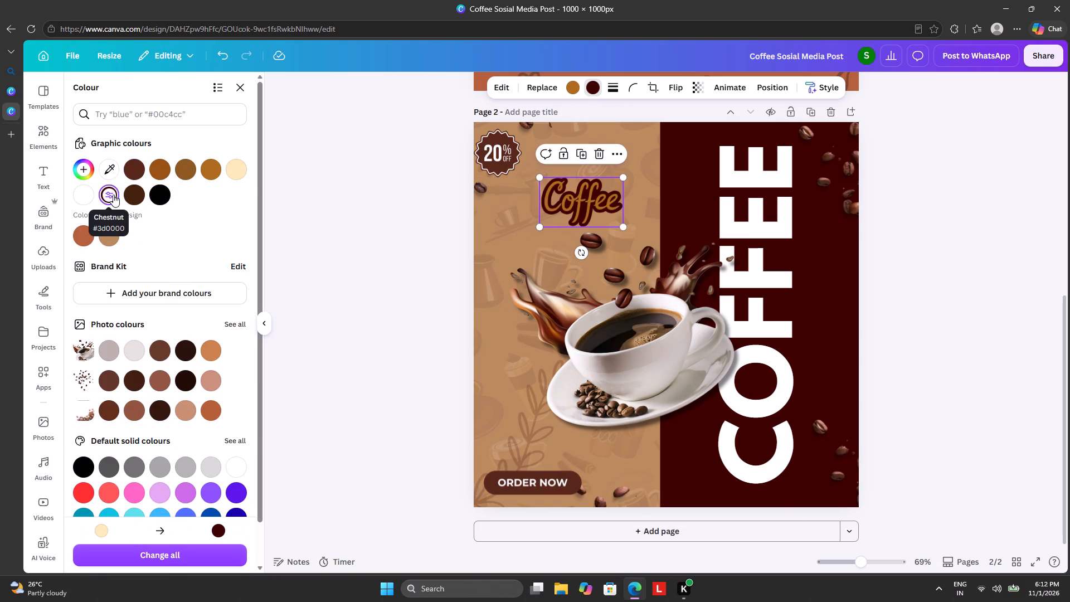
click(573, 81)
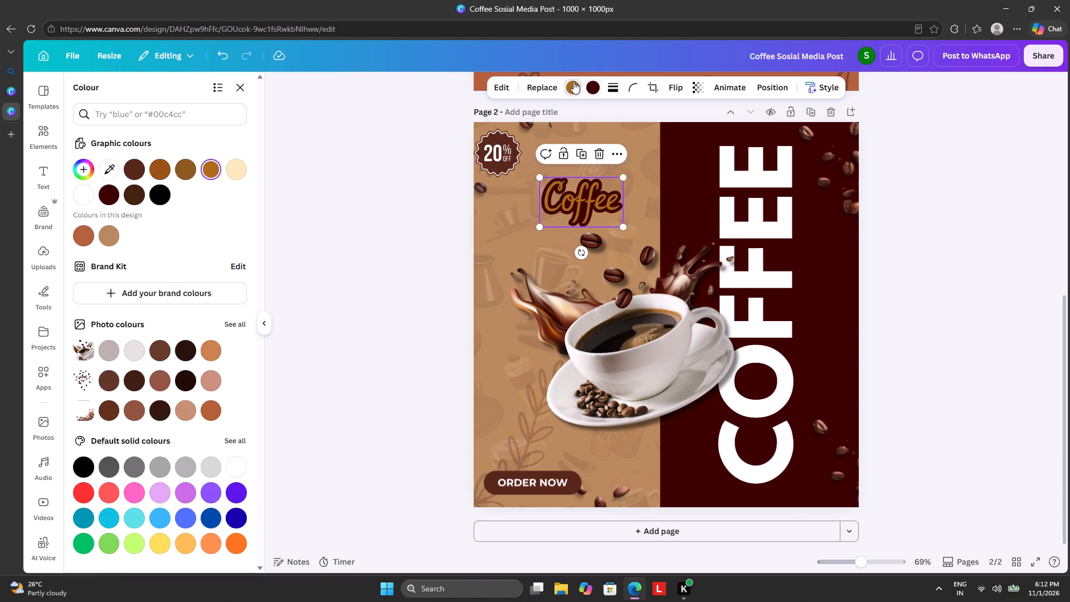
click(233, 159)
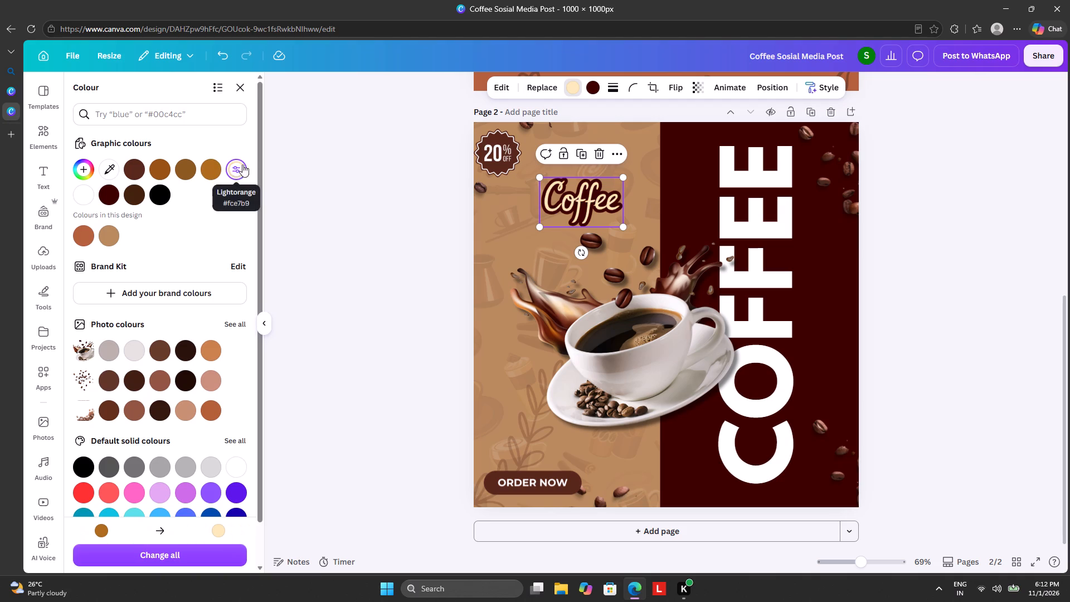
click(347, 160)
Delete the extra Coffee lettering pasted over the saucer on page 1.
scroll(350, 185, up, 5)
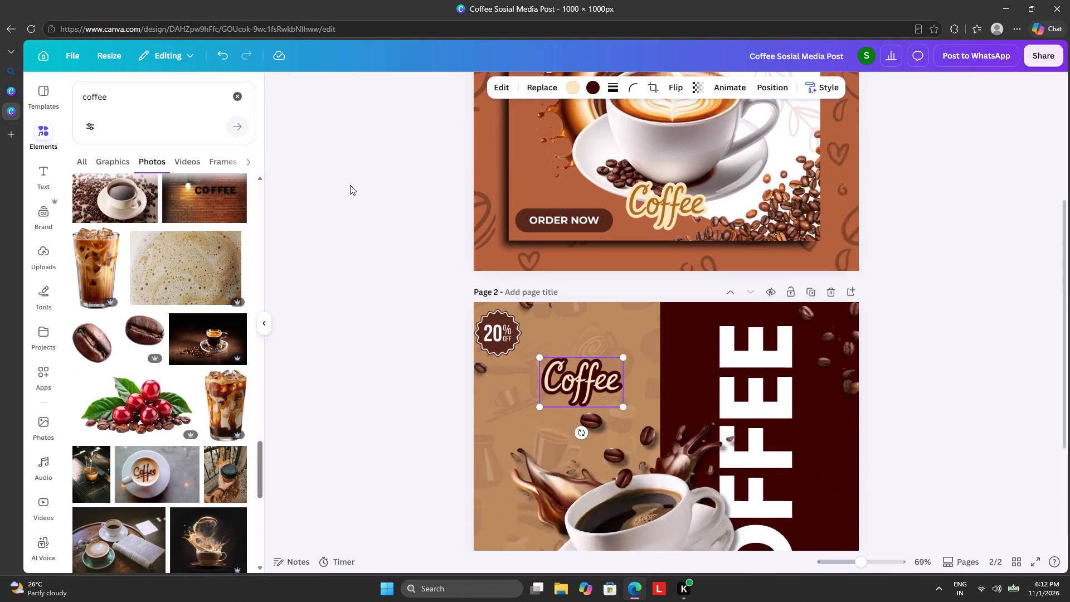
scroll(667, 206, up, 1)
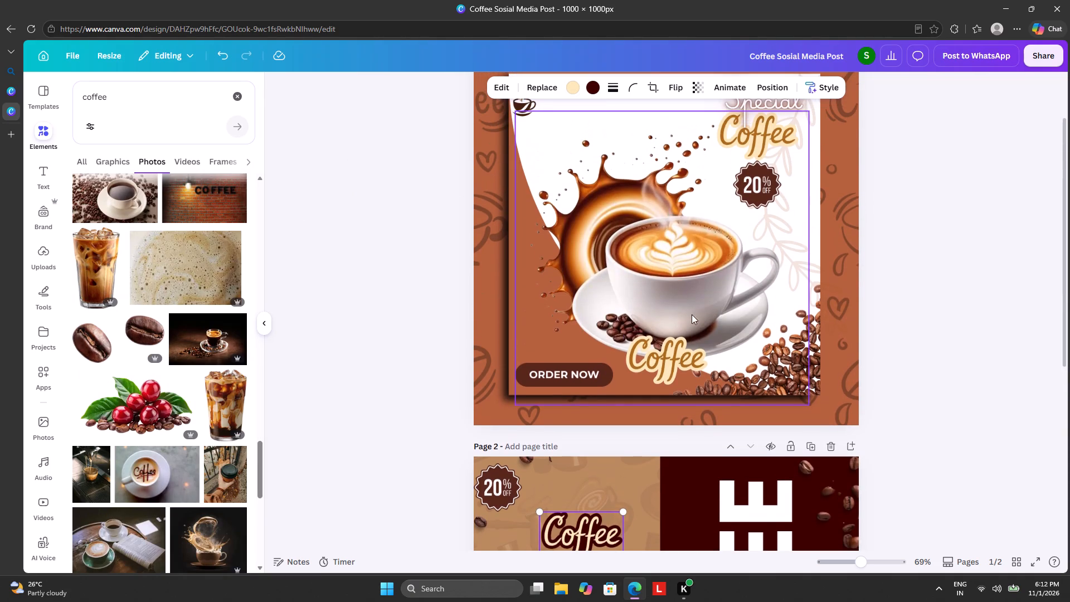
click(657, 357)
click(681, 309)
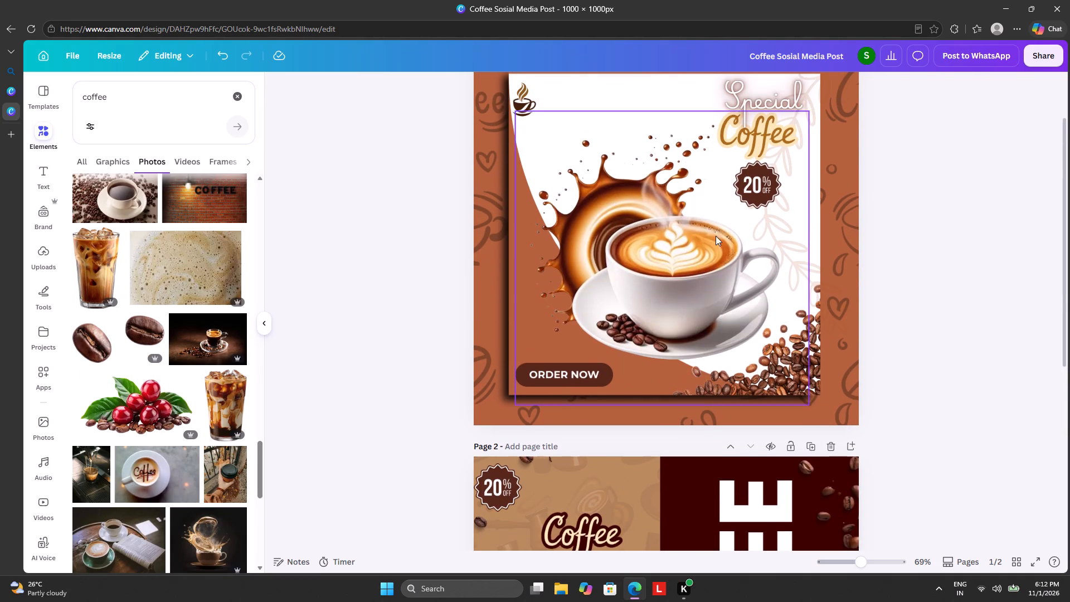
Copy the Special text from page 1 to the top of page 2's tan half, and offset the script Coffee lettering beneath it.
click(752, 100)
right_click(752, 100)
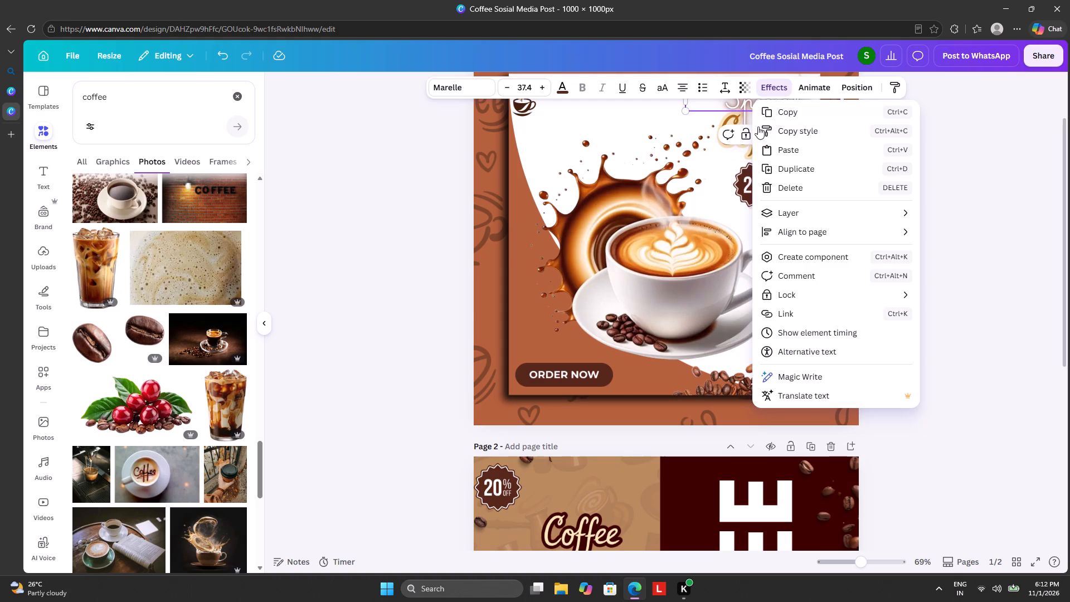
click(785, 103)
scroll(748, 254, down, 6)
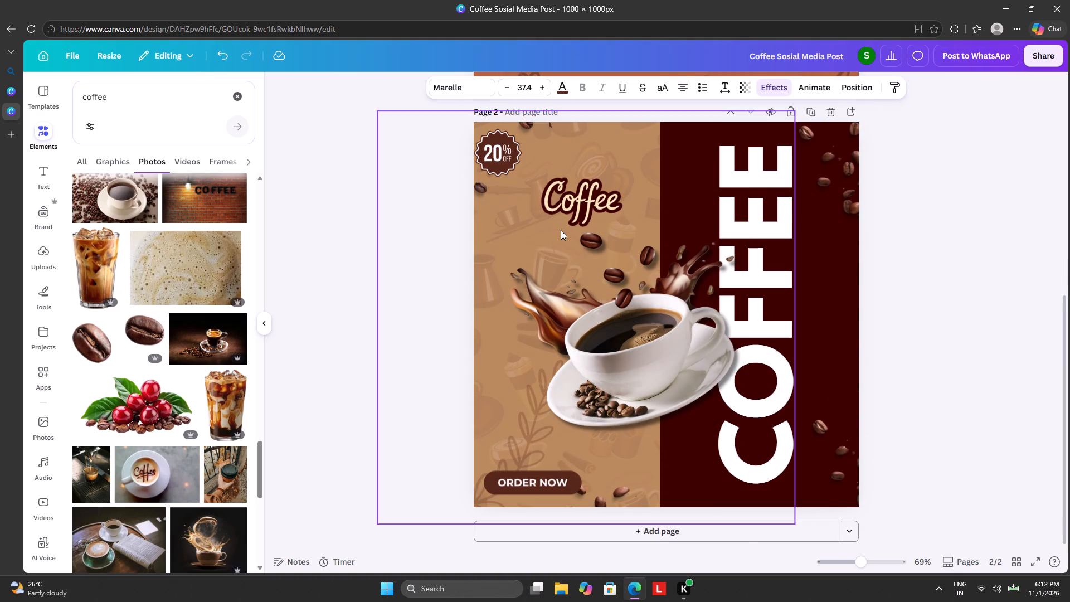
key(ctrl+v)
drag(704, 181, 551, 174)
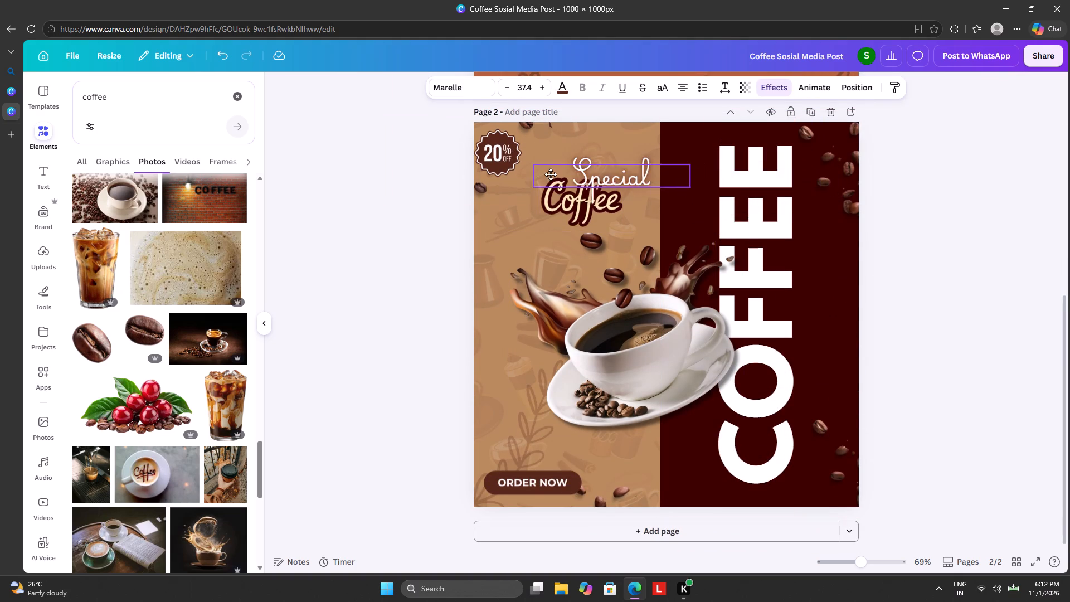
drag(551, 174, 519, 156)
drag(568, 201, 597, 198)
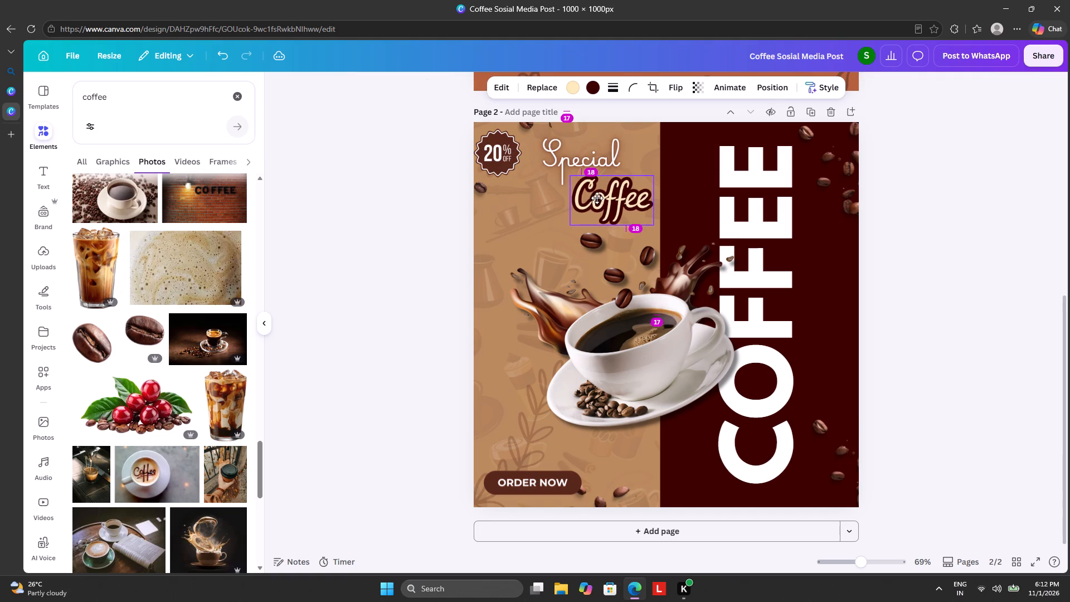
drag(597, 198, 597, 196)
click(390, 253)
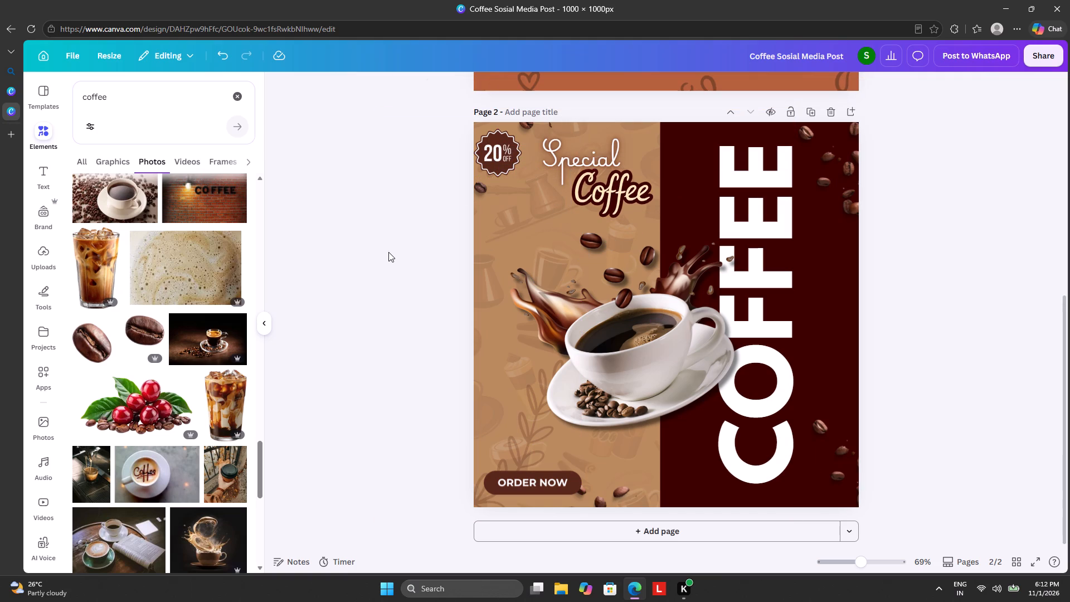
Tilt the script Coffee and Special lettering upward at a similar slant, and position Special against Coffee's upper edge.
click(594, 192)
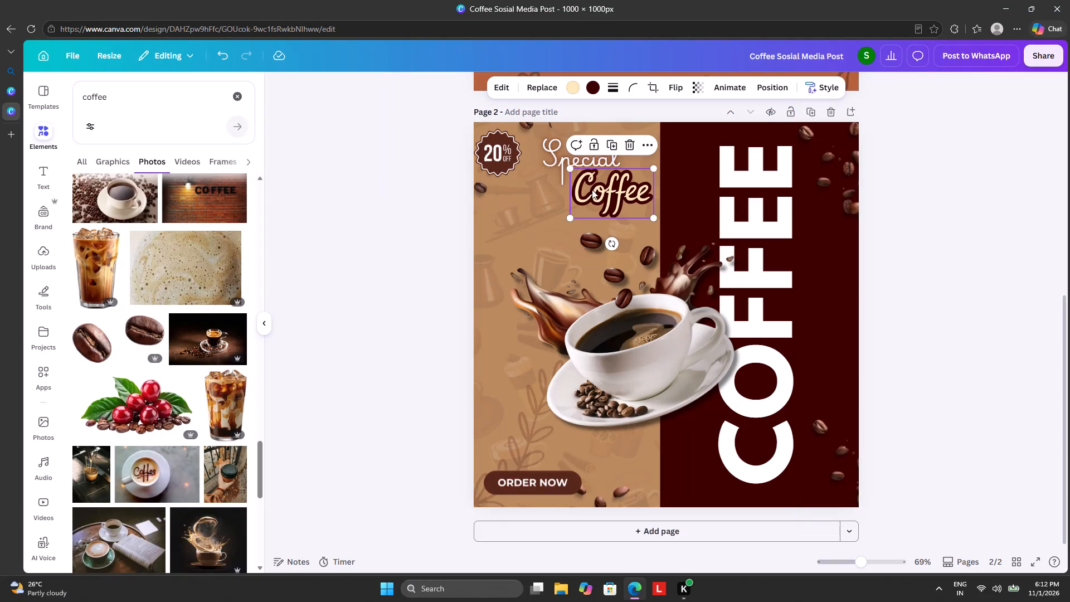
drag(611, 247, 616, 247)
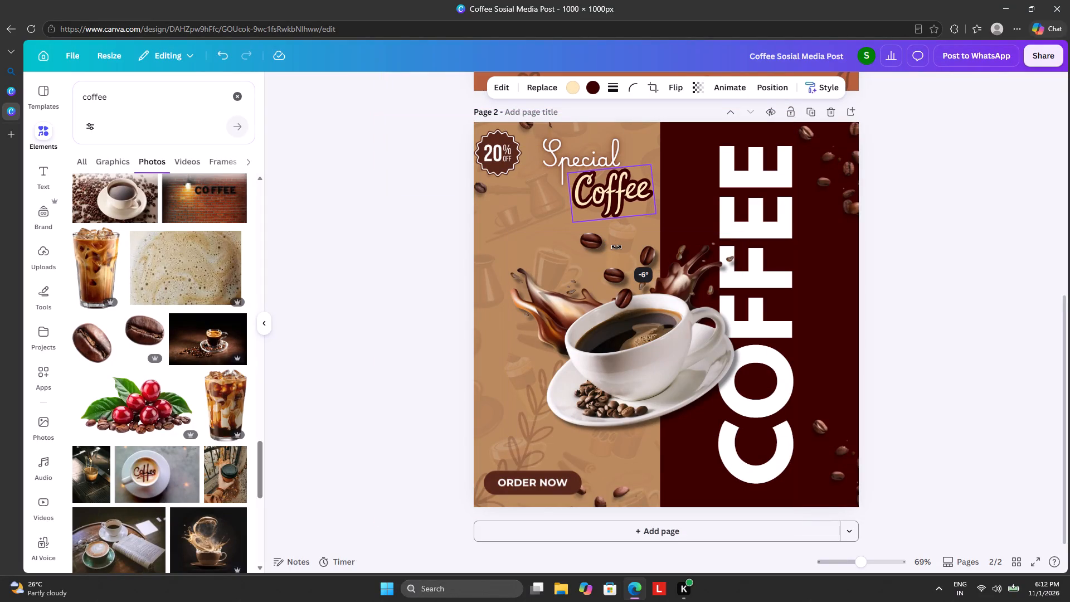
drag(616, 247, 623, 246)
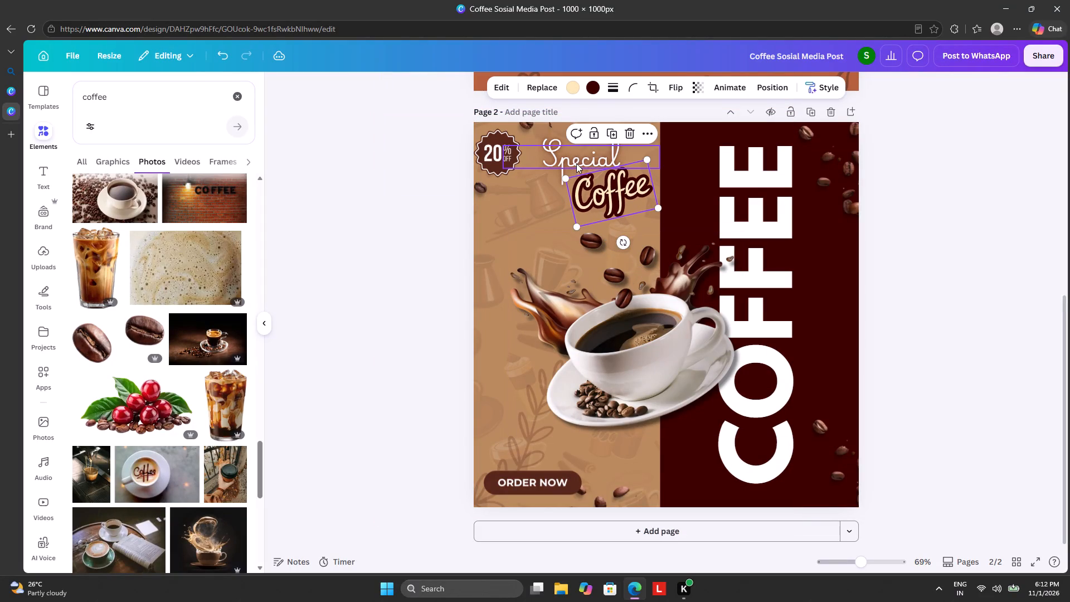
click(576, 159)
drag(595, 195, 603, 193)
drag(584, 192, 597, 200)
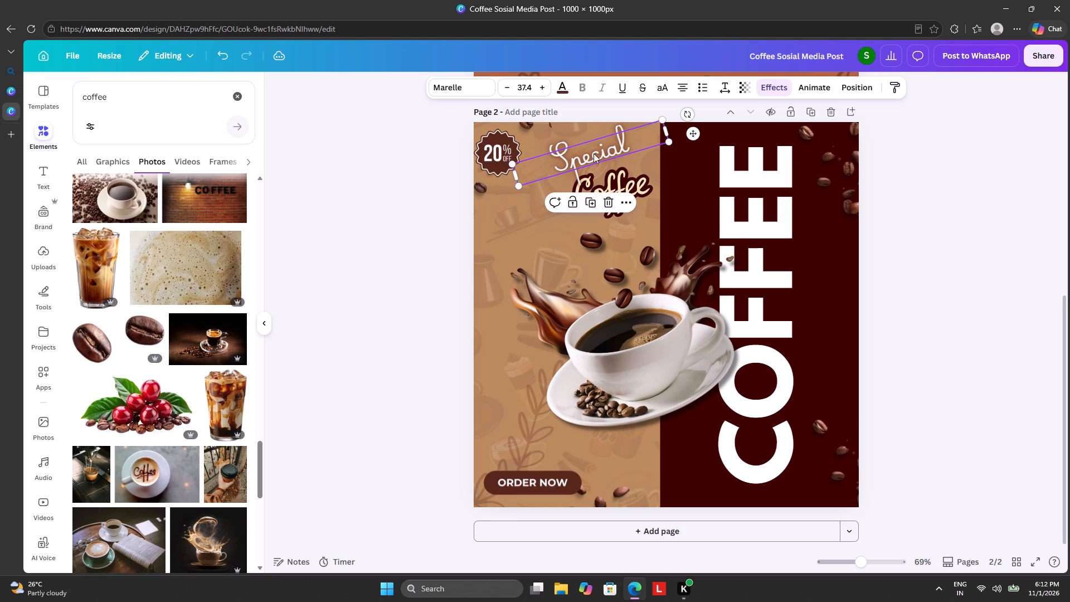
drag(595, 147, 572, 162)
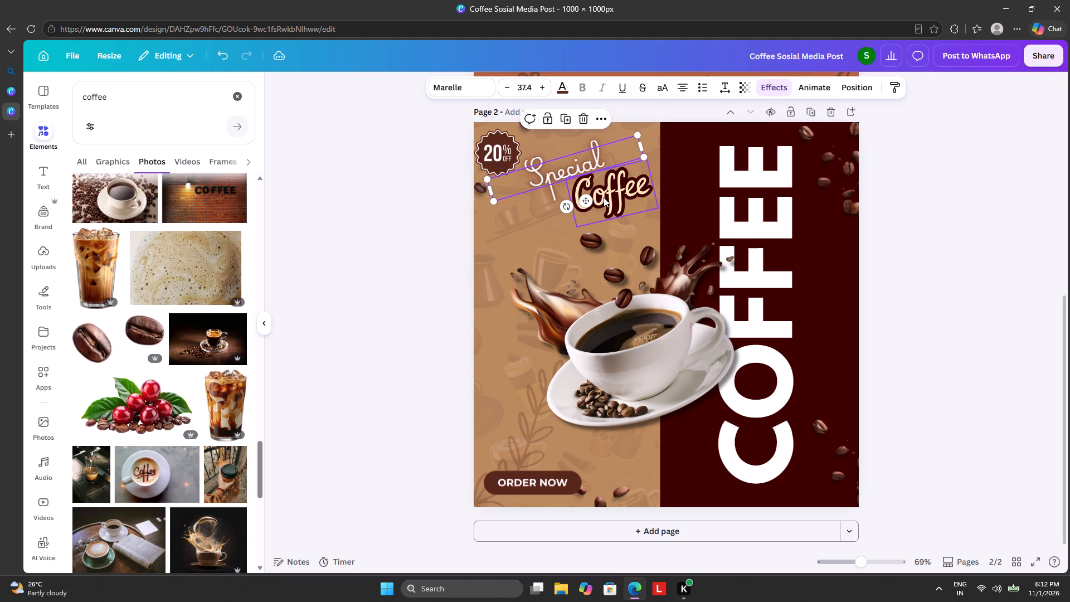
Tilt the script Coffee lettering slightly more, shrink it, and tuck it under the Special text.
click(604, 198)
click(617, 242)
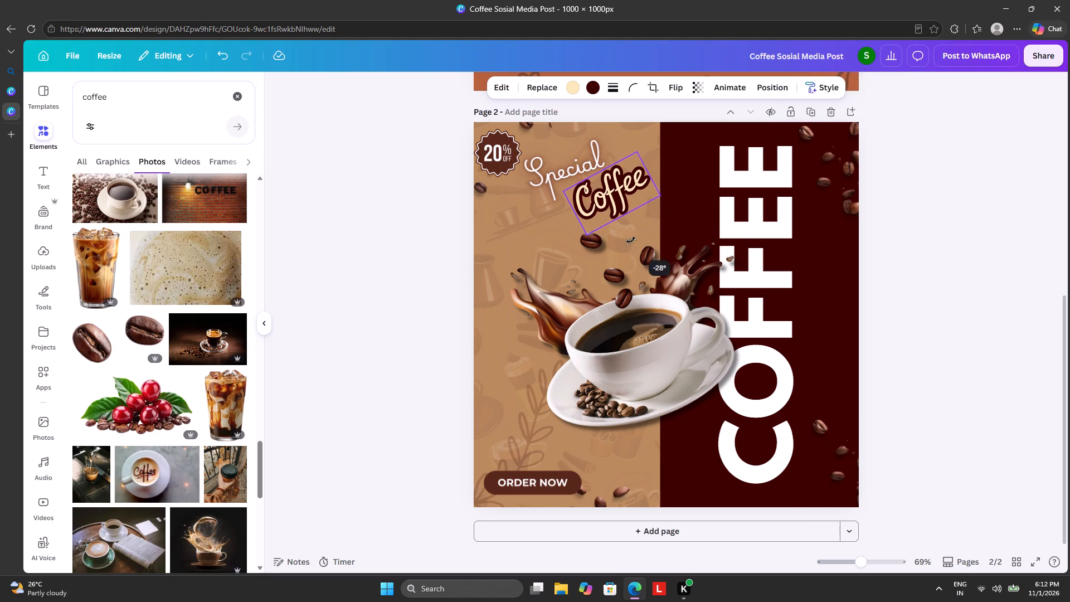
drag(656, 202, 653, 202)
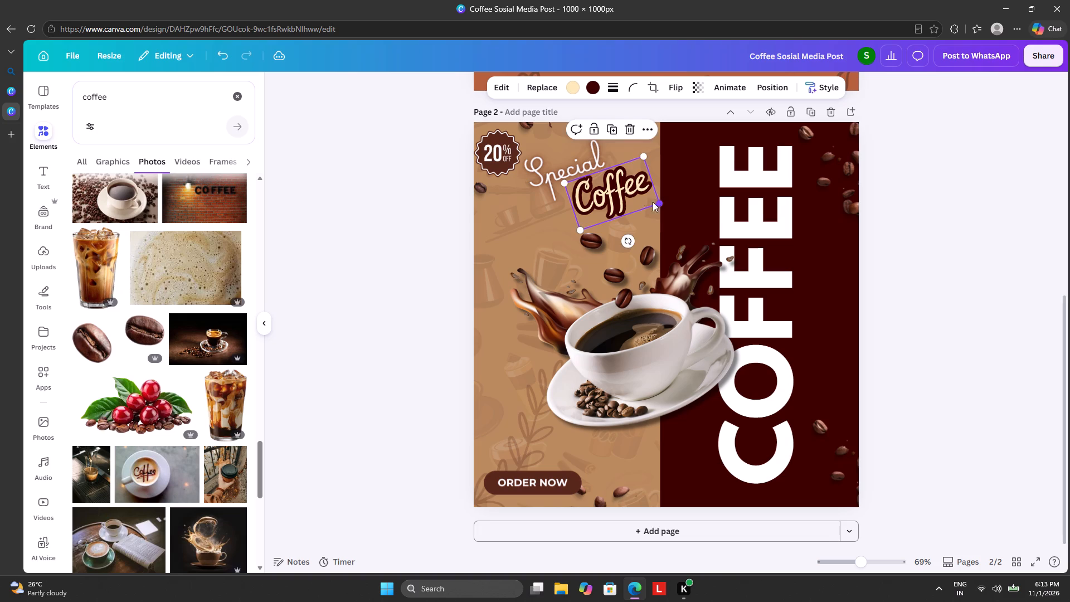
drag(653, 202, 632, 199)
drag(616, 192, 610, 192)
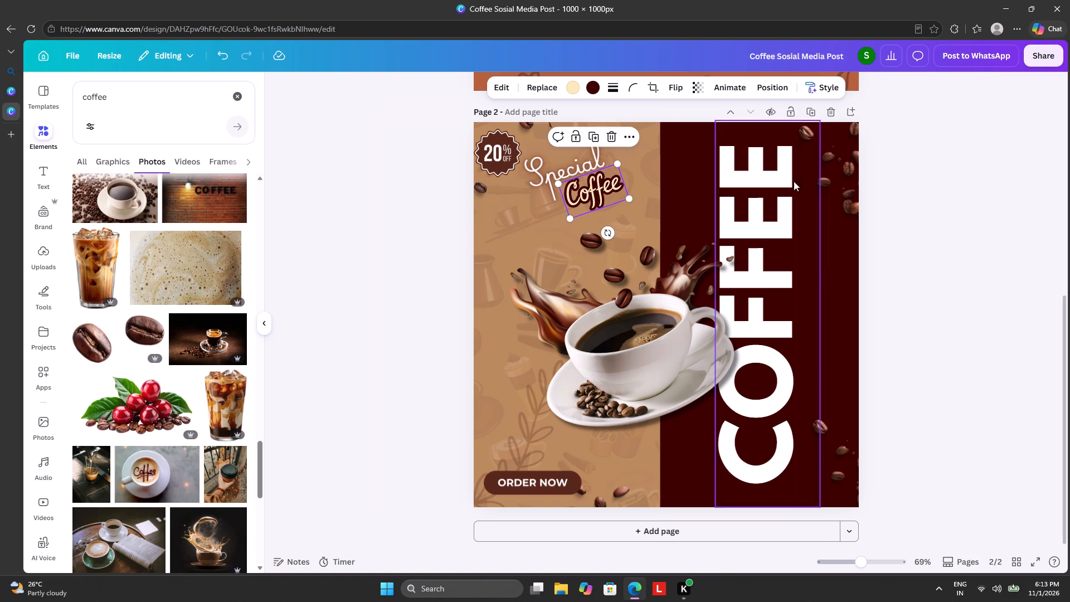
click(951, 193)
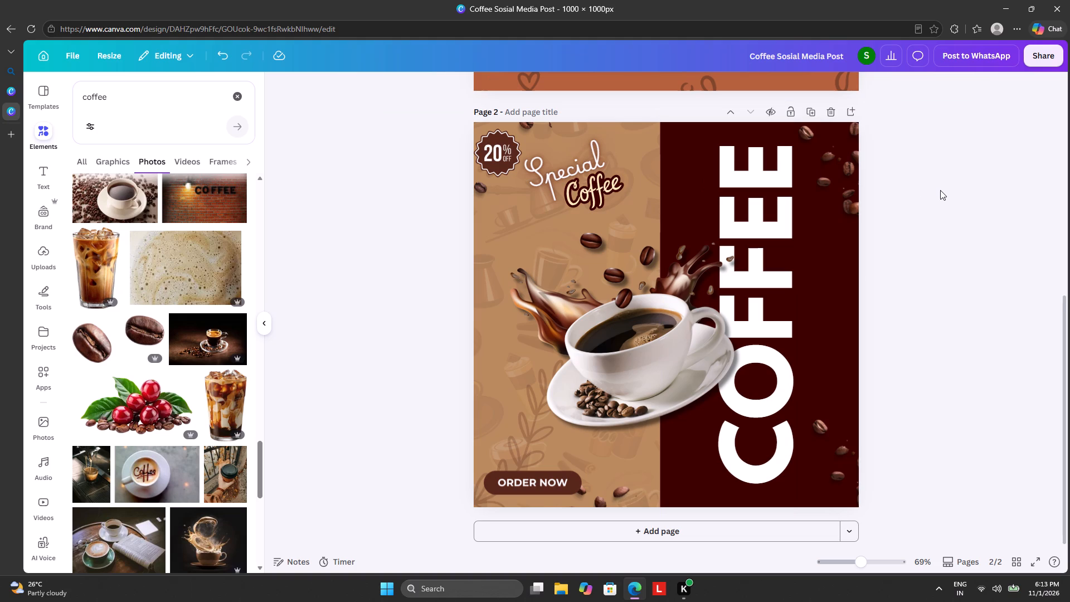
Fill the vertical COFFEE lettering on page 2 with the default black-to-gold gradient.
click(745, 279)
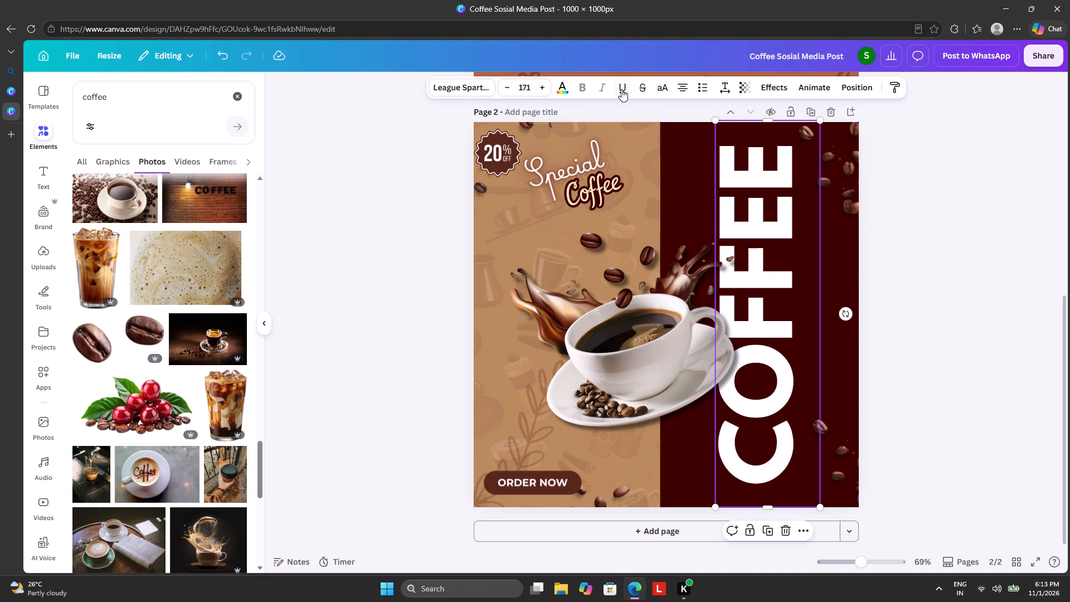
click(560, 85)
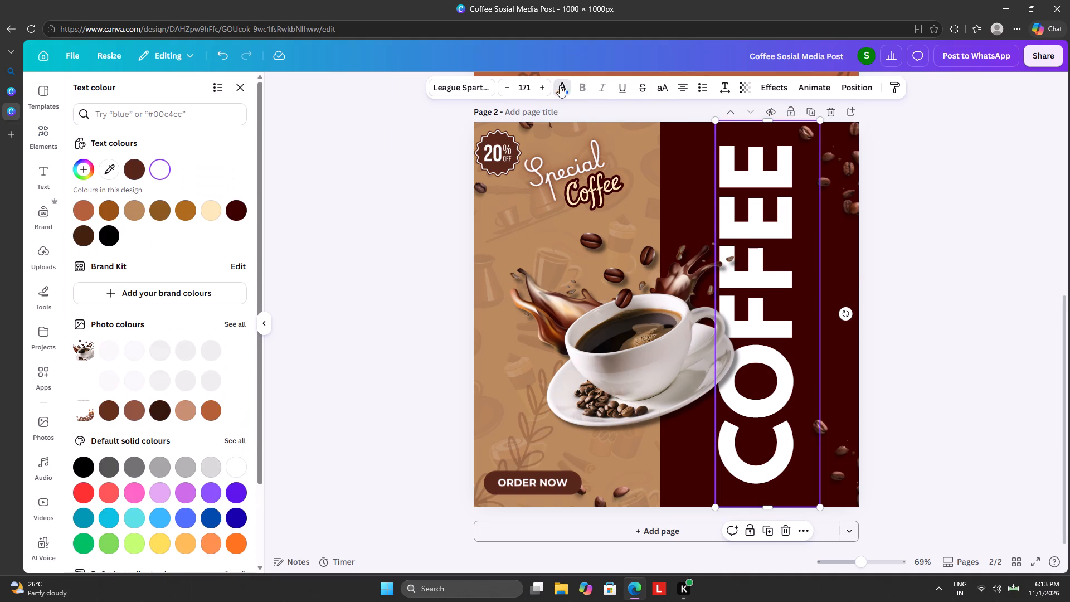
scroll(204, 482, down, 6)
click(187, 504)
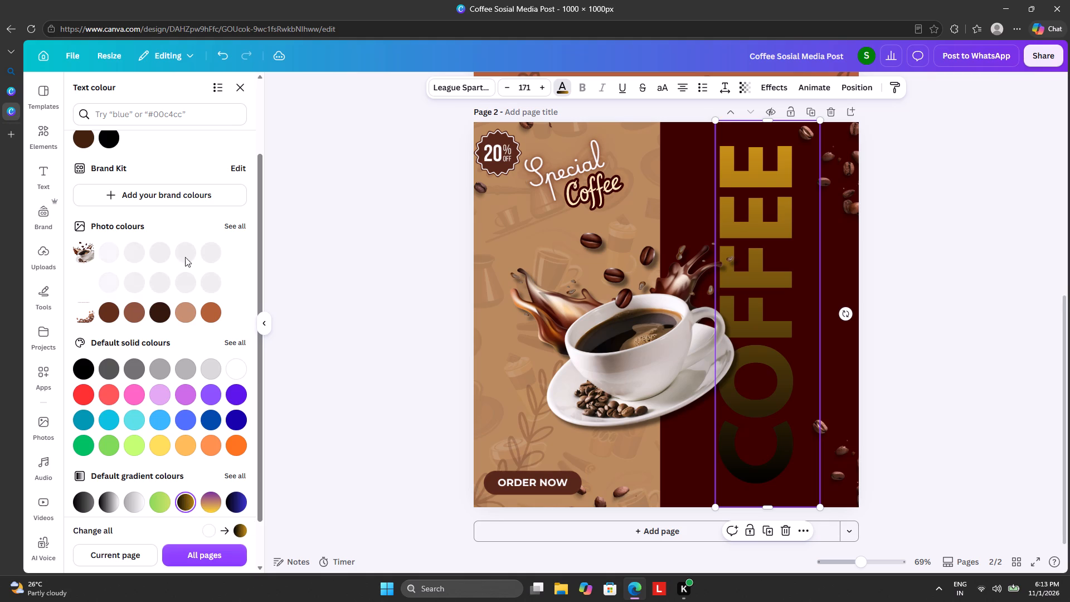
Replace the gold in the COFFEE lettering's gradient with the tan #AE8056 sampled from page 2's tan half.
scroll(142, 273, up, 5)
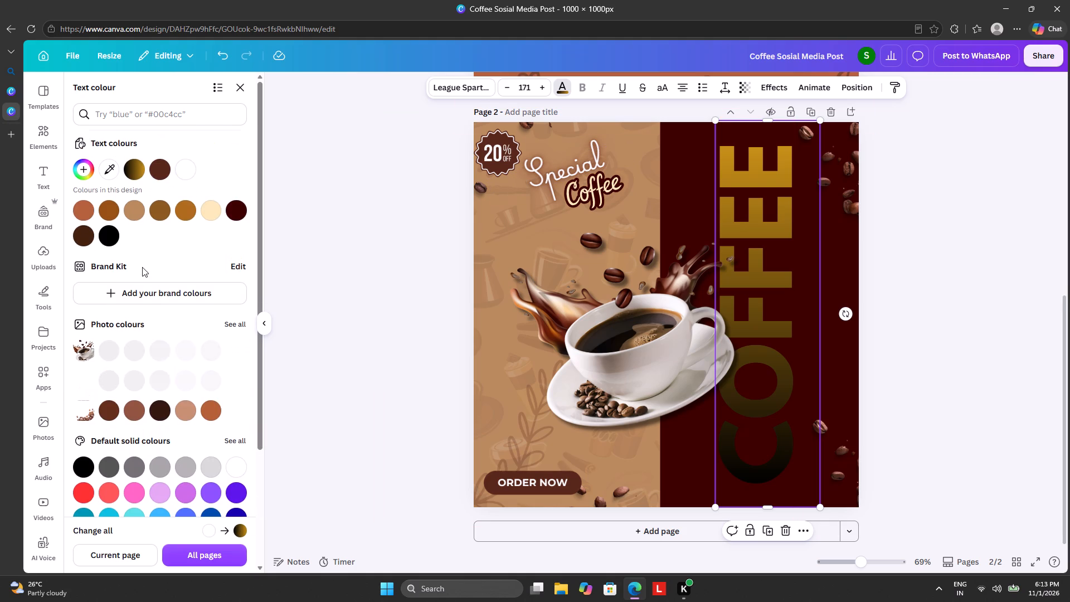
scroll(143, 267, up, 3)
click(137, 171)
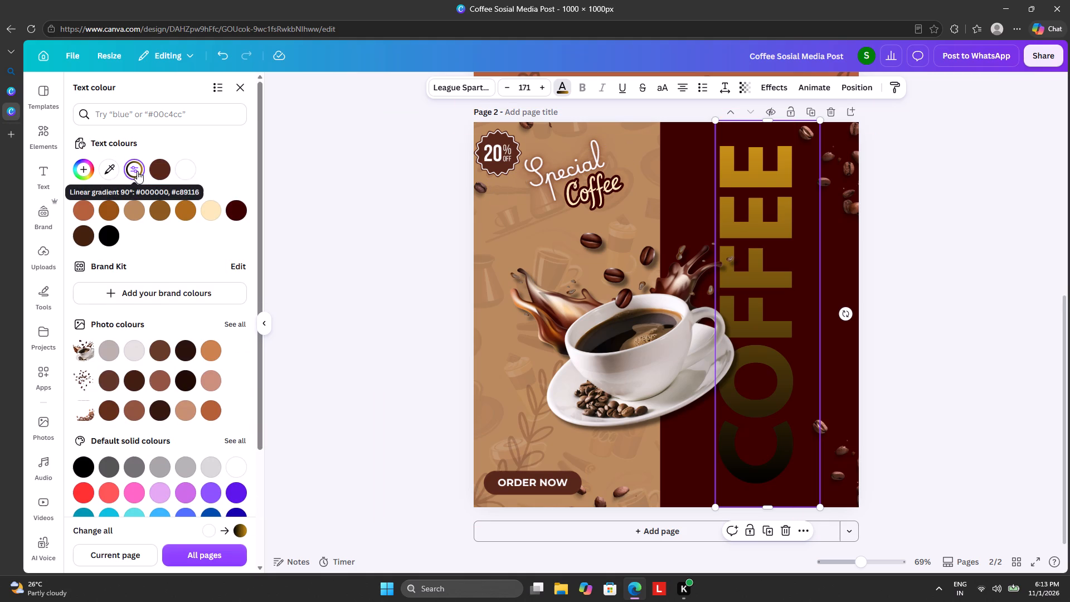
click(85, 167)
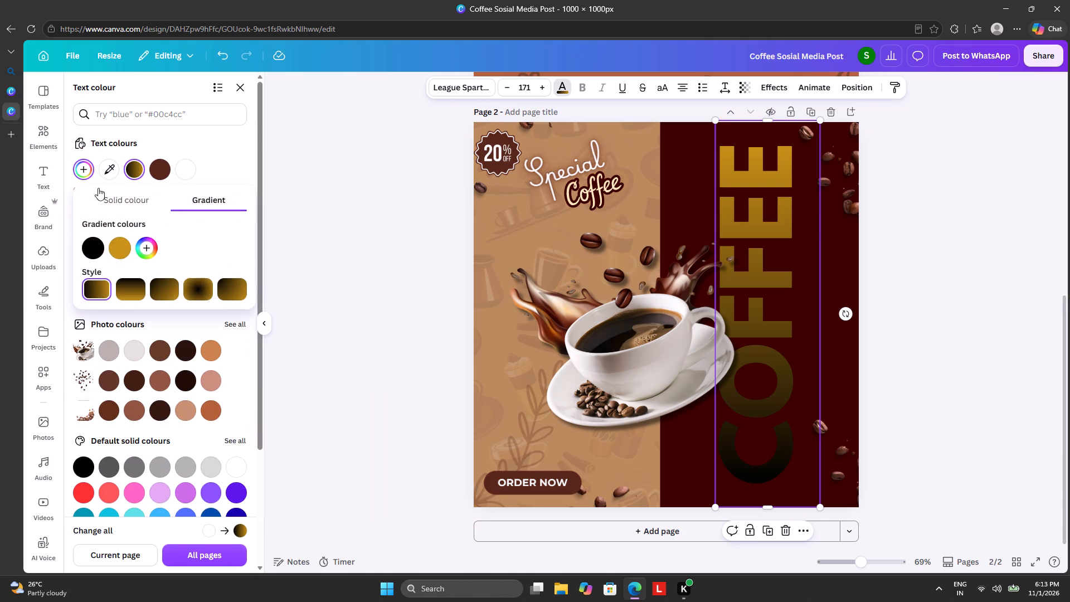
click(123, 249)
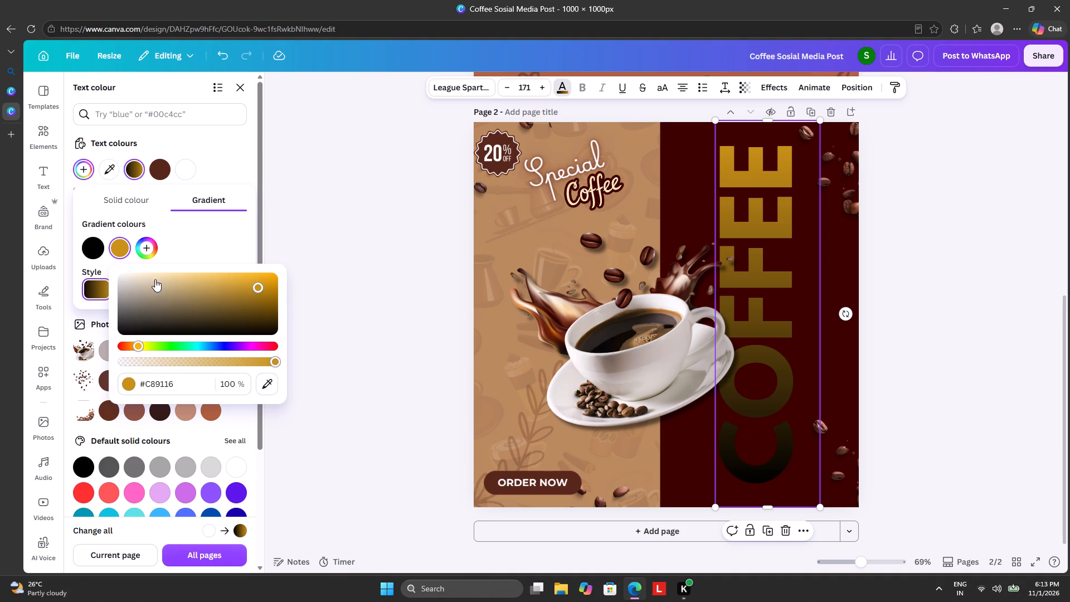
click(267, 378)
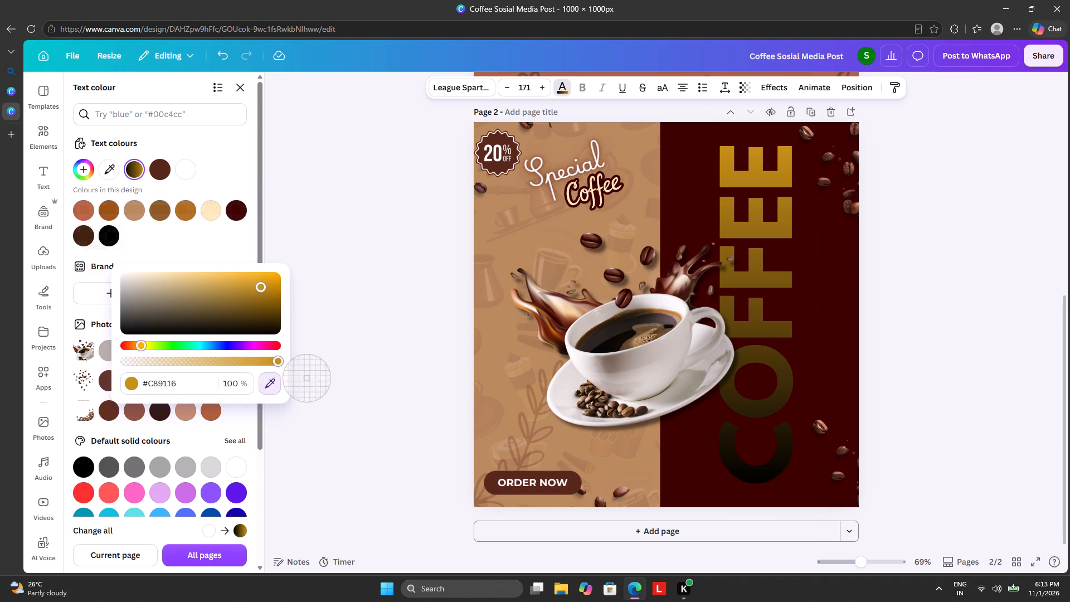
click(619, 250)
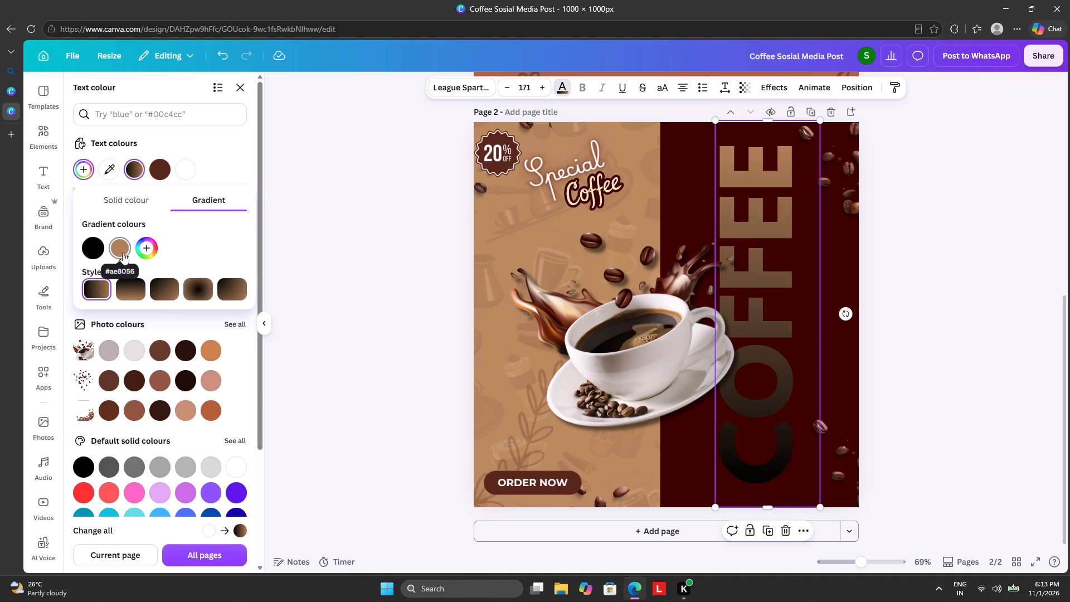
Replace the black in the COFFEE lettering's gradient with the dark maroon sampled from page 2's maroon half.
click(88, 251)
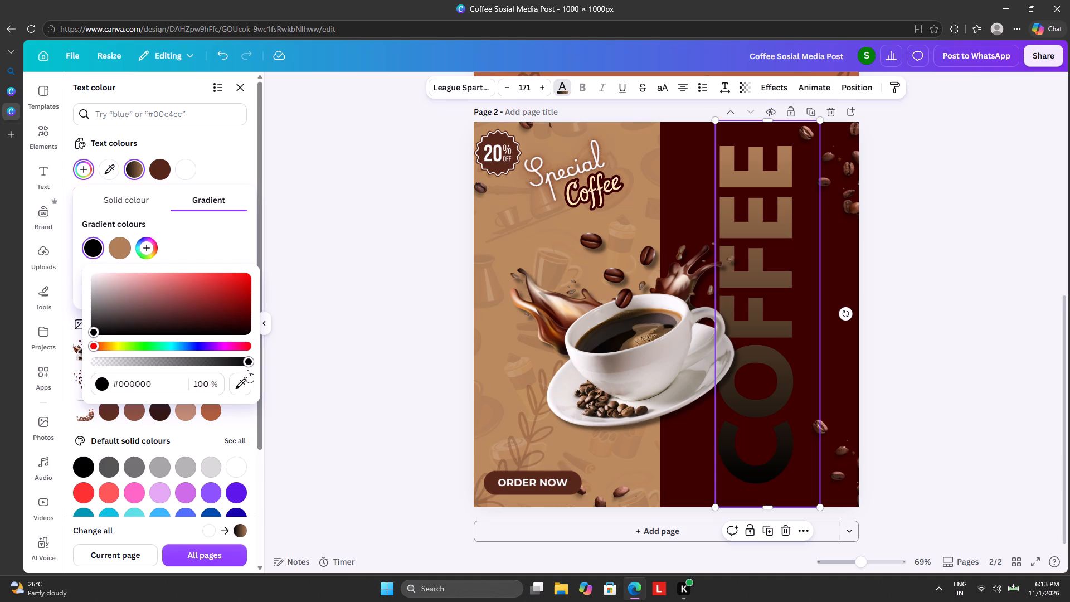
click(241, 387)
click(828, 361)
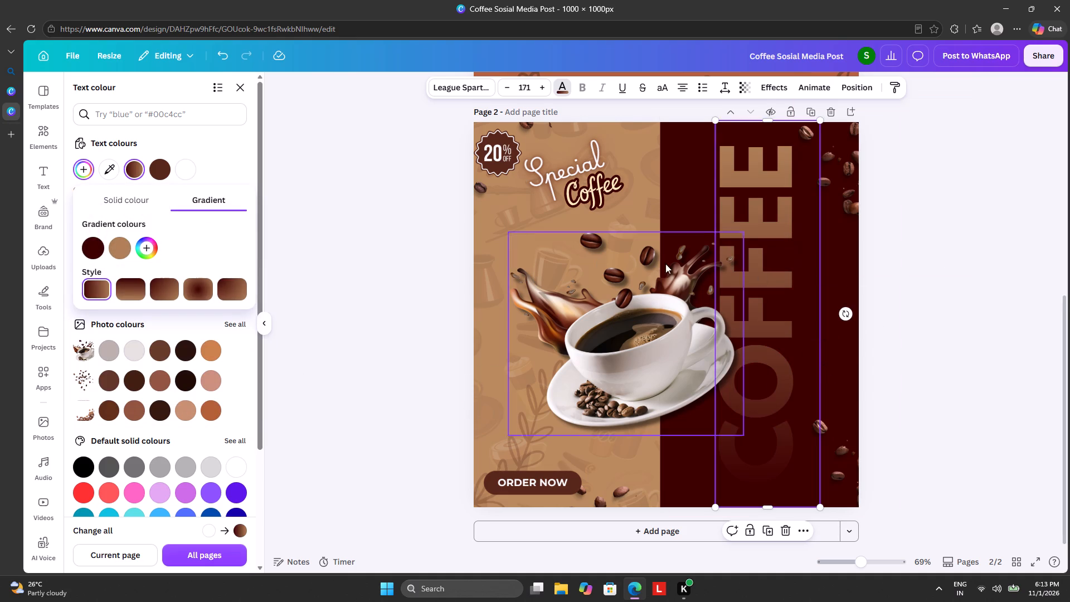
Add a third gradient colour, tan #AE8056, to the COFFEE lettering, and change its first colour to the off-white sampled from outside the page.
click(151, 249)
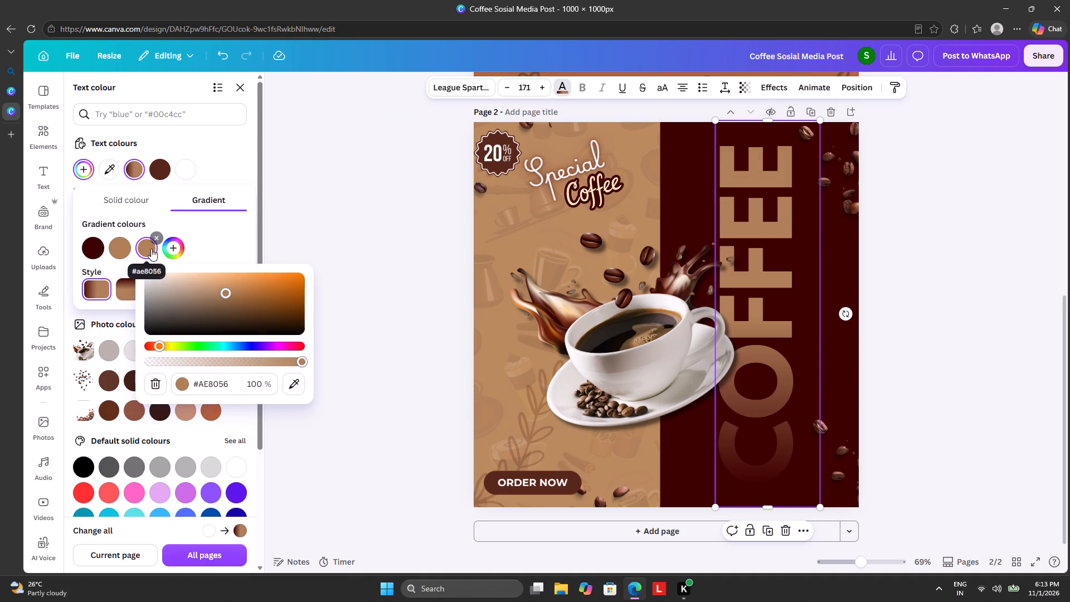
click(93, 249)
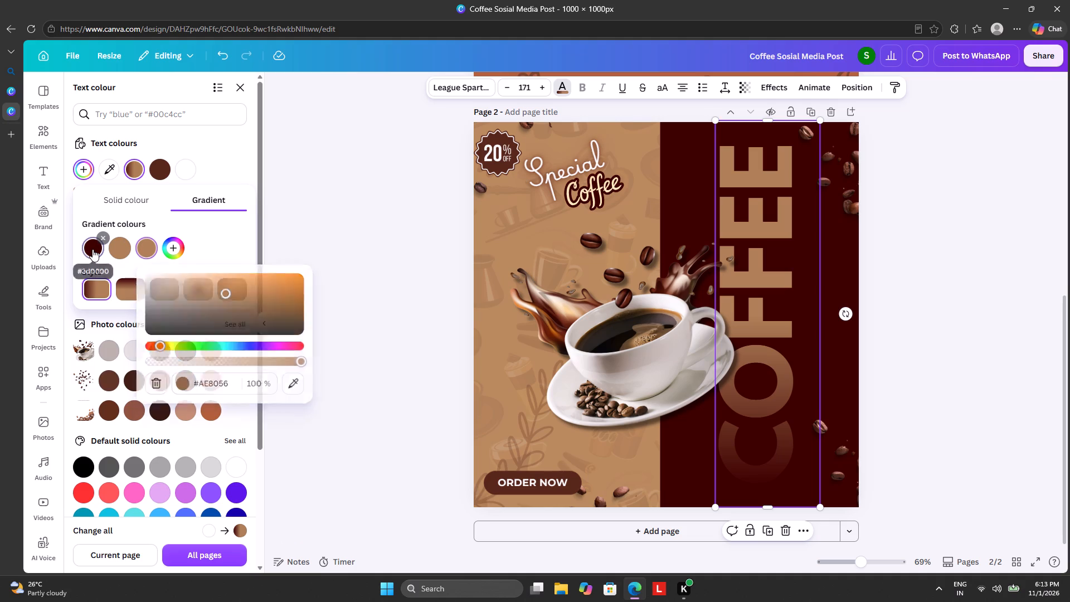
click(239, 385)
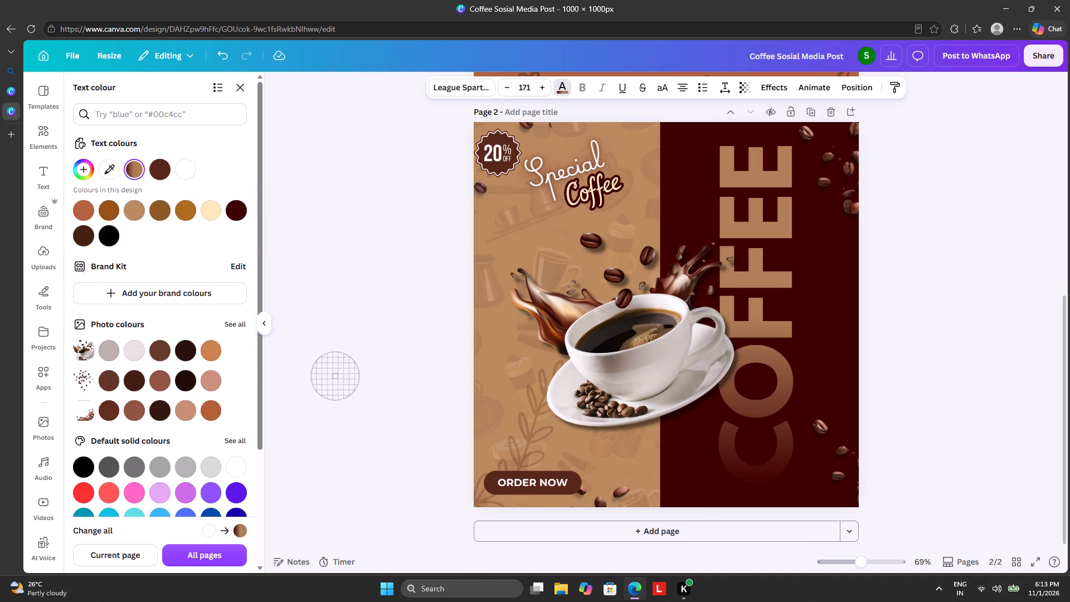
click(339, 375)
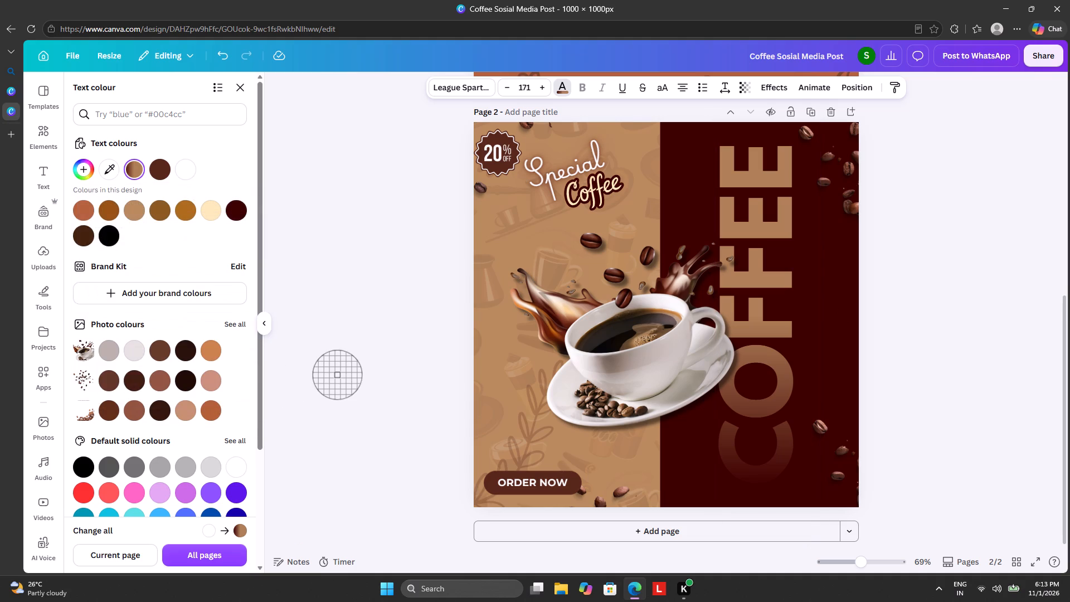
click(331, 250)
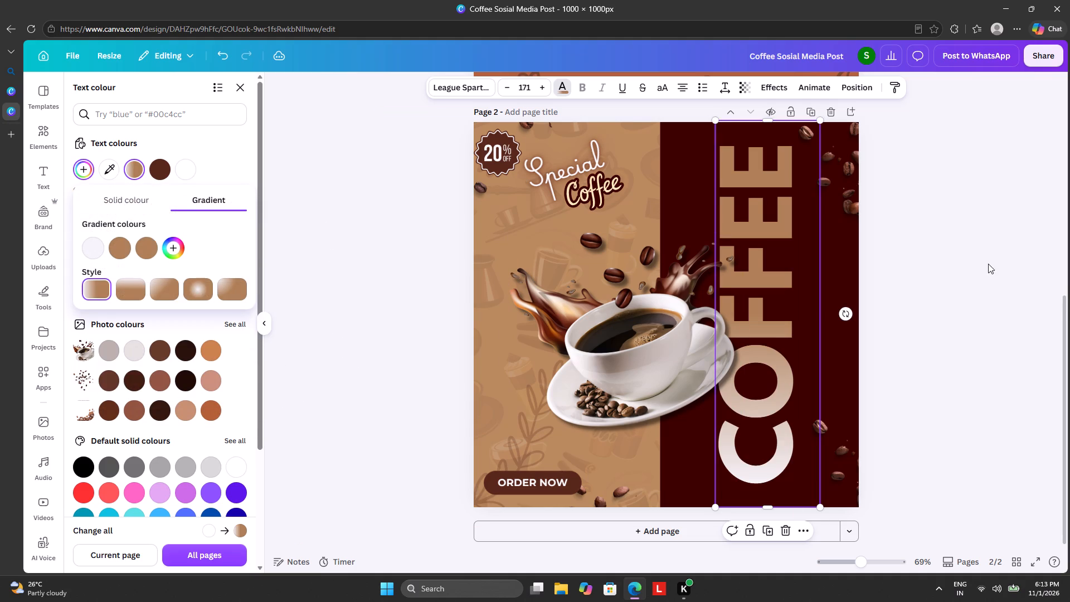
Shift the vertical COFFEE lettering slightly down on the maroon half.
click(752, 179)
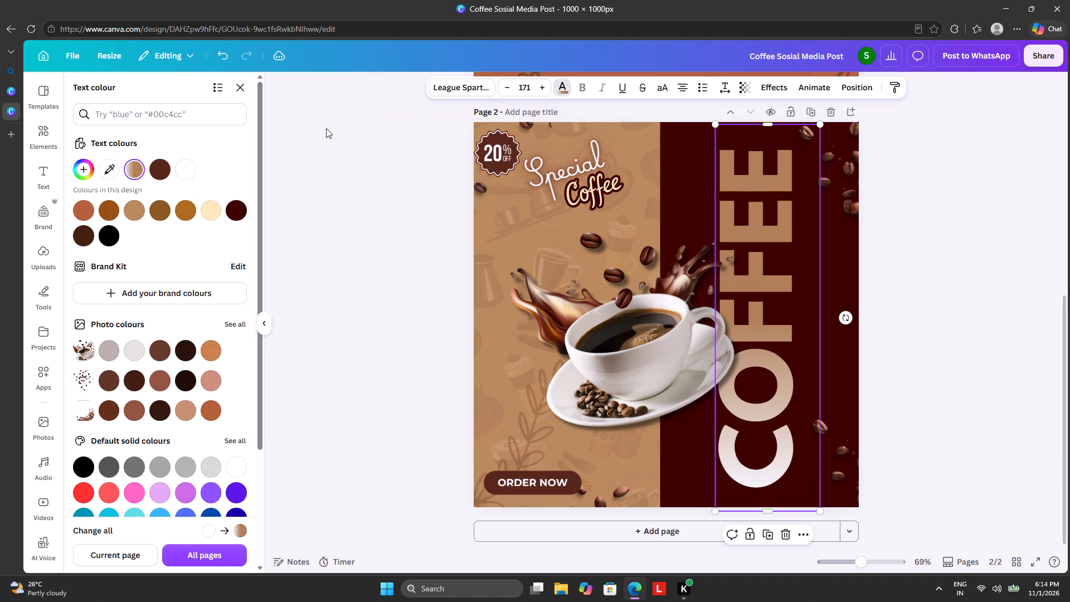
Browse the available fonts for an alternative typeface for the vertical COFFEE lettering.
click(468, 89)
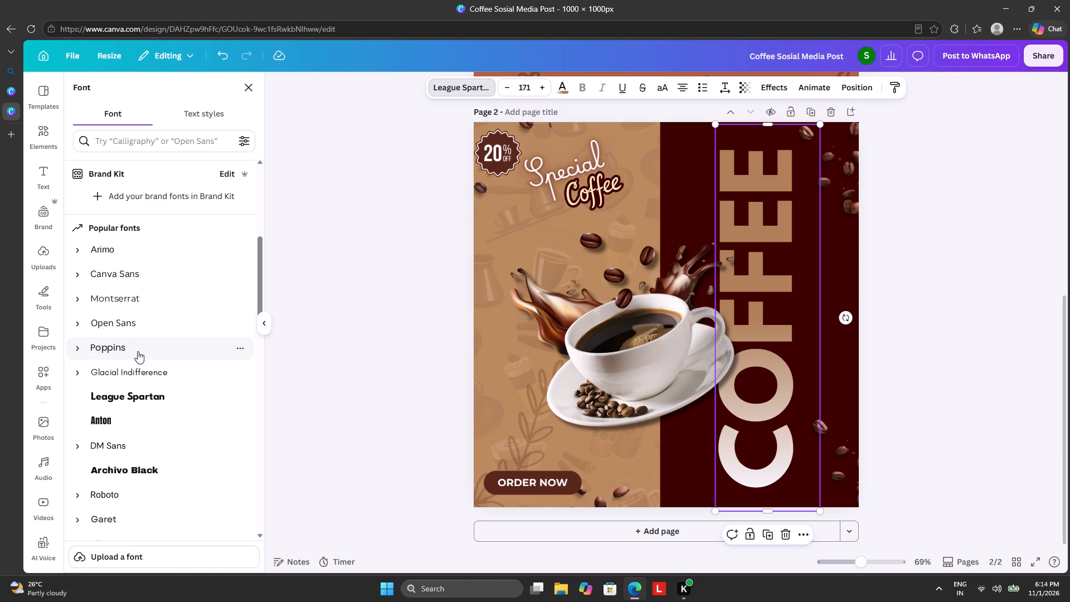
scroll(138, 351, down, 1)
scroll(155, 398, down, 6)
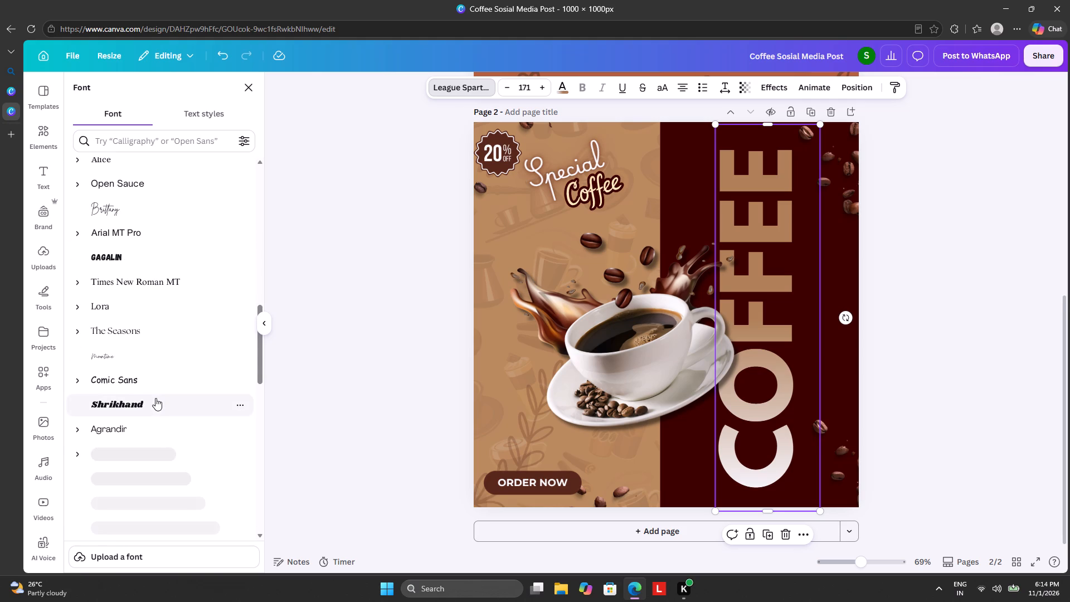
scroll(155, 398, down, 6)
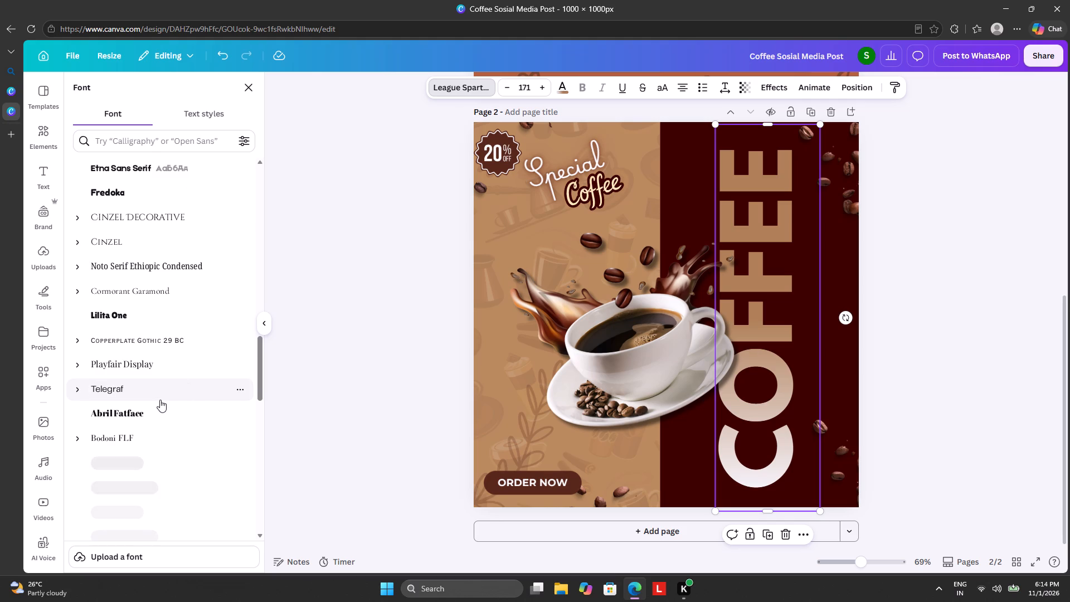
scroll(160, 400, down, 20)
scroll(160, 400, down, 17)
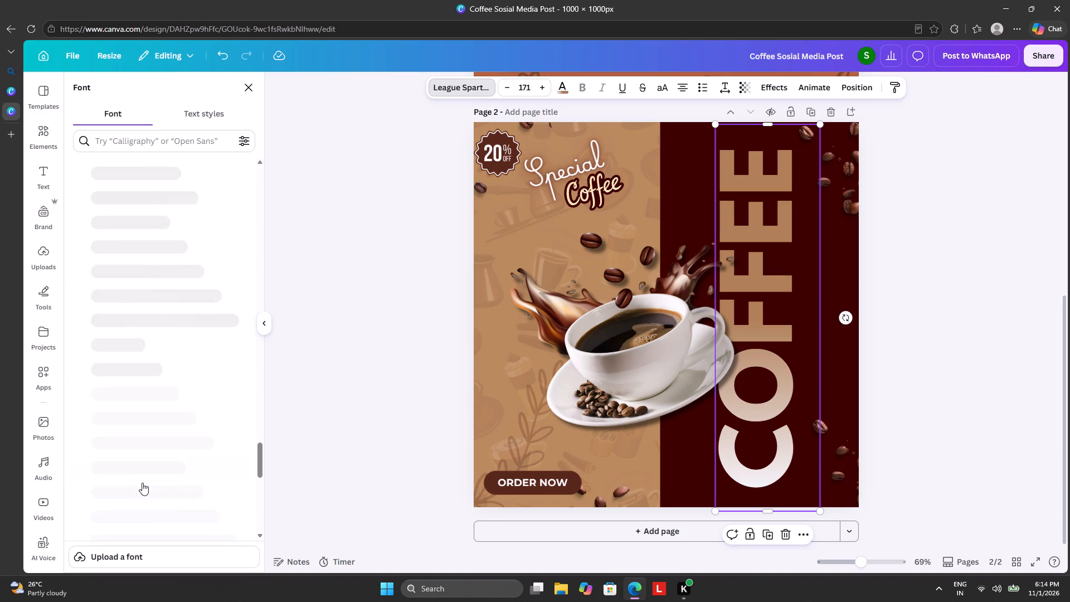
scroll(142, 483, down, 20)
scroll(142, 483, down, 20)
scroll(142, 483, down, 20)
scroll(142, 483, down, 20)
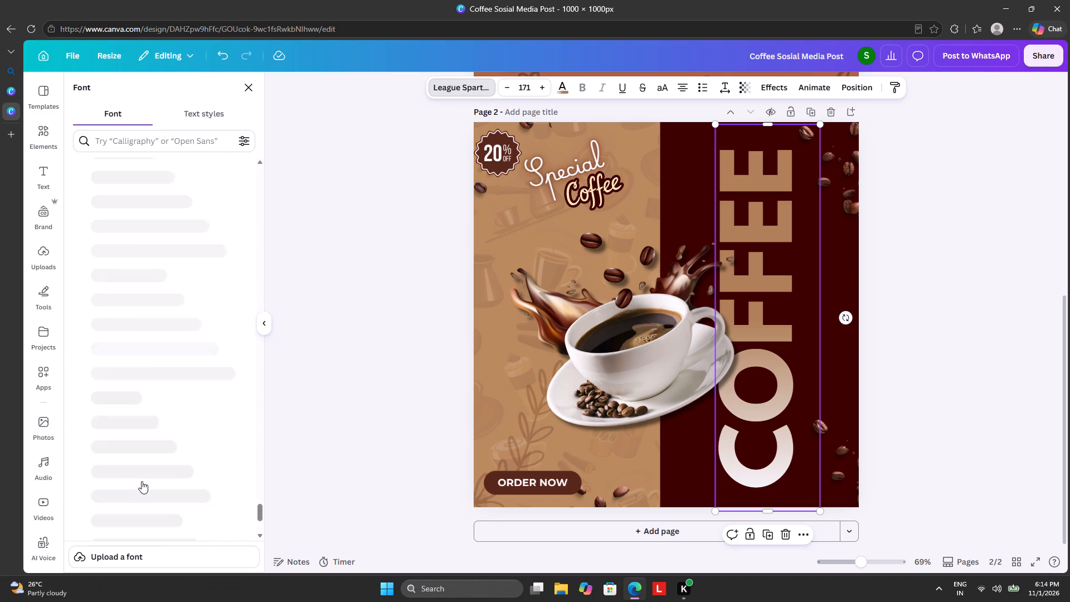
scroll(142, 481, down, 13)
scroll(142, 481, down, 12)
scroll(142, 481, down, 20)
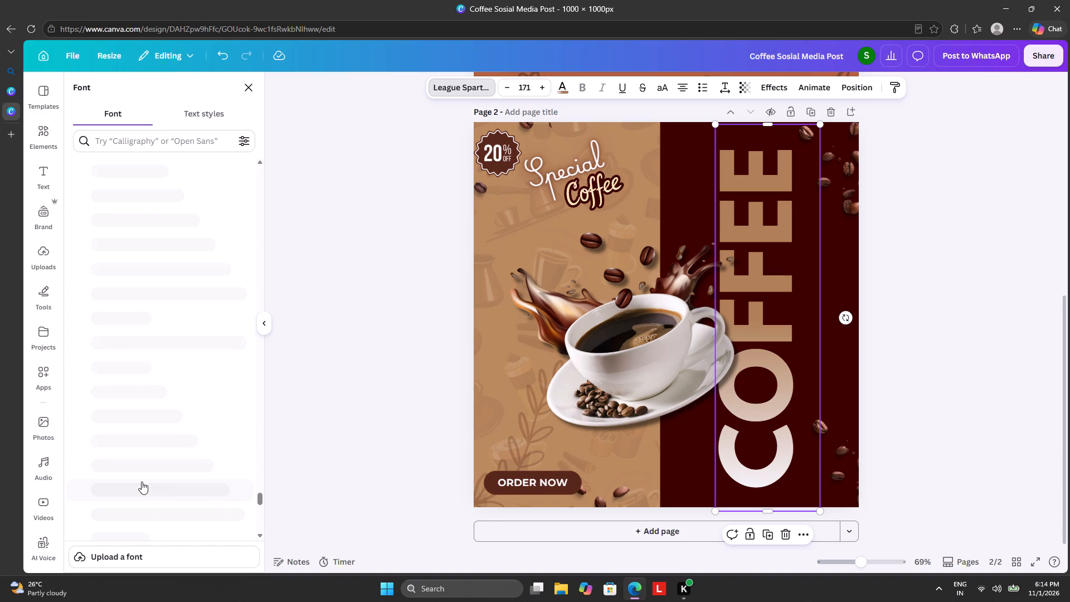
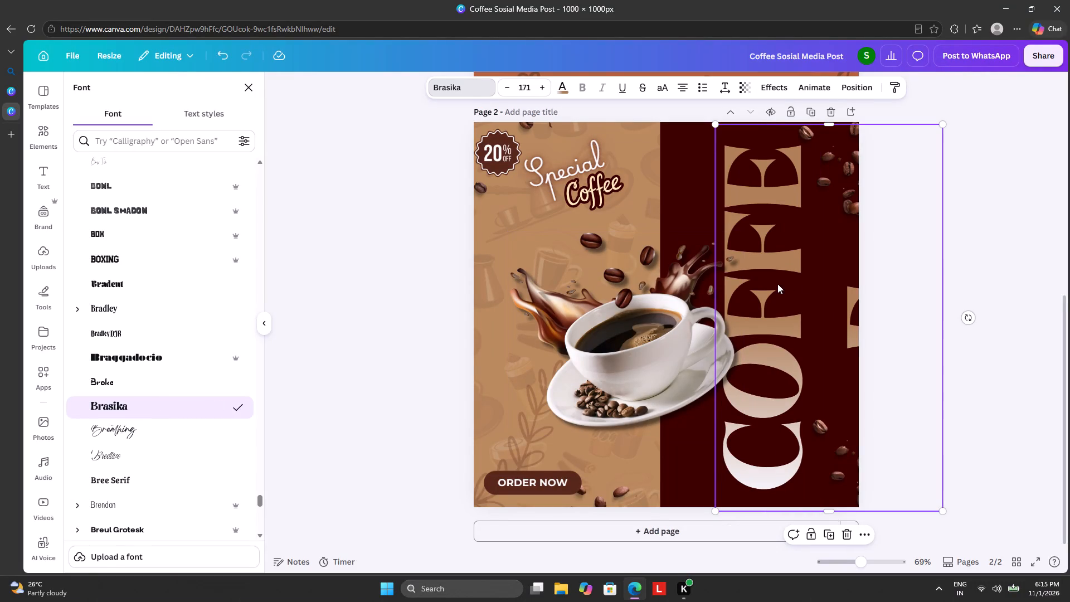
Tighten the vertical COFFEE text box, scale the lettering to size 144, and place it near the top of the maroon half.
click(825, 268)
click(820, 348)
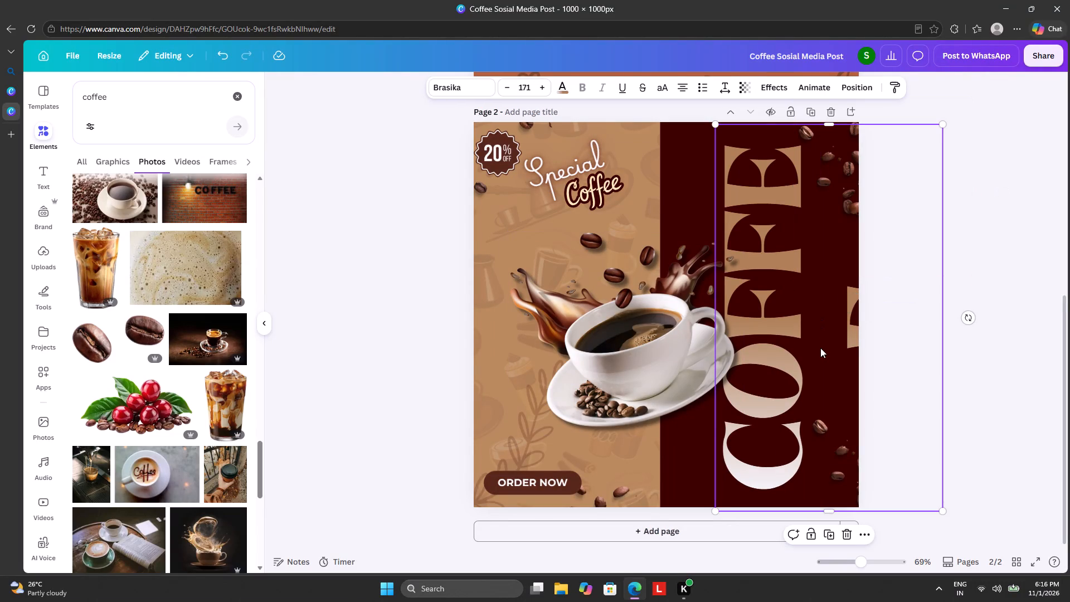
drag(820, 345, 822, 431)
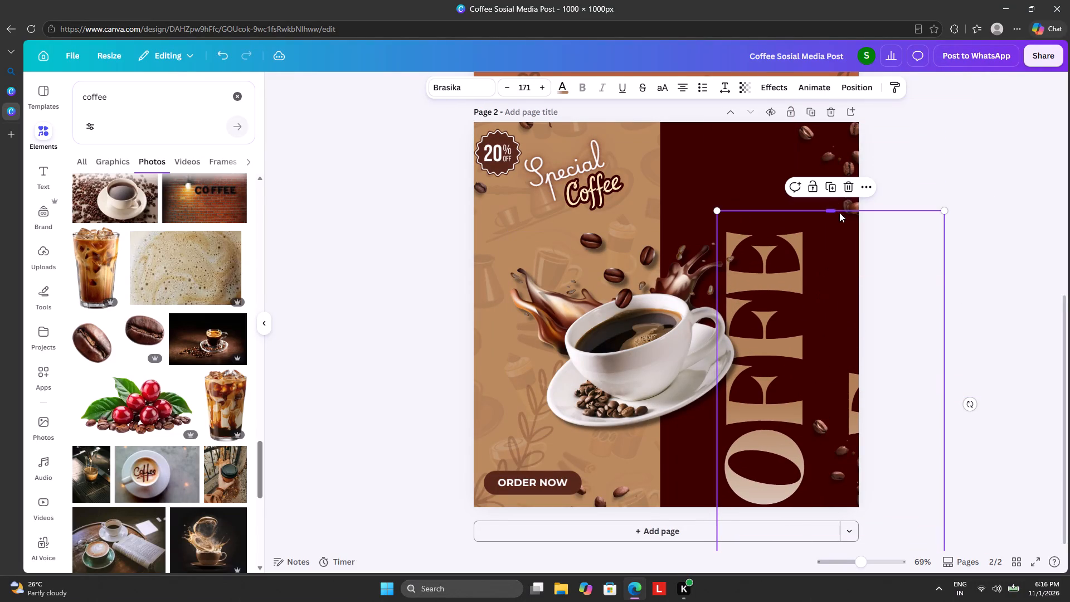
drag(831, 209, 833, 173)
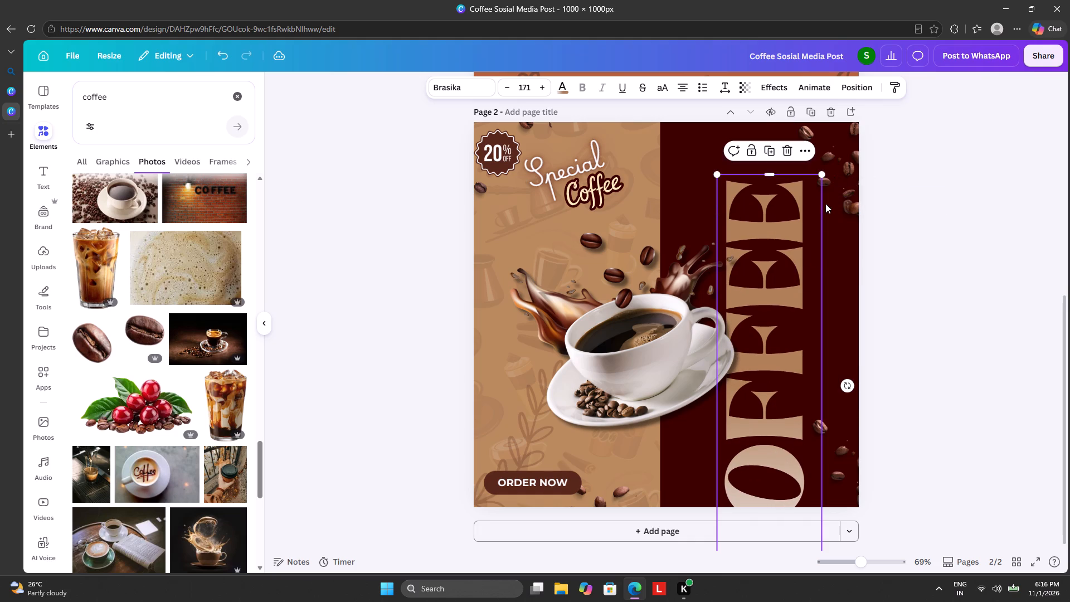
drag(718, 176, 757, 234)
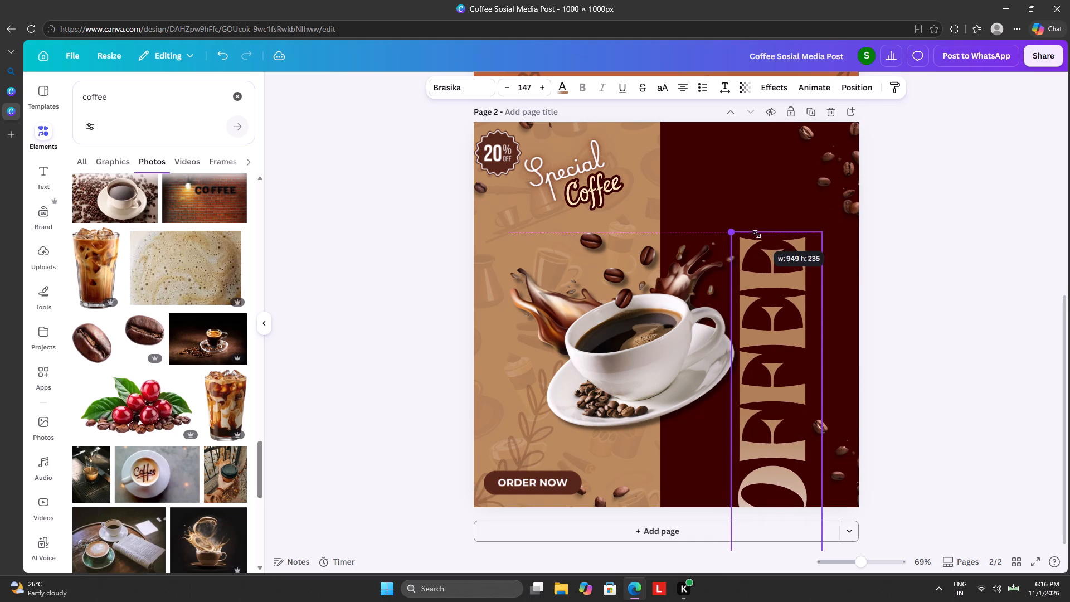
drag(757, 234, 757, 236)
drag(784, 358, 769, 261)
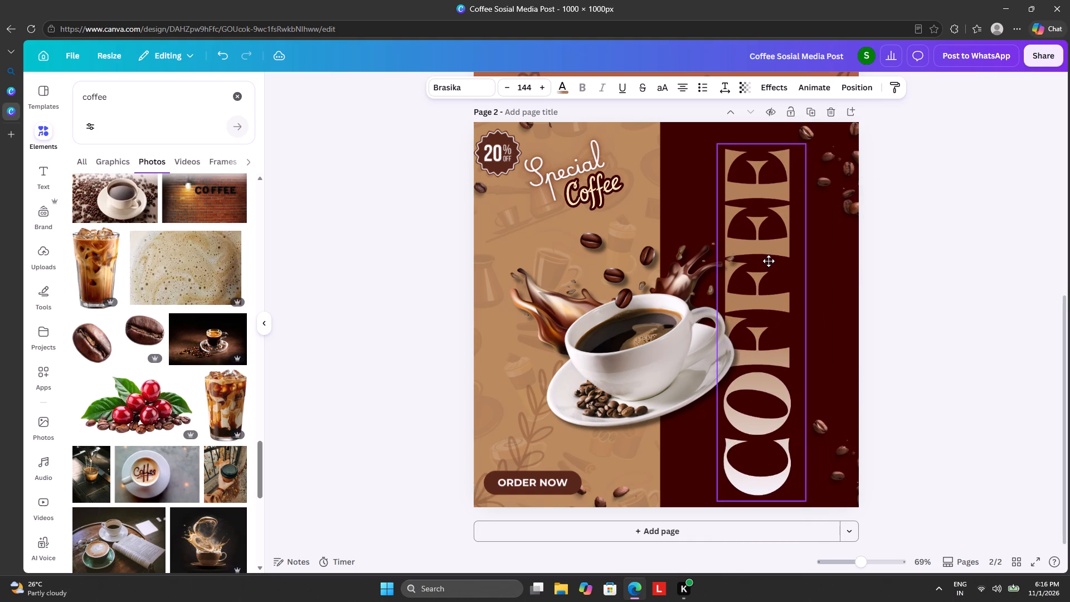
drag(769, 261, 768, 244)
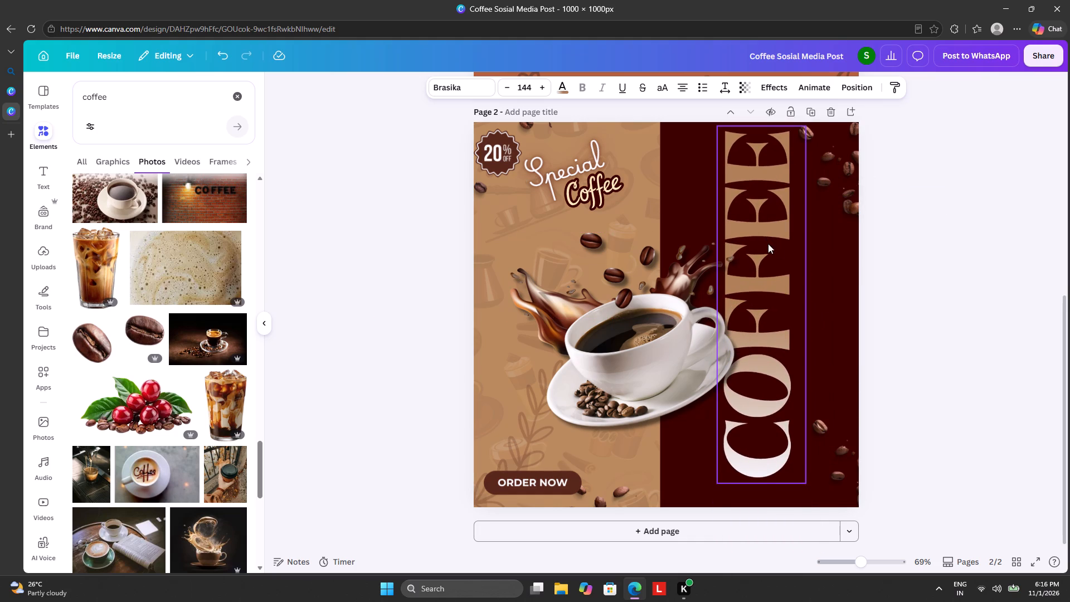
click(950, 263)
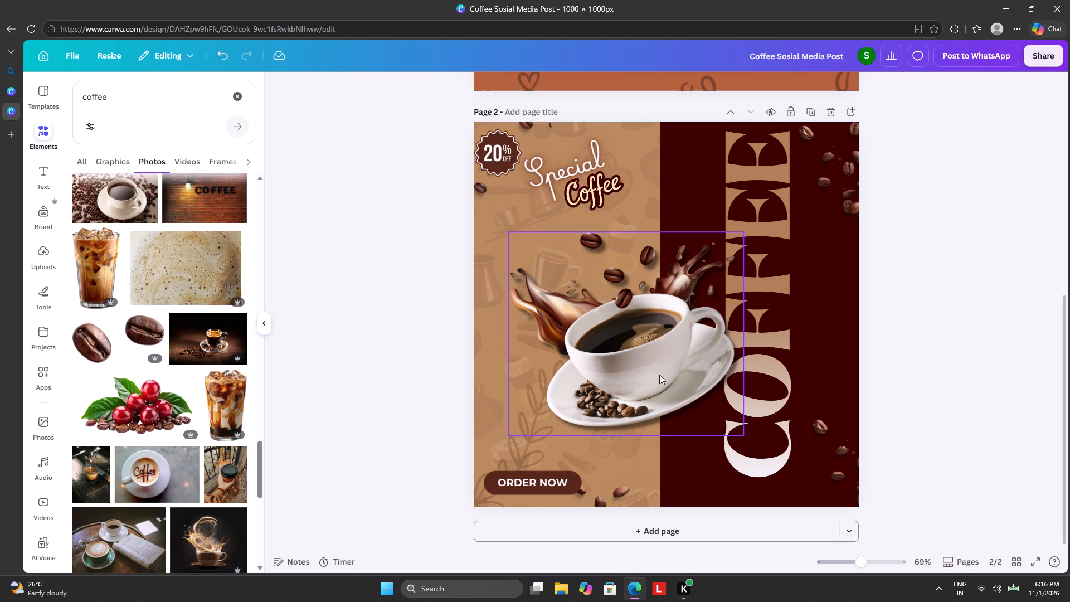
Shift the coffee cup splash image slightly toward the COFFEE lettering so its saucer overlaps the letters.
drag(659, 375, 668, 375)
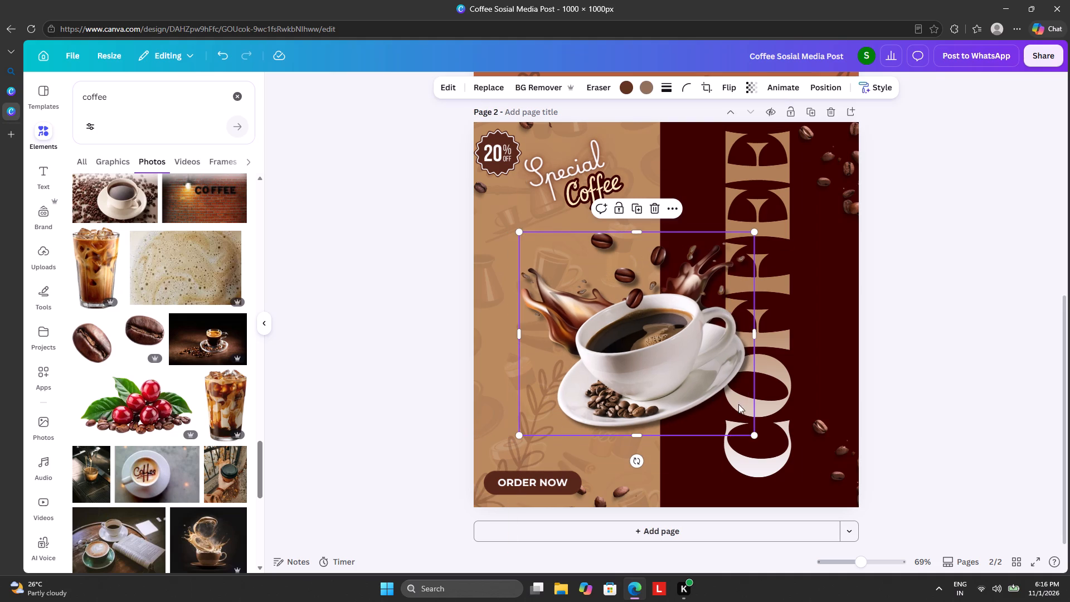
click(454, 226)
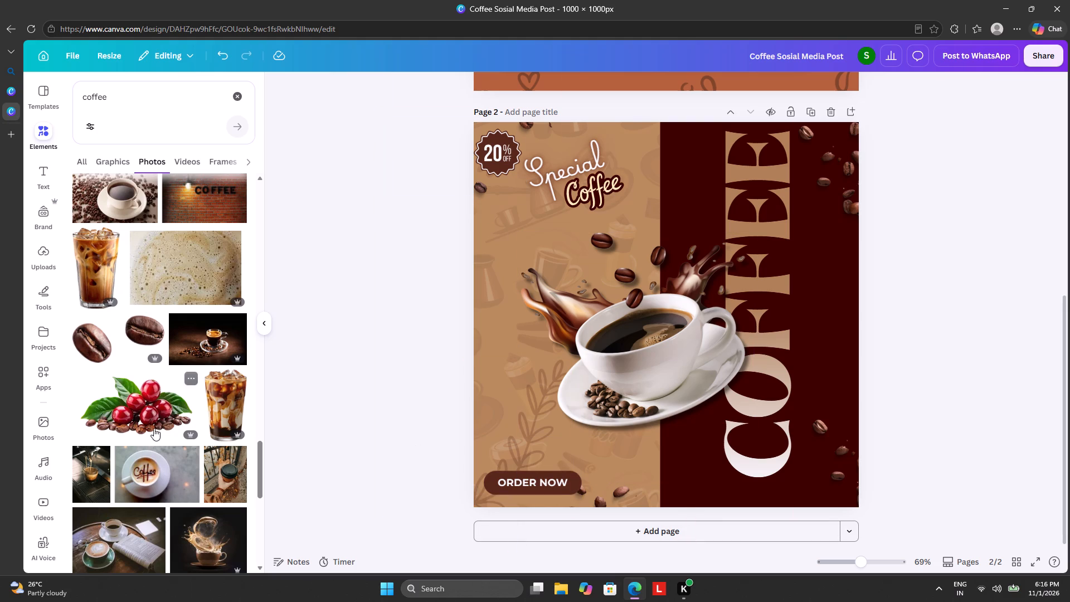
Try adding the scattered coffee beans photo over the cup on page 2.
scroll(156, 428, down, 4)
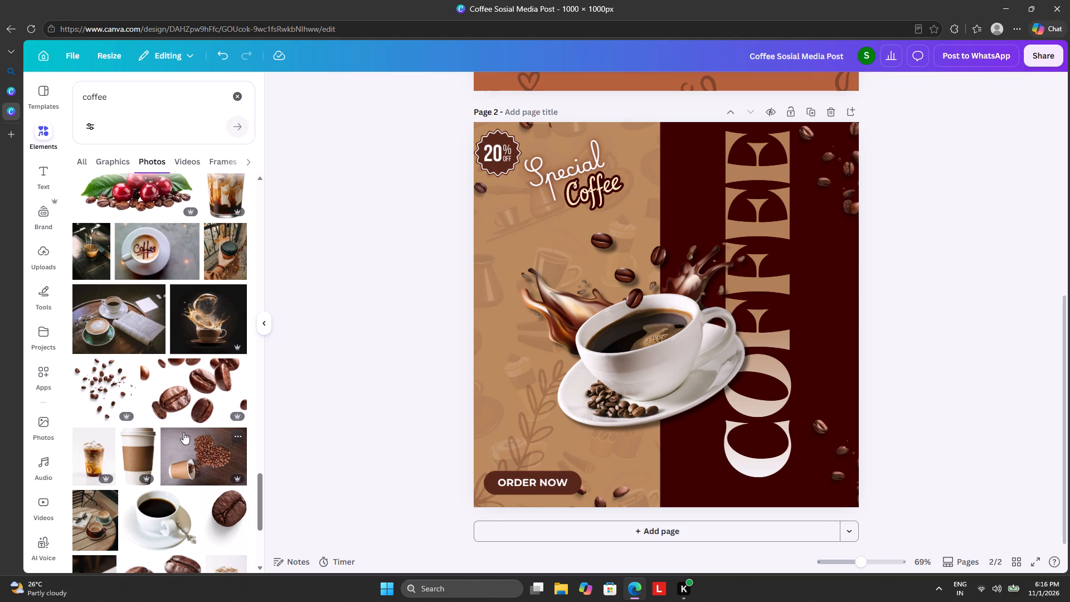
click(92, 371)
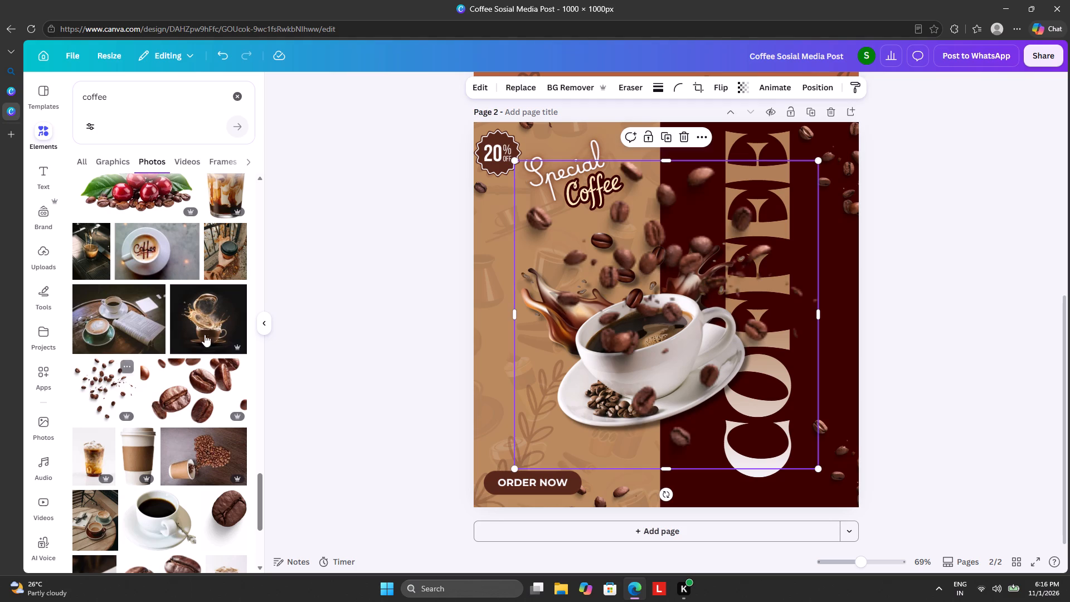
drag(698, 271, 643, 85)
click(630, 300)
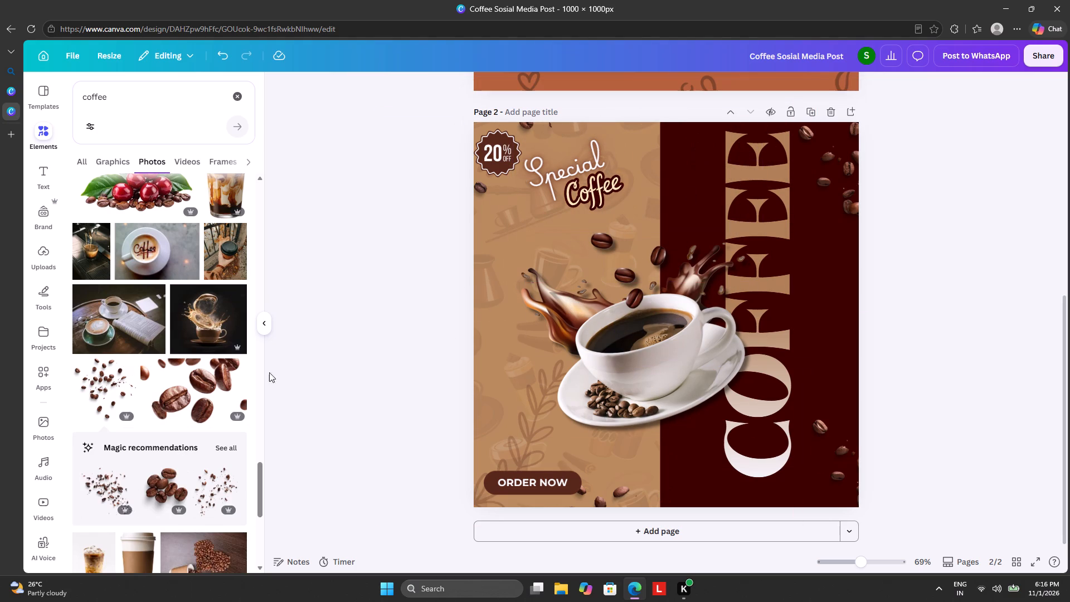
Browse the coffee photo results for another image to decorate page 2.
scroll(291, 358, down, 4)
scroll(148, 359, down, 5)
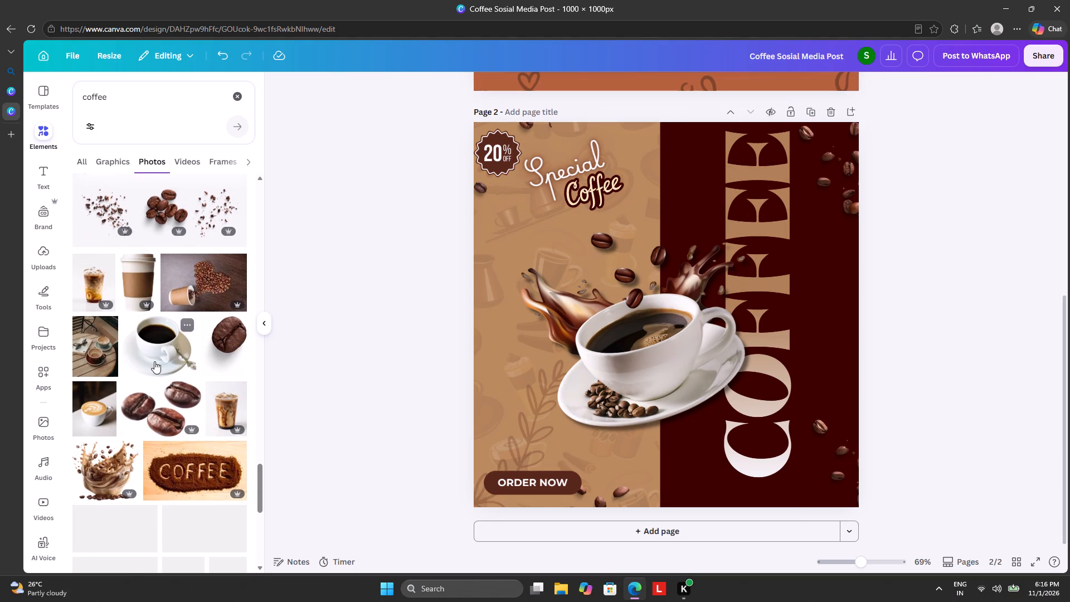
scroll(155, 366, down, 6)
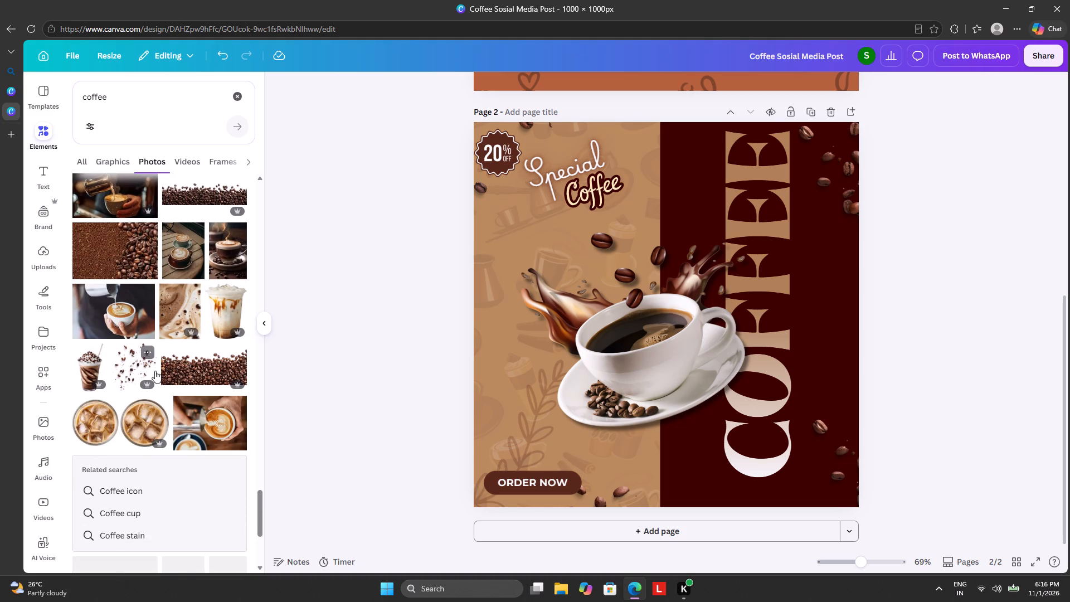
scroll(155, 371, down, 6)
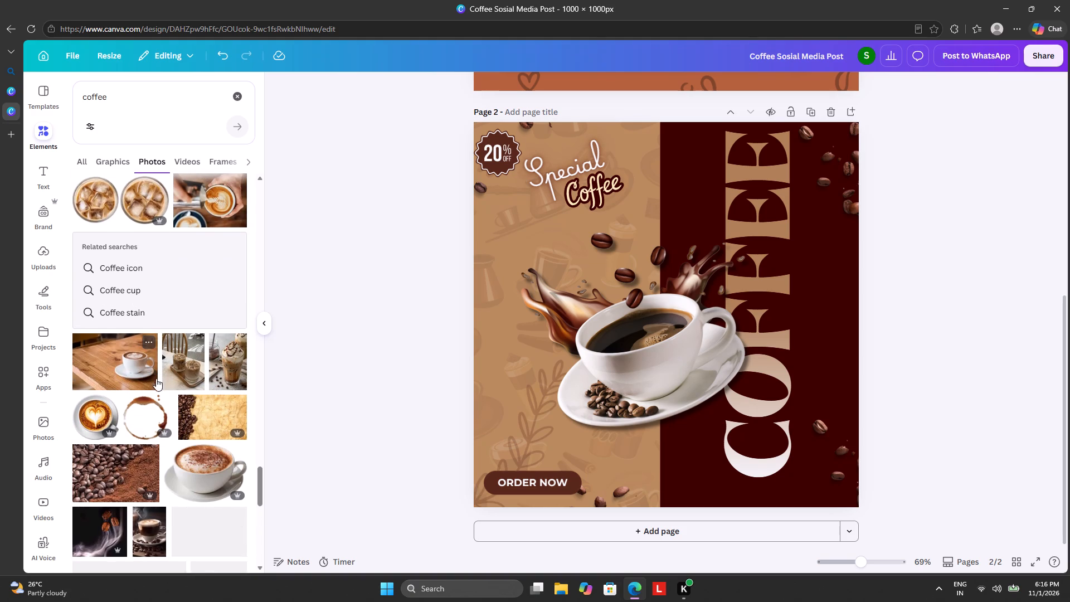
scroll(156, 378, down, 6)
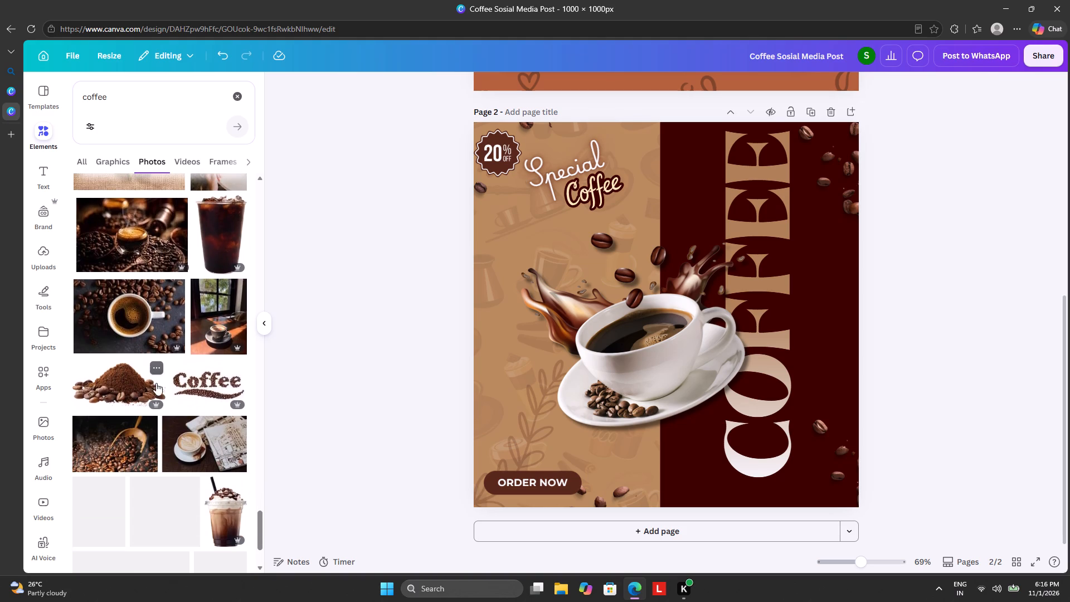
scroll(156, 389, up, 3)
scroll(156, 389, down, 6)
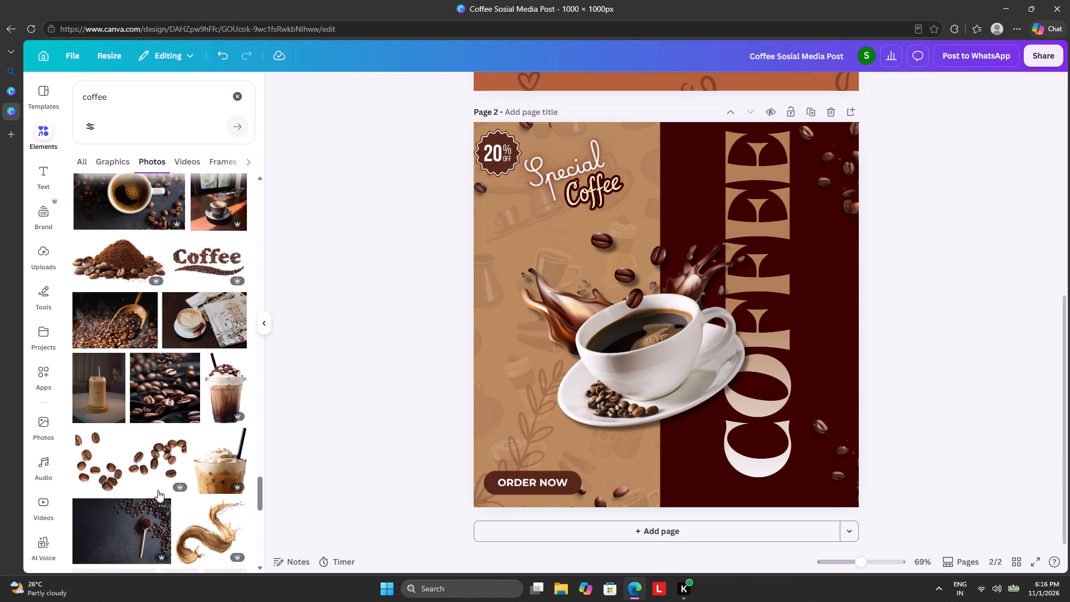
scroll(158, 490, down, 6)
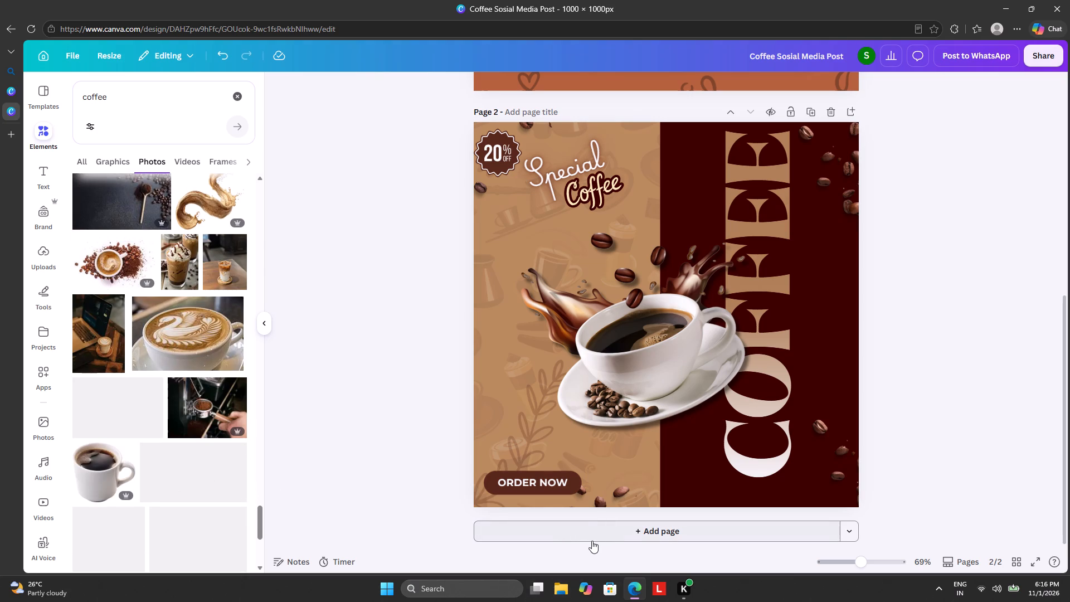
Copy the steaming cup logo from page 1 onto page 2's maroon half, beside the COFFEE lettering.
scroll(629, 445, up, 2)
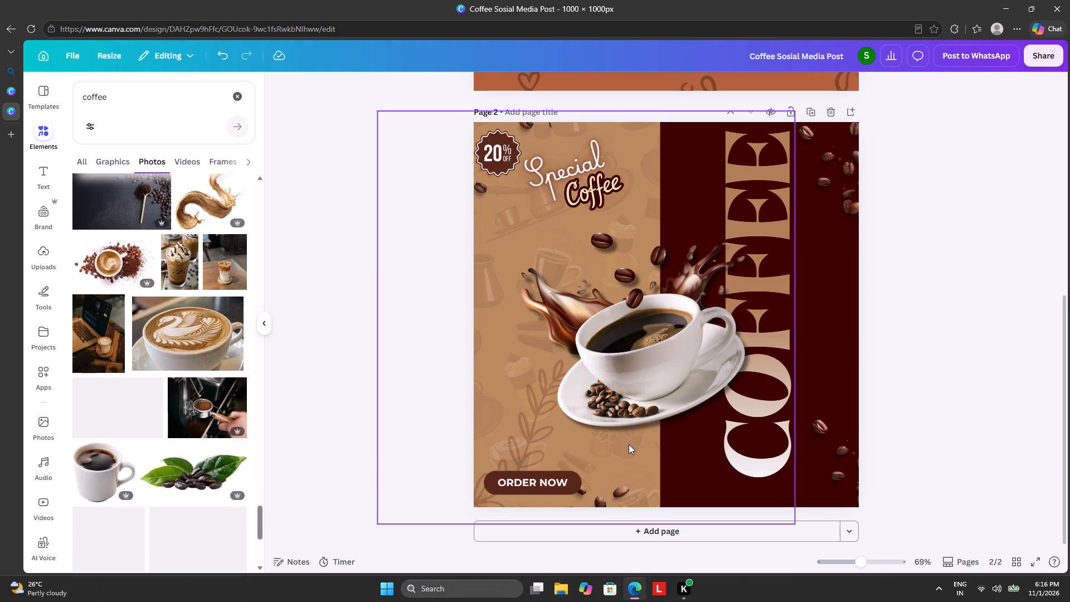
scroll(629, 444, up, 6)
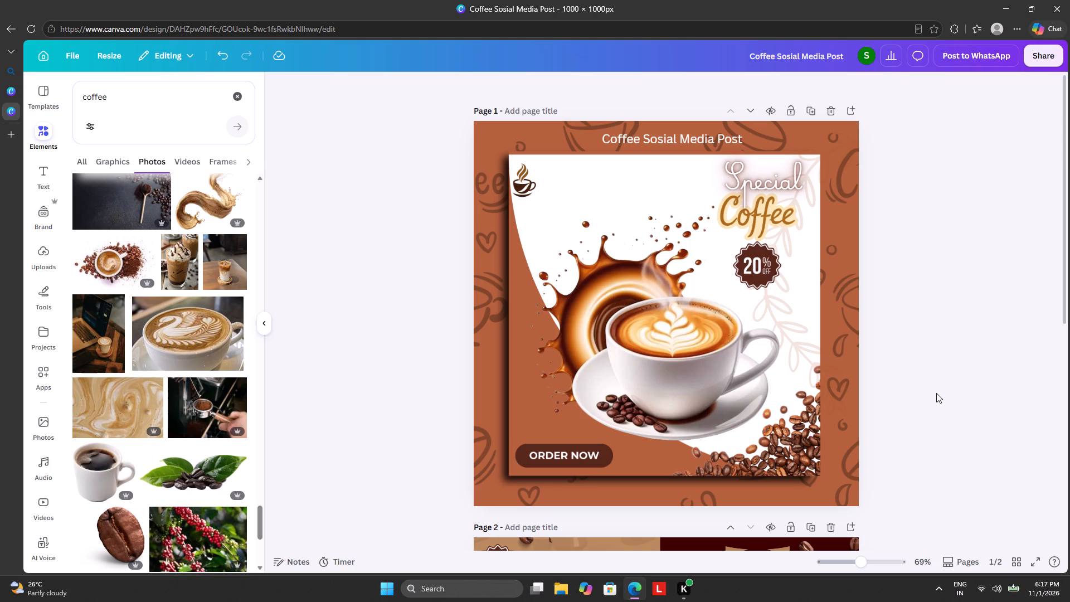
scroll(727, 310, down, 7)
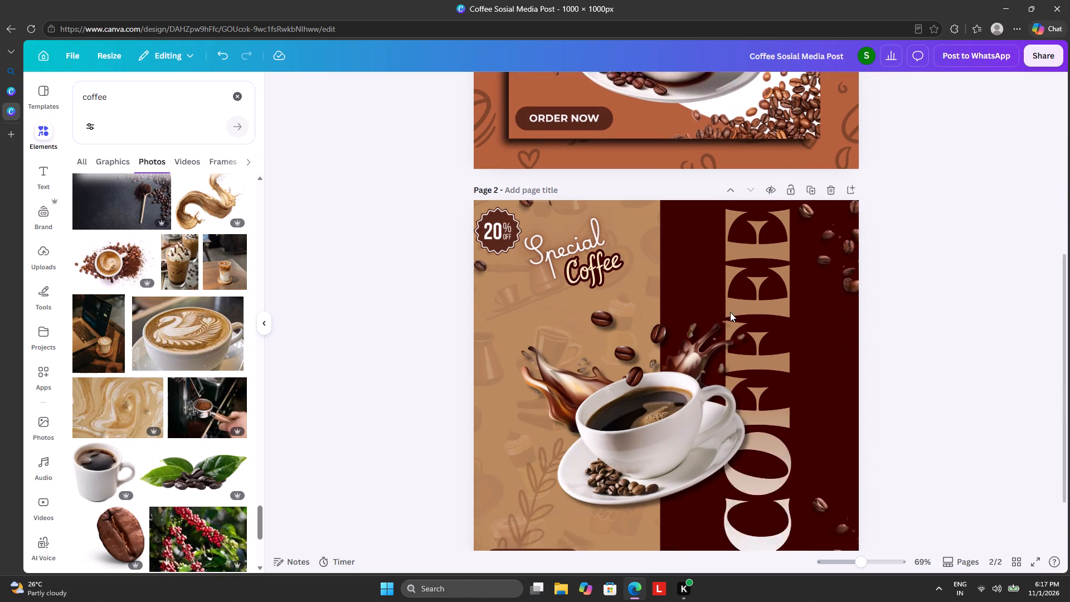
scroll(730, 312, up, 9)
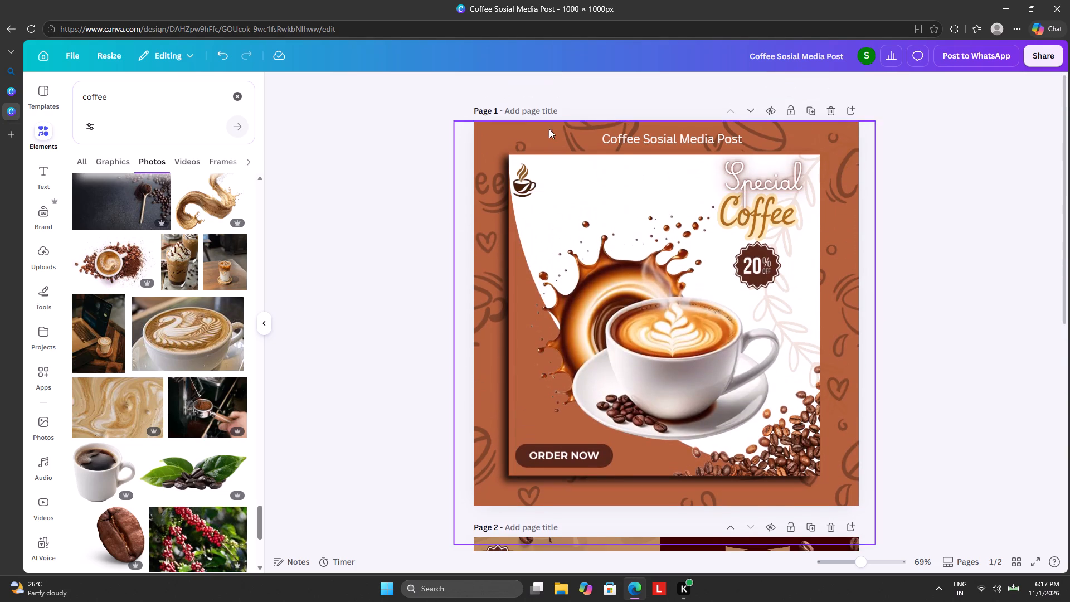
click(517, 195)
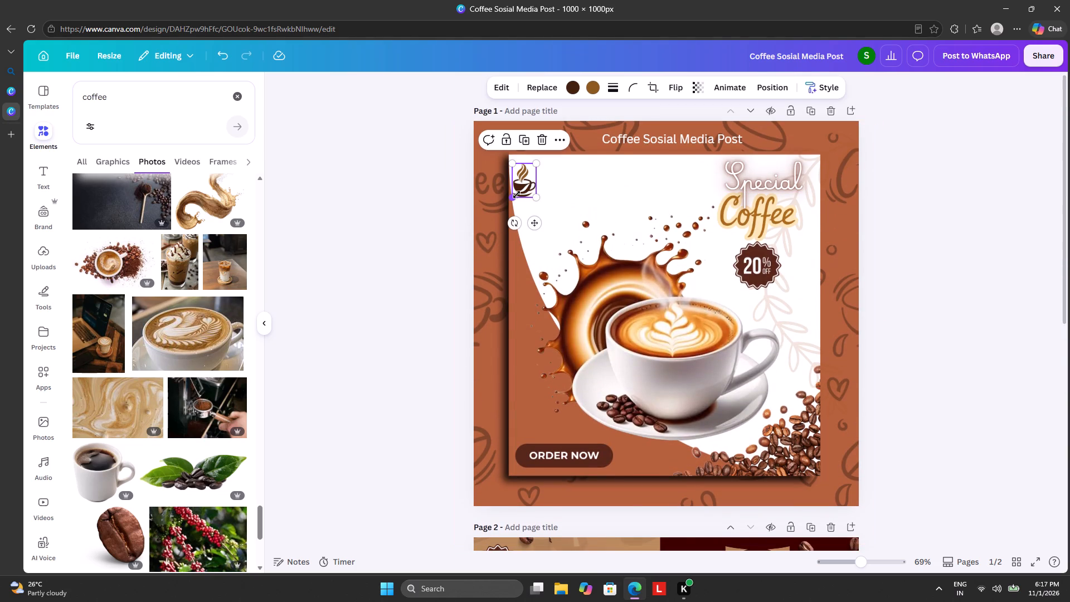
right_click(517, 195)
click(537, 201)
scroll(578, 224, down, 5)
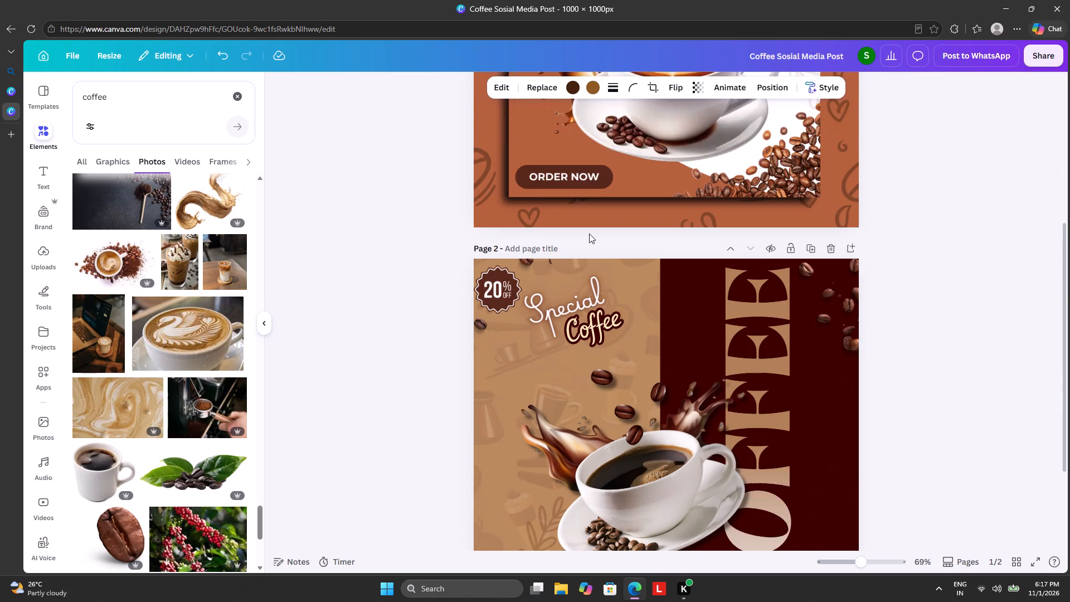
scroll(589, 234, down, 3)
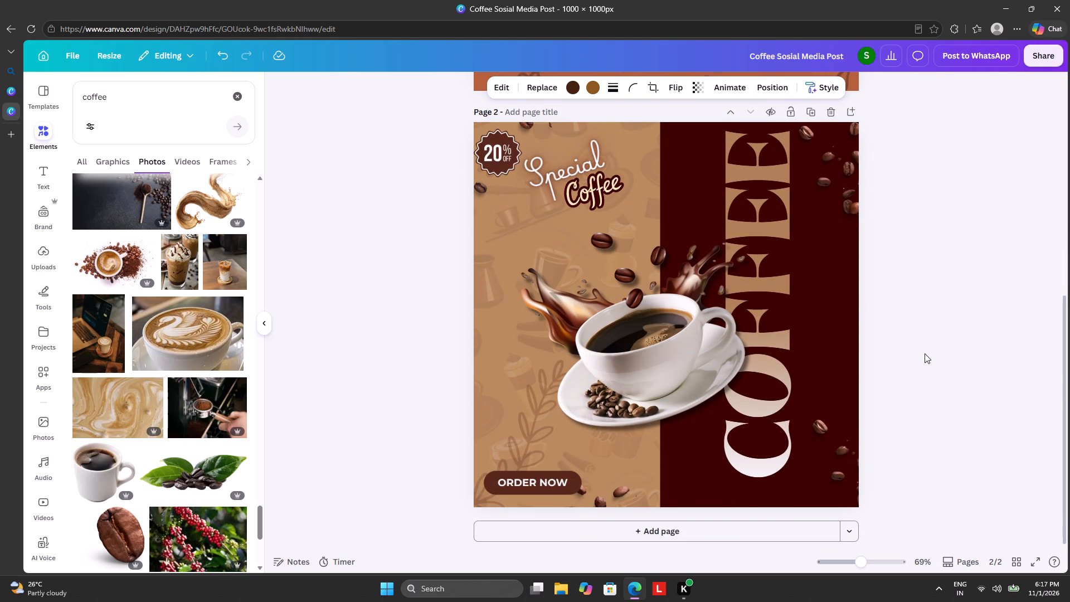
key(ctrl+v)
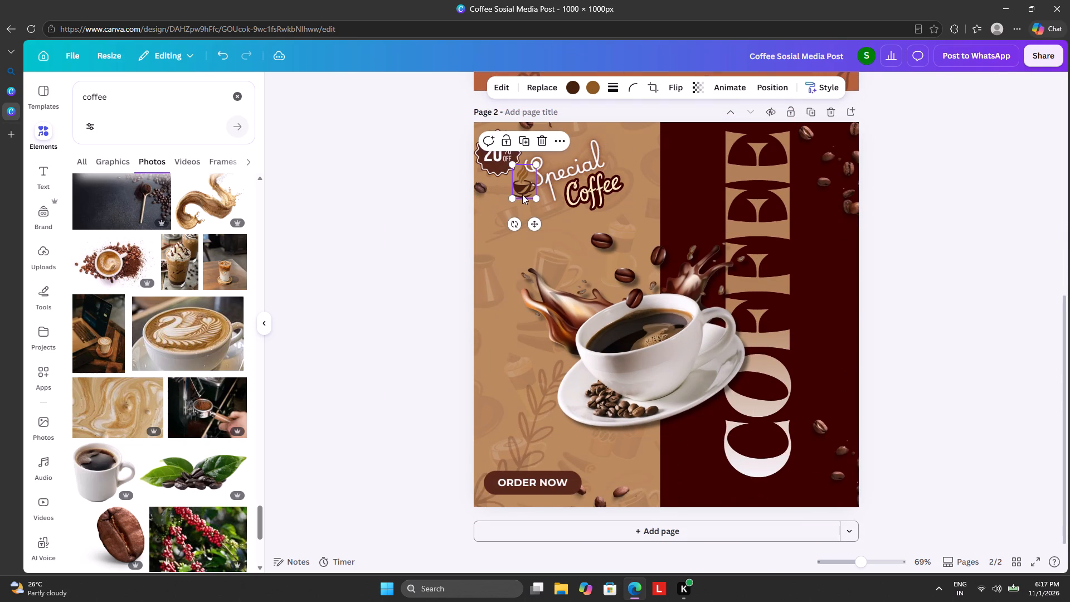
drag(524, 188, 845, 287)
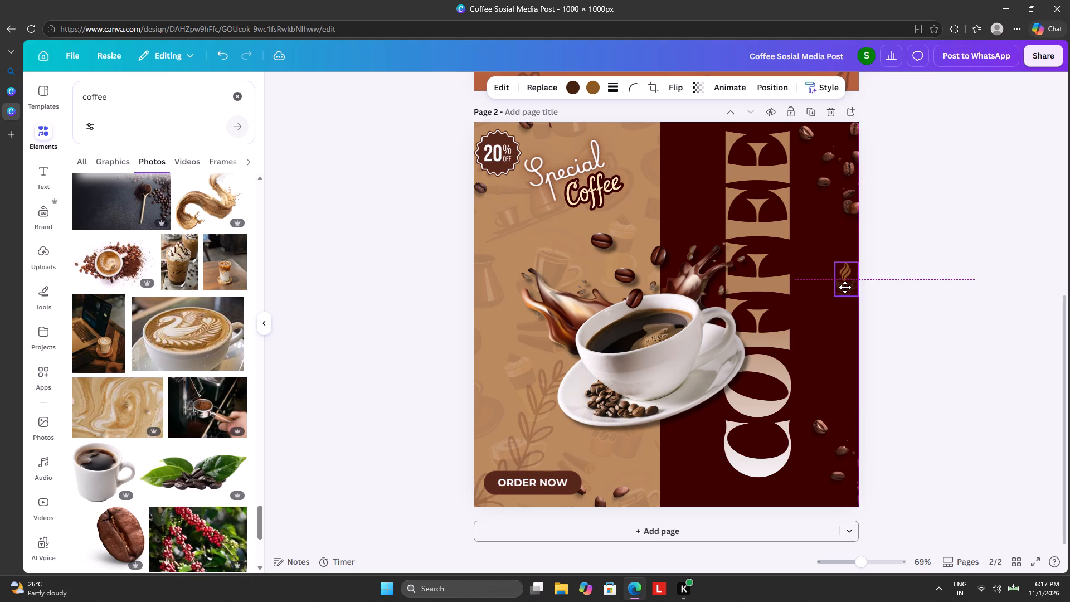
drag(845, 287, 835, 287)
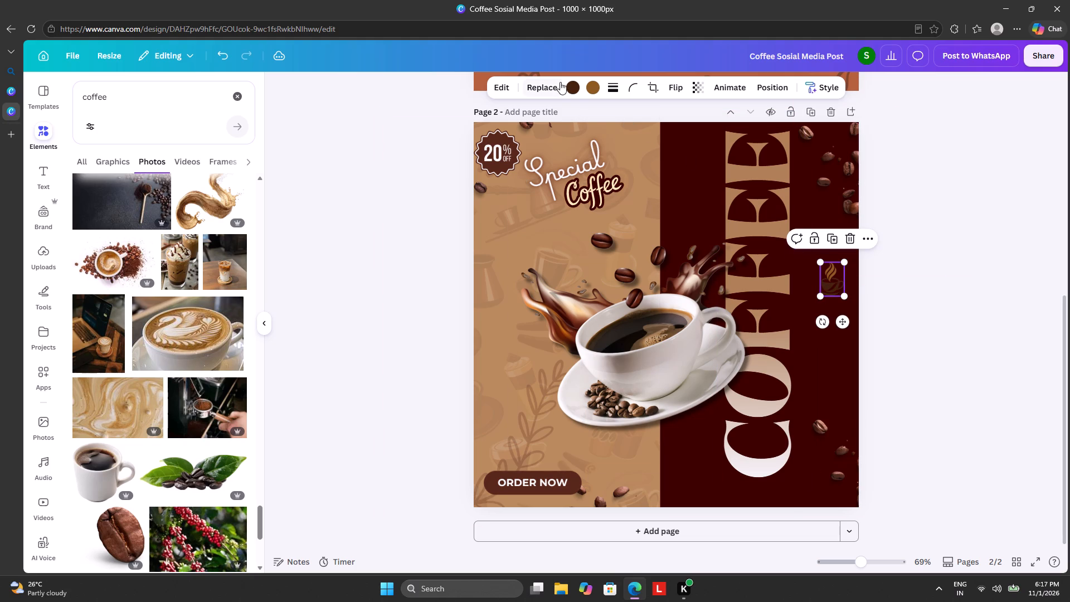
Change the dark brown part of the pasted cup logo to white.
click(575, 88)
click(234, 469)
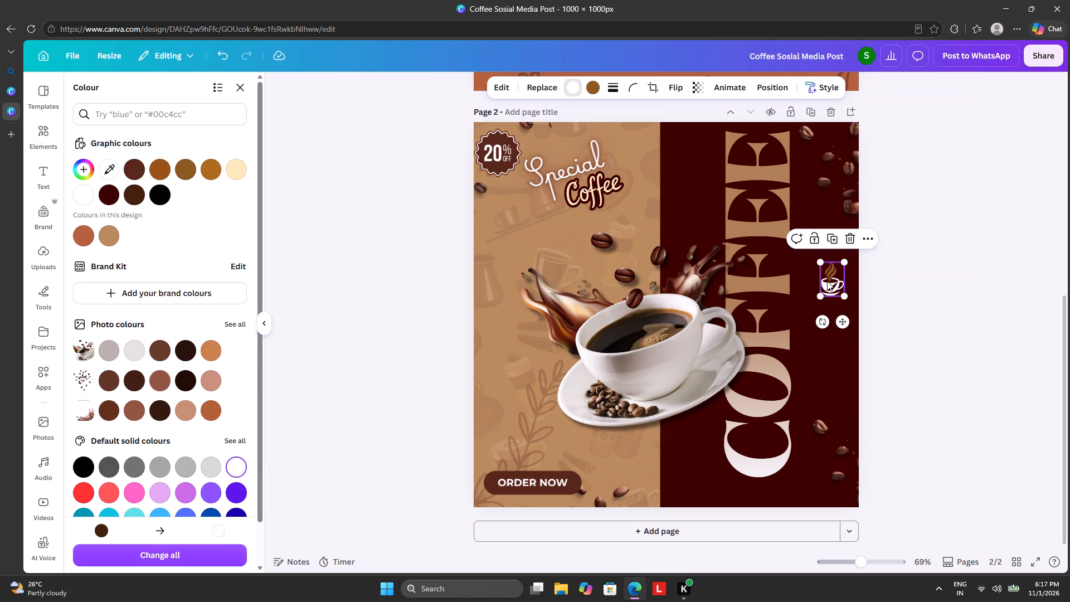
Rotate the cup logo a quarter turn anticlockwise to match the vertical COFFEE lettering.
click(843, 326)
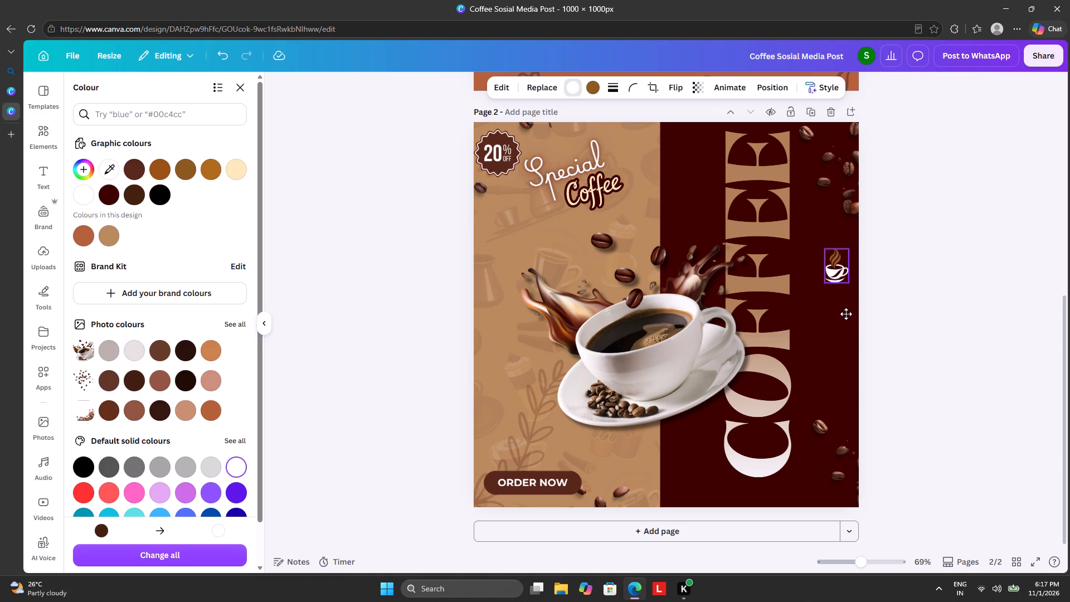
drag(825, 320, 916, 269)
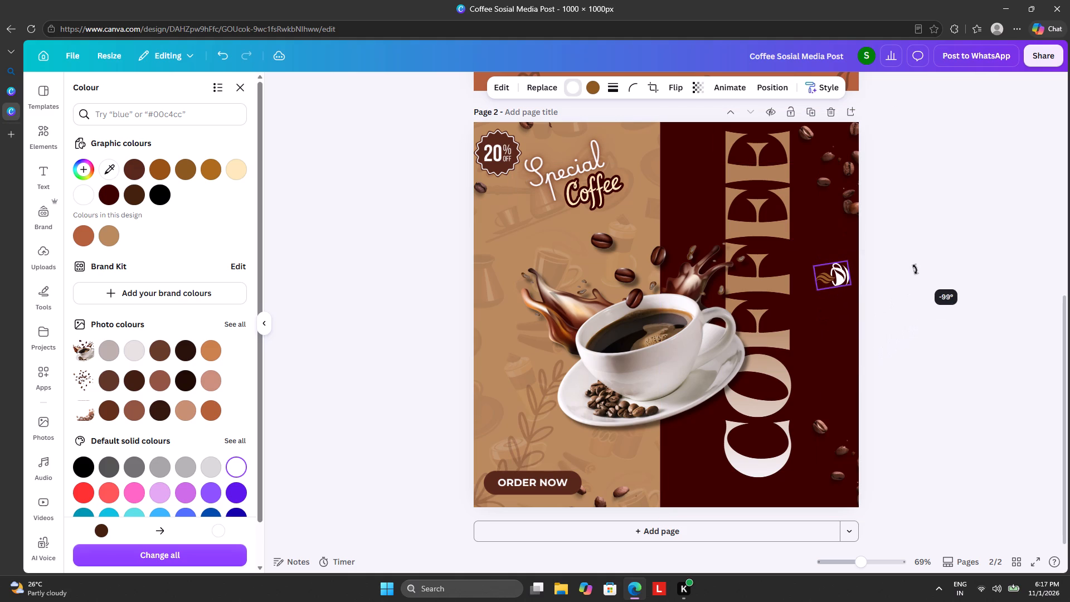
drag(916, 269, 899, 285)
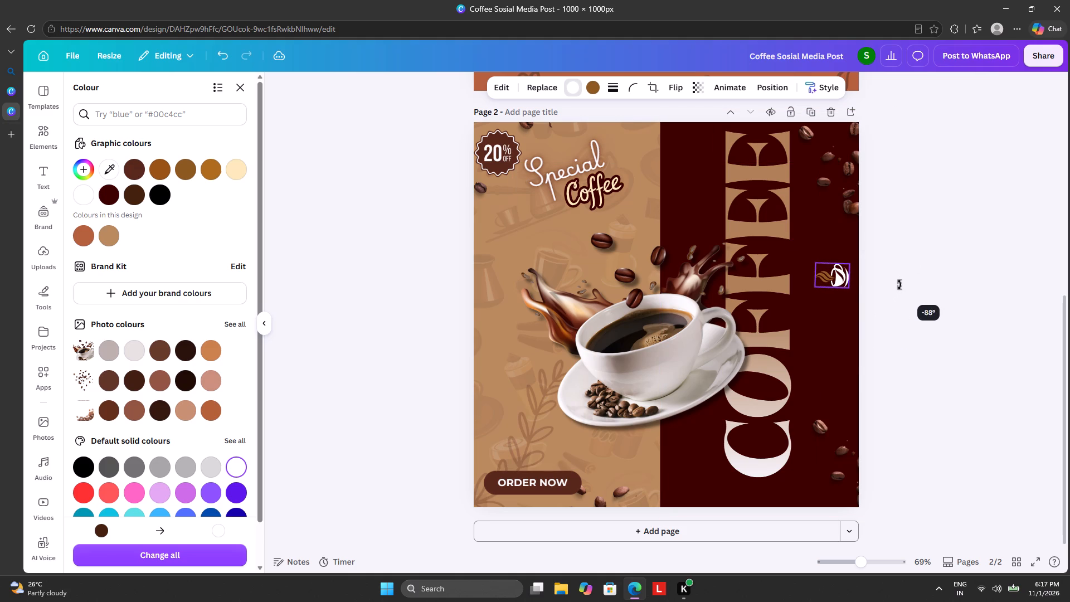
drag(899, 285, 899, 281)
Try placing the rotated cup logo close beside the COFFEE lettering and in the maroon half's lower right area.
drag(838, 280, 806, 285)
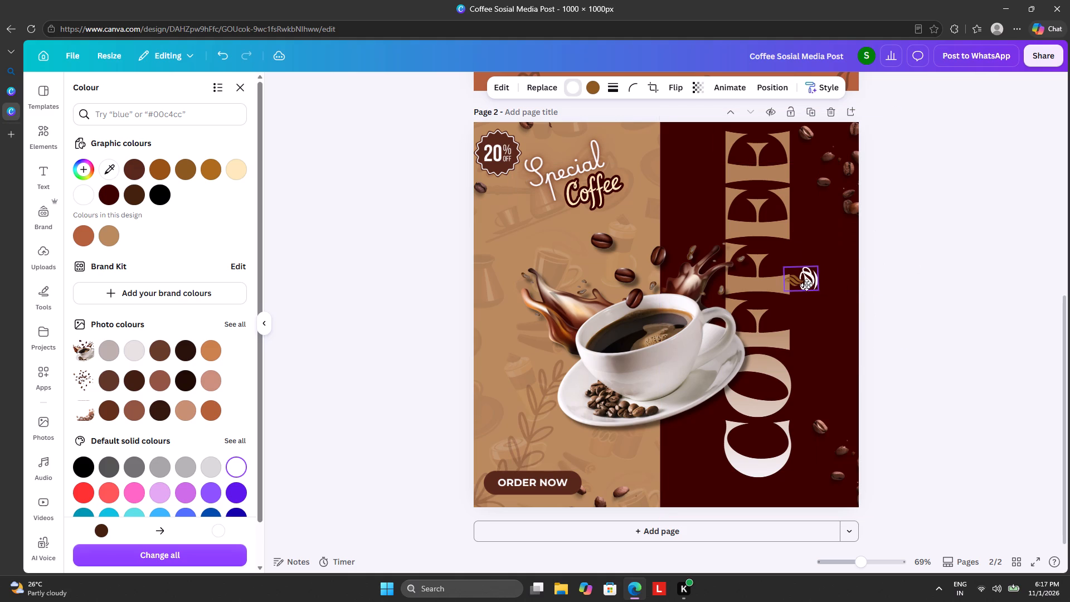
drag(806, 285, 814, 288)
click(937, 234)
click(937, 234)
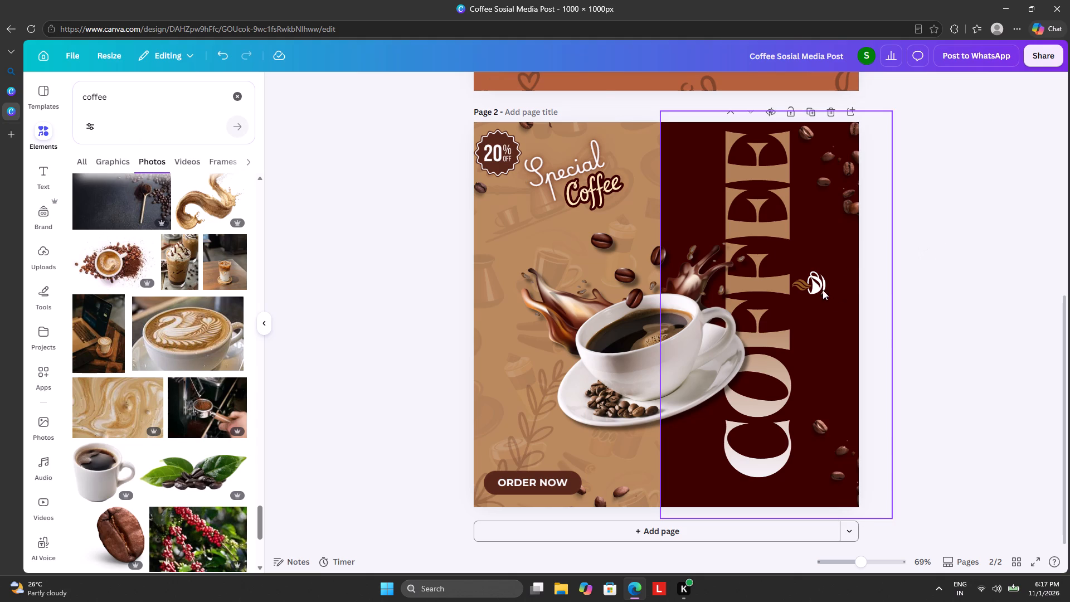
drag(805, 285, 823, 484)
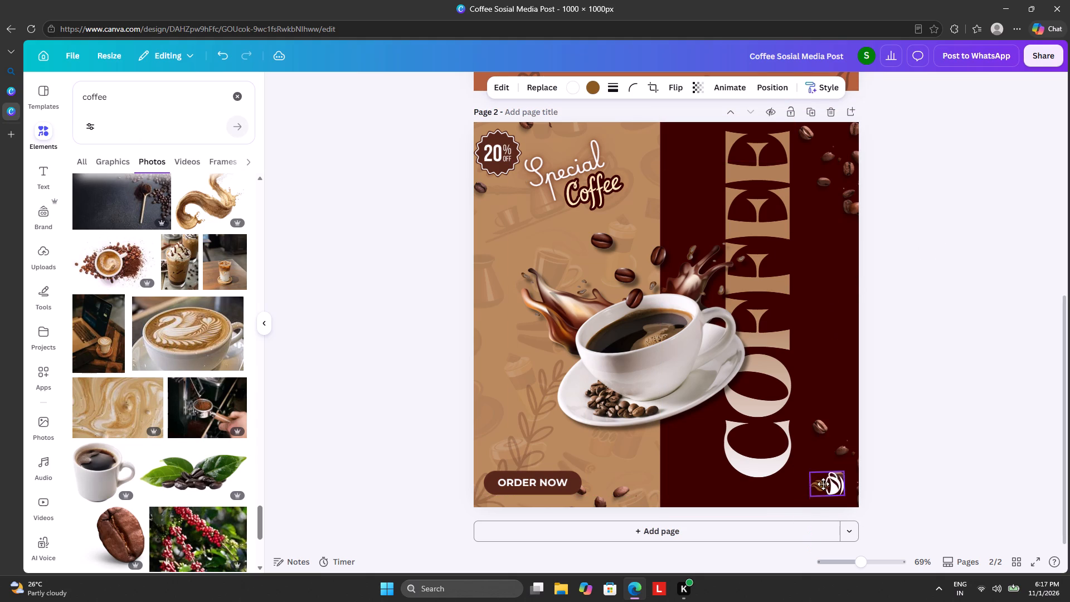
Move the cup logo to the end of "Special" in the title and rotate it nearly upright, tilted to match the lettering.
drag(823, 484, 616, 149)
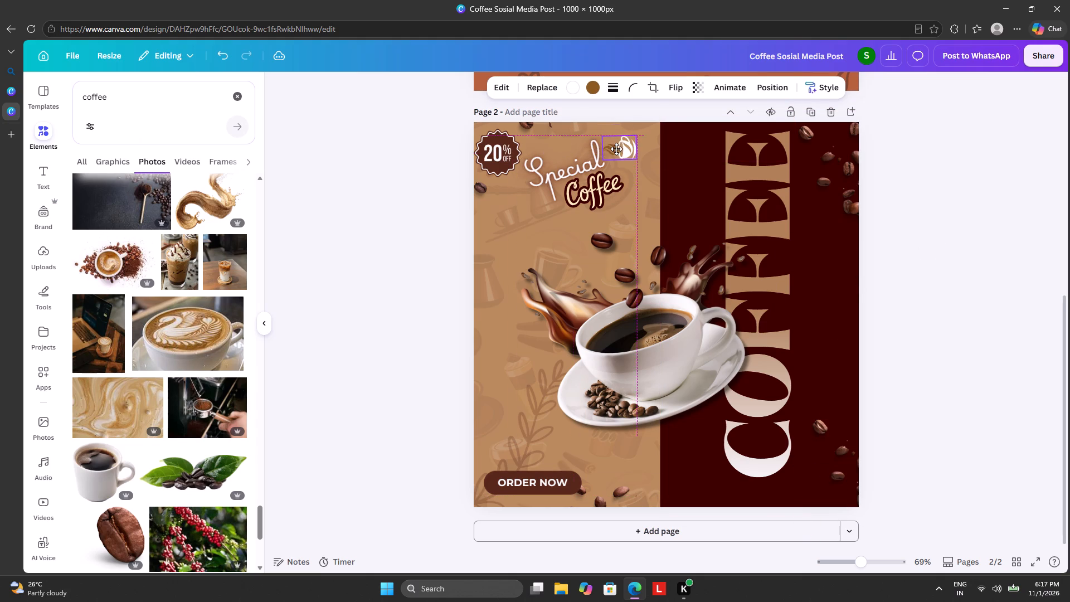
drag(616, 149, 615, 154)
drag(666, 159, 658, 171)
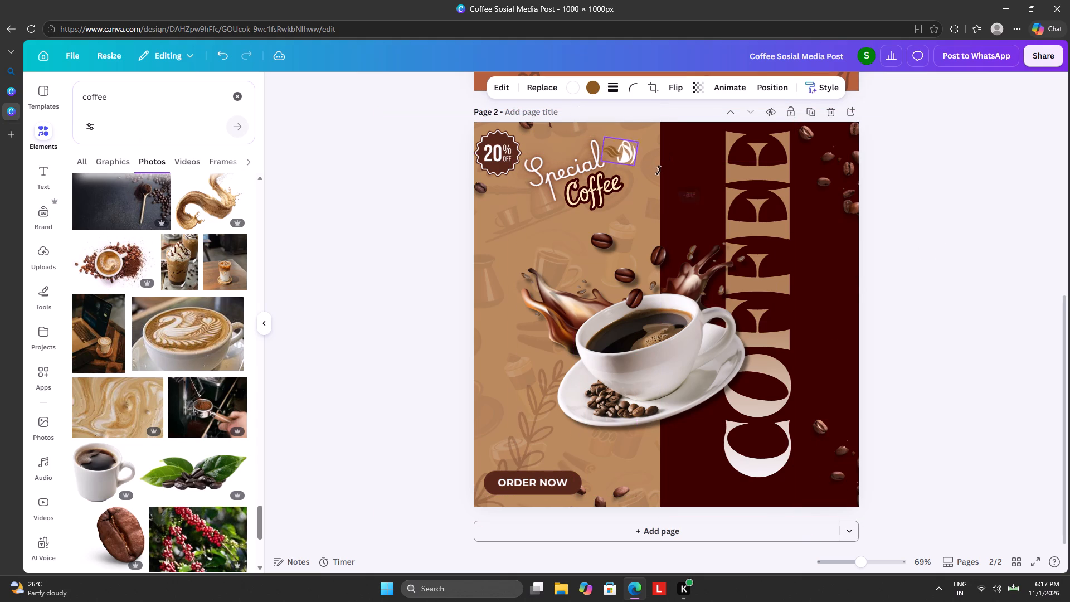
drag(658, 171, 619, 189)
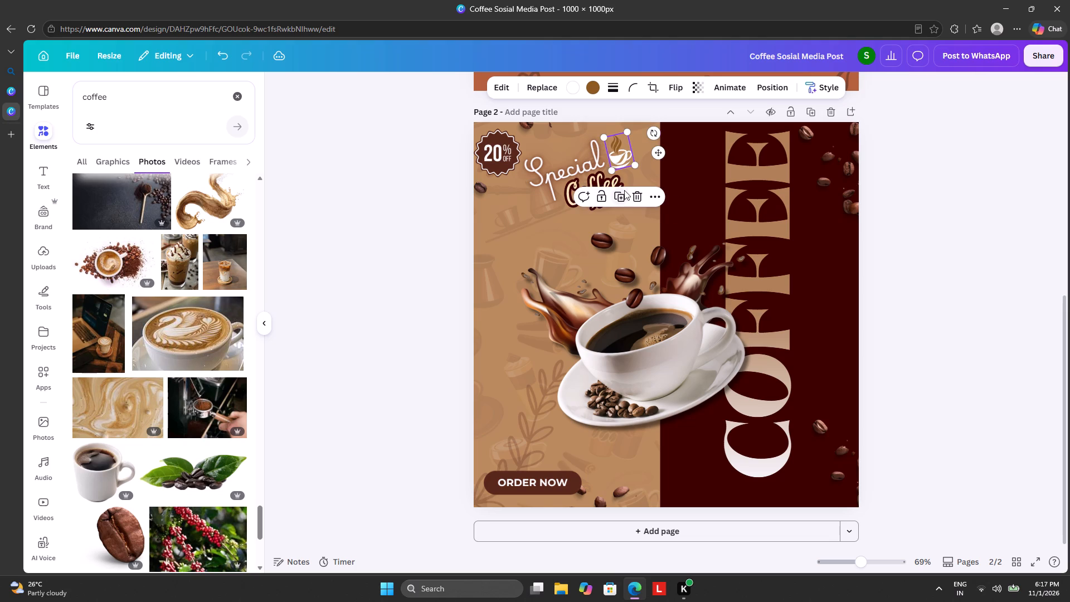
click(1007, 230)
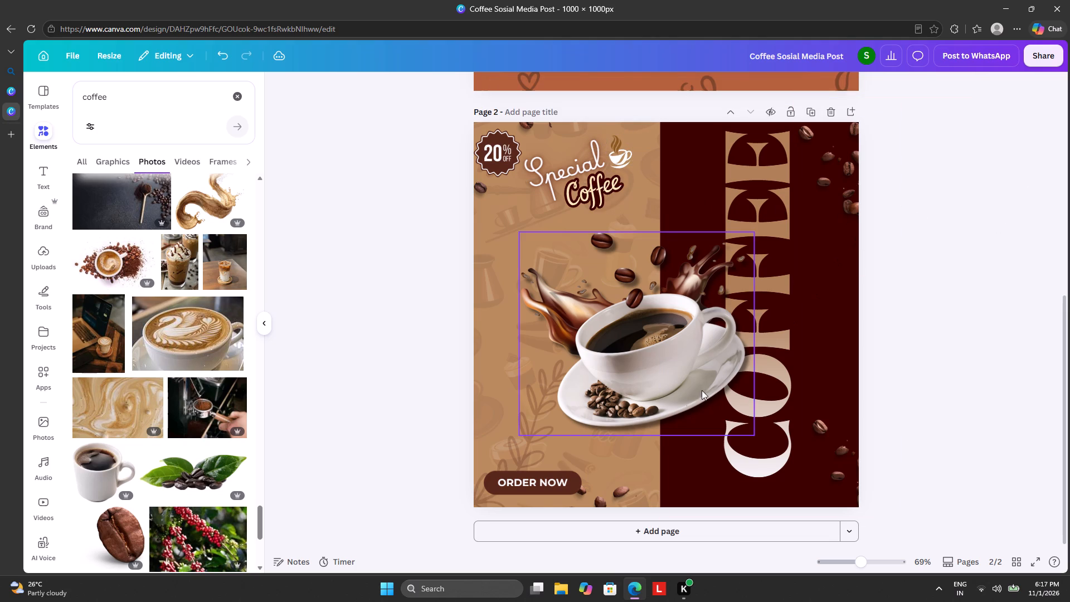
Add a third page to the design.
scroll(621, 420, down, 3)
click(570, 526)
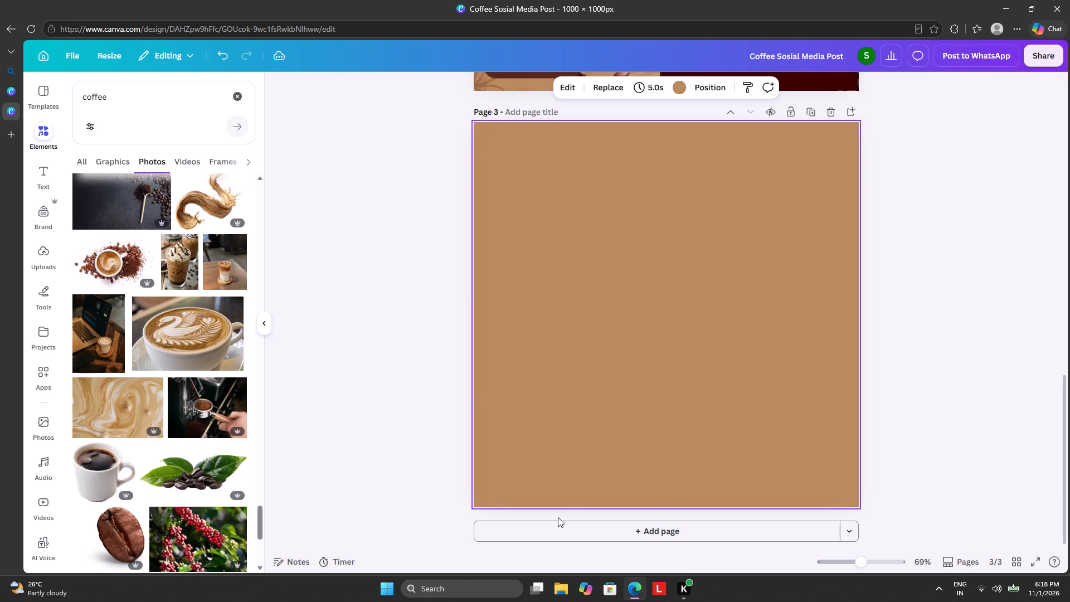
Search the elements library for "shape".
click(235, 96)
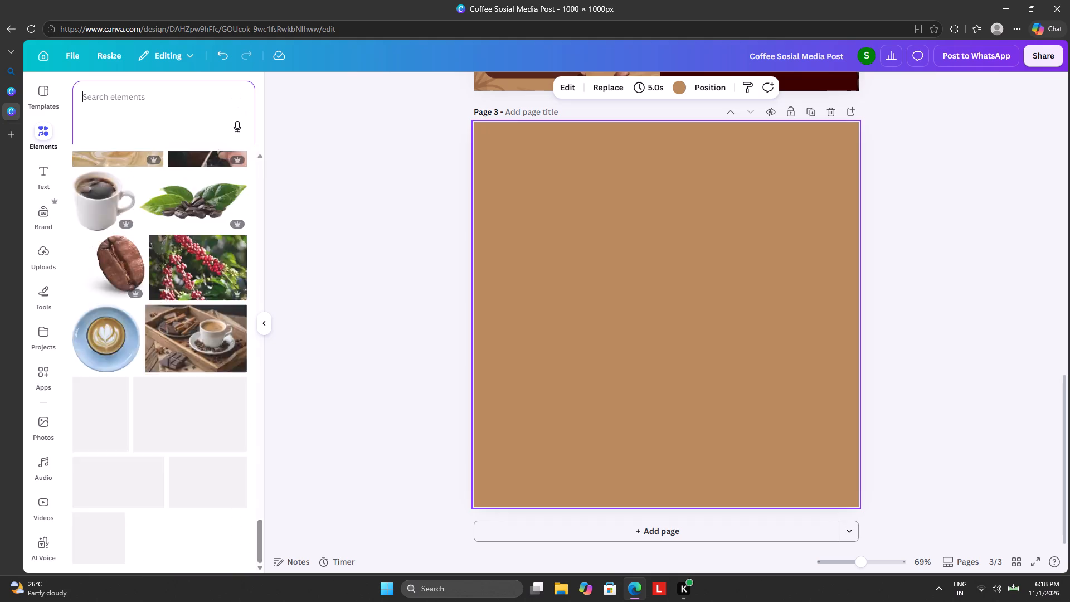
click(140, 213)
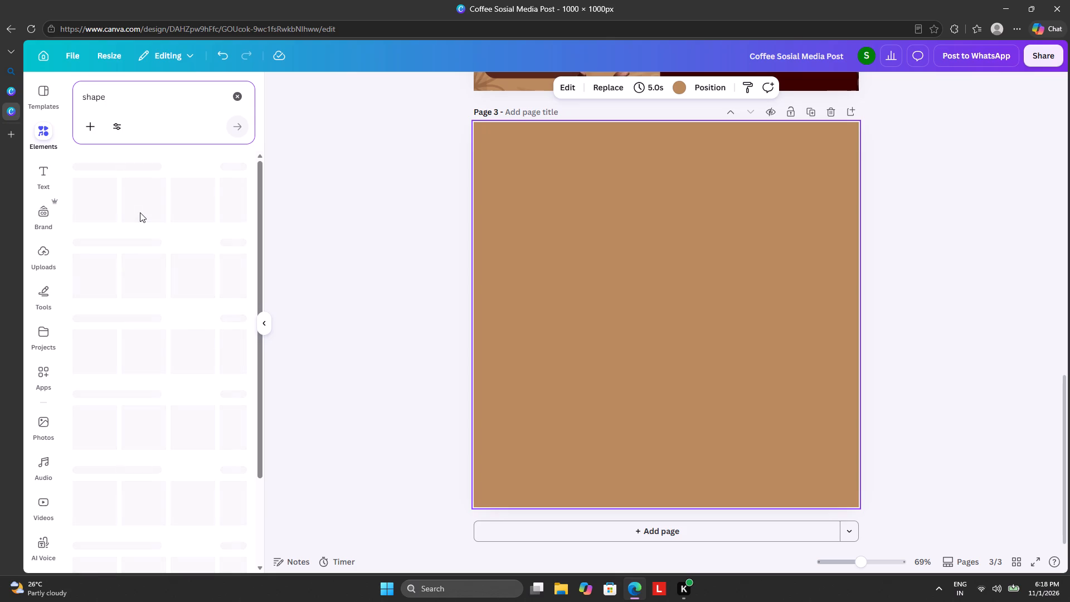
Set page 3's background to the dark maroon already used in the design.
click(676, 85)
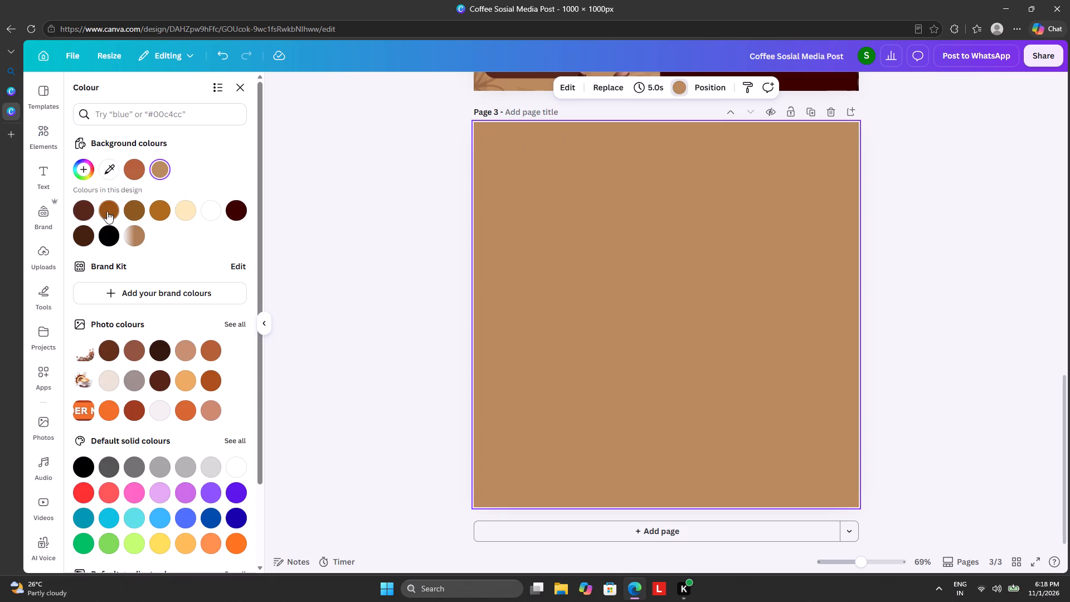
click(232, 209)
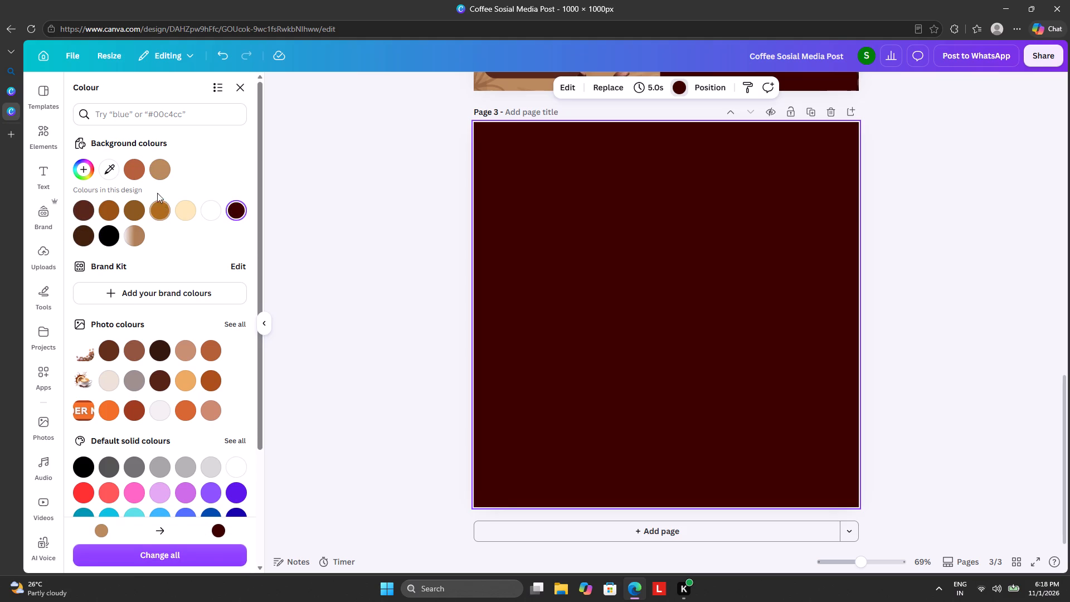
click(281, 163)
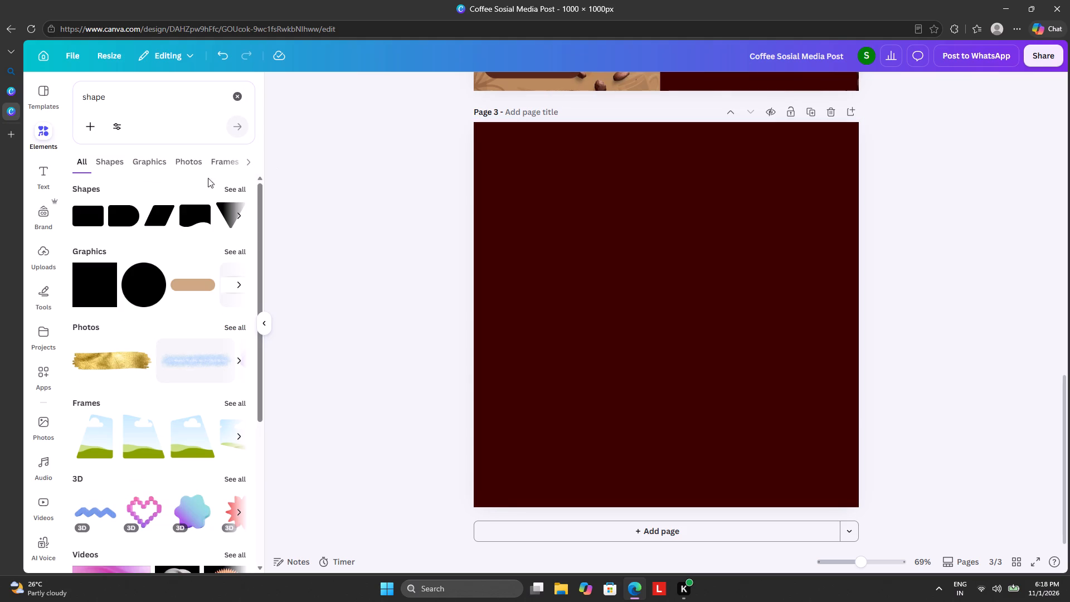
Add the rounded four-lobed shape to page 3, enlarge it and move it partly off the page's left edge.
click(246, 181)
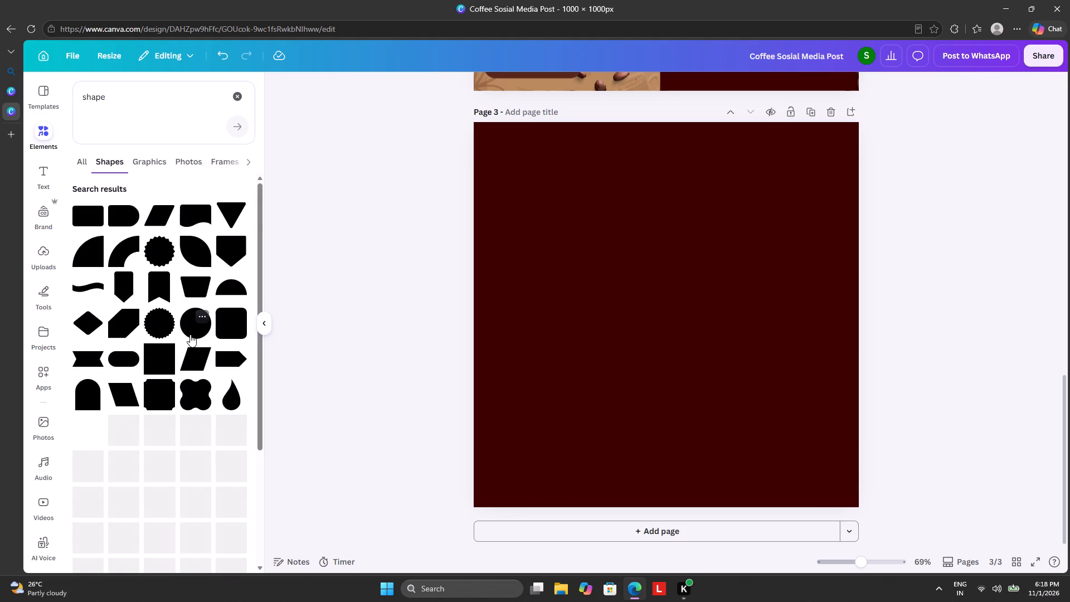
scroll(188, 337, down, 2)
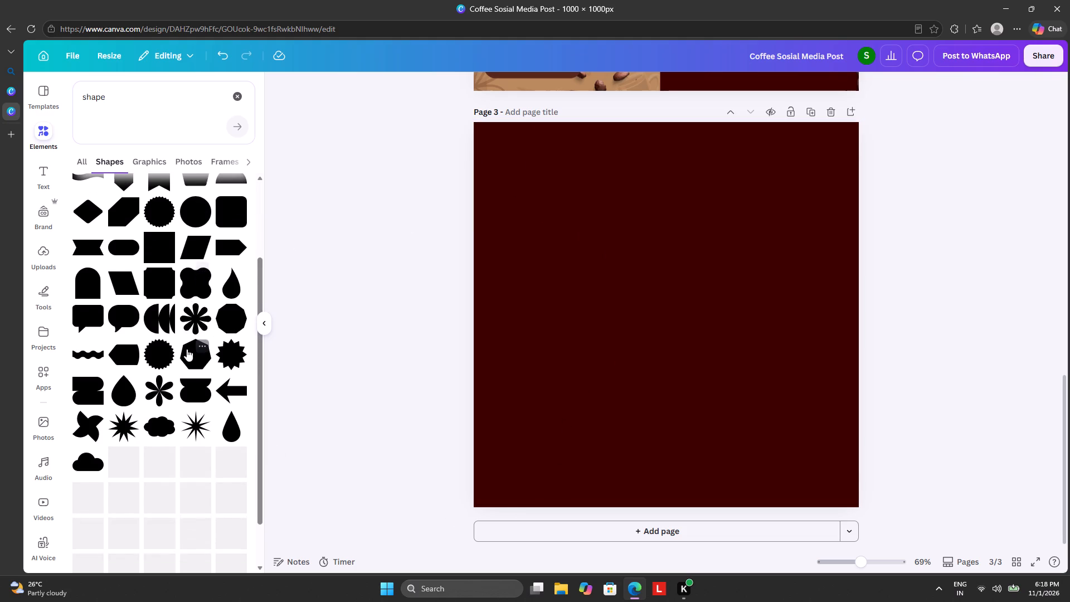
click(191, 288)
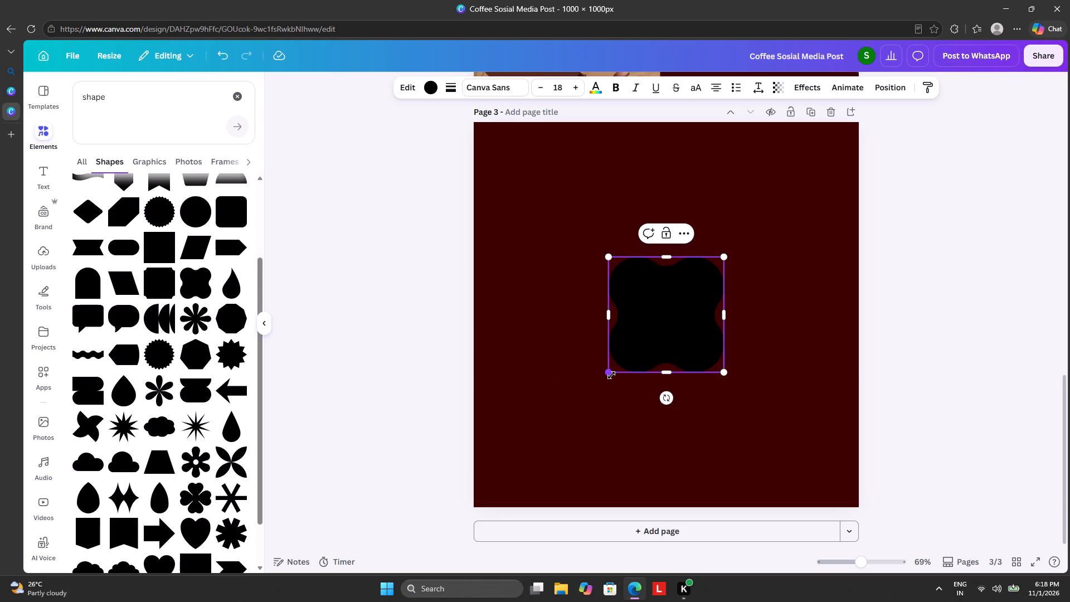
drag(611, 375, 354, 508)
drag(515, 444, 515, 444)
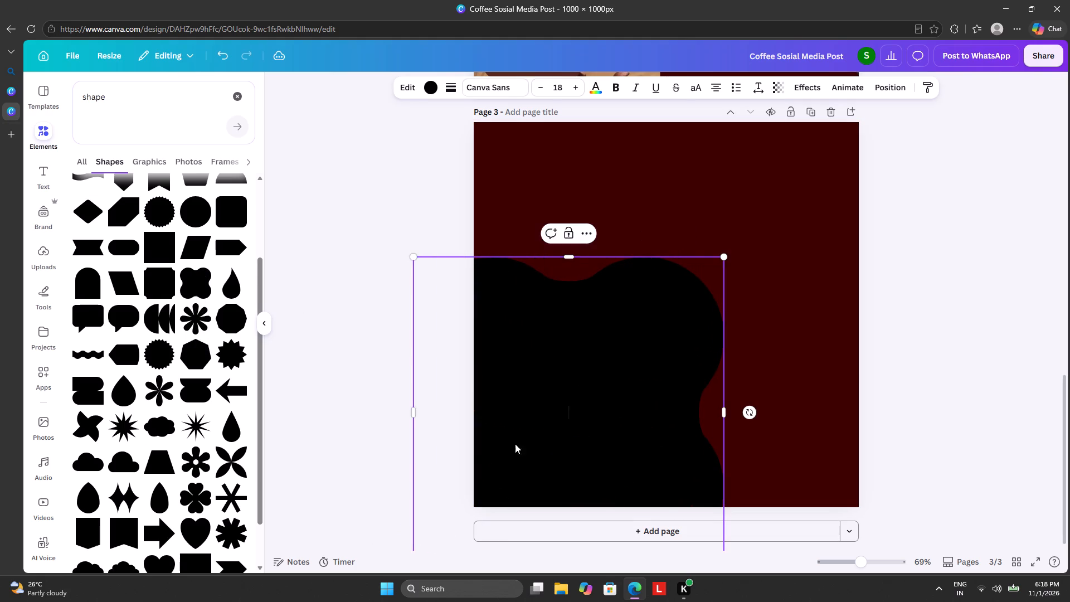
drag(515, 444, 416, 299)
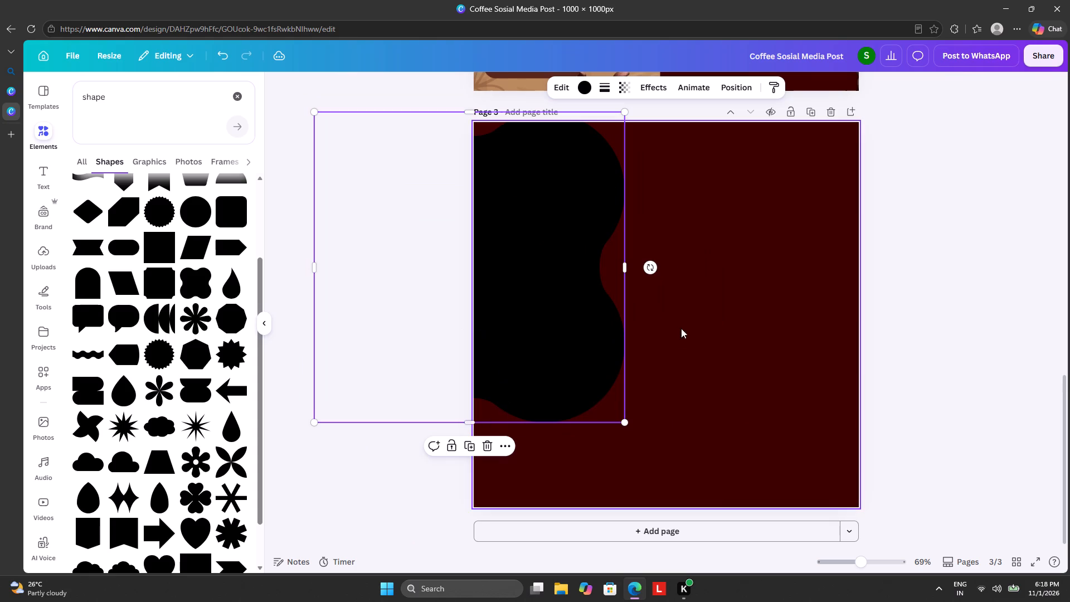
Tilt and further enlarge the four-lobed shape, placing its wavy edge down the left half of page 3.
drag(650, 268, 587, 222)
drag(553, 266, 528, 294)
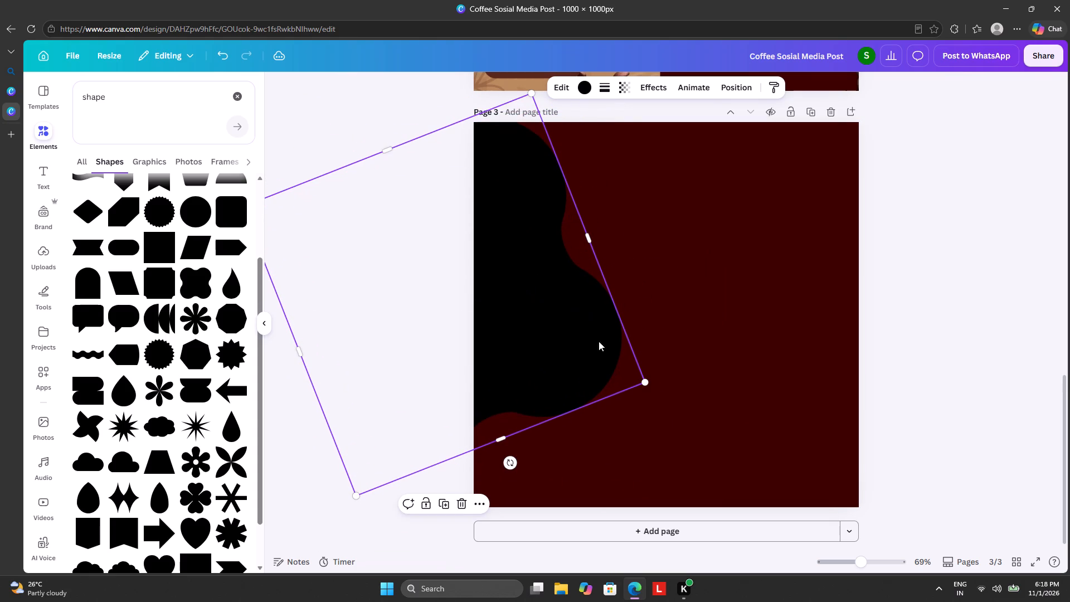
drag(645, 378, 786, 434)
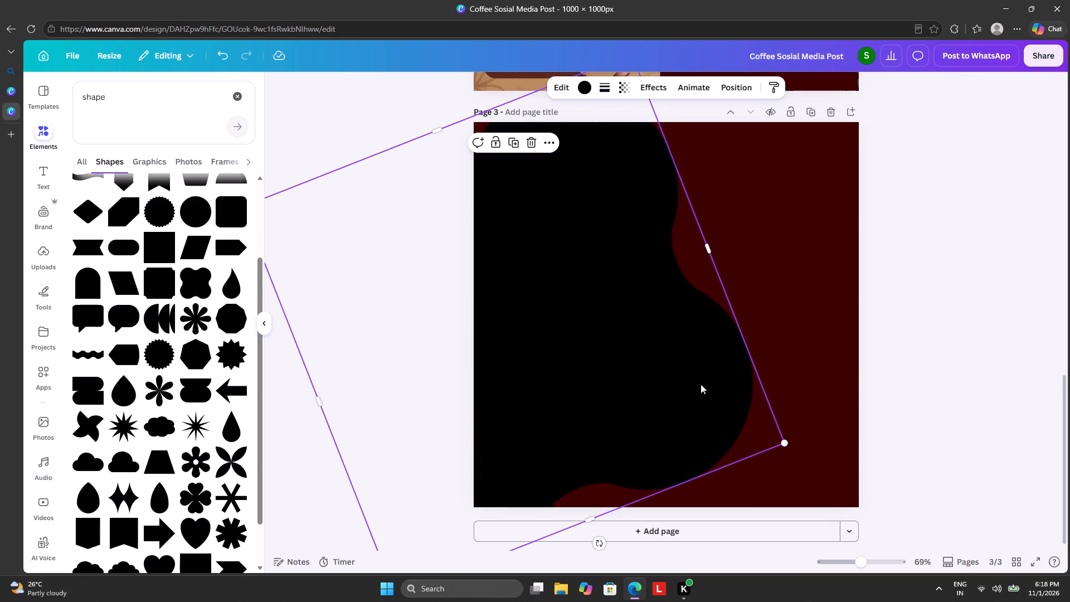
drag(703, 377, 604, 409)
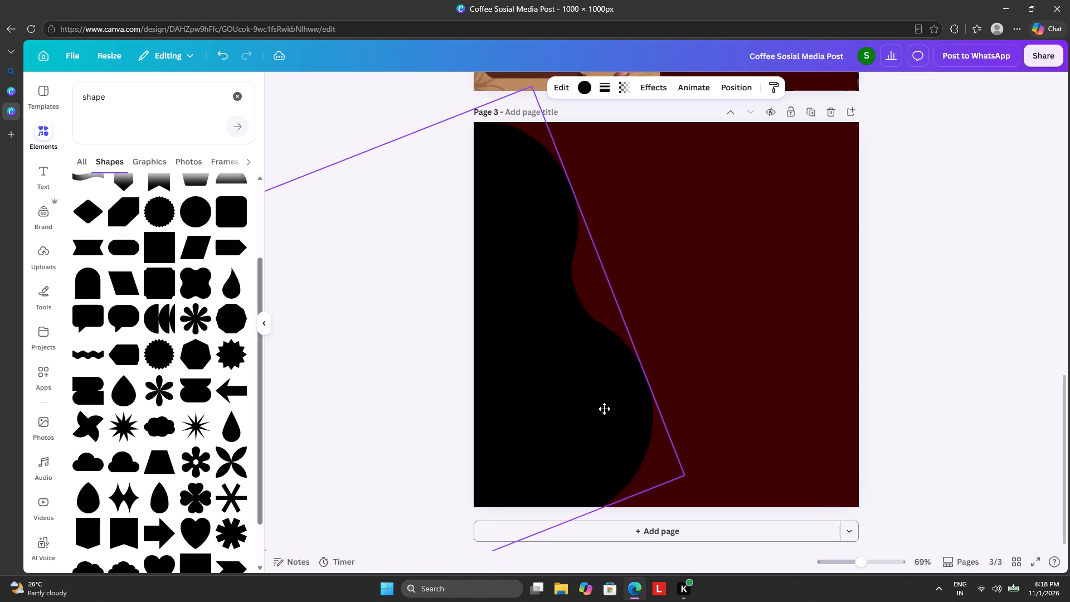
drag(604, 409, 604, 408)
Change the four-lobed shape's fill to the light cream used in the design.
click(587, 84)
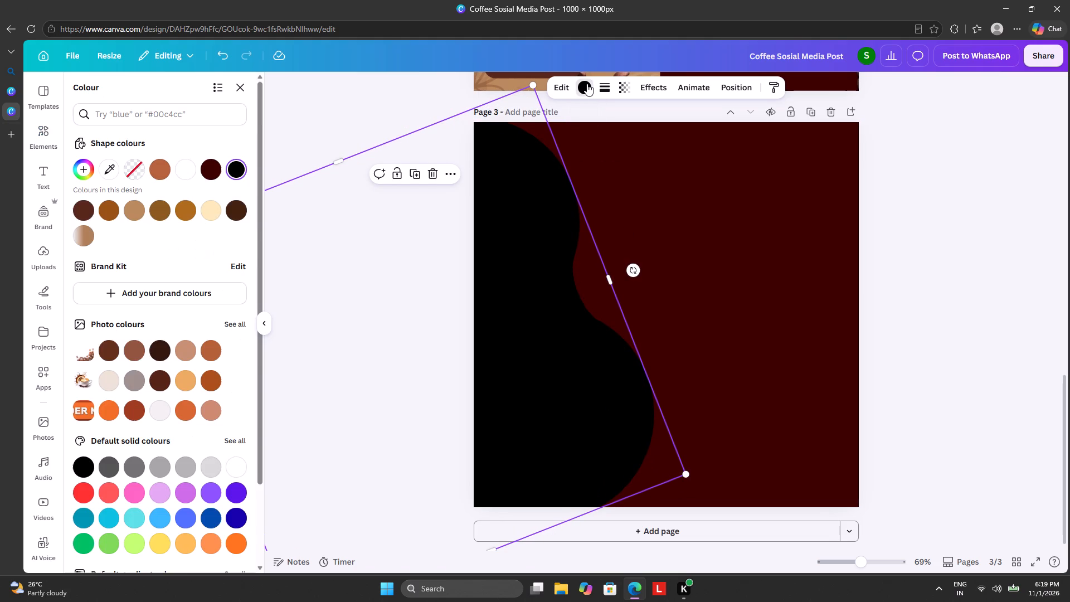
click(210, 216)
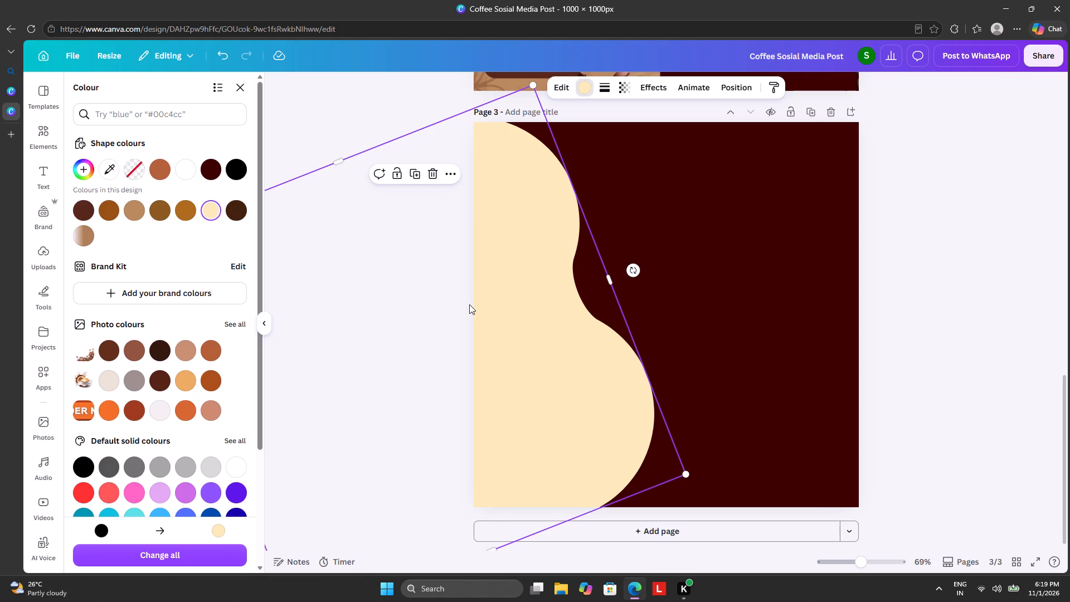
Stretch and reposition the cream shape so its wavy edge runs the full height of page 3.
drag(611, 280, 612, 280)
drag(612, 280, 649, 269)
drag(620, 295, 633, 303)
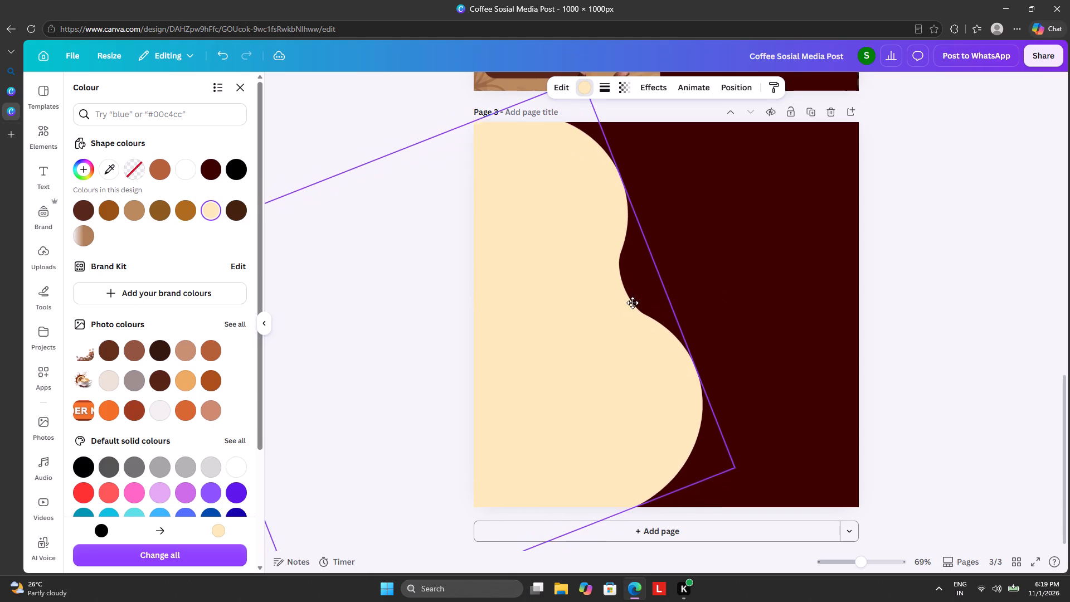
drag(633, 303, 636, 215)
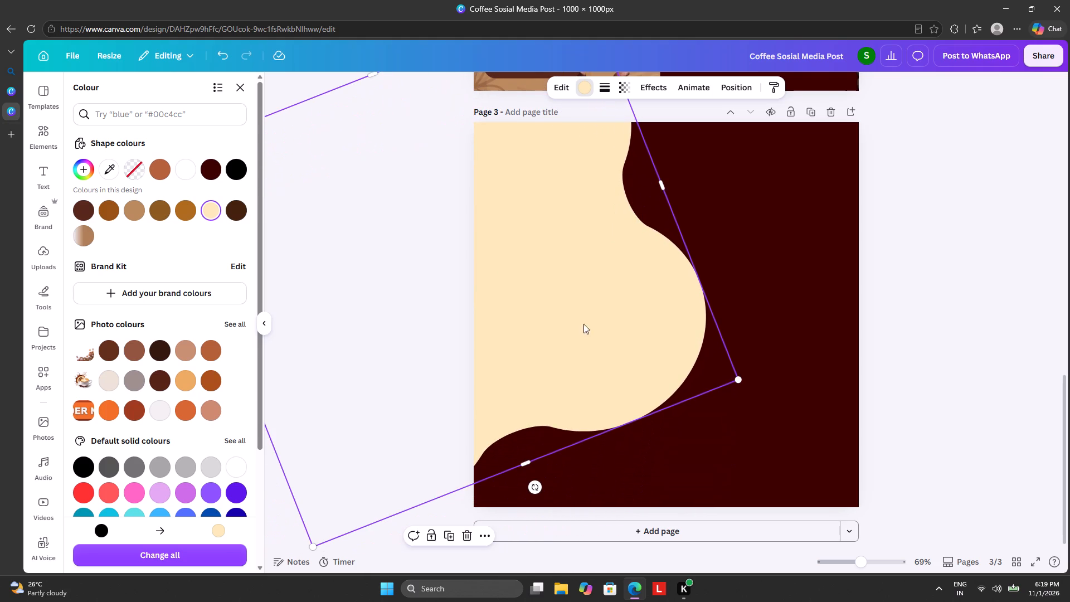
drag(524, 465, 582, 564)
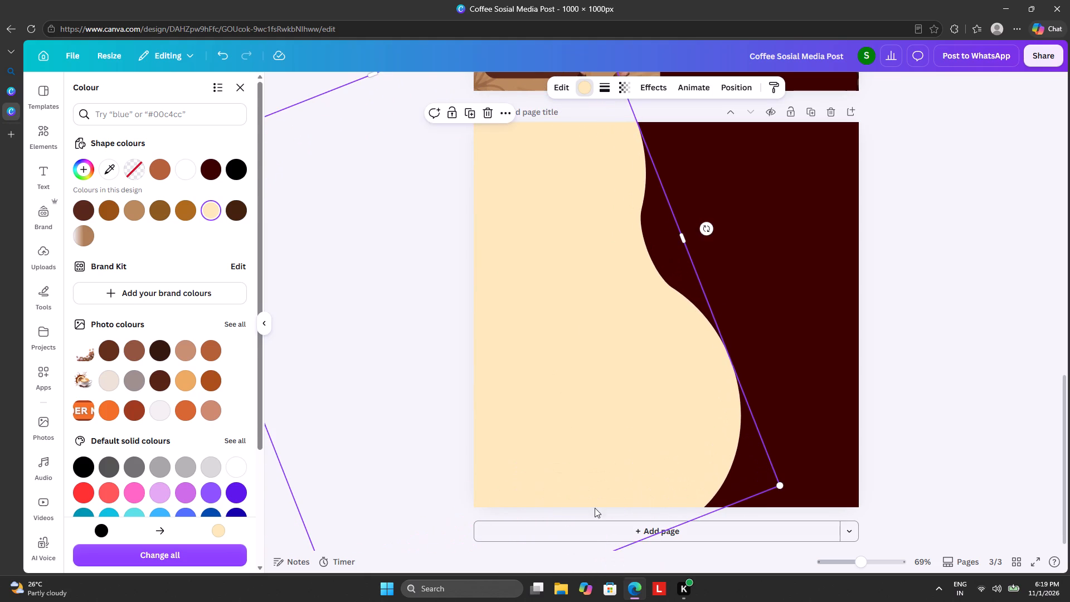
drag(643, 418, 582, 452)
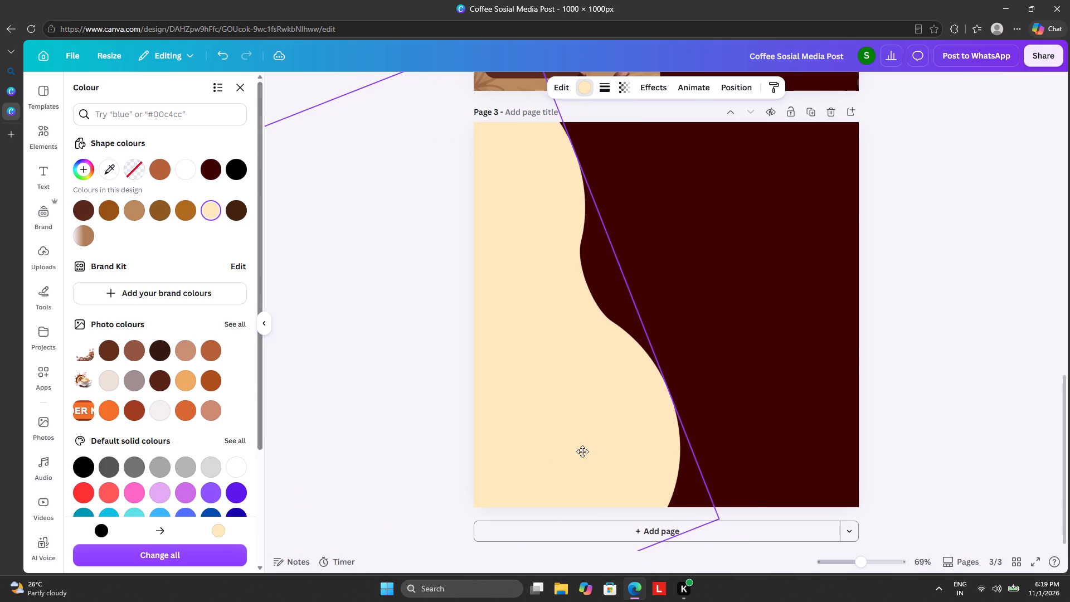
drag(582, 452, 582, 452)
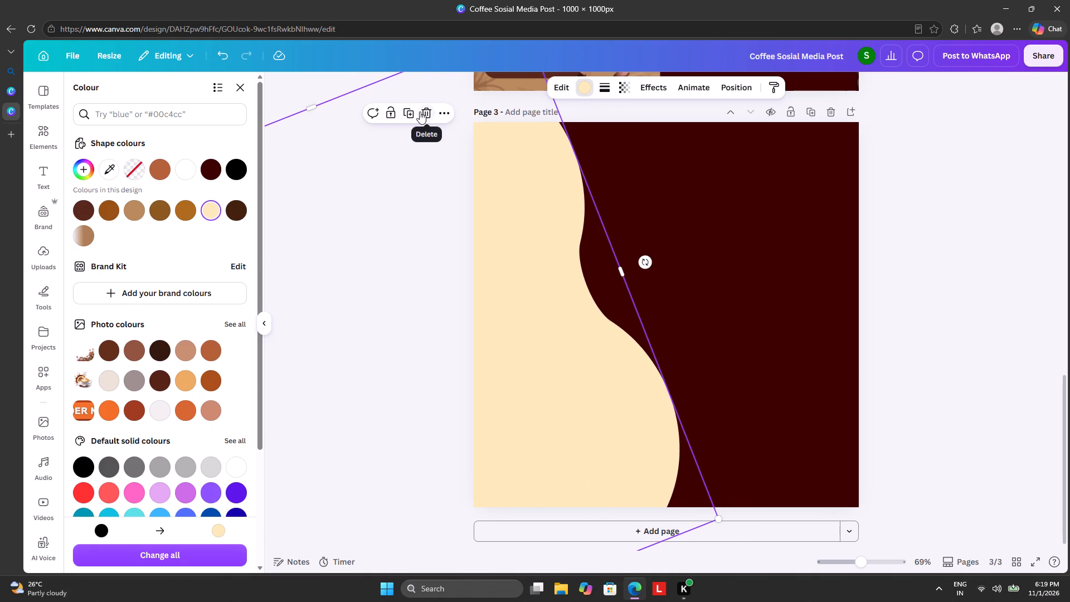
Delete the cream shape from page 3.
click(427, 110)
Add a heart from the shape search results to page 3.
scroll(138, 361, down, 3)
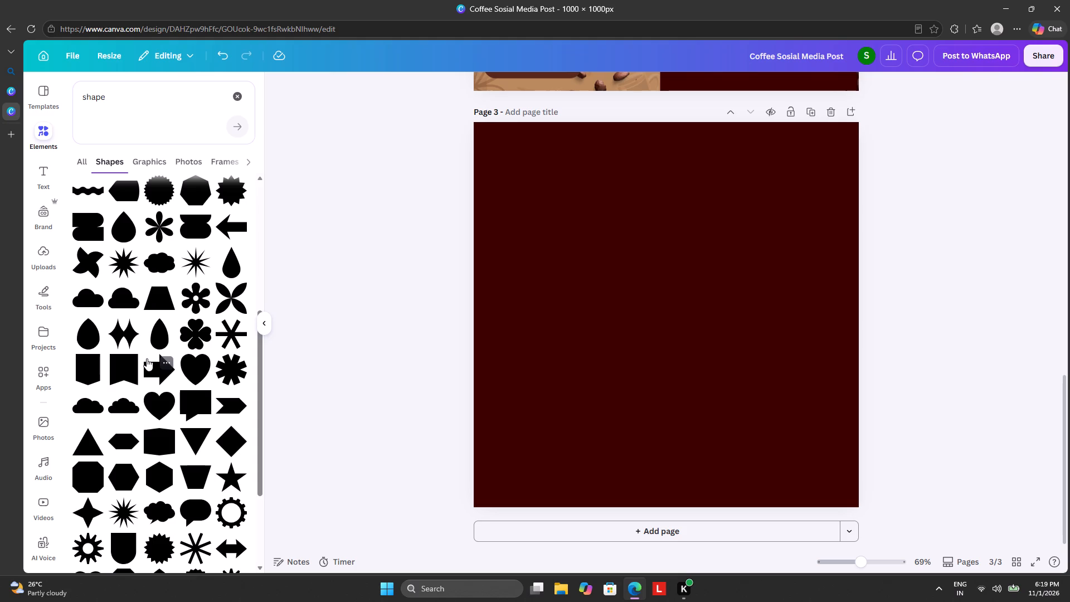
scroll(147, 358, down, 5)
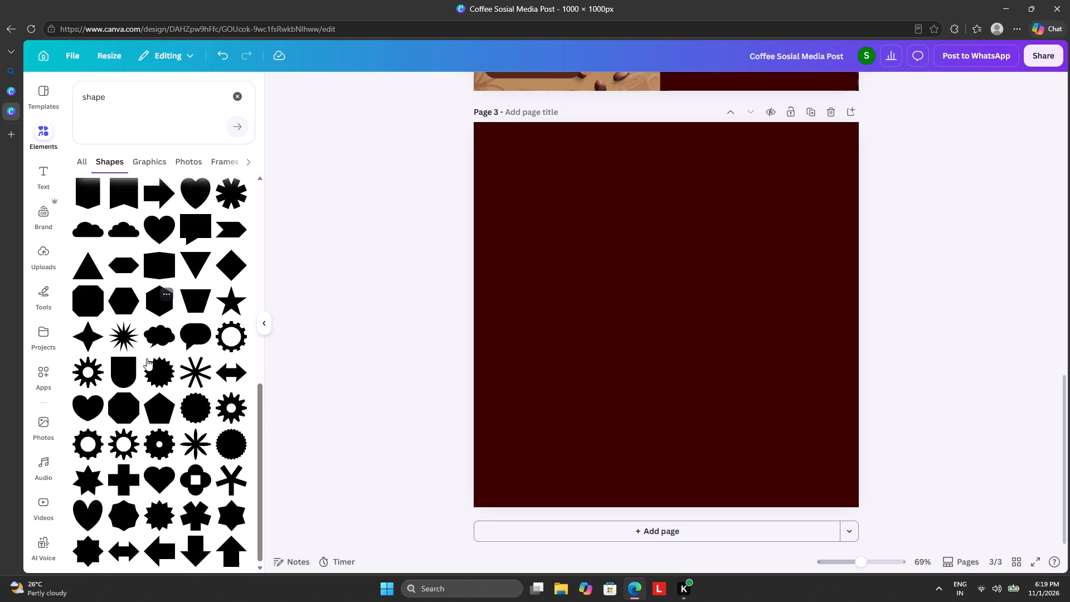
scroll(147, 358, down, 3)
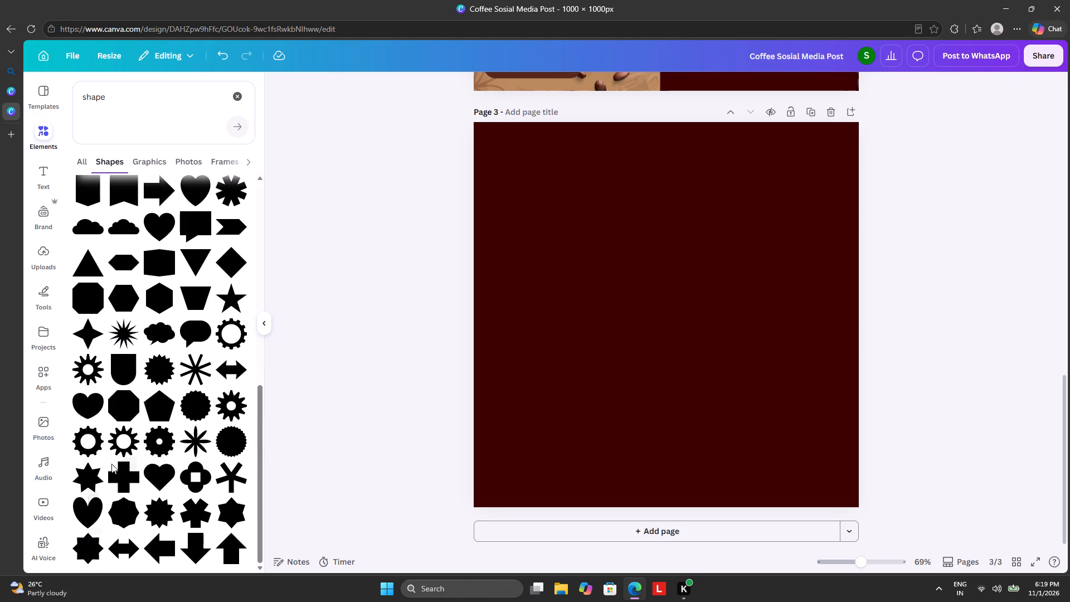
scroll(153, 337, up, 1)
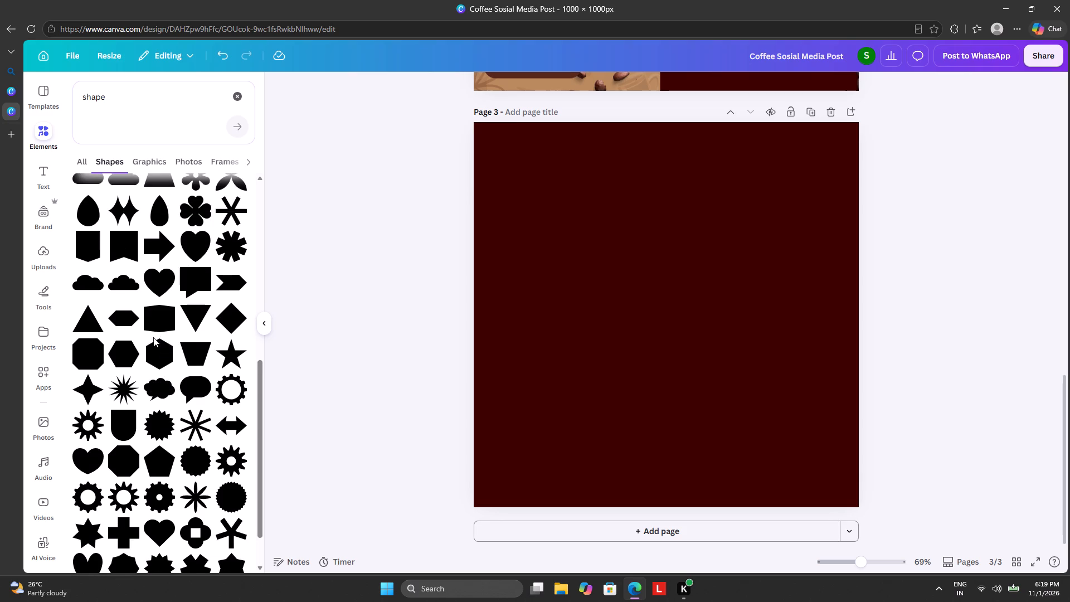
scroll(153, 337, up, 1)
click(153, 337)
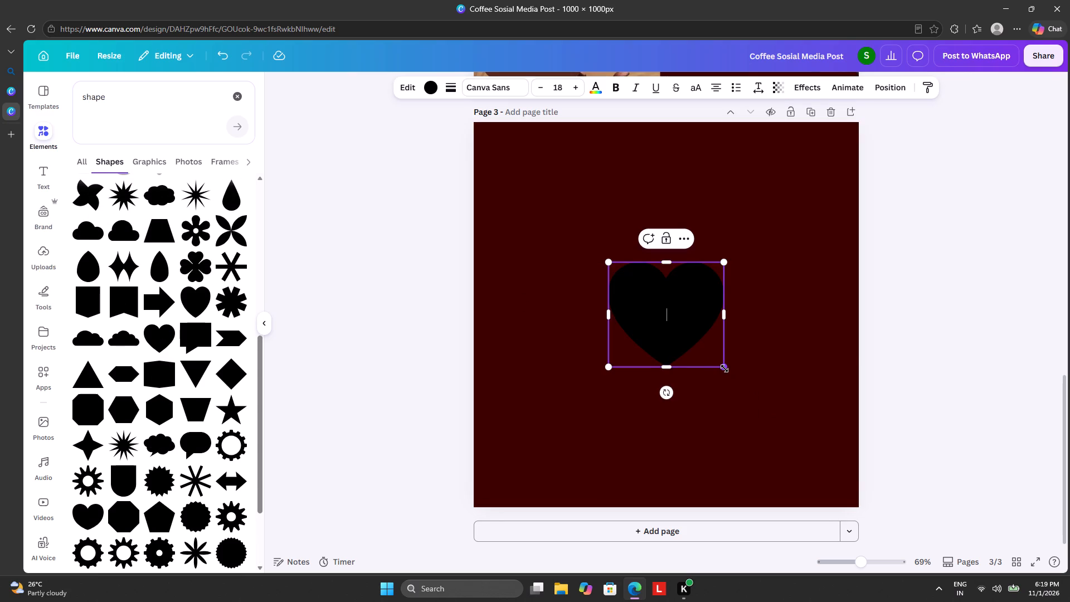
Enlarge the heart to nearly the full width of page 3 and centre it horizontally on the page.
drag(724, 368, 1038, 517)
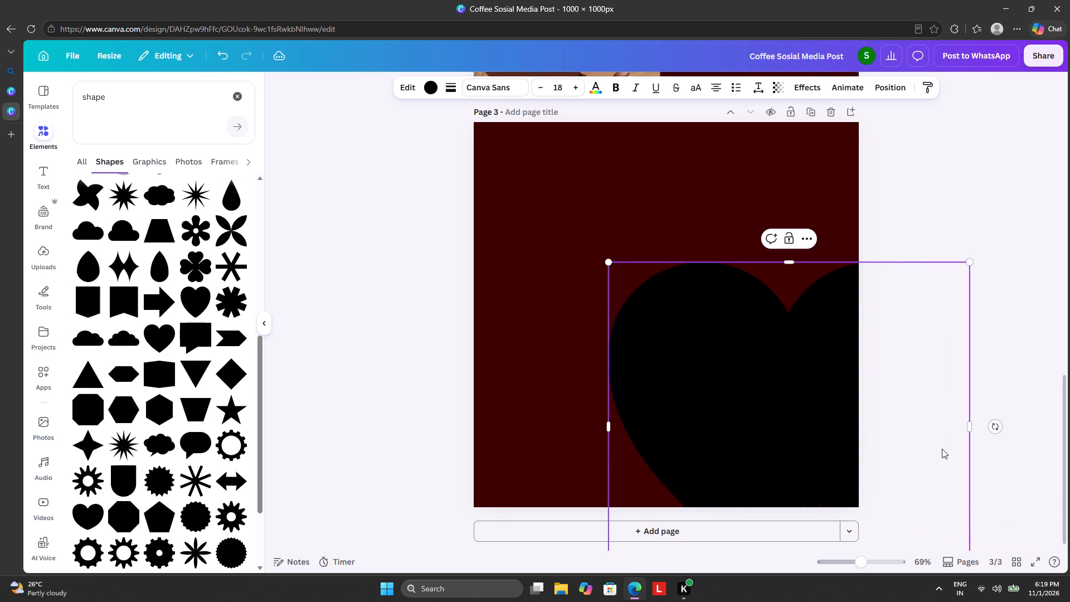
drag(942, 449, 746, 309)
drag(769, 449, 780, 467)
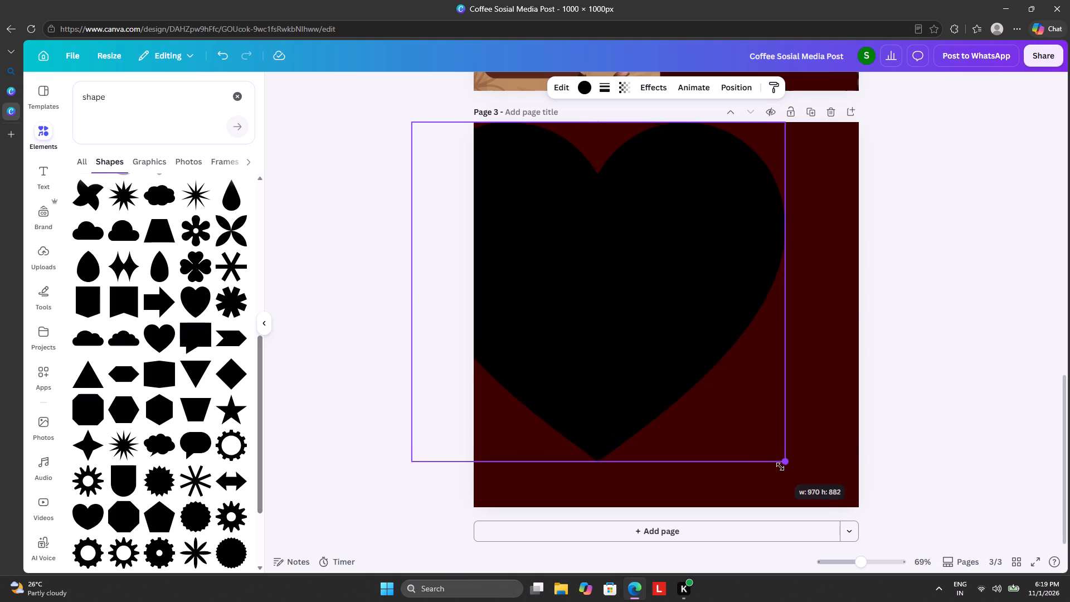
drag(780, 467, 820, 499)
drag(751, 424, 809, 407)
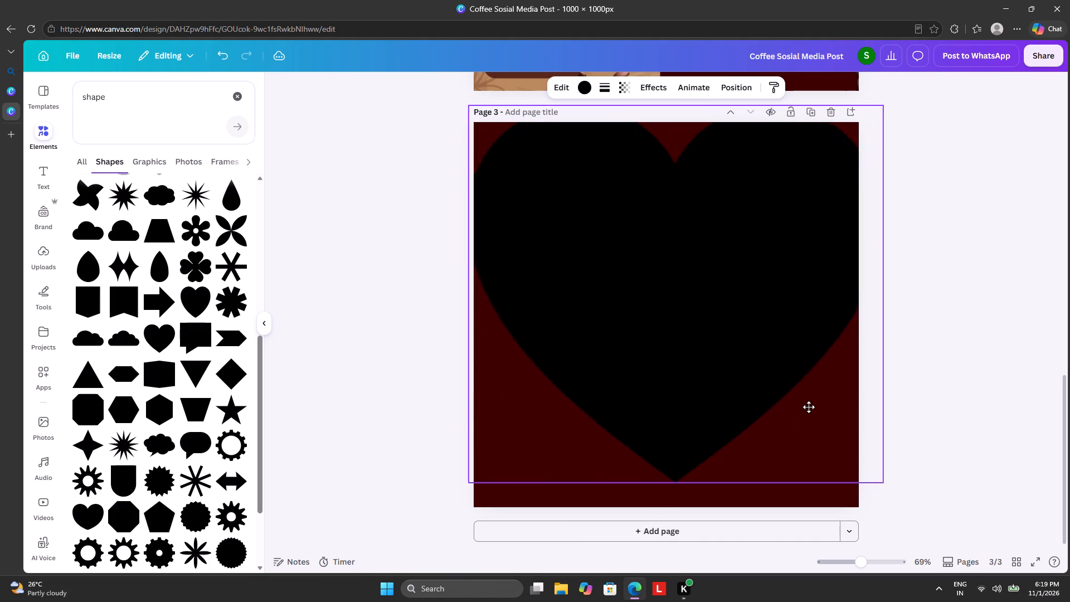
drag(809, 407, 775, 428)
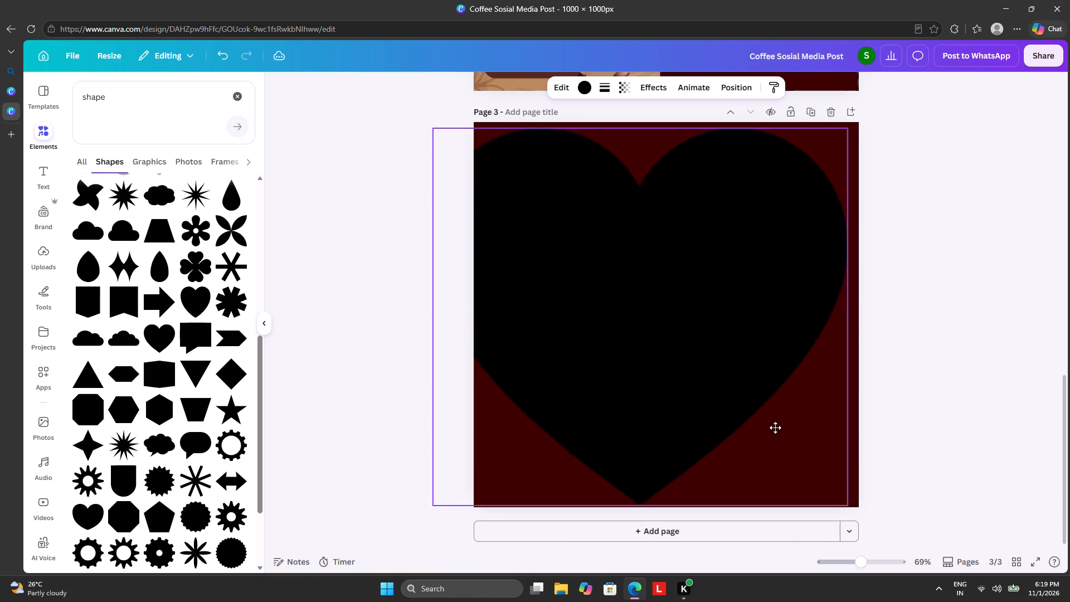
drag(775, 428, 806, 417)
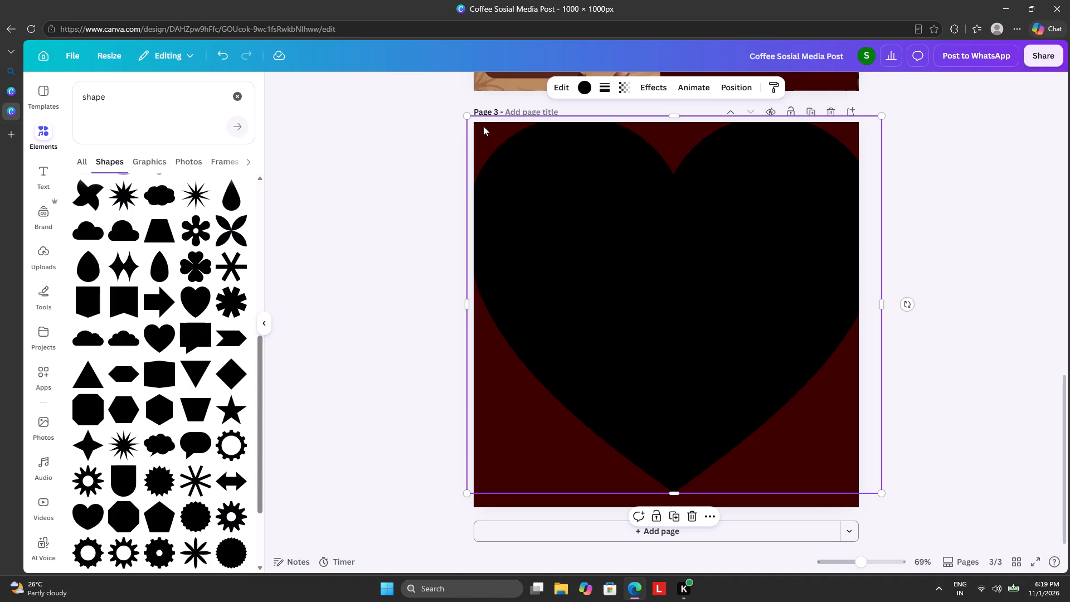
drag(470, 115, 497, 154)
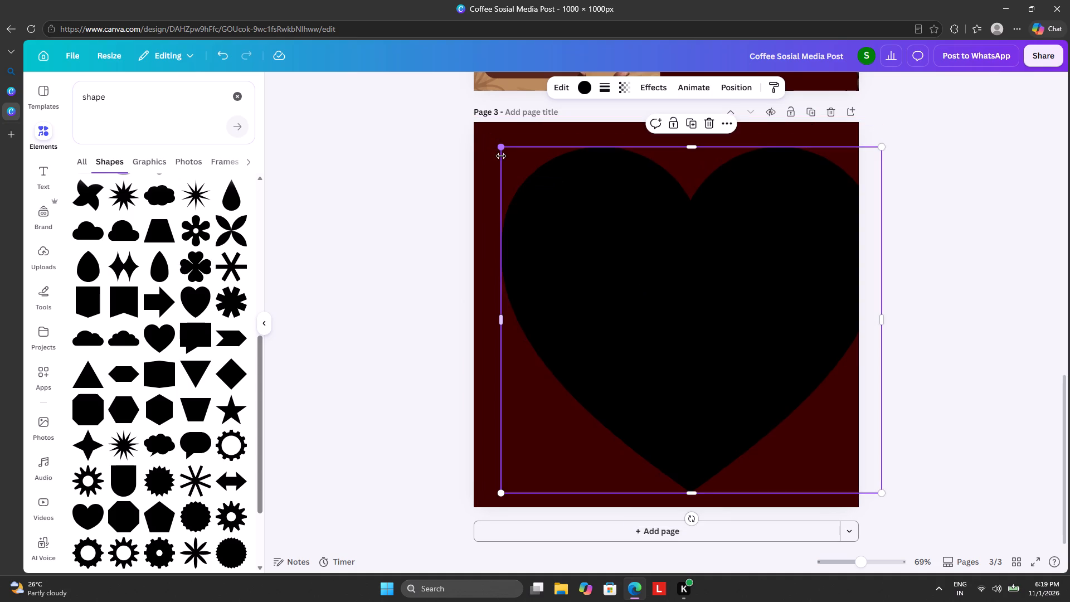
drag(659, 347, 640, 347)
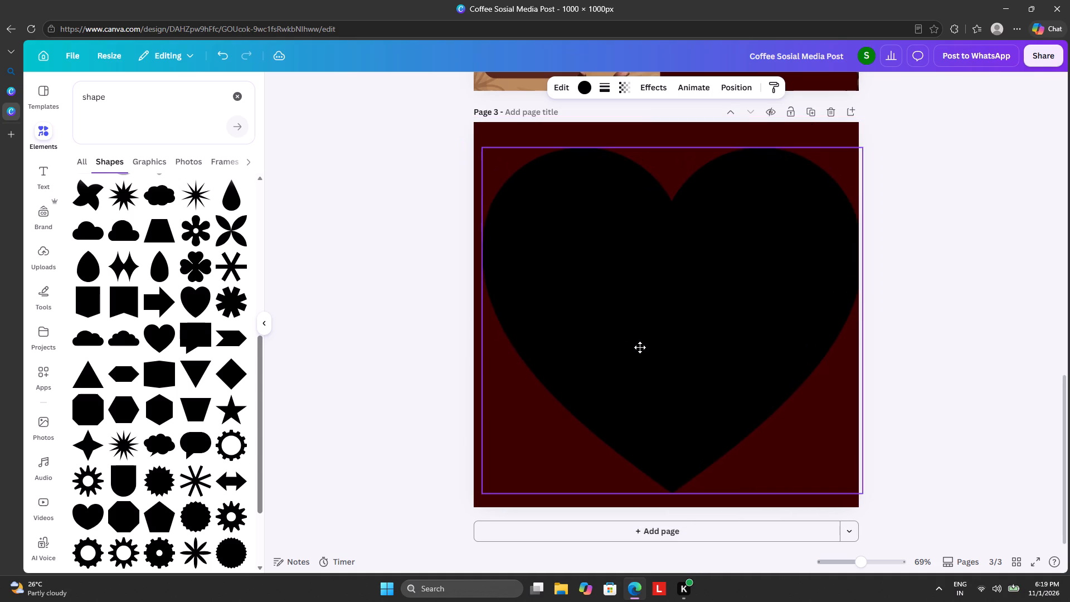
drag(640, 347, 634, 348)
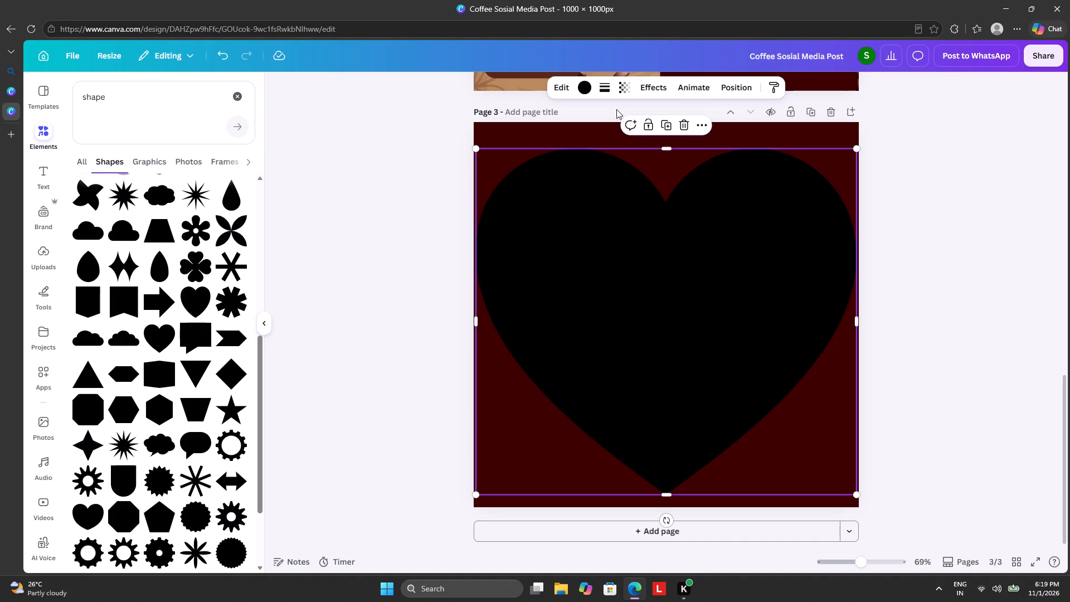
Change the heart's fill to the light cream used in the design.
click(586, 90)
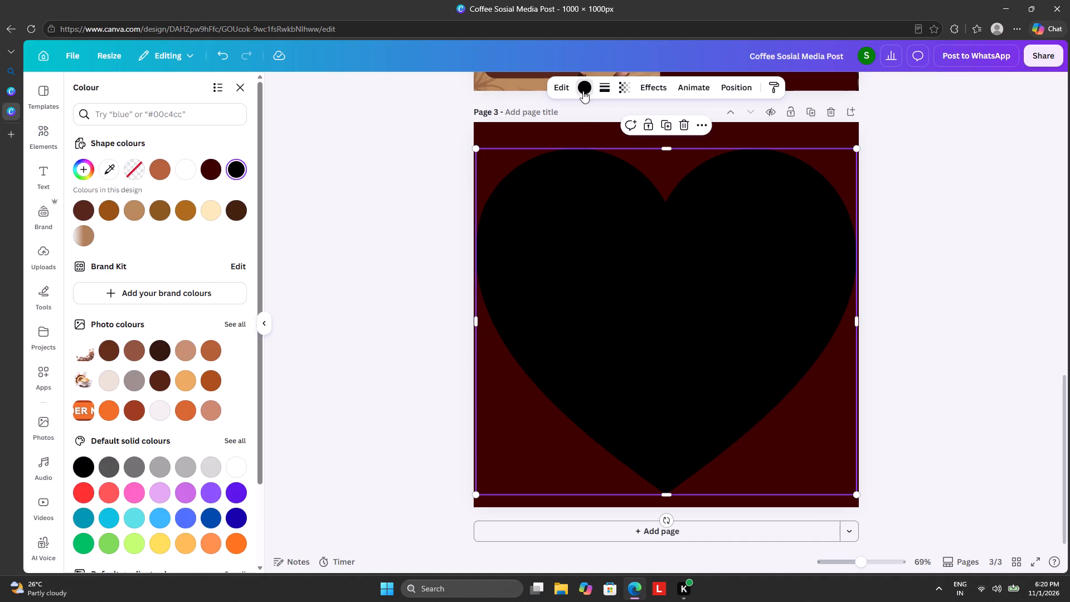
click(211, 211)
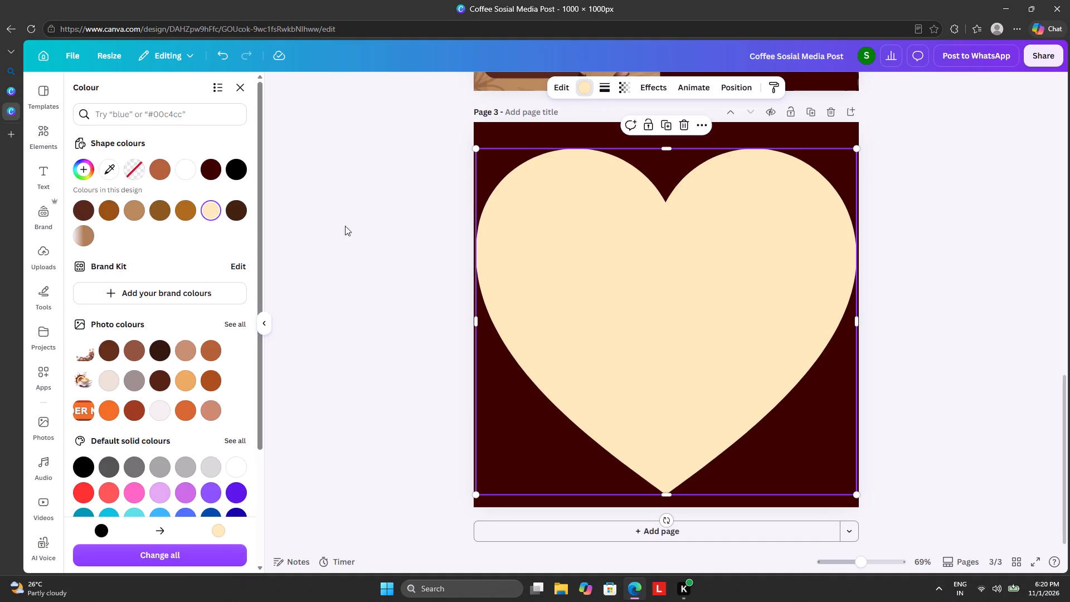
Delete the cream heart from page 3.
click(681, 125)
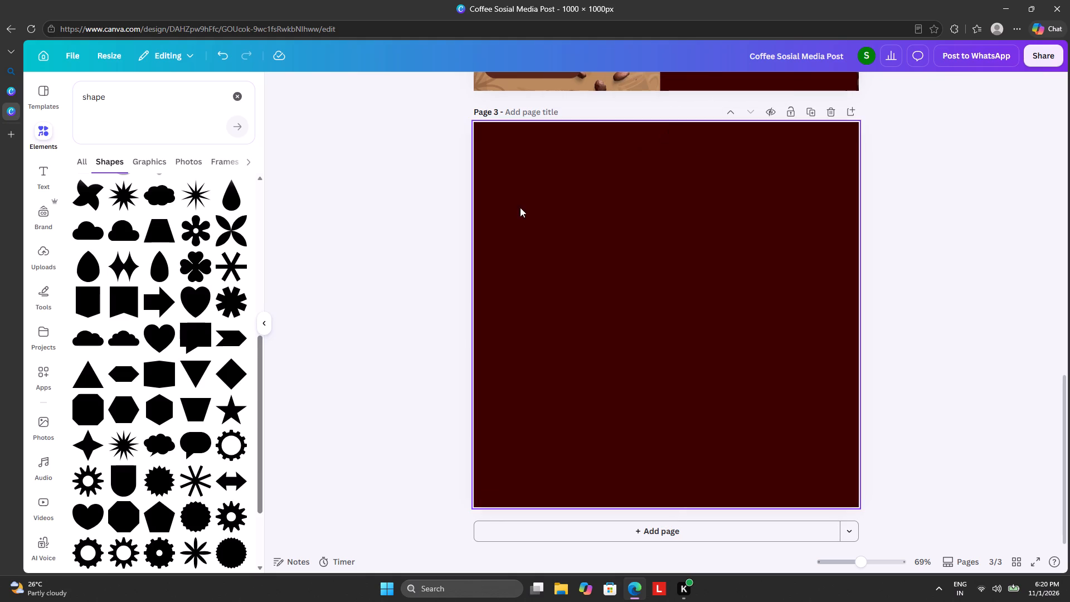
Browse the shape search results and add the thick quarter-ring arc to page 3.
scroll(191, 353, down, 1)
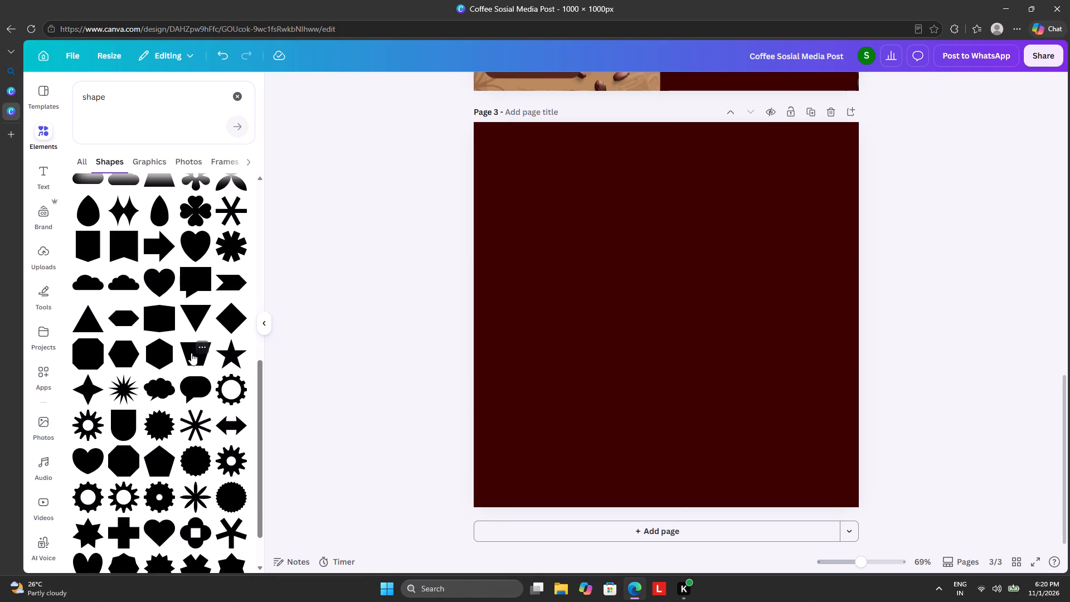
scroll(191, 353, down, 2)
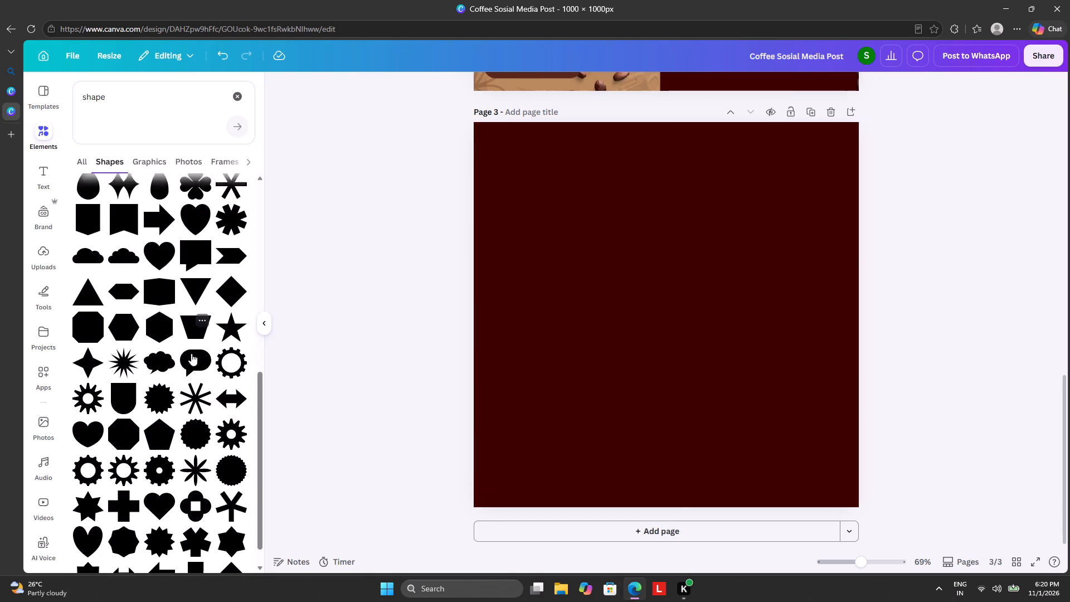
scroll(191, 353, down, 3)
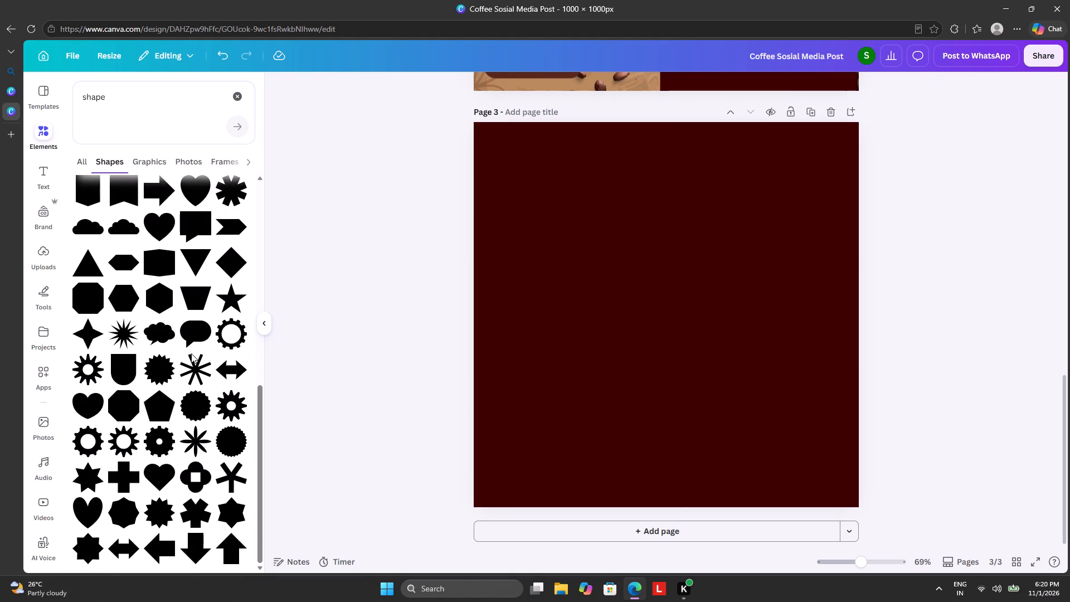
scroll(191, 353, down, 4)
scroll(193, 387, up, 1)
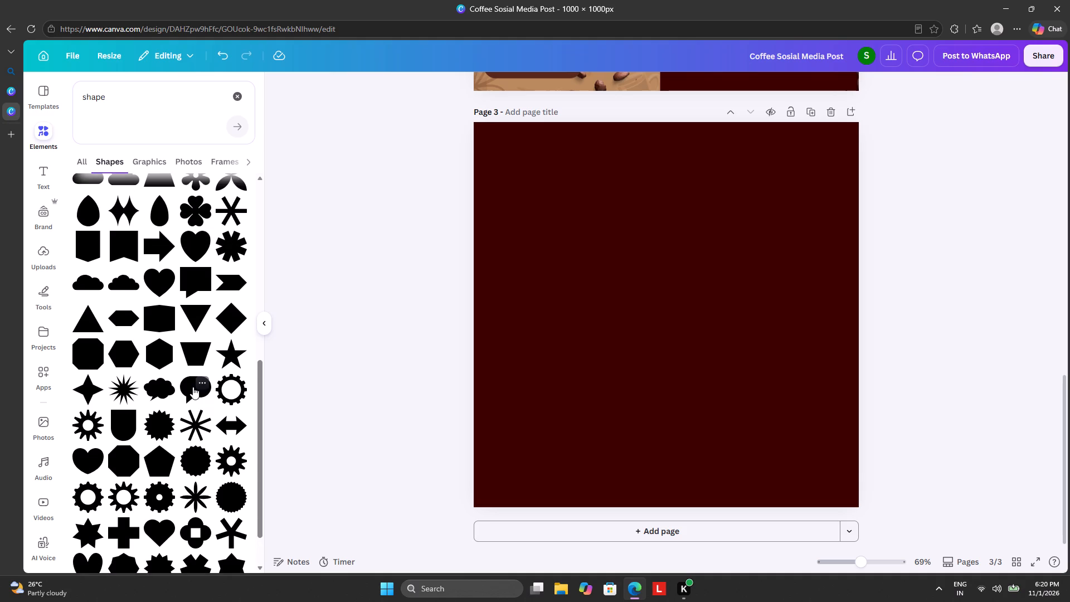
scroll(193, 387, up, 2)
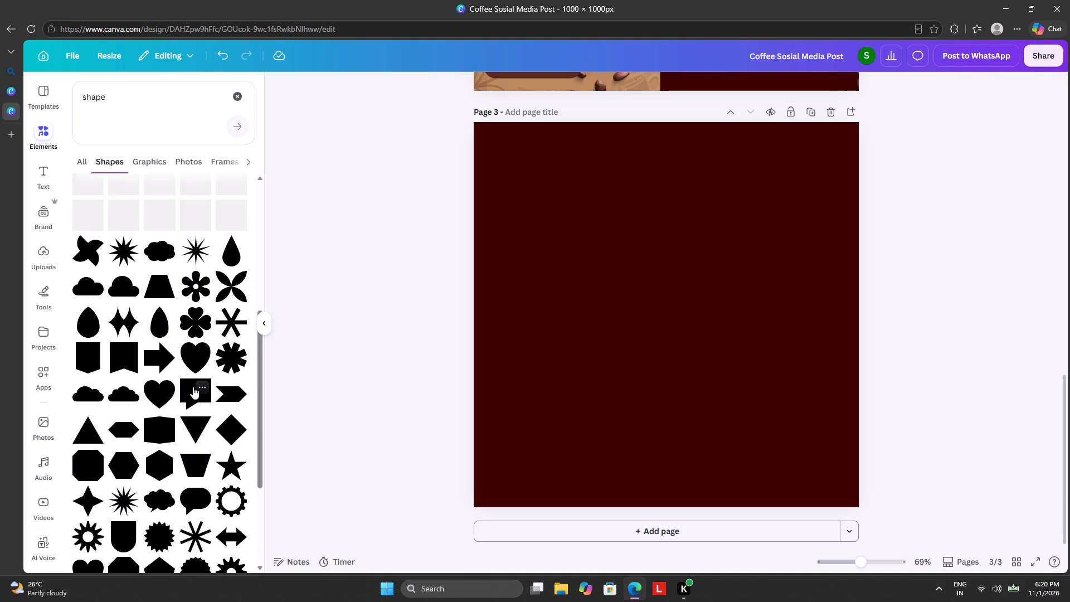
scroll(193, 387, up, 1)
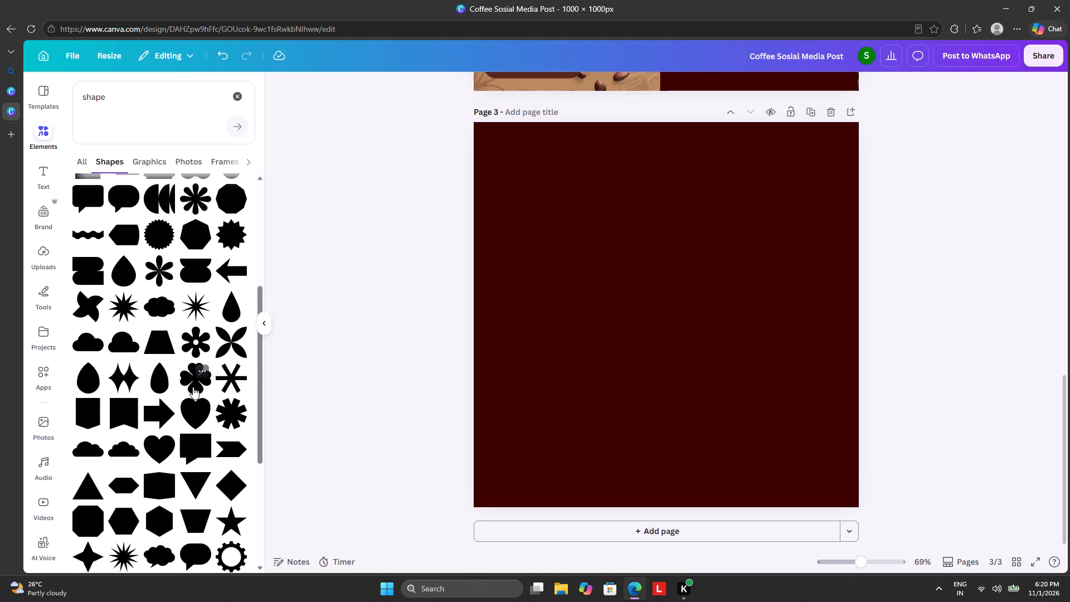
scroll(193, 387, up, 5)
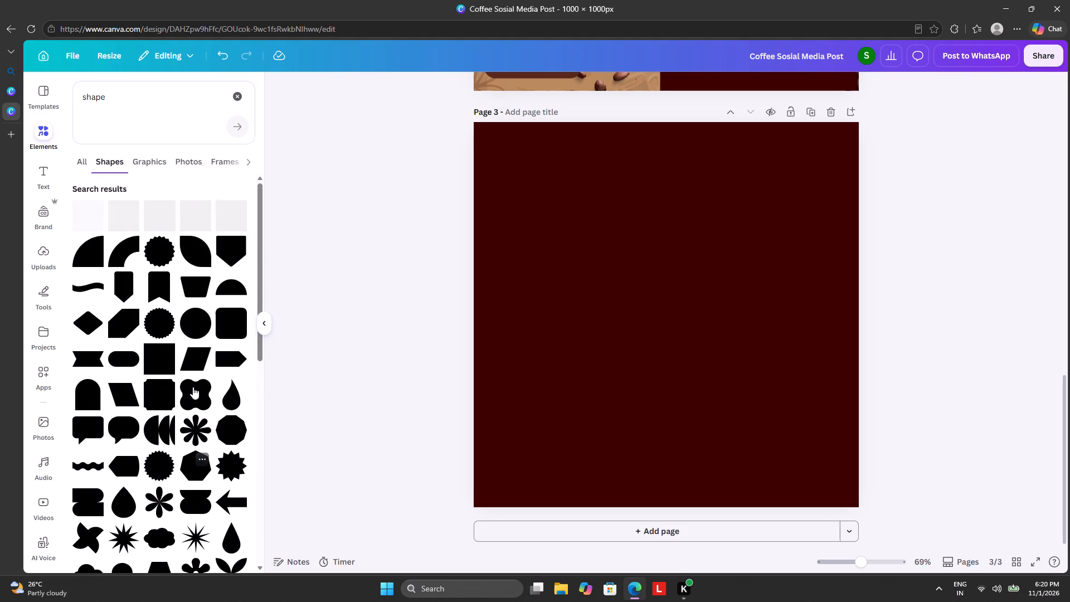
scroll(150, 431, up, 3)
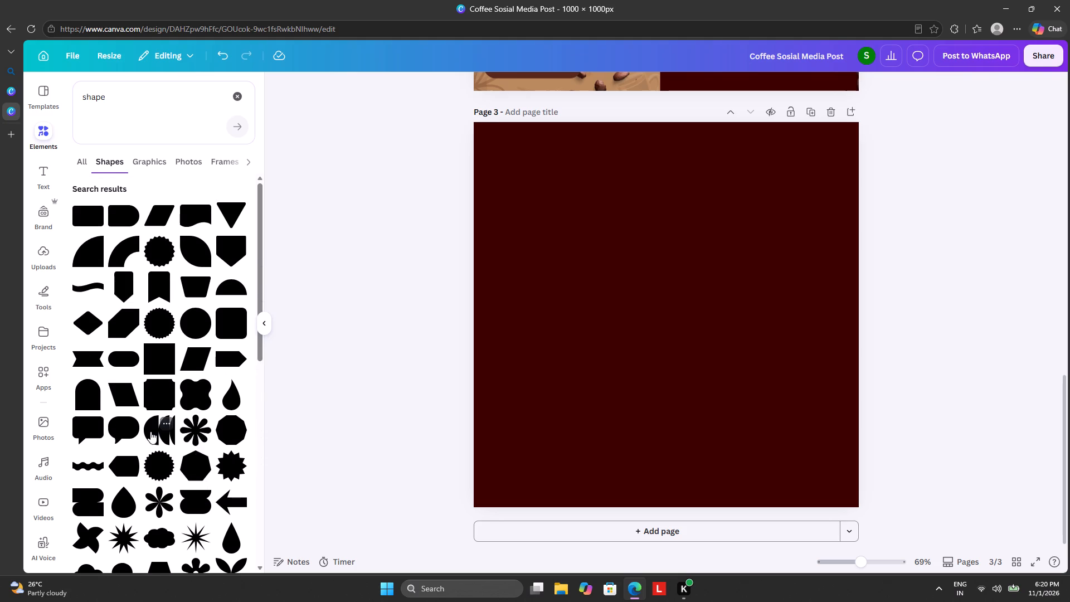
scroll(150, 431, up, 2)
scroll(193, 312, down, 1)
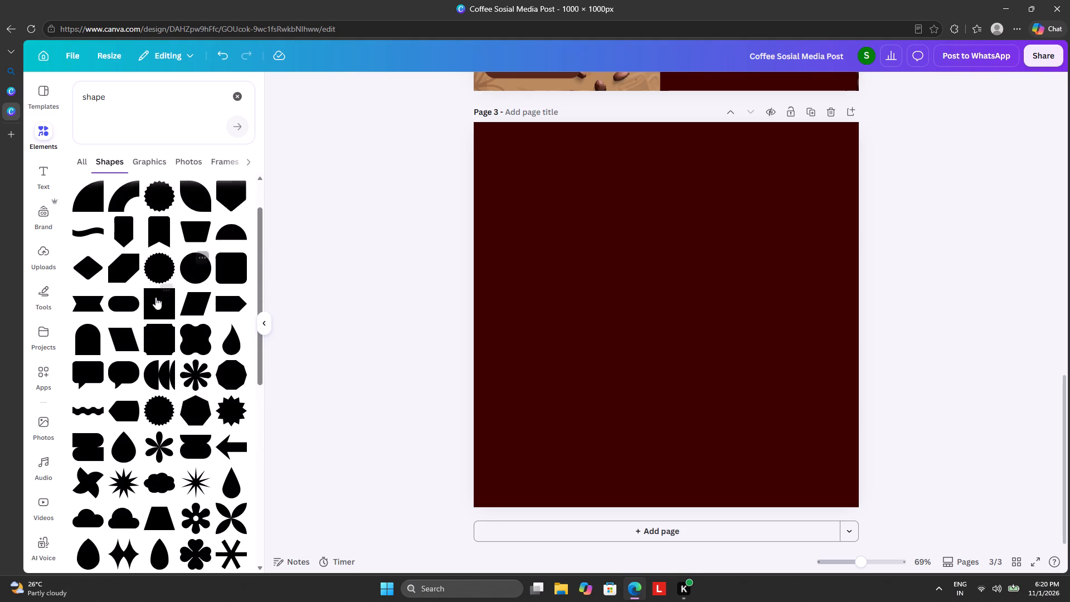
click(123, 198)
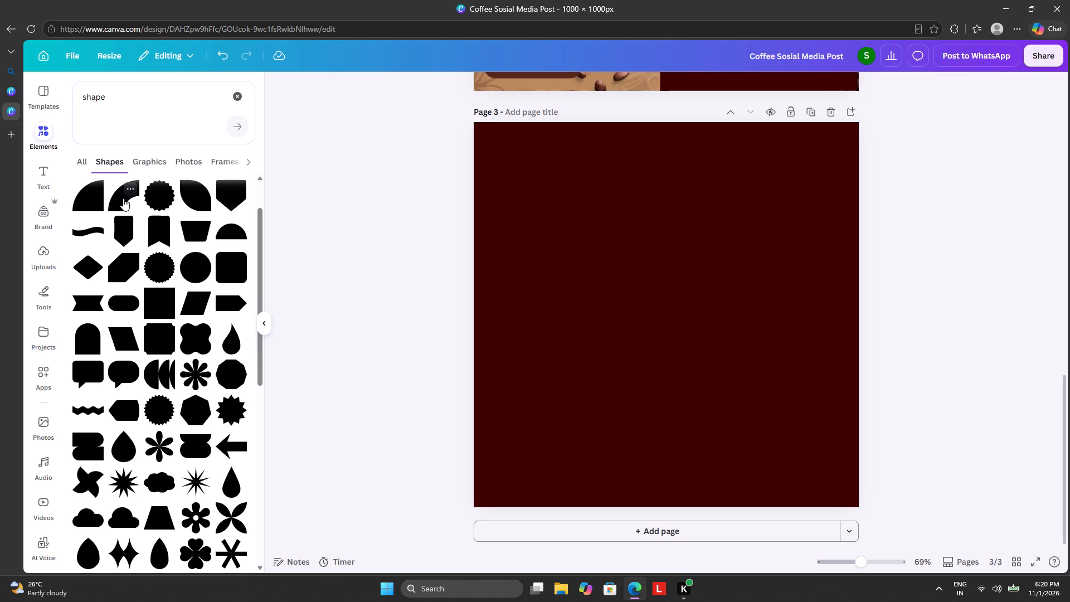
Rotate the arc slightly over a quarter turn clockwise and enlarge it to about page size over page 3's lower-left area.
drag(661, 396, 568, 301)
drag(605, 366, 231, 549)
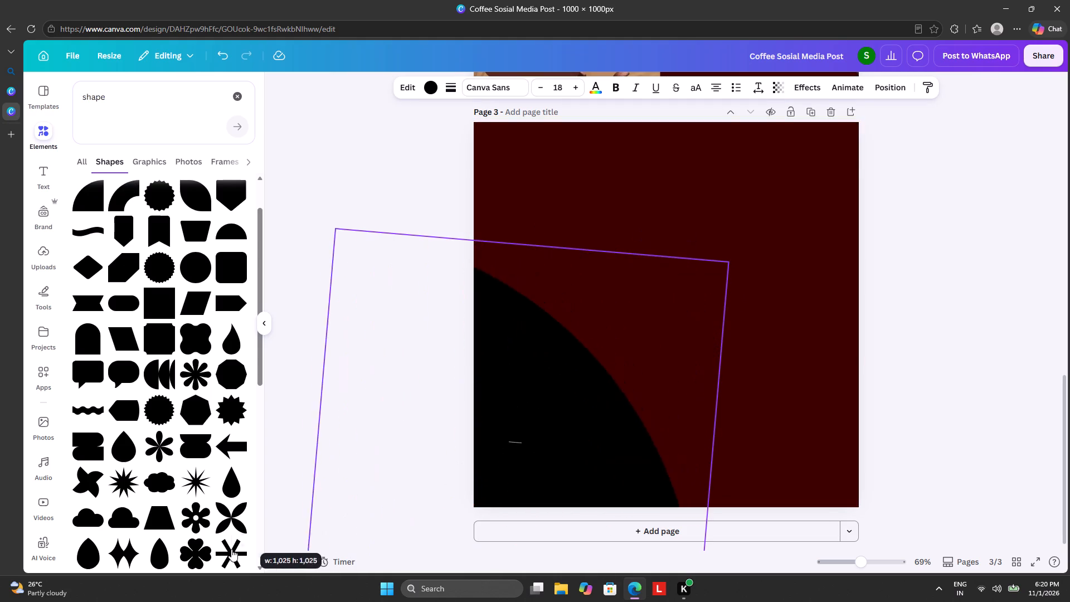
drag(231, 549, 240, 534)
click(480, 444)
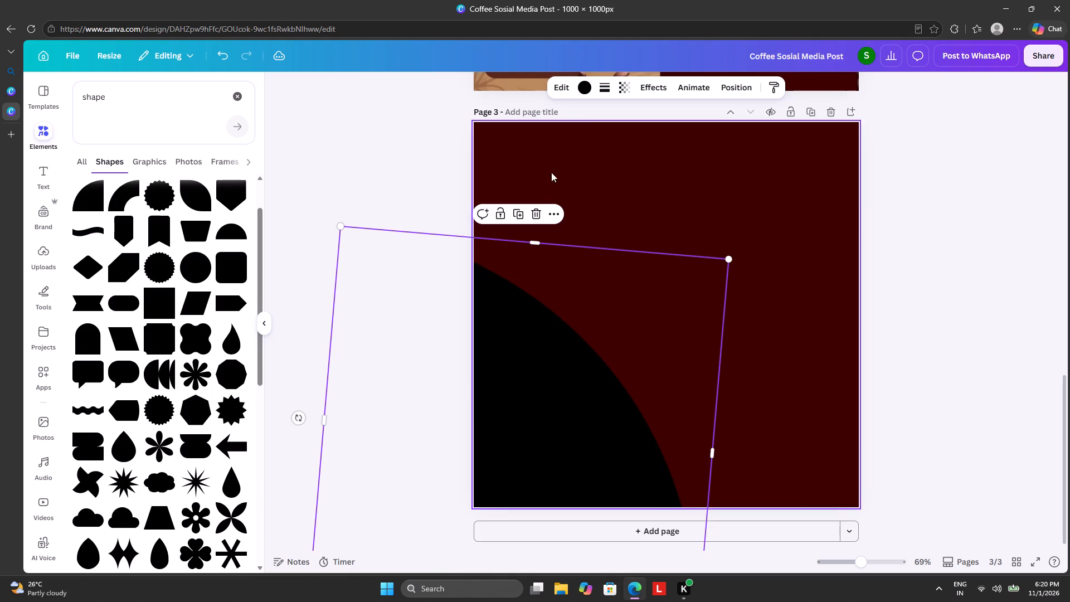
Change the arc's fill to the pale beige from the coffee cup image's photo colours.
click(590, 86)
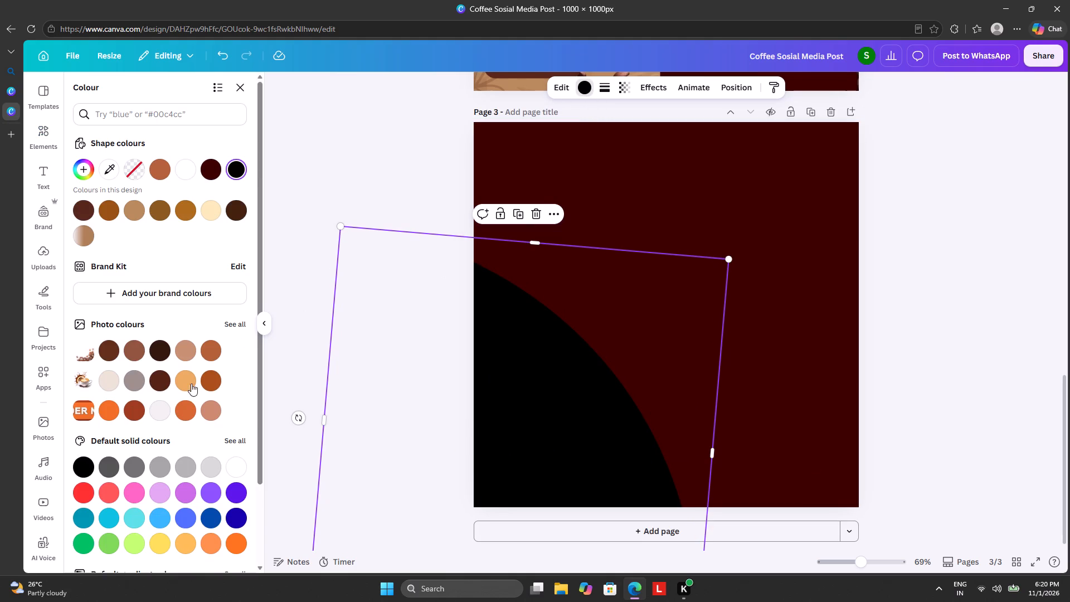
click(117, 377)
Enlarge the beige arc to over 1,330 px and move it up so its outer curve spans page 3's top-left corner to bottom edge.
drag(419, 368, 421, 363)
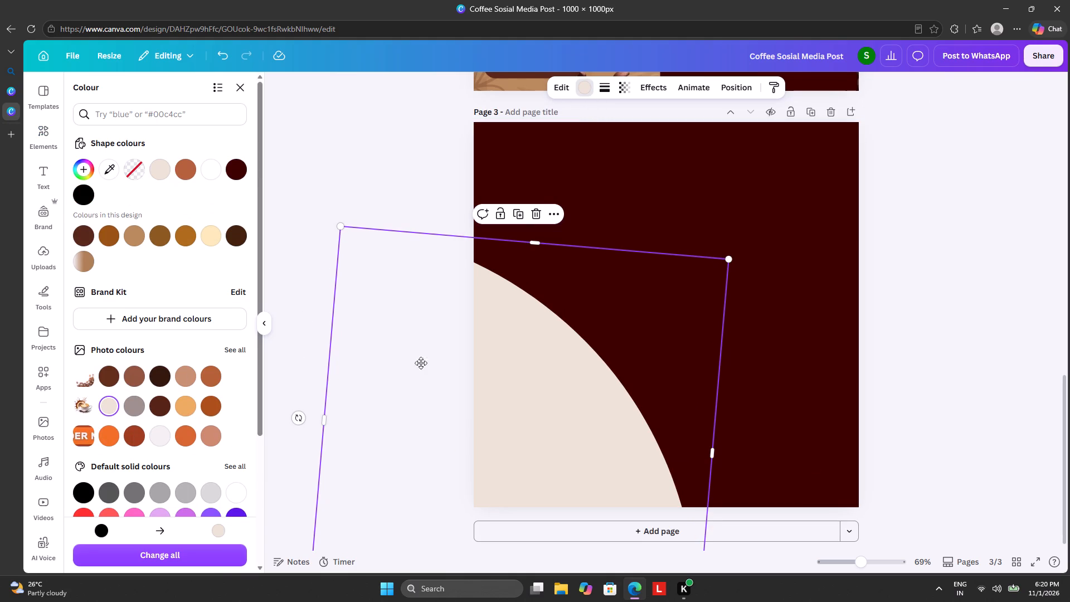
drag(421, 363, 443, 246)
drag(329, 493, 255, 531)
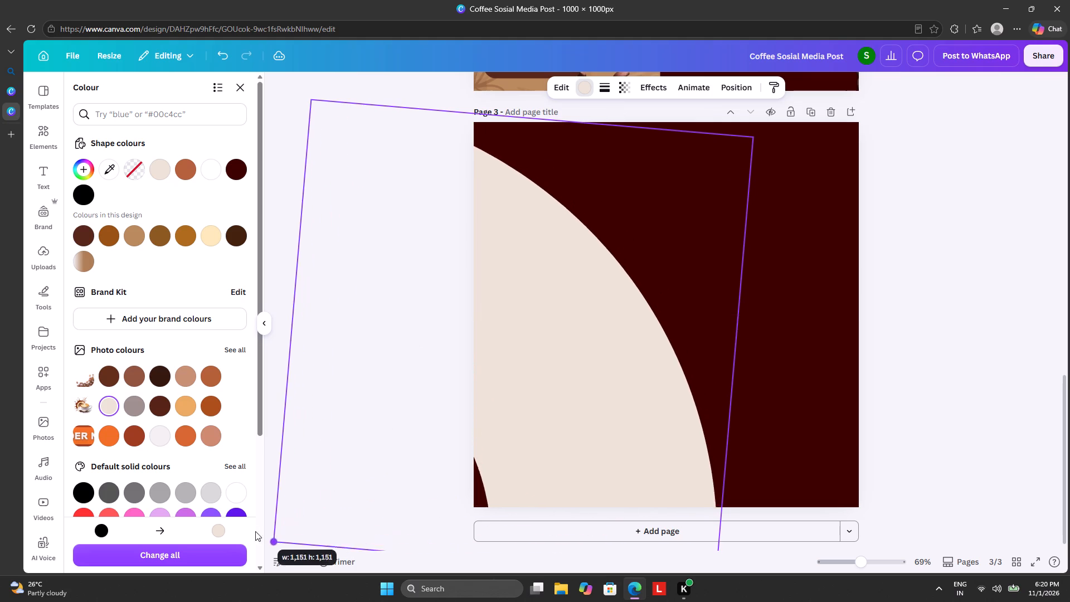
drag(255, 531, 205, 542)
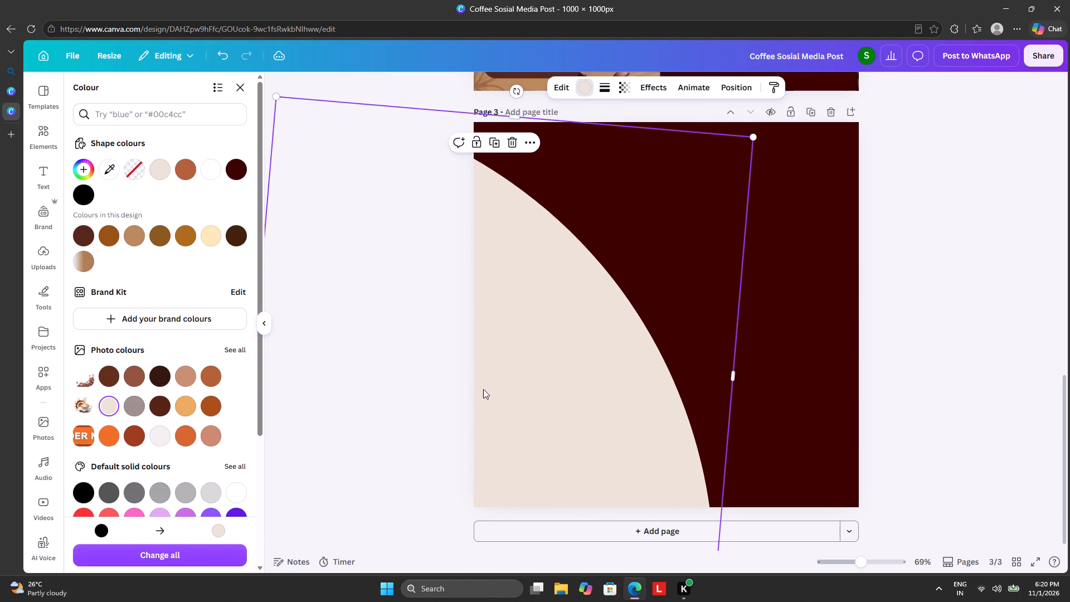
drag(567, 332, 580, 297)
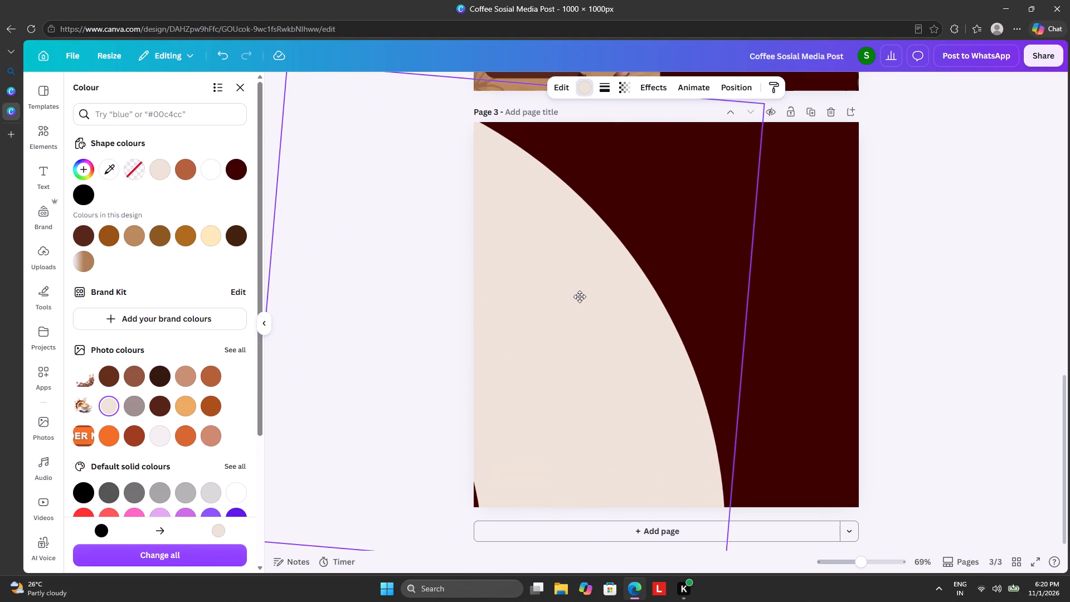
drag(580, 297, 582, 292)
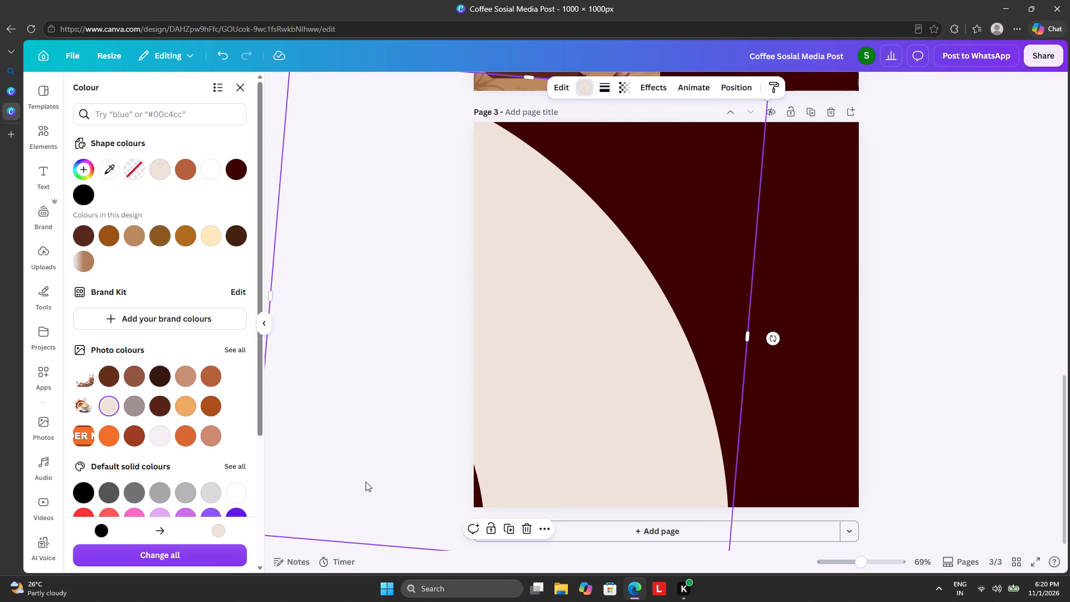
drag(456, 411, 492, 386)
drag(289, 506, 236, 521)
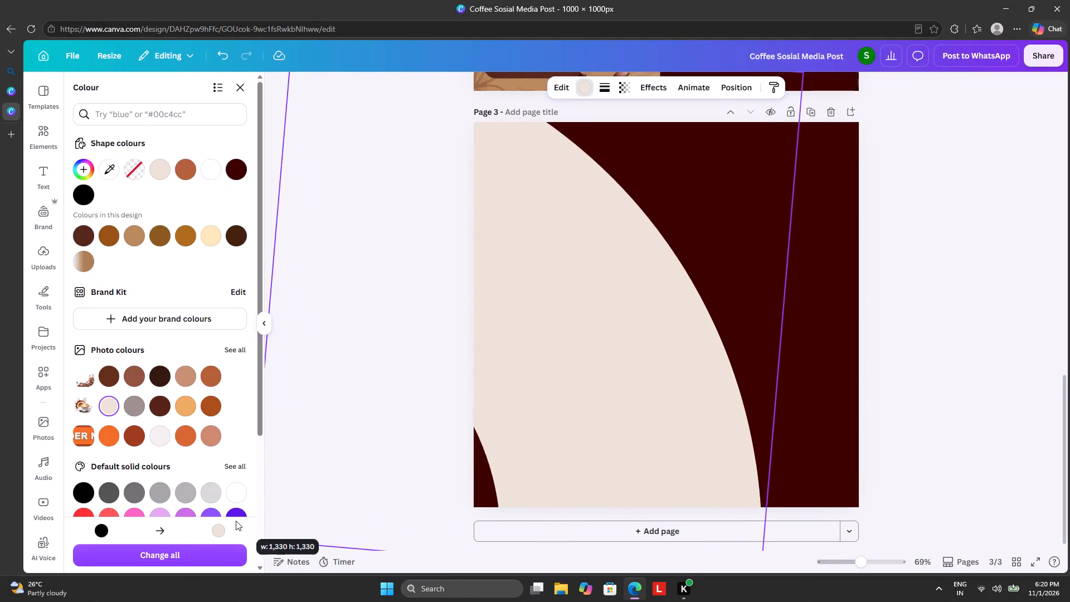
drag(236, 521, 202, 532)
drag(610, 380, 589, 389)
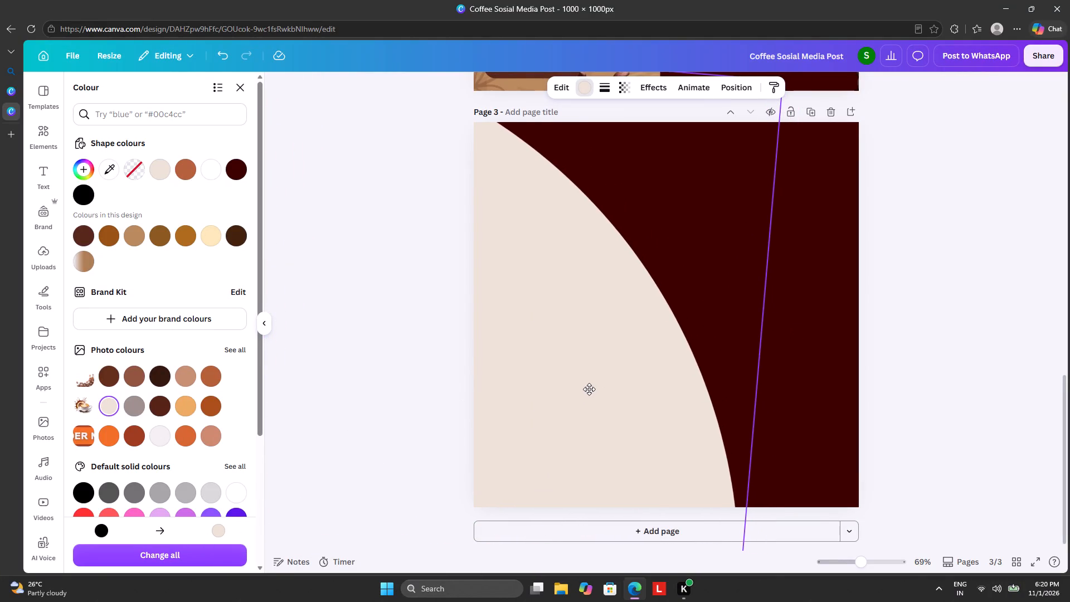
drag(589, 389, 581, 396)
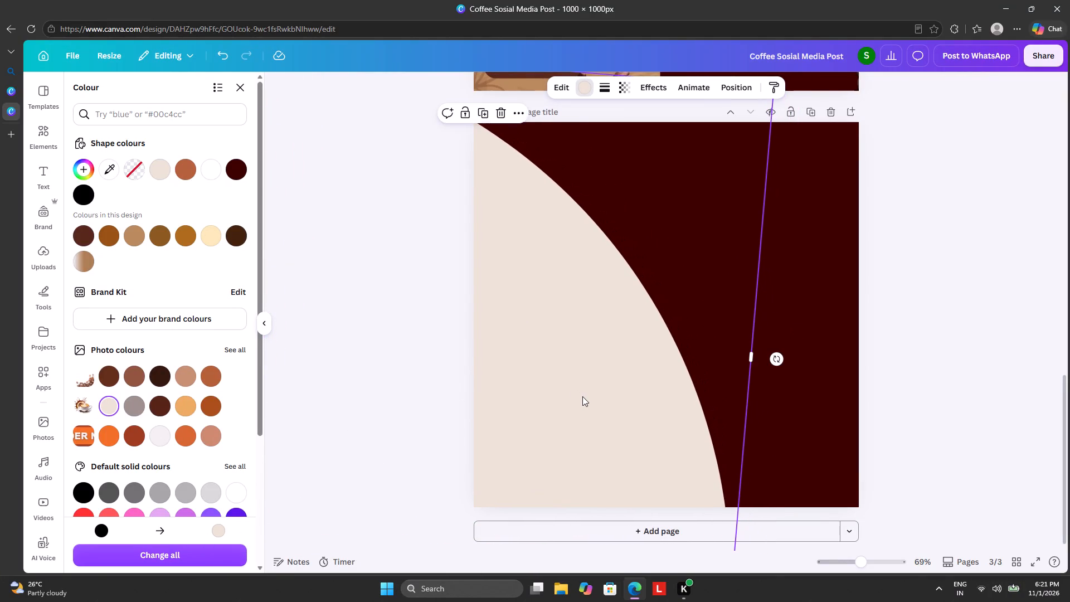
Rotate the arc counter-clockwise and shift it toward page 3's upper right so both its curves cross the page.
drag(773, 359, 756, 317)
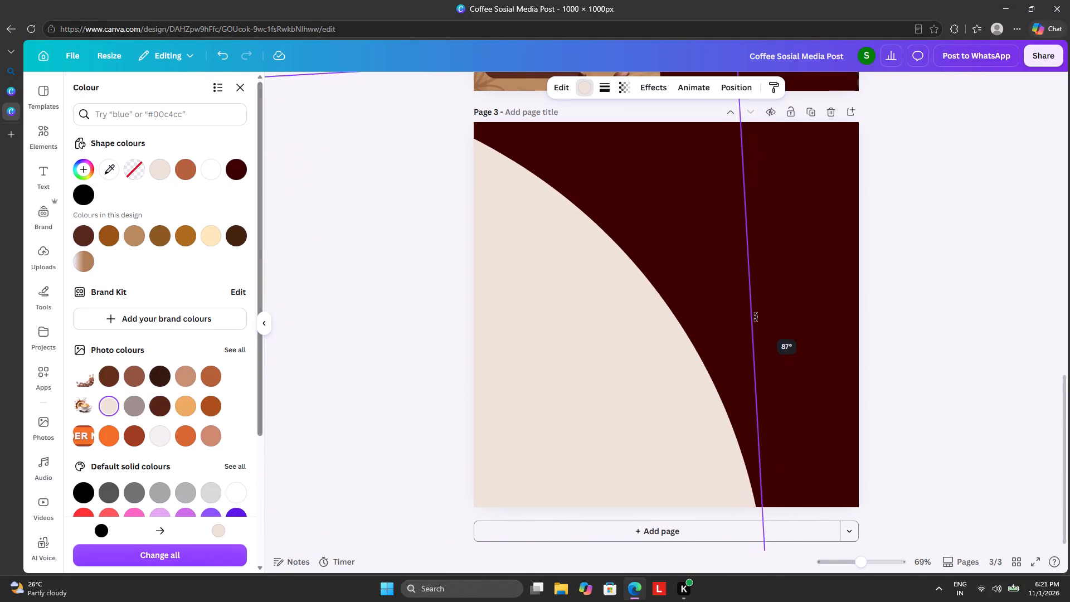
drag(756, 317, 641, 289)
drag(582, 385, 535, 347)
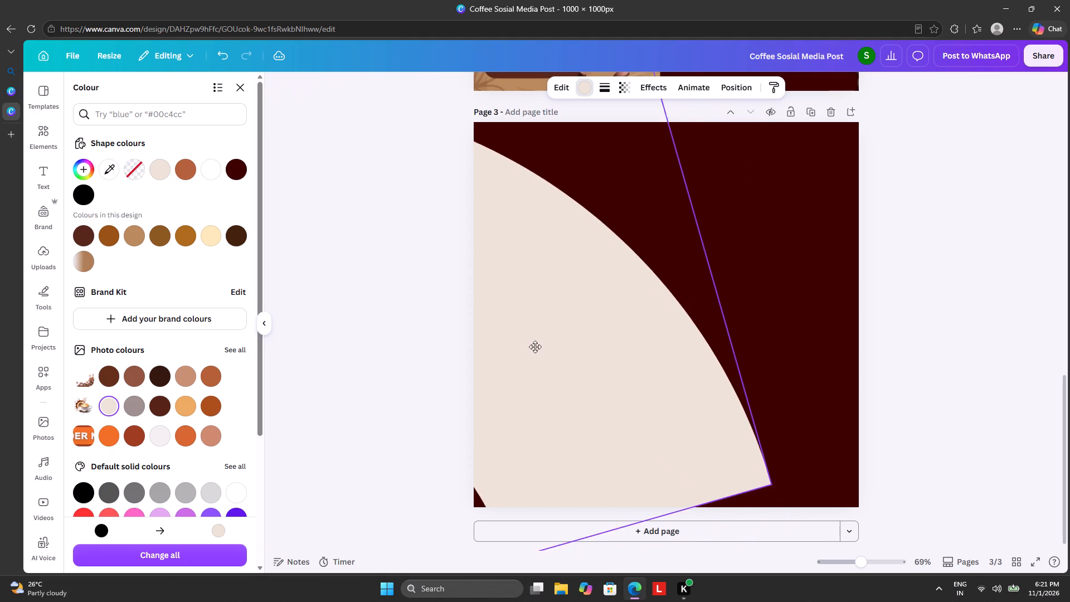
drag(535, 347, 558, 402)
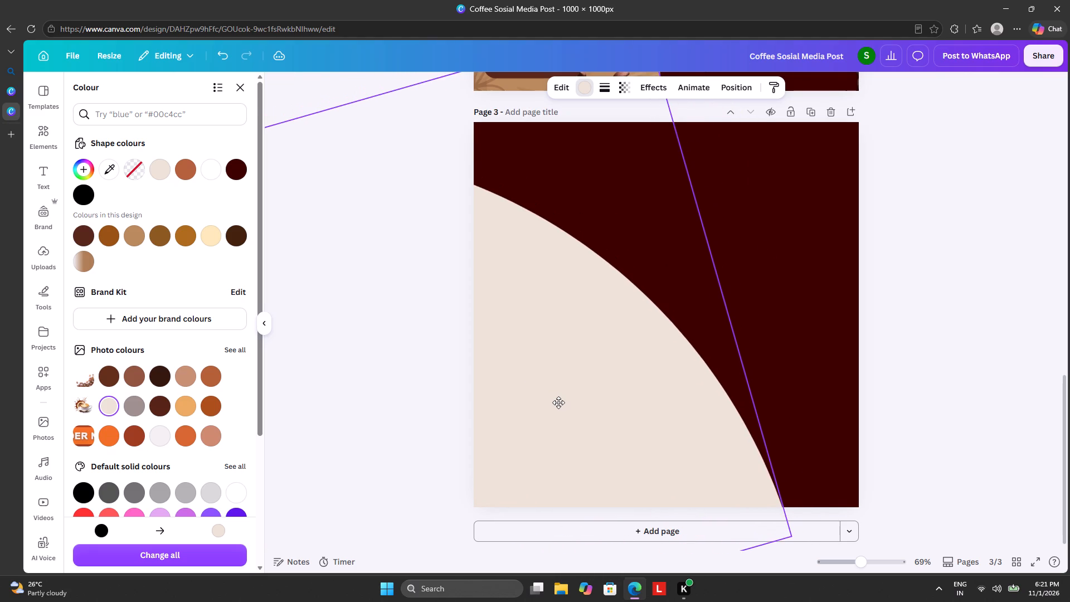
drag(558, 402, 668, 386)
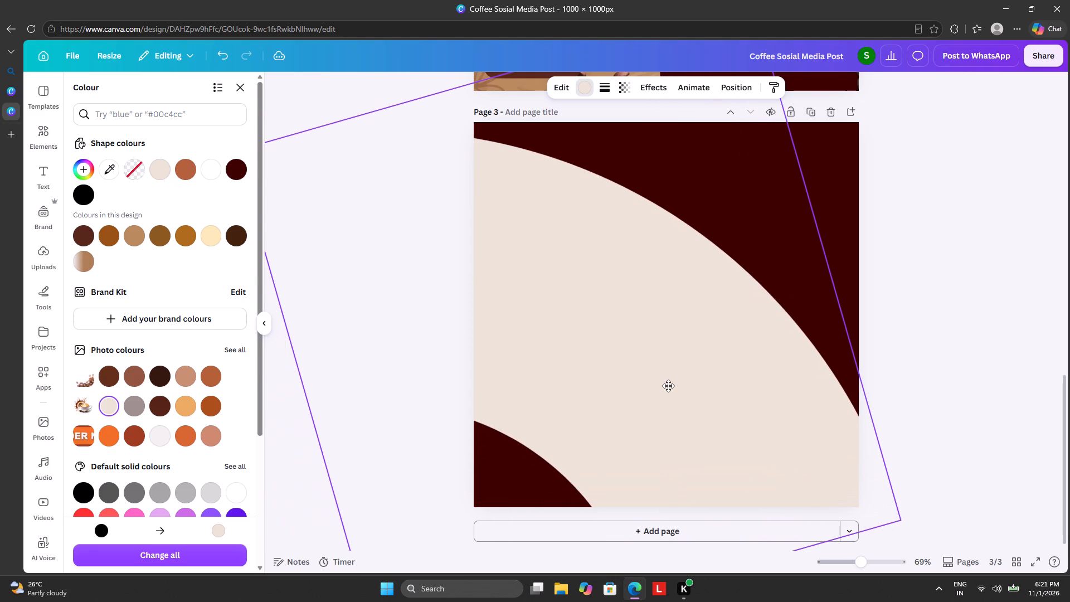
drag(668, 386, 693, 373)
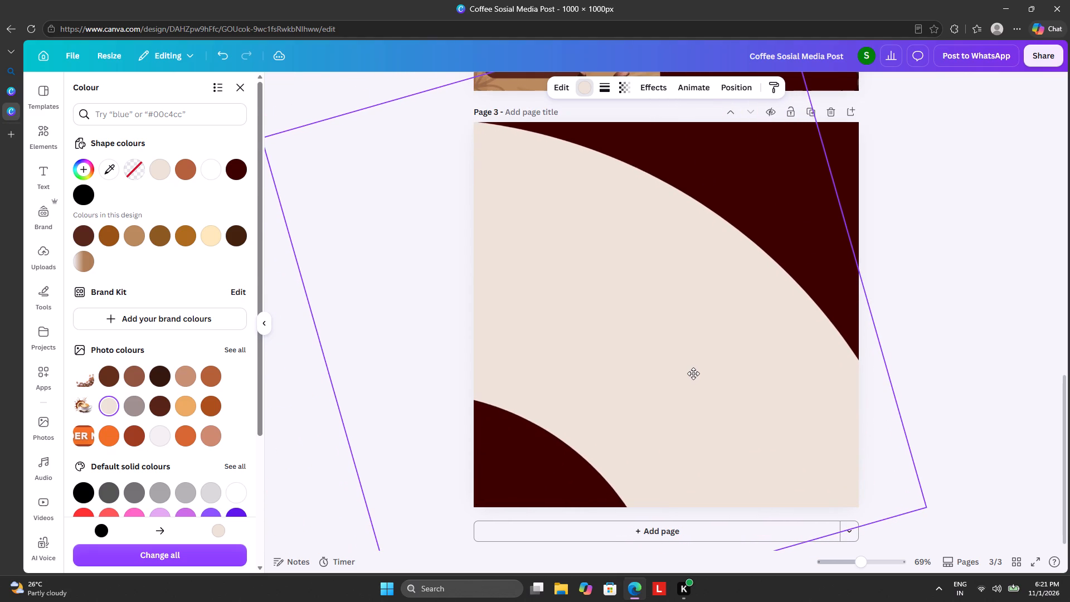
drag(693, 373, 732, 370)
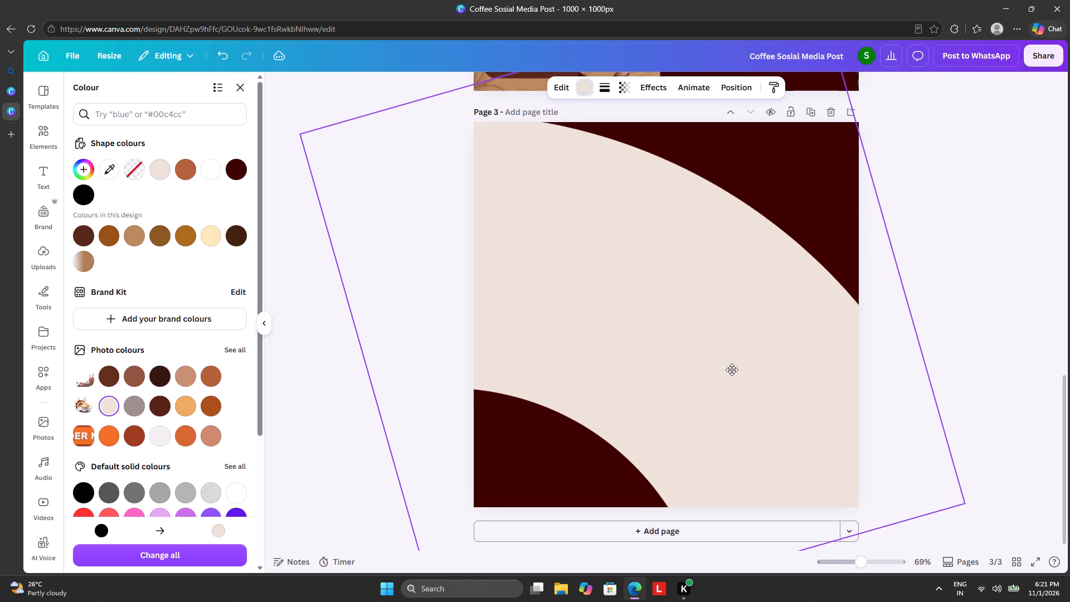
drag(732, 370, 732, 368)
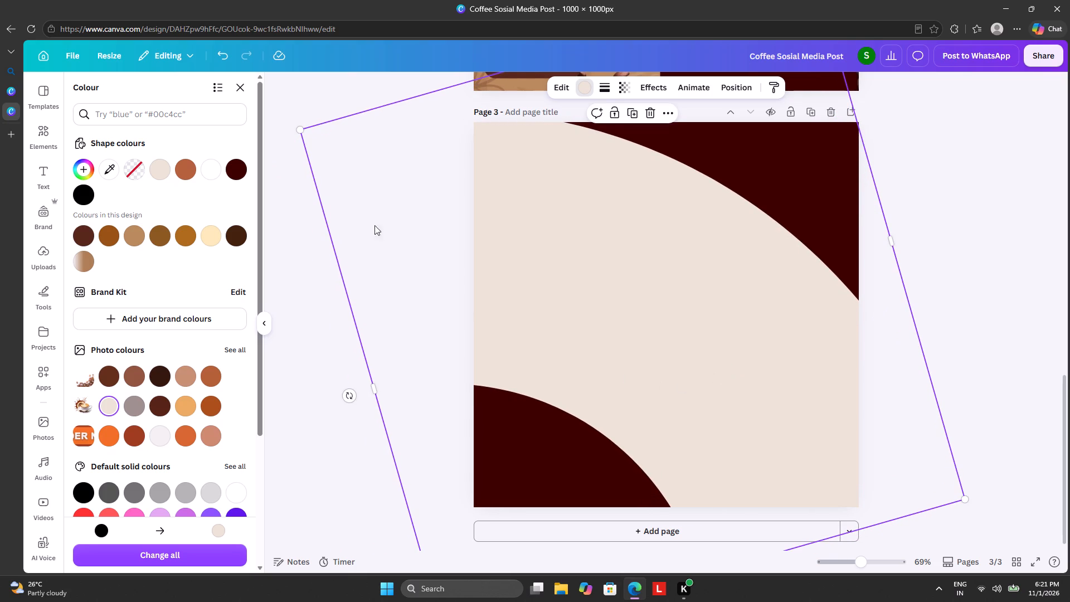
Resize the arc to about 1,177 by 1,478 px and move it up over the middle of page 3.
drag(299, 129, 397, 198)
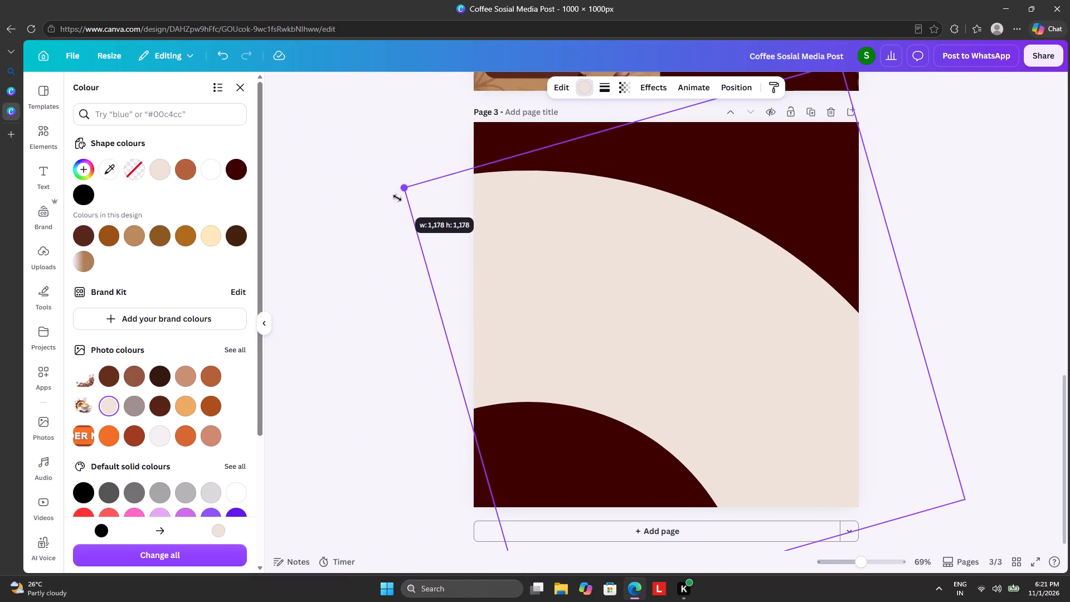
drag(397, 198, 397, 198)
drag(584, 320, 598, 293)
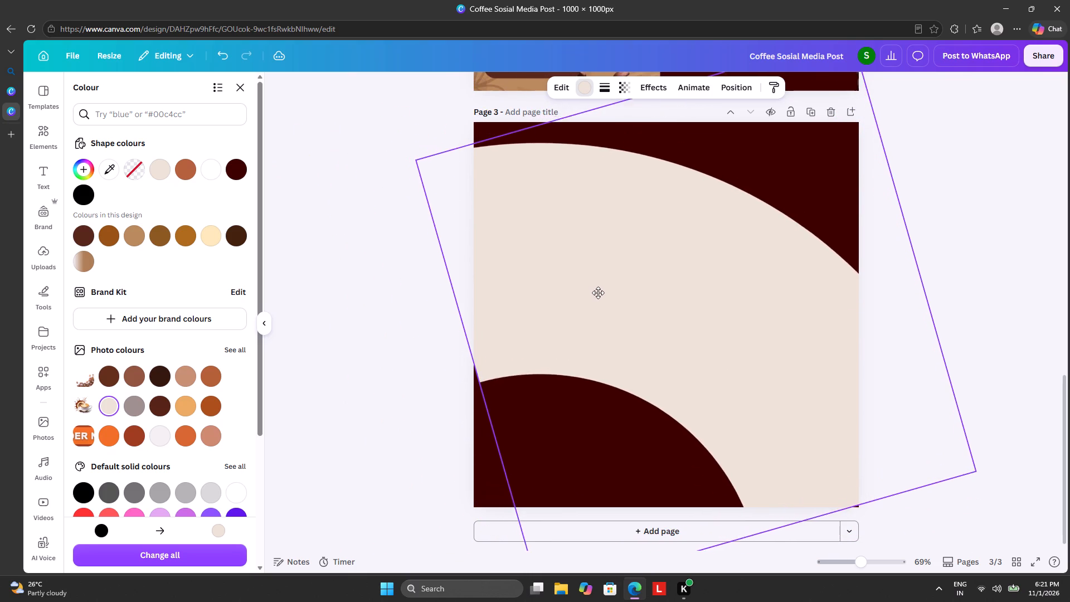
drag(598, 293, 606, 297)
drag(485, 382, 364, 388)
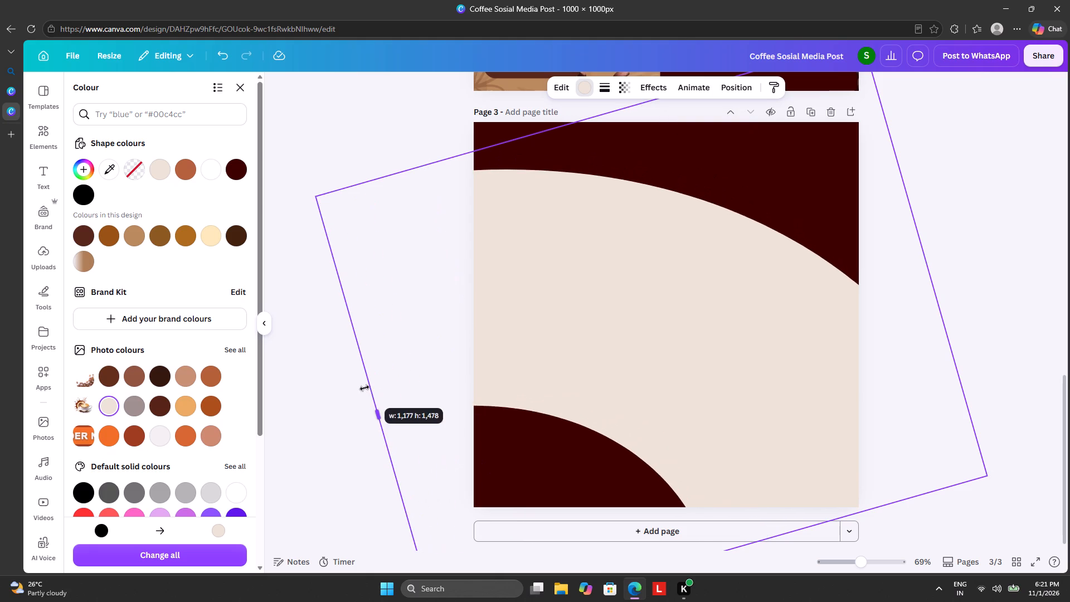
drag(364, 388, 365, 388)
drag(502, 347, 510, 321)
Delete the beige arc from page 3.
click(671, 508)
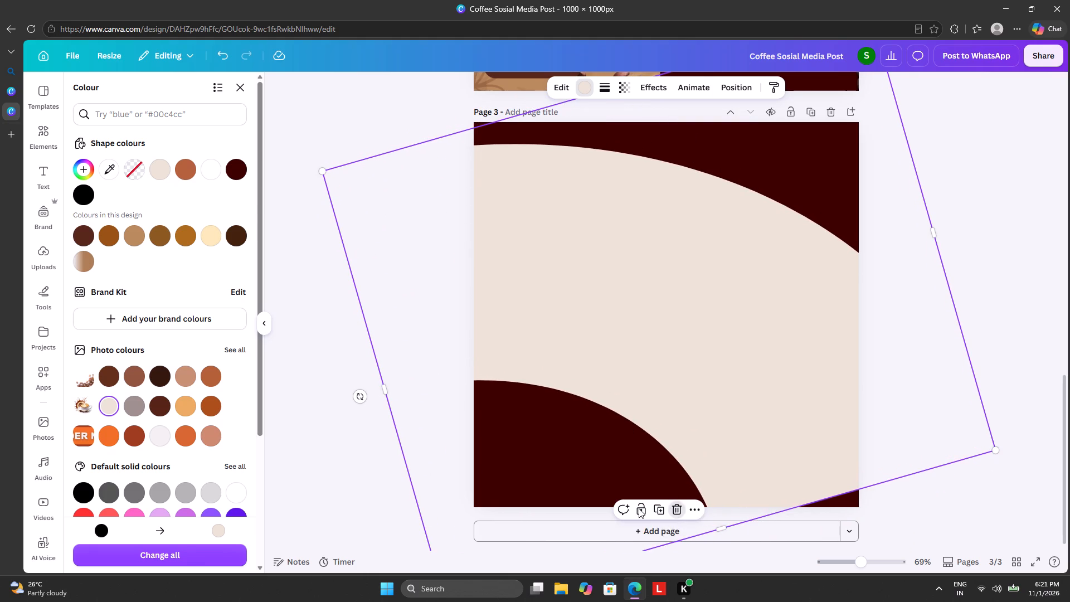
Browse the shape search results and add the four-lobed square blob with notched sides to page 3.
scroll(123, 432, down, 4)
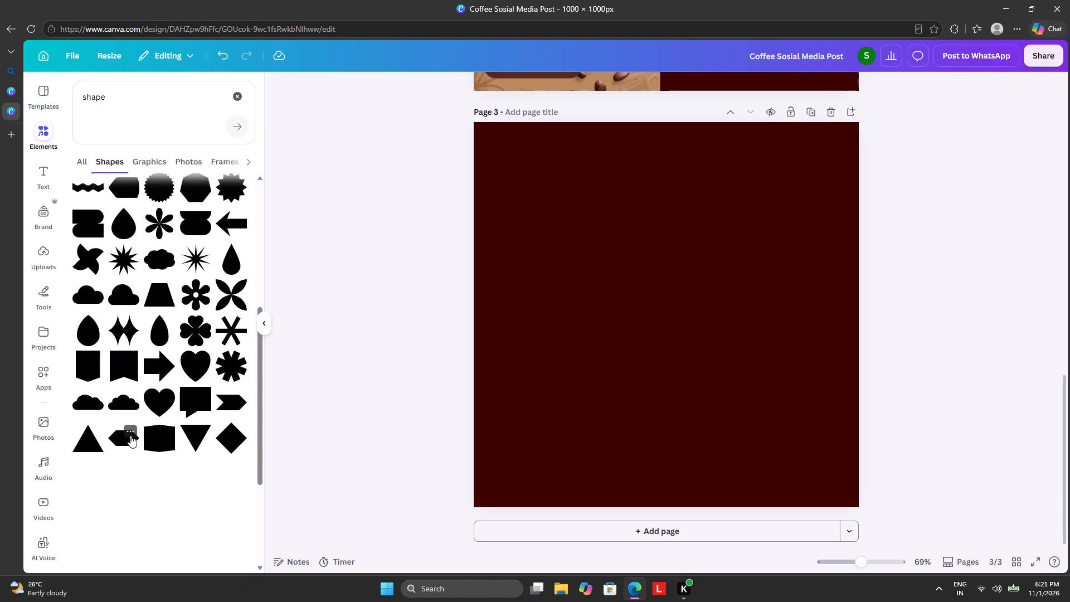
scroll(130, 435, down, 1)
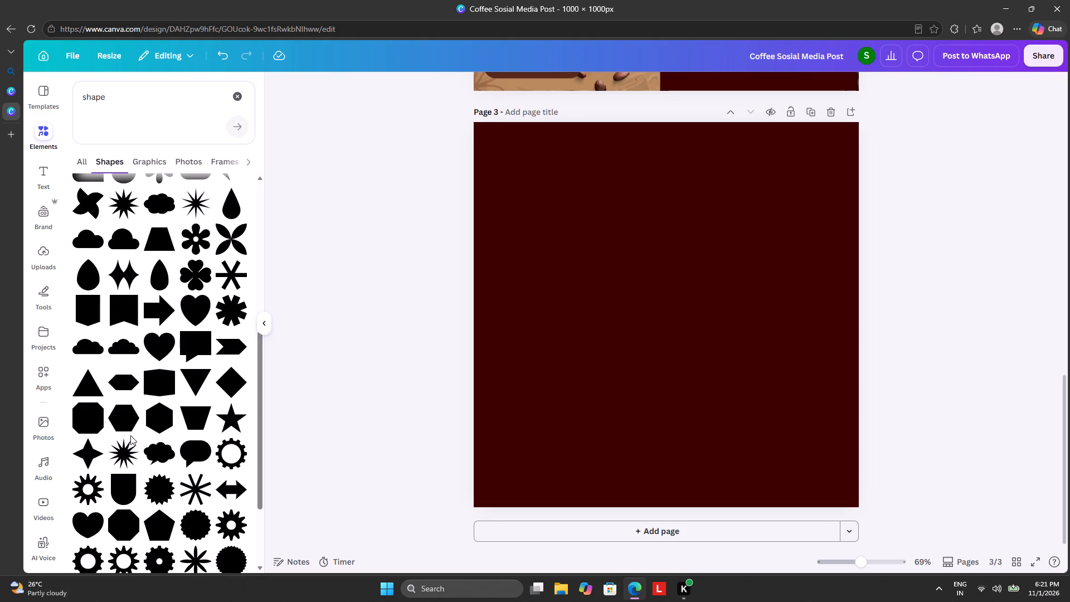
scroll(130, 435, down, 2)
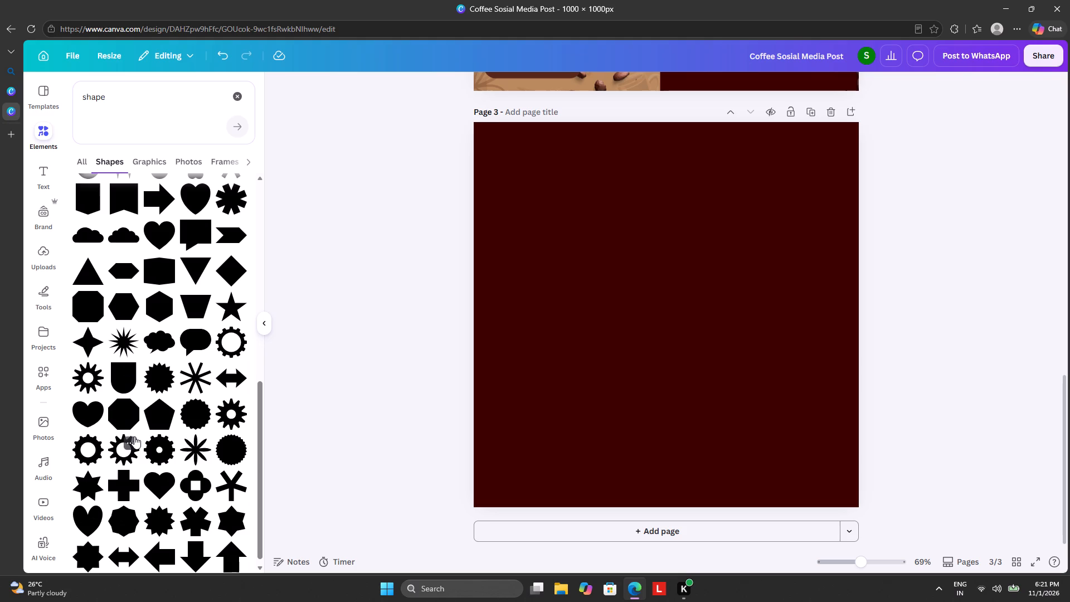
scroll(134, 436, down, 4)
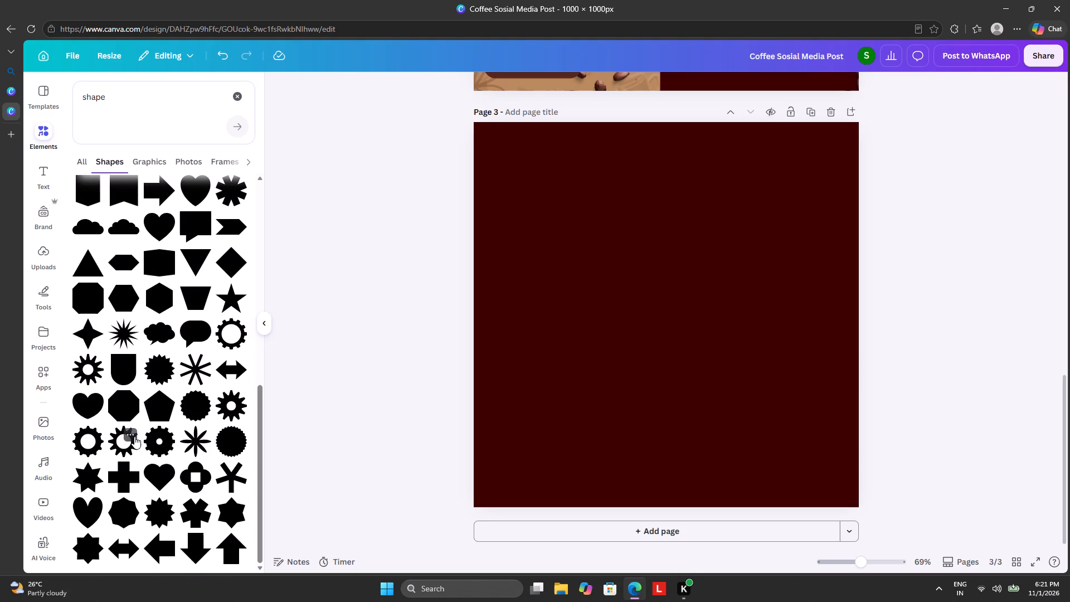
scroll(134, 436, up, 4)
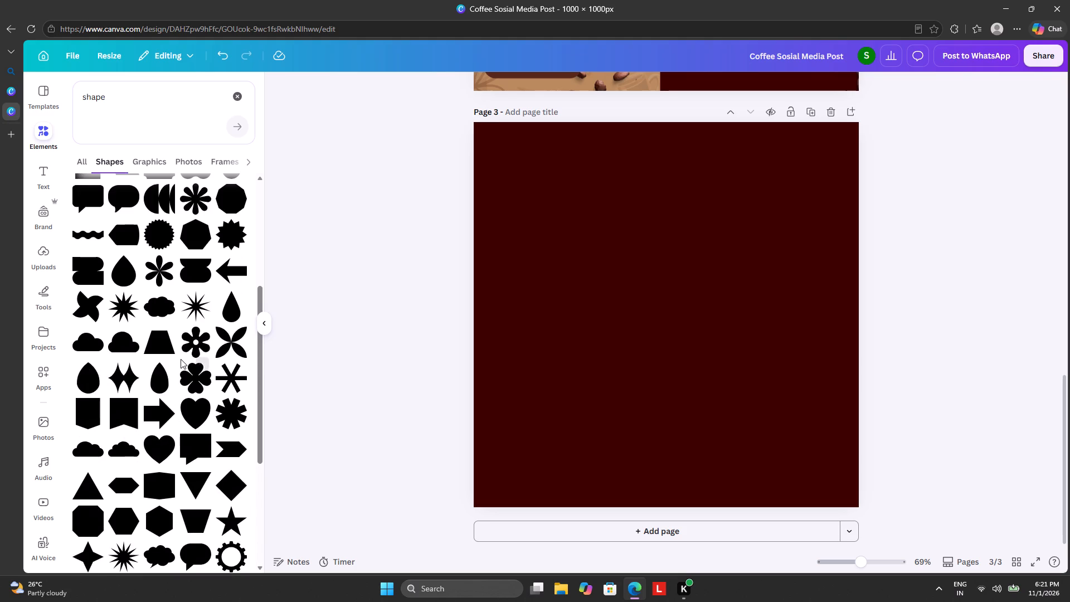
scroll(181, 359, up, 12)
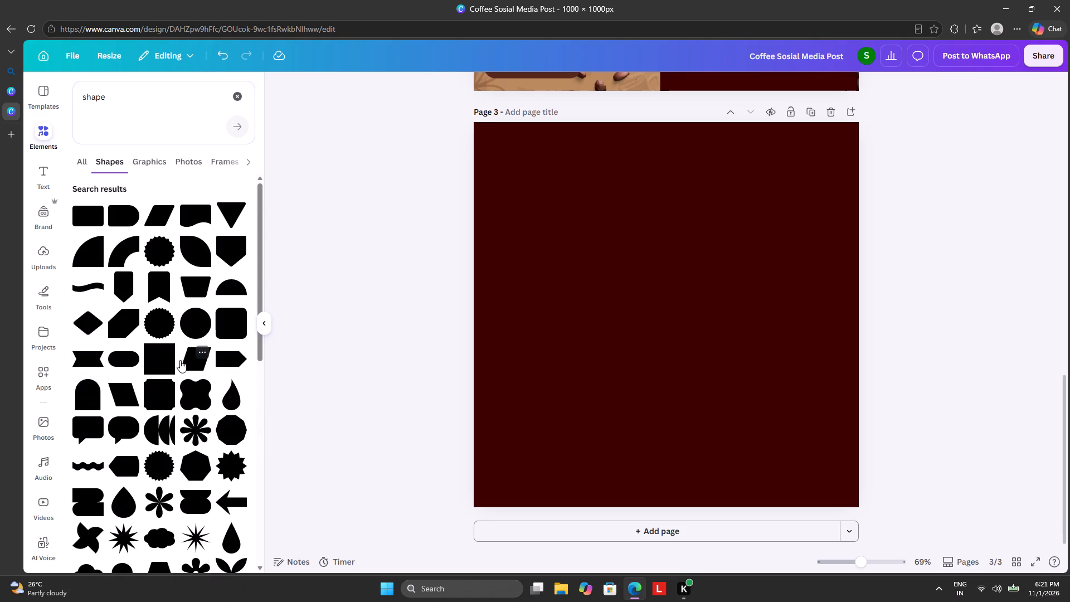
scroll(180, 360, up, 4)
click(187, 387)
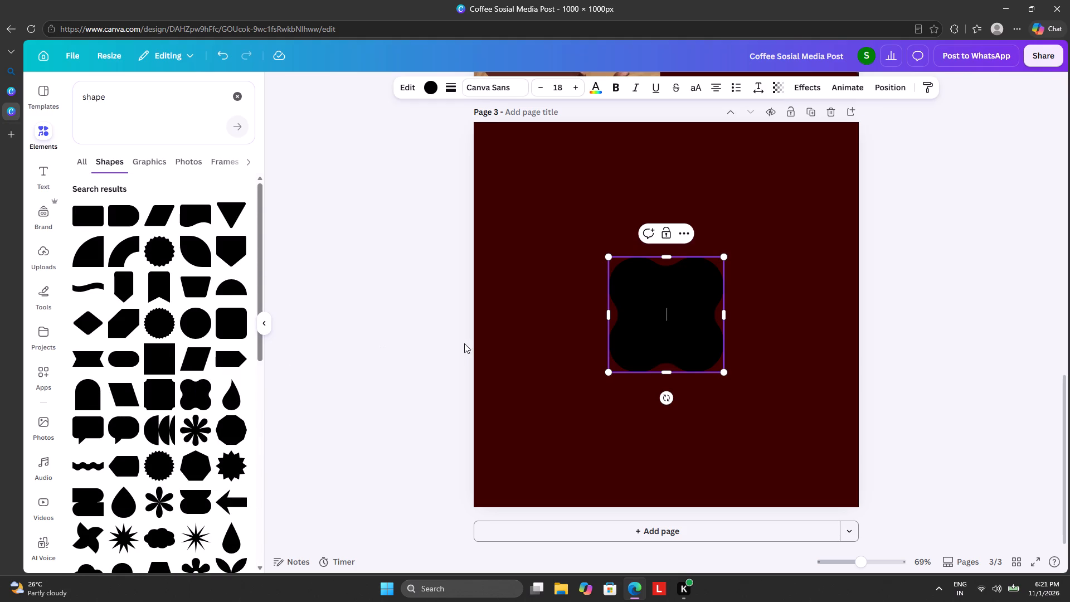
Enlarge the lobed shape to about 1,174 by 1,042 px and place it so its wavy side covers page 3's left part.
drag(607, 375, 196, 536)
drag(572, 440, 449, 295)
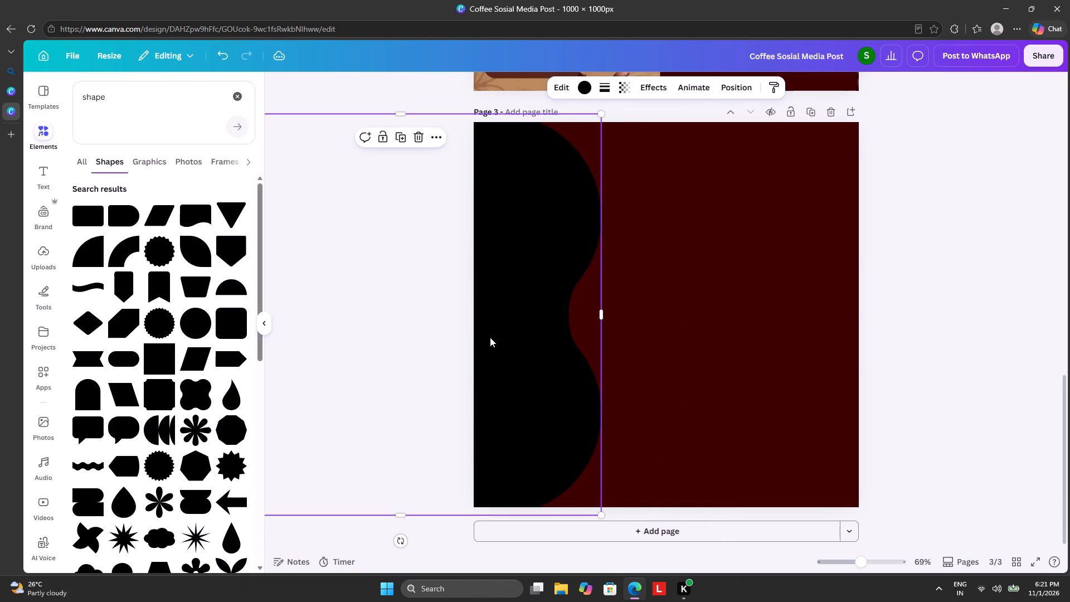
drag(602, 315, 654, 319)
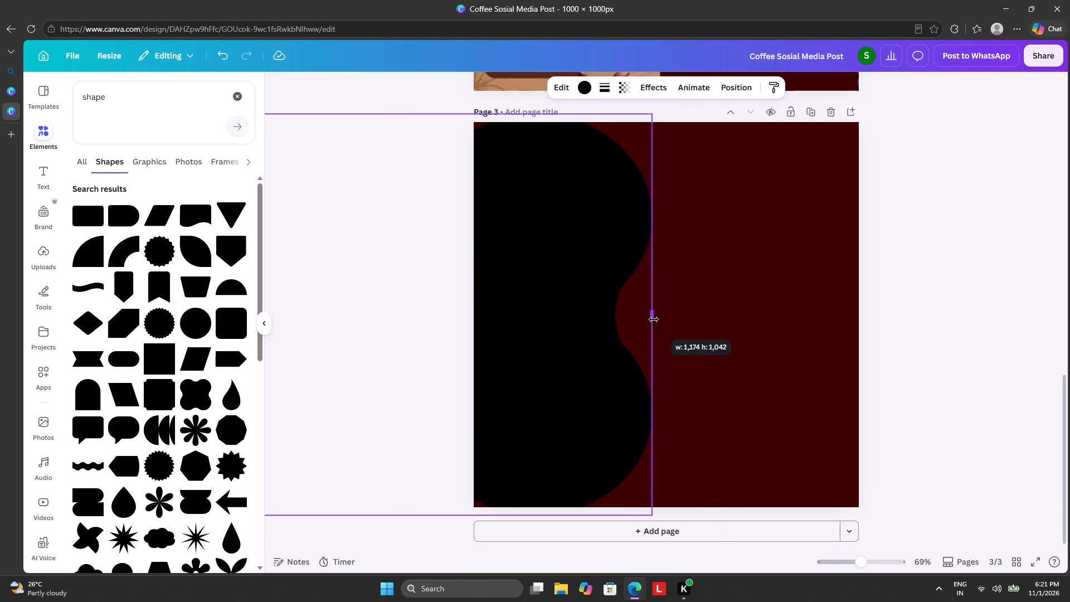
drag(654, 319, 653, 319)
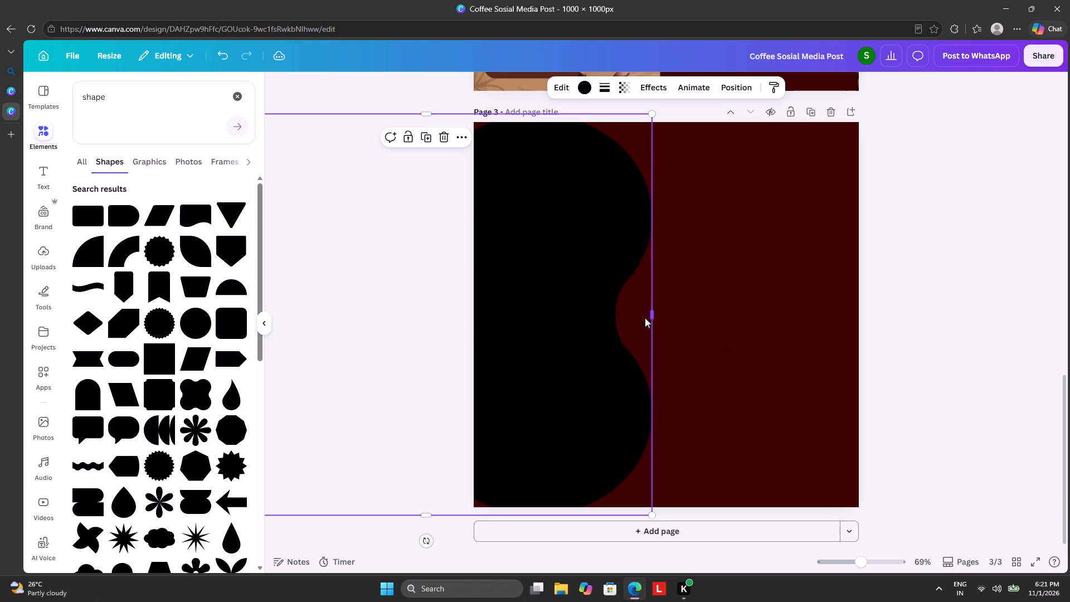
drag(604, 323, 583, 322)
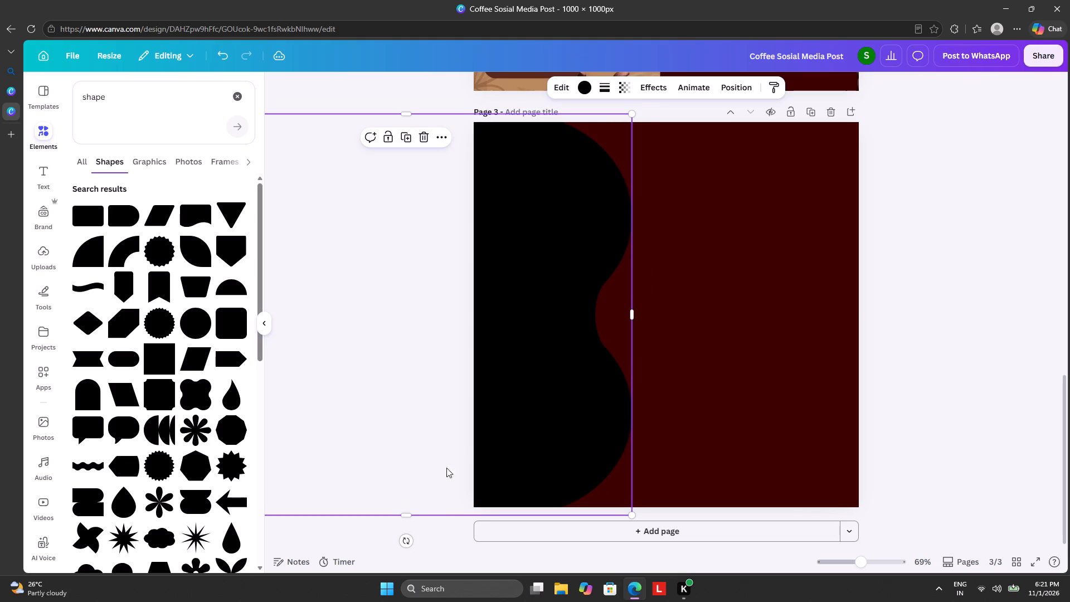
Tilt the lobed shape slightly counter-clockwise and stretch its lower side past page 3's bottom edge.
drag(407, 536, 435, 532)
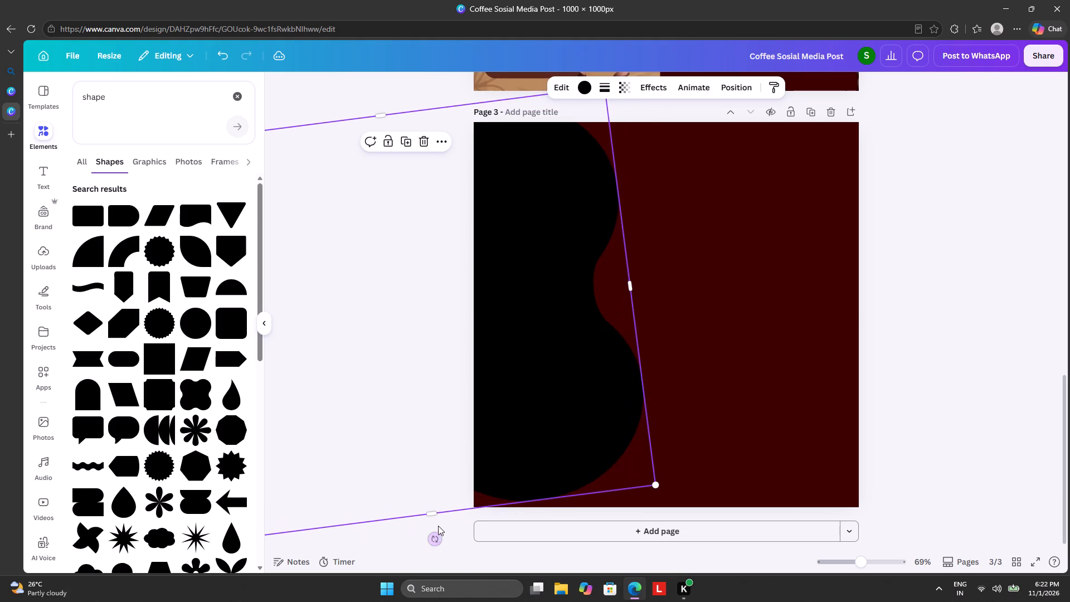
drag(435, 513, 432, 569)
Change the lobed shape's fill to the light cream already used in this design.
click(587, 89)
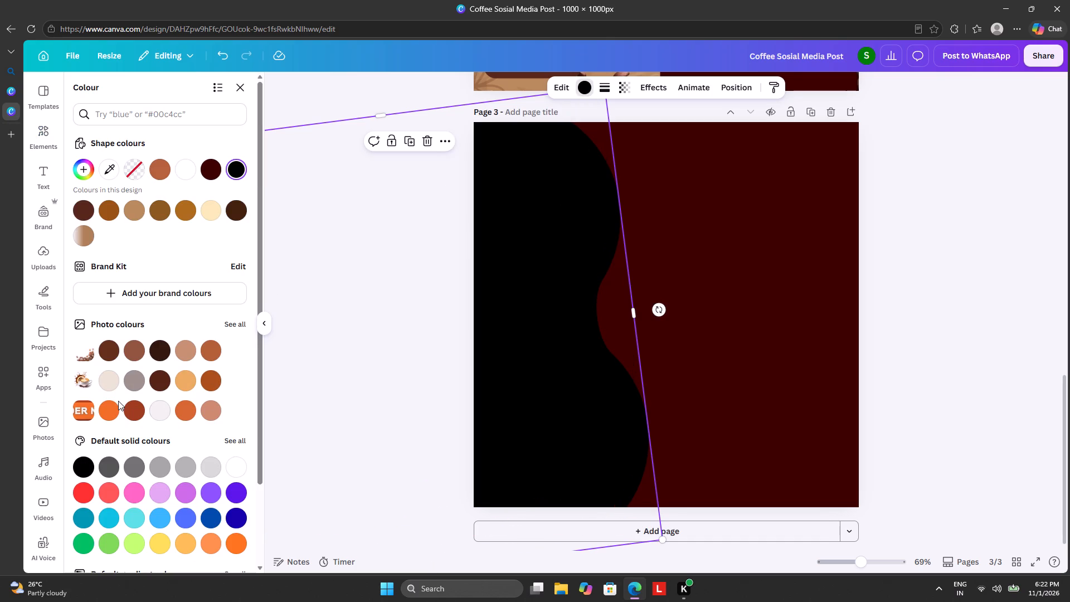
click(207, 215)
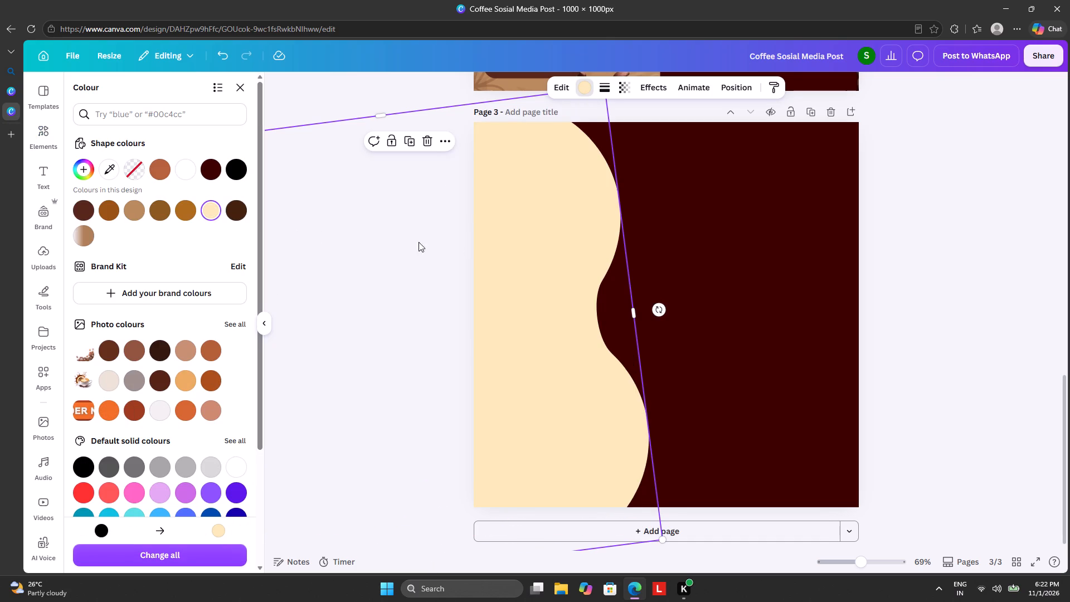
Shift the cream lobed shape slightly right and down on page 3.
drag(490, 268, 512, 277)
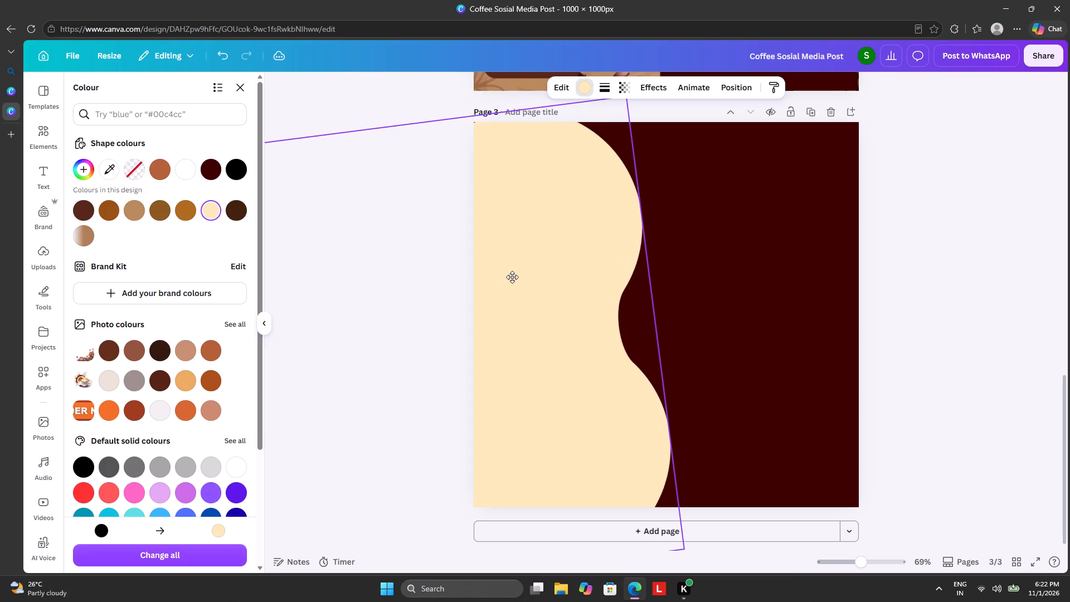
drag(512, 277, 503, 276)
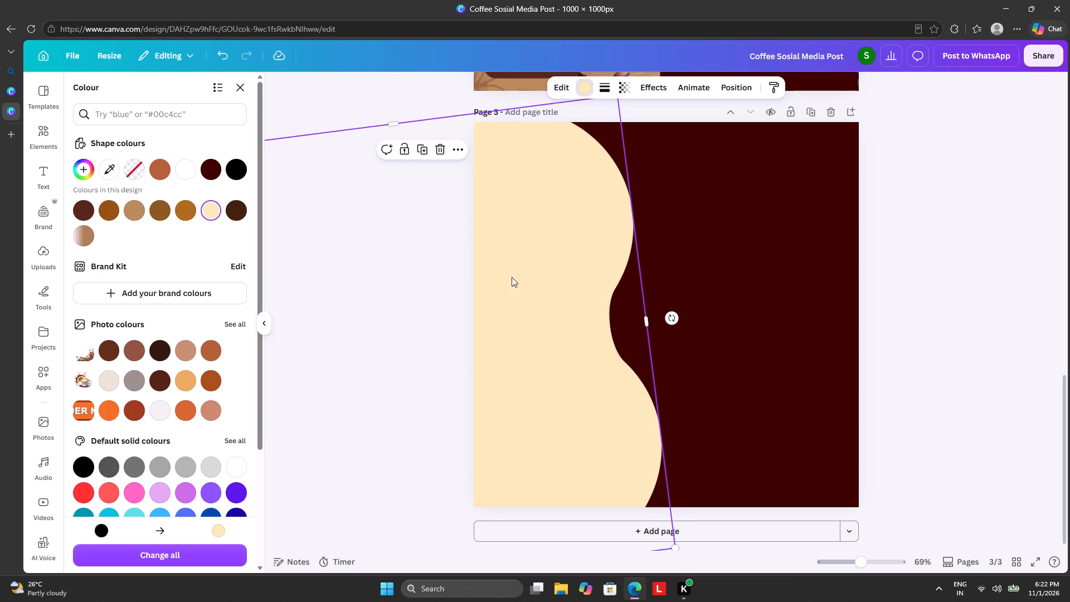
Tilt the cream lobed shape slightly further counter-clockwise and extend its wavy side a little farther right on page 3.
drag(672, 315, 664, 306)
drag(647, 312, 663, 311)
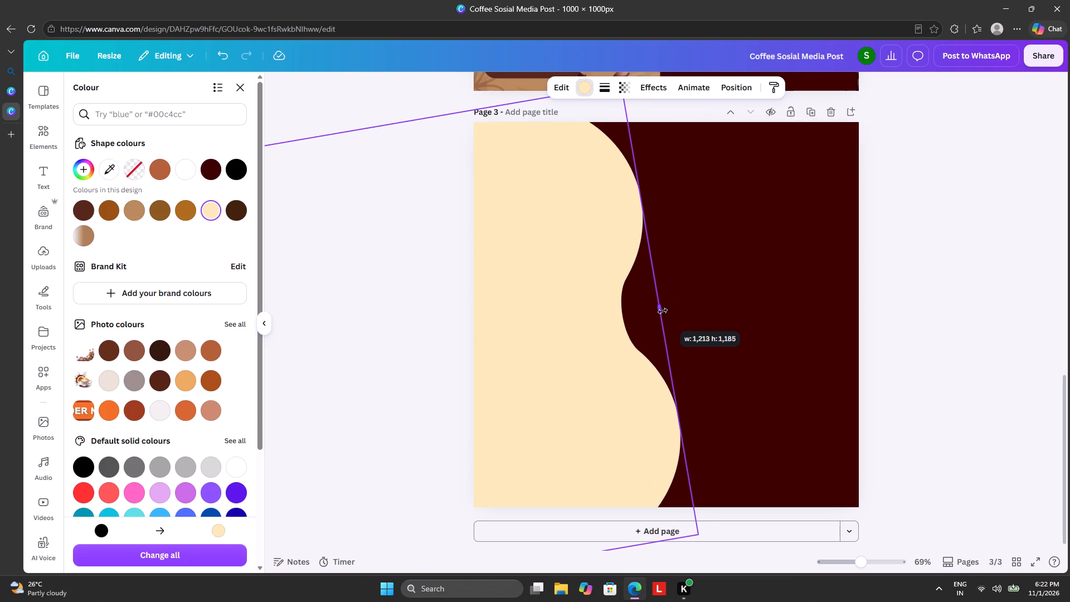
drag(663, 311, 656, 311)
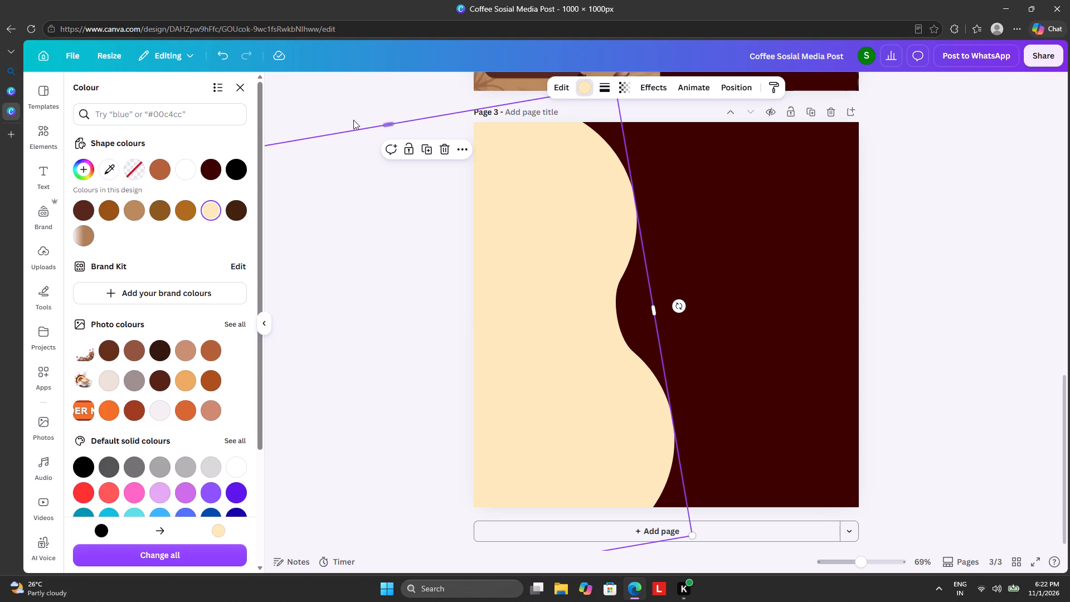
click(350, 104)
Search the elements for "coffee" and narrow the results to photos.
click(240, 99)
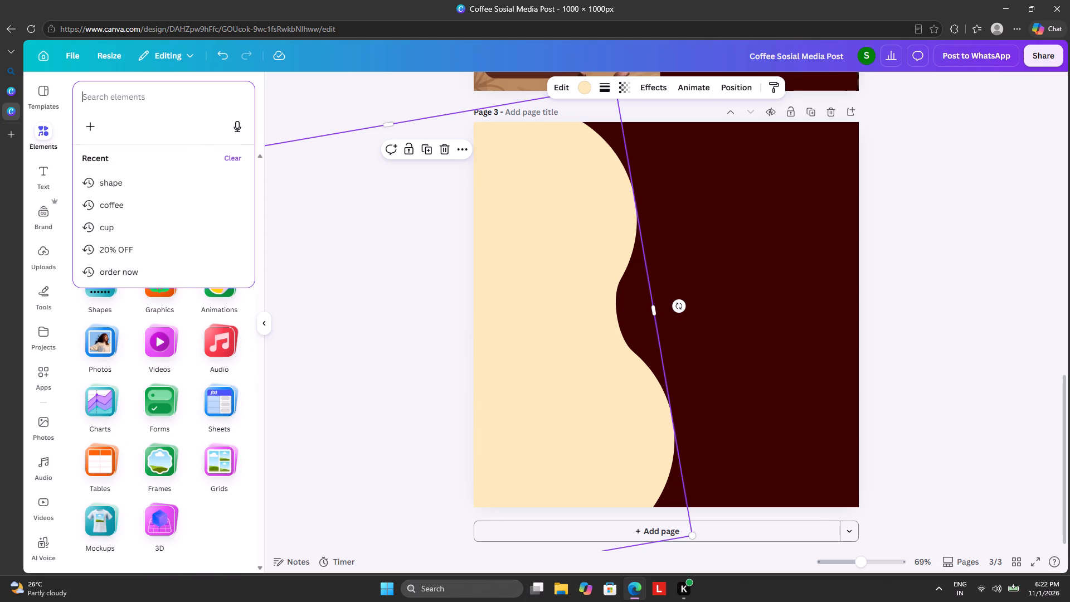
click(172, 203)
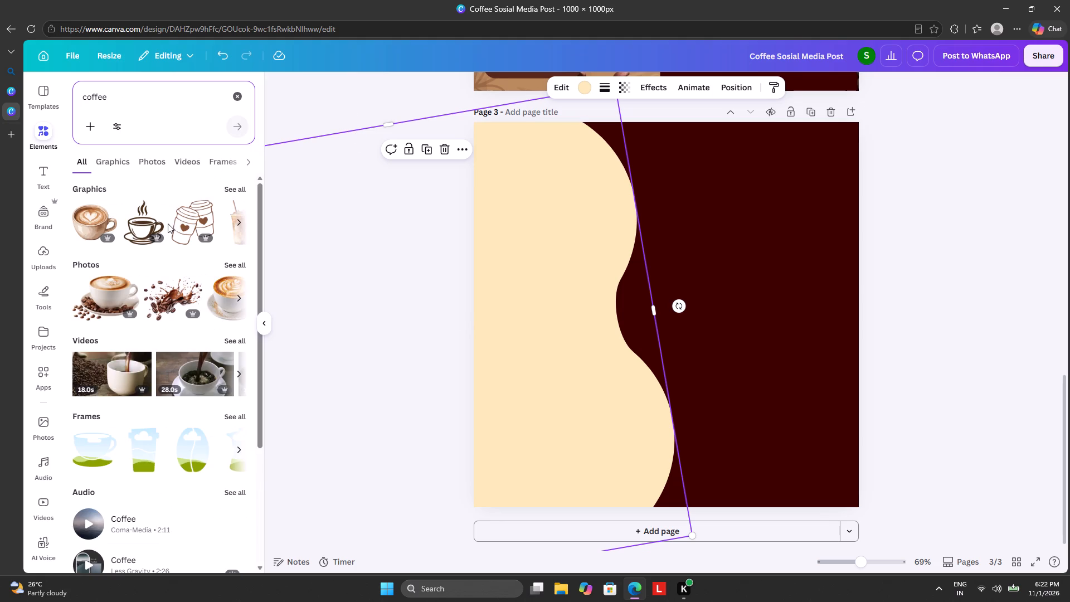
click(232, 187)
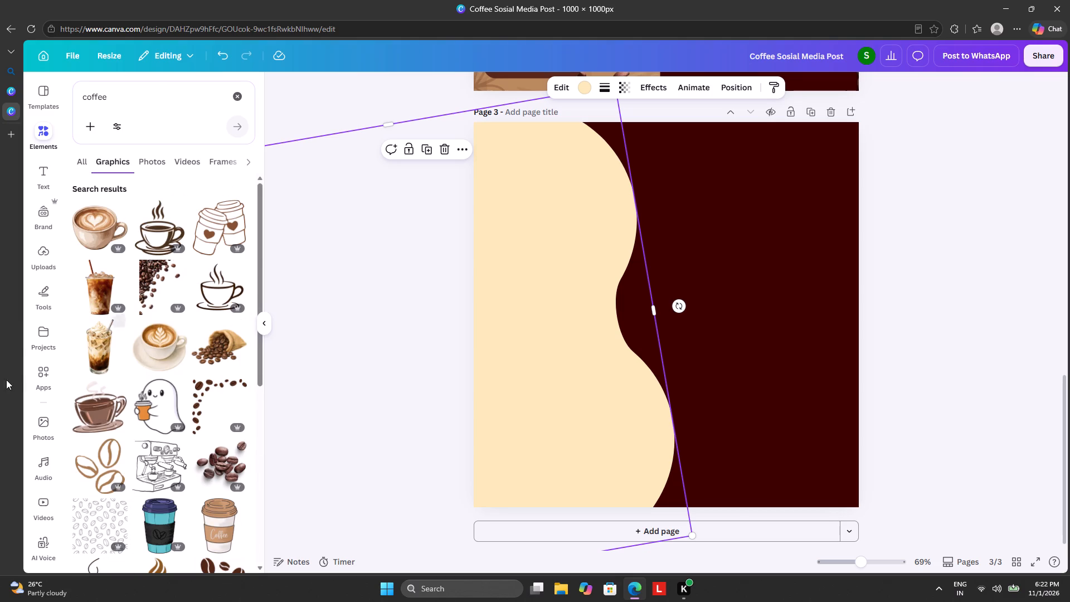
click(146, 163)
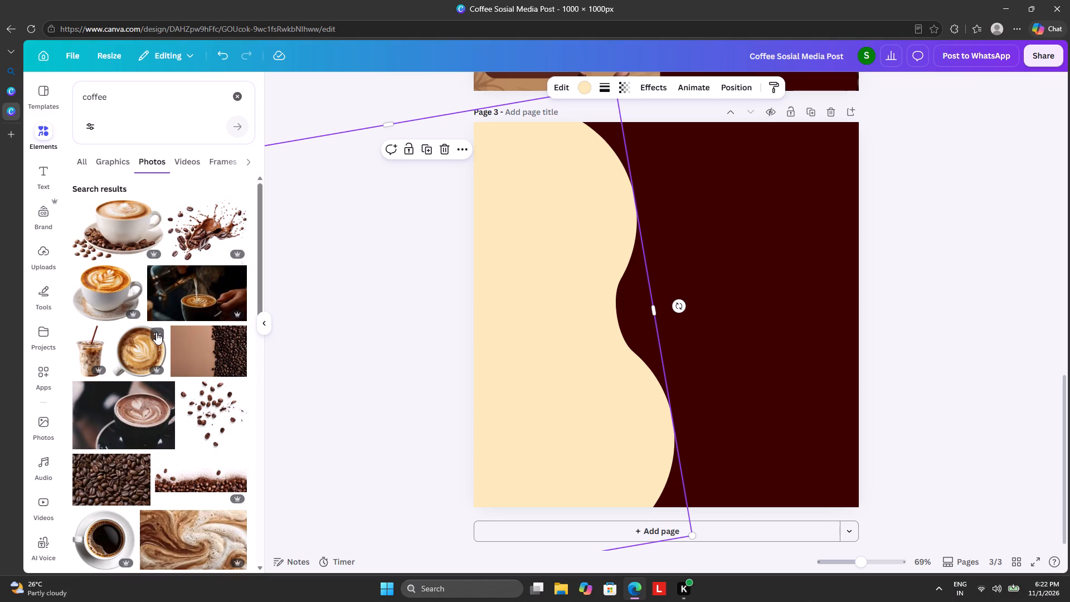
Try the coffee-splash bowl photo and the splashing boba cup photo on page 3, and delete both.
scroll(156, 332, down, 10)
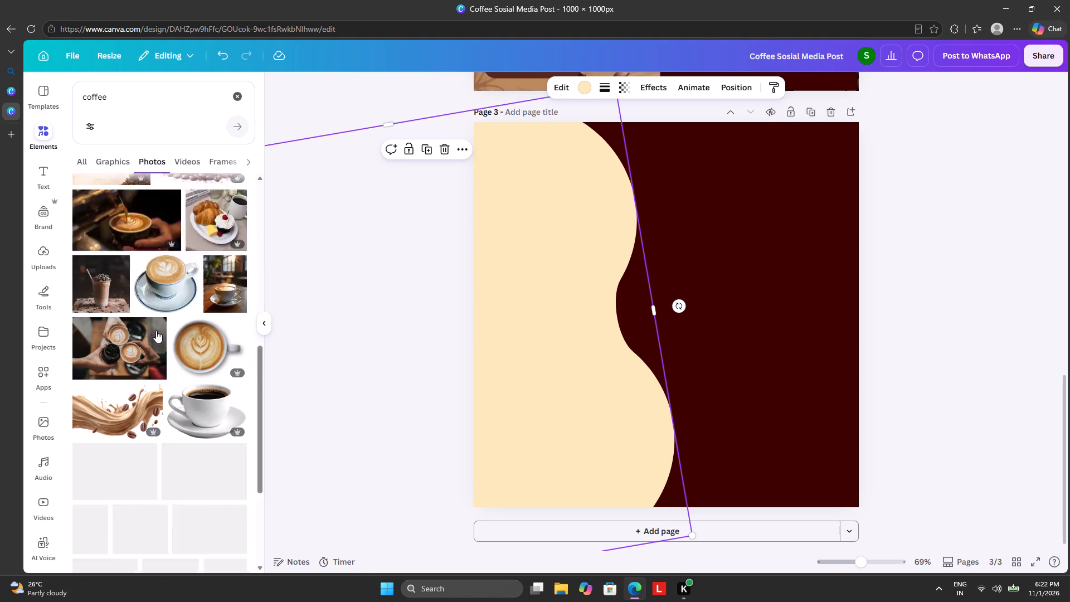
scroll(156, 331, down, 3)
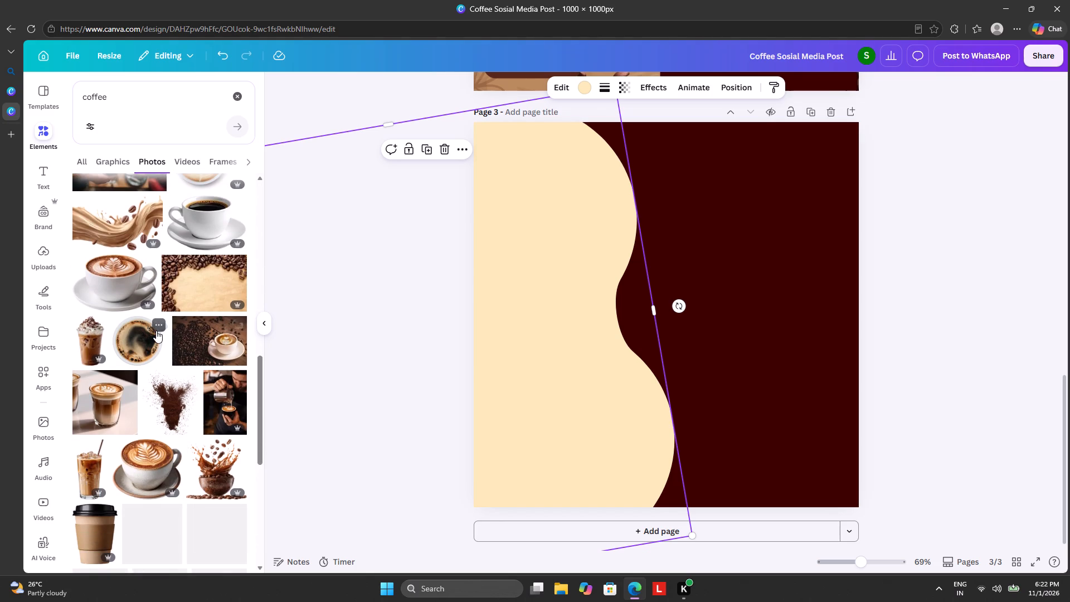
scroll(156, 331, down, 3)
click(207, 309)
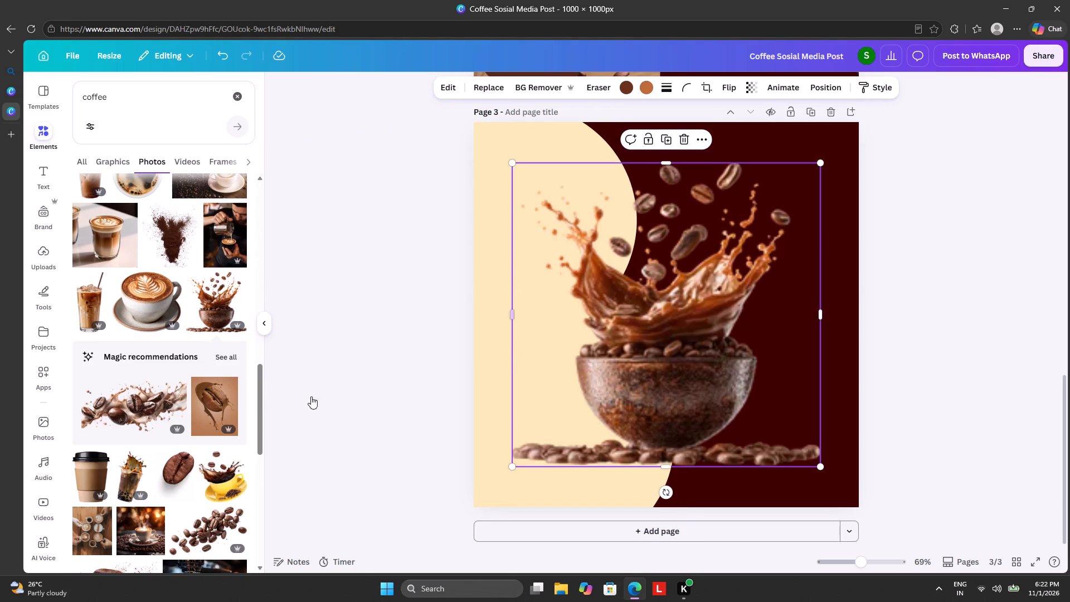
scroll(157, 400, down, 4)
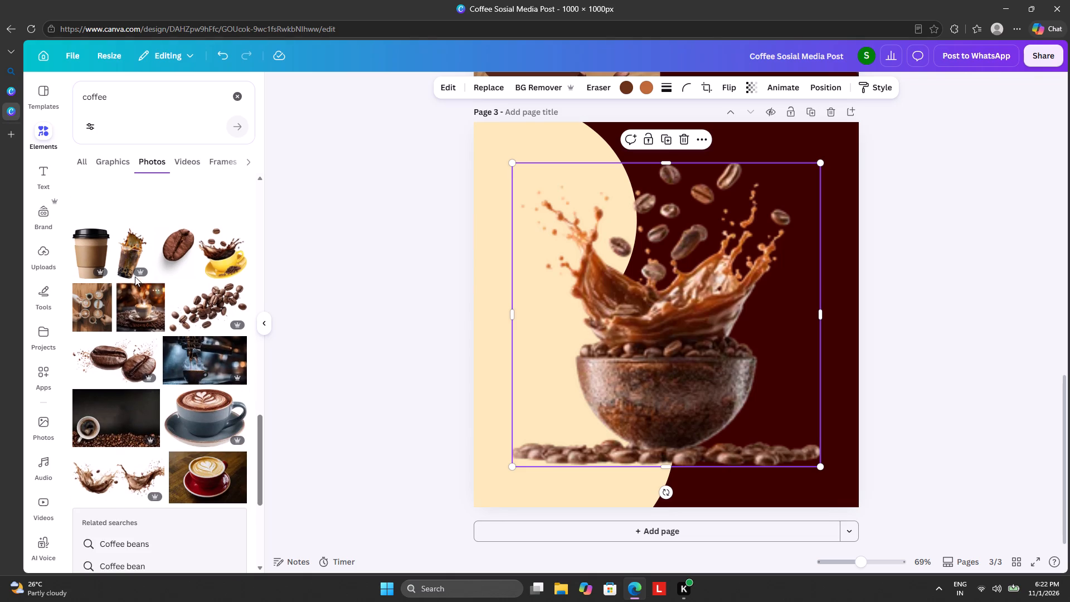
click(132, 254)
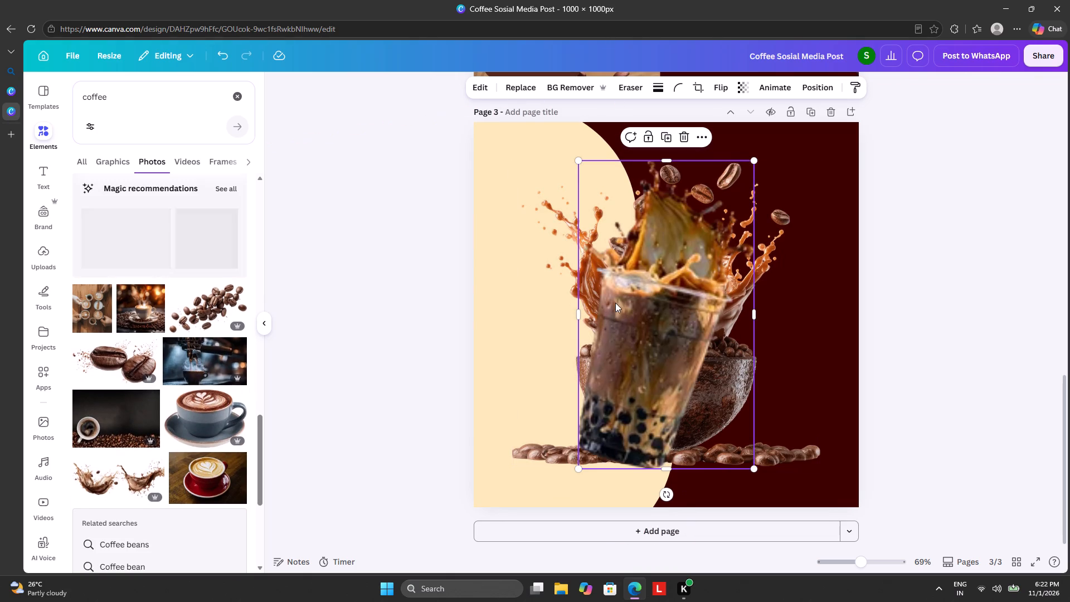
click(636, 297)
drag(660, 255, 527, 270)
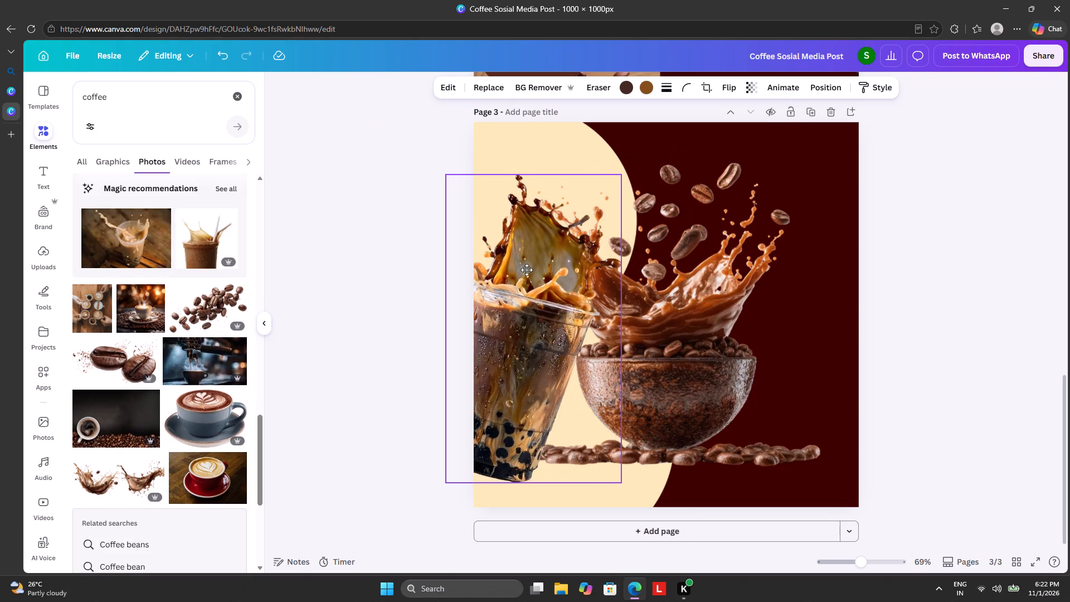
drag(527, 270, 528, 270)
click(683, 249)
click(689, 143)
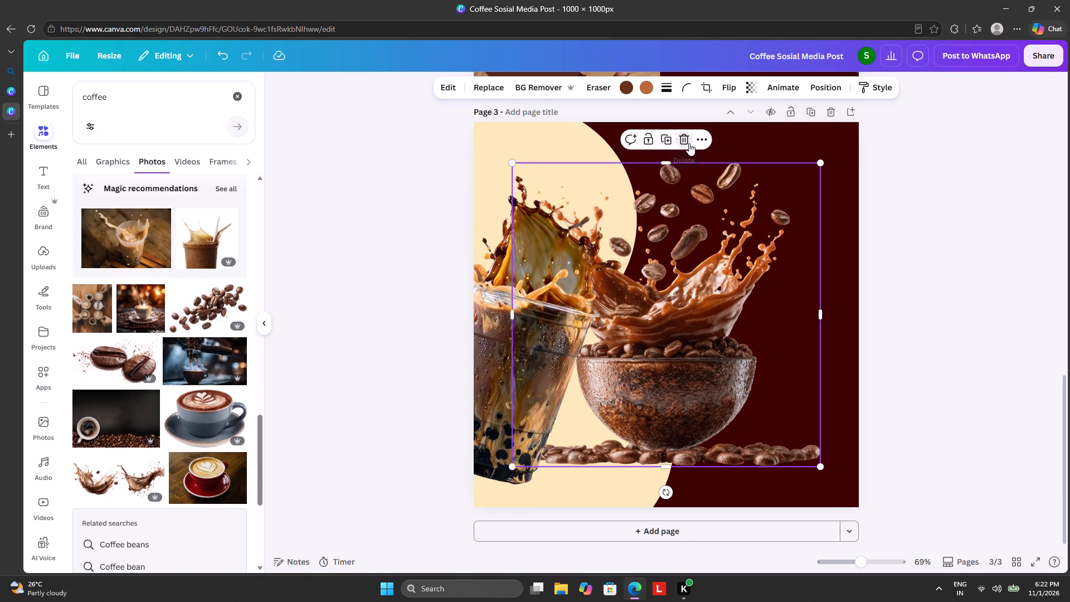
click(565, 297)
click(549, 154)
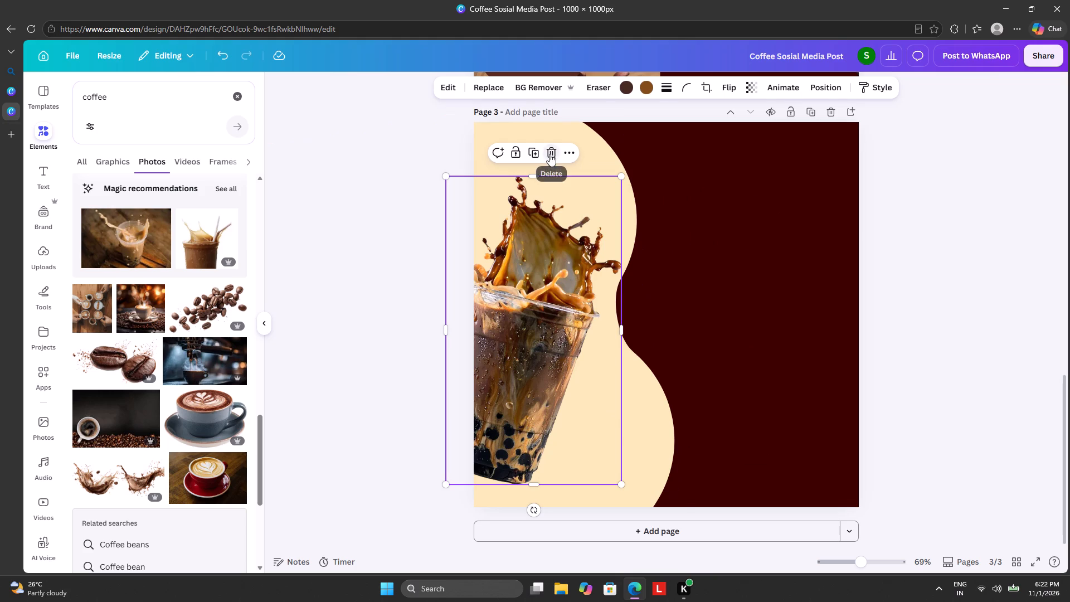
Add the ice-topped layered coffee glass photo to page 3 and place it over the cream area, resting on the bottom edge.
scroll(207, 377, down, 4)
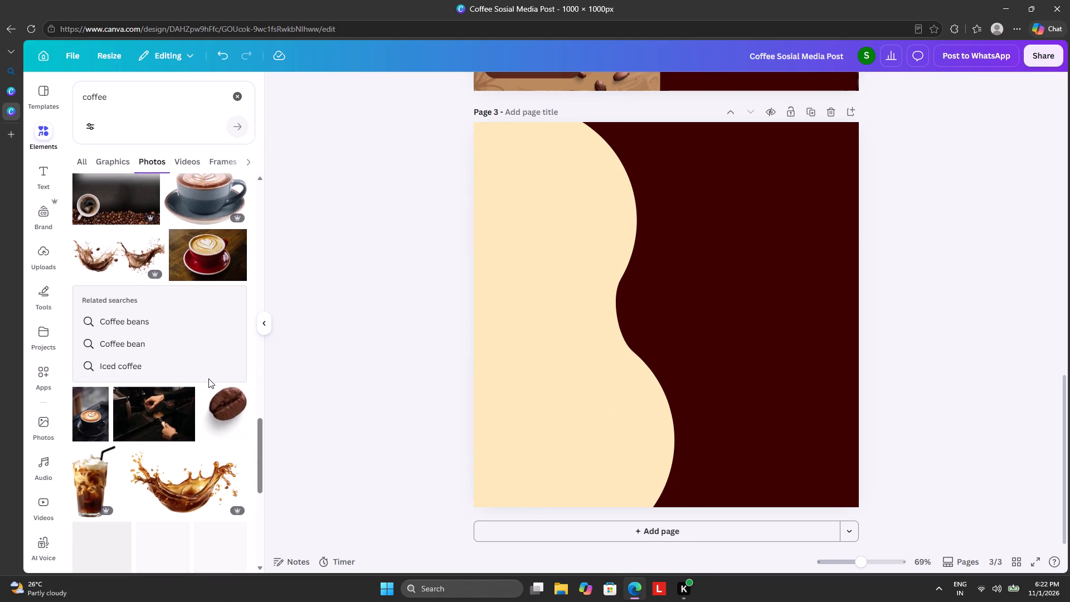
scroll(208, 378, down, 6)
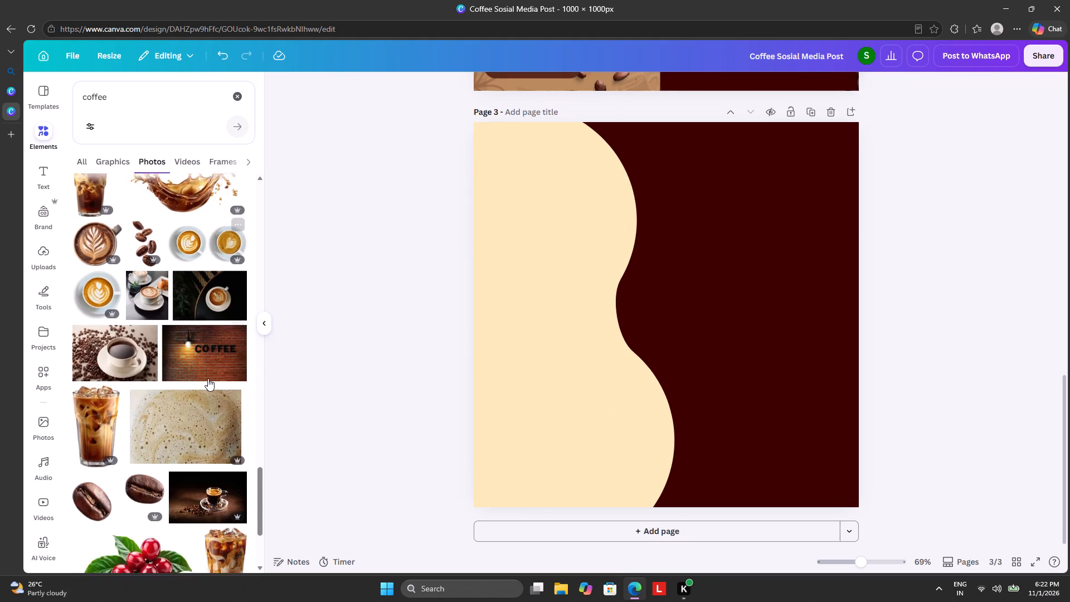
scroll(208, 378, down, 3)
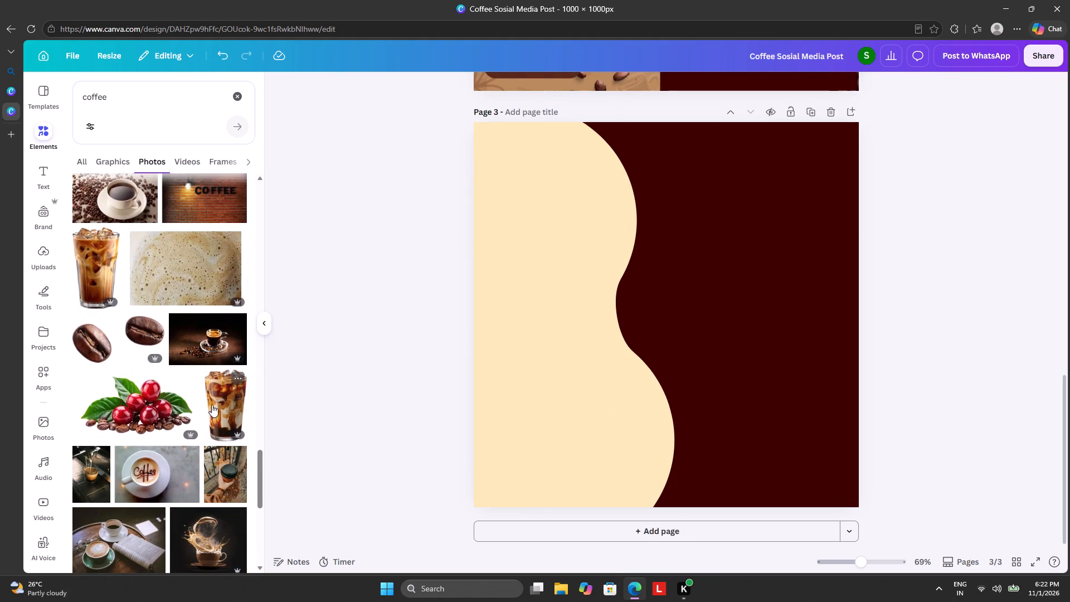
click(213, 405)
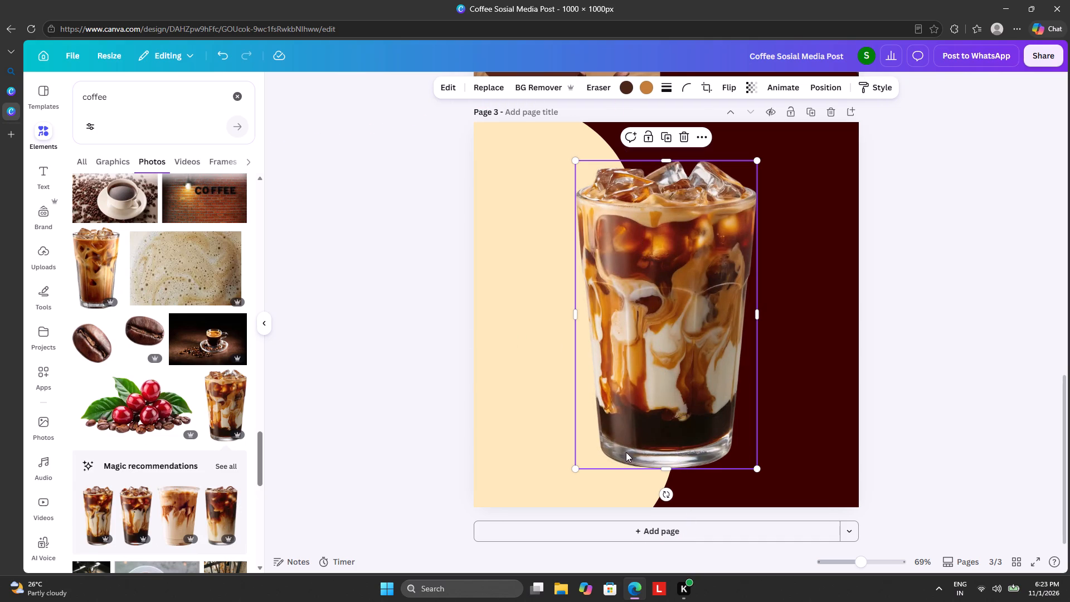
drag(684, 368, 593, 407)
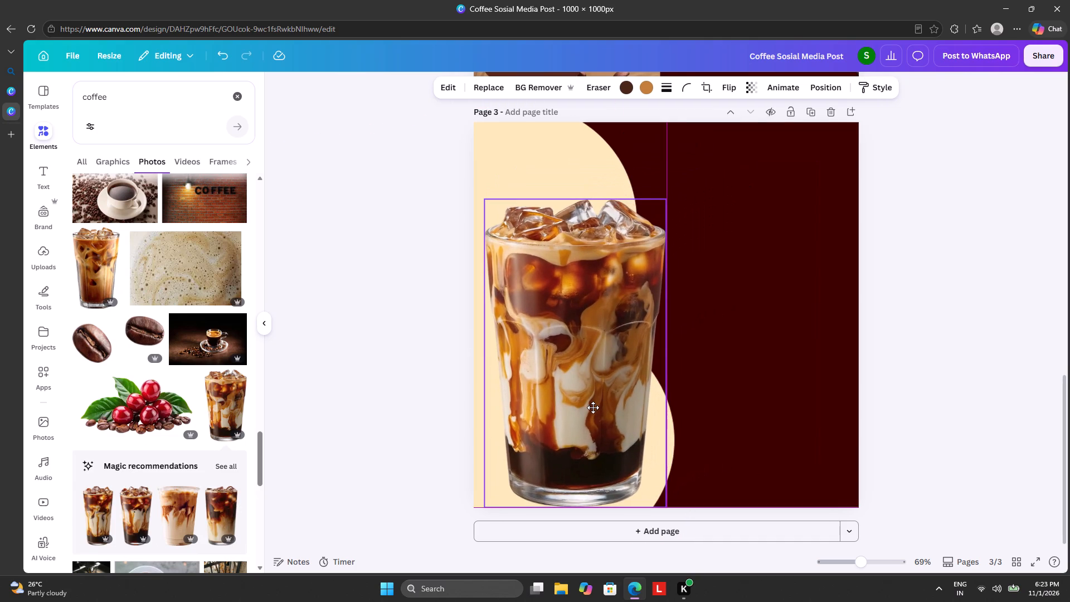
drag(593, 407, 594, 410)
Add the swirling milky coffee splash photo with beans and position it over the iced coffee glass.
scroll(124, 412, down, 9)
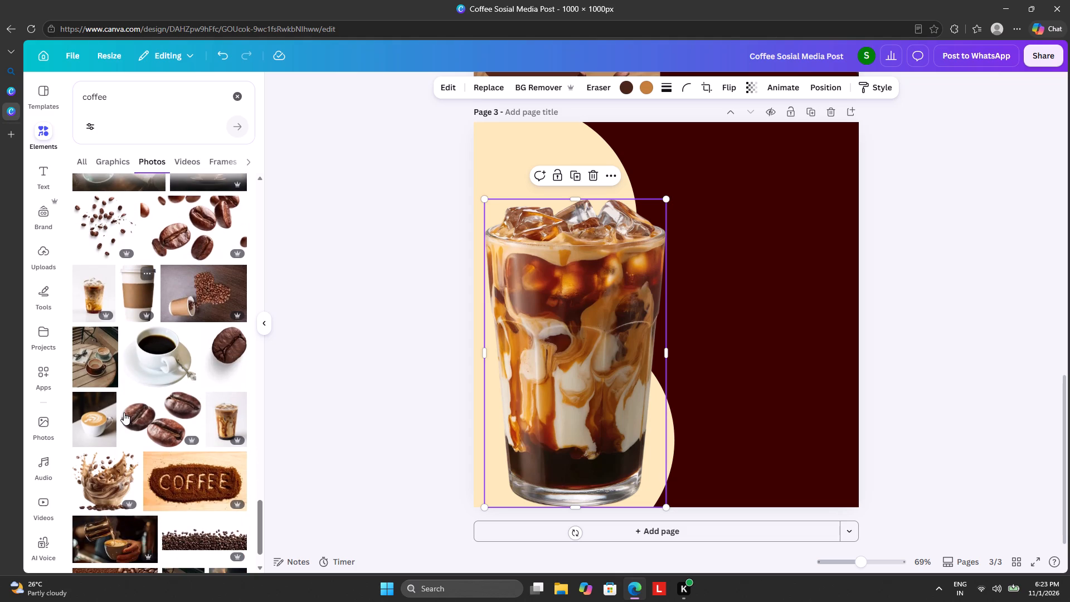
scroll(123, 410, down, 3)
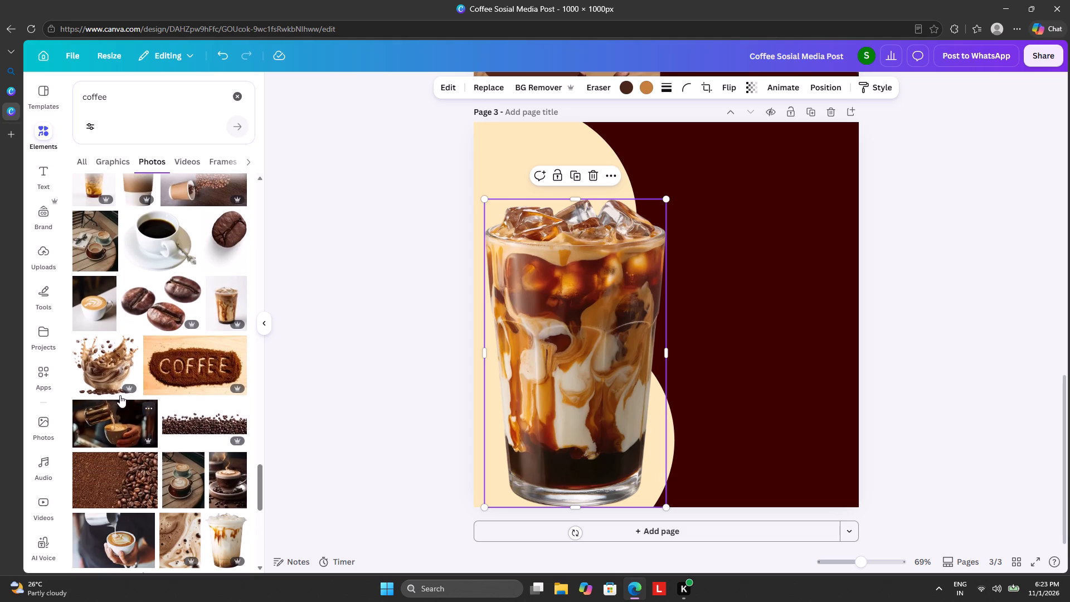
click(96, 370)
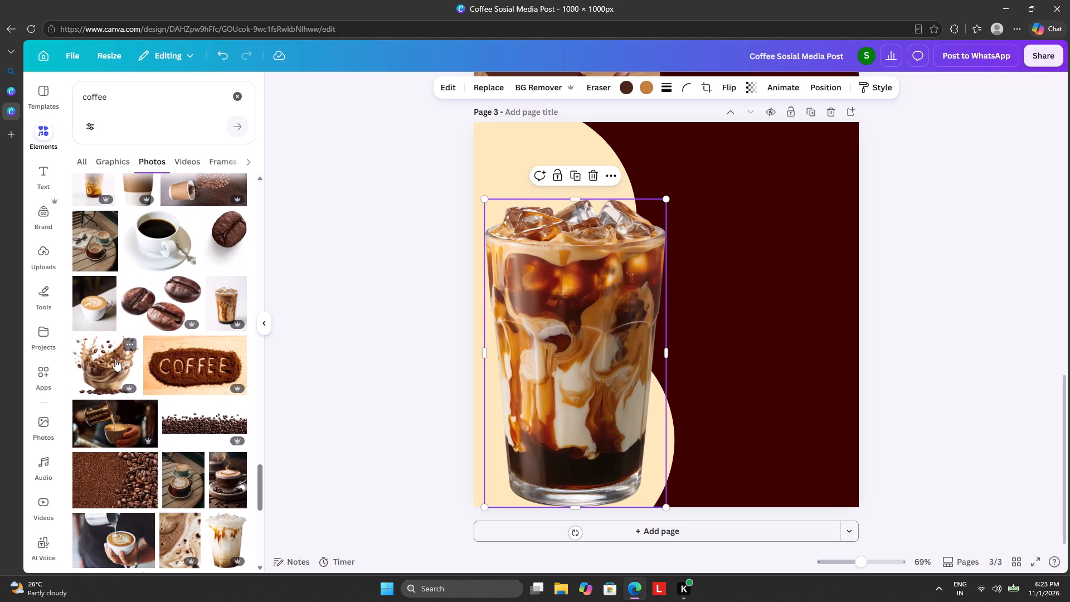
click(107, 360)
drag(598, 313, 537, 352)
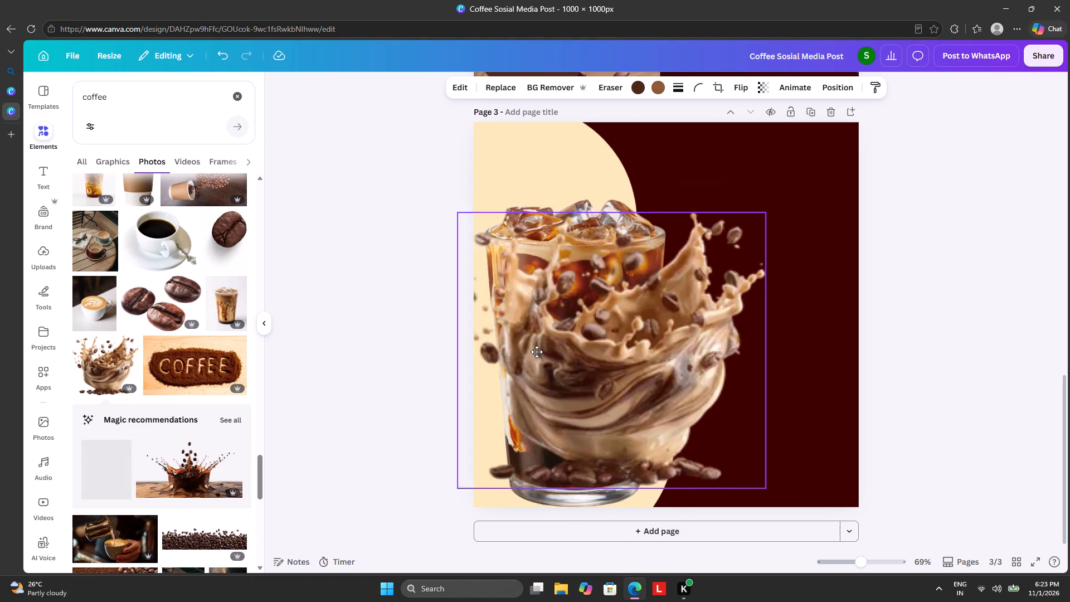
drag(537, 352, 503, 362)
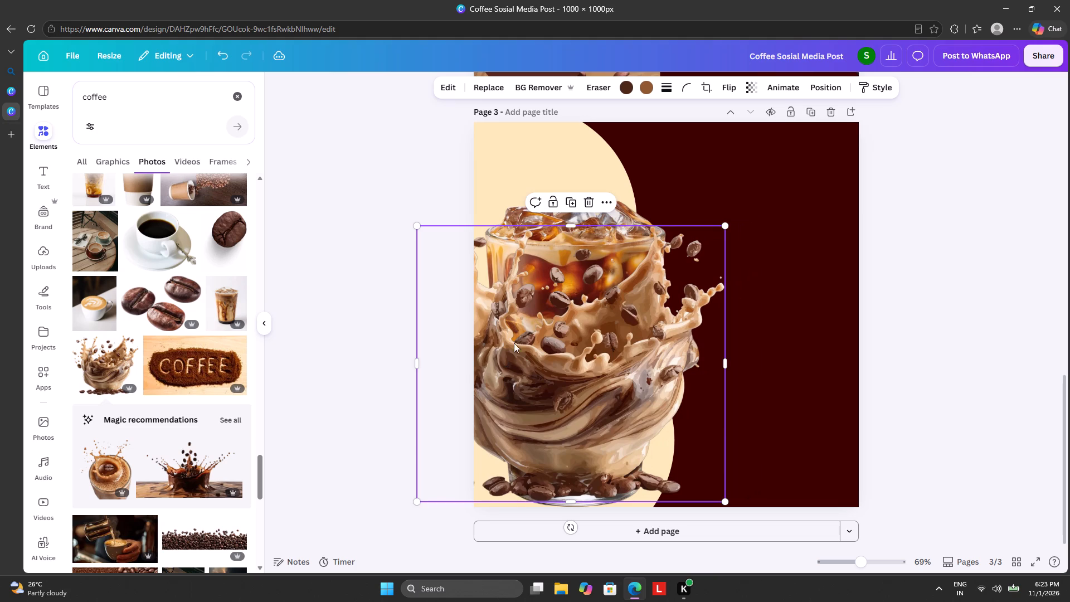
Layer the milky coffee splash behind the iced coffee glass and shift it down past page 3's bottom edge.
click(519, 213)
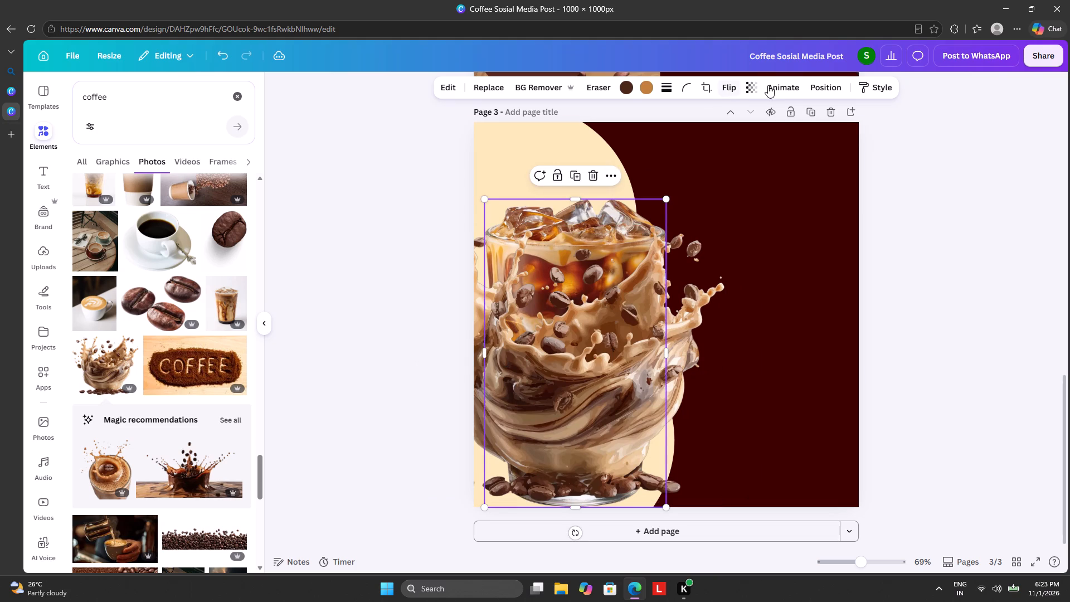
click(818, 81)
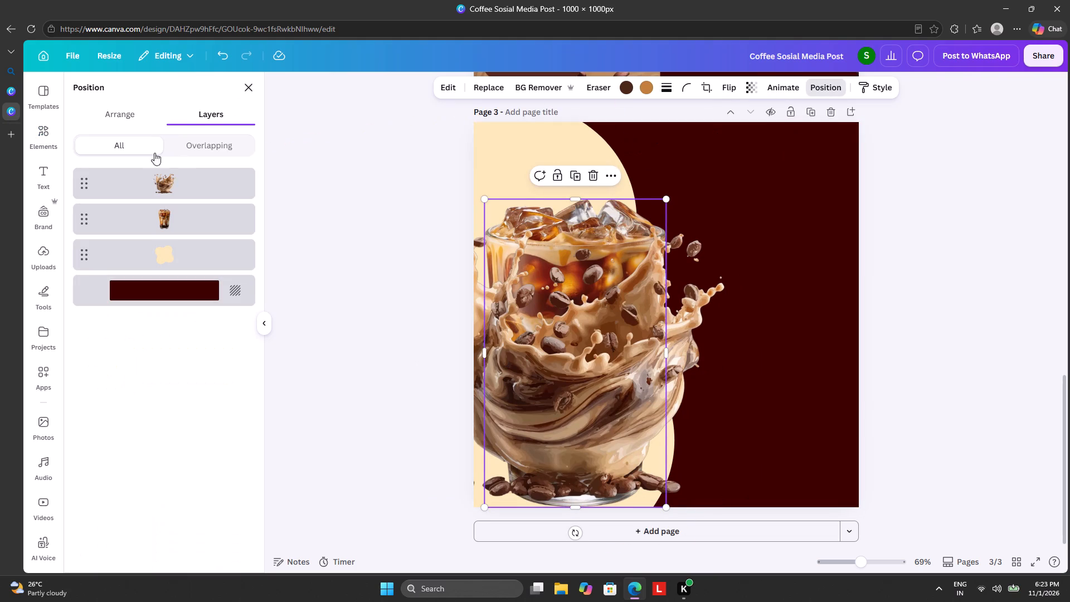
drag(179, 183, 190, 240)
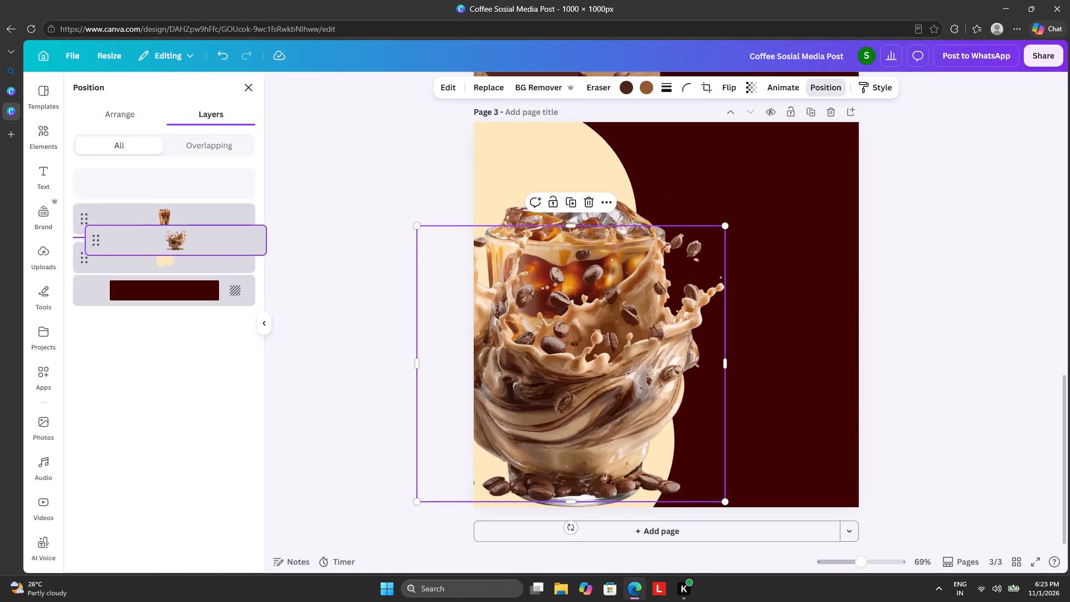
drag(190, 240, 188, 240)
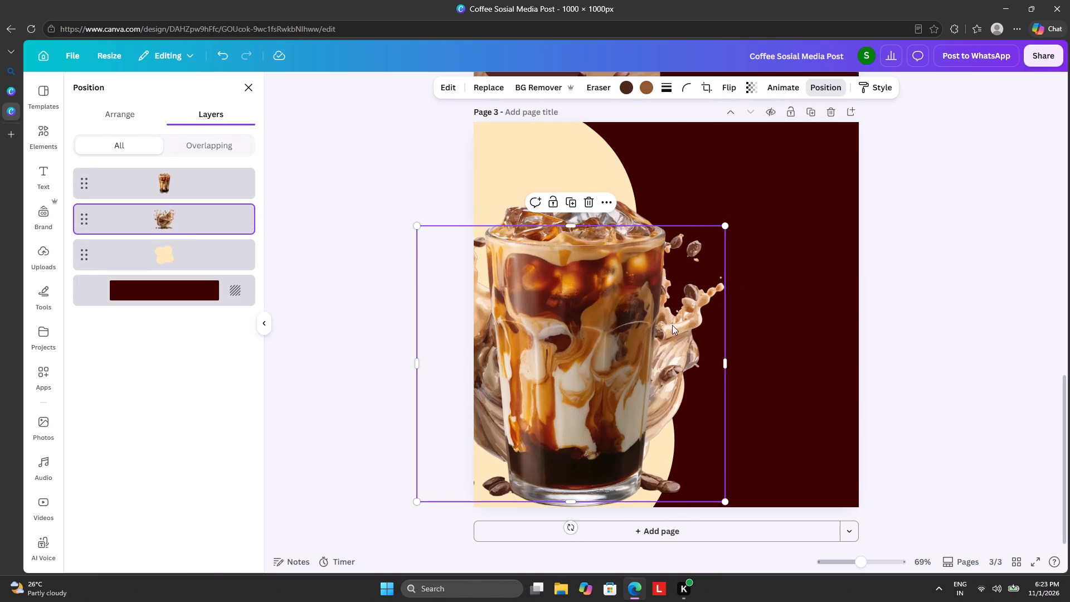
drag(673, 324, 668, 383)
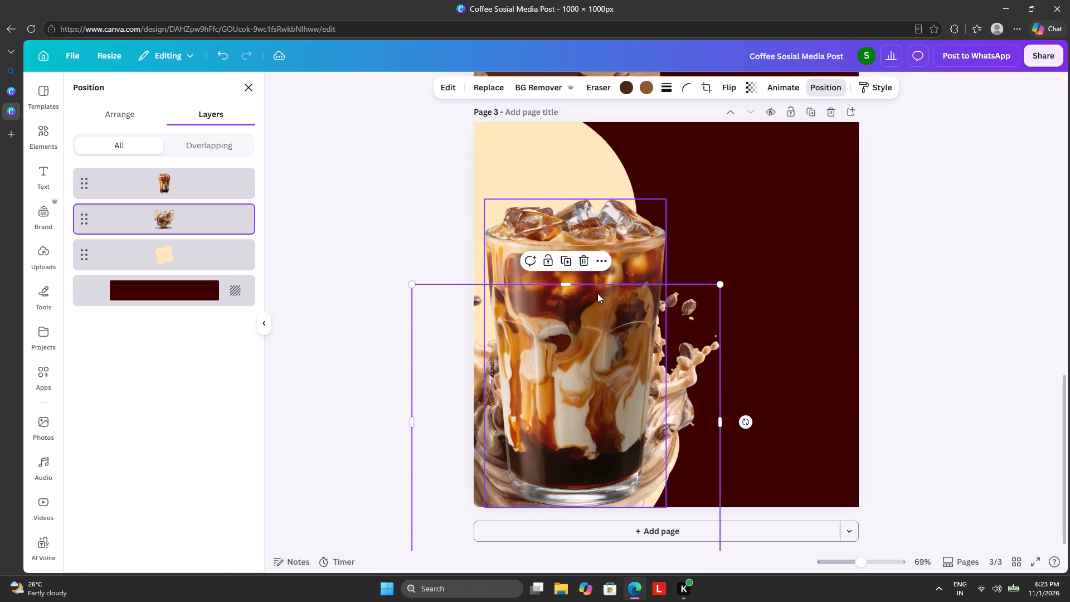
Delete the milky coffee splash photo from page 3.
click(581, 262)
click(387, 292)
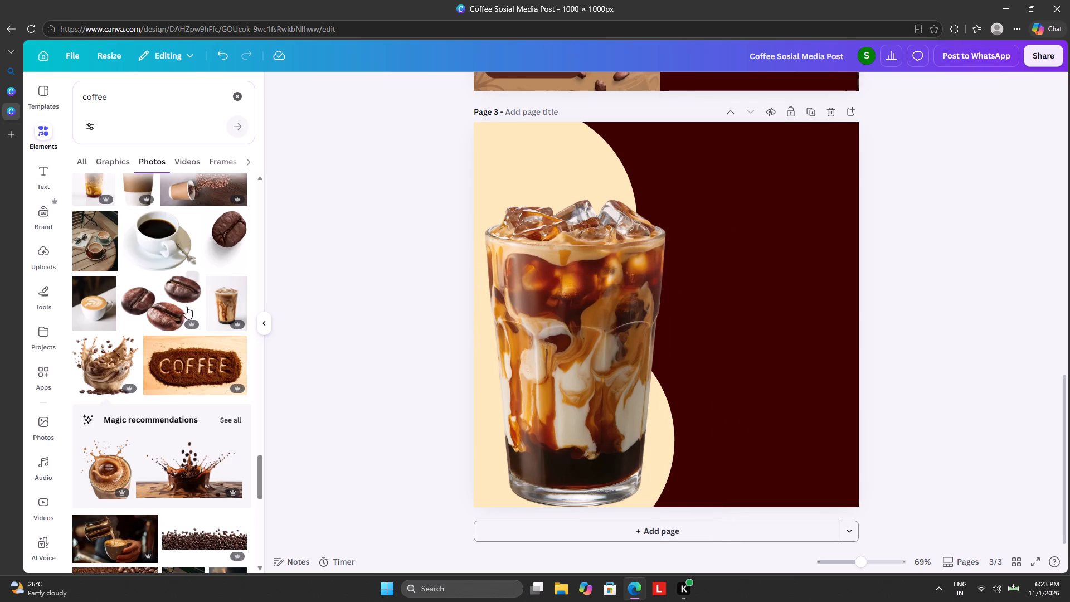
Add the recommended dark coffee splash photo with falling beans and place it over the upper part of the iced coffee glass.
scroll(184, 309, down, 3)
click(184, 308)
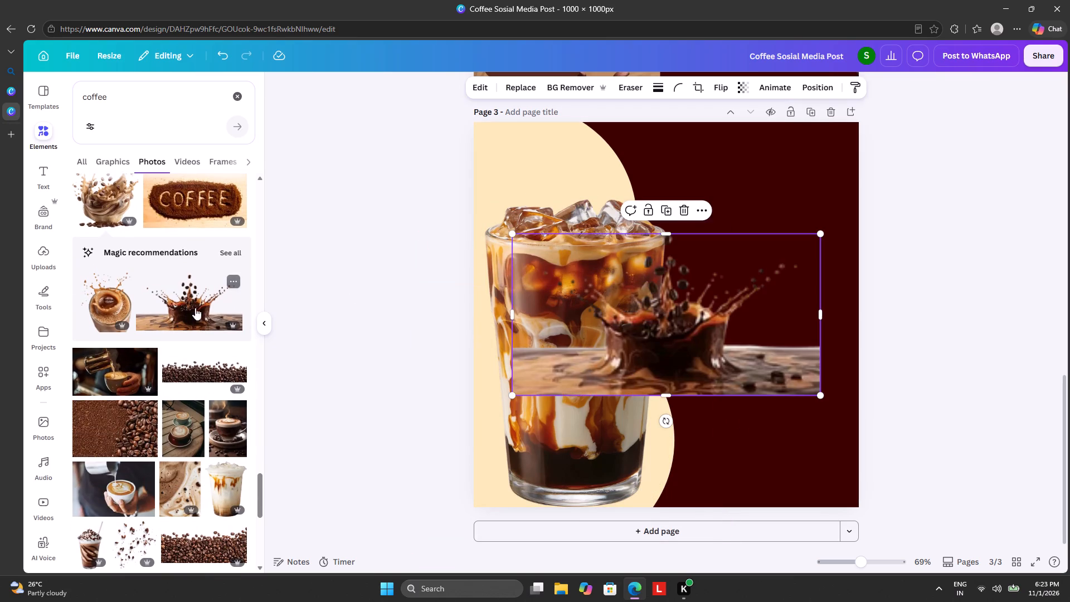
drag(624, 334, 549, 339)
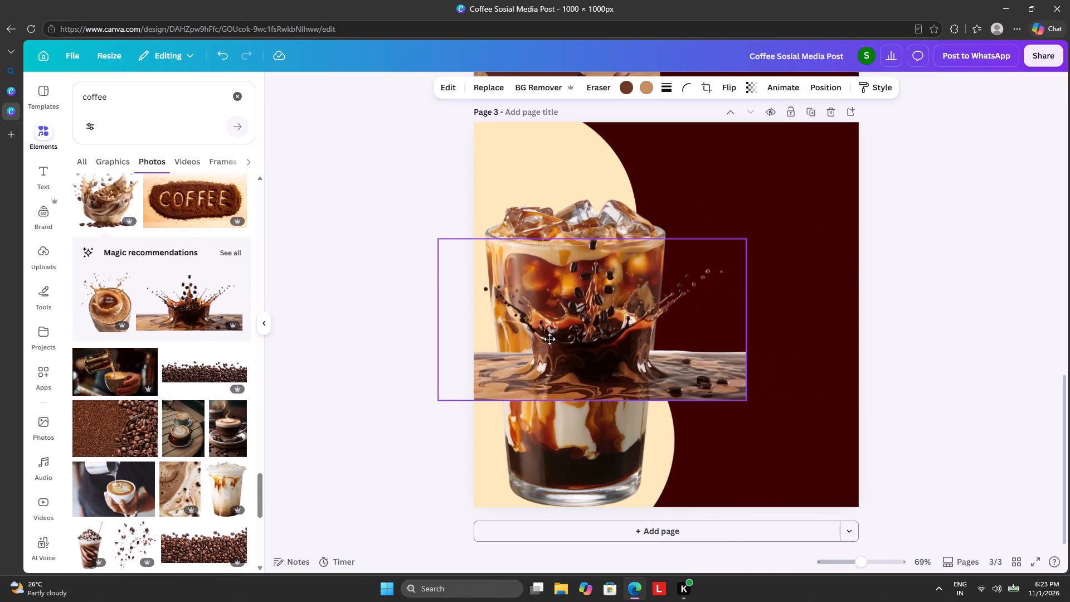
drag(549, 339, 546, 297)
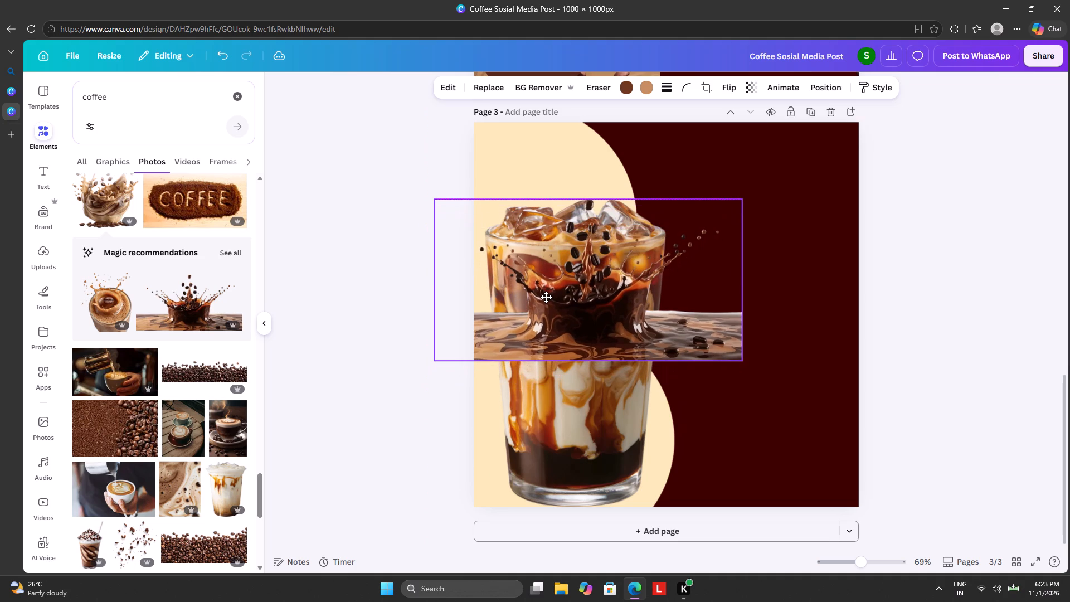
drag(546, 297, 546, 297)
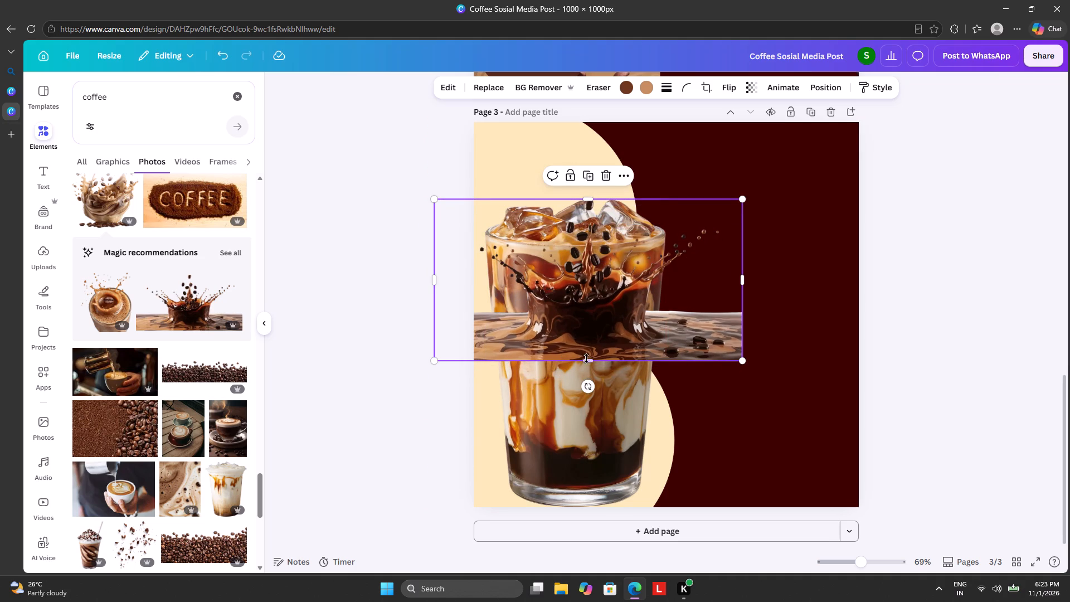
Crop the dark coffee splash photo from below to cut off the tabletop.
drag(586, 357, 582, 305)
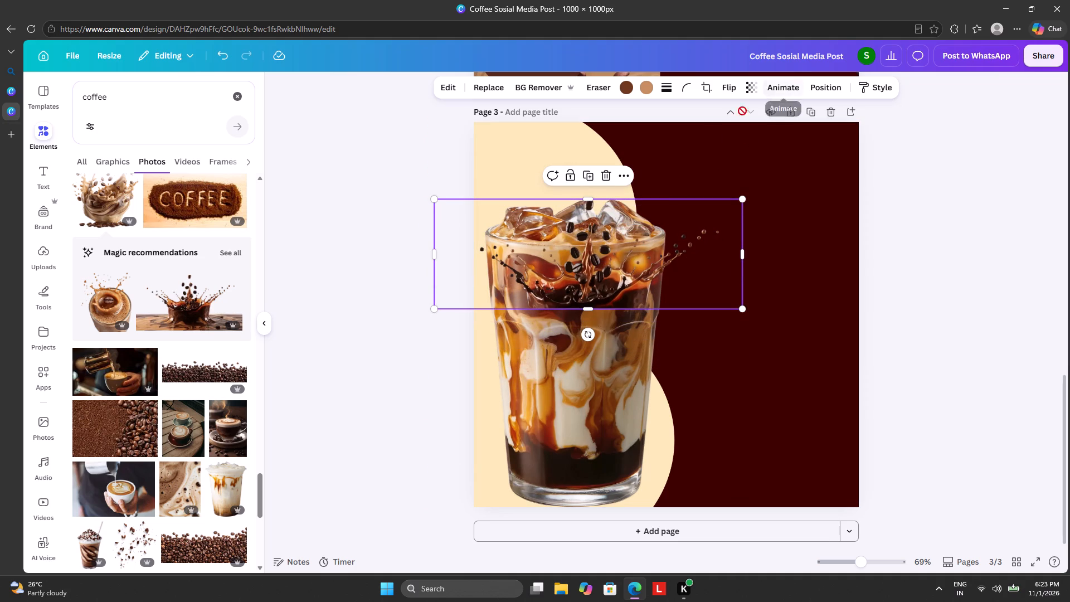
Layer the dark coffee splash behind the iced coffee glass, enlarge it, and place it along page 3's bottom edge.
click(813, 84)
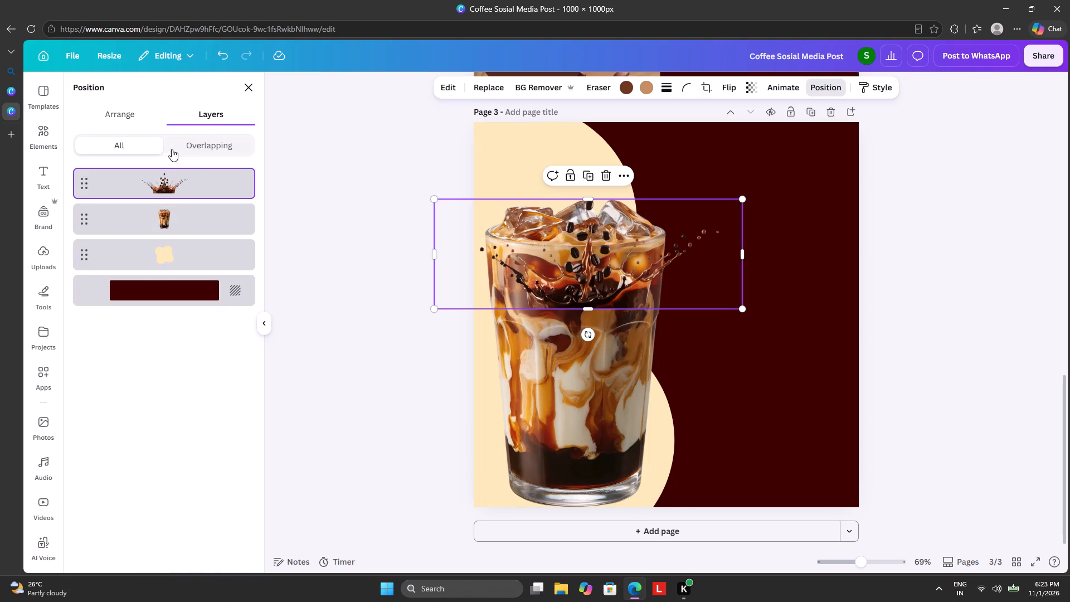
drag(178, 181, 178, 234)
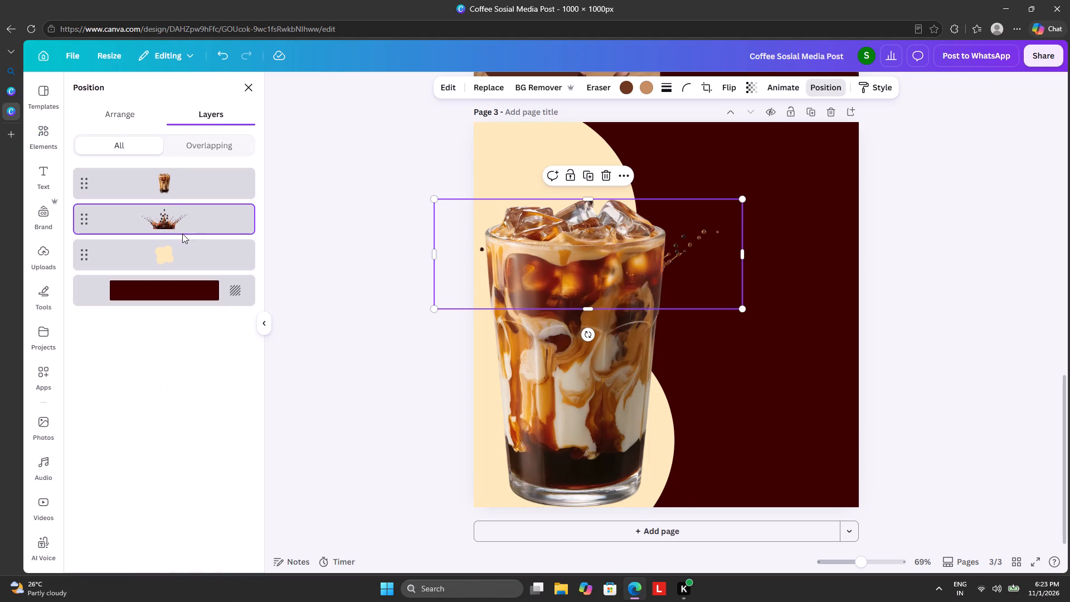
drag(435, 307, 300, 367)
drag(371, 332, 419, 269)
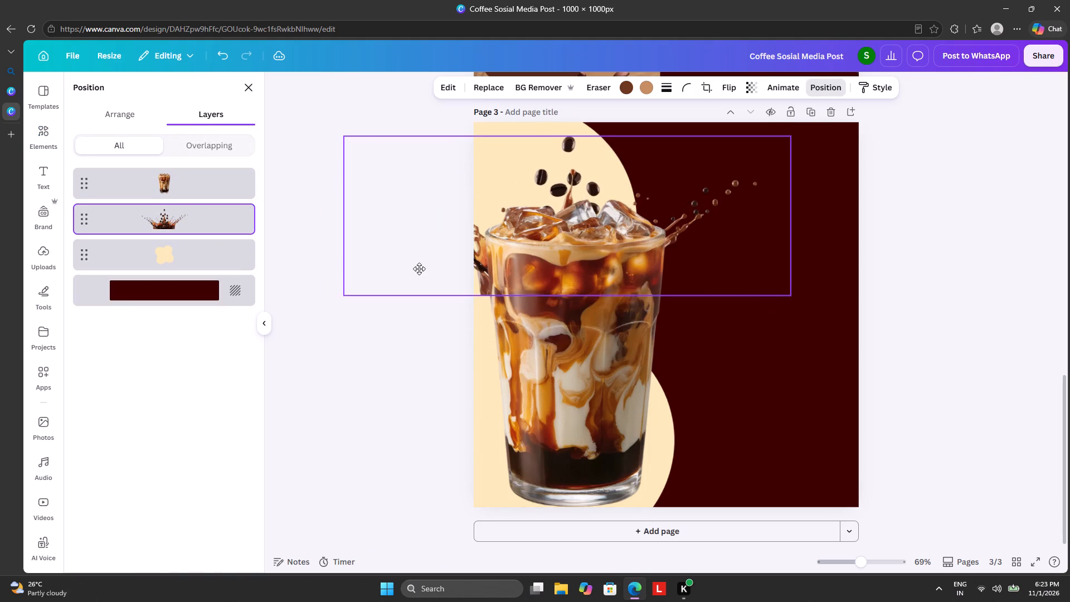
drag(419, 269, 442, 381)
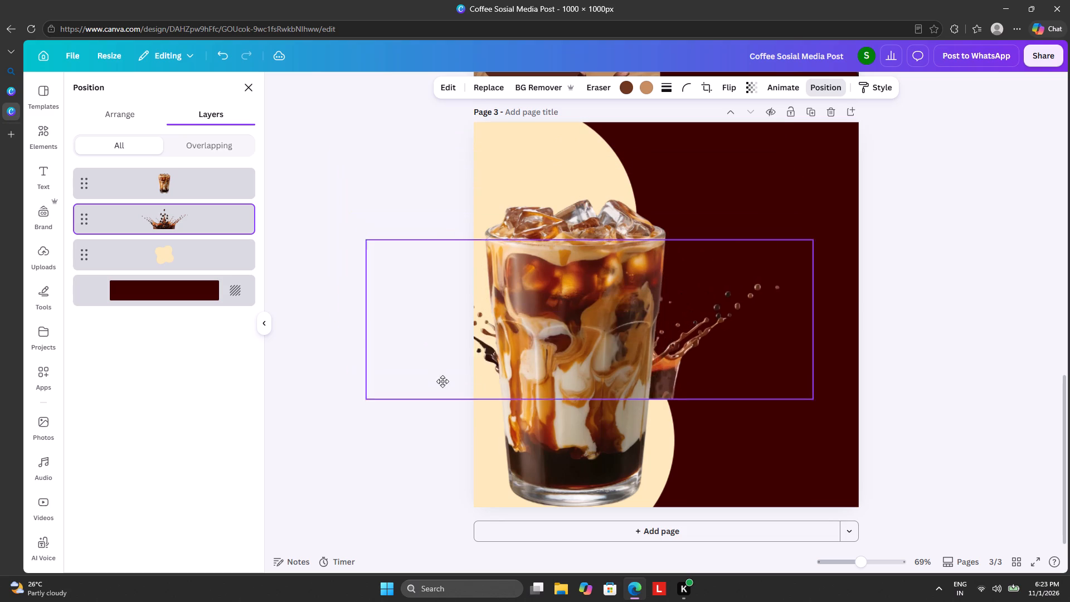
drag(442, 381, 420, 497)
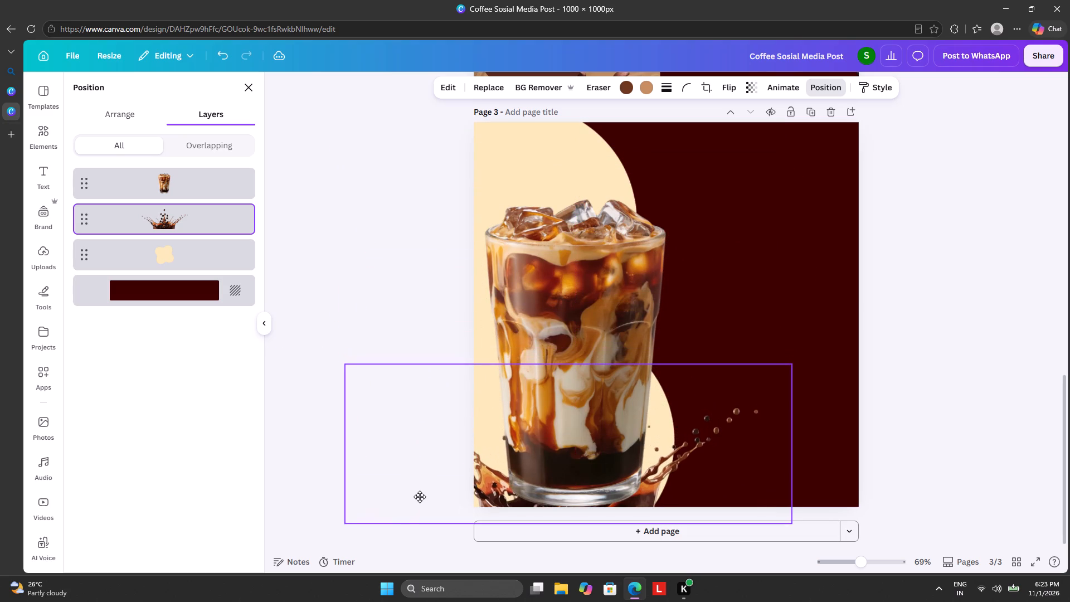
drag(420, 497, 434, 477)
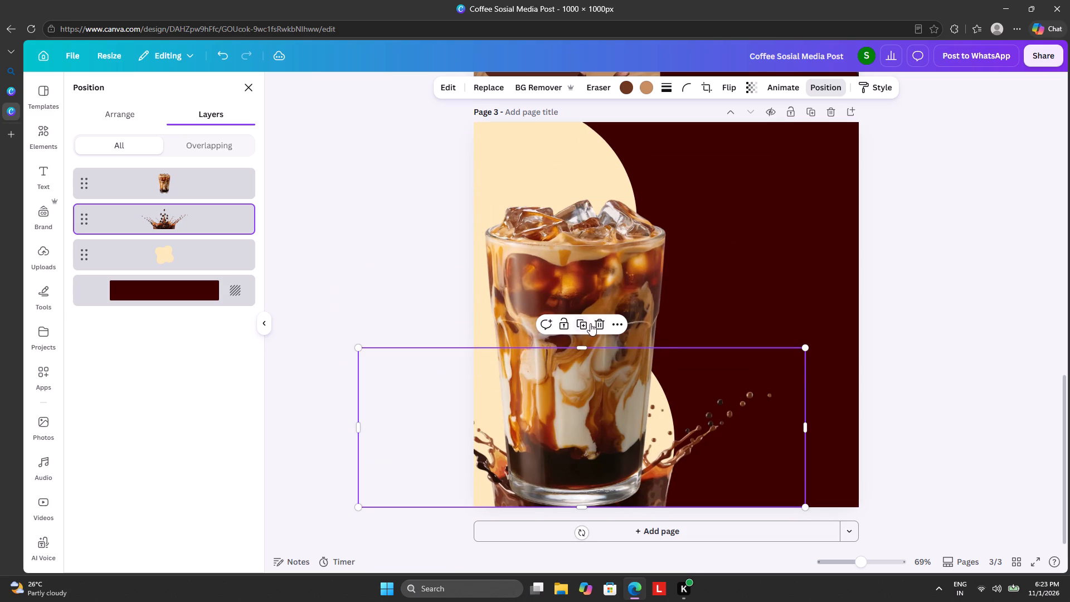
Delete the dark coffee splash photo from page 3.
click(598, 324)
click(434, 311)
Add the chocolate-drizzled frappe cup photo with whipped cream and straw from the coffee photo results to page 3.
scroll(181, 378, down, 3)
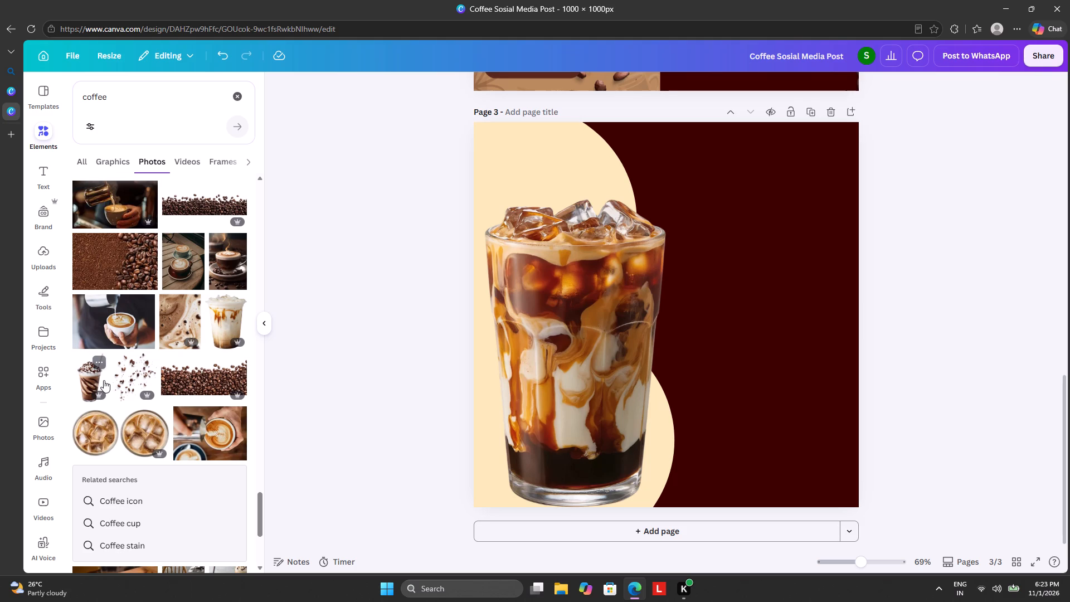
click(97, 380)
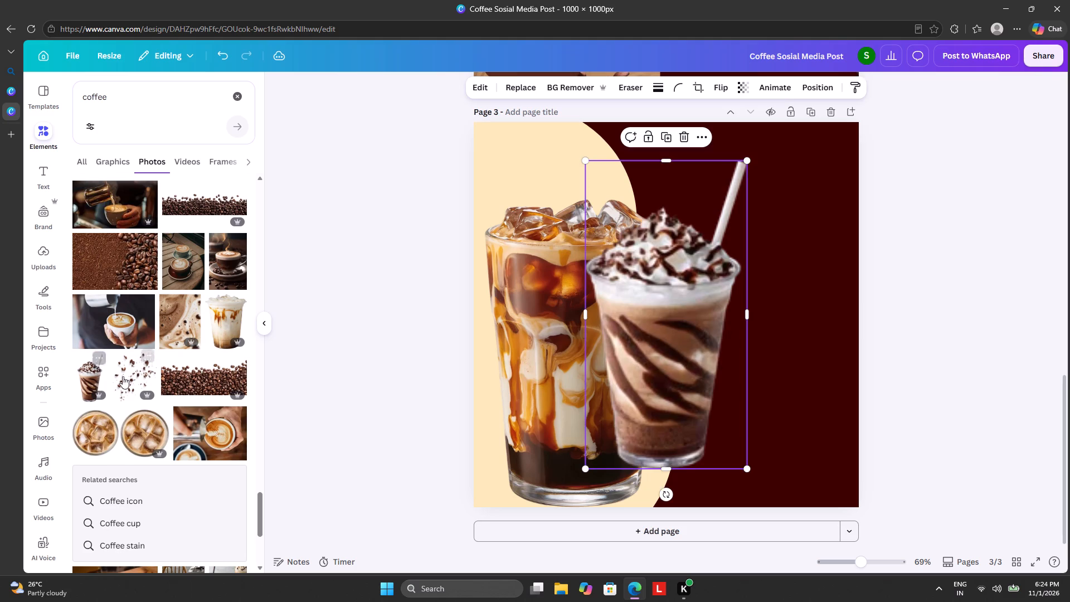
Add the scattered coffee beans photo and place it over the maroon area, extending past page 3's right edge.
click(129, 375)
click(124, 256)
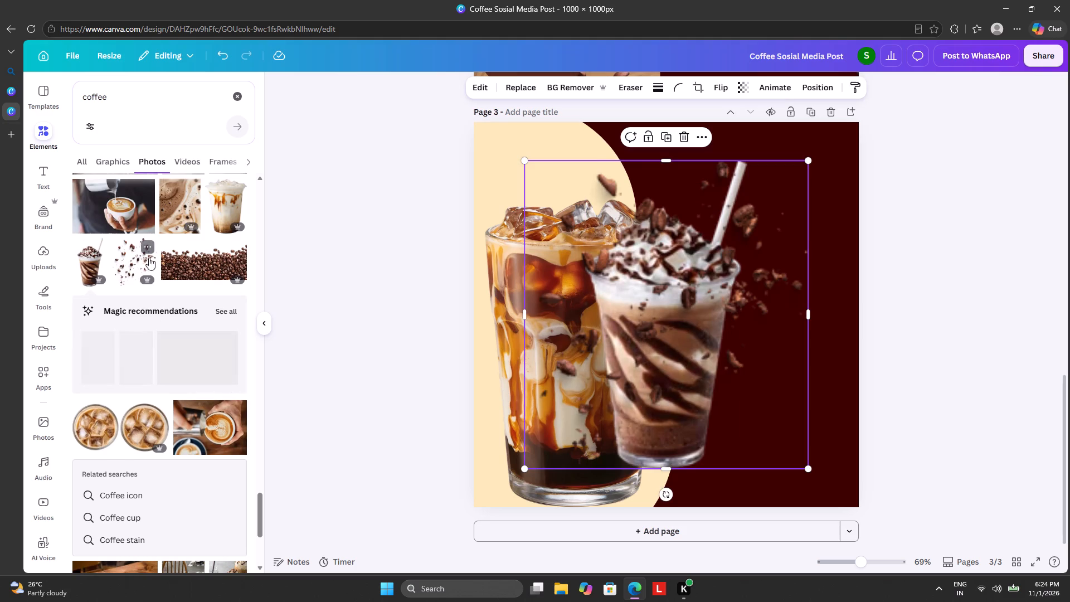
drag(697, 278, 848, 234)
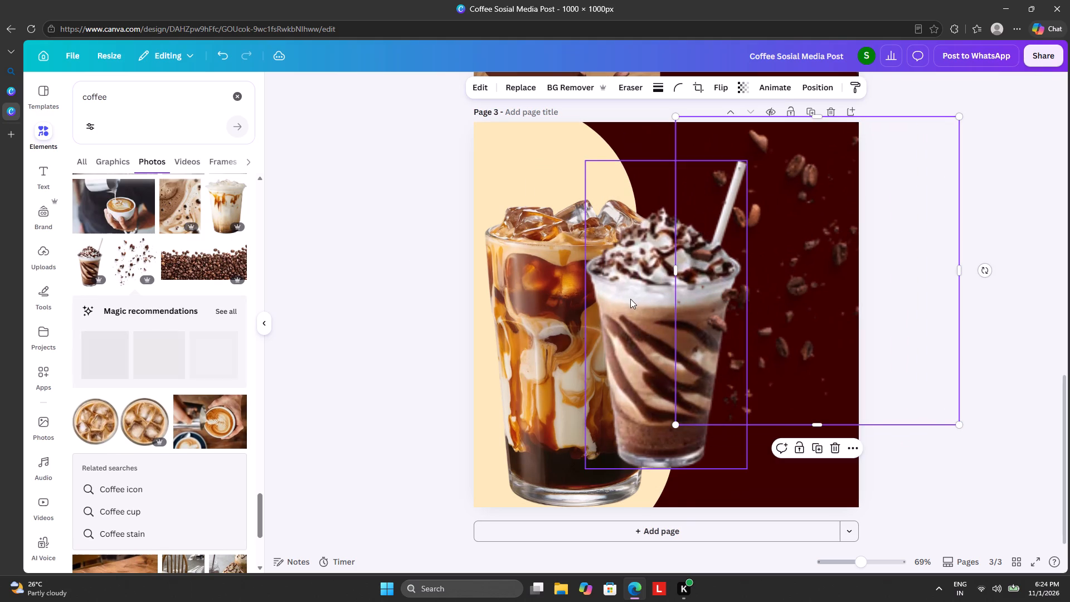
Shift the cream wavy shape slightly to the right on page 3.
click(630, 299)
drag(475, 292, 487, 292)
Delete the iced coffee glass photo from page 3.
click(517, 281)
click(524, 273)
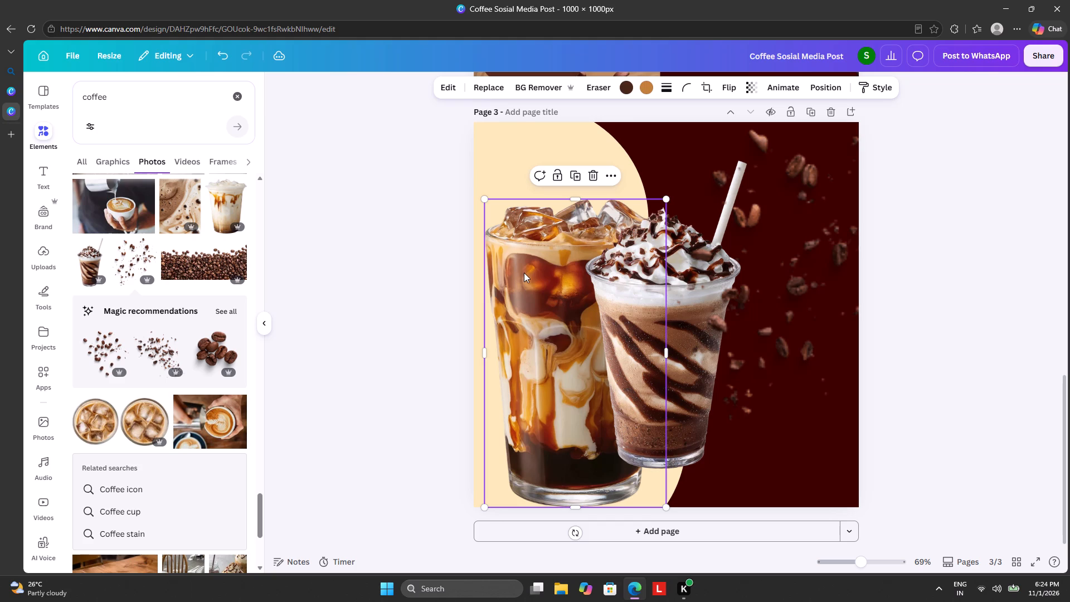
click(527, 244)
click(591, 171)
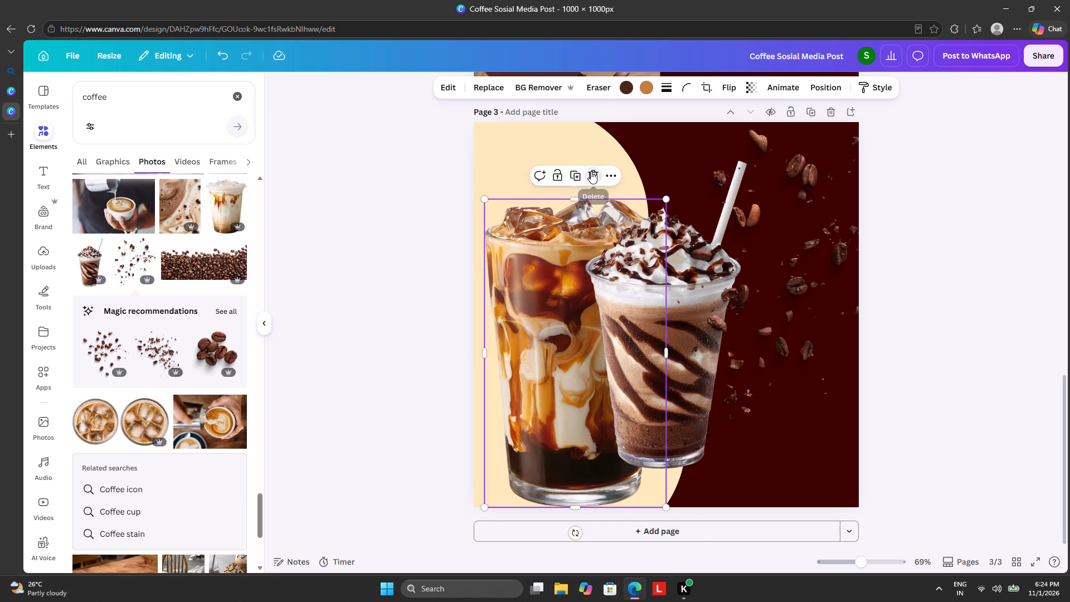
Move the frappe cup into the bottom-left corner of page 3, over the cream wavy shape.
drag(659, 297, 549, 339)
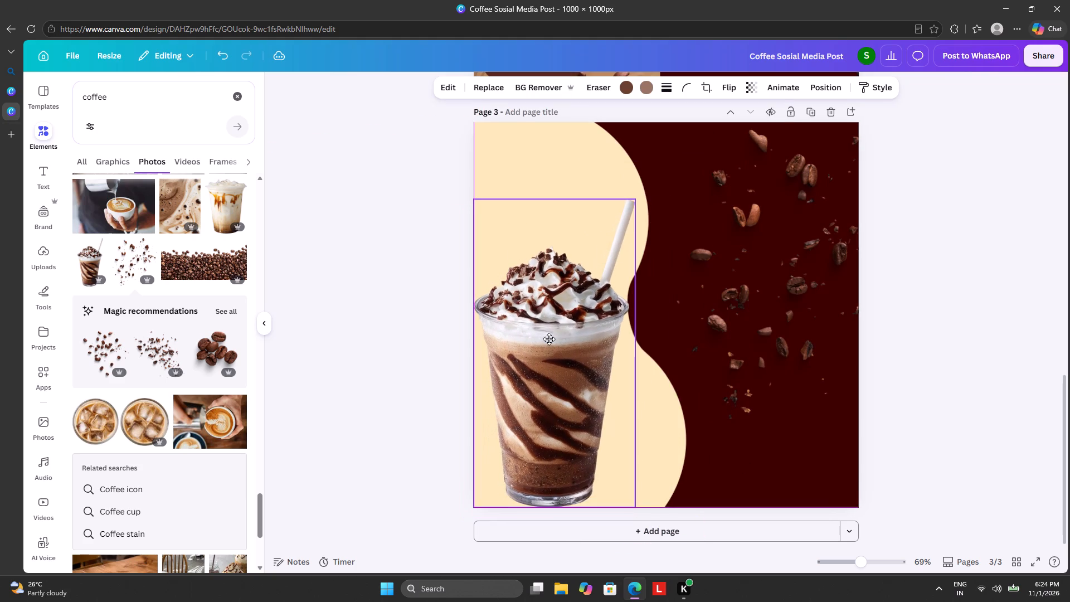
drag(549, 339, 549, 339)
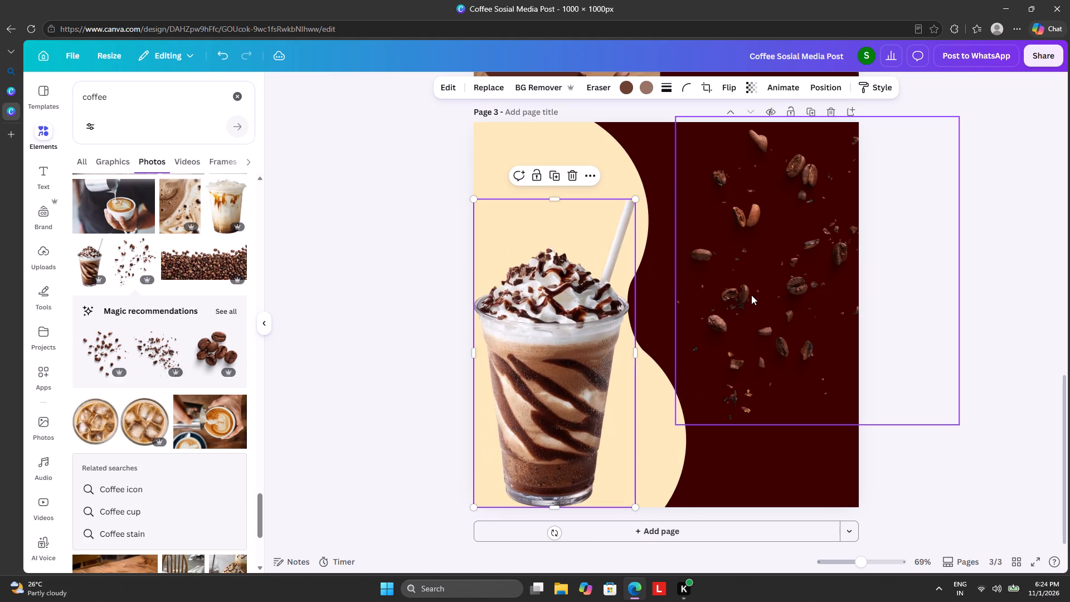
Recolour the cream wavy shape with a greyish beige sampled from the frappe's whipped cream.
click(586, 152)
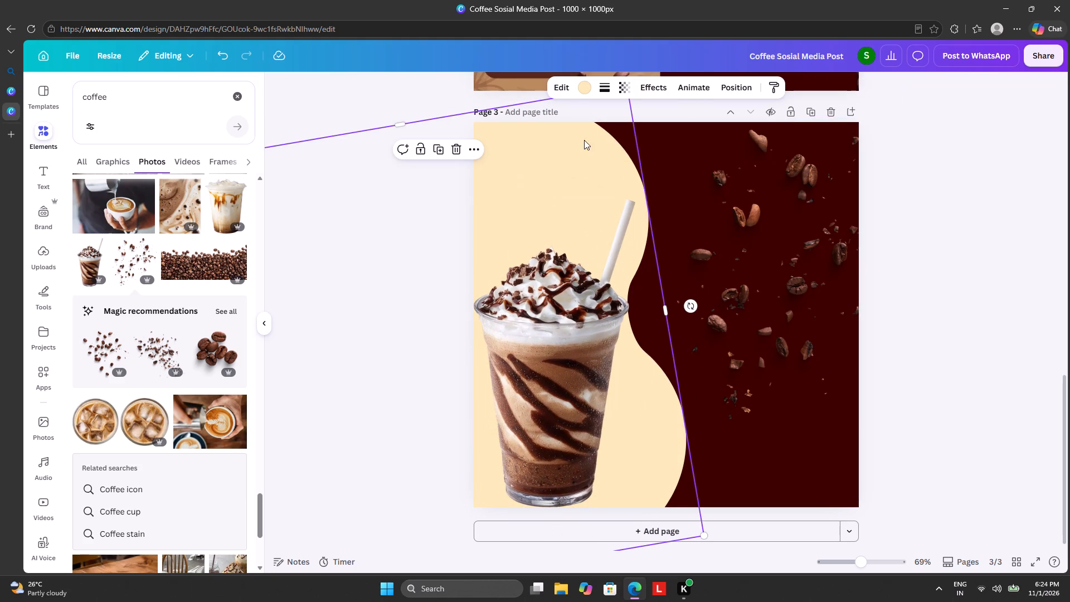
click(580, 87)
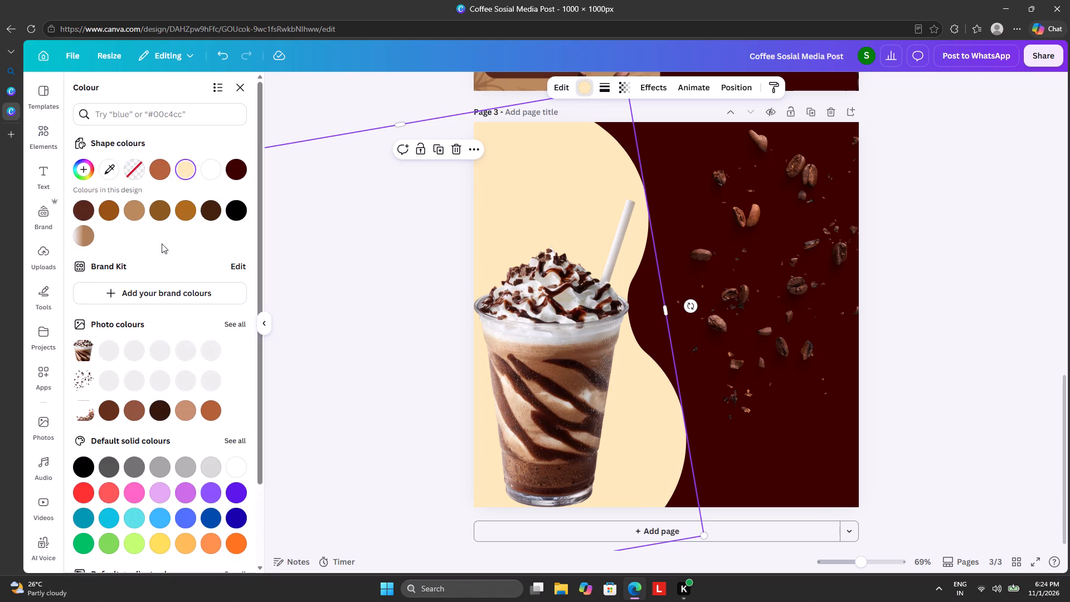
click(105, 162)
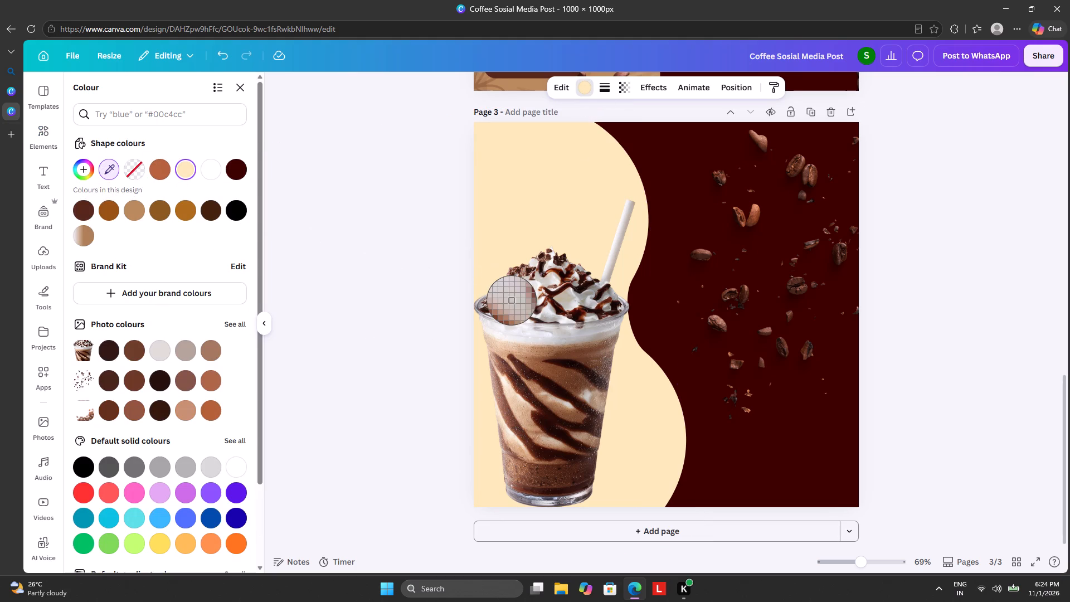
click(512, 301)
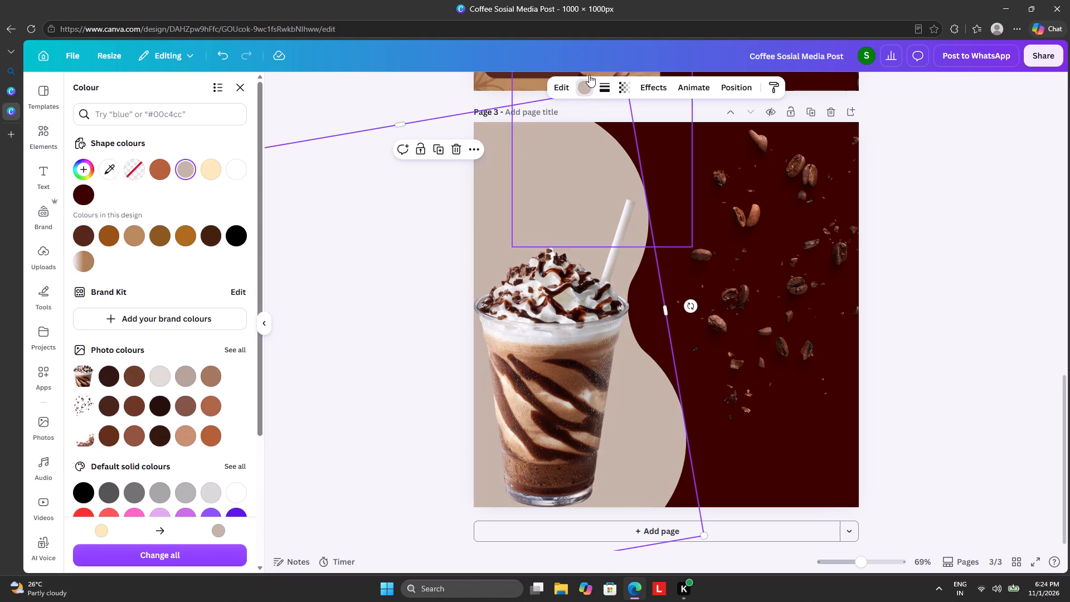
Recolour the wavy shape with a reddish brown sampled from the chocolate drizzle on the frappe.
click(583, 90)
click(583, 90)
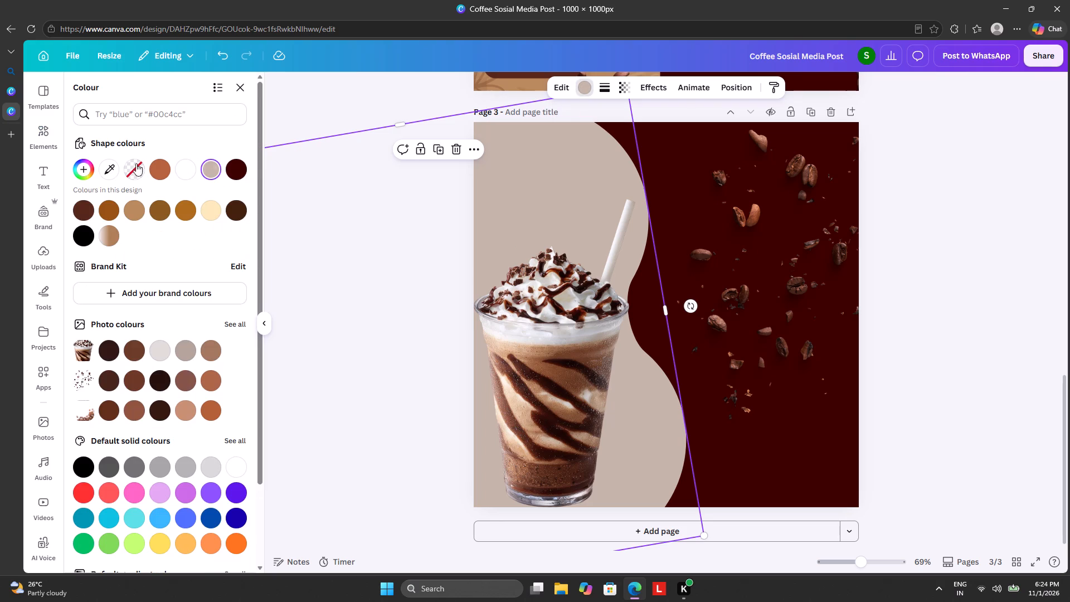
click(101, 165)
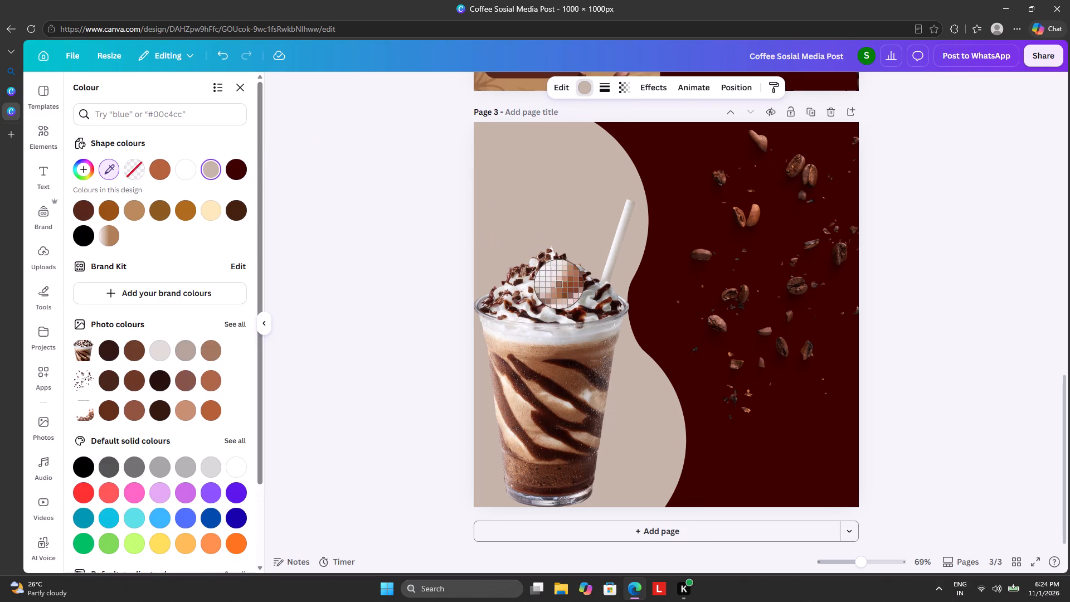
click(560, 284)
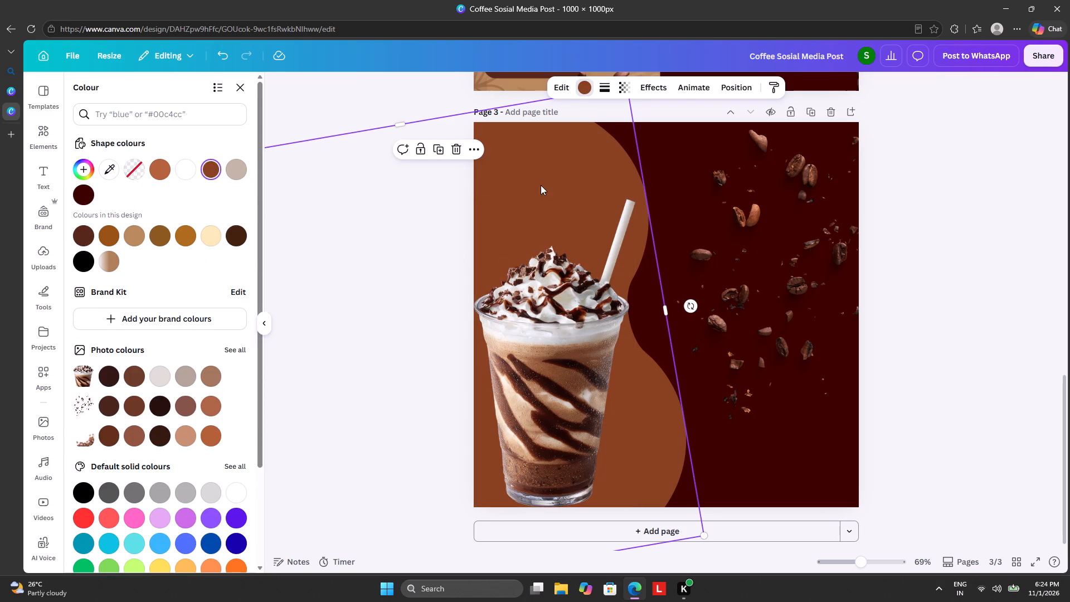
Set the wavy shape's colour to the default solid white.
click(585, 88)
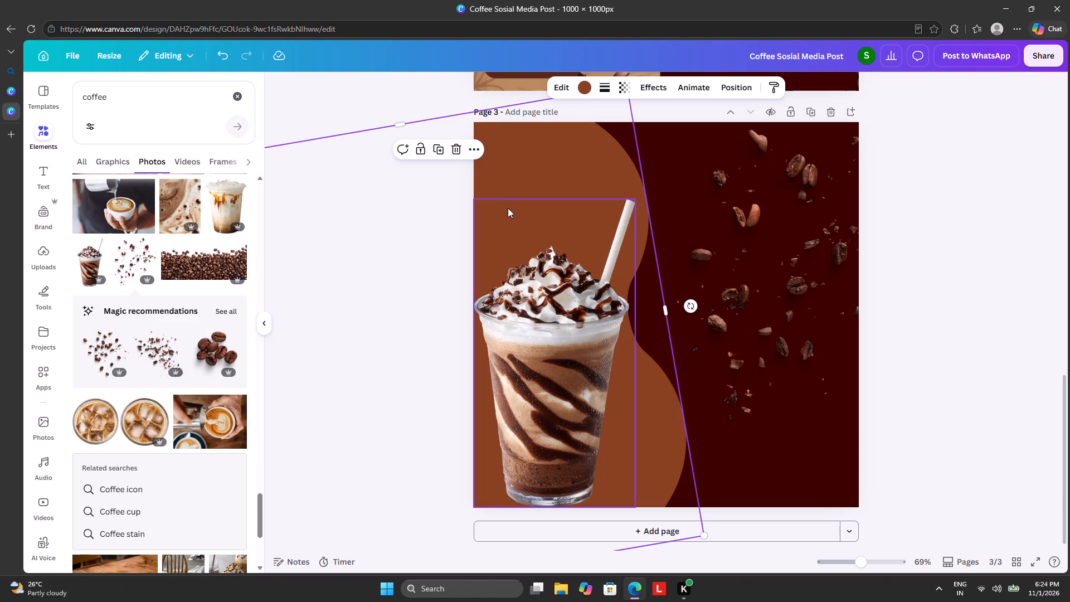
click(586, 80)
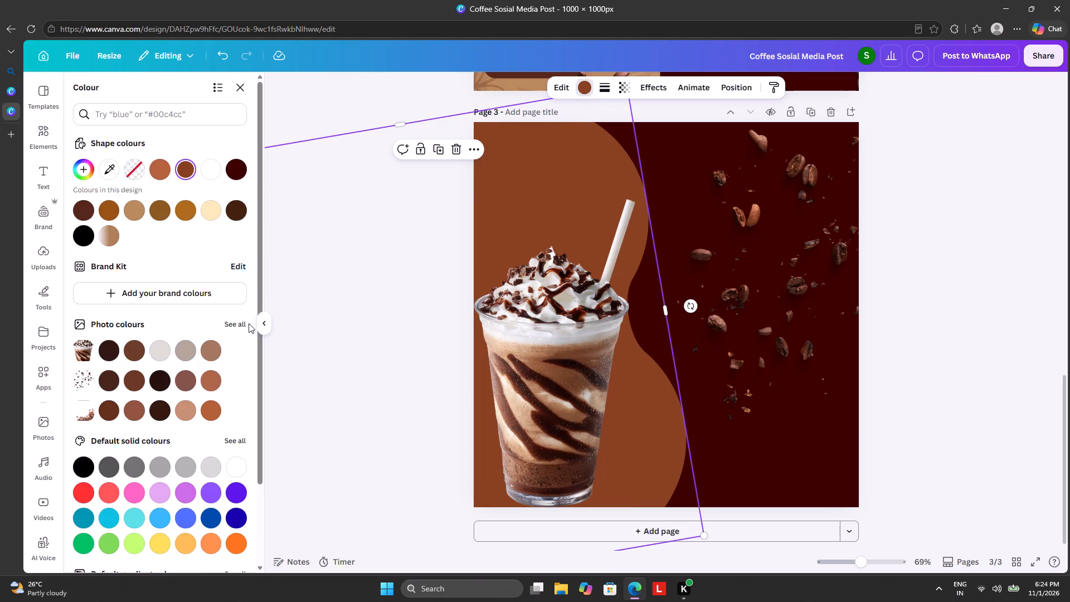
click(233, 462)
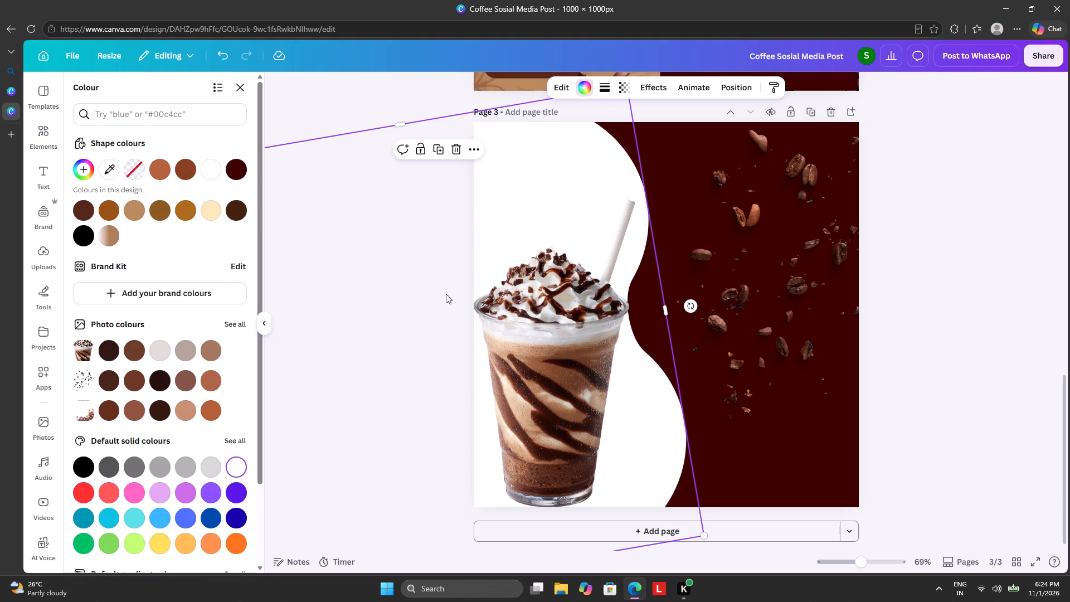
Shift the frappe cup slightly right and up, away from page 3's bottom-left corner.
drag(529, 359, 549, 353)
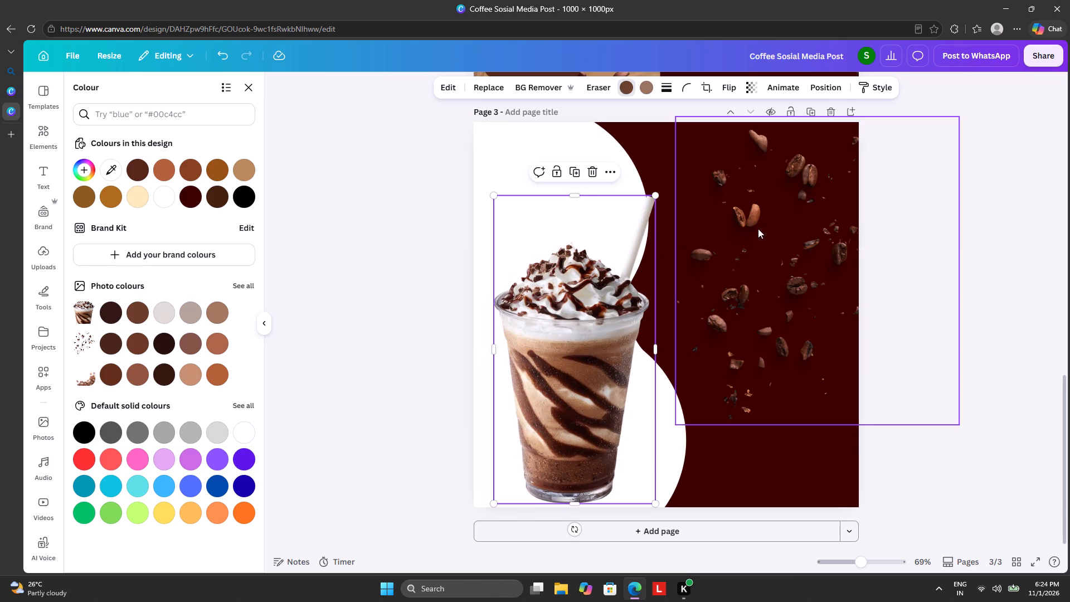
Move the scattered beans photo over the upper part of the white shape and layer it behind the frappe cup.
drag(765, 229, 546, 216)
click(826, 81)
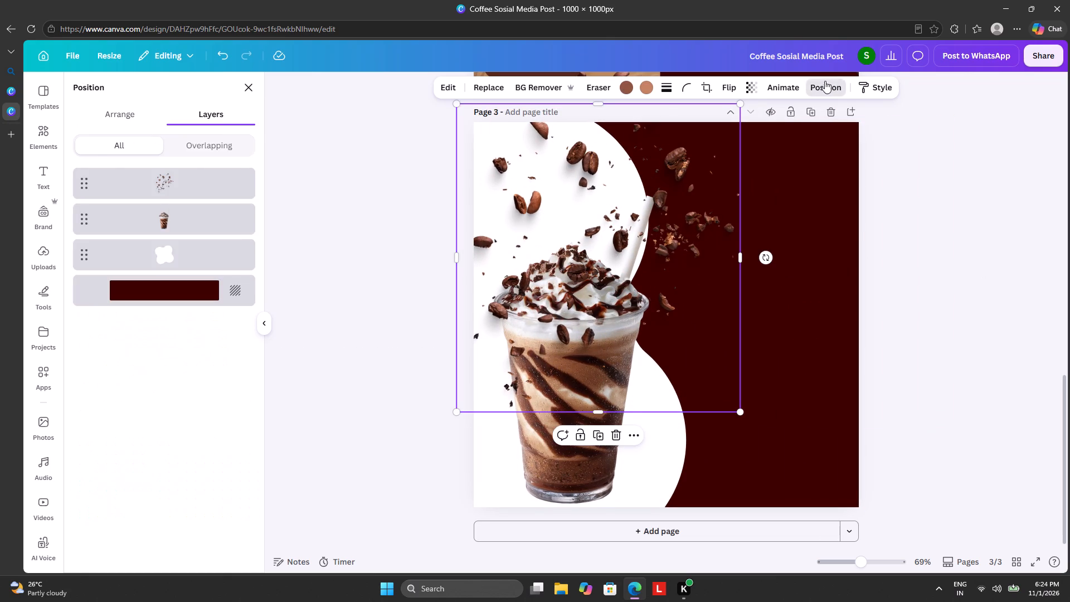
drag(179, 174, 178, 233)
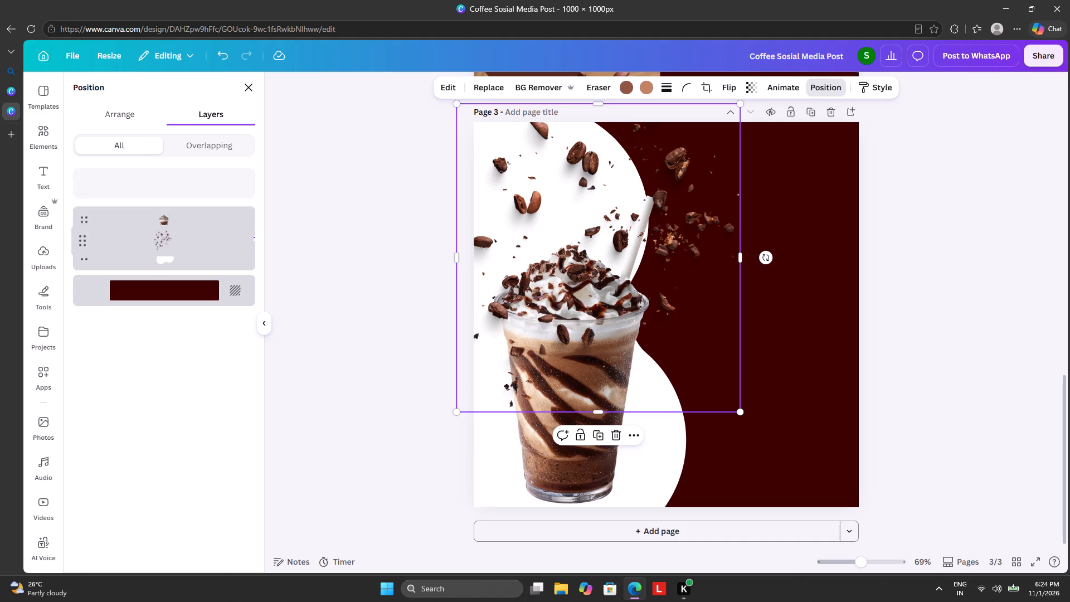
drag(178, 233, 178, 234)
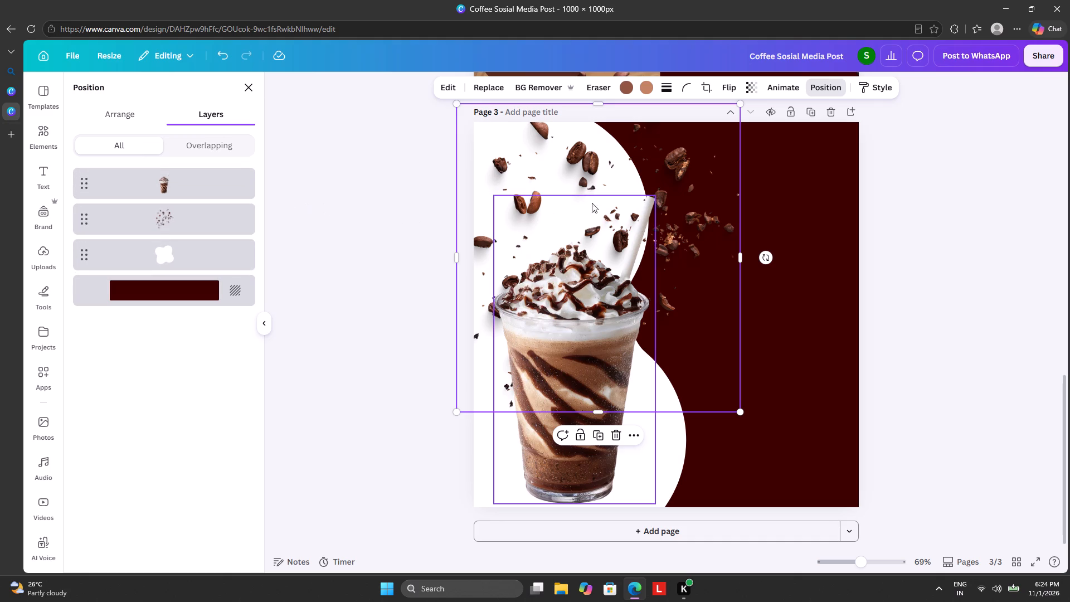
drag(695, 186, 668, 196)
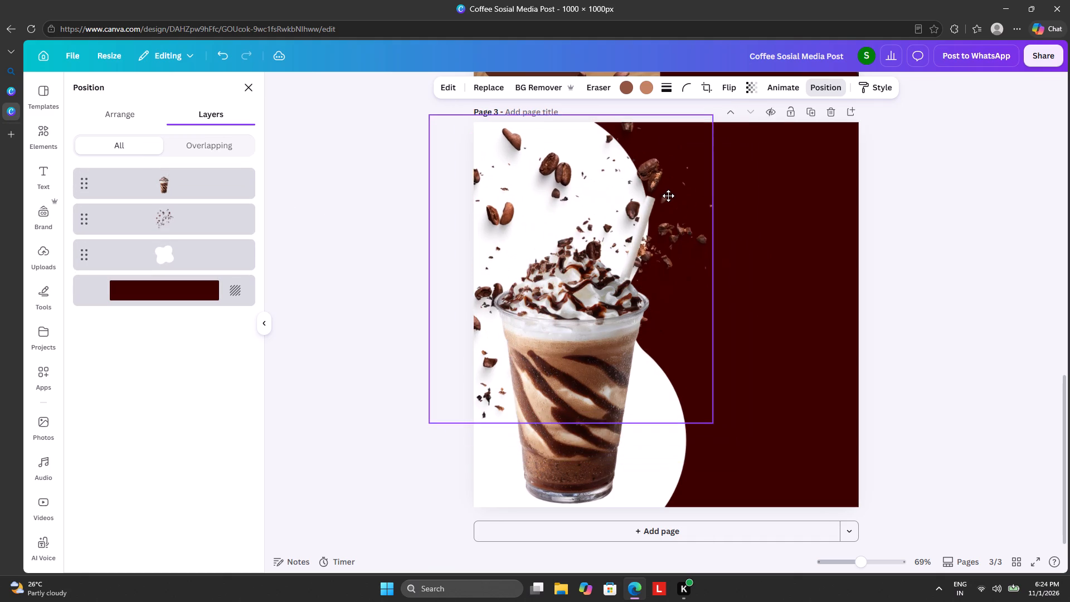
drag(668, 196, 669, 195)
Crop the scattered beans photo from its right side so it ends near the white shape's widest upper curve.
drag(714, 268, 625, 271)
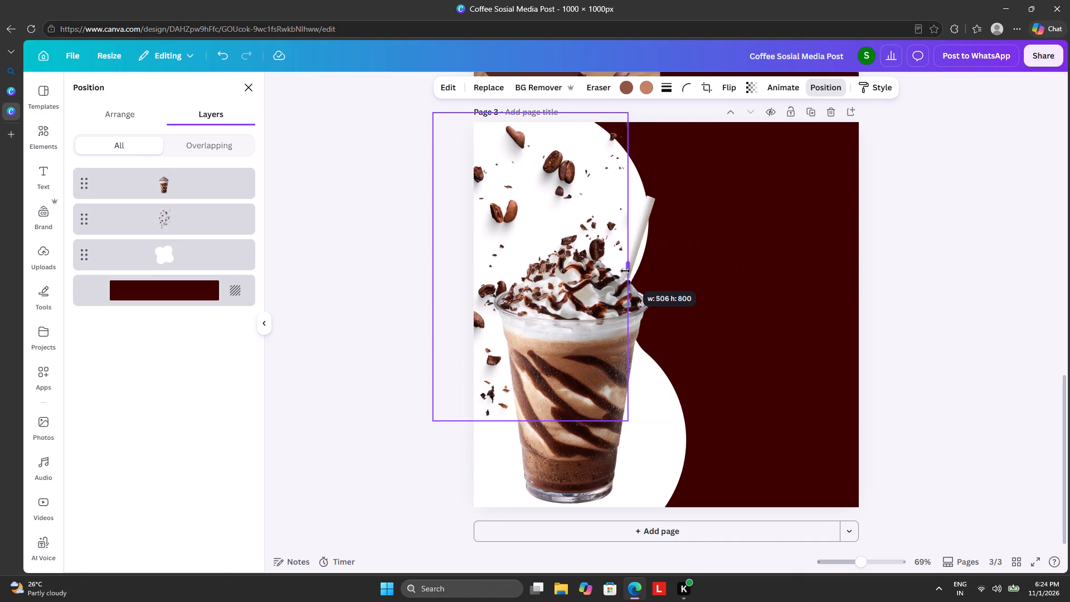
drag(625, 271, 645, 269)
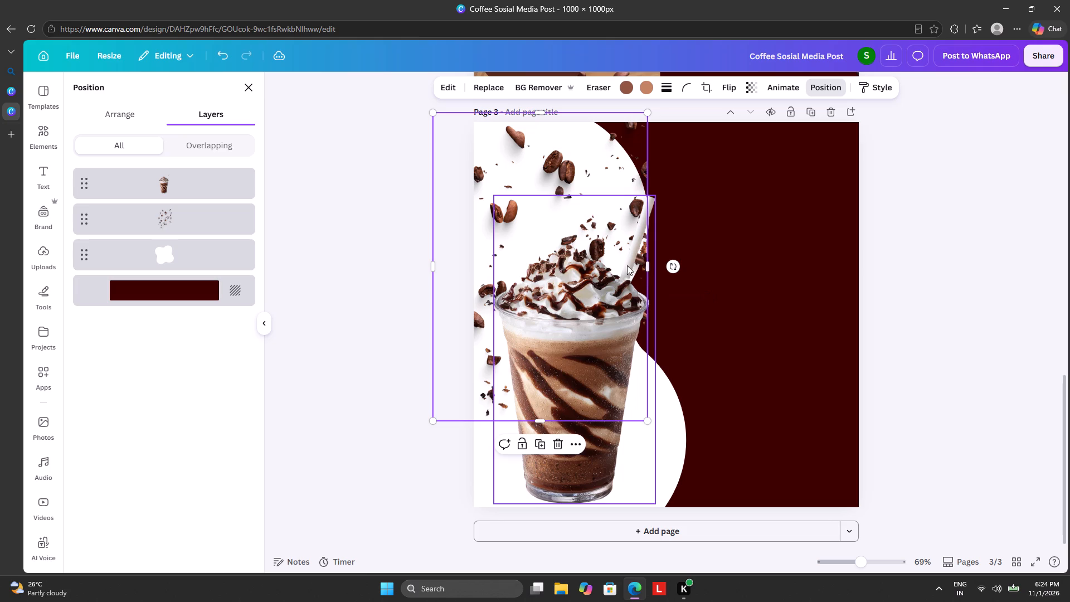
Duplicate the cropped beans photo and move the copy down over the frappe cup, extending past page 3's bottom edge.
click(542, 441)
drag(585, 302, 588, 332)
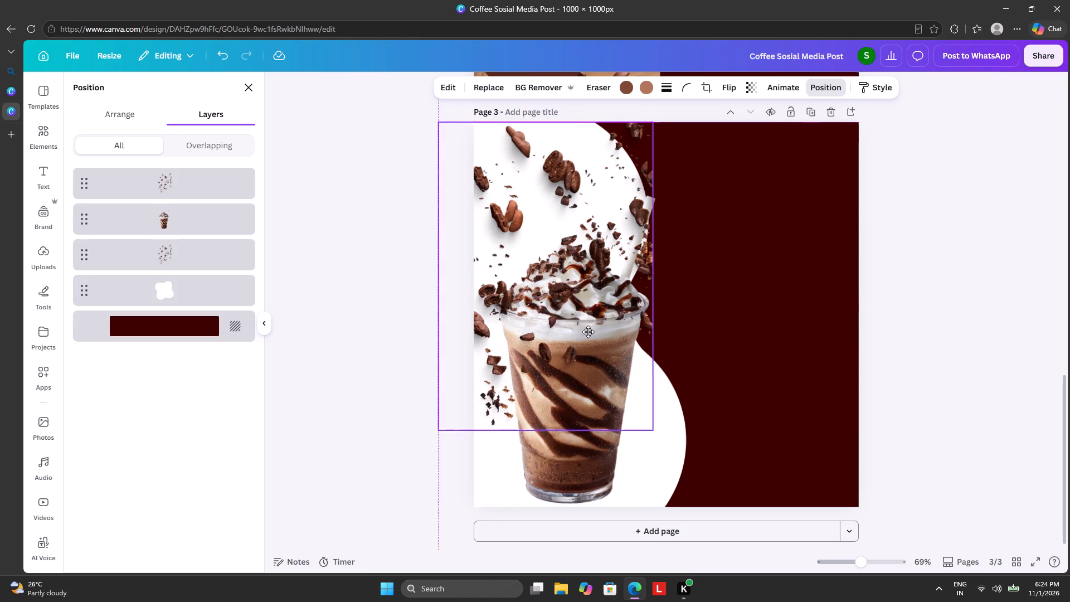
drag(588, 332, 606, 468)
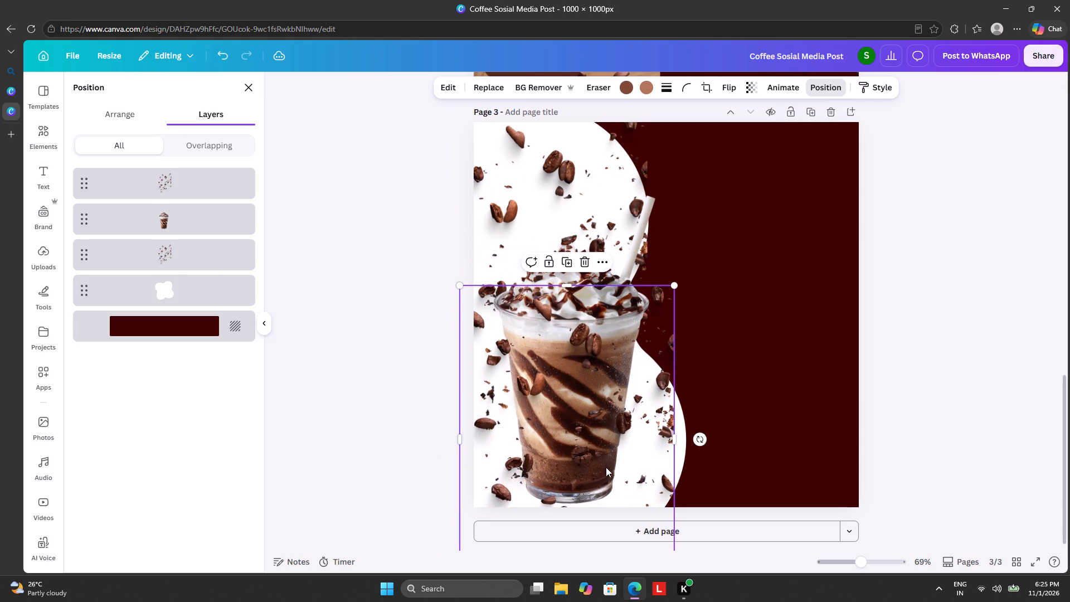
Layer the duplicated beans photo directly behind the frappe cup on page 3.
click(821, 89)
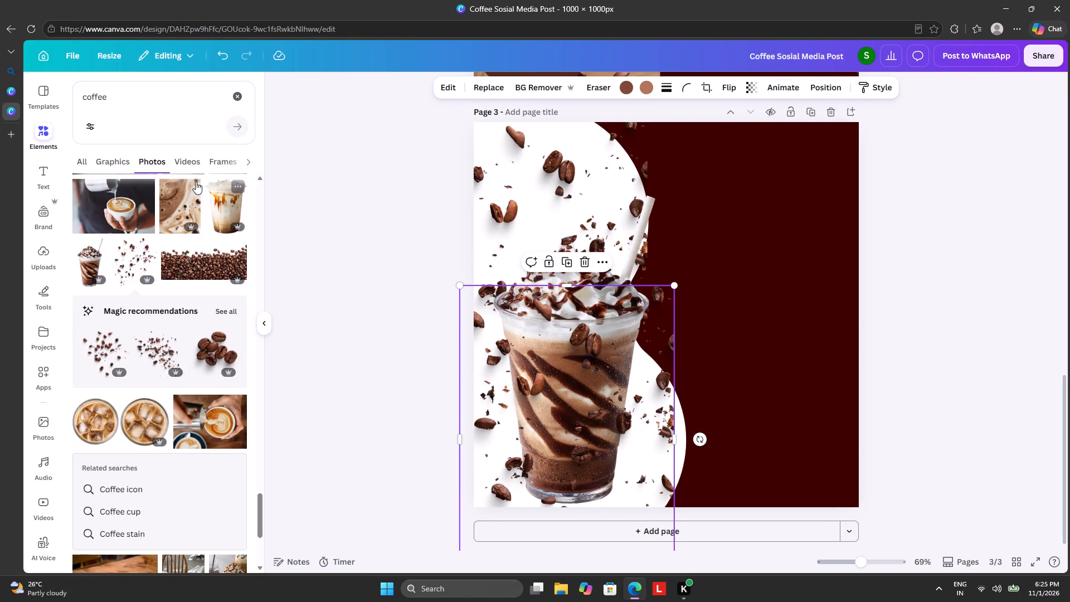
click(820, 83)
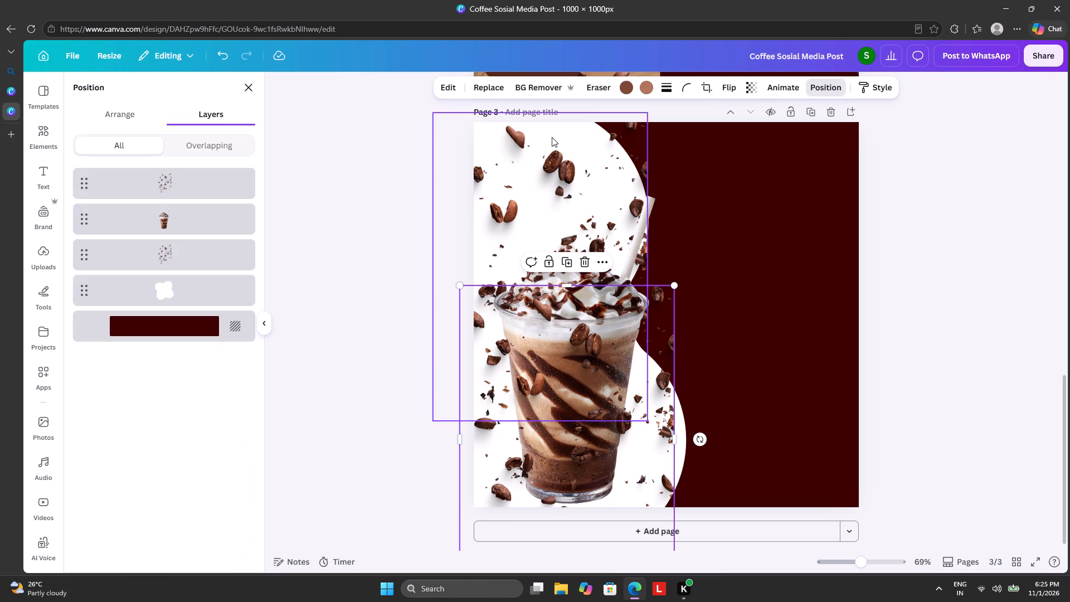
drag(200, 185, 195, 244)
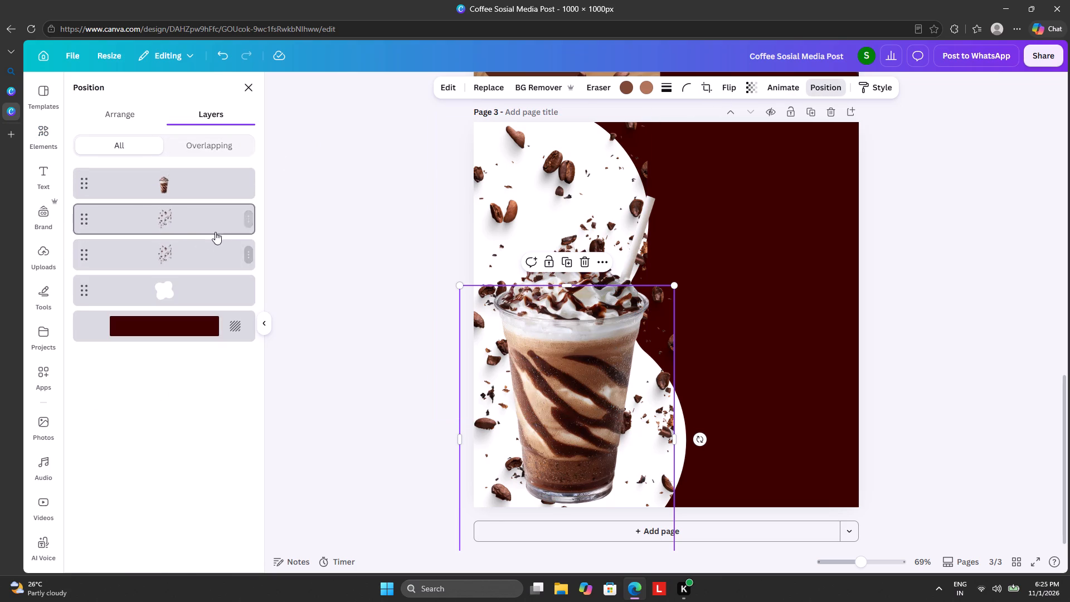
click(305, 229)
click(317, 221)
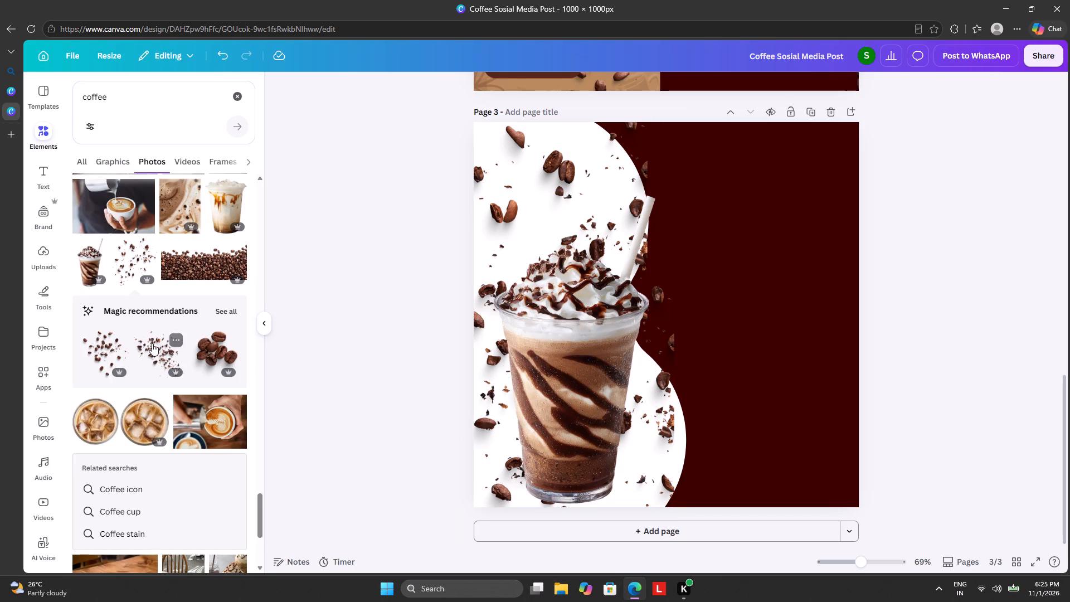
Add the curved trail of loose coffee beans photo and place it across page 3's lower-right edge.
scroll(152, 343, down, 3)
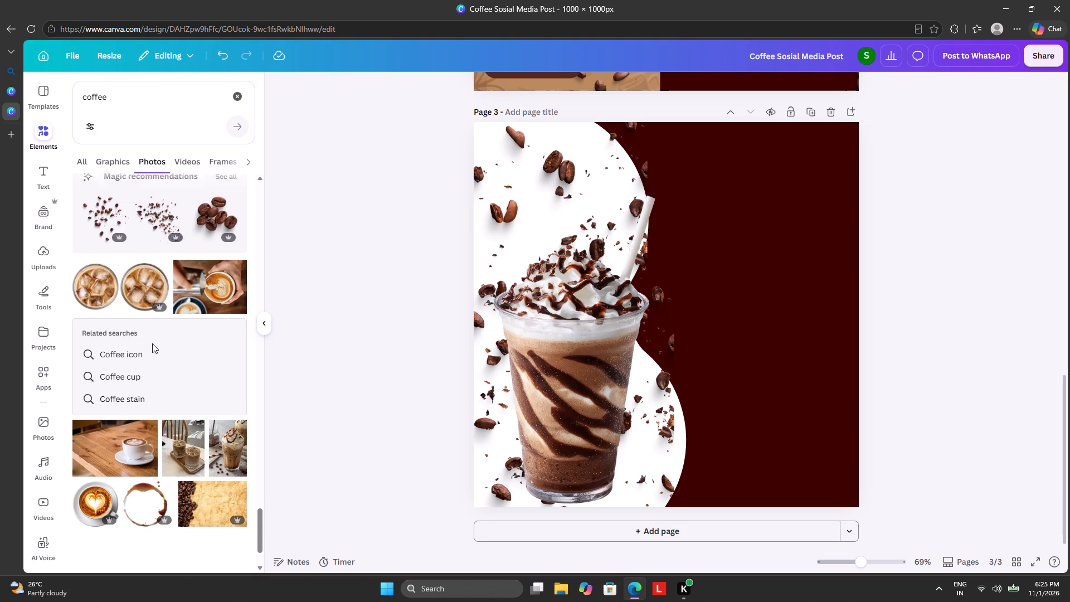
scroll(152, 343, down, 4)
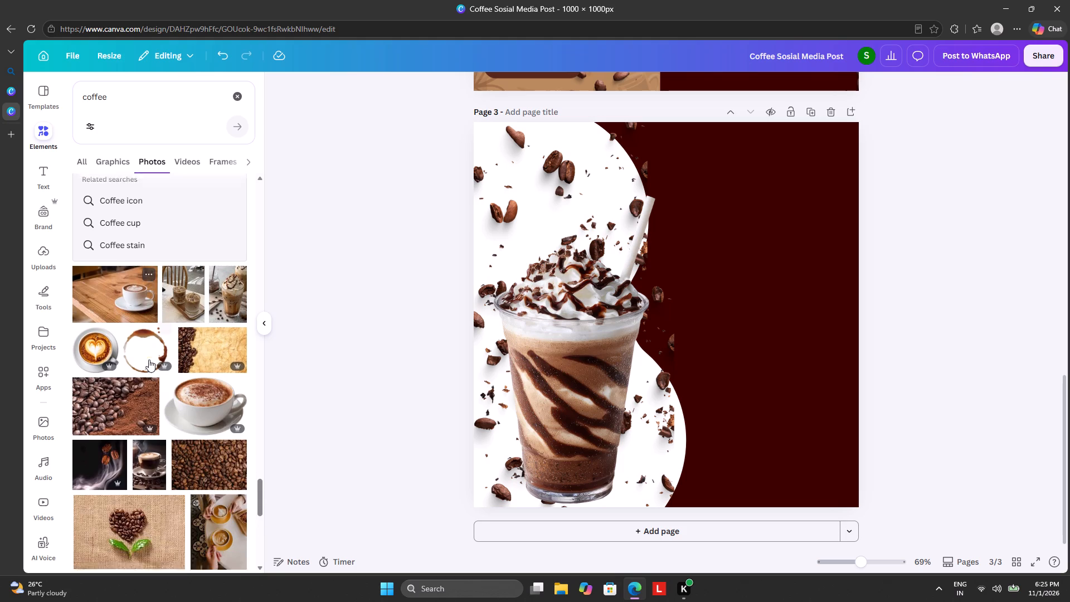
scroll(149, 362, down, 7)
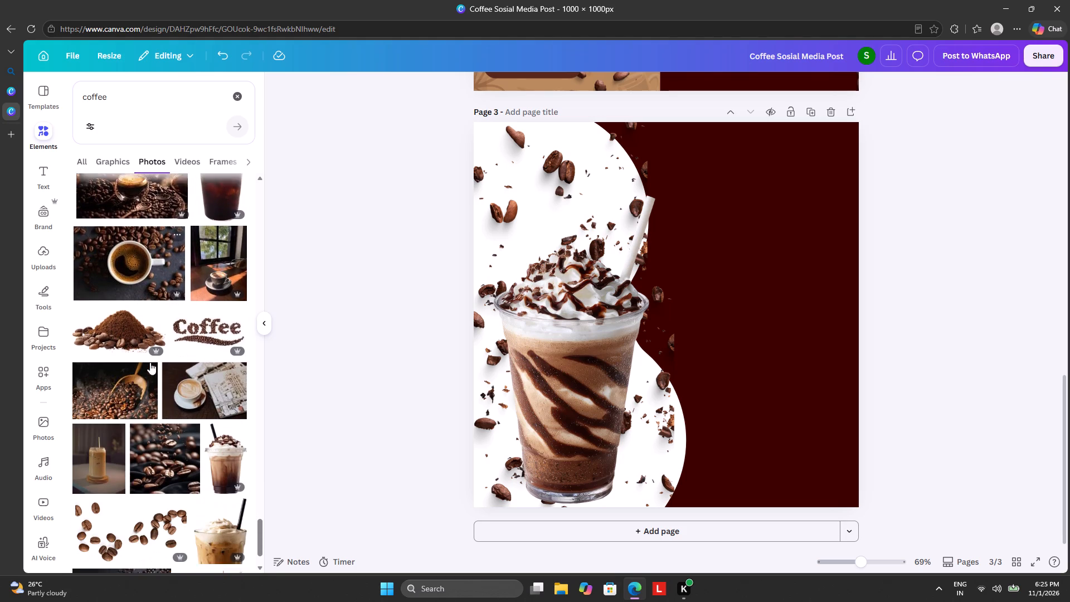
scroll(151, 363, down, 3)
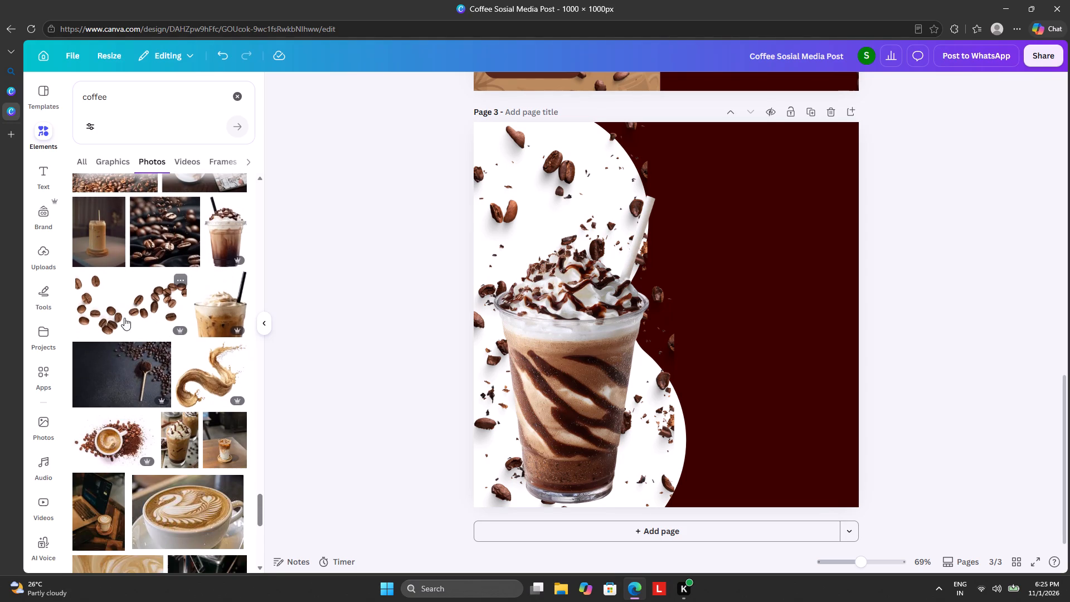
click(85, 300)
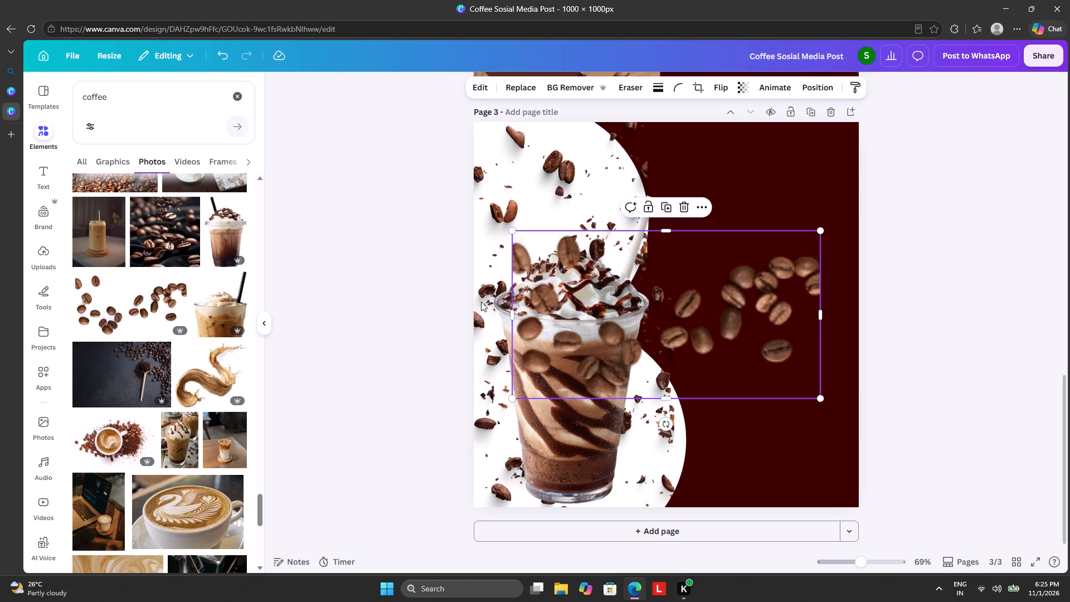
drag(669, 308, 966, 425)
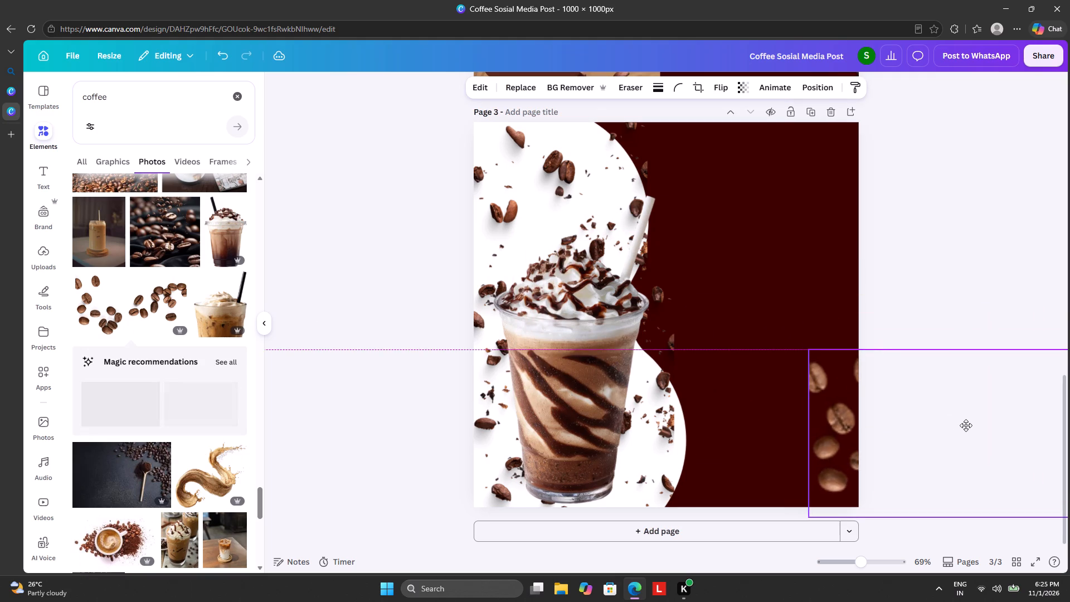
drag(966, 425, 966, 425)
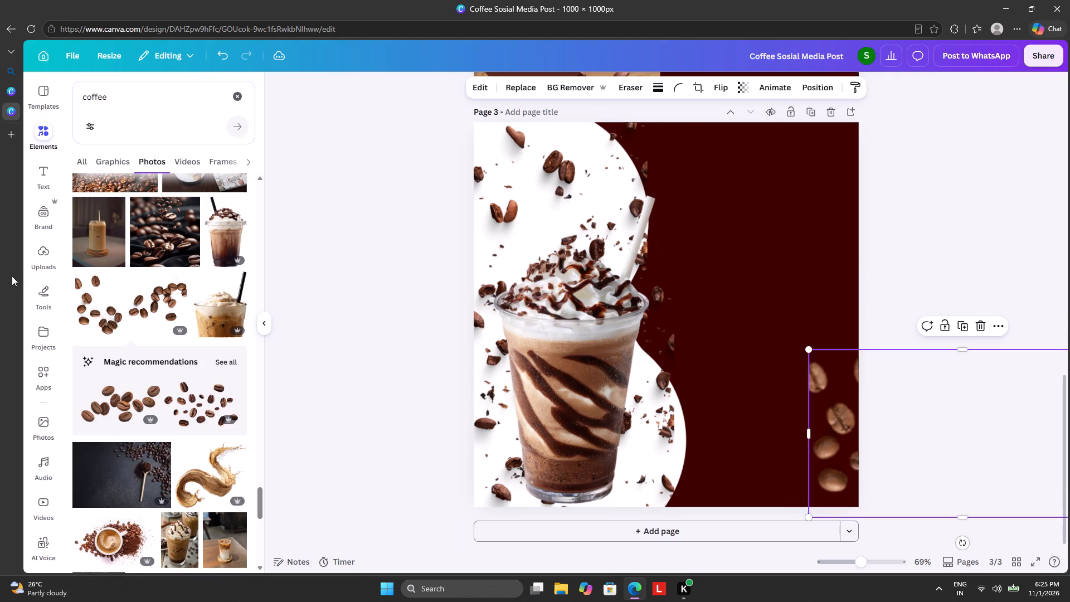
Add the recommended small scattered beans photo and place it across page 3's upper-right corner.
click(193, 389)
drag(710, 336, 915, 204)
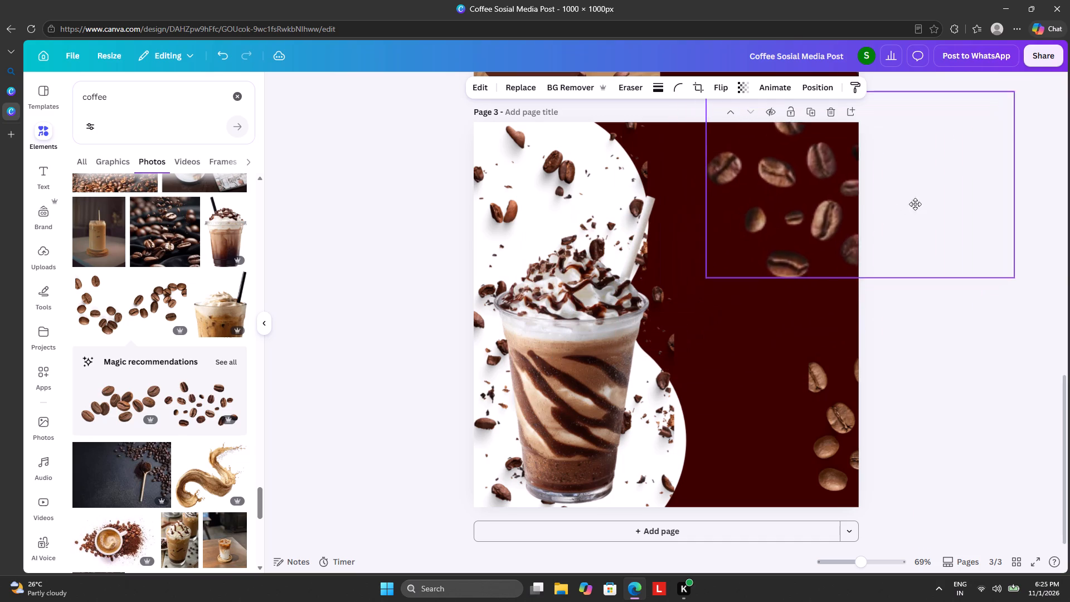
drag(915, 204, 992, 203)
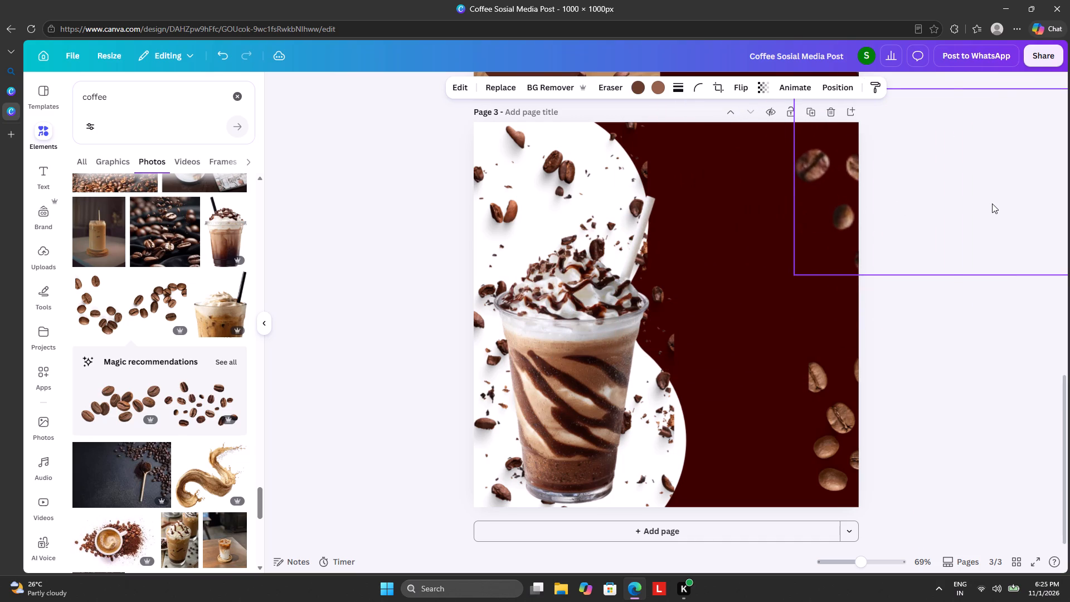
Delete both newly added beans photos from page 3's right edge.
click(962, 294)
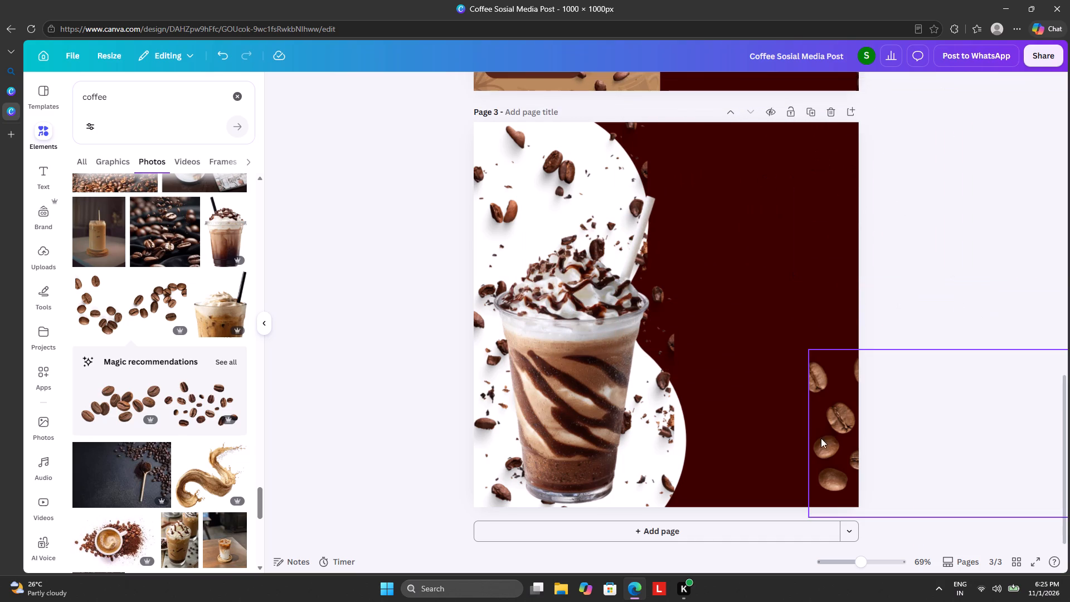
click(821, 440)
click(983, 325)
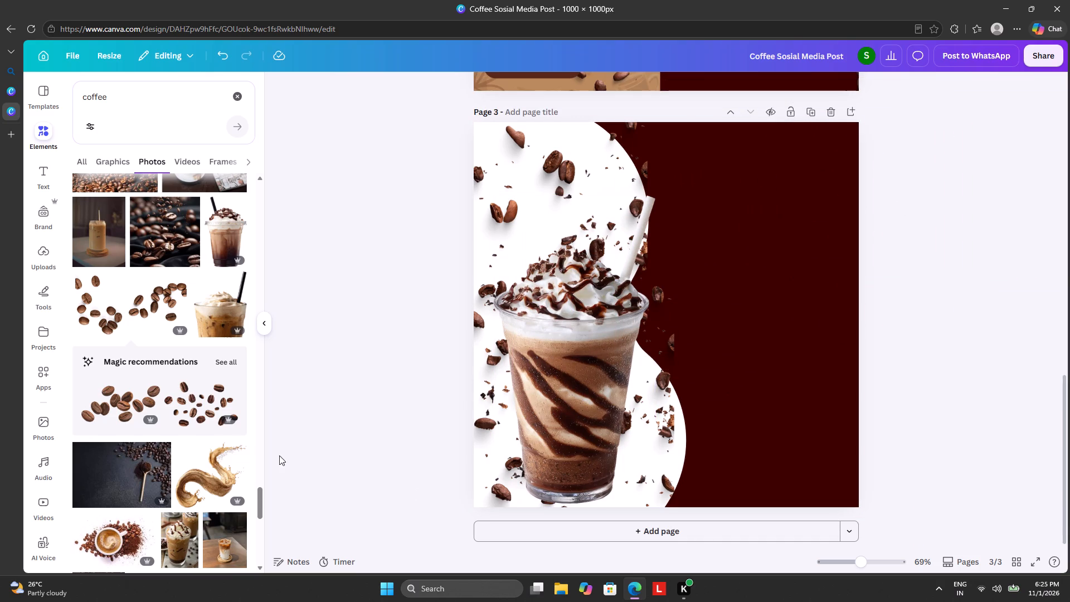
Add the golden-brown swirling coffee splash photo over the frappe cup and layer it directly behind the cup.
scroll(206, 443, down, 2)
click(222, 362)
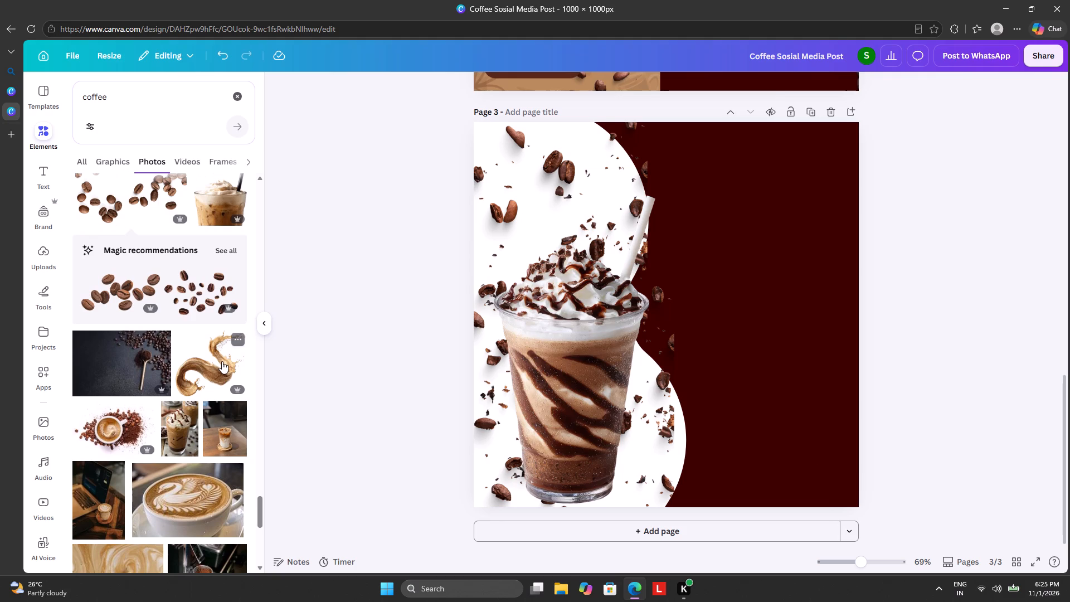
drag(636, 303, 578, 331)
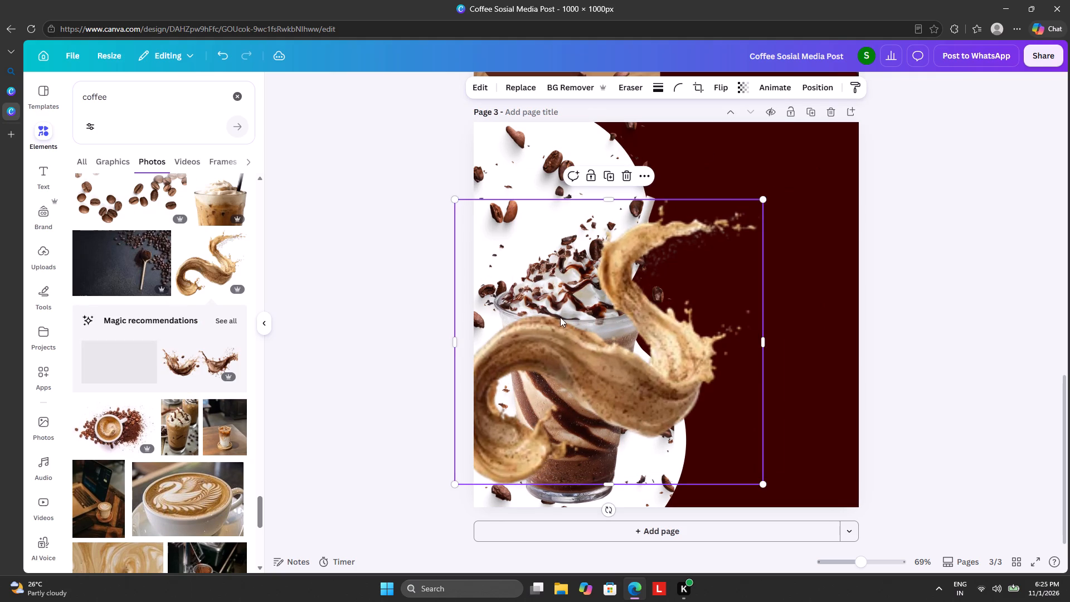
click(816, 83)
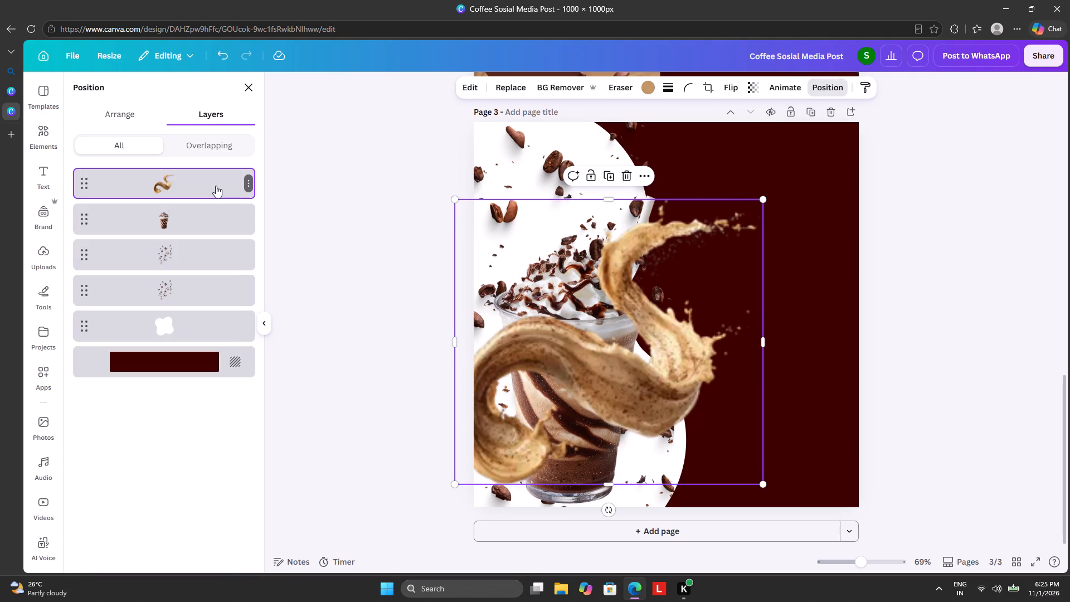
drag(216, 186, 203, 244)
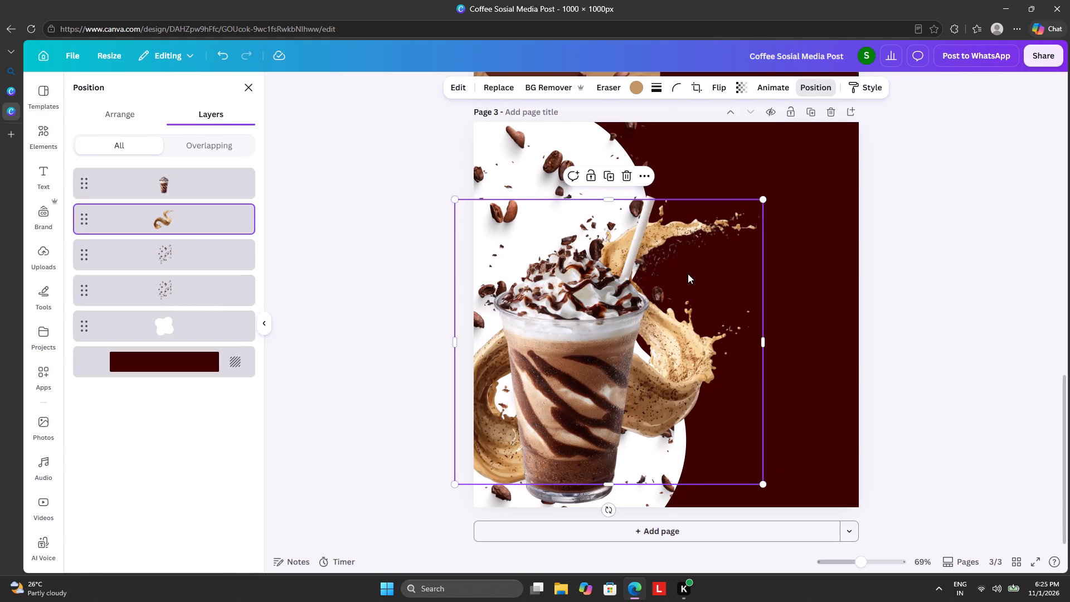
Shrink the swirling coffee splash toward its lower-left corner so it sits mostly behind the cup.
drag(760, 199, 658, 230)
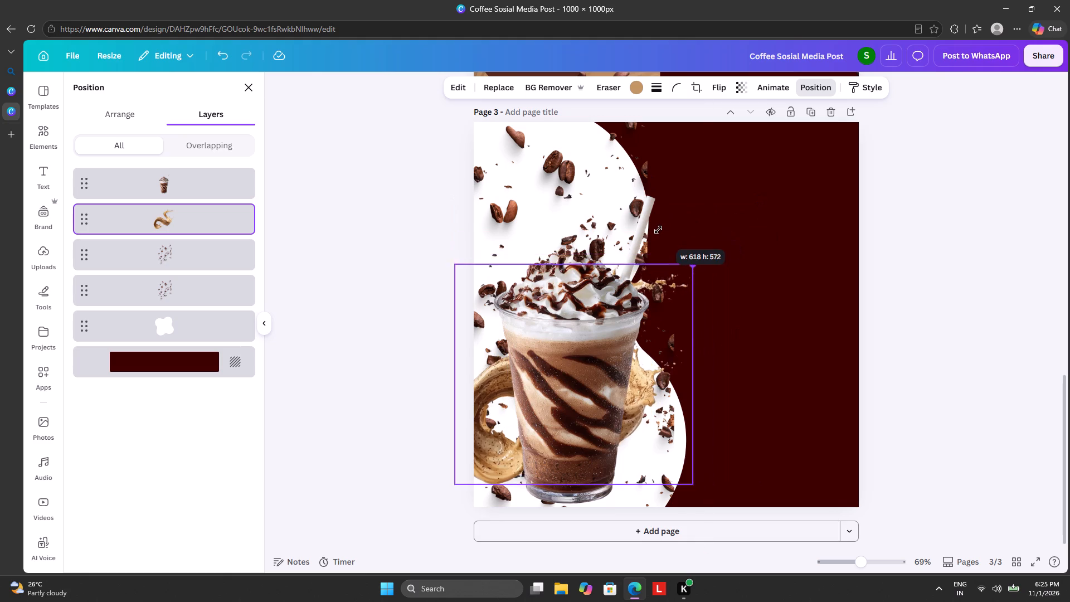
drag(658, 230, 653, 241)
click(270, 265)
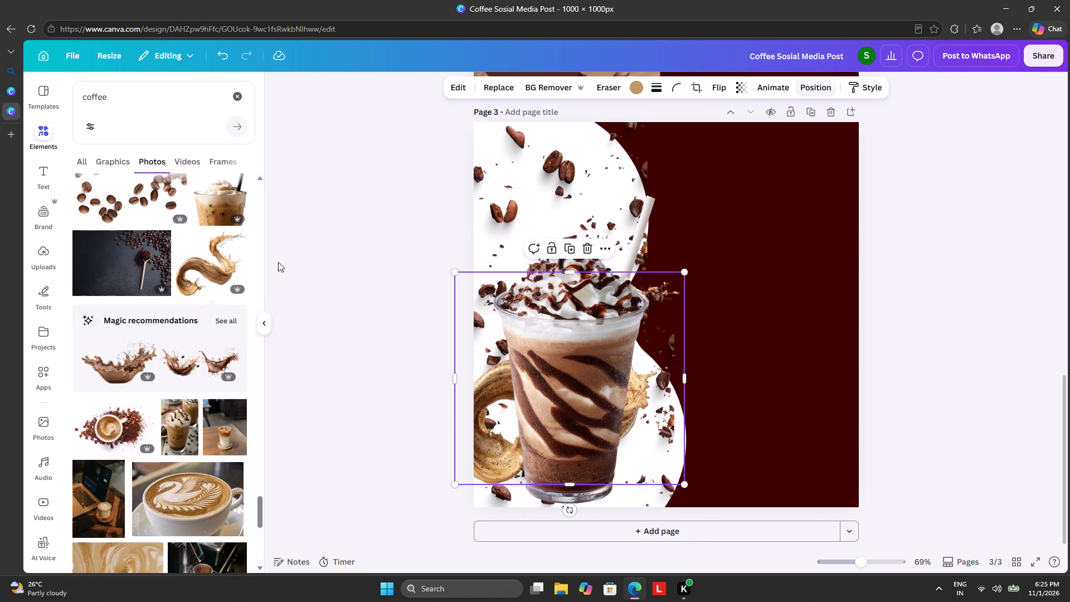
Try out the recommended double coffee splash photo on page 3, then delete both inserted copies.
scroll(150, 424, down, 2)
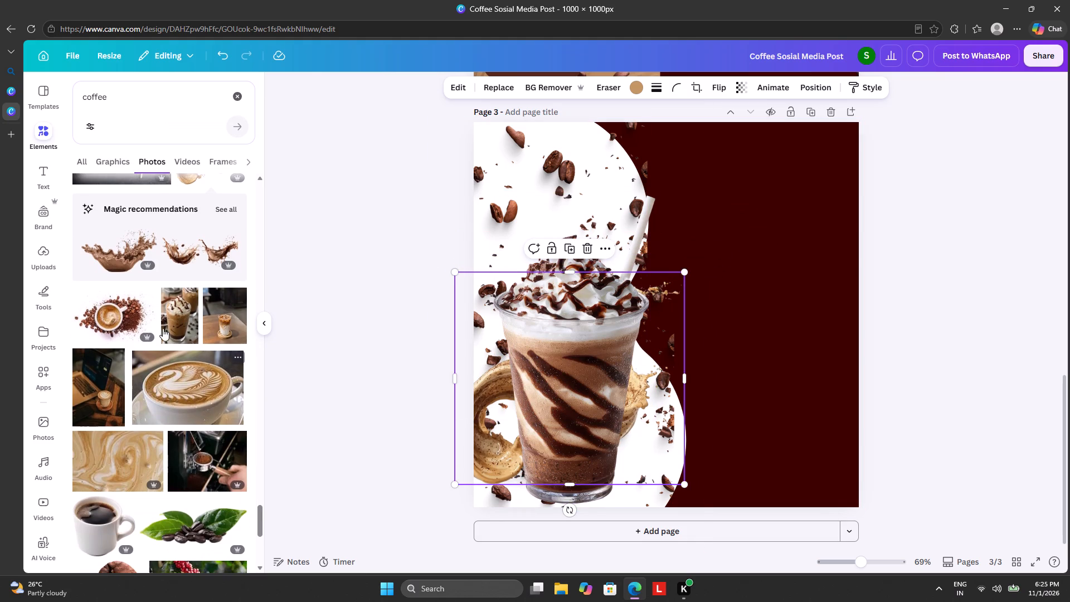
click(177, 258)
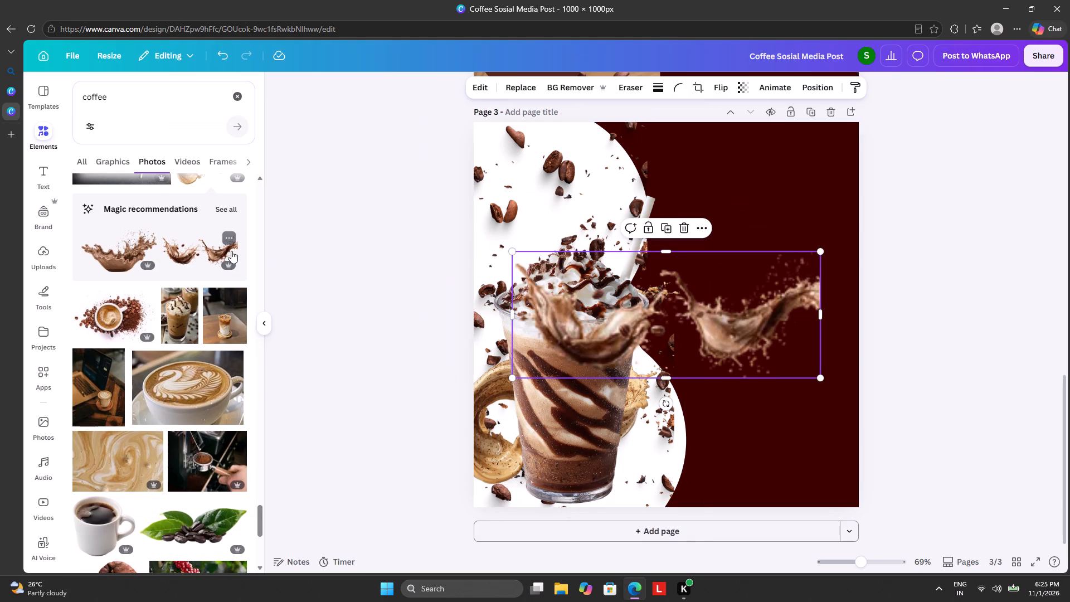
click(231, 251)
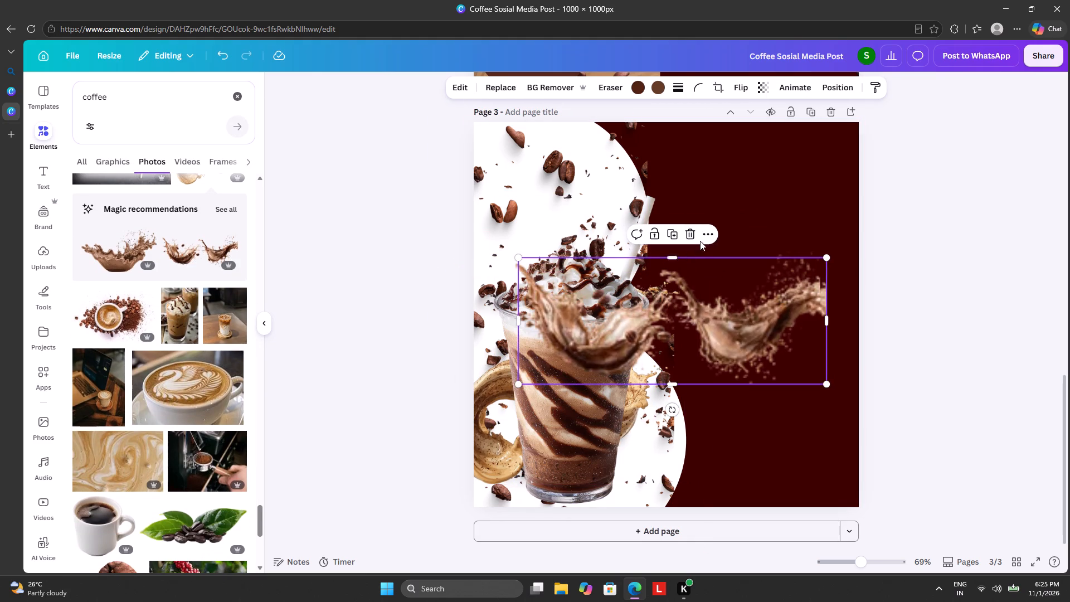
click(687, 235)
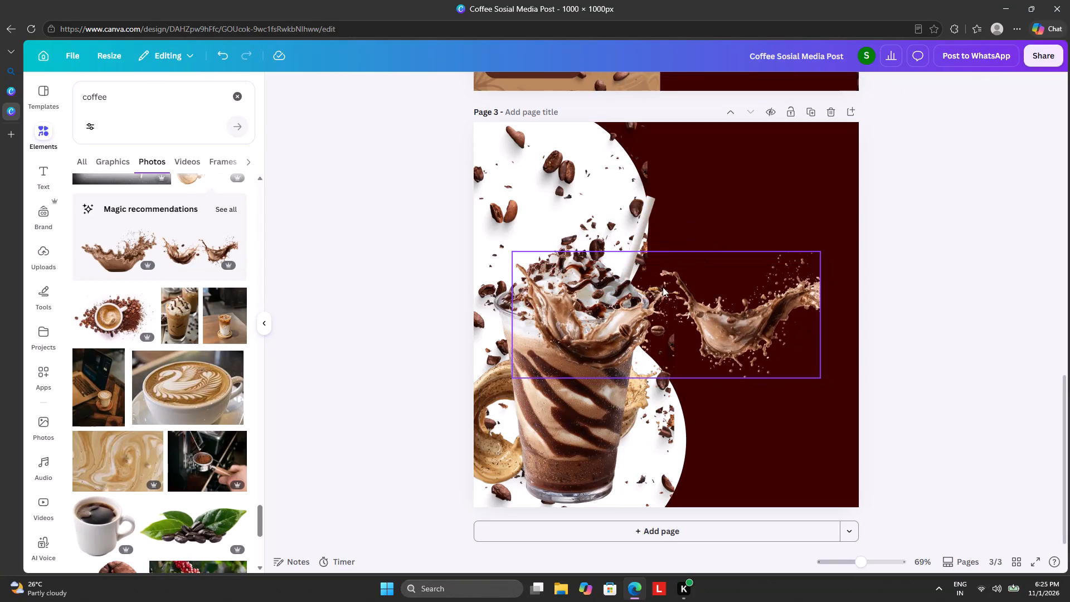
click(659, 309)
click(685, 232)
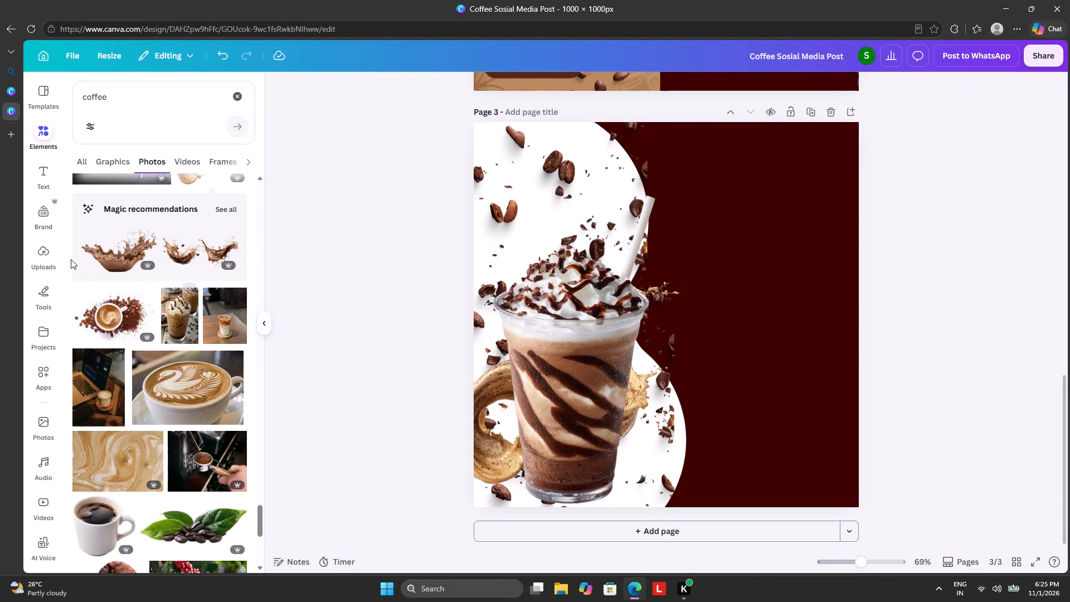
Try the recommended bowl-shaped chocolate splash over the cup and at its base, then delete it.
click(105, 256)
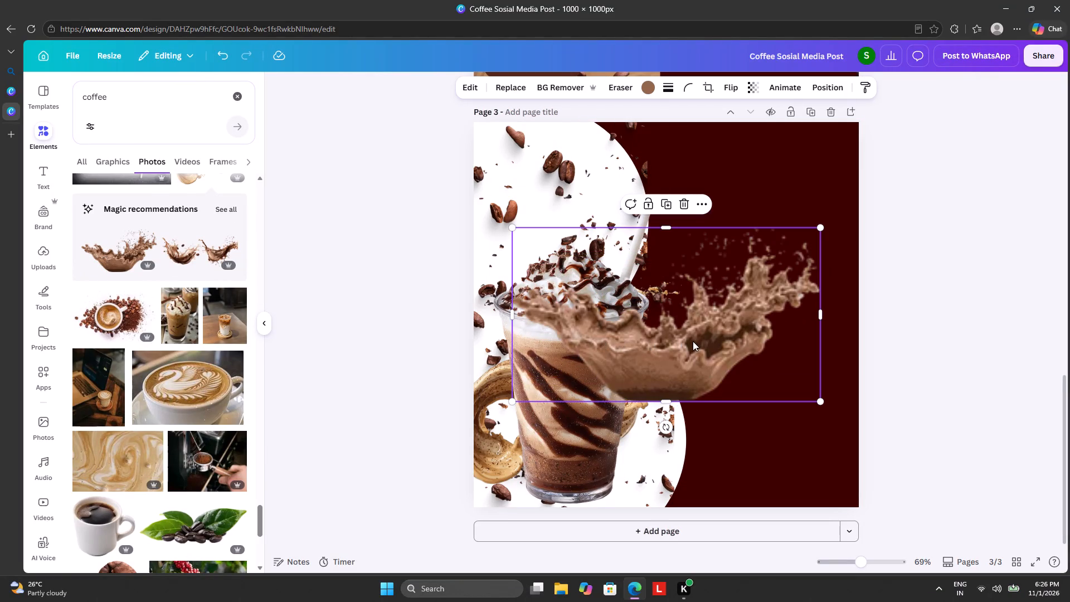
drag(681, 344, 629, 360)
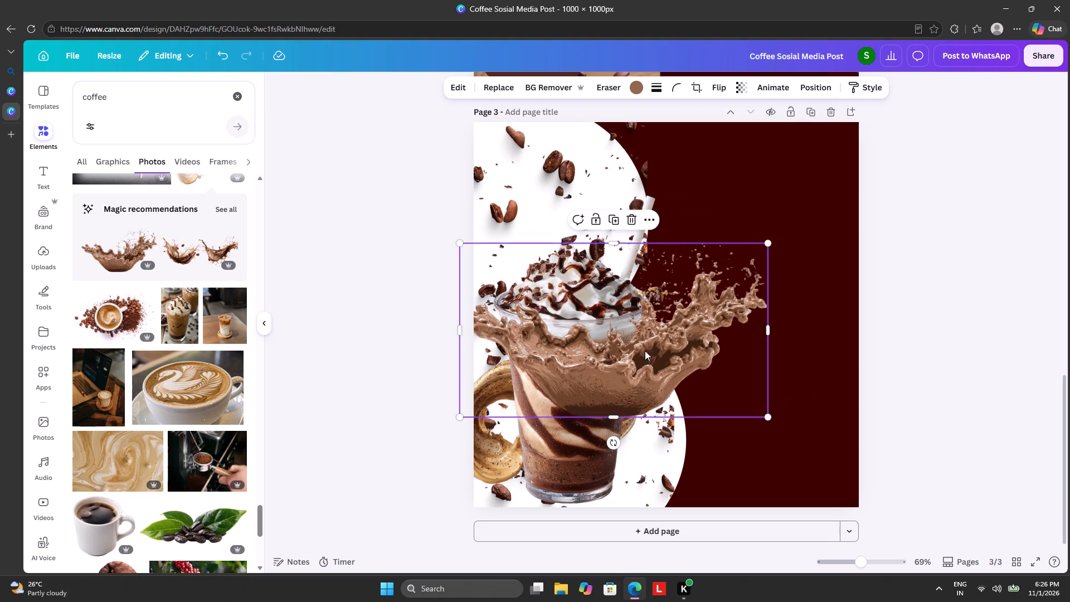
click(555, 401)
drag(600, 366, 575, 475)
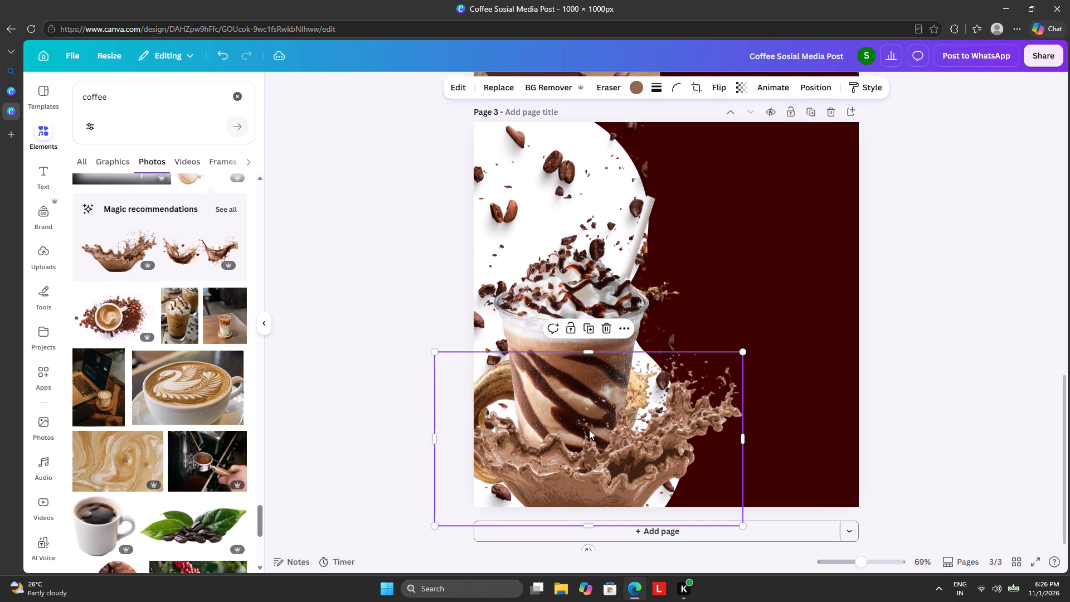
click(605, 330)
Add the scattered coffee beans photo to page 3, shrink it and place it partly off the page's upper-right corner.
scroll(179, 413, down, 4)
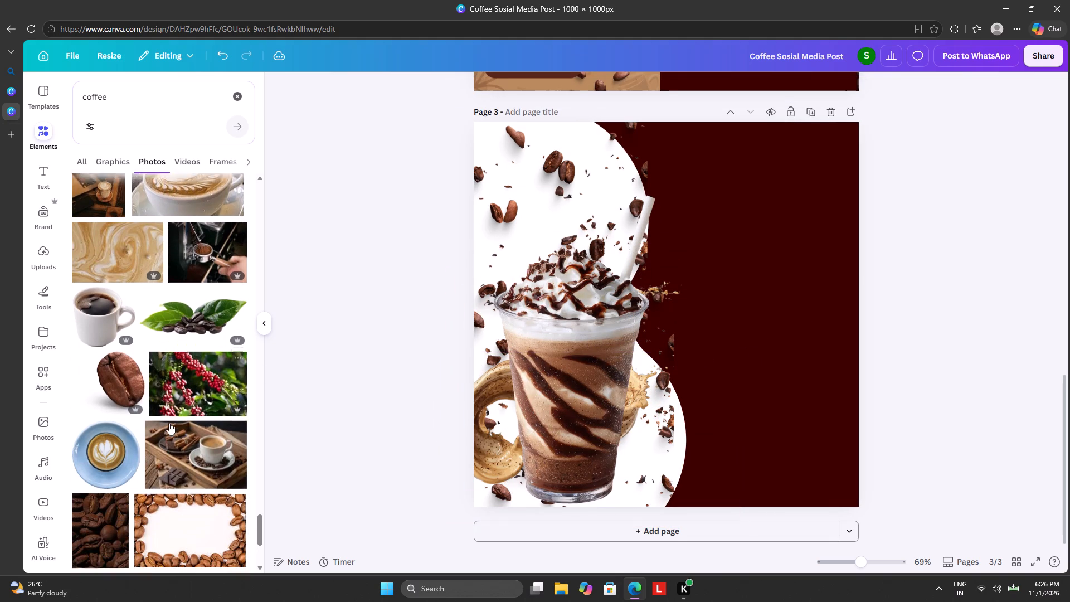
scroll(159, 426, down, 8)
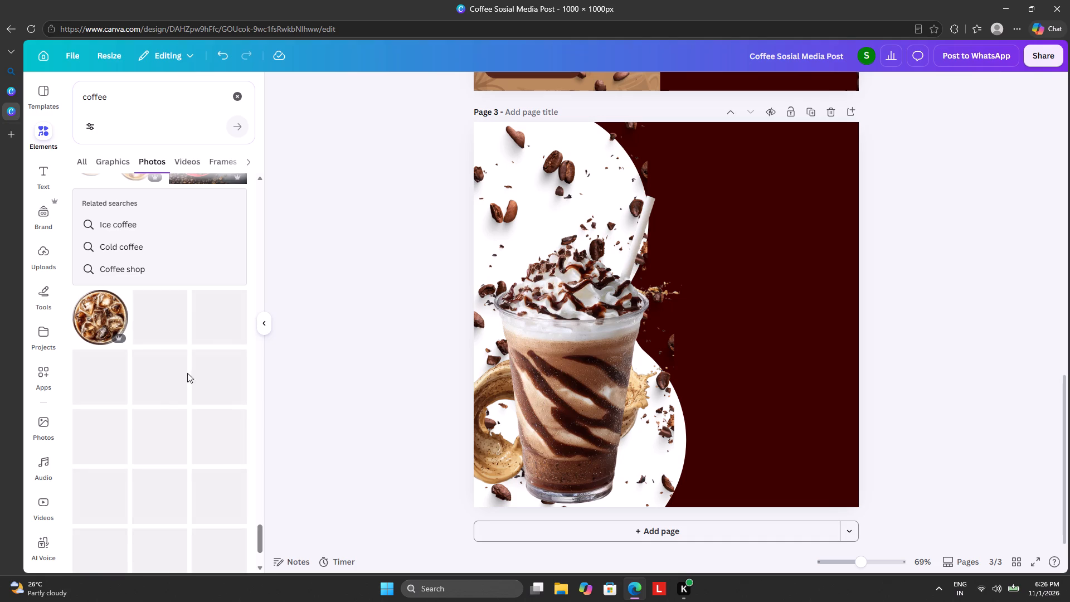
scroll(195, 339, down, 1)
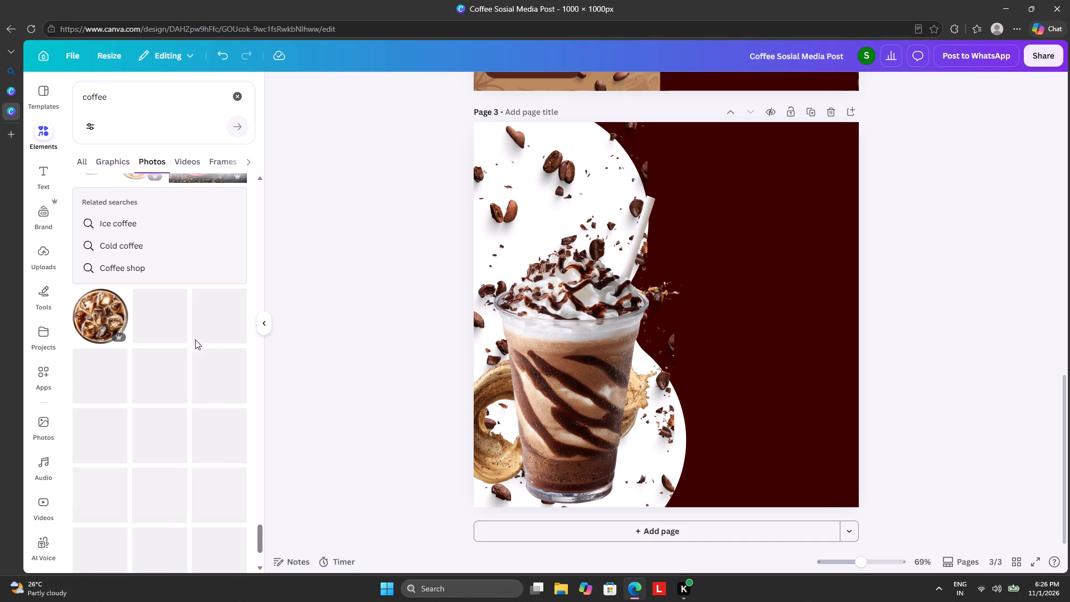
scroll(195, 339, down, 2)
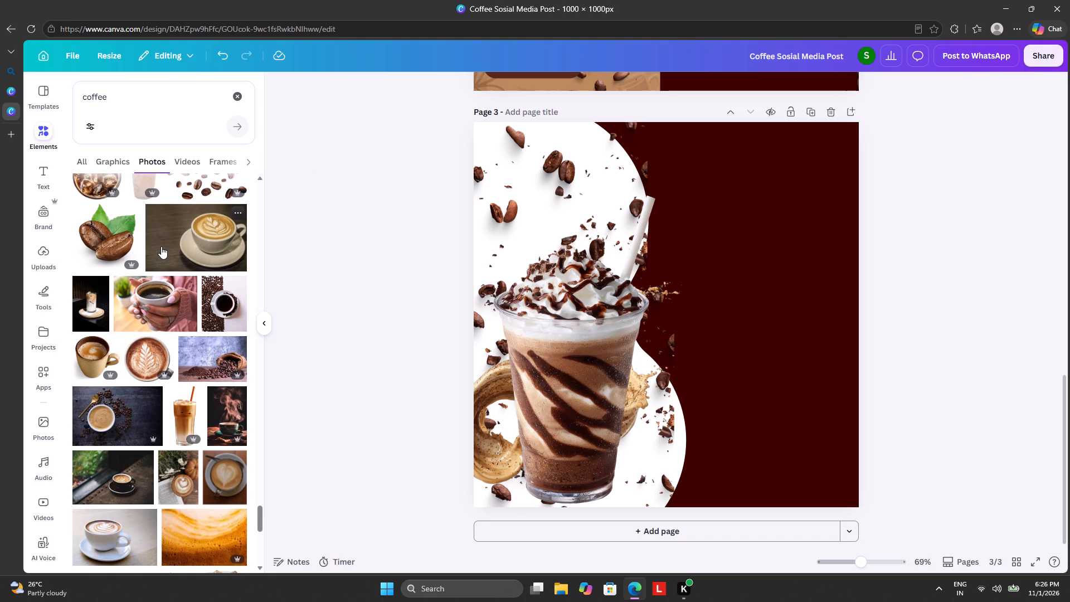
scroll(161, 246, up, 1)
scroll(179, 278, down, 5)
click(135, 385)
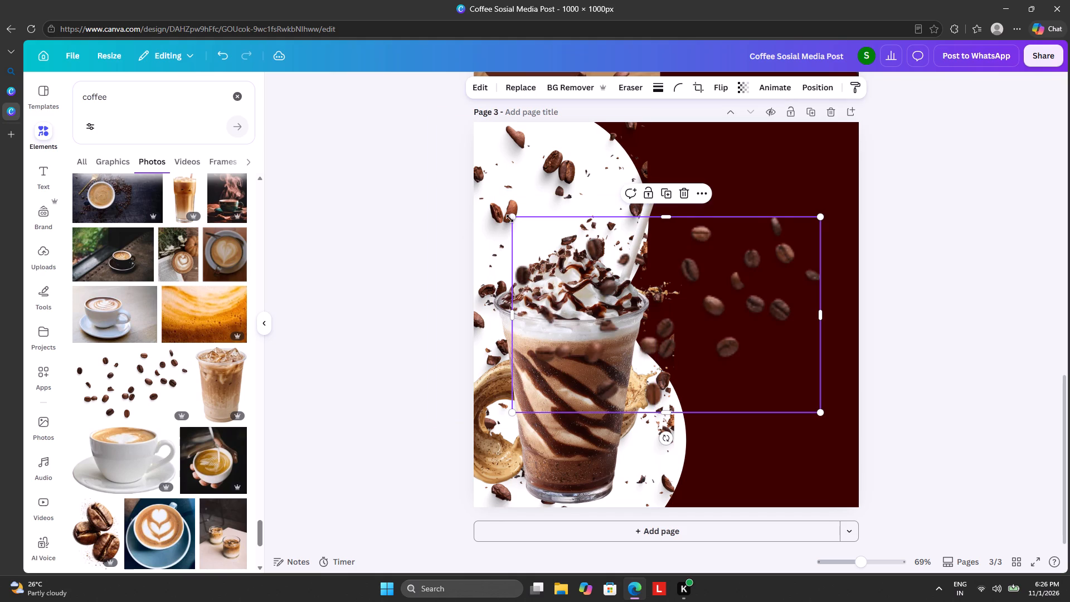
drag(510, 218, 683, 241)
drag(738, 326, 789, 176)
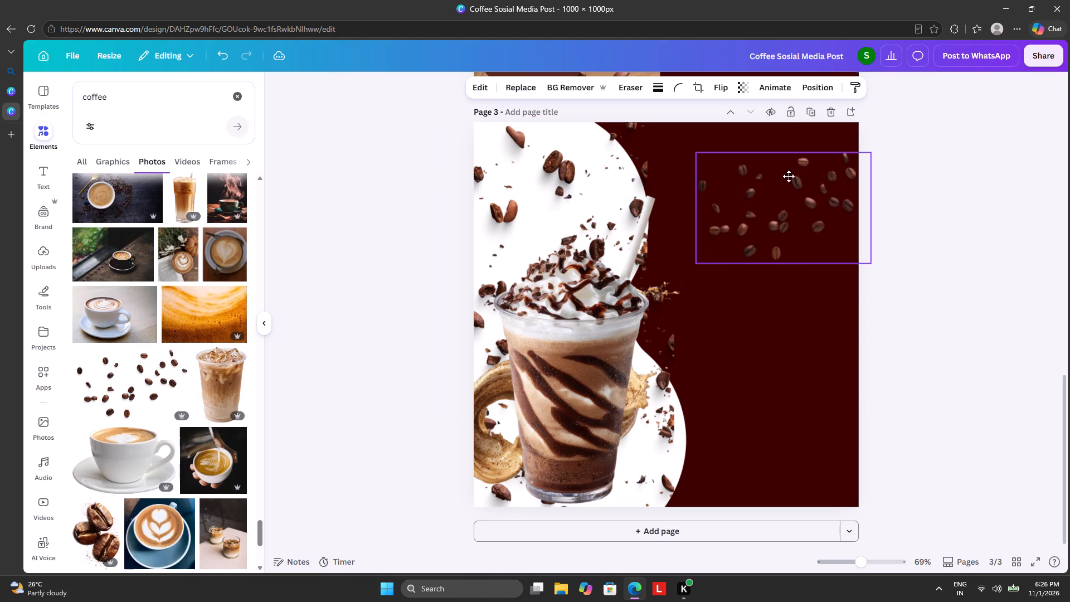
drag(789, 176, 904, 130)
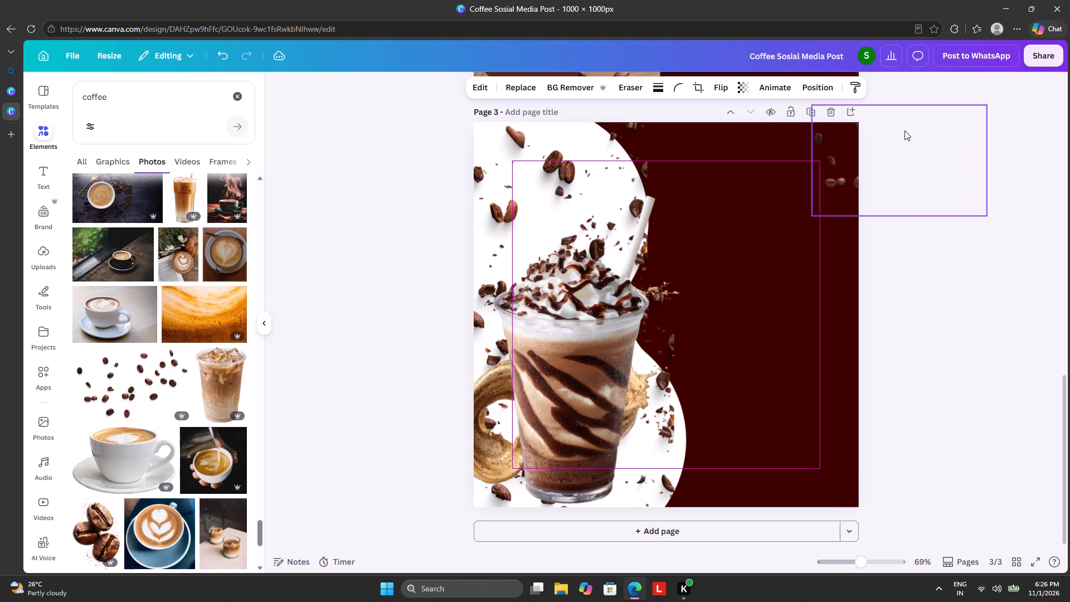
Duplicate the small scattered beans photo twice, placing one copy over the page's right edge and one across the maroon bottom edge.
click(903, 241)
drag(885, 174, 850, 376)
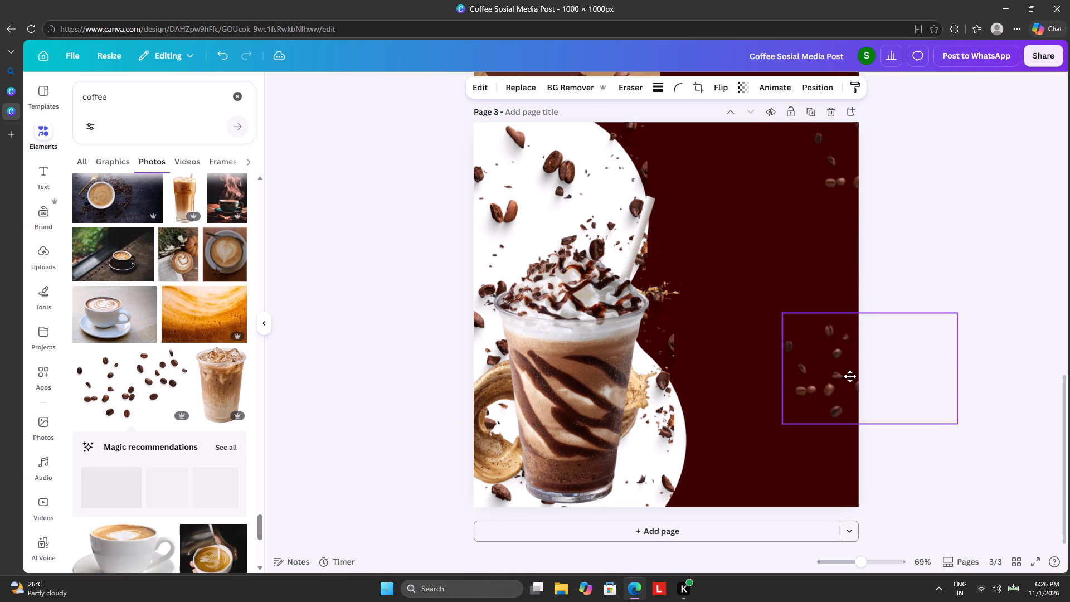
drag(850, 376, 894, 427)
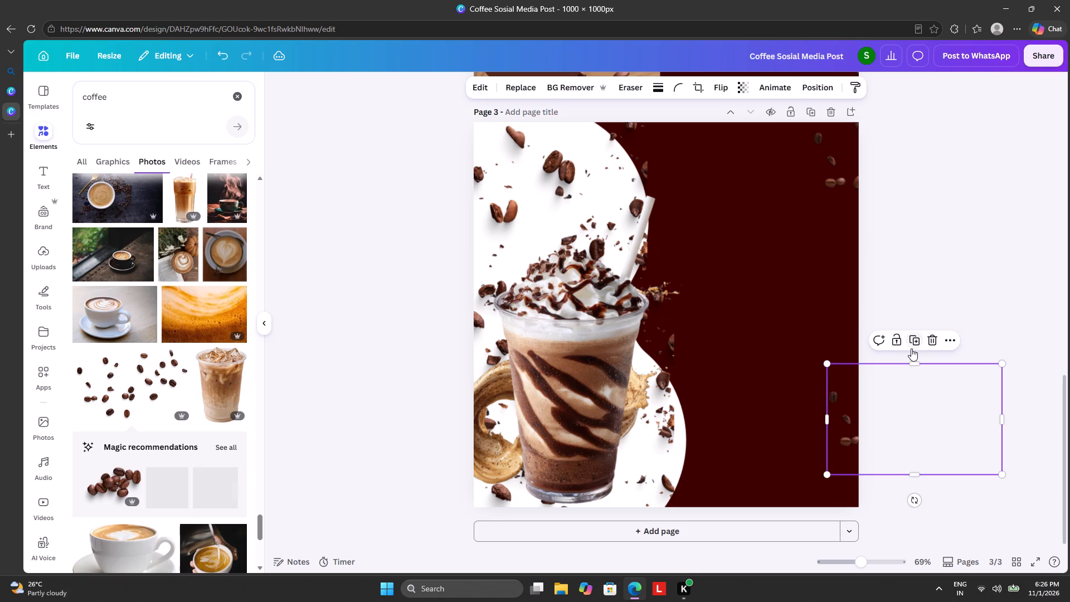
click(915, 338)
drag(890, 395, 685, 485)
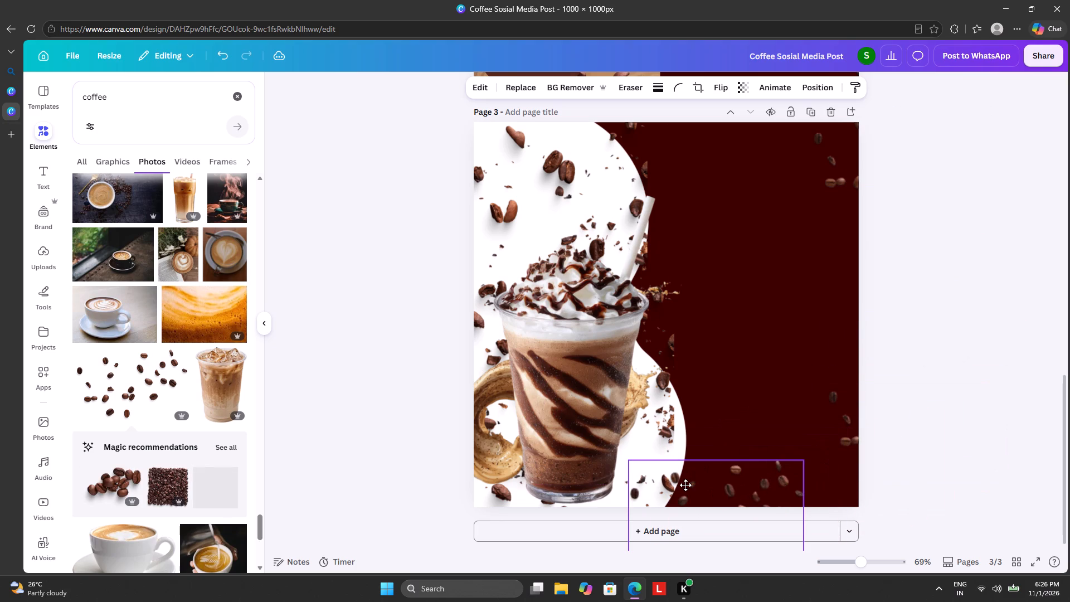
drag(685, 485, 690, 485)
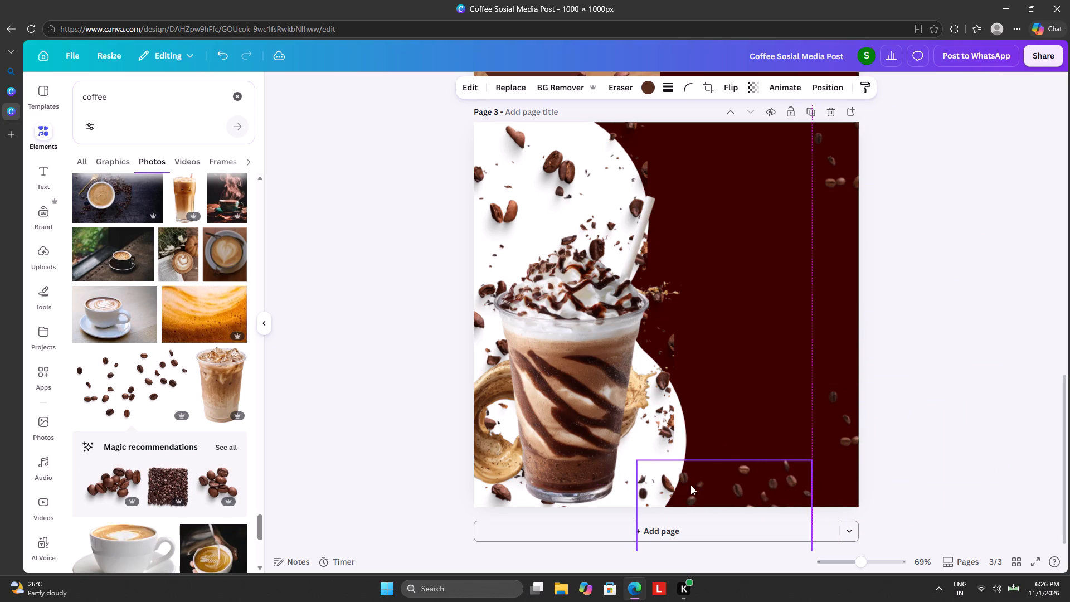
drag(854, 421, 866, 361)
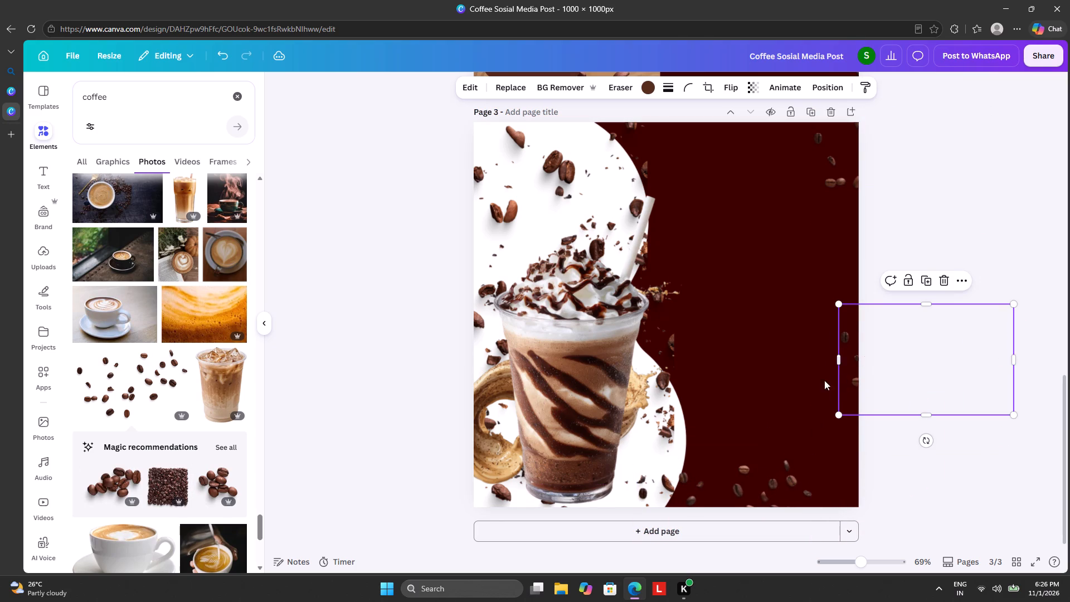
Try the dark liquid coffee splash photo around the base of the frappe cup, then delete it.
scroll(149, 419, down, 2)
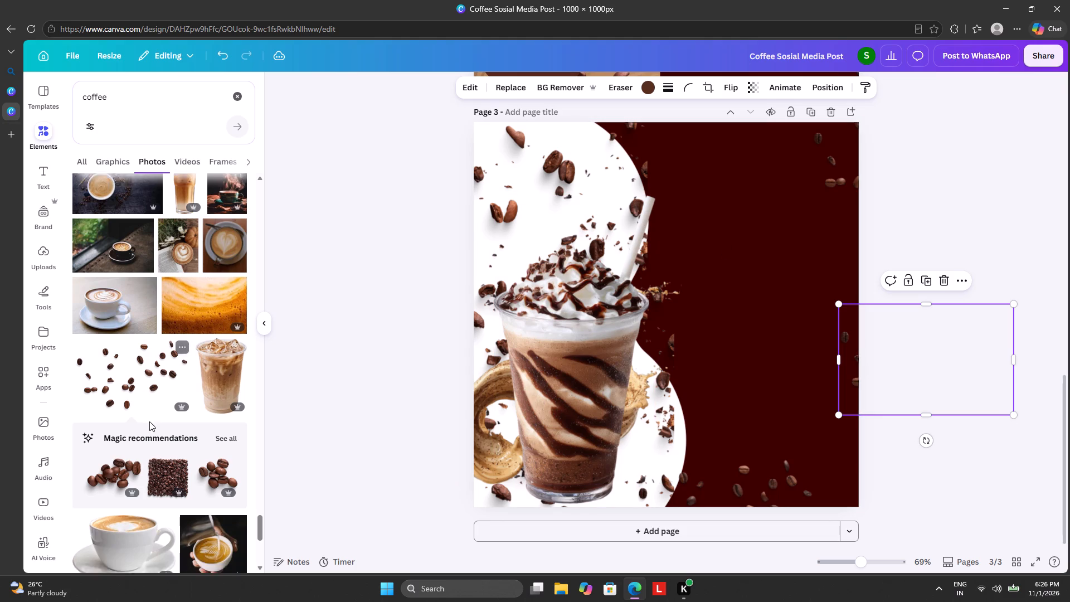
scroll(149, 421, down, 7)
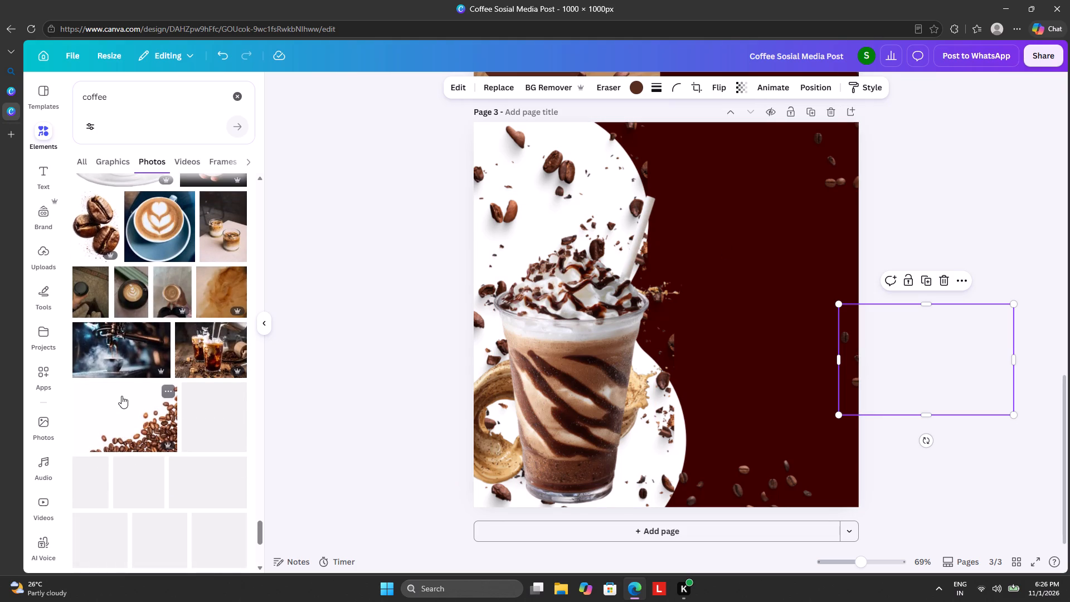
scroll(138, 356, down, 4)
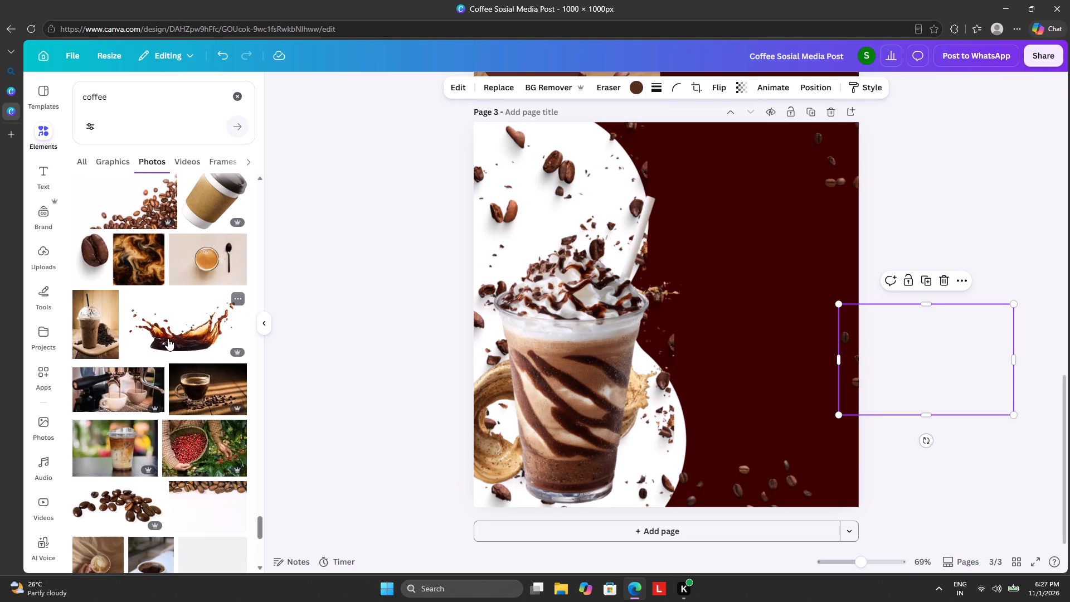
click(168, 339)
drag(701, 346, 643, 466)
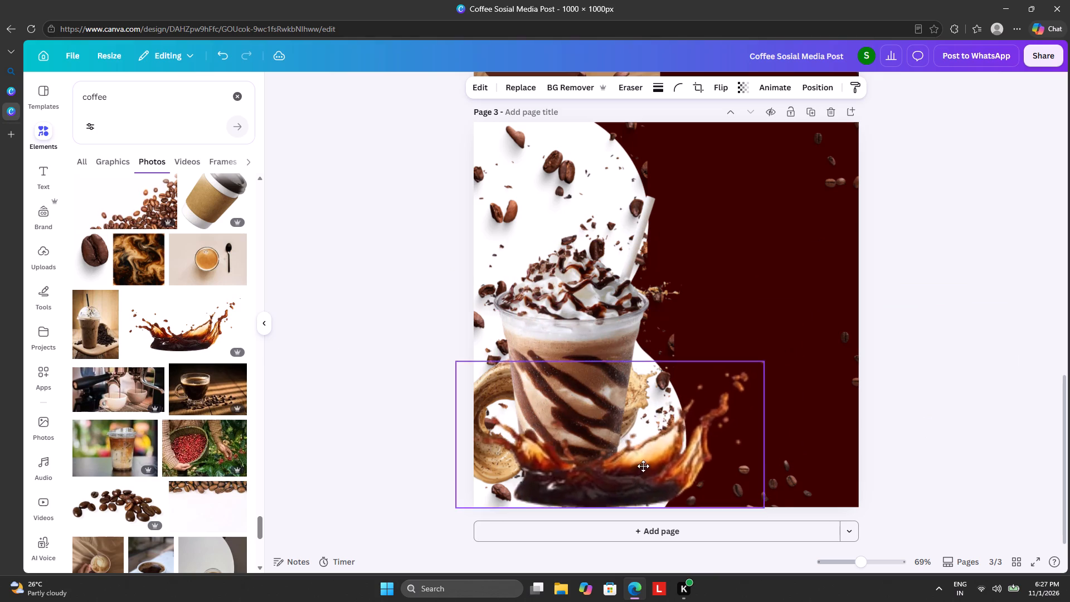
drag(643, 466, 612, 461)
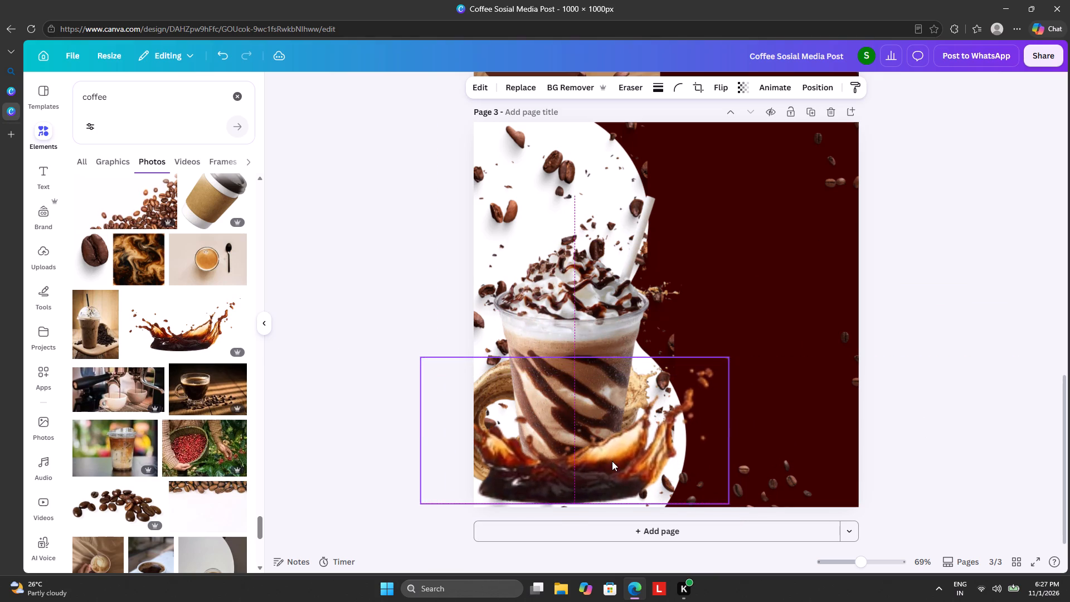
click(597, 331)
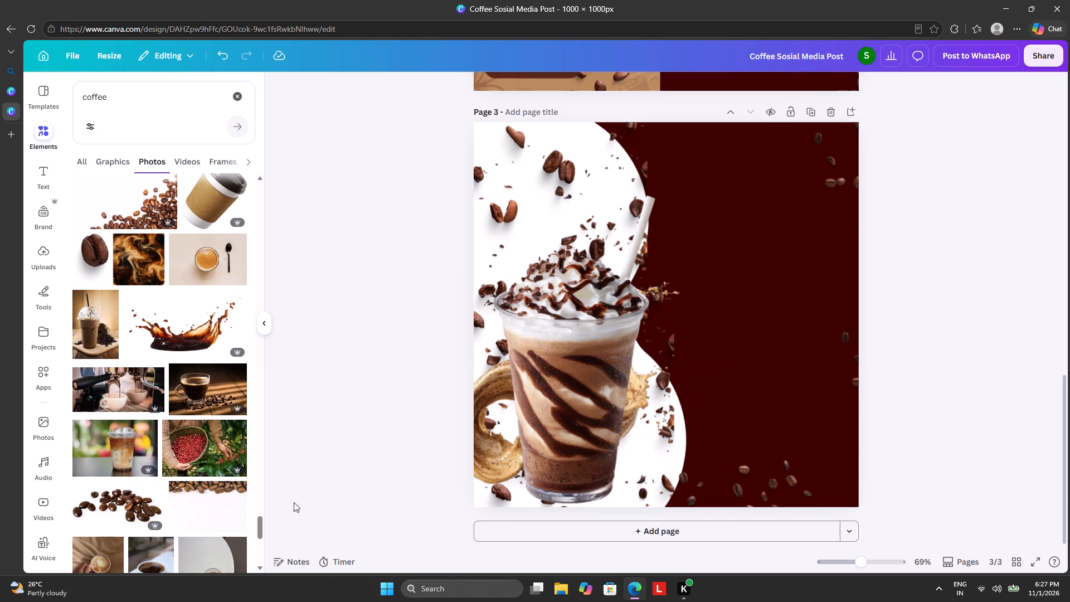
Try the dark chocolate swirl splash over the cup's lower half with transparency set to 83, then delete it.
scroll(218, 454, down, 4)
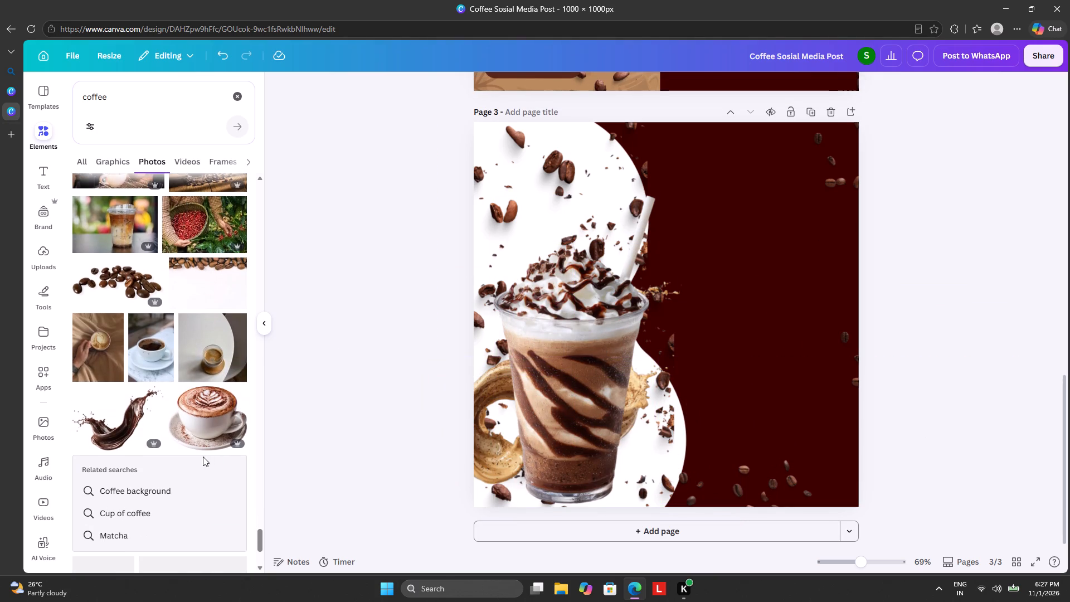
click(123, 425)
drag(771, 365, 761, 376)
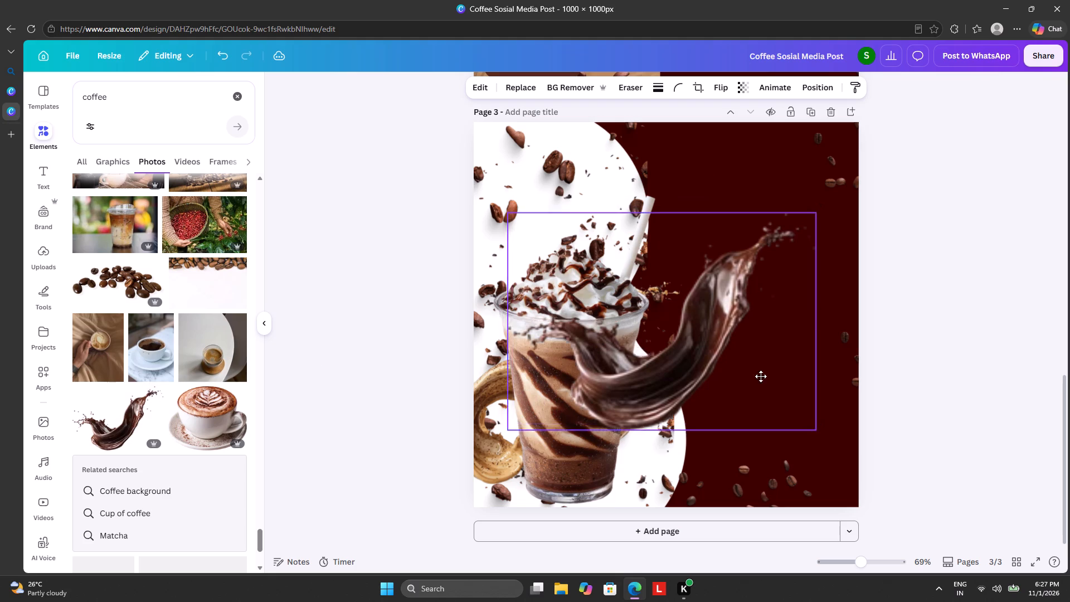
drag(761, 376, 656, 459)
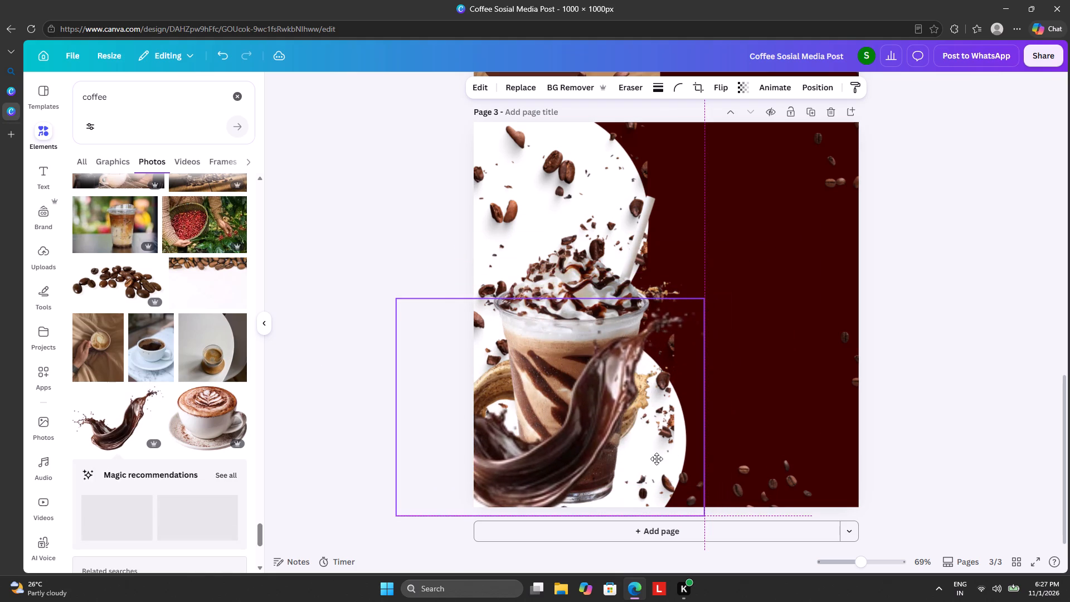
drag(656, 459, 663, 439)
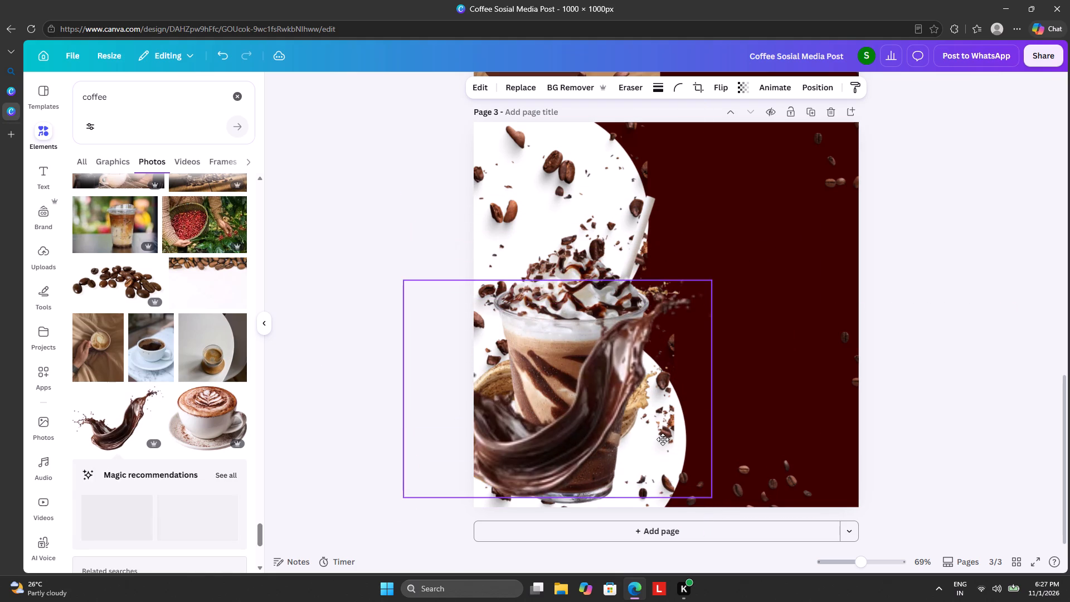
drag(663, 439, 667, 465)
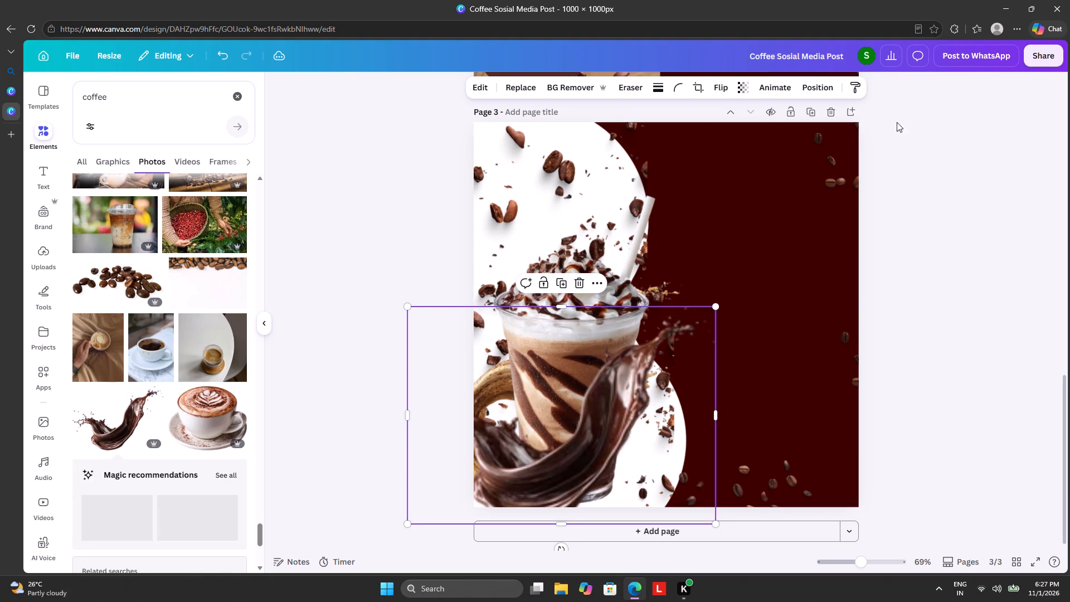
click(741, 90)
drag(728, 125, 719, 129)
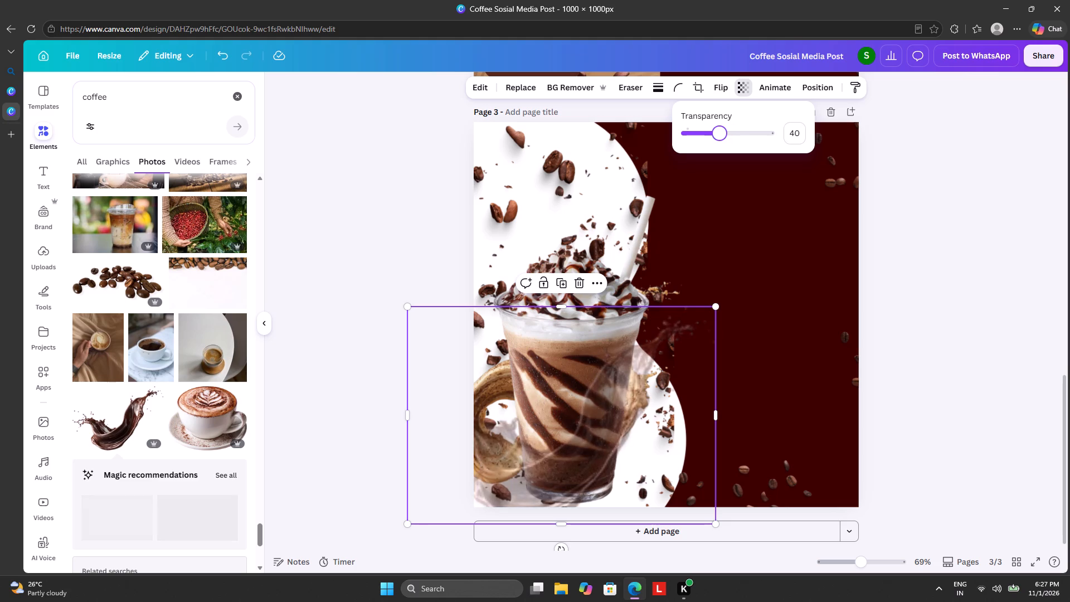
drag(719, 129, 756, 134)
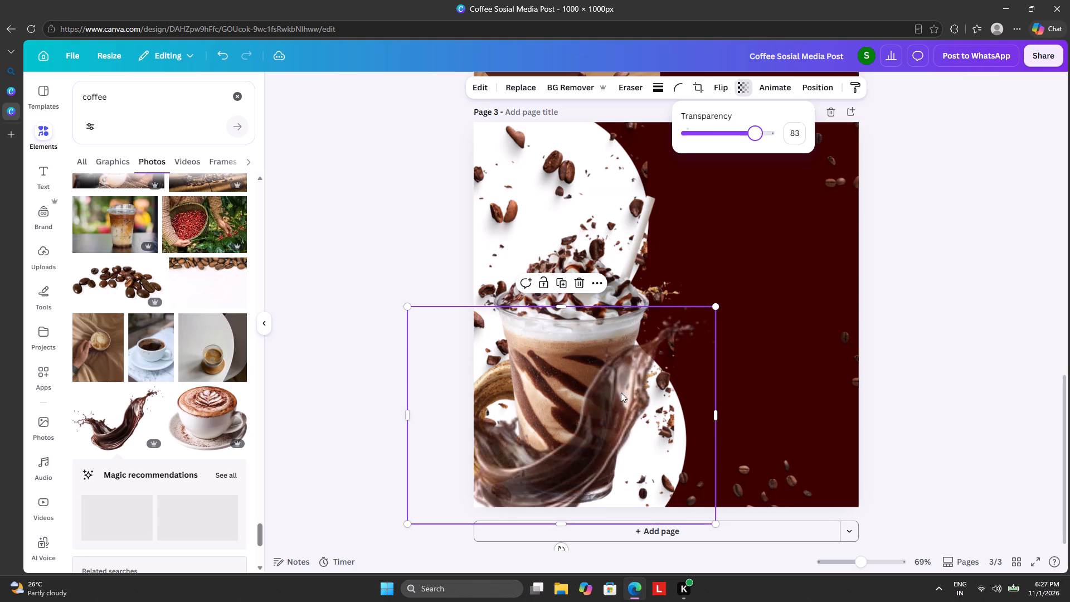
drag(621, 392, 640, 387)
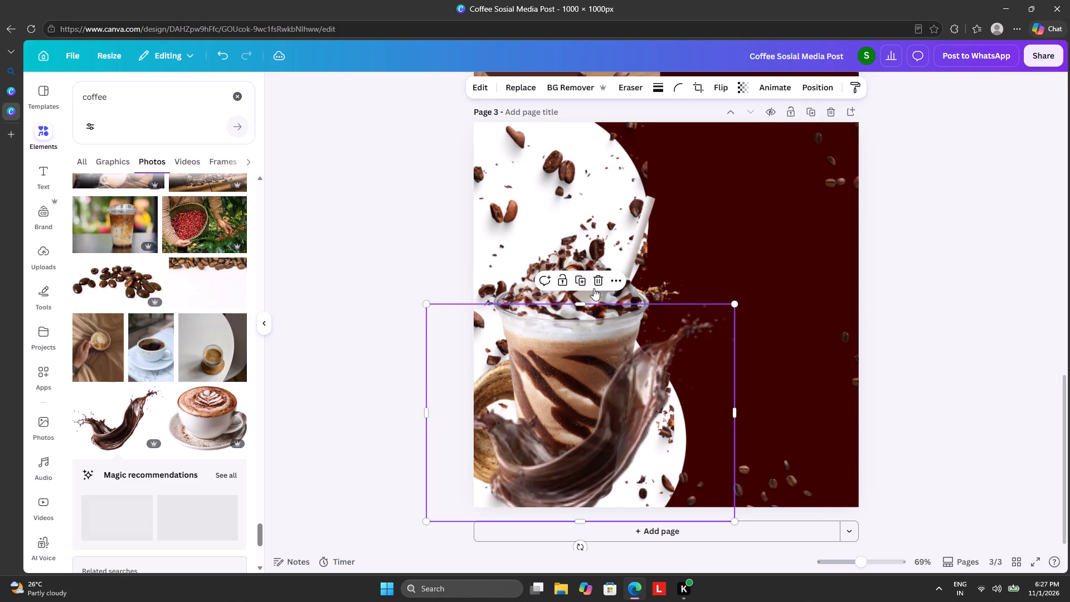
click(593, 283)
Shift the golden-brown coffee splash behind the cup toward the page's left edge, then delete it.
scroll(154, 382, down, 4)
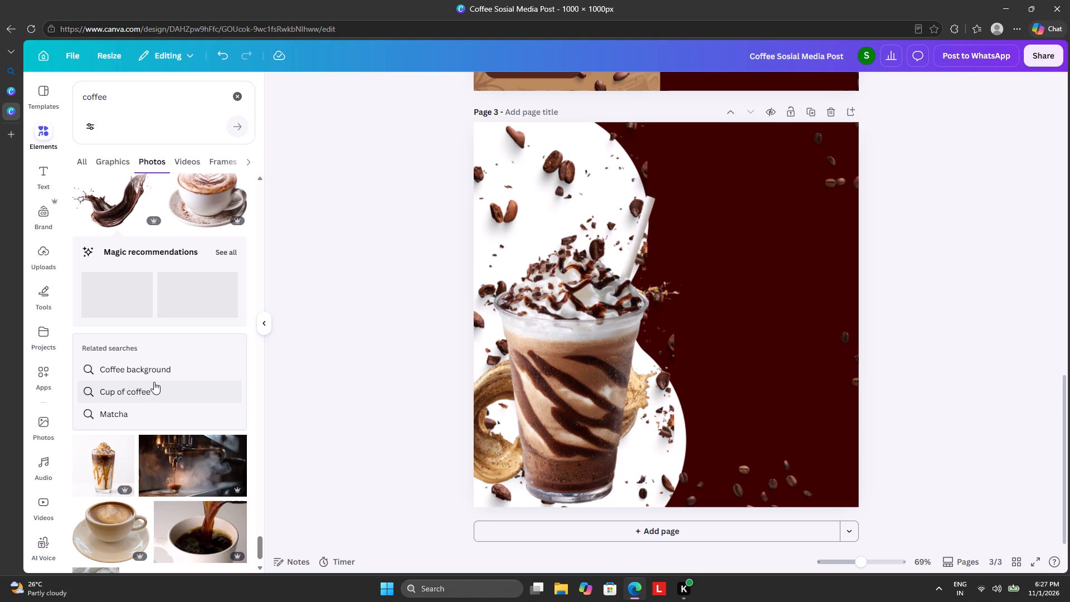
scroll(150, 408, down, 5)
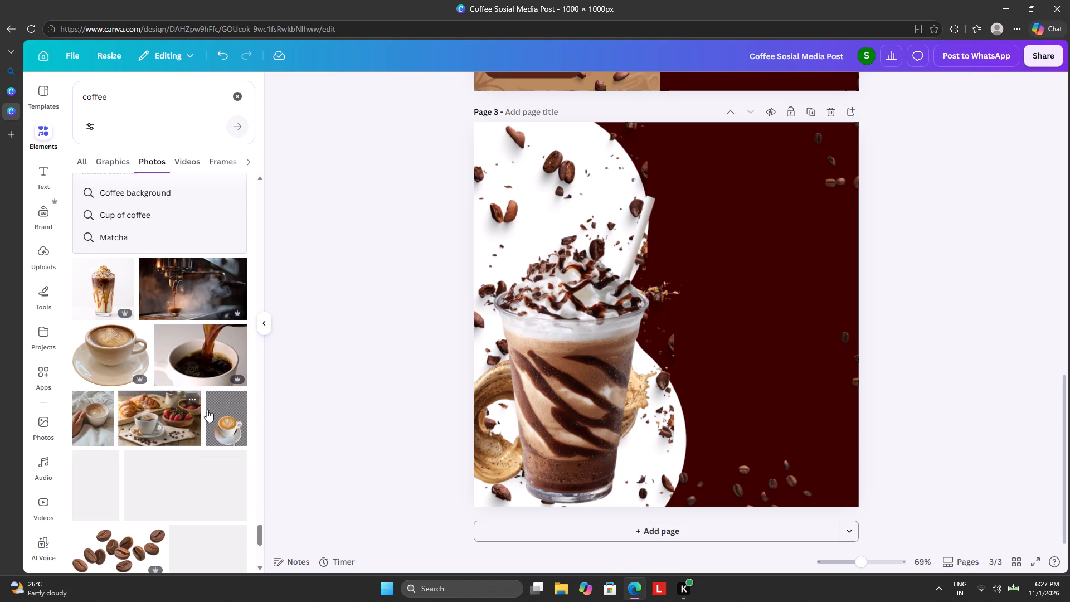
drag(475, 468, 442, 472)
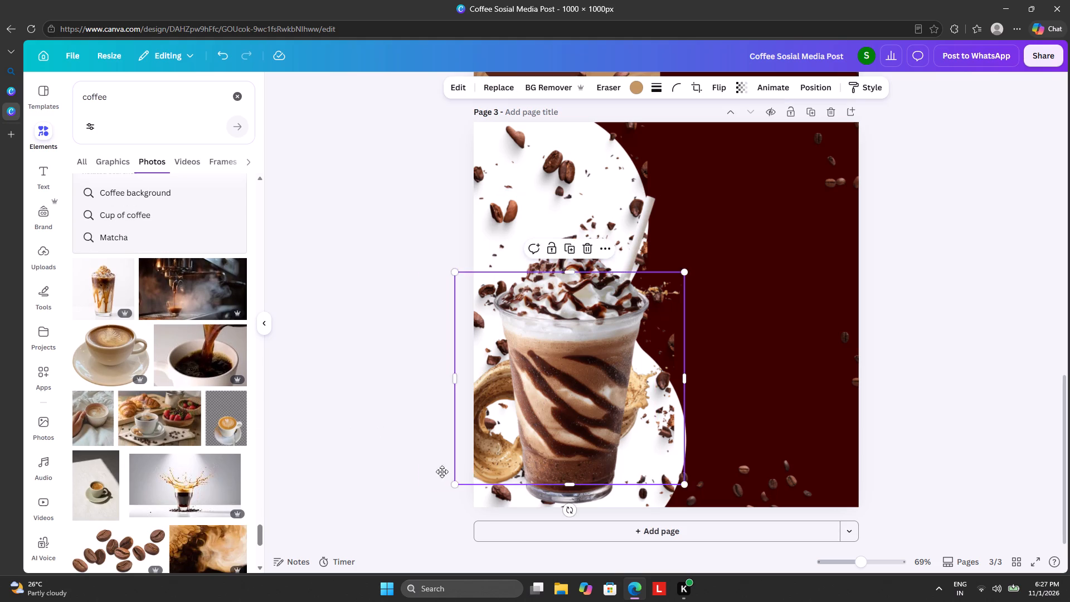
drag(442, 472, 419, 474)
click(538, 249)
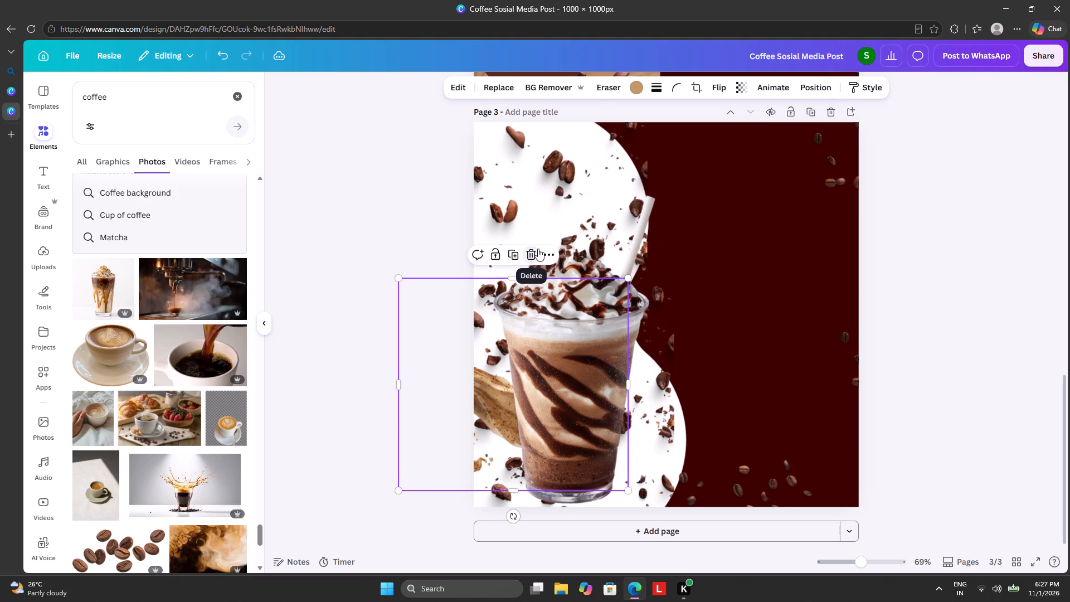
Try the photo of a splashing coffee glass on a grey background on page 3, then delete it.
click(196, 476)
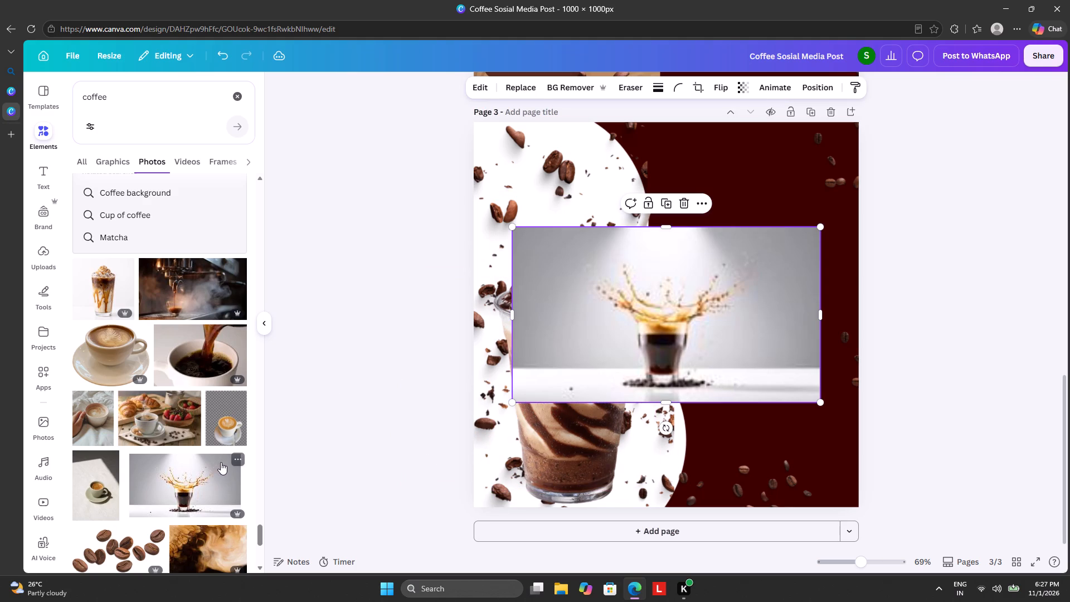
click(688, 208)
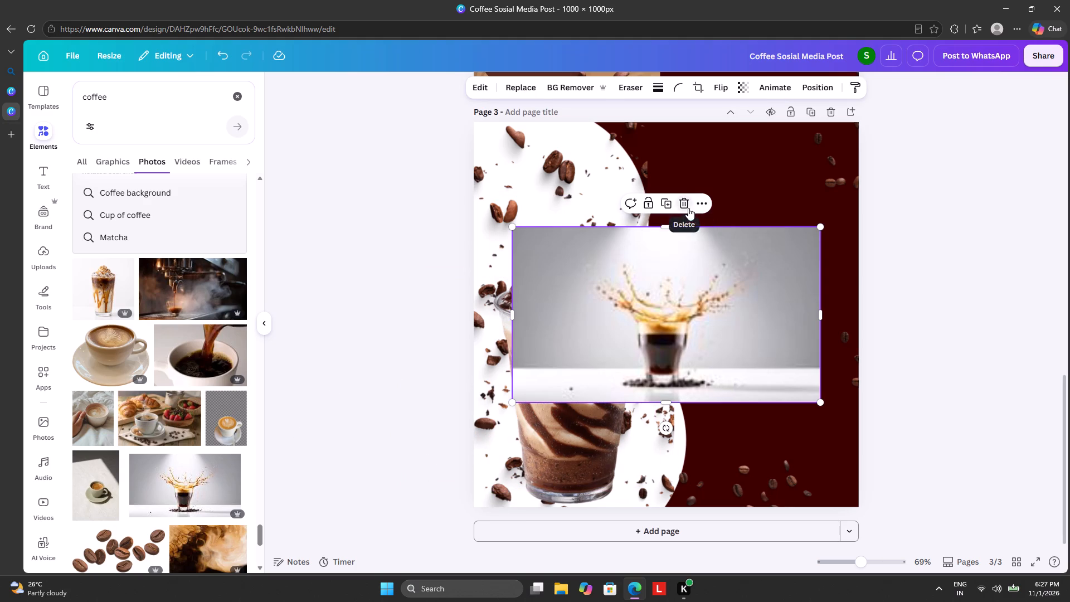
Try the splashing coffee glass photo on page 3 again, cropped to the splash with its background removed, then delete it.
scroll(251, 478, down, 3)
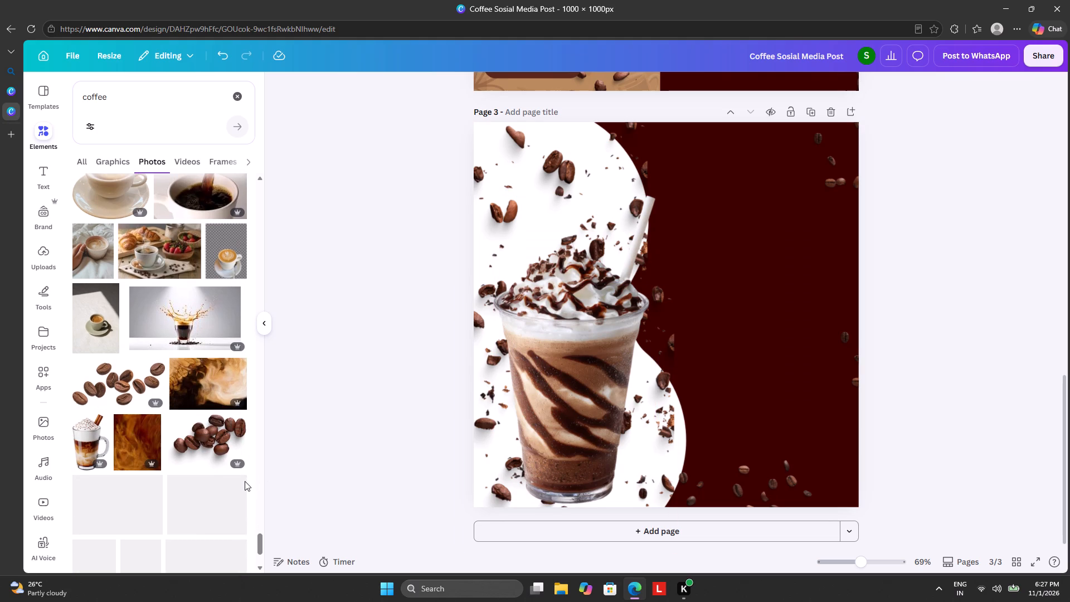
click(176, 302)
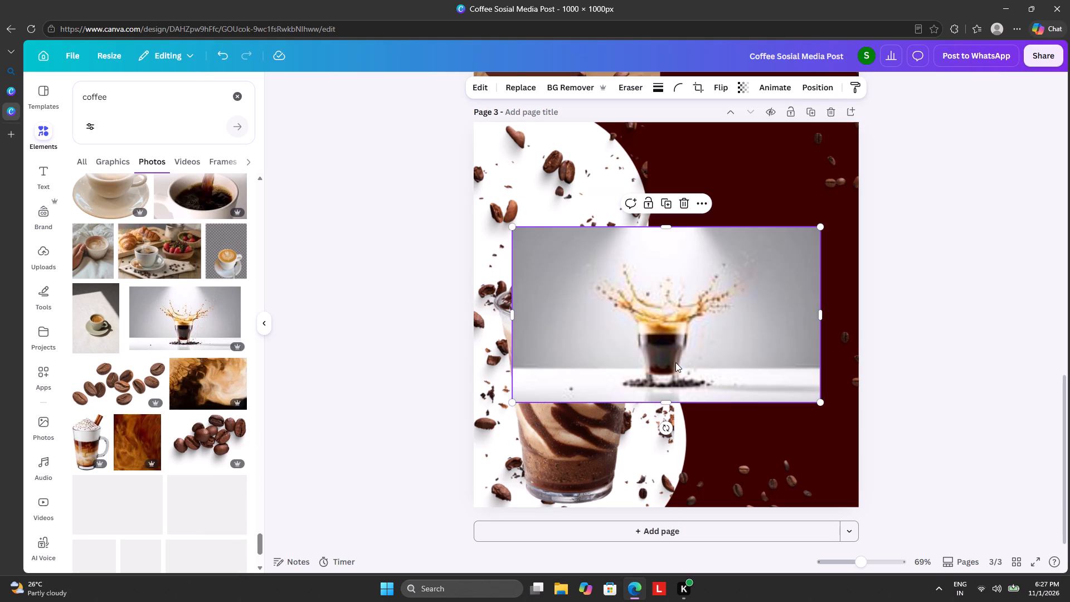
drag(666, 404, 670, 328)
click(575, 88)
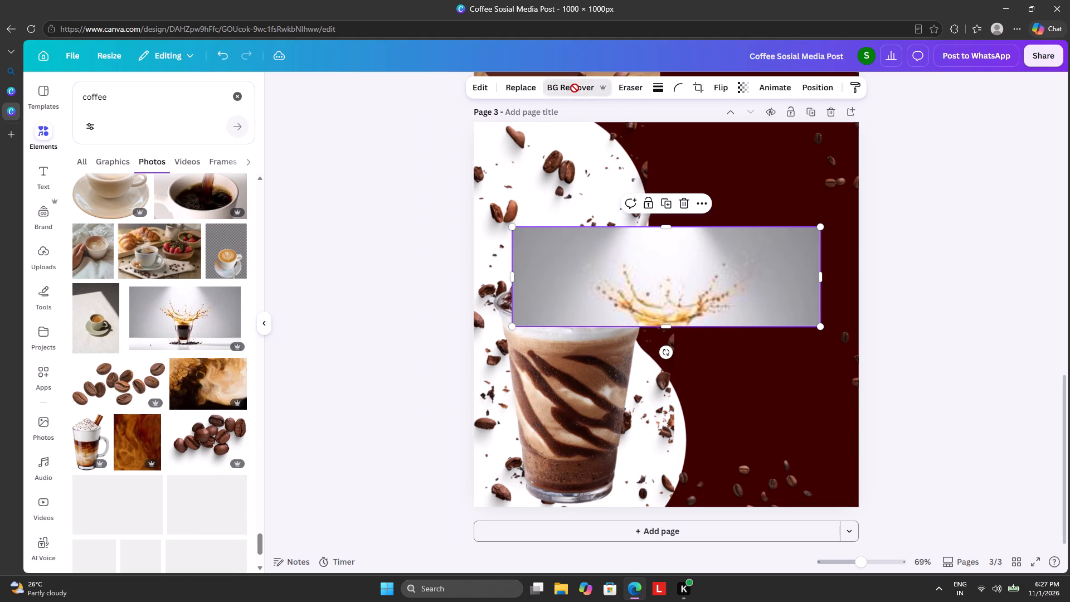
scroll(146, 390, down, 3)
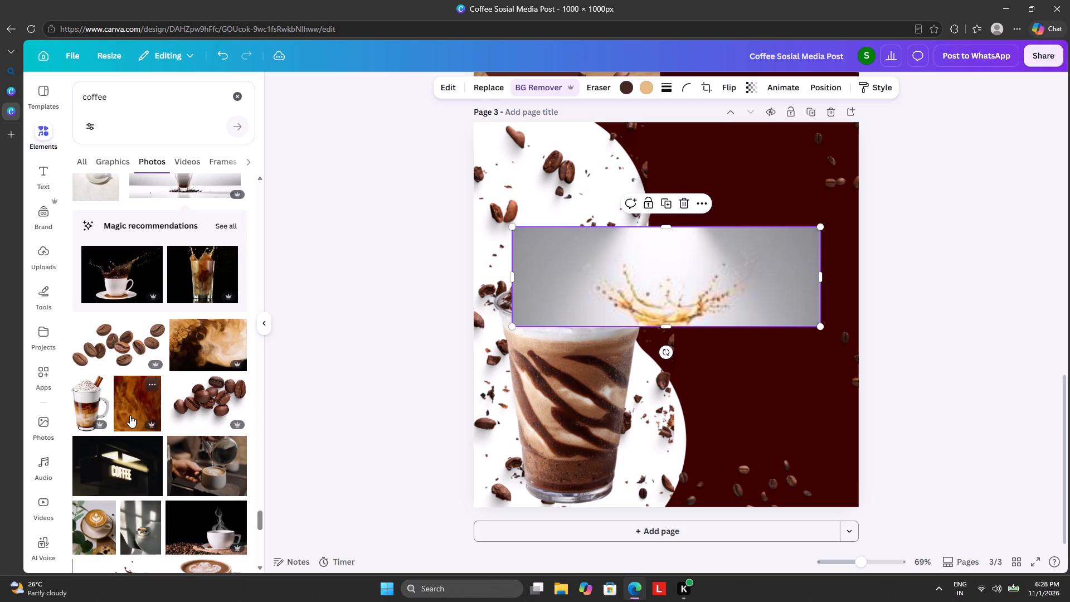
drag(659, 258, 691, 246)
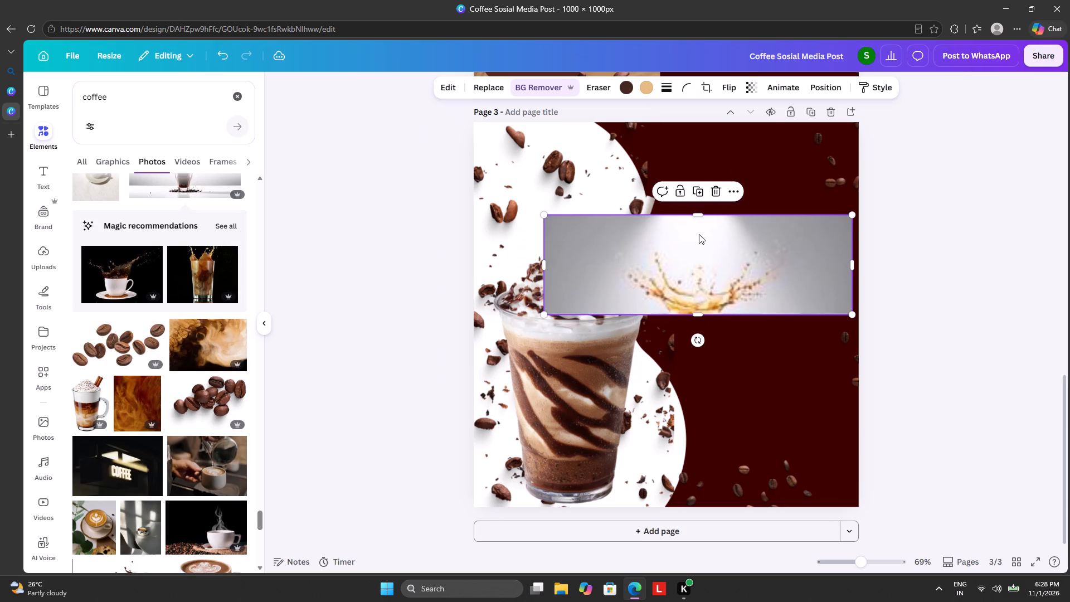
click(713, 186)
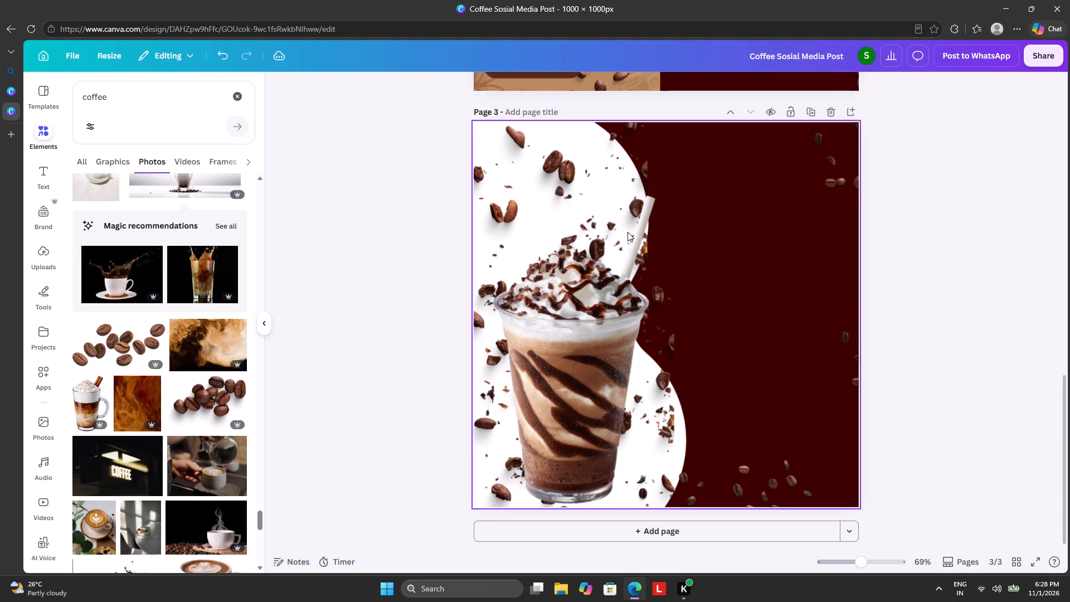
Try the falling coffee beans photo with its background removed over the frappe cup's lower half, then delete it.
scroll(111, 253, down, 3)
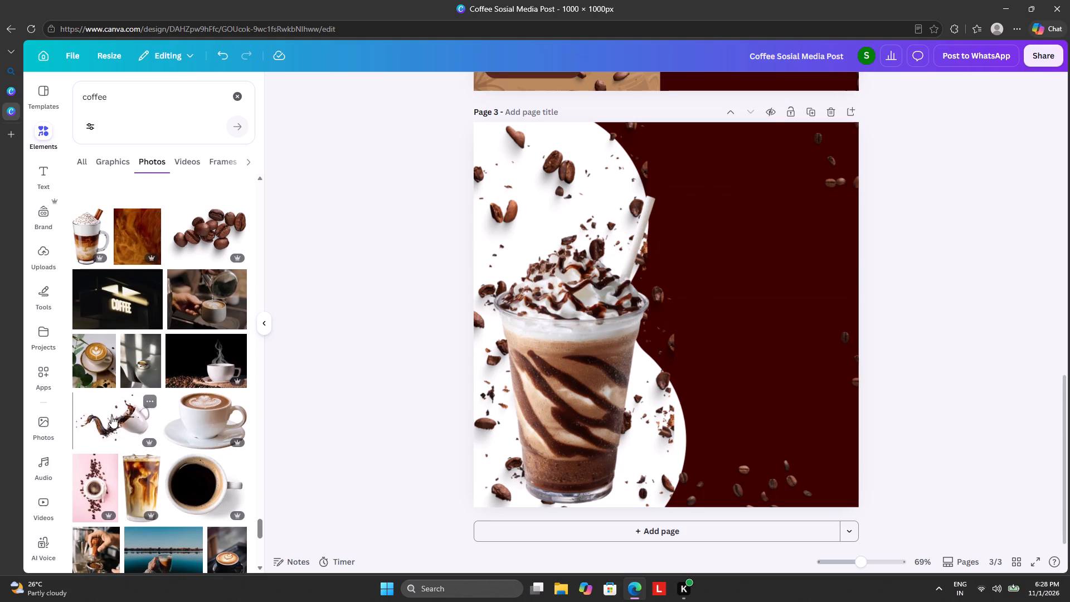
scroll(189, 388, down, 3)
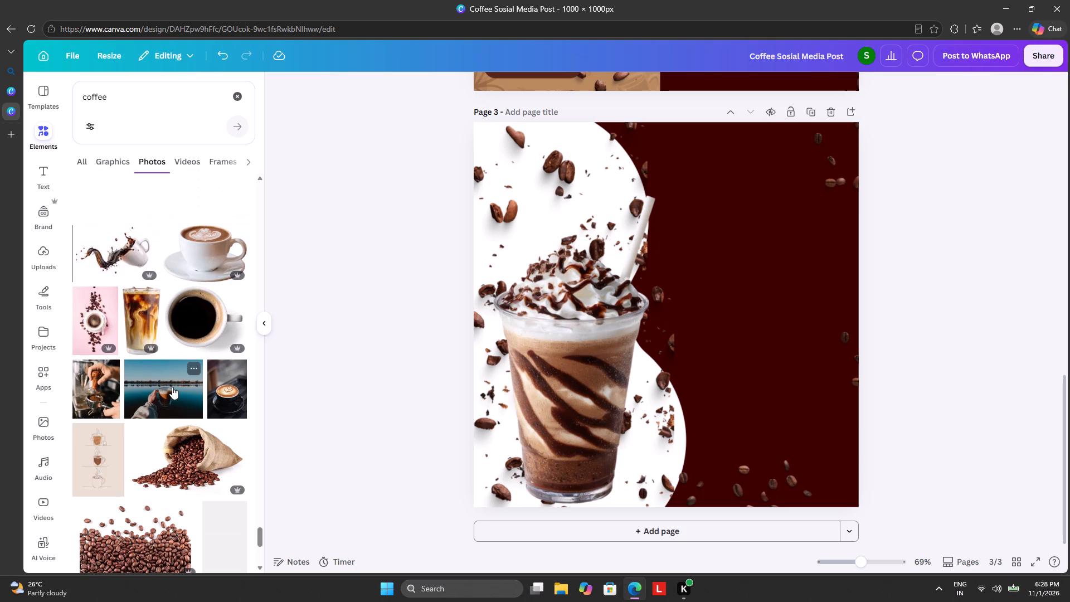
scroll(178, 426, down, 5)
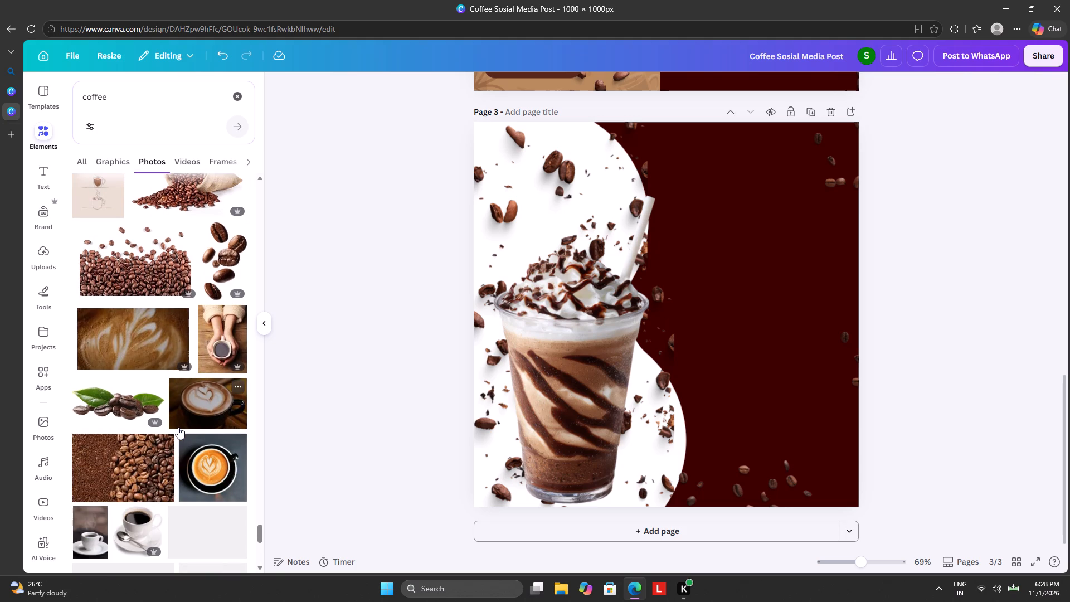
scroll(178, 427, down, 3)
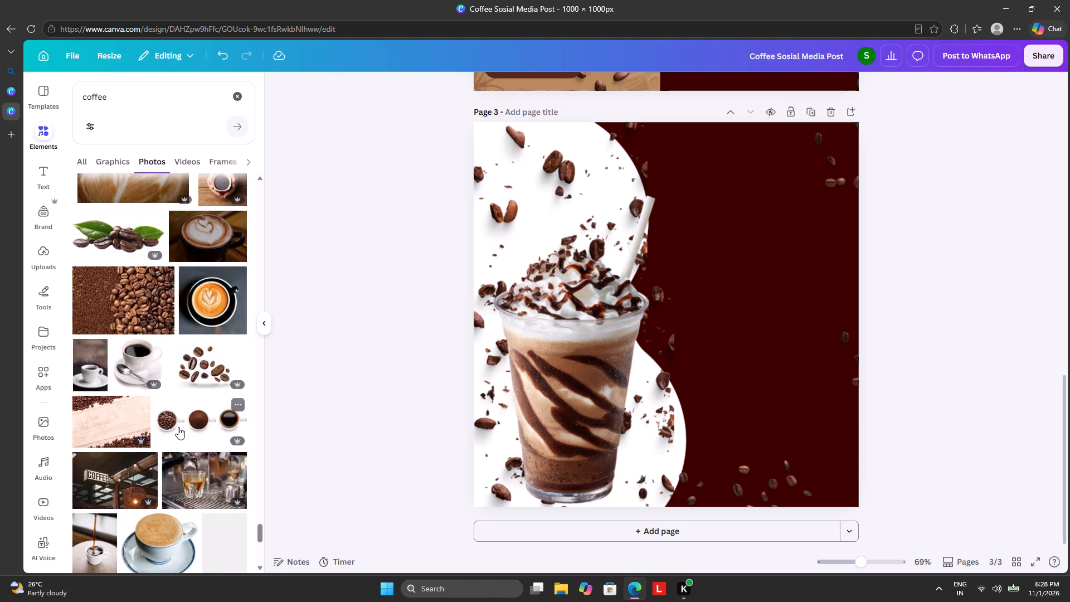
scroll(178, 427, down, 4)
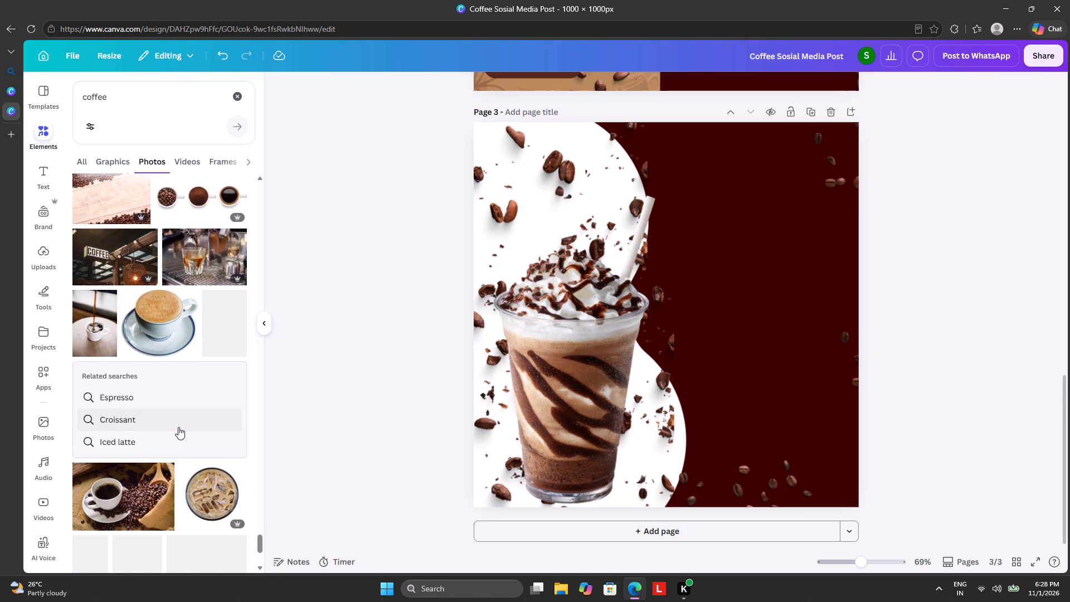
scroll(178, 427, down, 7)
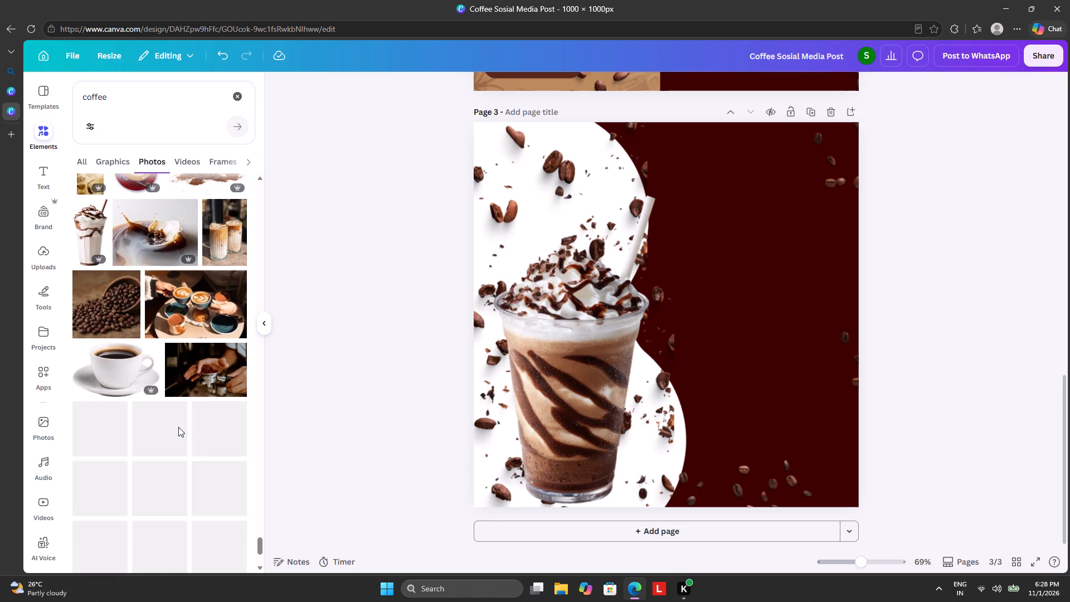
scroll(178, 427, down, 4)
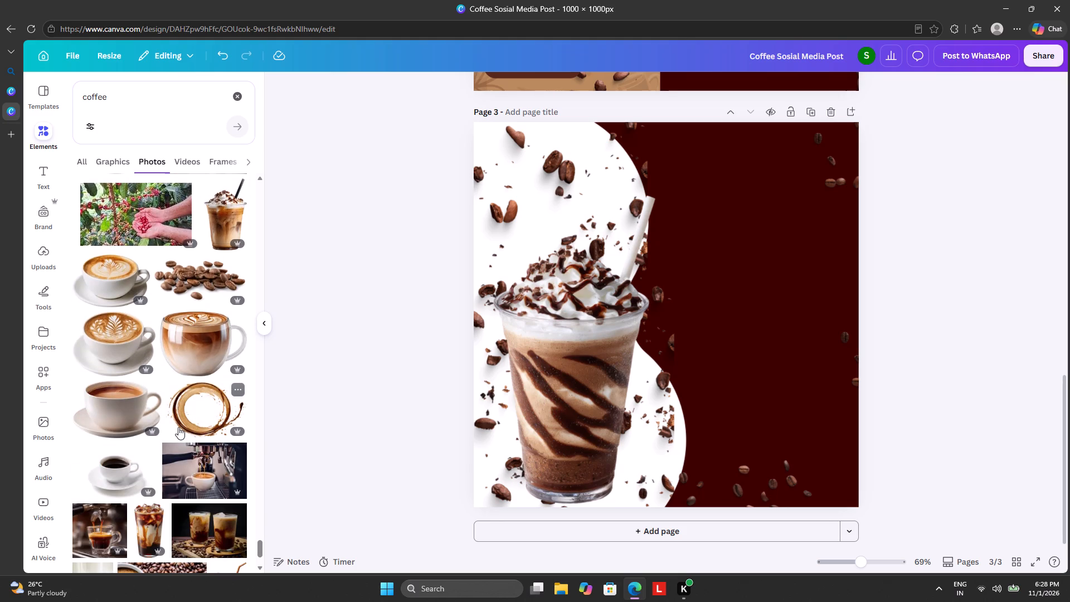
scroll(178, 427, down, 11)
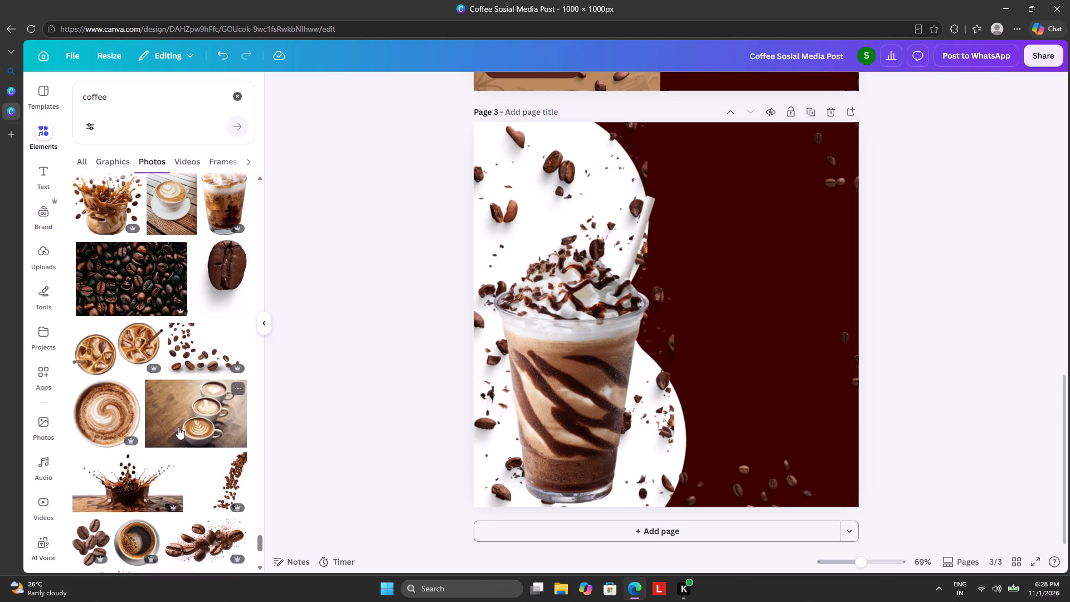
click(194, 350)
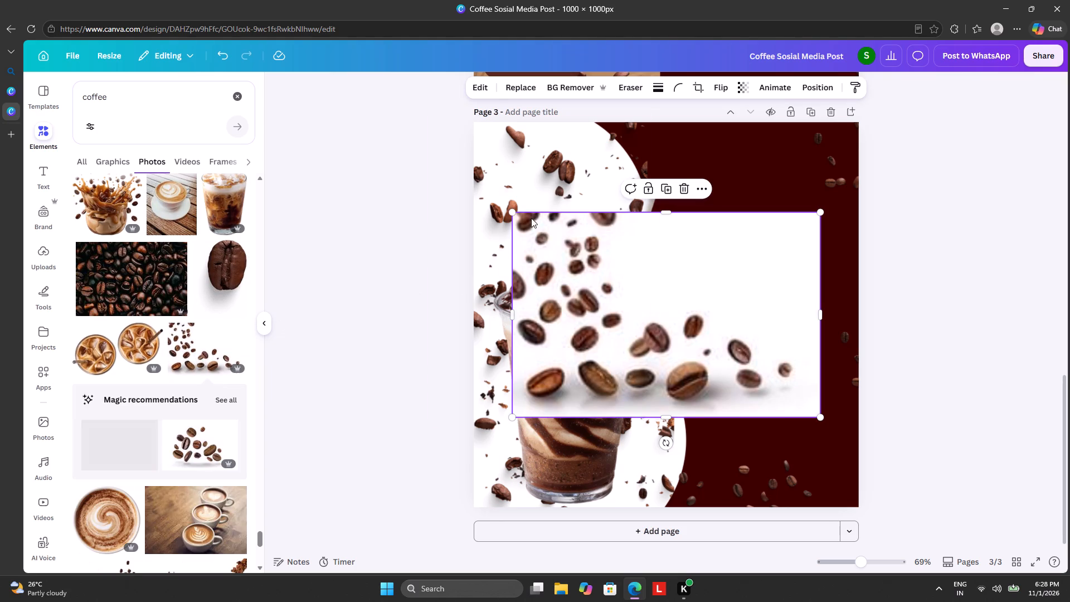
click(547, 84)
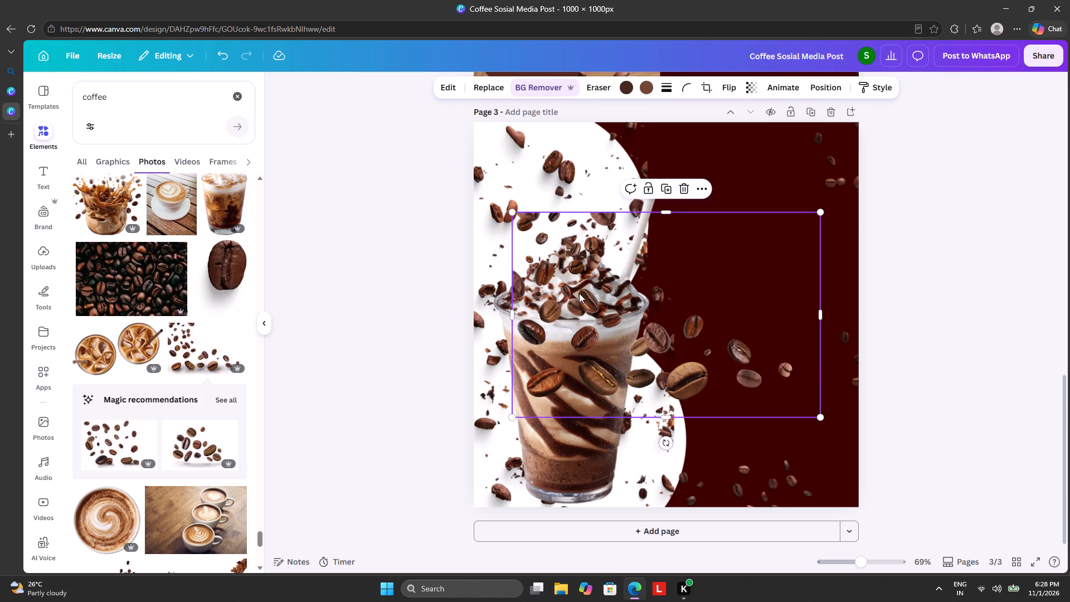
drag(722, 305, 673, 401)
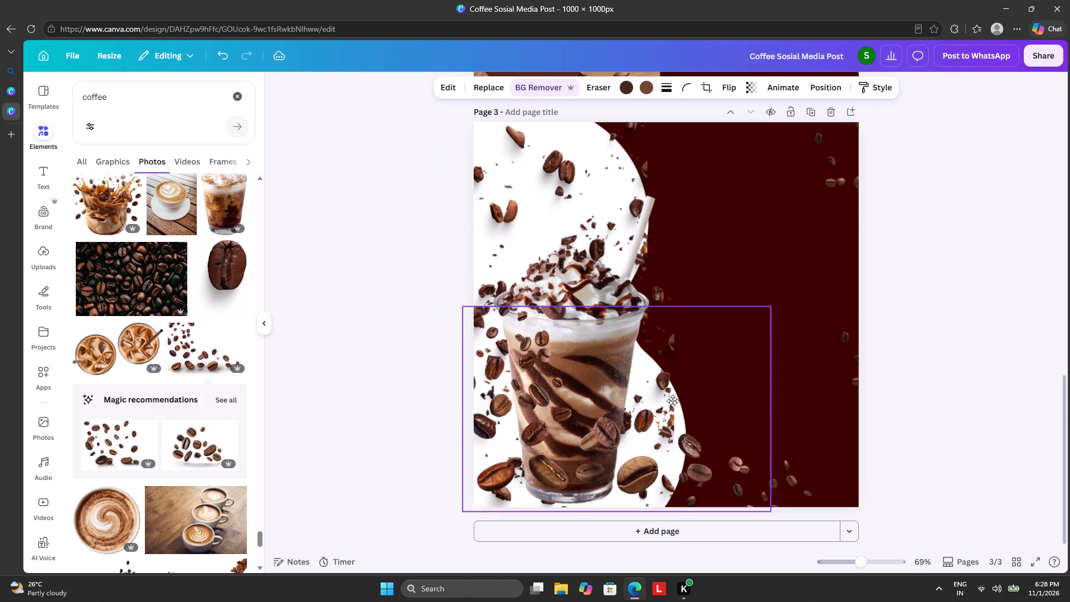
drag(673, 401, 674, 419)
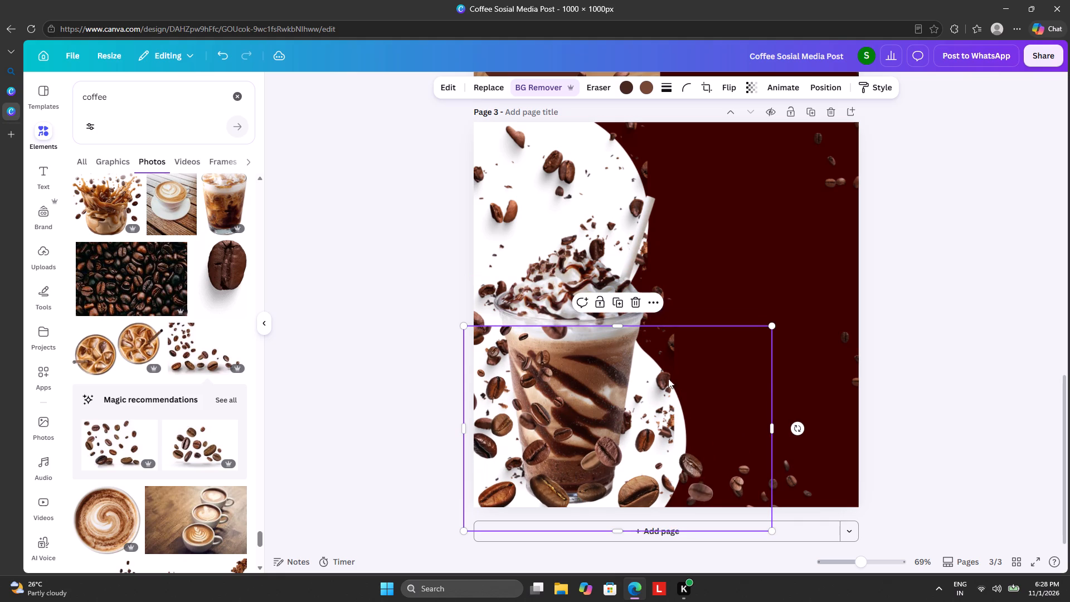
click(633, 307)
Browse further through the coffee photo results for a splash or stain image that suits page 3.
scroll(218, 426, down, 2)
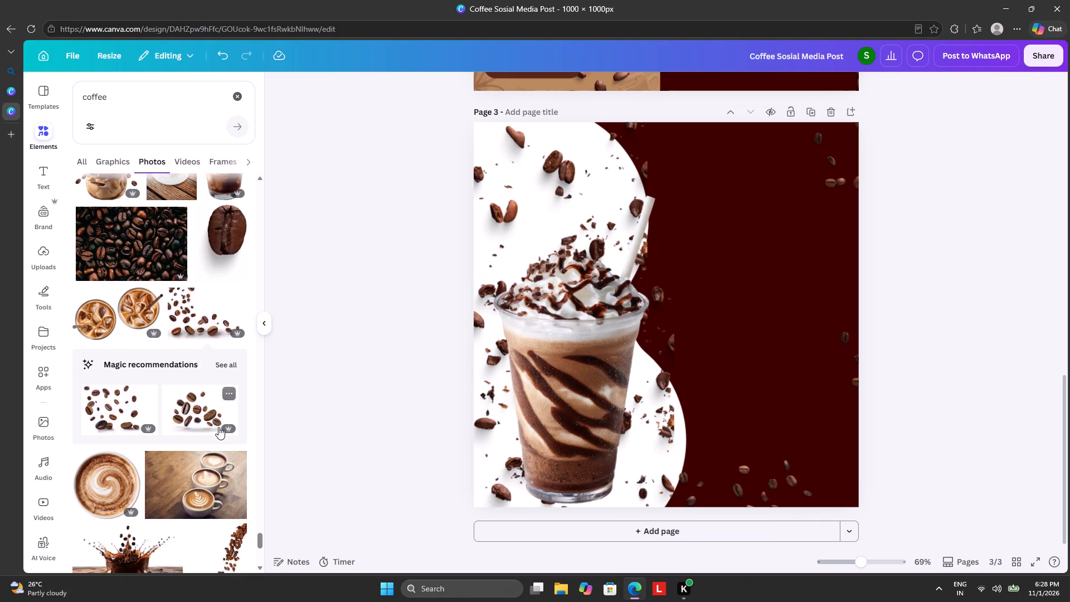
scroll(218, 427, down, 5)
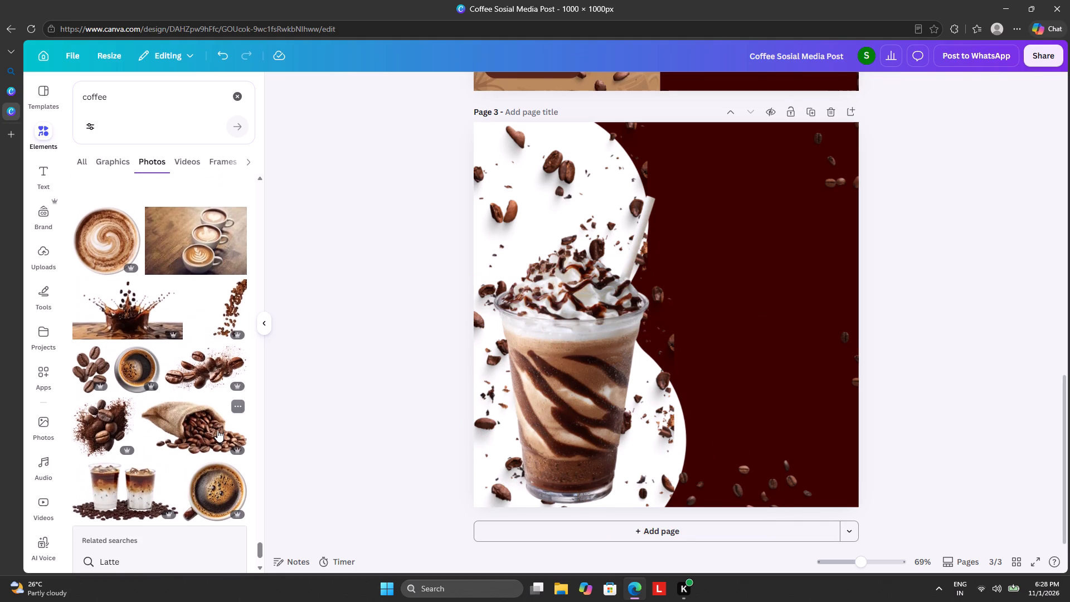
scroll(217, 430, down, 7)
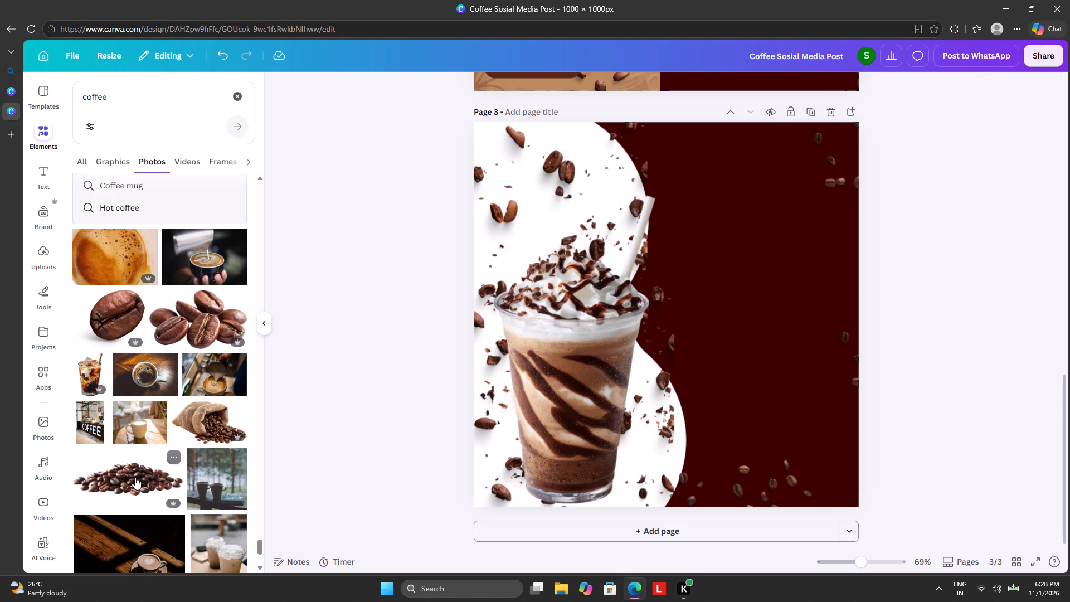
scroll(135, 476, down, 10)
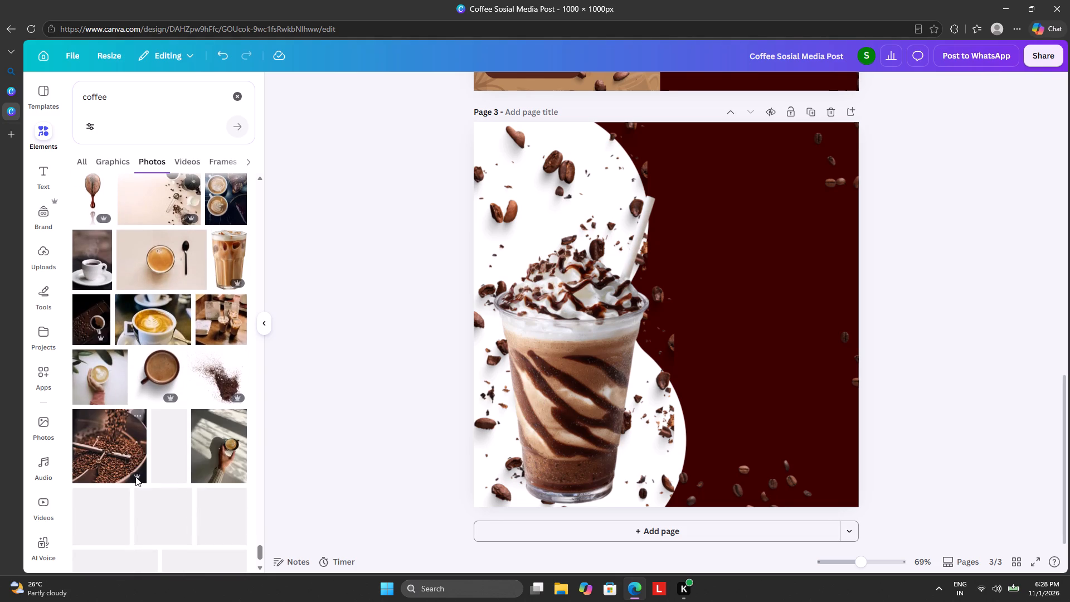
scroll(146, 472, down, 5)
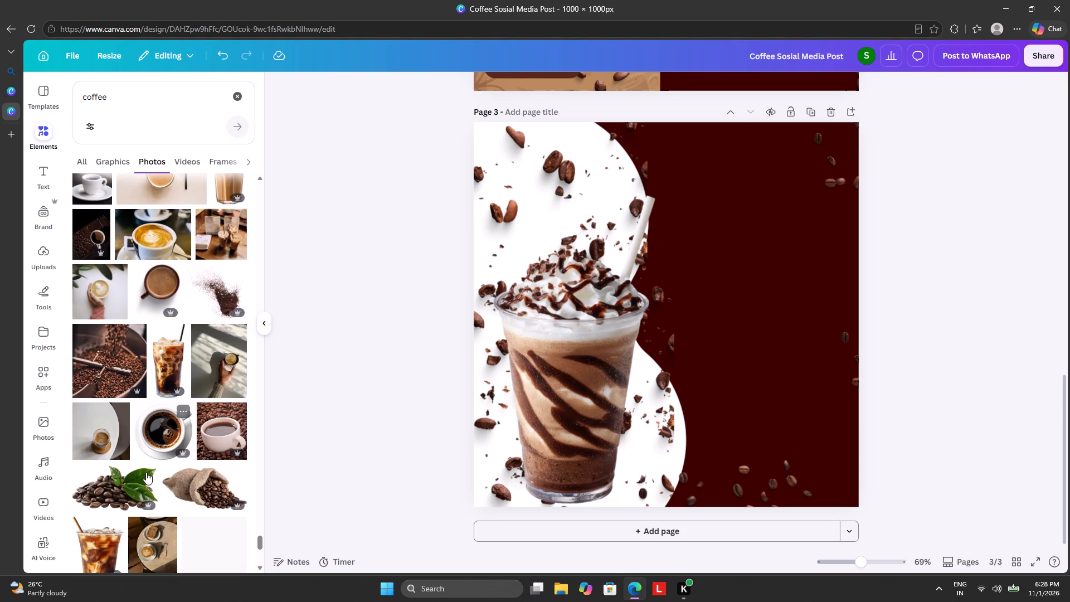
scroll(146, 472, down, 8)
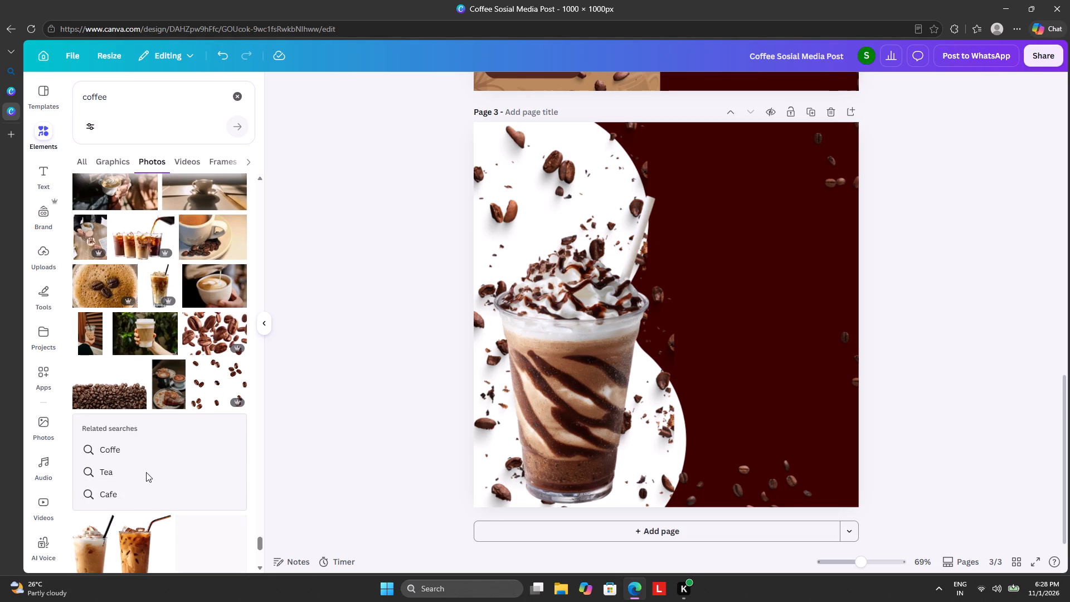
scroll(163, 455, down, 4)
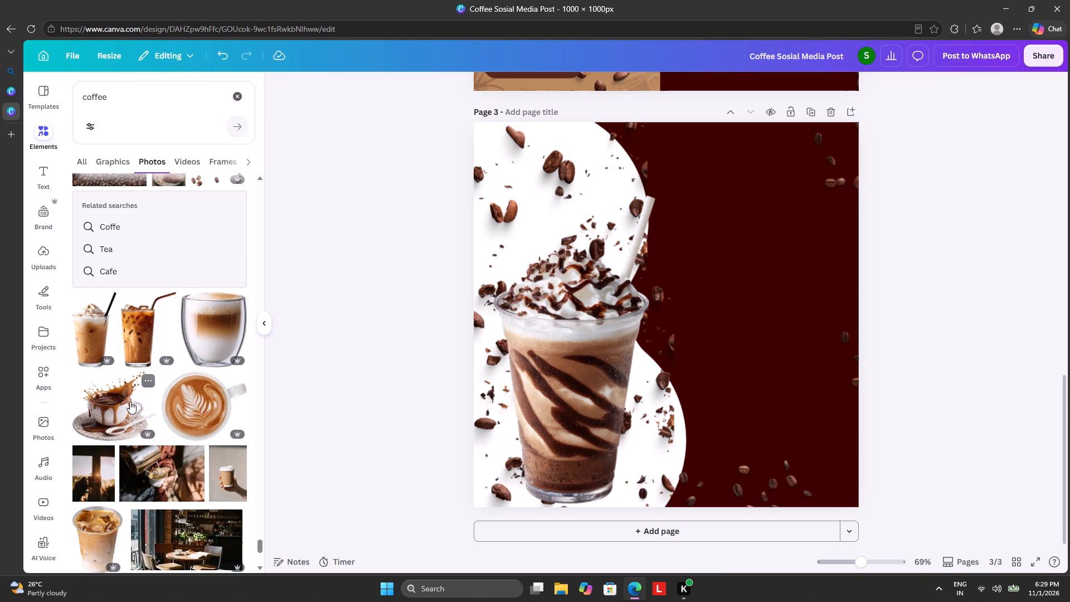
scroll(132, 399, down, 8)
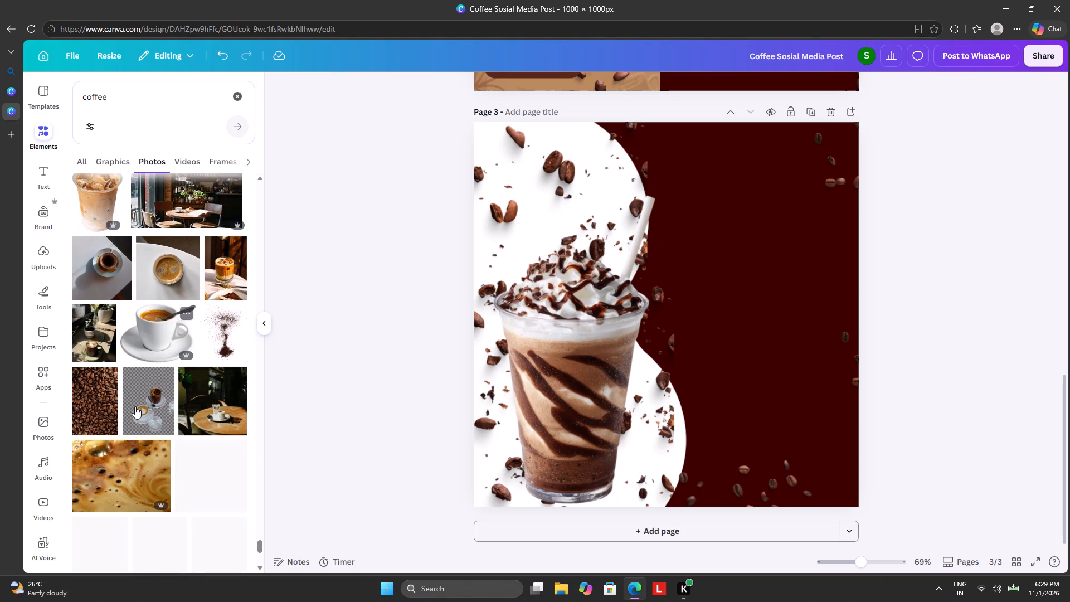
scroll(135, 406, down, 4)
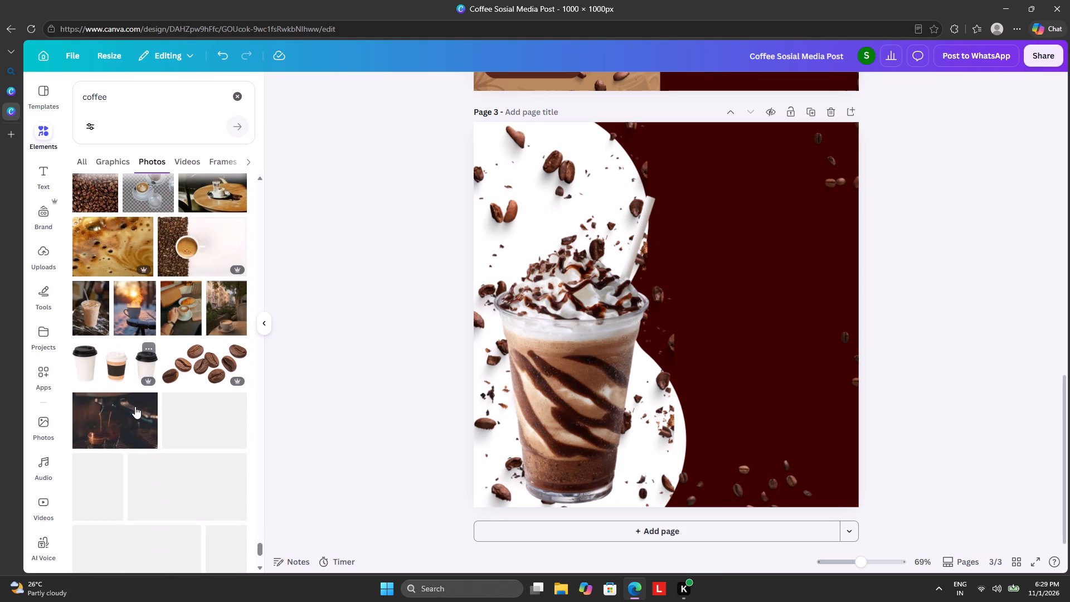
scroll(155, 396, down, 5)
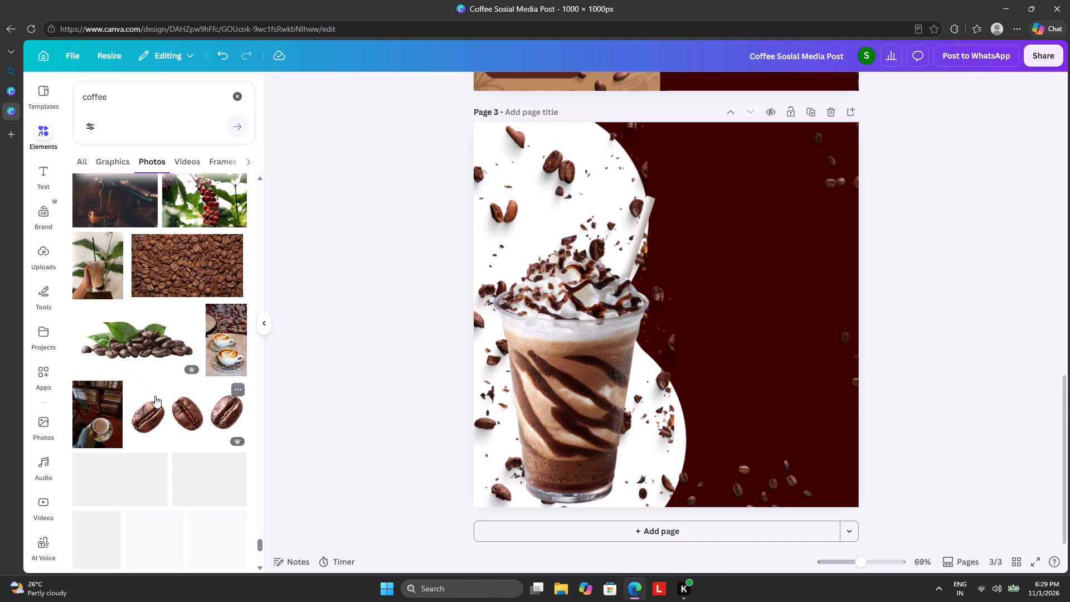
scroll(155, 396, down, 5)
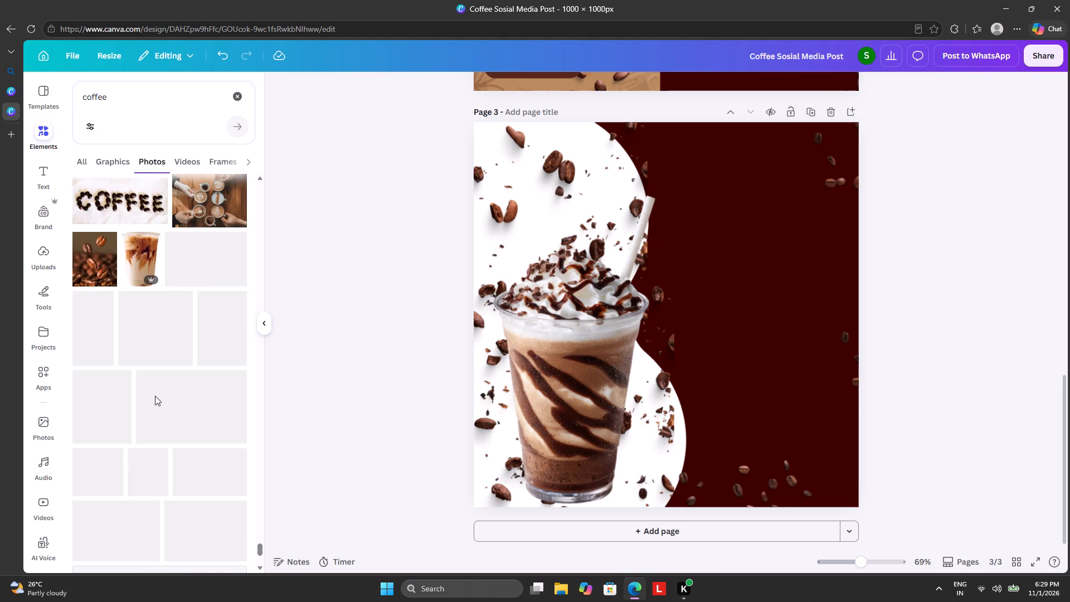
scroll(155, 396, down, 4)
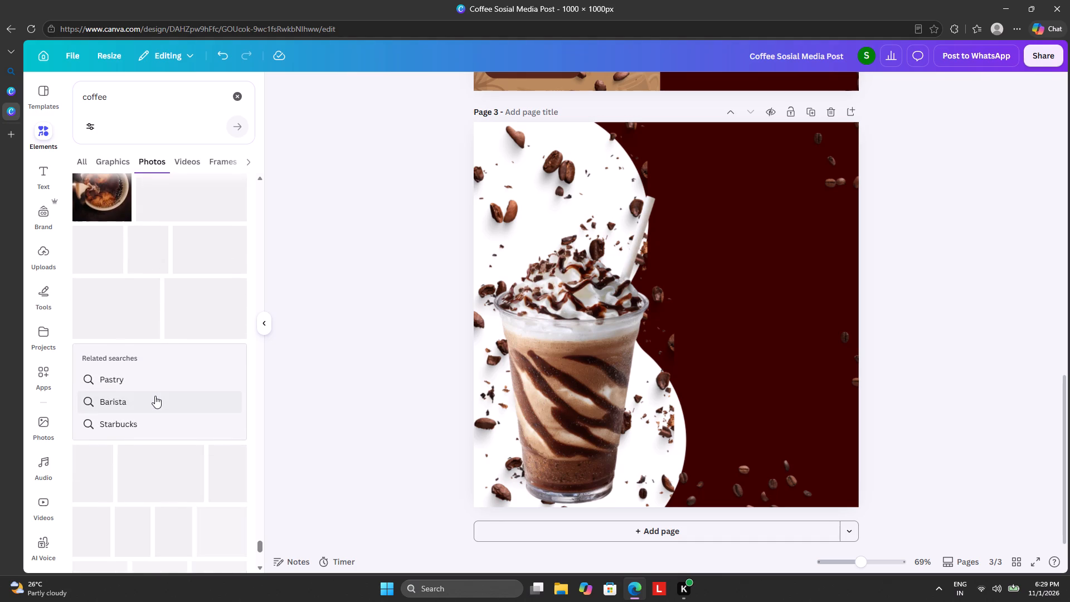
scroll(156, 395, down, 2)
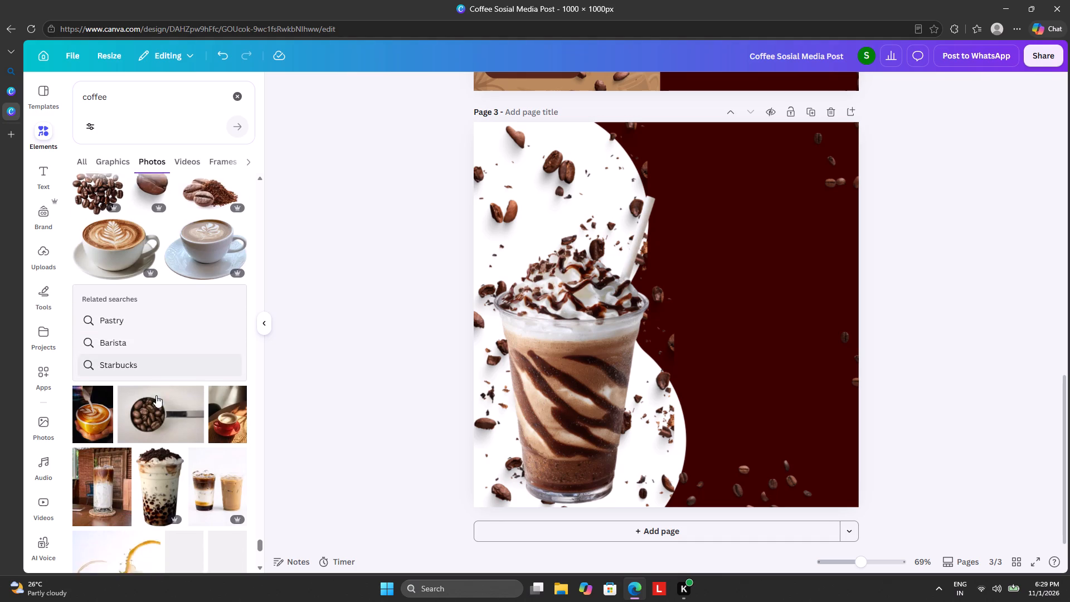
scroll(156, 395, down, 3)
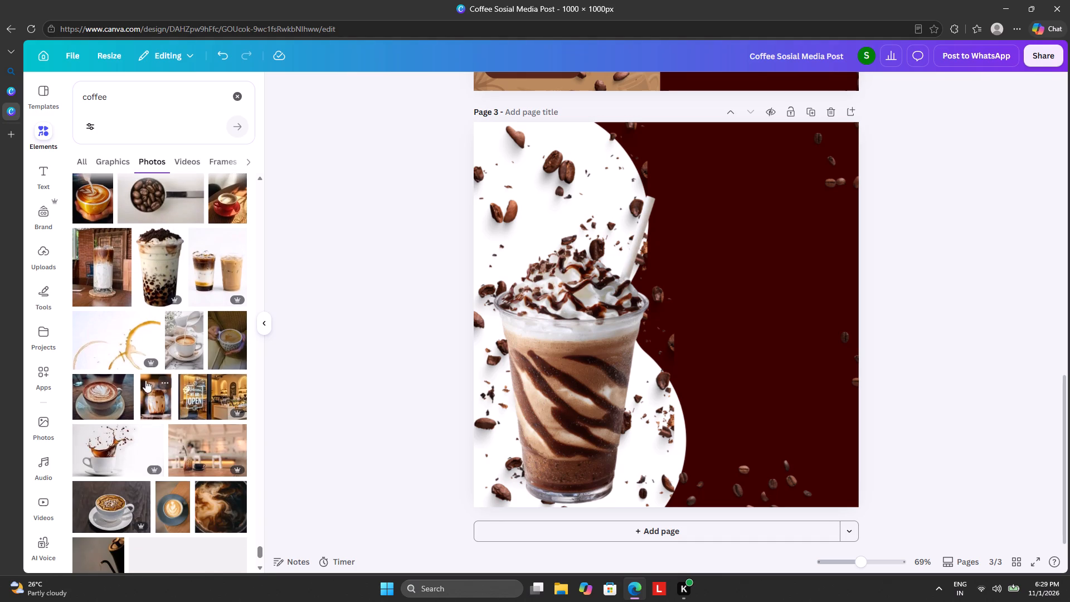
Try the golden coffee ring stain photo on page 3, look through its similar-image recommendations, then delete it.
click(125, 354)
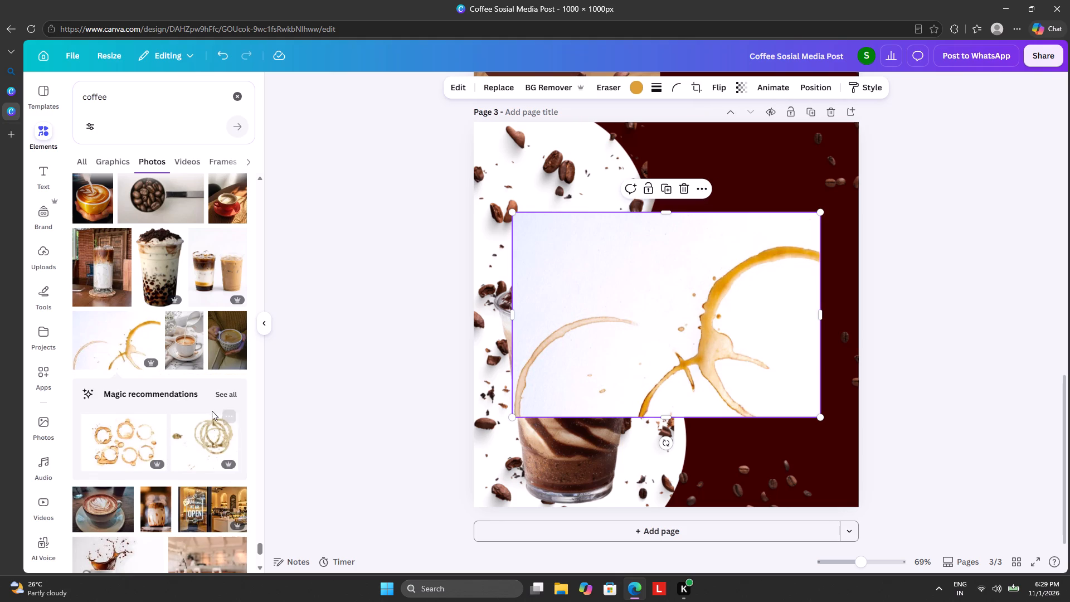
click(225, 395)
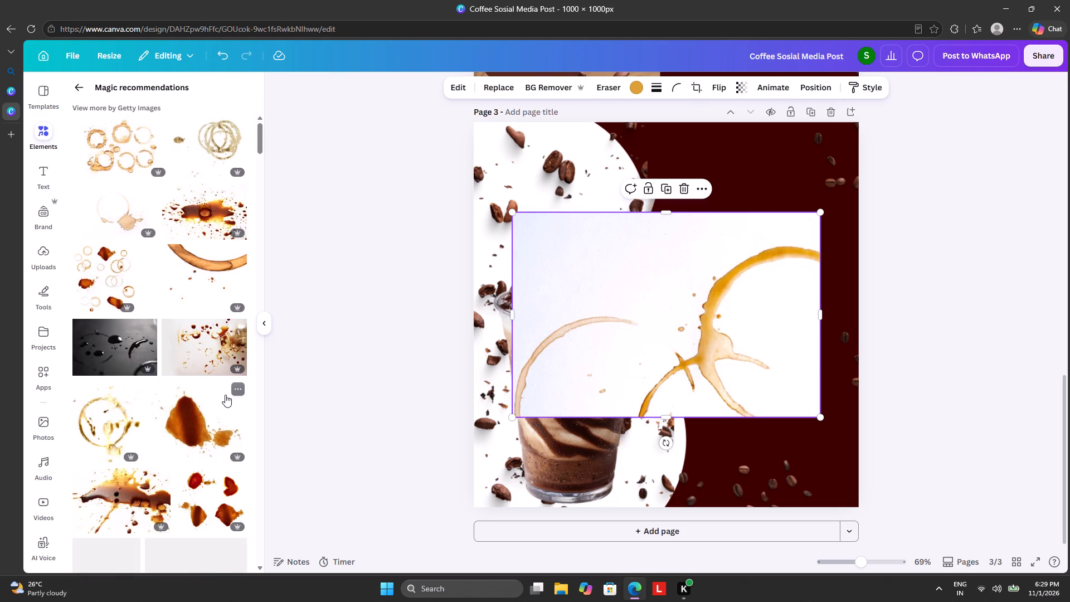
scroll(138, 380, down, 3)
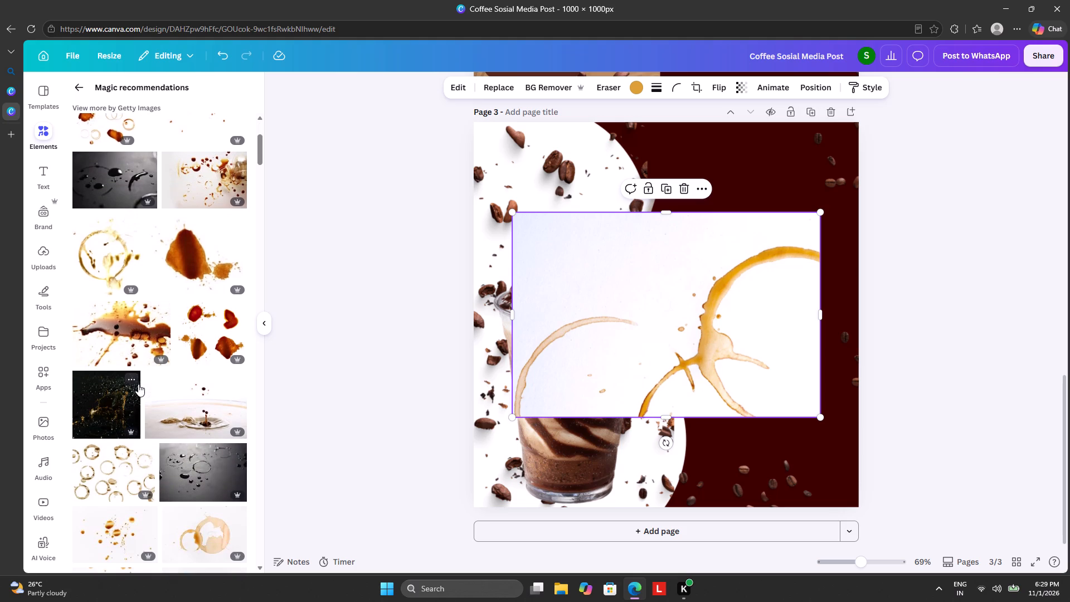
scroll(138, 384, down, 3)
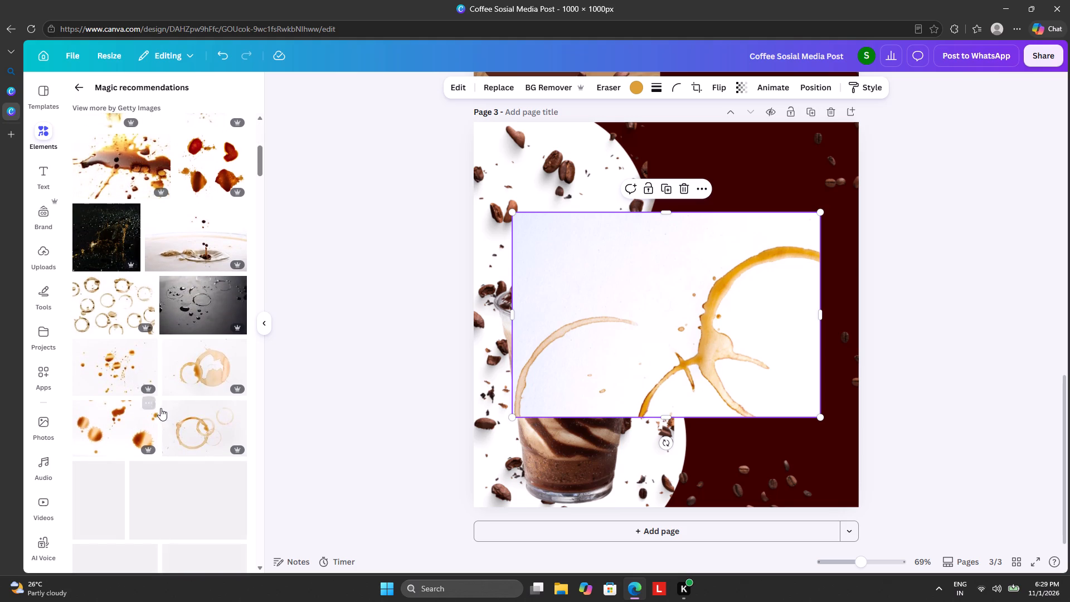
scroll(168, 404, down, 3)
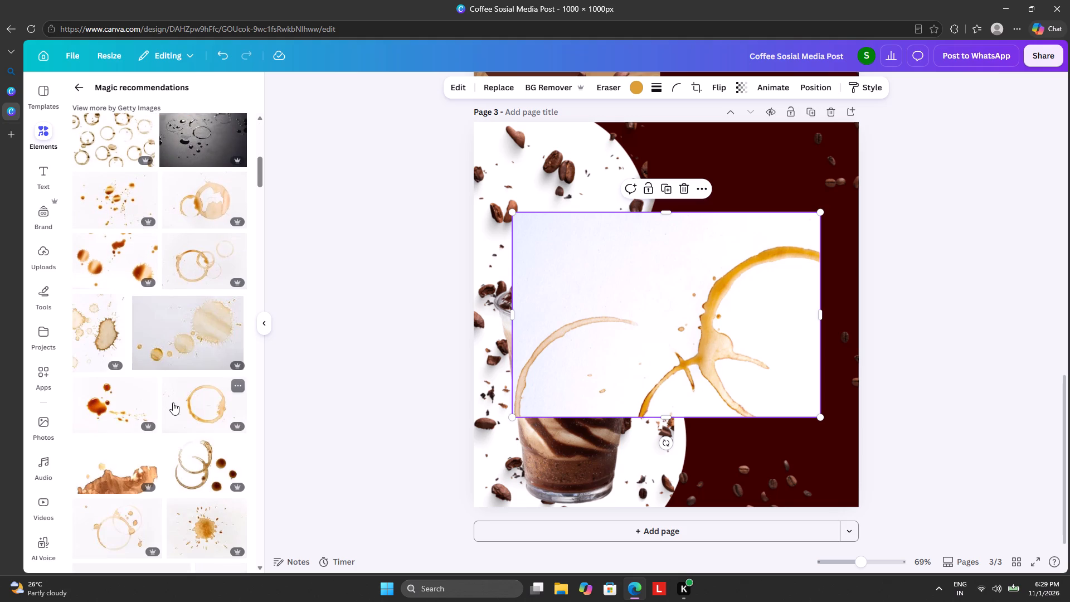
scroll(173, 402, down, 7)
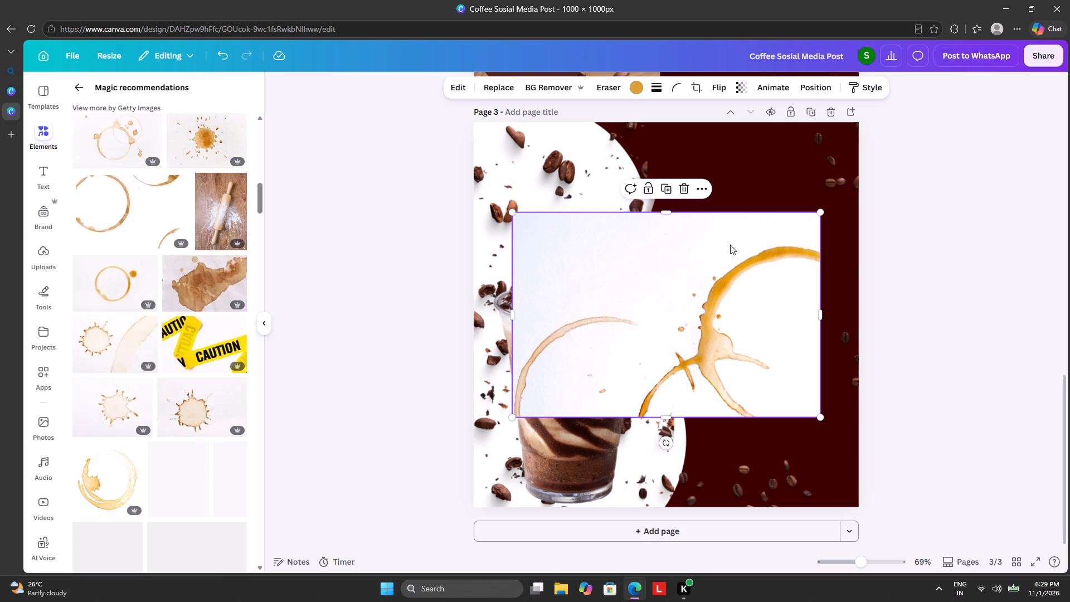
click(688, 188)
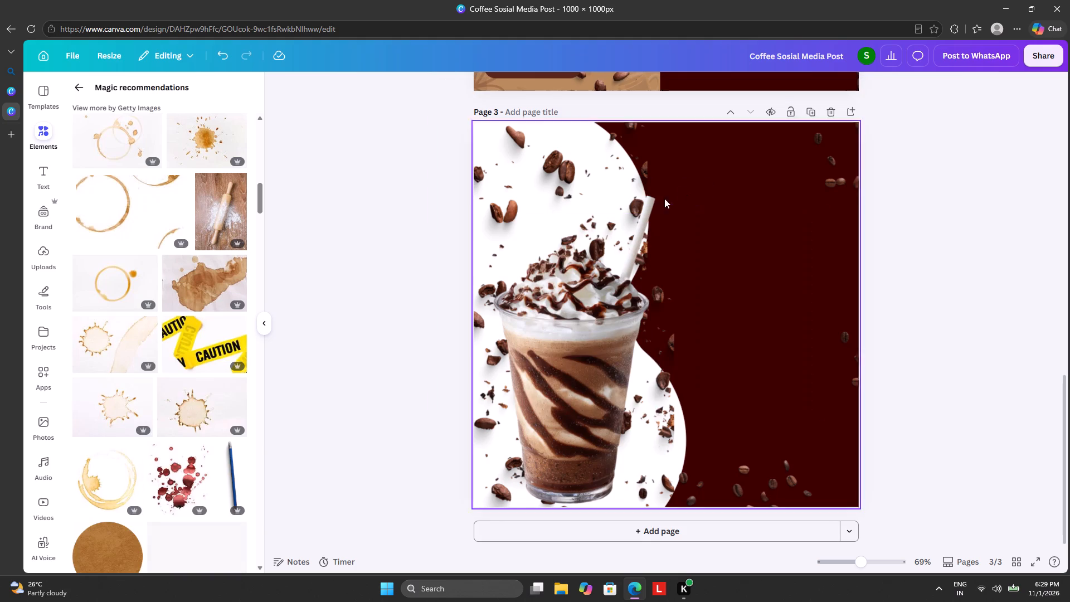
Browse further through the stain recommendations and the coffee photo results for a suitable image.
scroll(275, 390, down, 6)
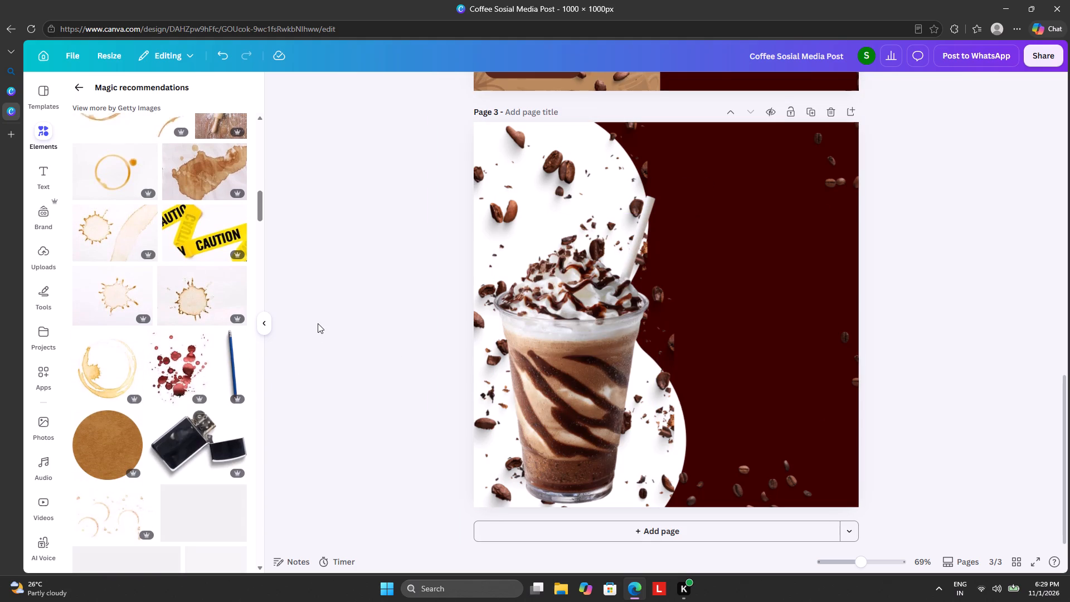
click(318, 323)
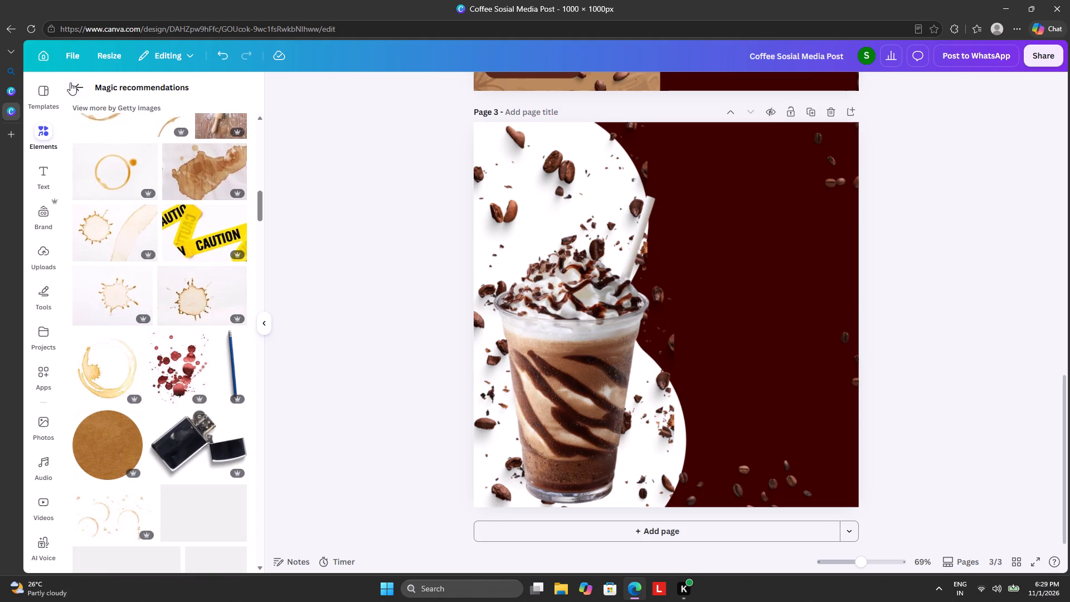
click(70, 84)
scroll(166, 341, down, 4)
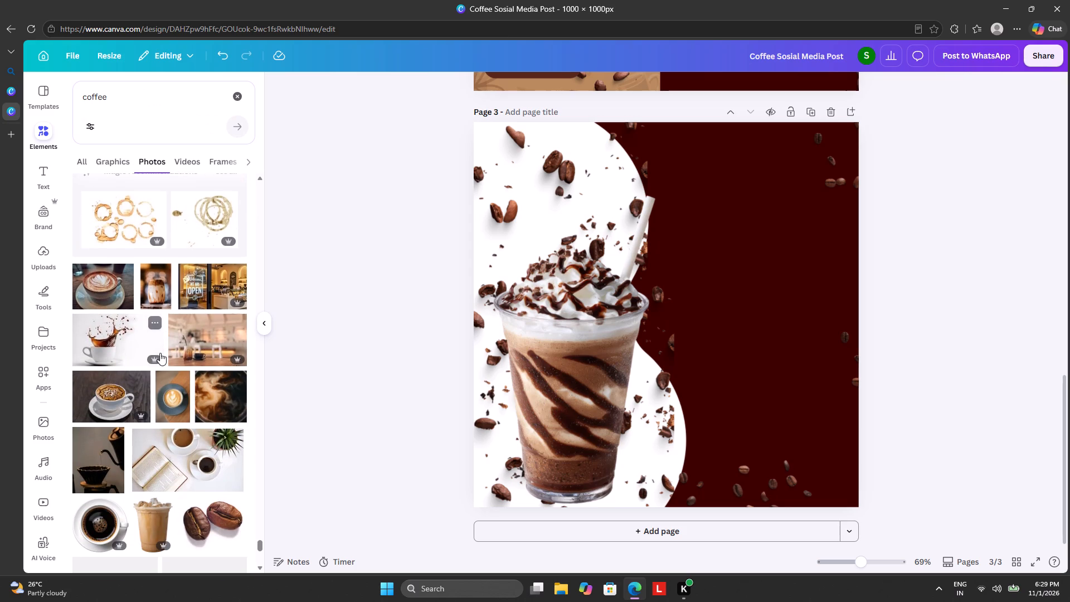
scroll(159, 355, down, 5)
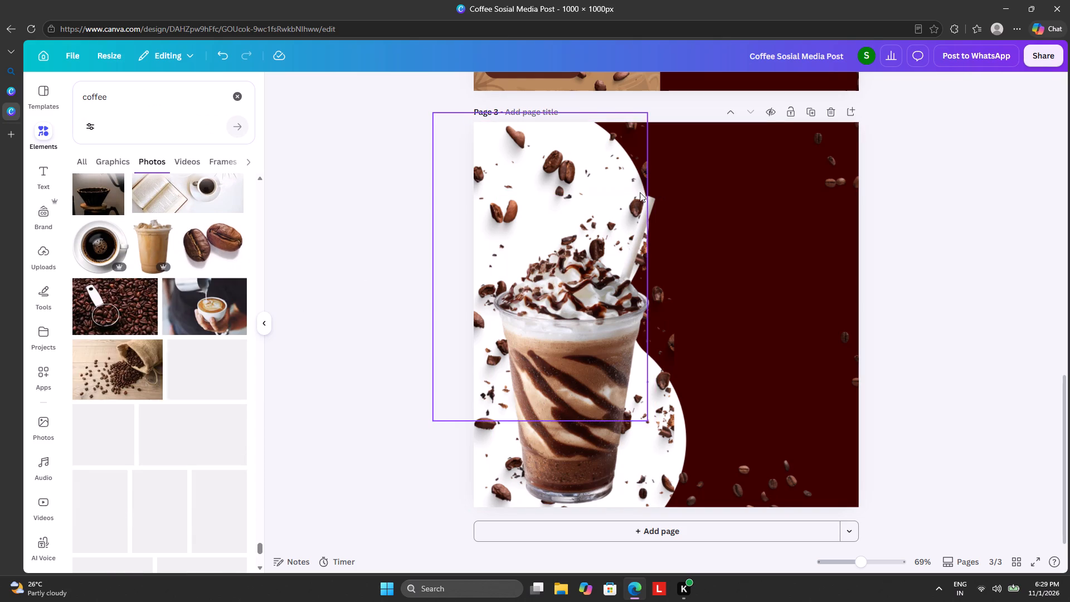
Shrink the upper scattered-beans image on page 3 and move it behind the frappe cup's lower right side.
drag(626, 187, 607, 190)
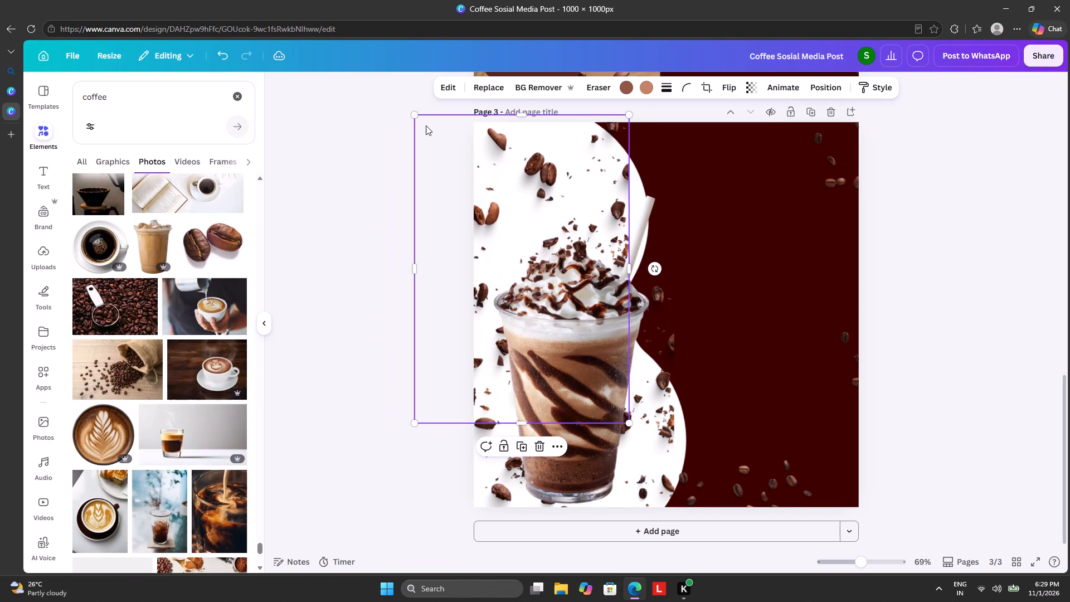
drag(410, 114, 497, 222)
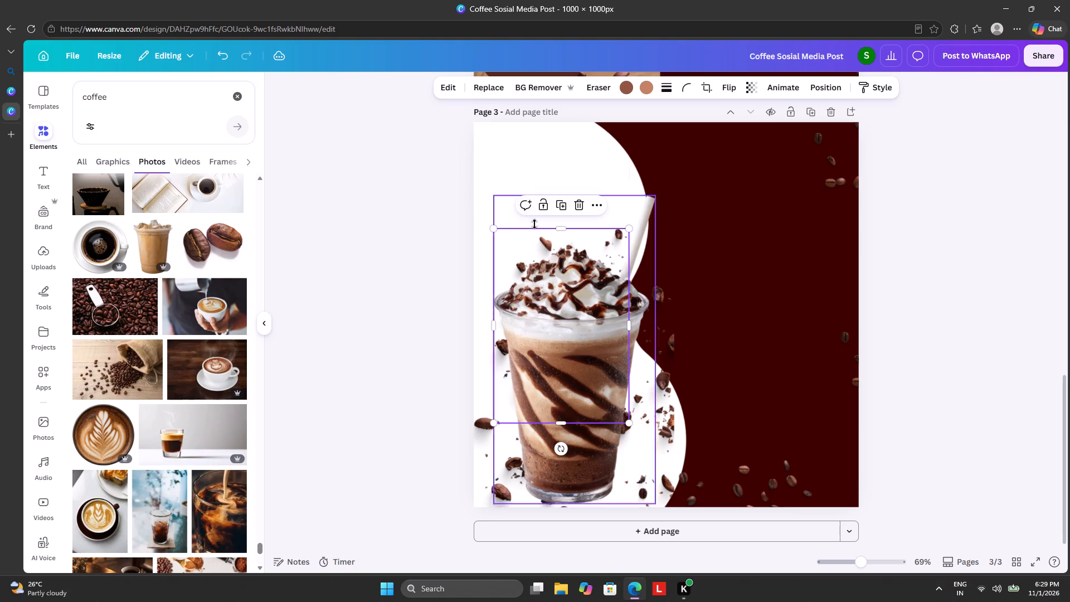
drag(584, 244, 624, 127)
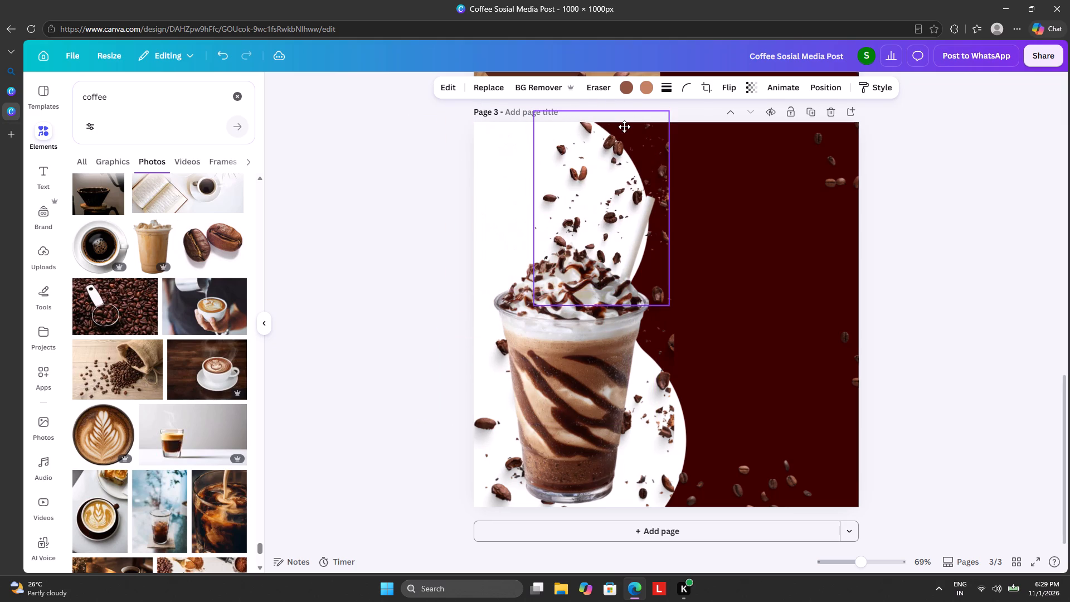
drag(624, 127, 631, 357)
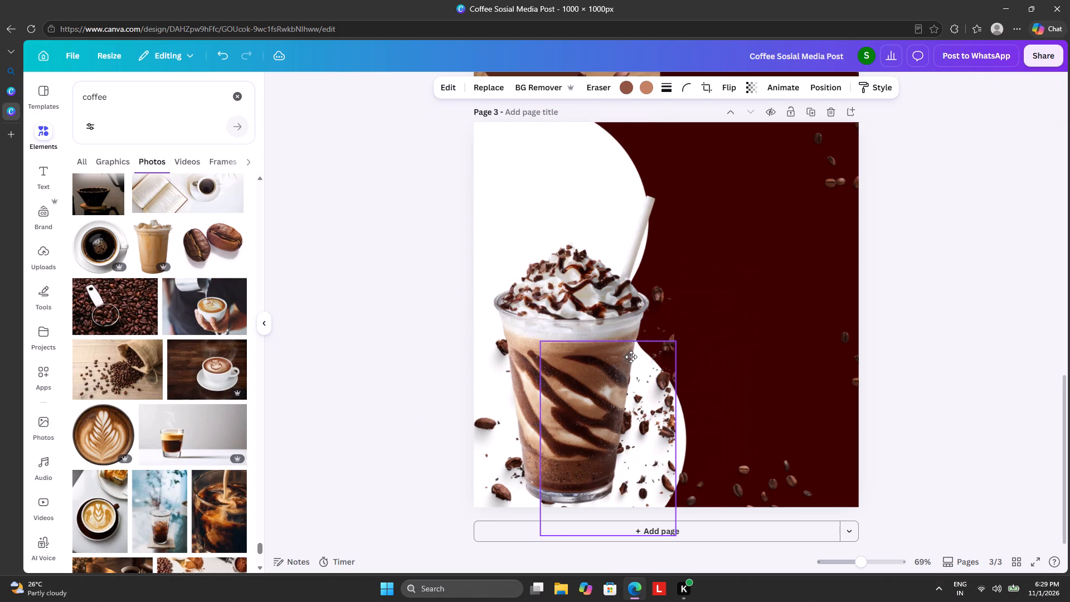
drag(631, 357, 630, 356)
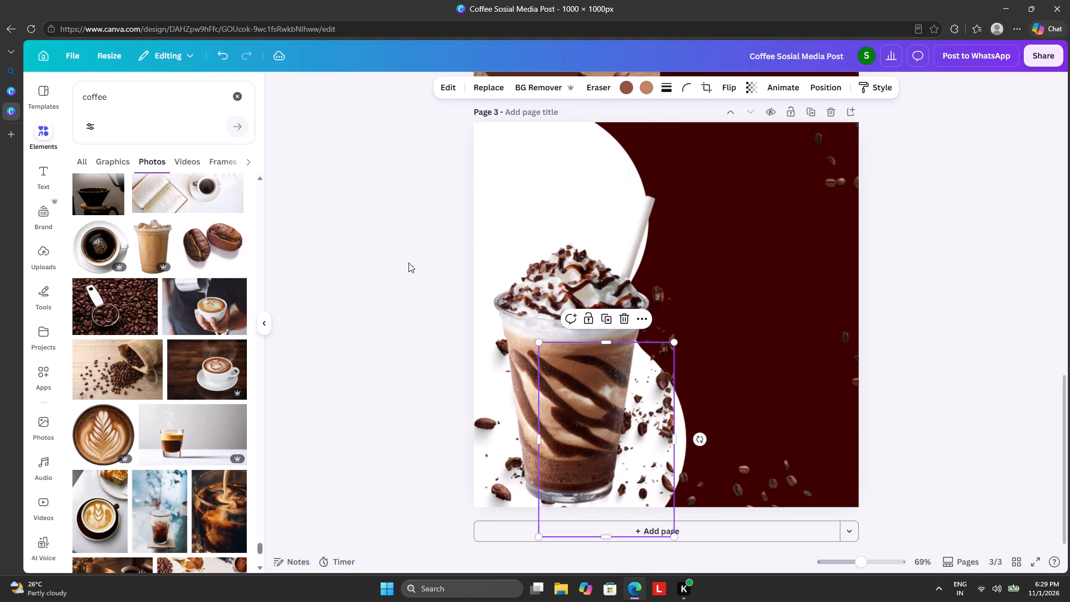
click(408, 261)
Look through the remaining coffee photos and the recently used photos for another bean or splash image.
scroll(192, 399, down, 6)
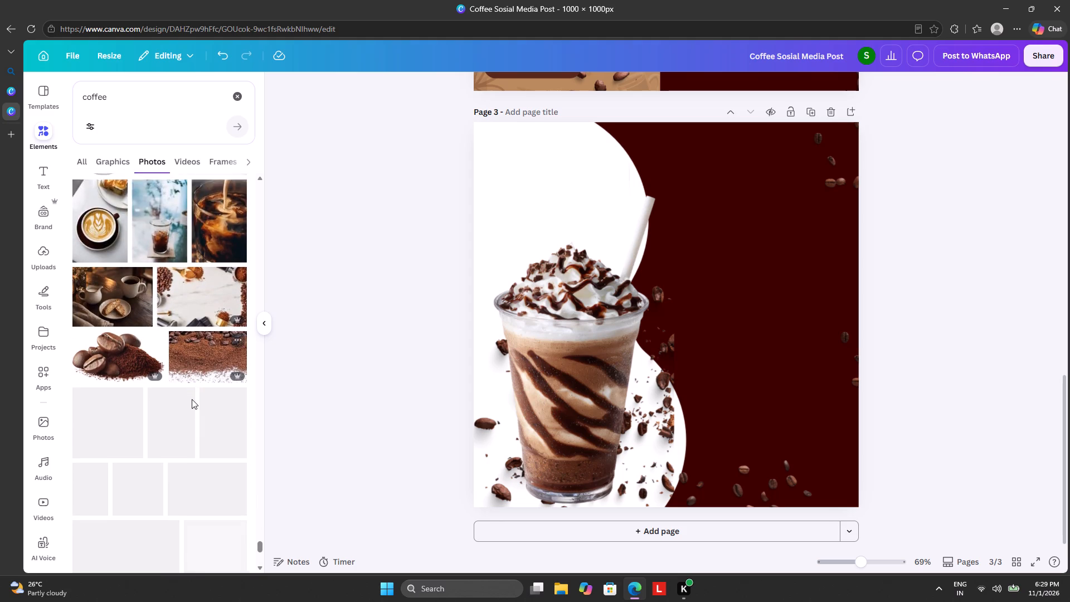
scroll(181, 410, down, 6)
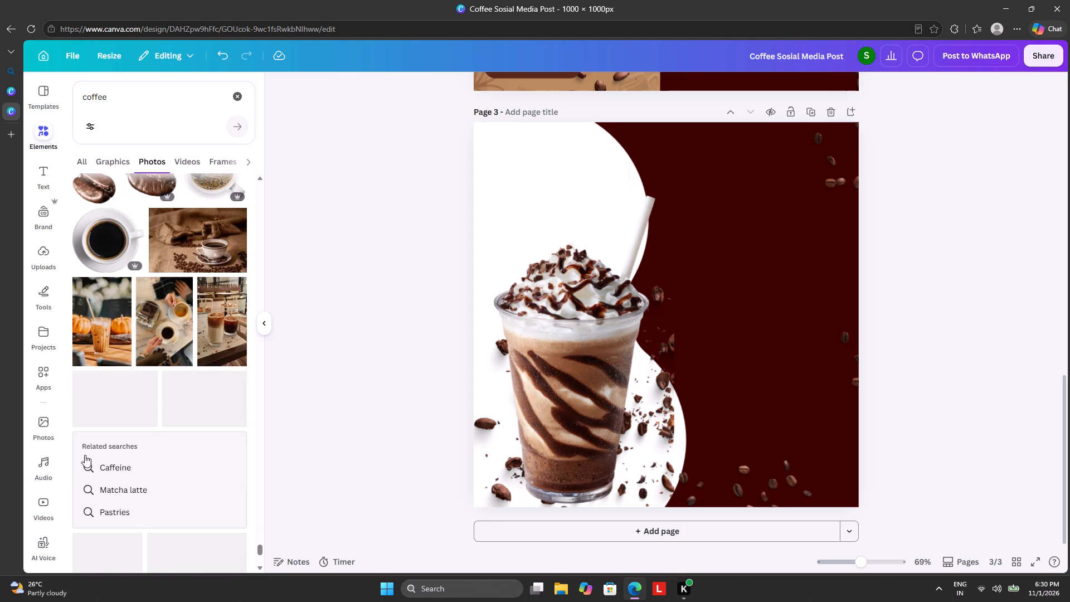
click(48, 425)
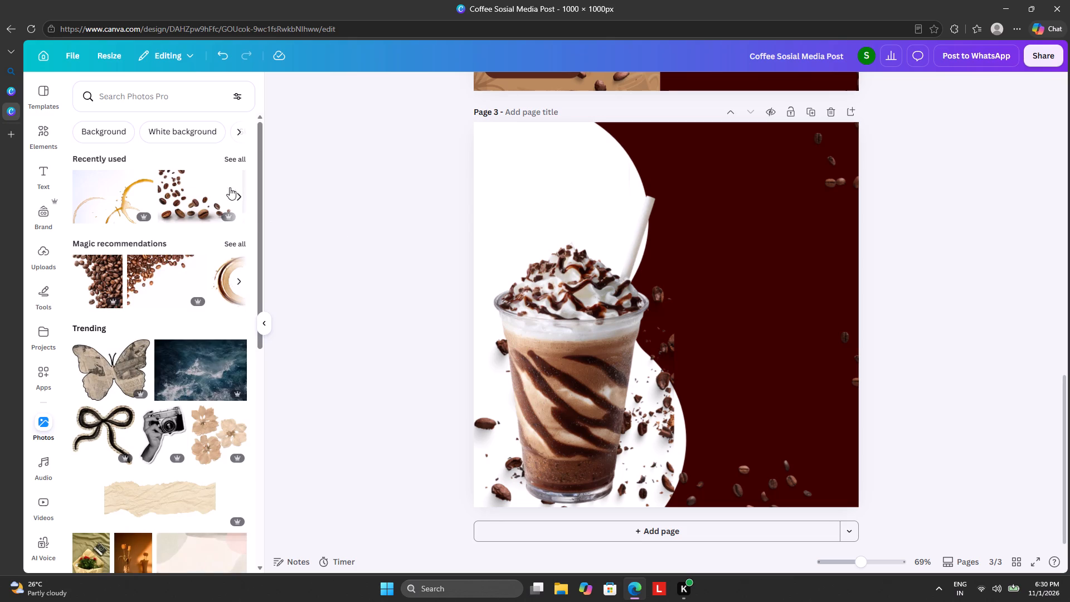
click(237, 154)
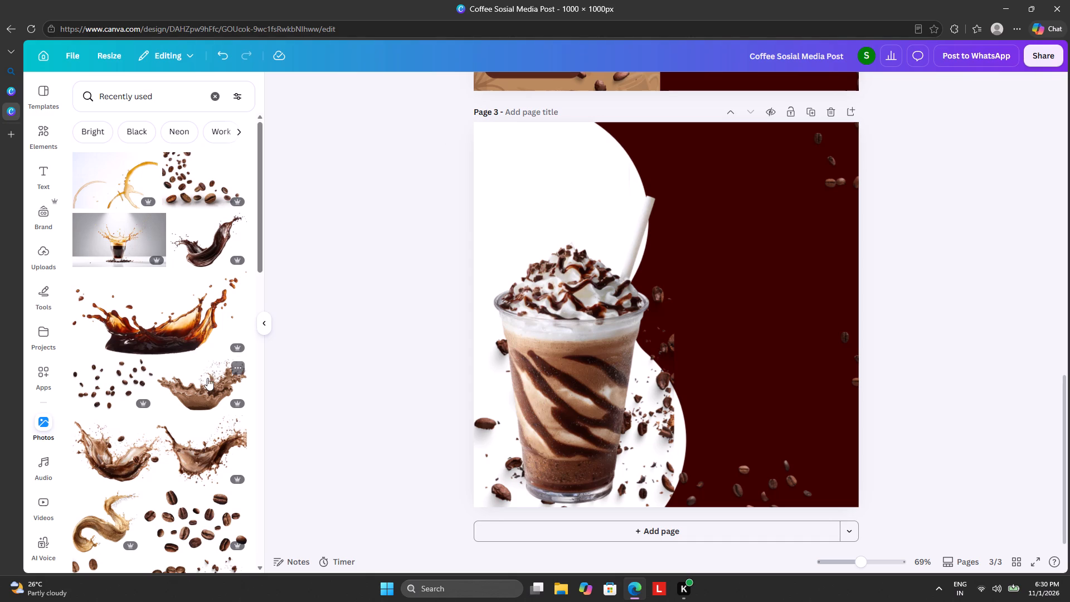
scroll(200, 382, down, 7)
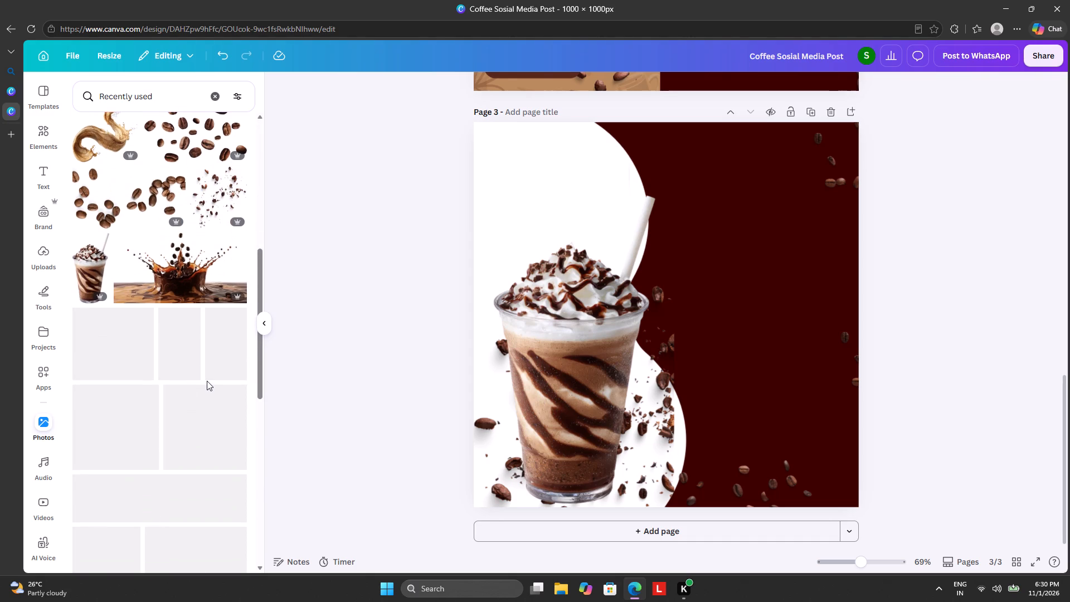
scroll(98, 383, down, 3)
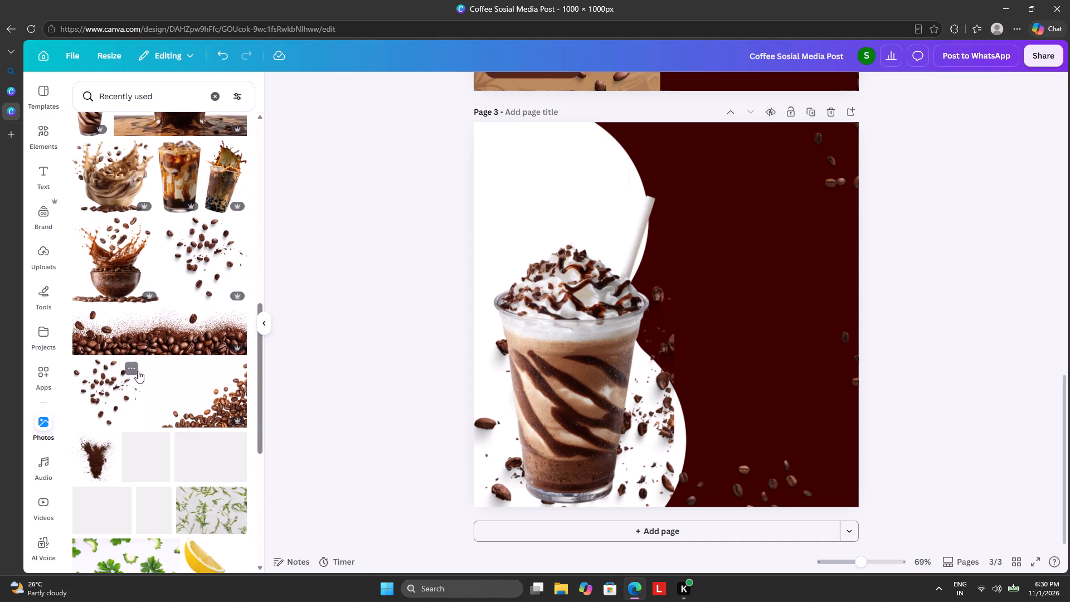
scroll(176, 353, down, 4)
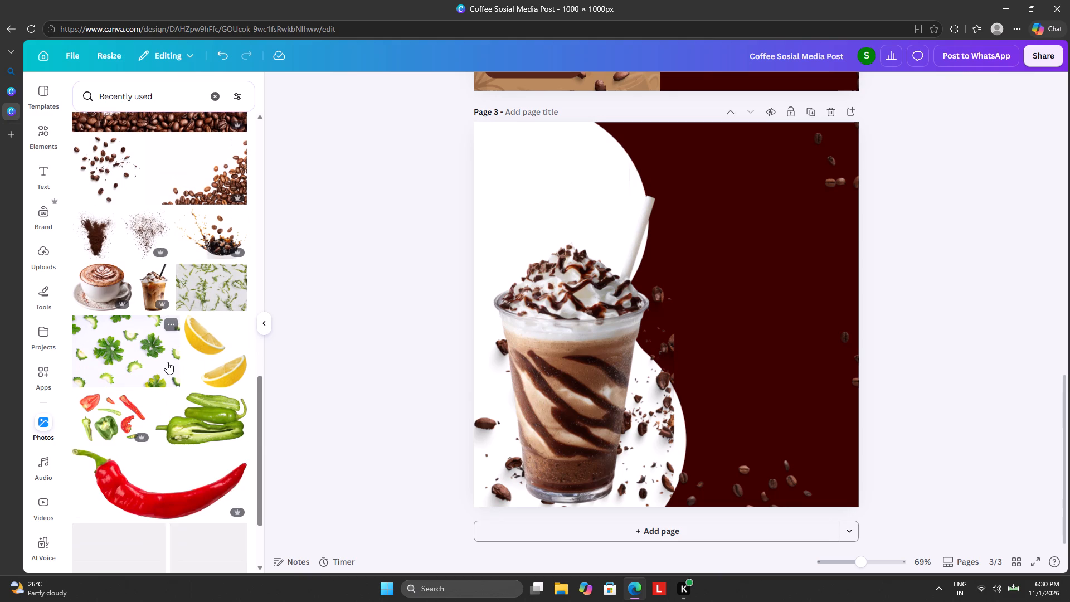
scroll(167, 362, up, 8)
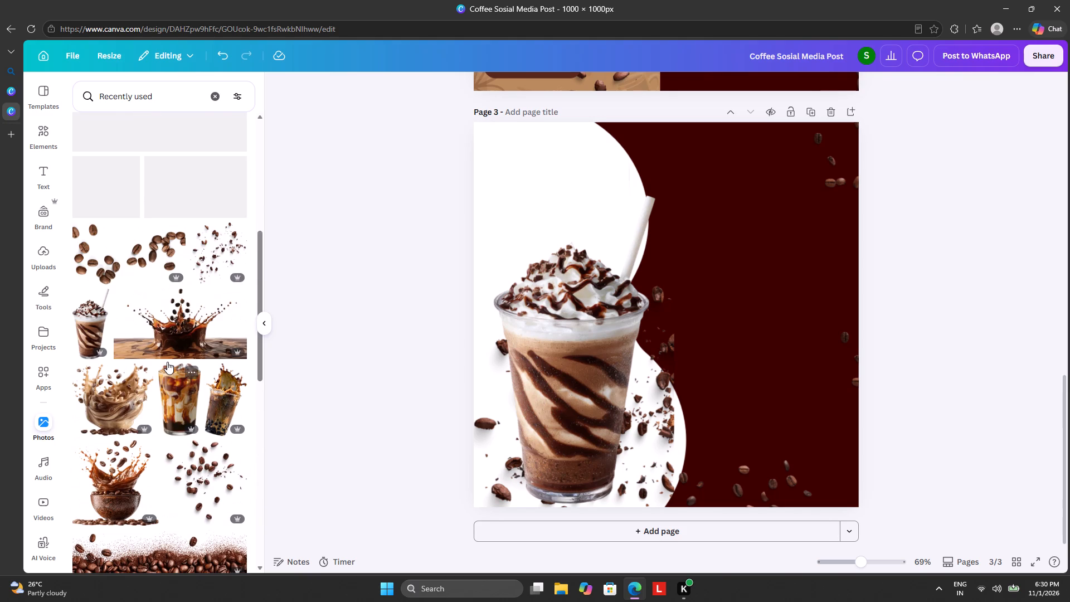
scroll(167, 362, up, 7)
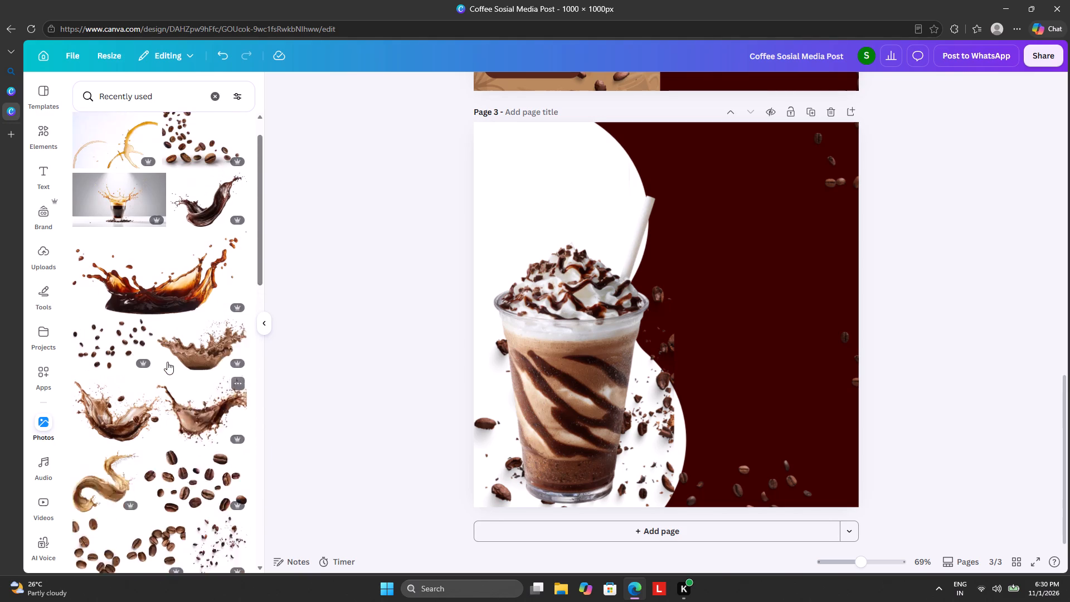
scroll(167, 362, up, 2)
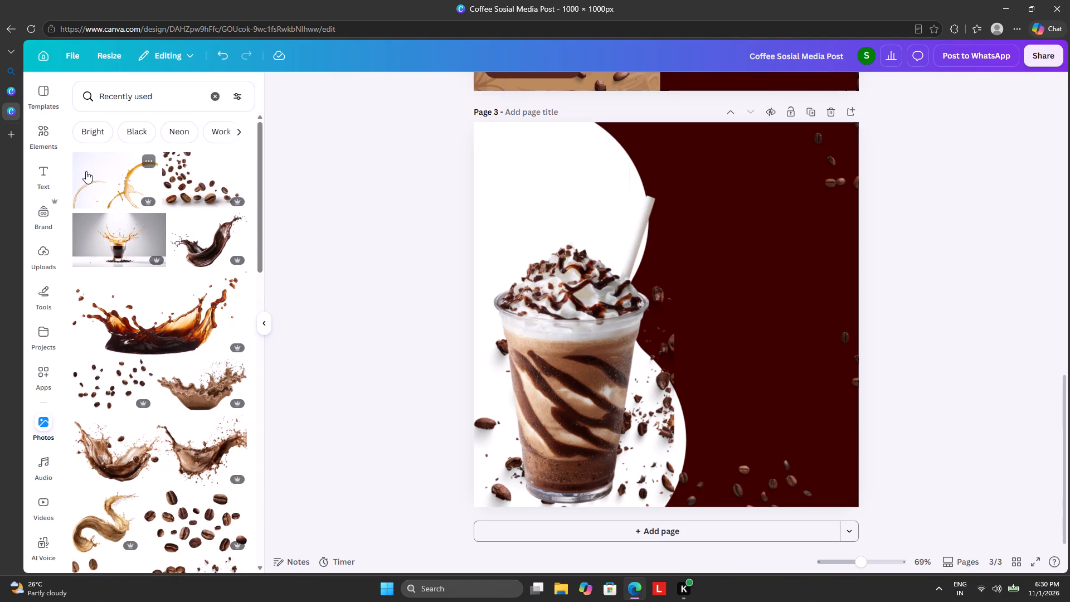
click(216, 93)
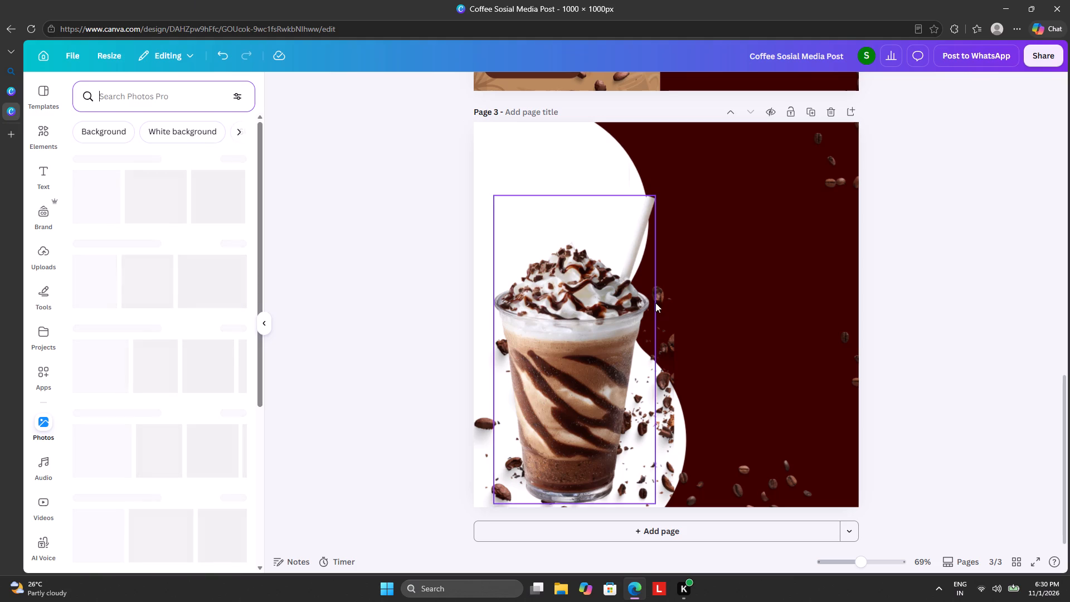
Narrow the scattered-beans image behind the cup's lower half from its right edge.
click(672, 315)
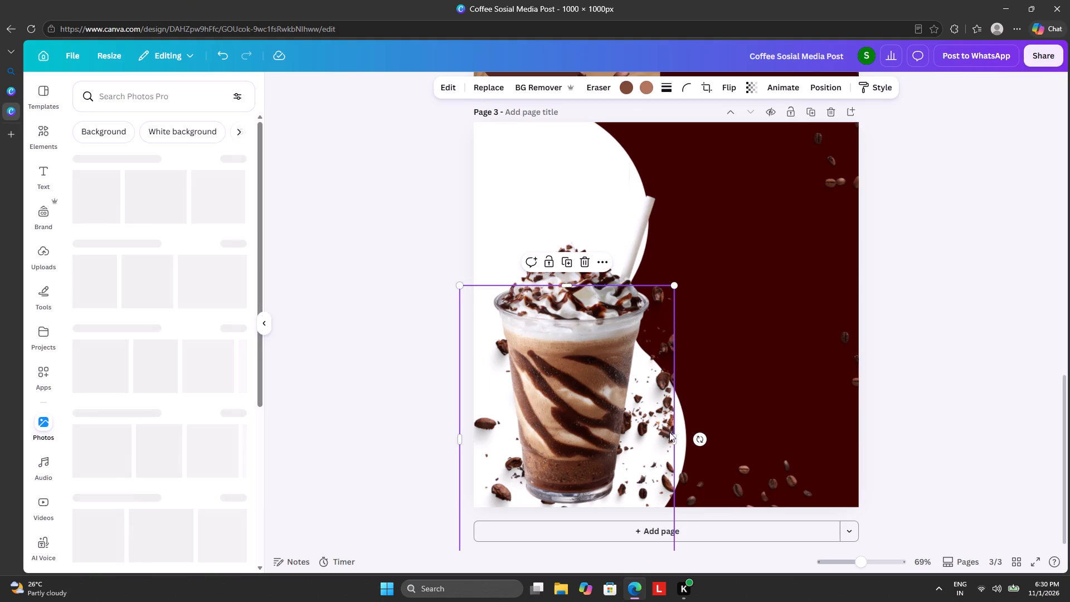
drag(673, 435, 651, 437)
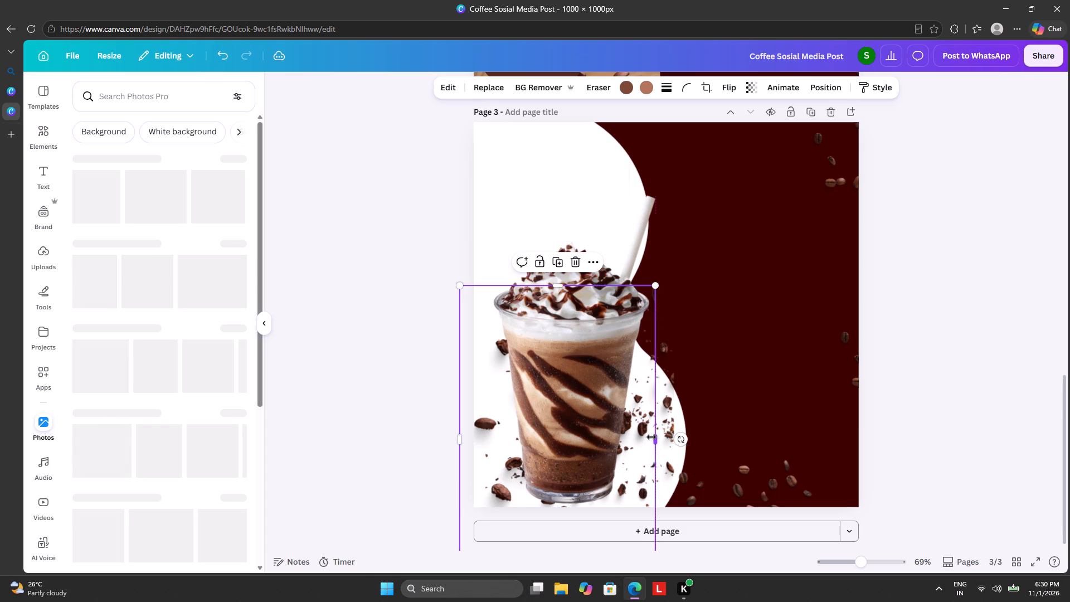
click(344, 188)
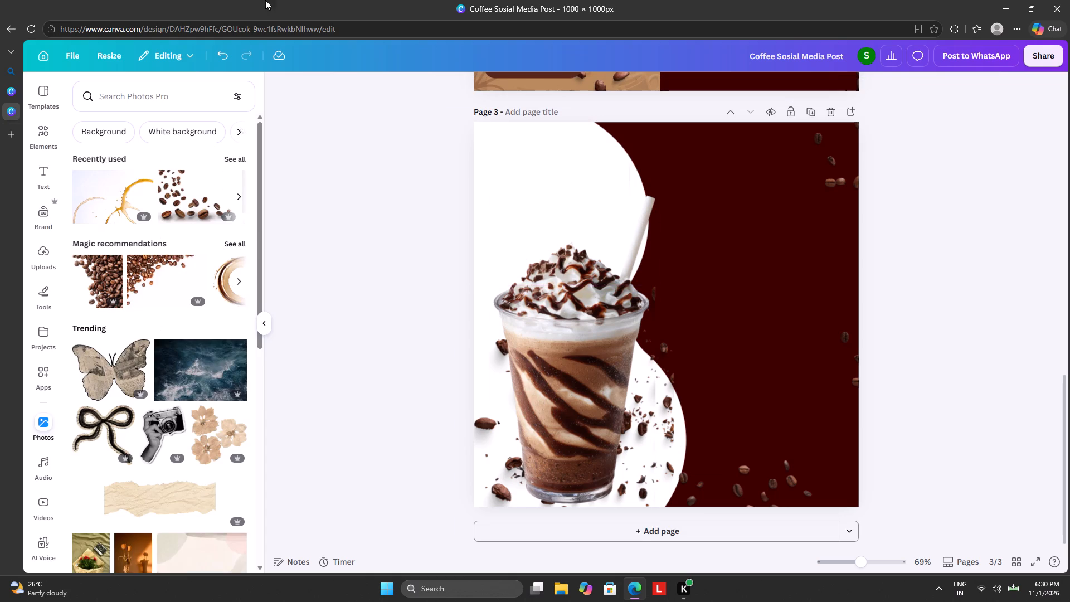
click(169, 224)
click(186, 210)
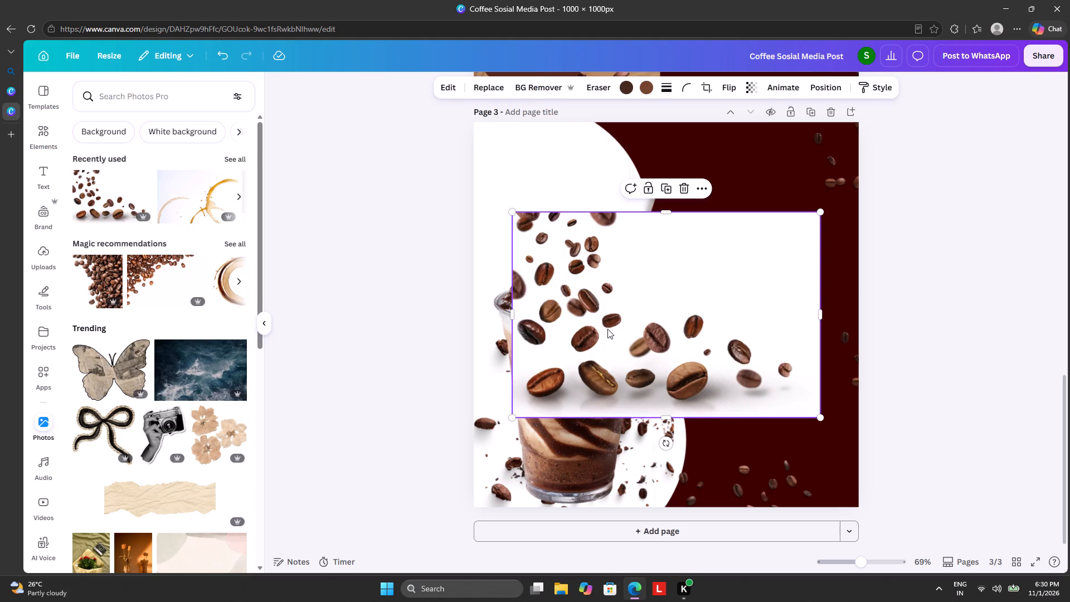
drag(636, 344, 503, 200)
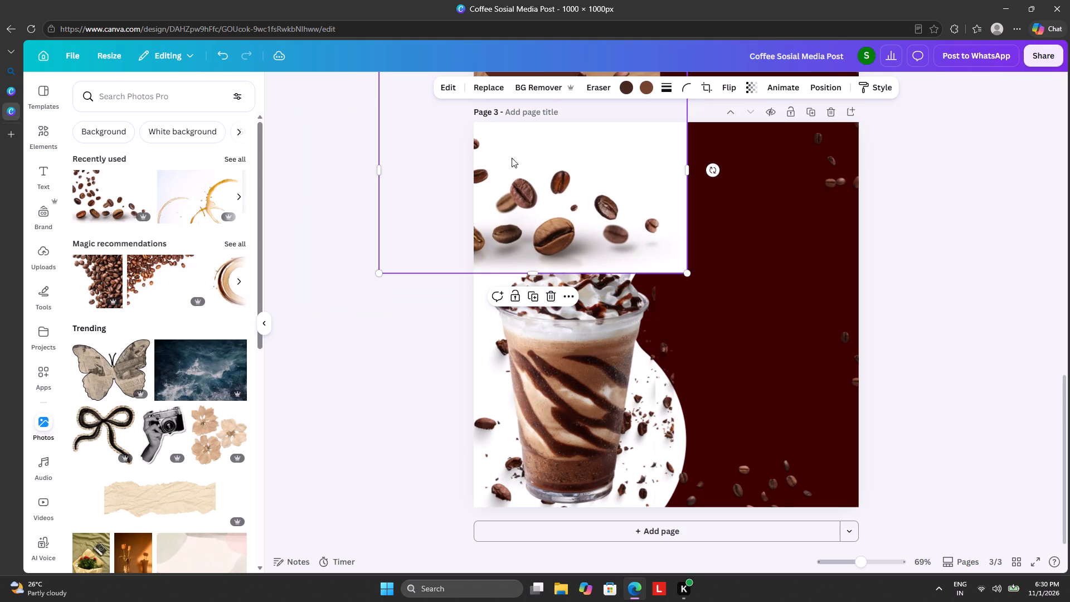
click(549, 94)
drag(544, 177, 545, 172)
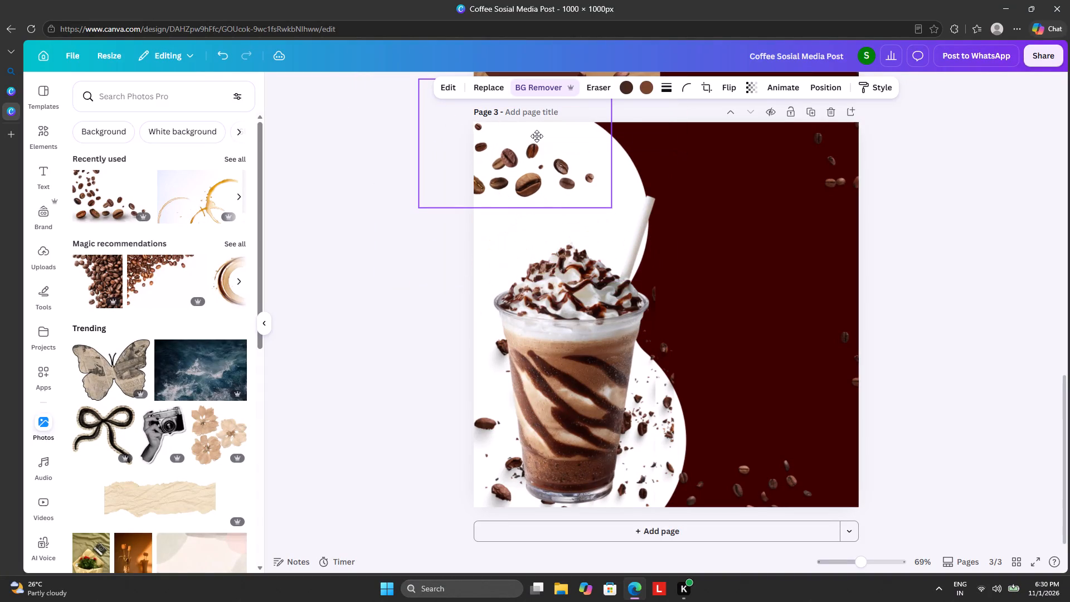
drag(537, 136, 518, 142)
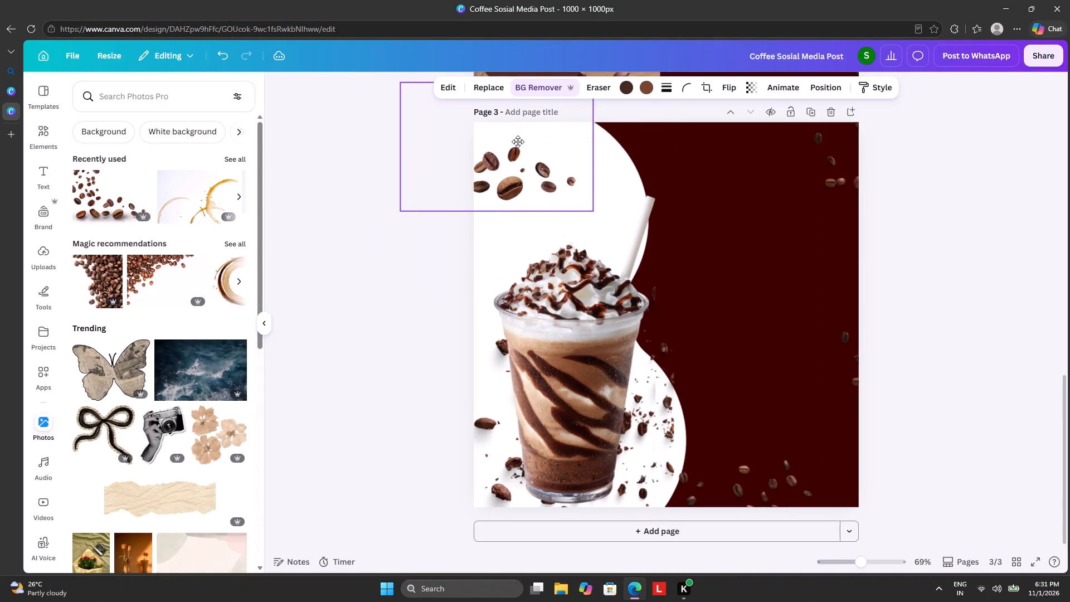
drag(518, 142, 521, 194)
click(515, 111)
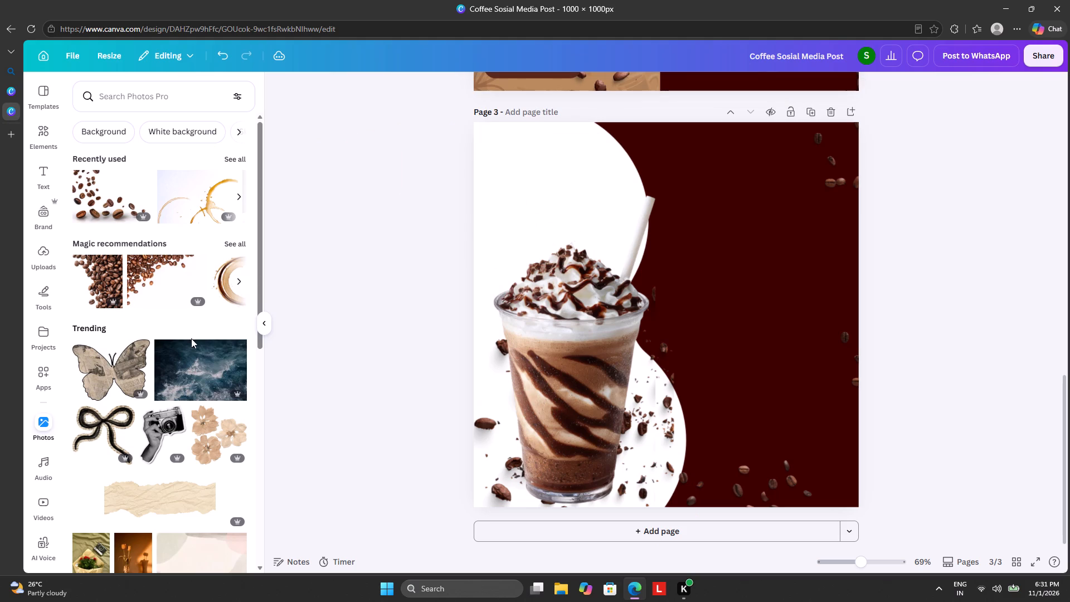
Copy the round 20% OFF badge from page 2 and paste it onto page 3.
scroll(191, 338, down, 4)
scroll(190, 337, up, 5)
scroll(488, 194, up, 5)
scroll(604, 136, up, 4)
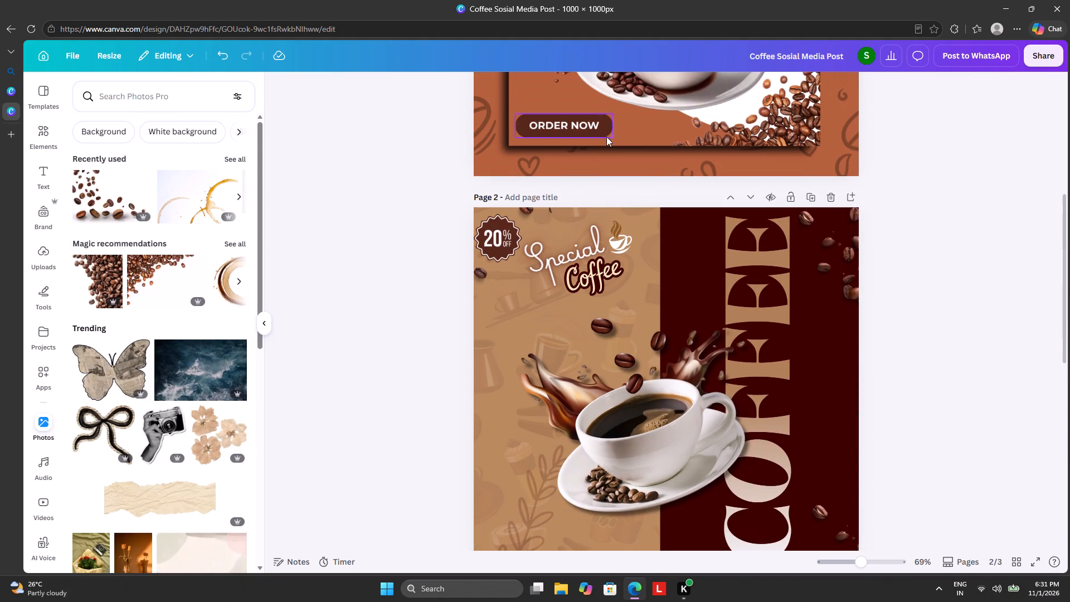
click(501, 238)
right_click(501, 239)
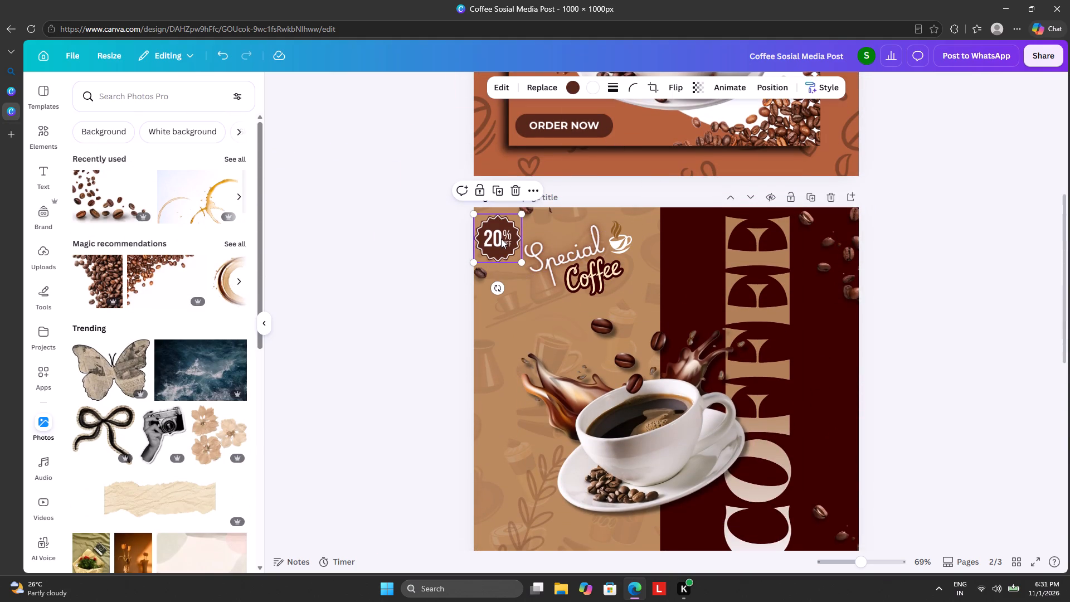
click(537, 239)
scroll(537, 241, down, 6)
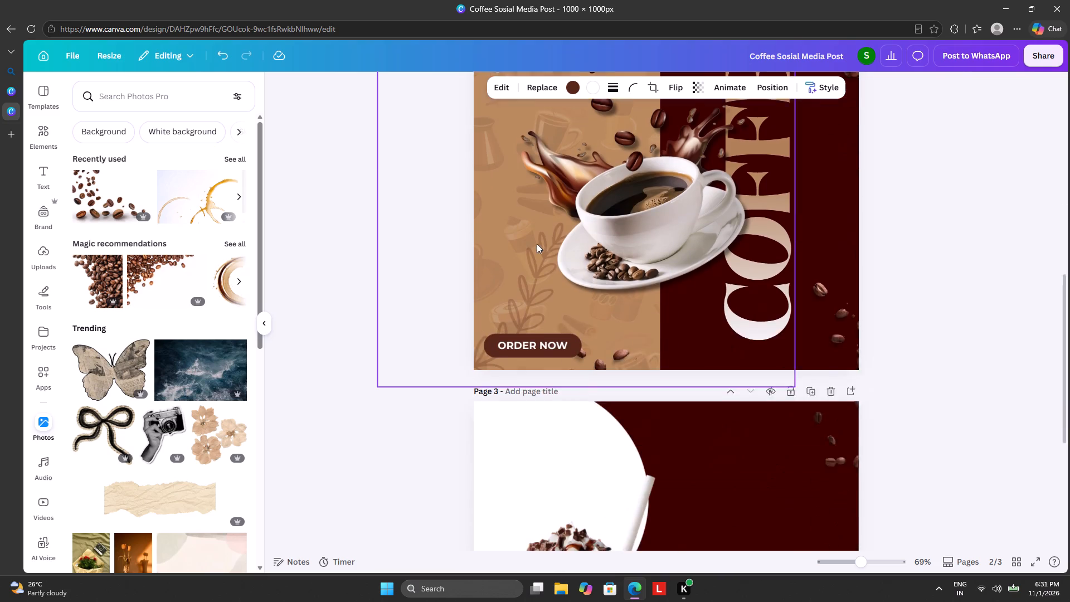
scroll(537, 244, down, 2)
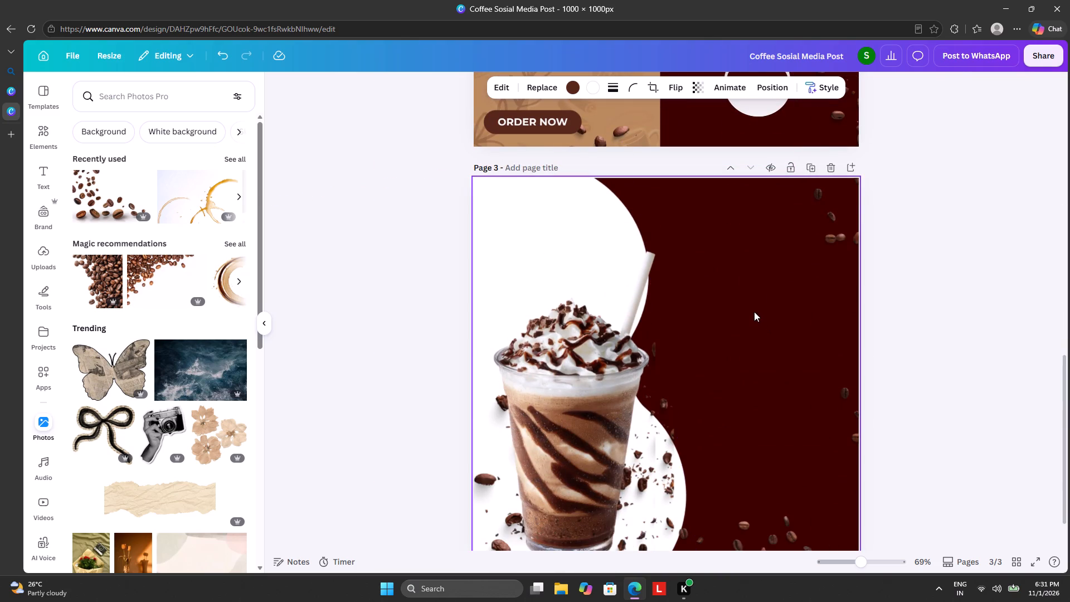
key(ctrl+v)
Copy the slanted "Special" script text from page 2 and paste it onto page 3.
scroll(621, 239, up, 5)
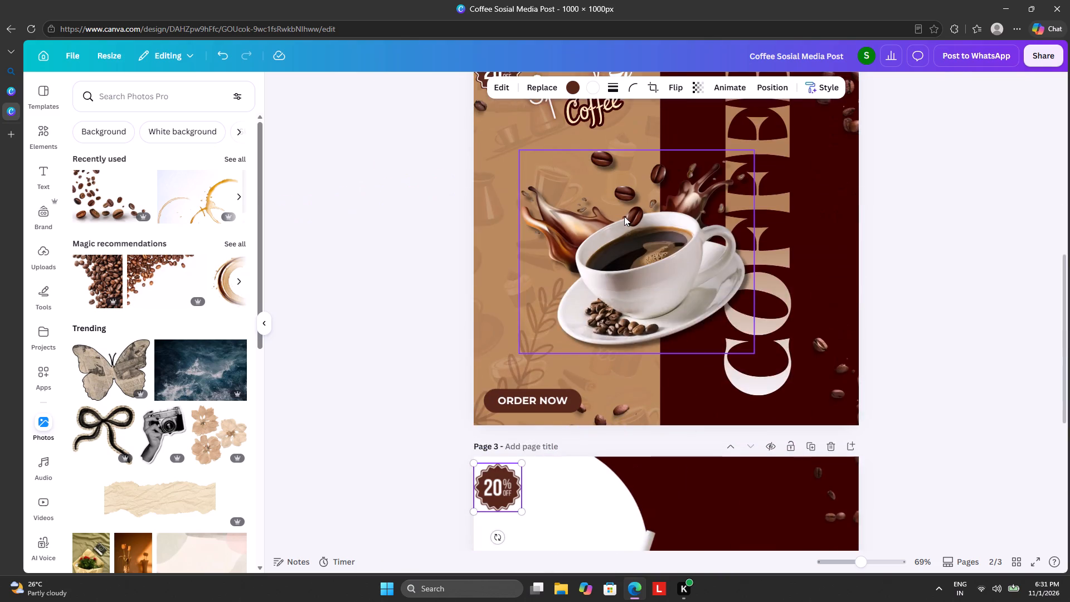
scroll(624, 216, up, 5)
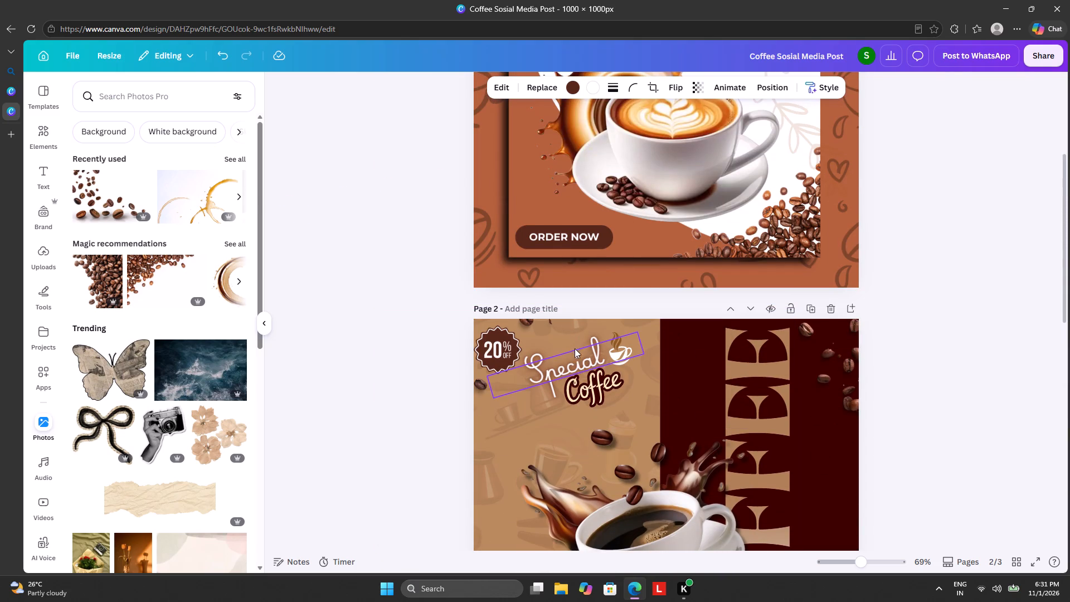
right_click(560, 365)
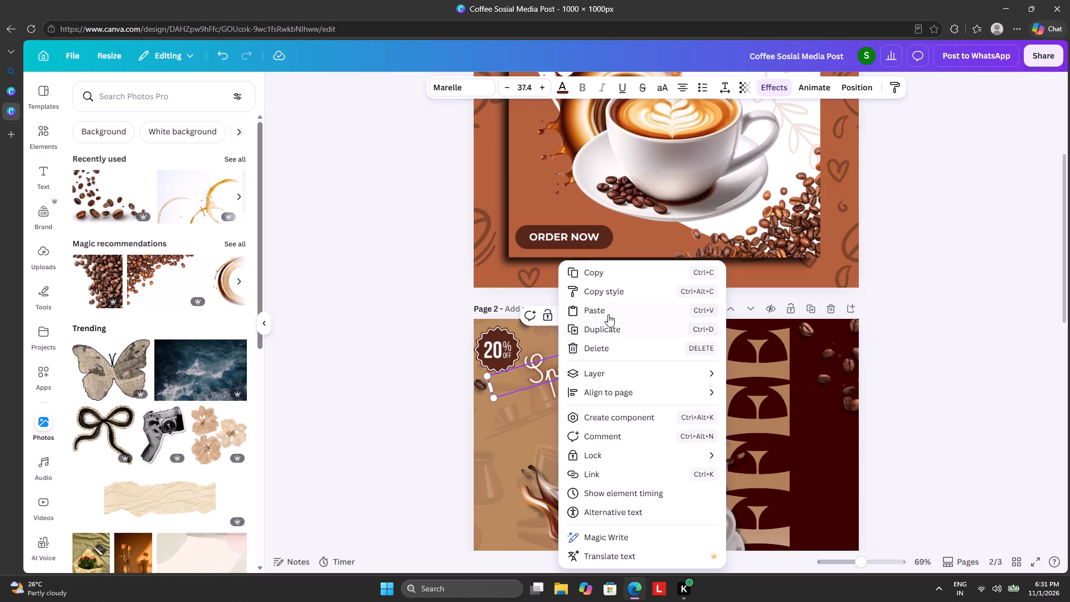
click(600, 269)
scroll(600, 273, down, 7)
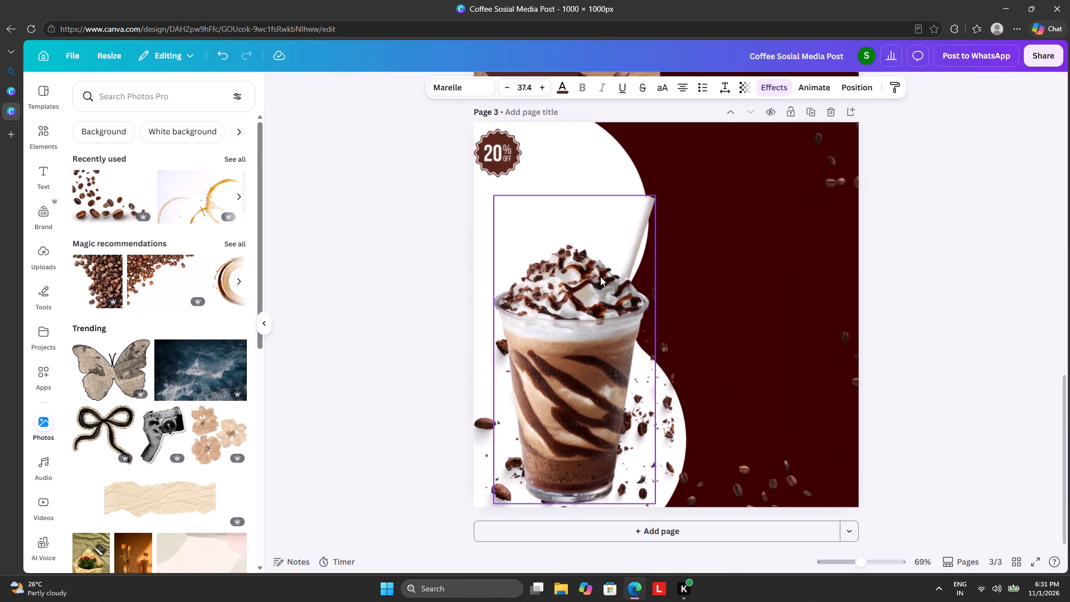
key(ctrl+v)
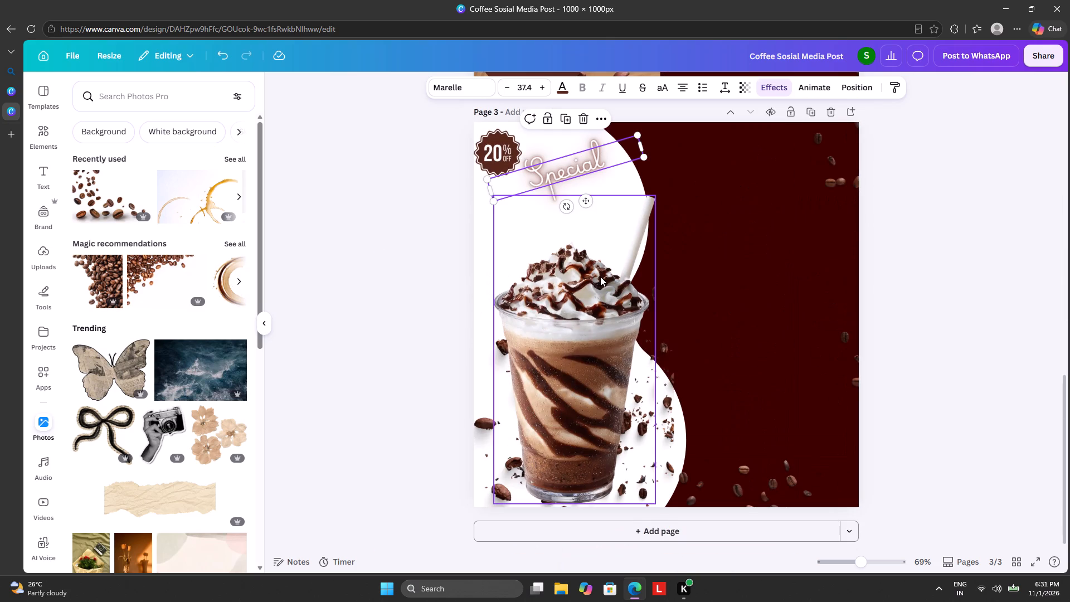
Copy the outlined "Coffee" lettering graphic from page 2 and paste it below "Special" on page 3.
scroll(600, 276, up, 10)
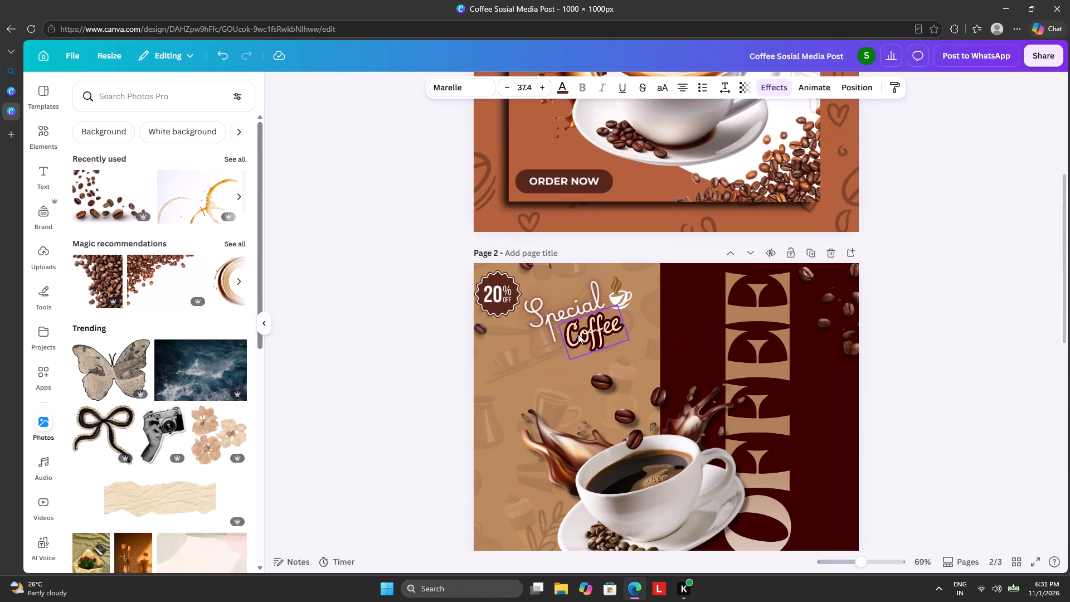
right_click(578, 334)
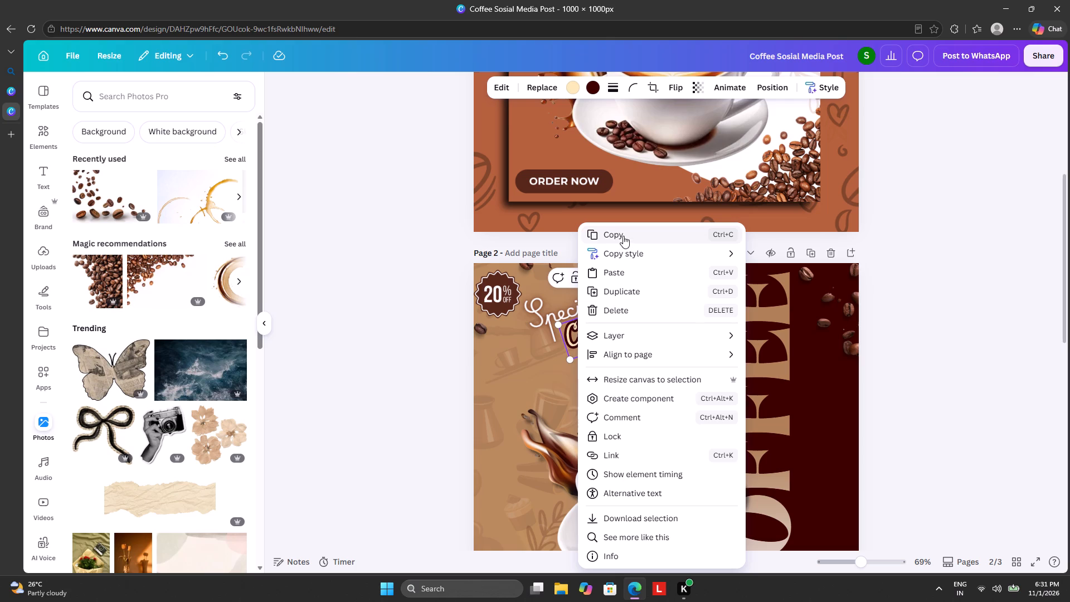
click(624, 235)
scroll(630, 265, down, 6)
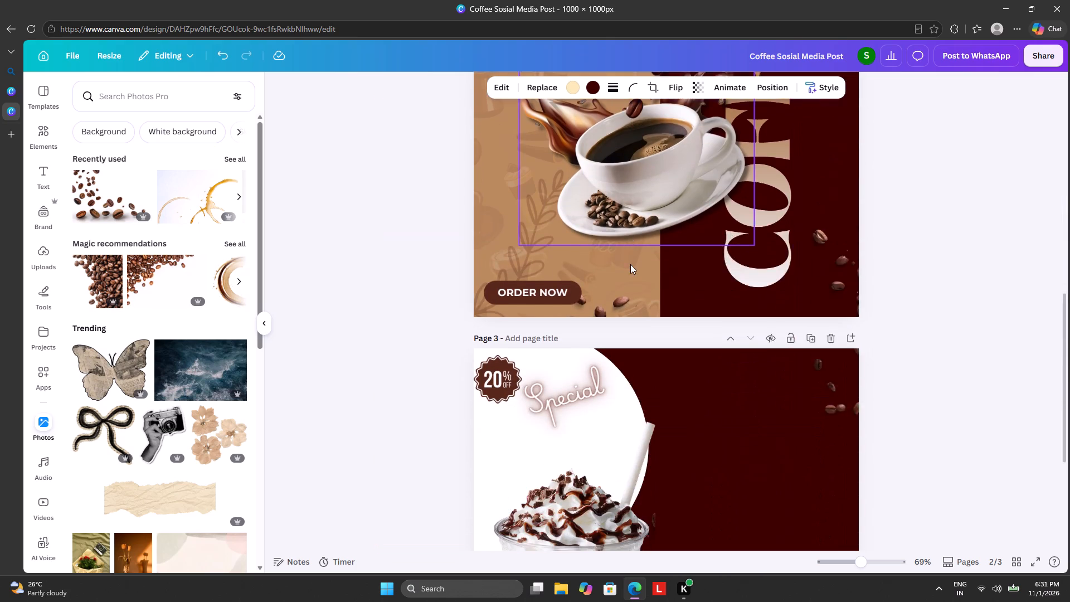
scroll(630, 264, down, 3)
key(ctrl+v)
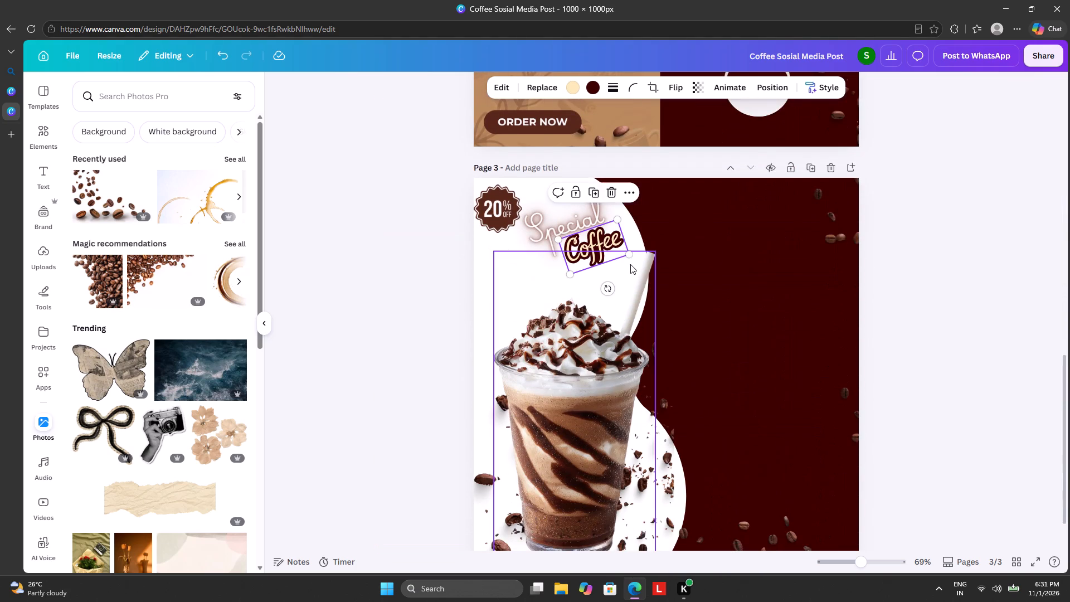
Copy the coffee-beans image at page 2's upper right corner and paste it onto page 3.
scroll(630, 264, up, 9)
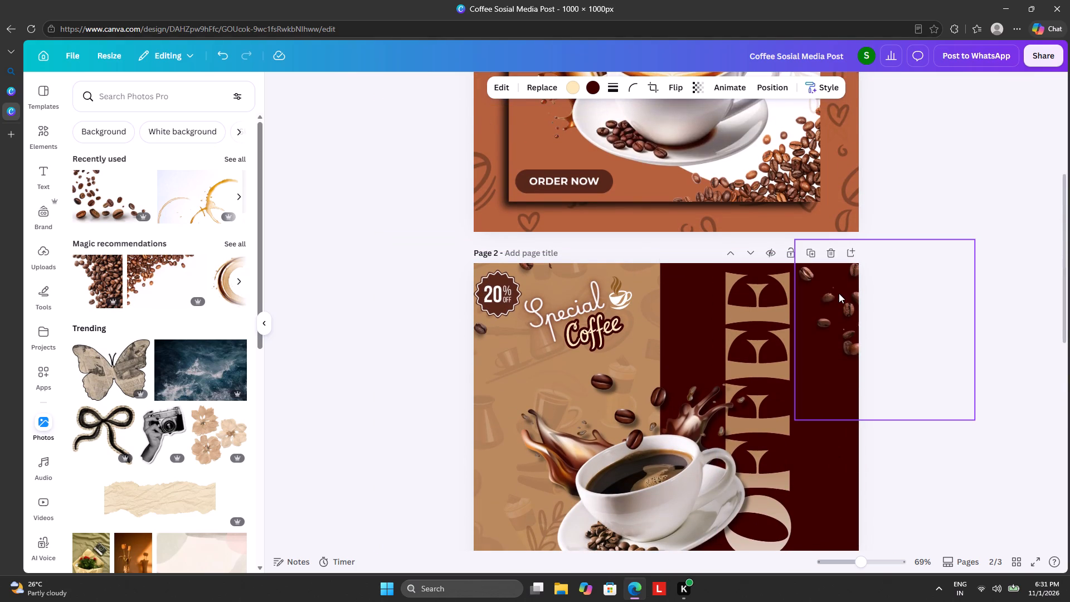
click(839, 293)
right_click(837, 293)
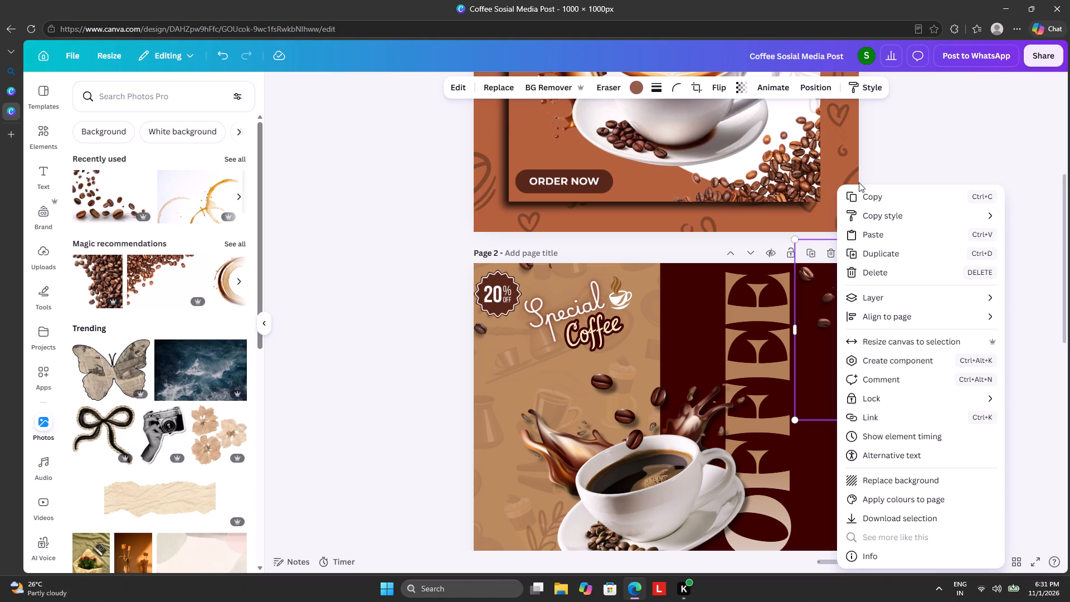
click(861, 197)
scroll(787, 321, down, 6)
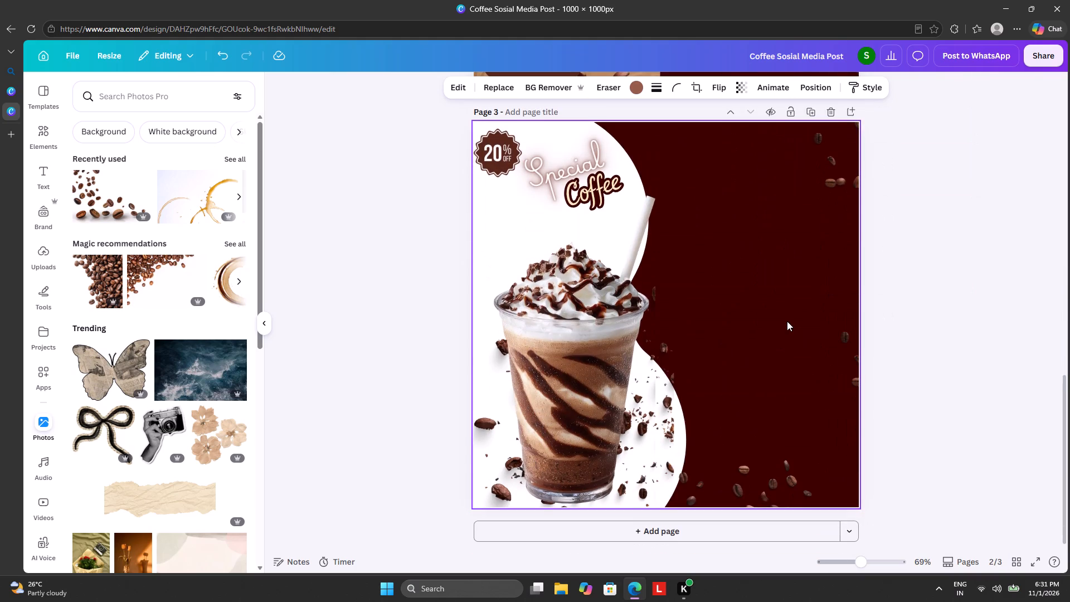
scroll(787, 321, down, 2)
key(ctrl+v)
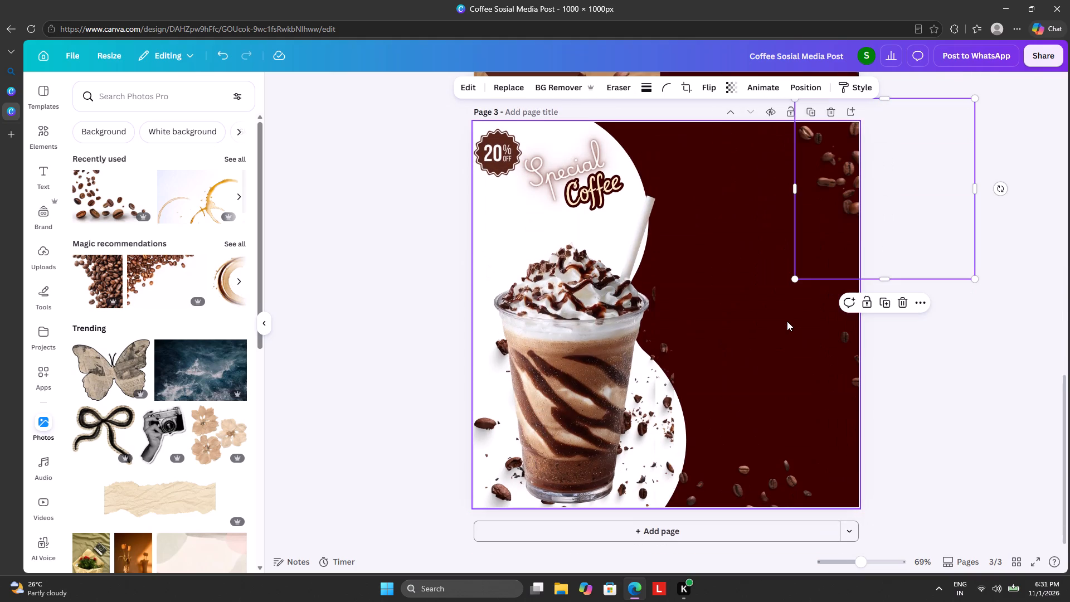
Copy the coffee-beans image at page 2's lower right corner and paste it onto page 3.
scroll(787, 321, up, 4)
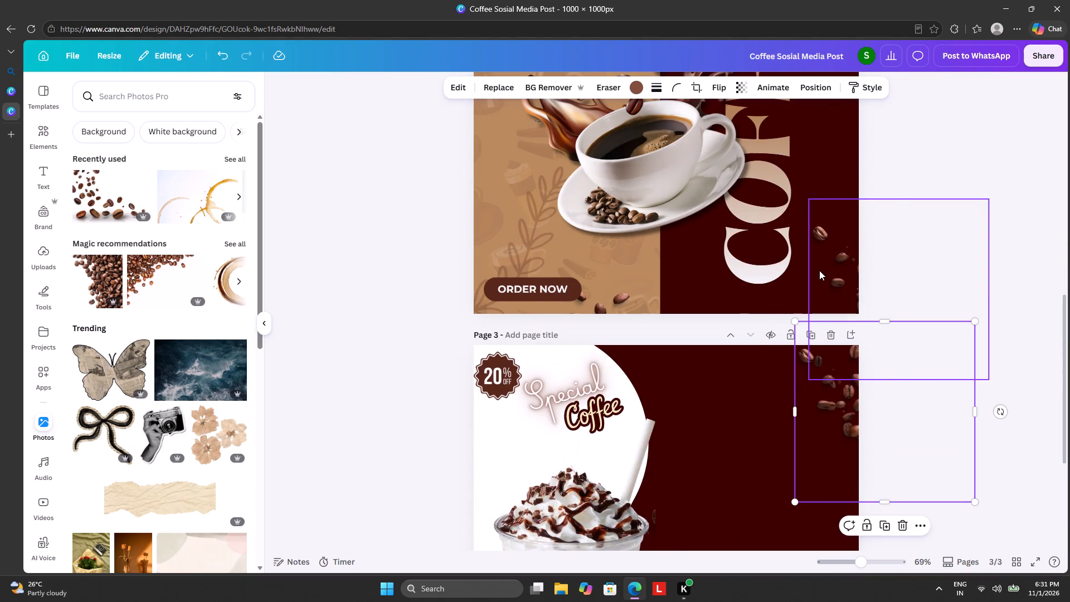
click(823, 263)
right_click(823, 264)
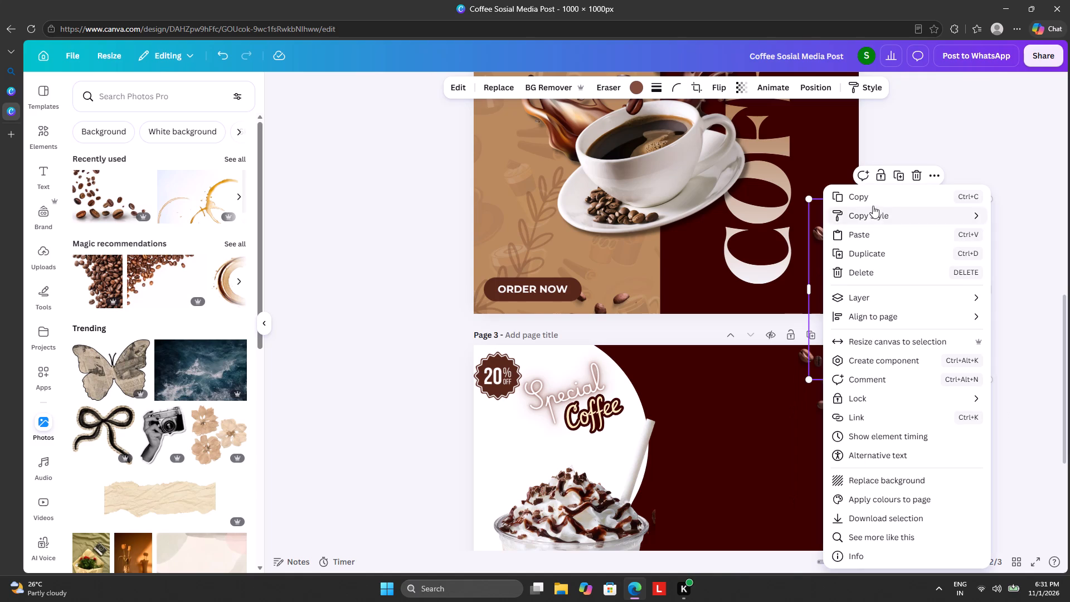
click(873, 201)
scroll(761, 393, down, 6)
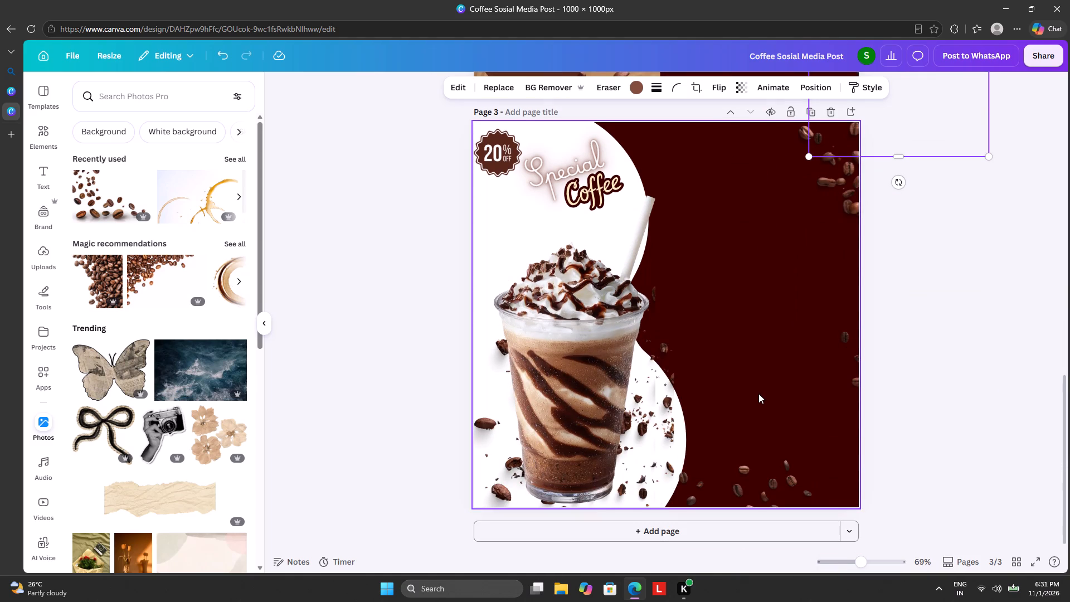
key(ctrl+v)
Copy the ORDER NOW button graphic from page 2 and paste it onto page 3.
scroll(758, 374, up, 5)
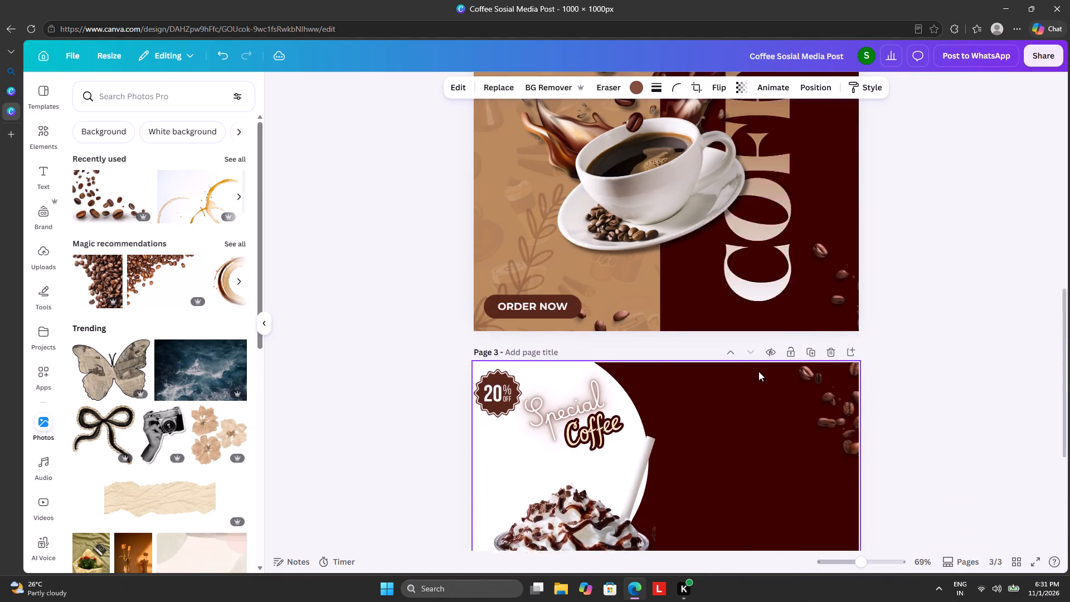
scroll(758, 369, up, 1)
click(548, 395)
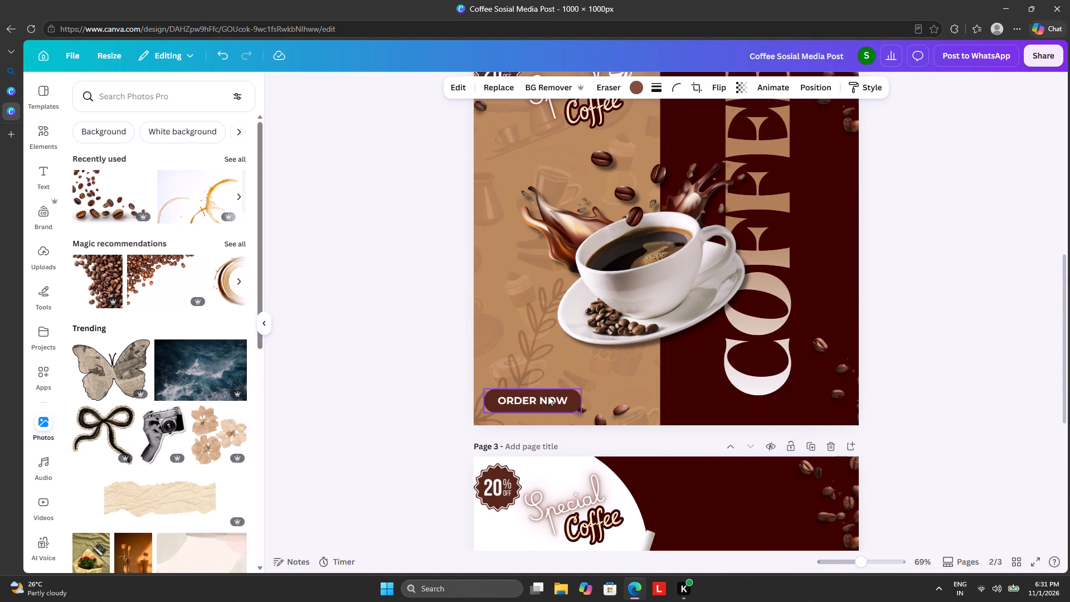
right_click(548, 396)
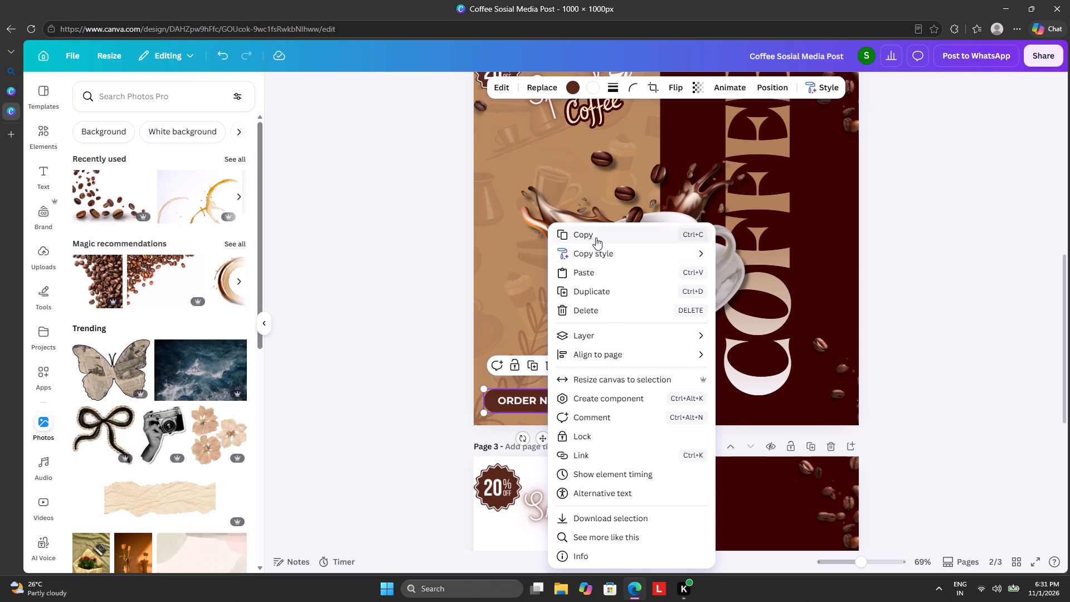
click(596, 237)
scroll(595, 246, down, 8)
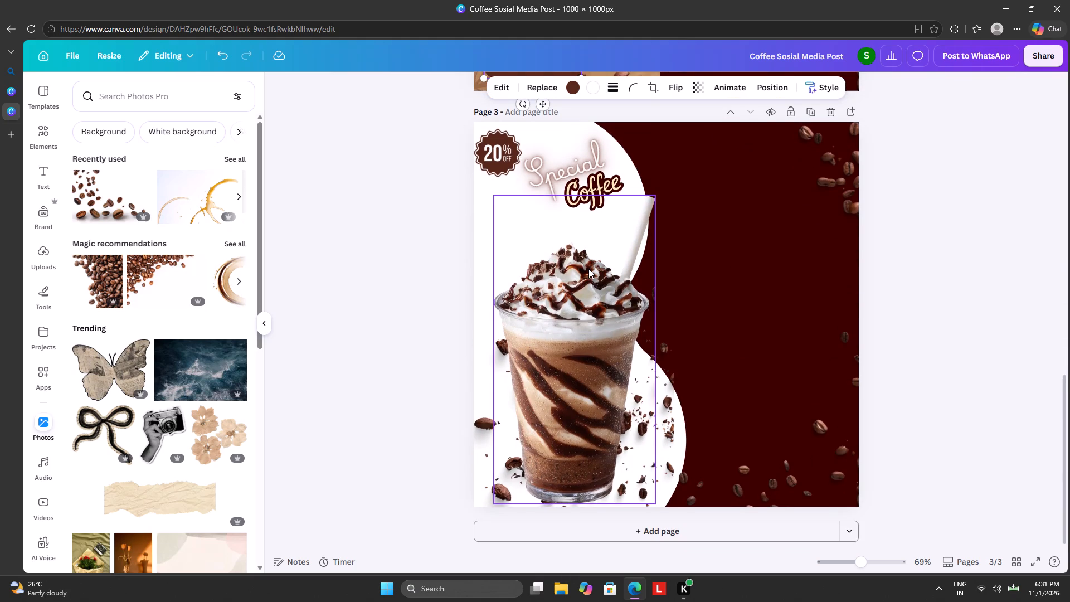
key(ctrl+v)
Copy the vertical gradient "COFFEE" text from page 2 and paste it onto page 3's dark brown area.
scroll(588, 269, up, 5)
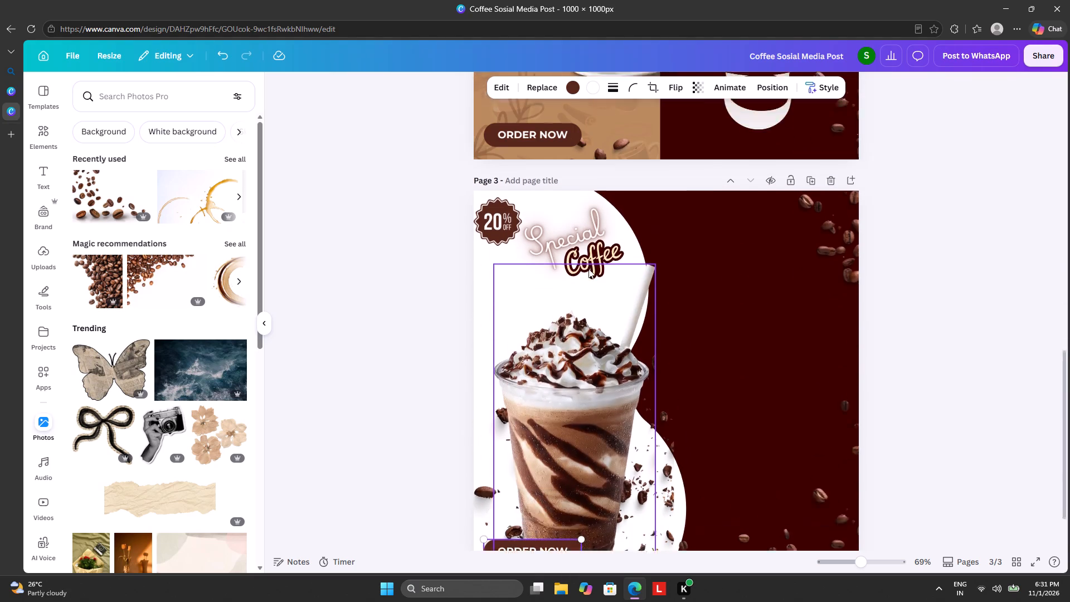
scroll(753, 230, up, 1)
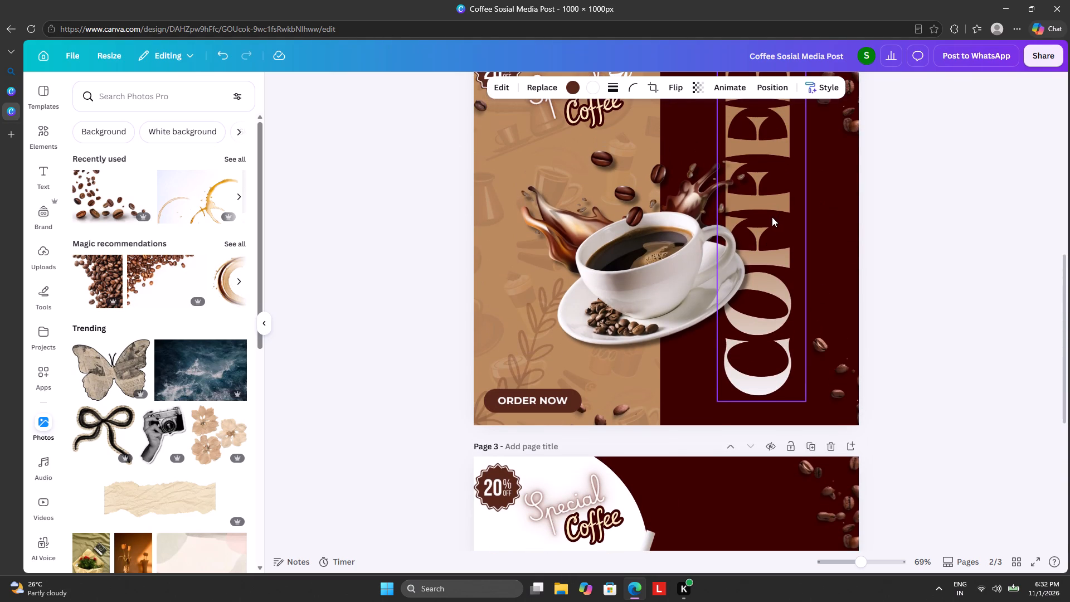
right_click(772, 217)
click(792, 227)
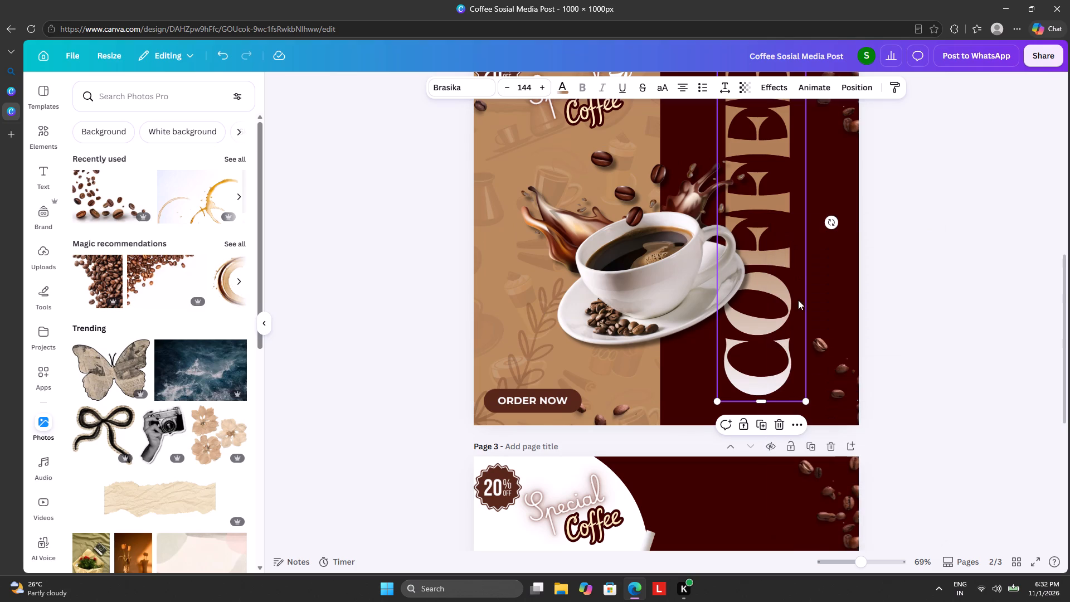
scroll(790, 323, down, 5)
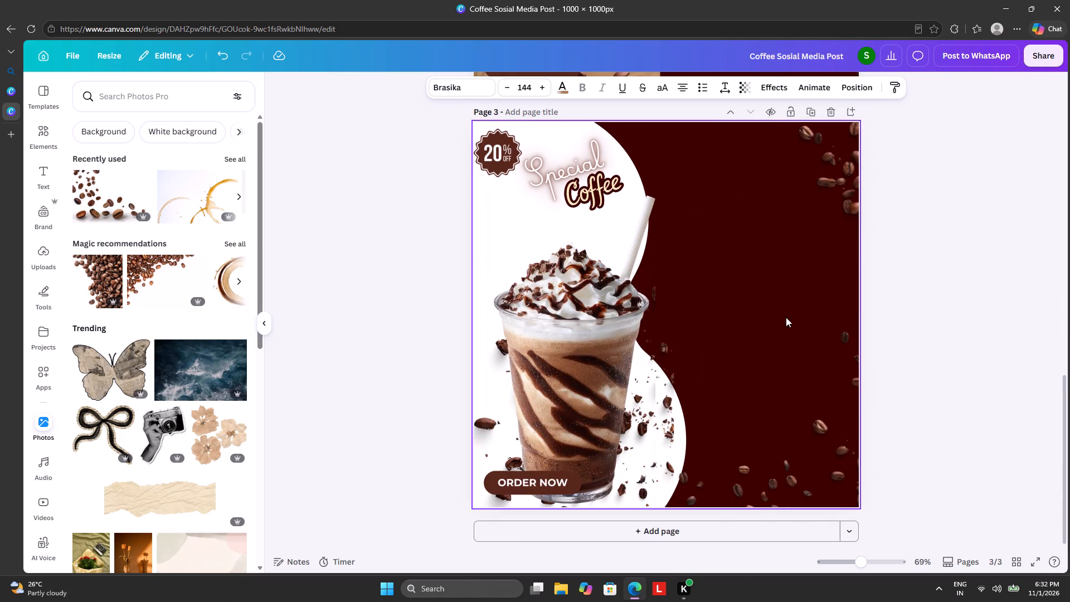
key(ctrl+v)
click(925, 253)
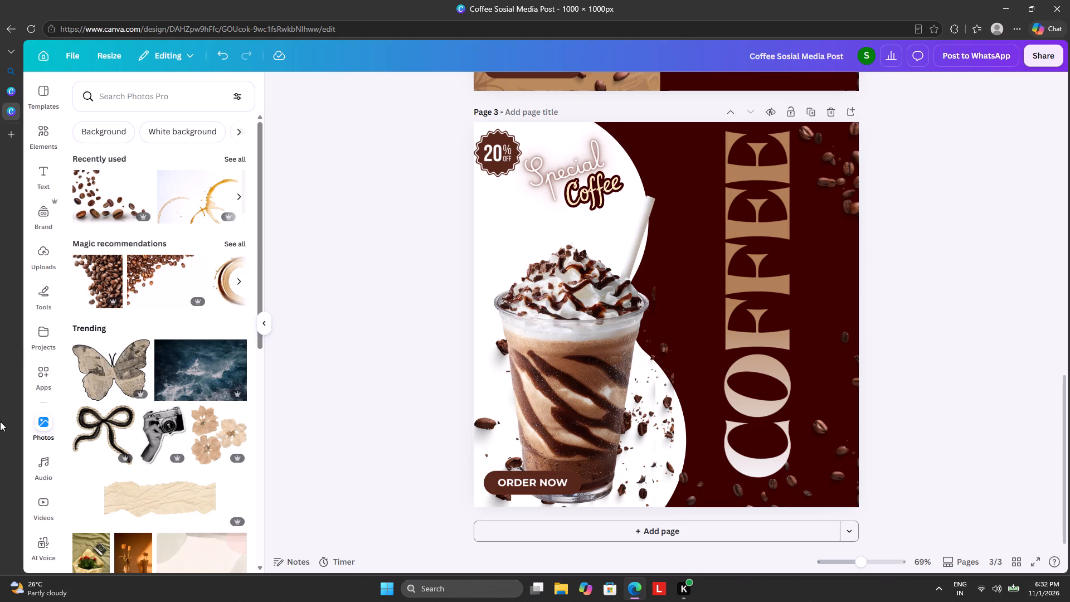
Search the elements library for "milk drop".
click(185, 83)
click(172, 91)
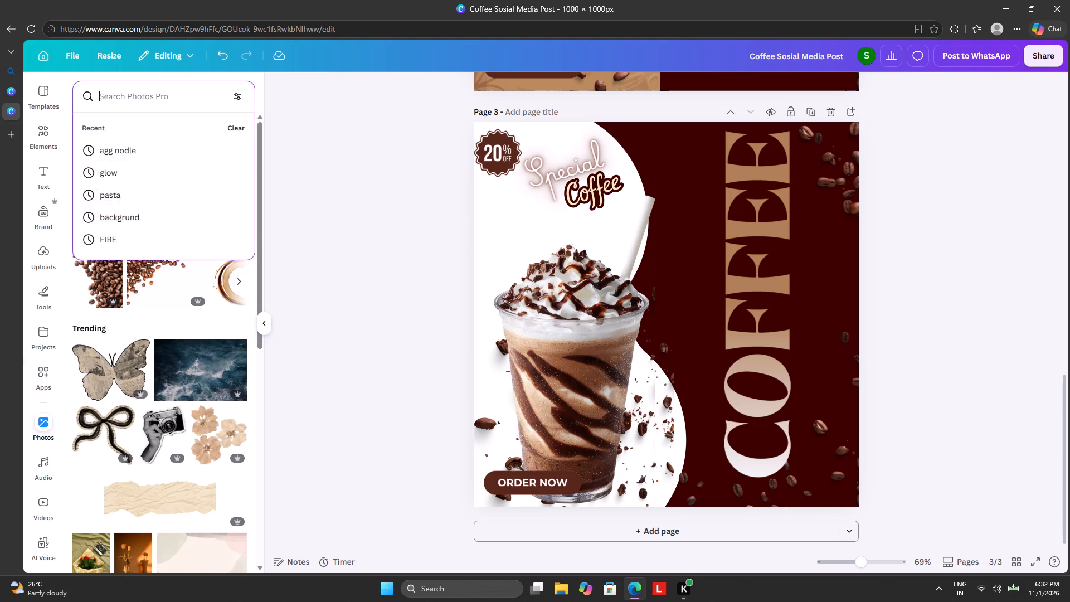
click(41, 136)
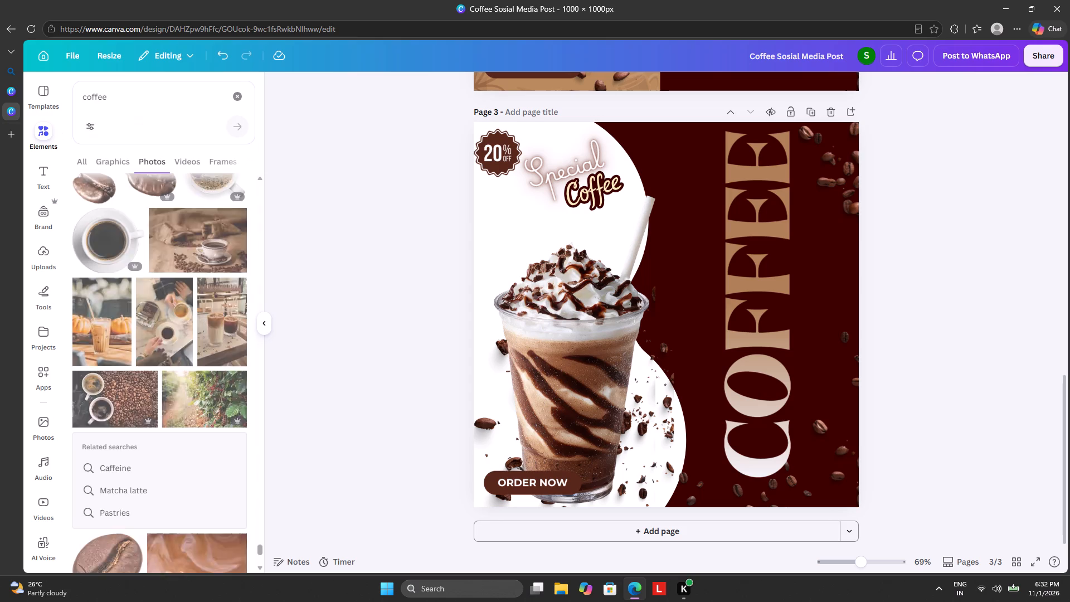
click(237, 99)
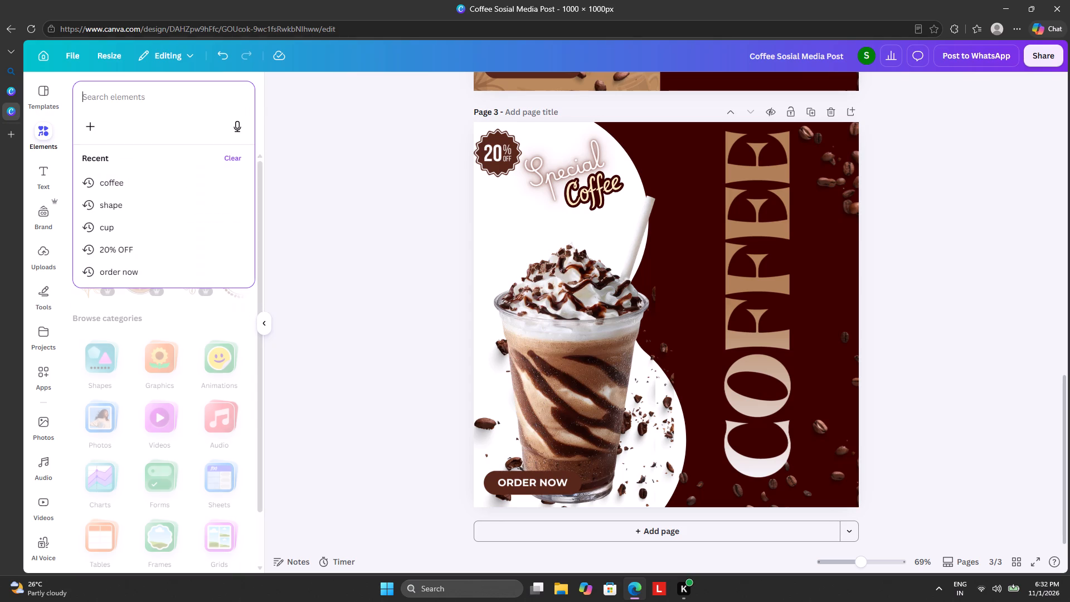
text(MI)
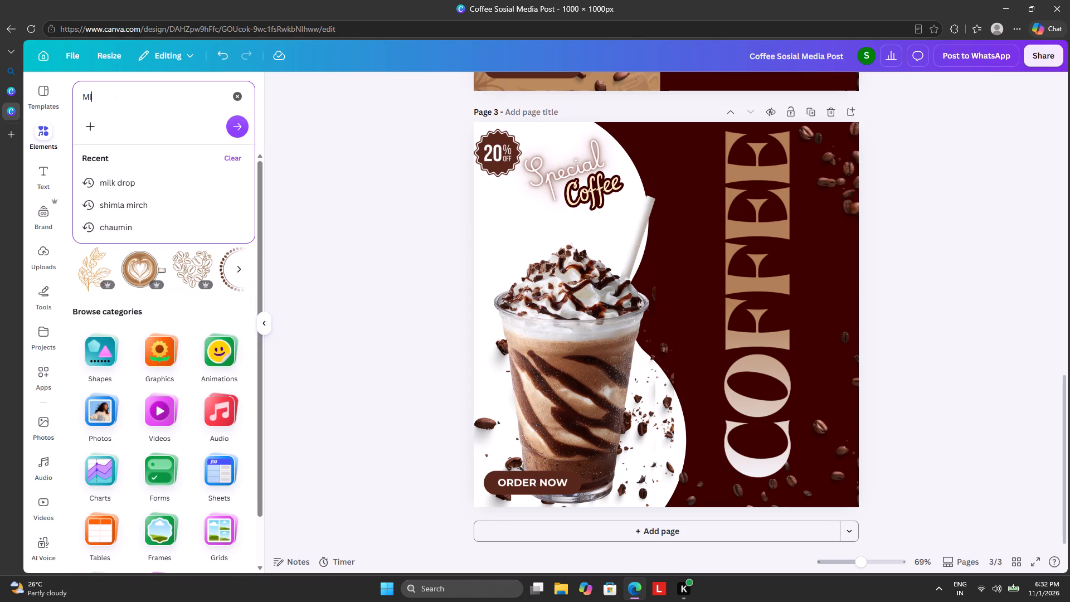
text(LK)
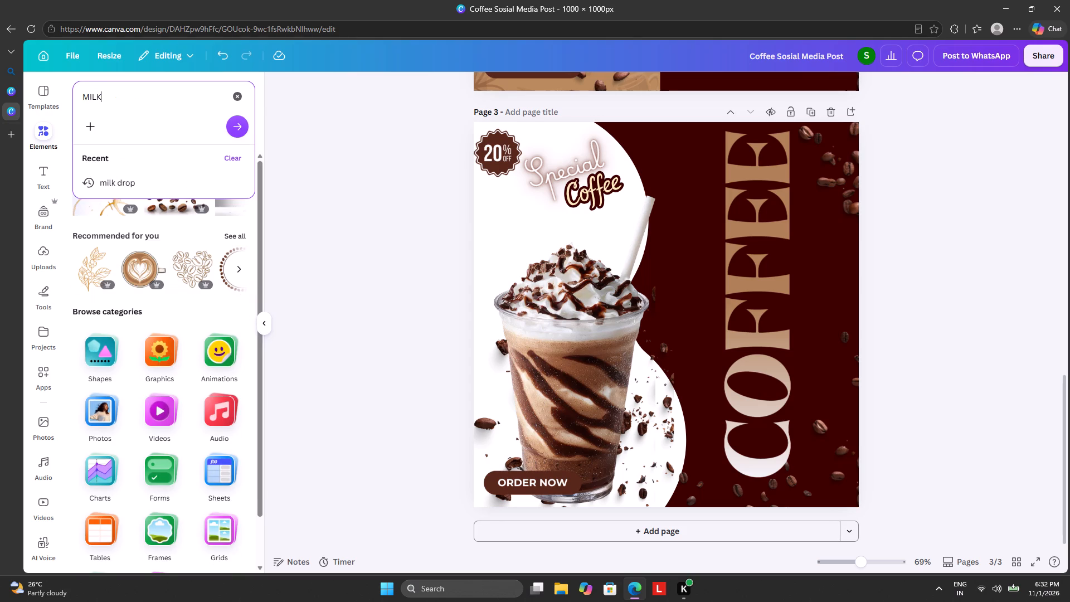
key(Return)
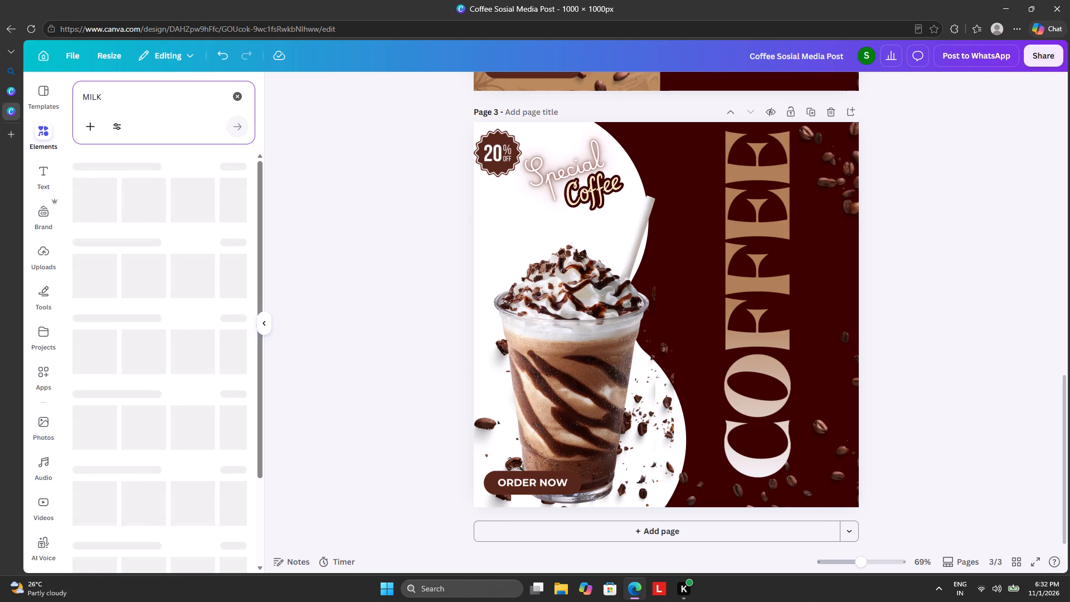
key(space)
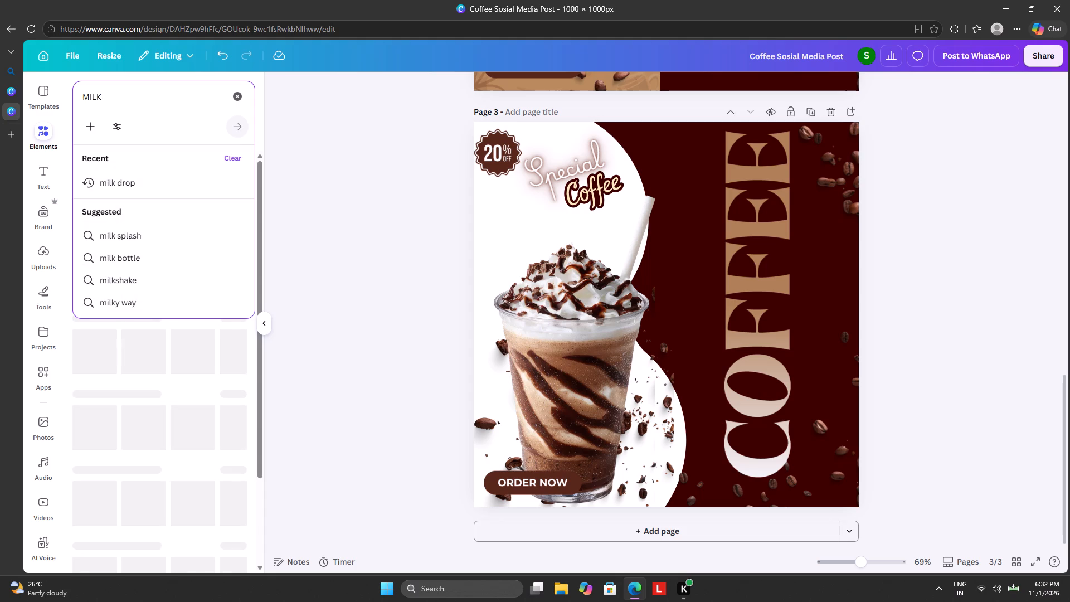
click(113, 179)
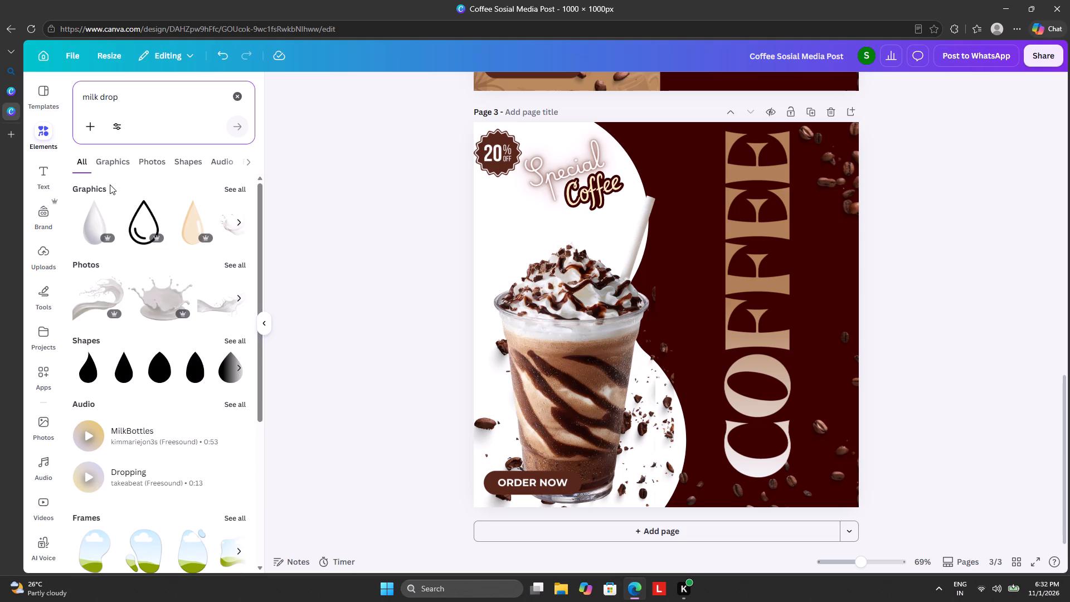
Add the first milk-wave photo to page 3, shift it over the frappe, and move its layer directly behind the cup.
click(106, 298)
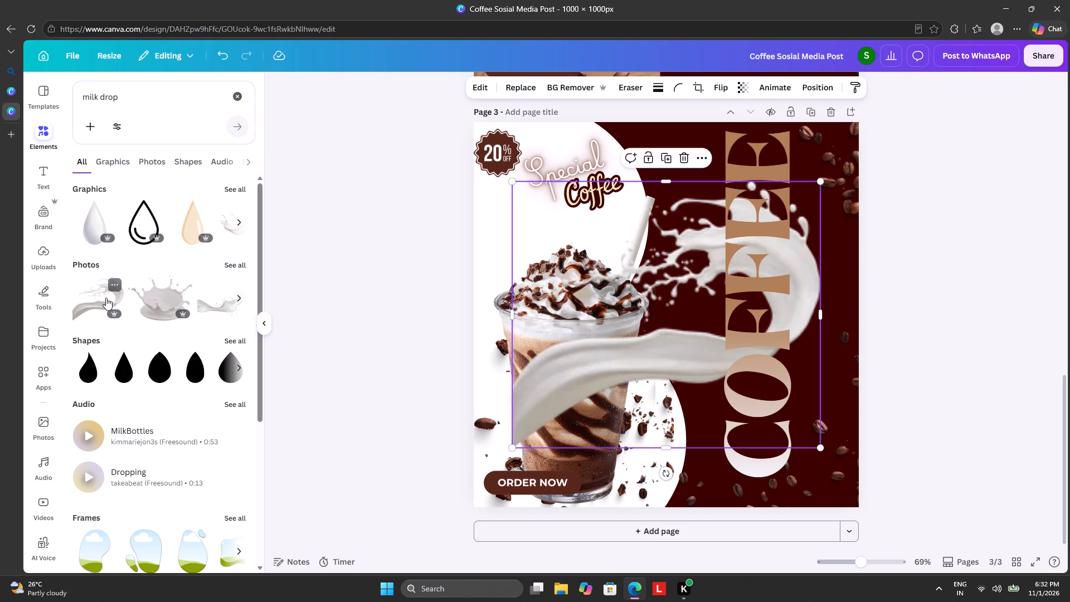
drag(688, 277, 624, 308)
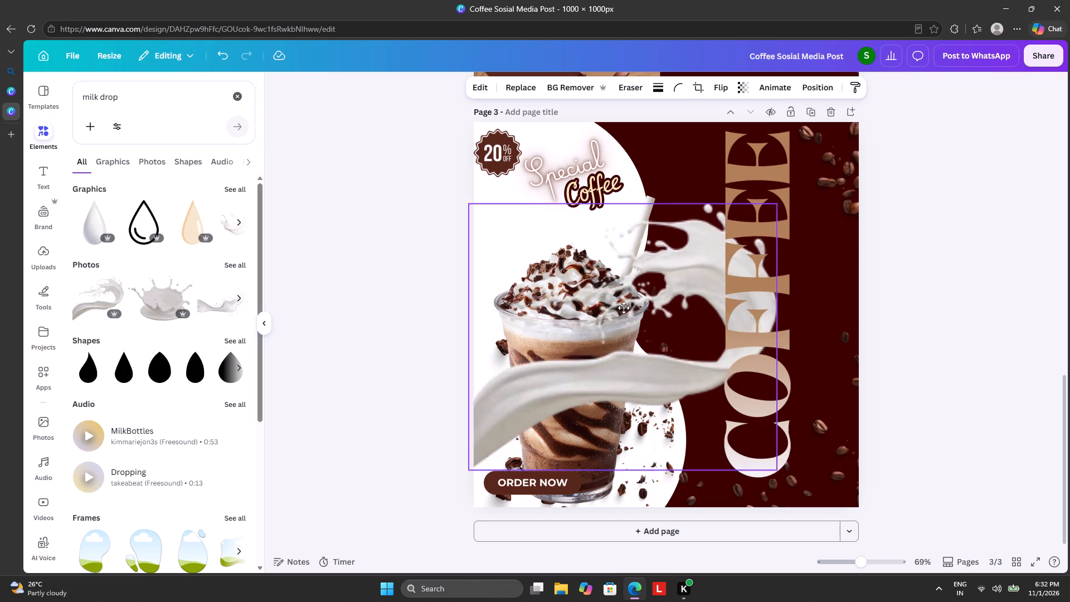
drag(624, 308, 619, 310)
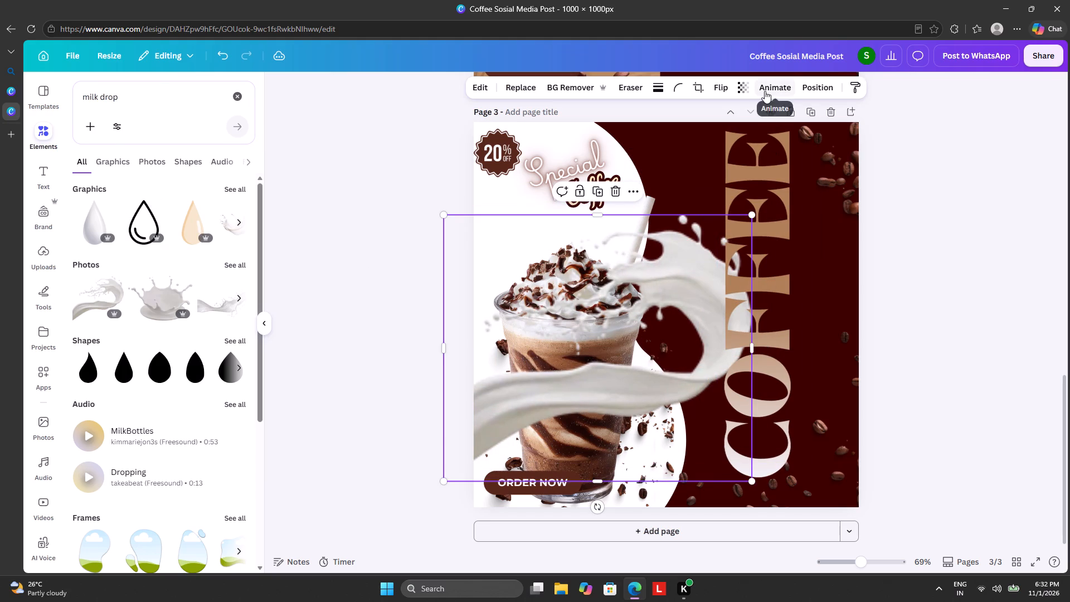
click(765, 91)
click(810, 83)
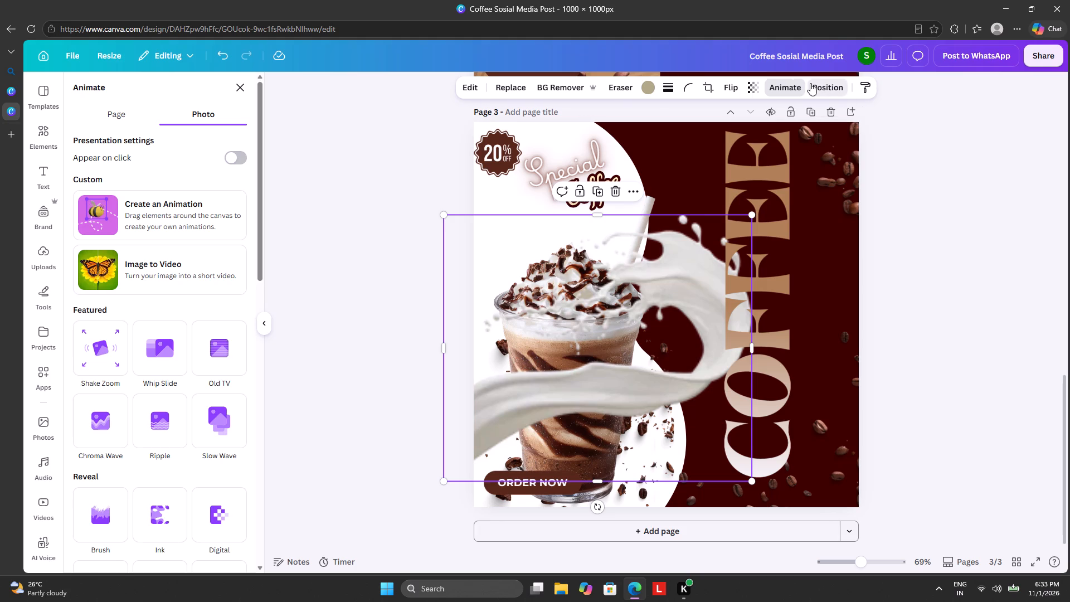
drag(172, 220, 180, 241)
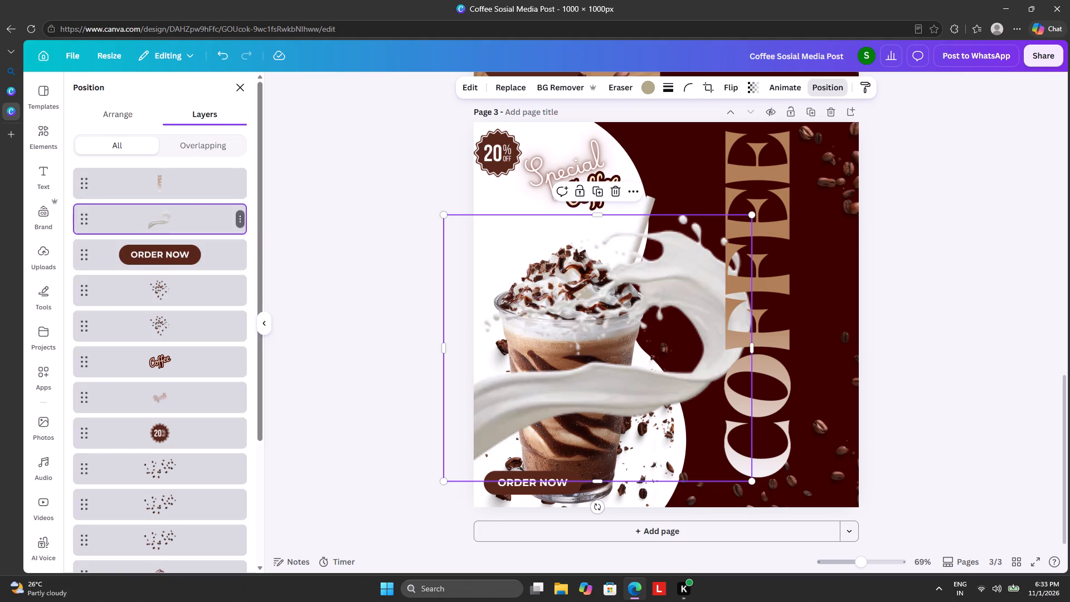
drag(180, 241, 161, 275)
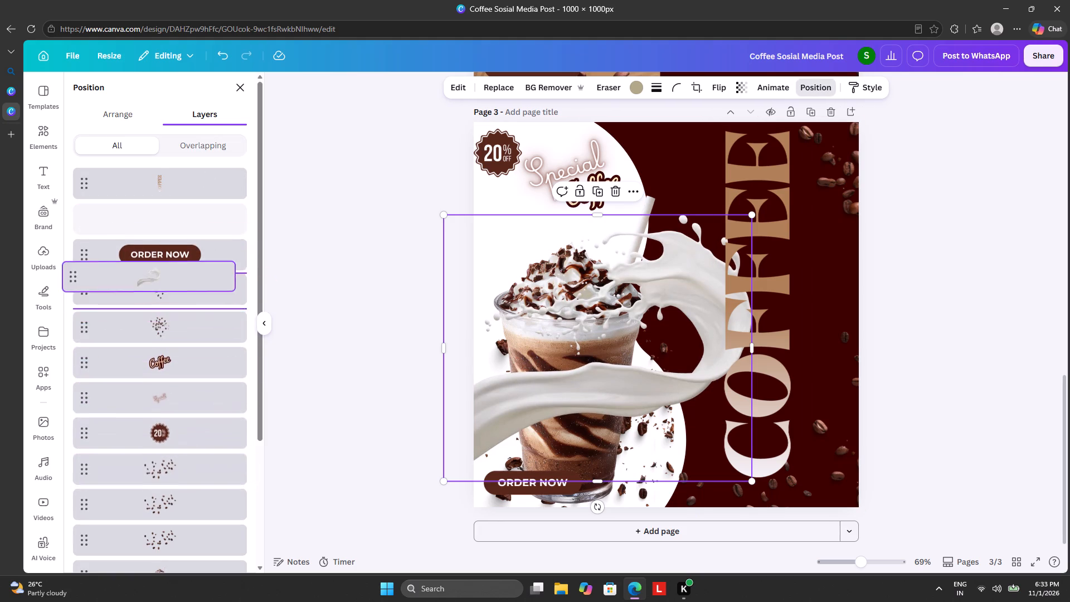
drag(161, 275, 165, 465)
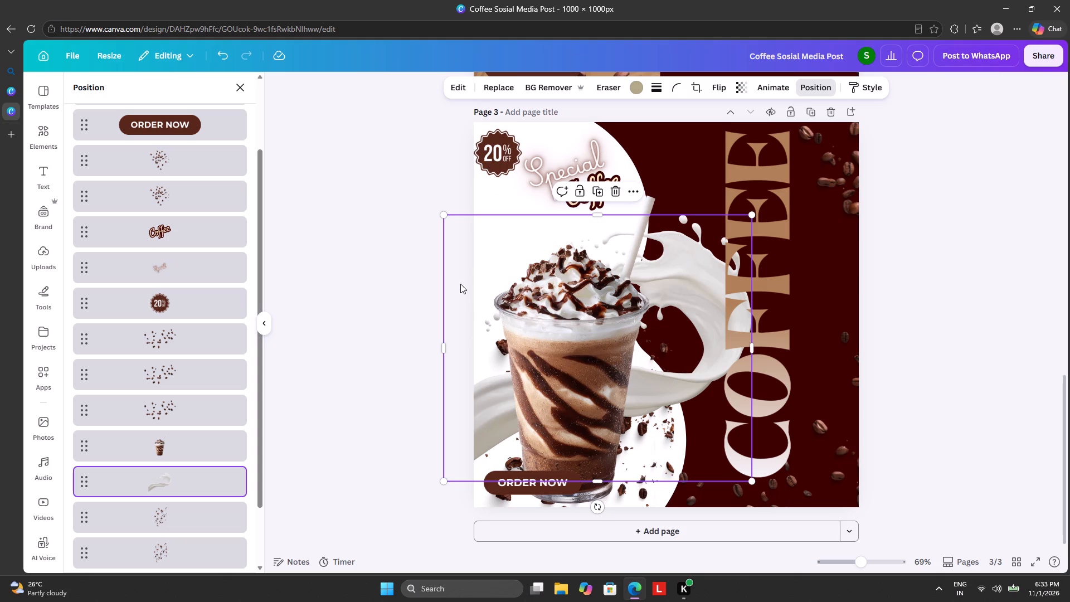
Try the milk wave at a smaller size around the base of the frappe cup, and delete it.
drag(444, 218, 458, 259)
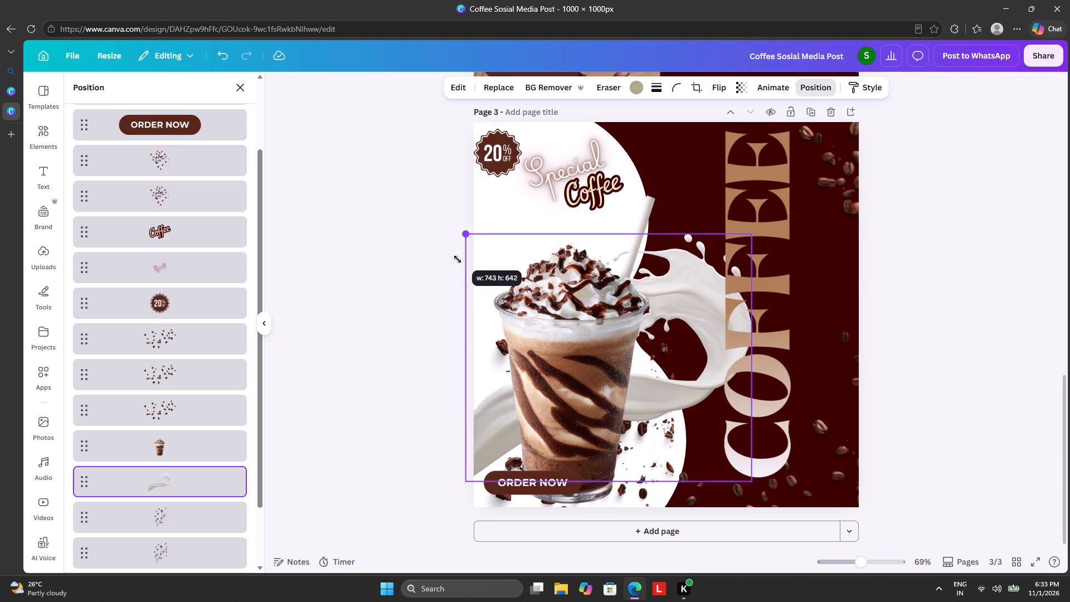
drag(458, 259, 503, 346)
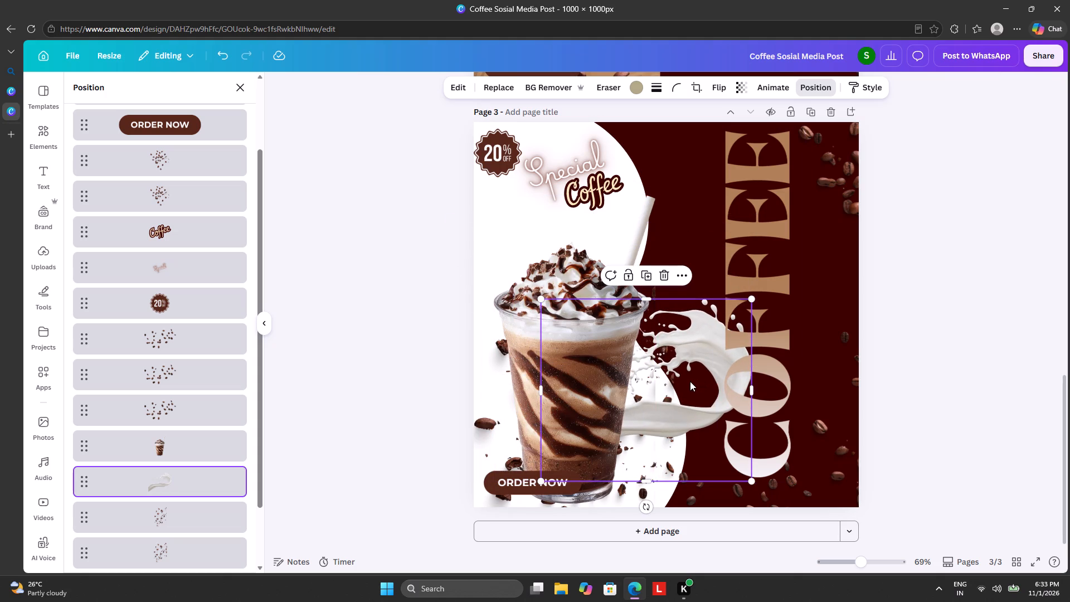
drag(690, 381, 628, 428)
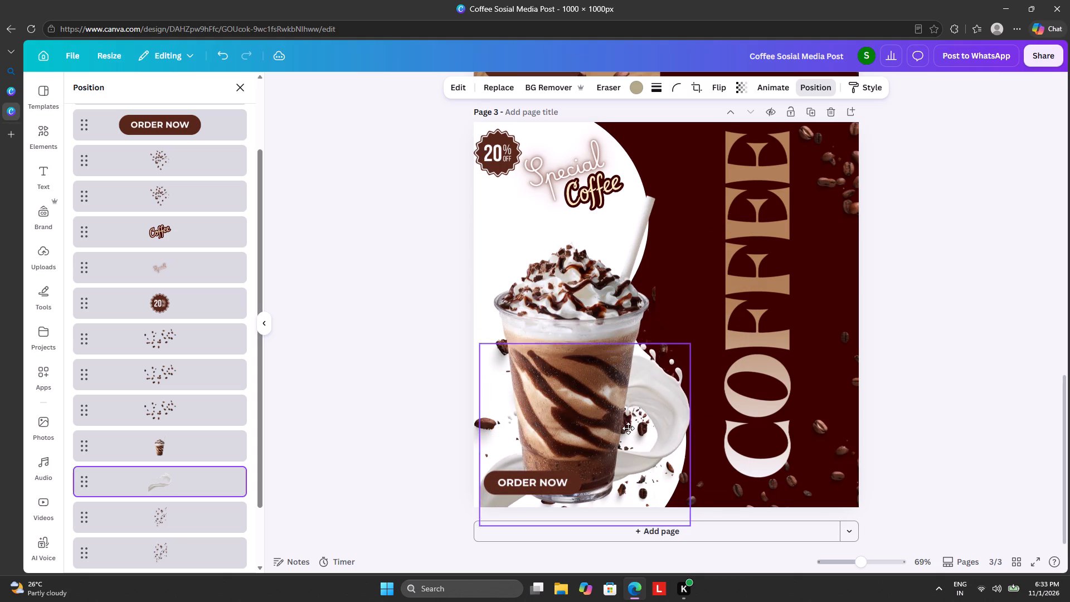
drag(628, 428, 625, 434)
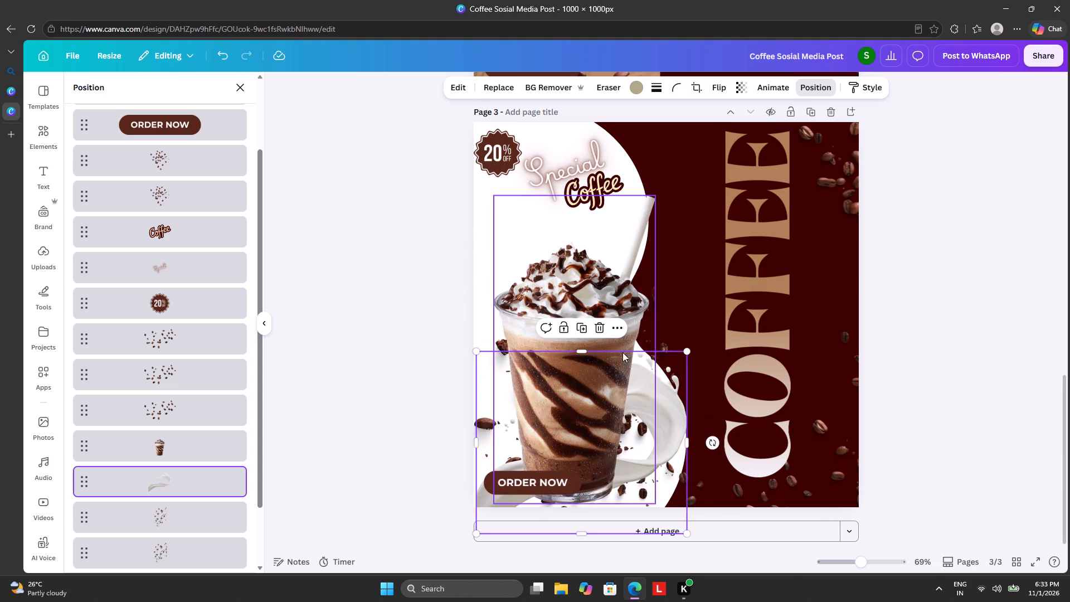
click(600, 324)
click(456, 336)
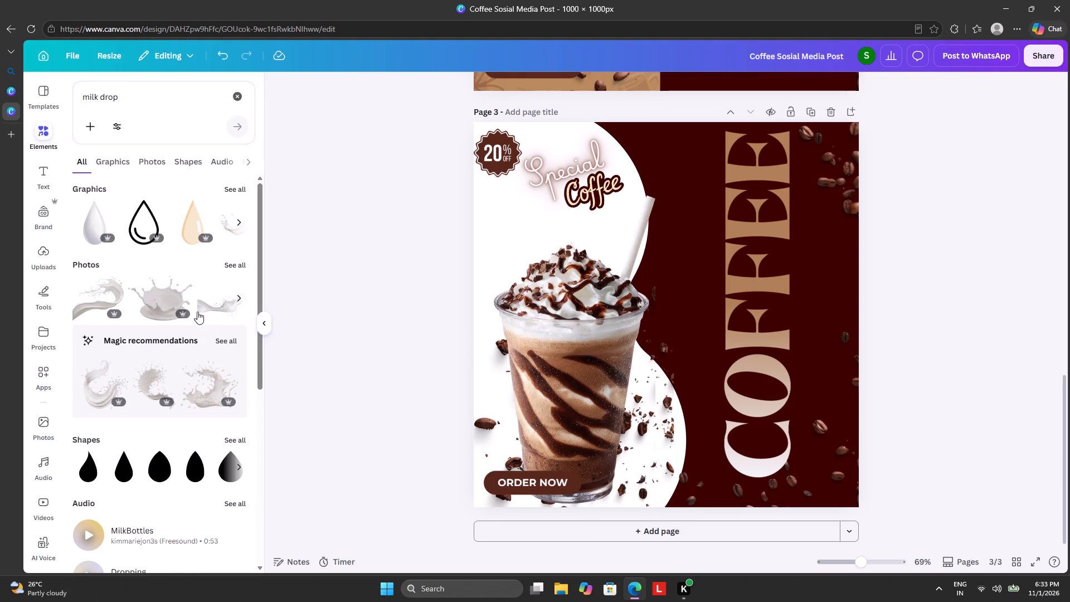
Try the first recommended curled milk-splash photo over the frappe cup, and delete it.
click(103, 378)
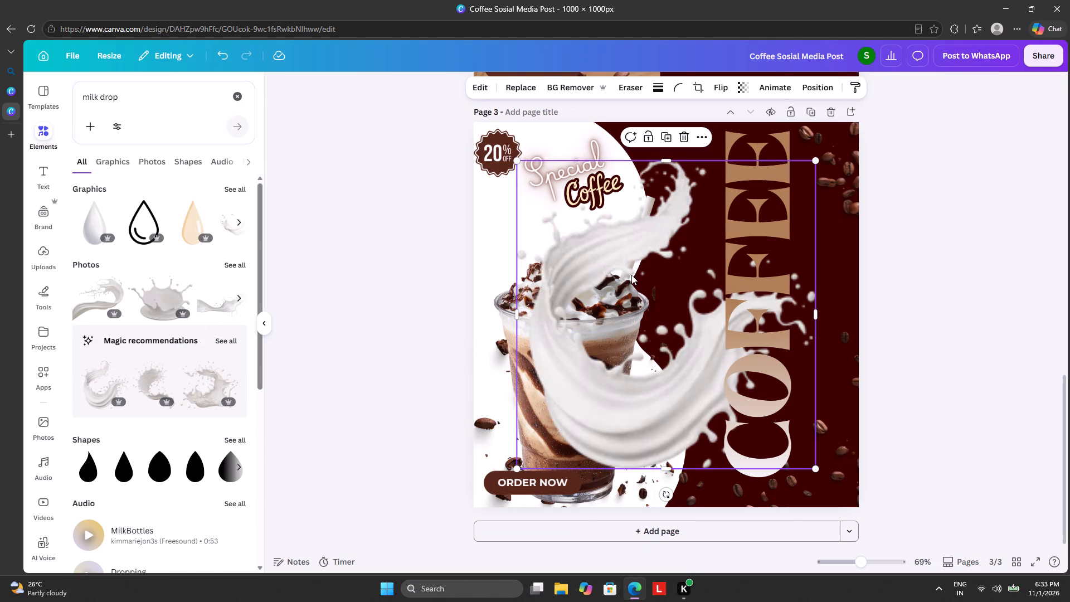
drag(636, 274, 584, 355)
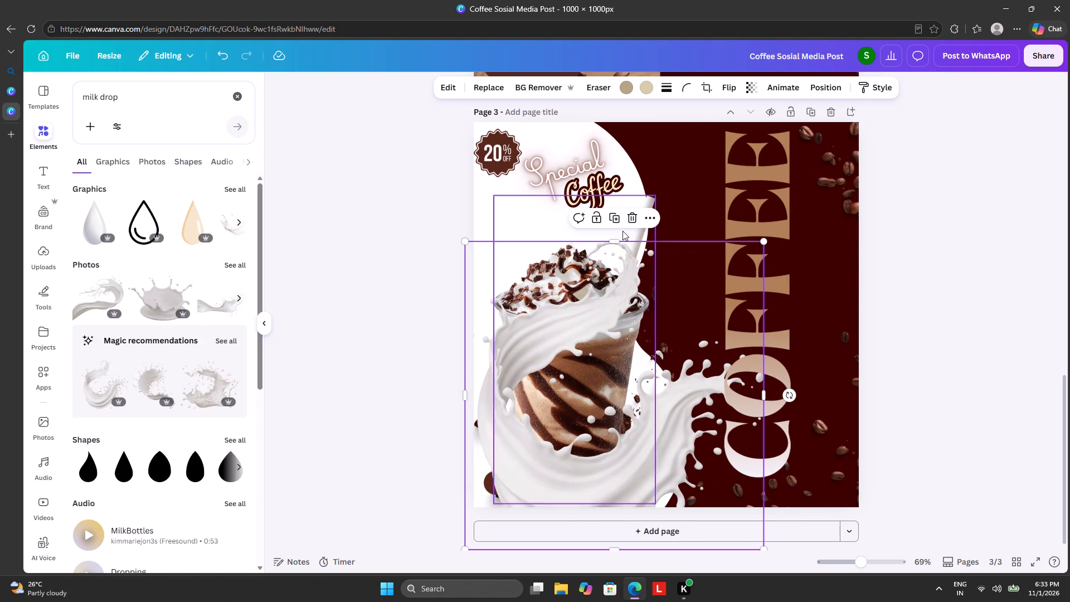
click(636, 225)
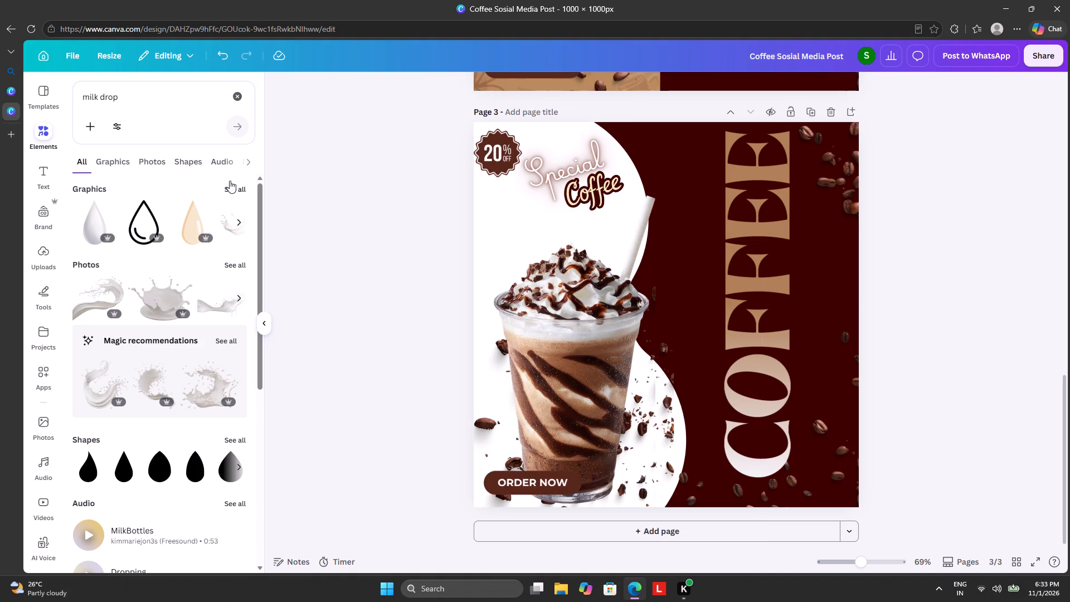
Add the small light-grey splatter graphic from the milk drop results, shrink it to about half size, and place it over the COFFEE text's outer edge.
click(230, 181)
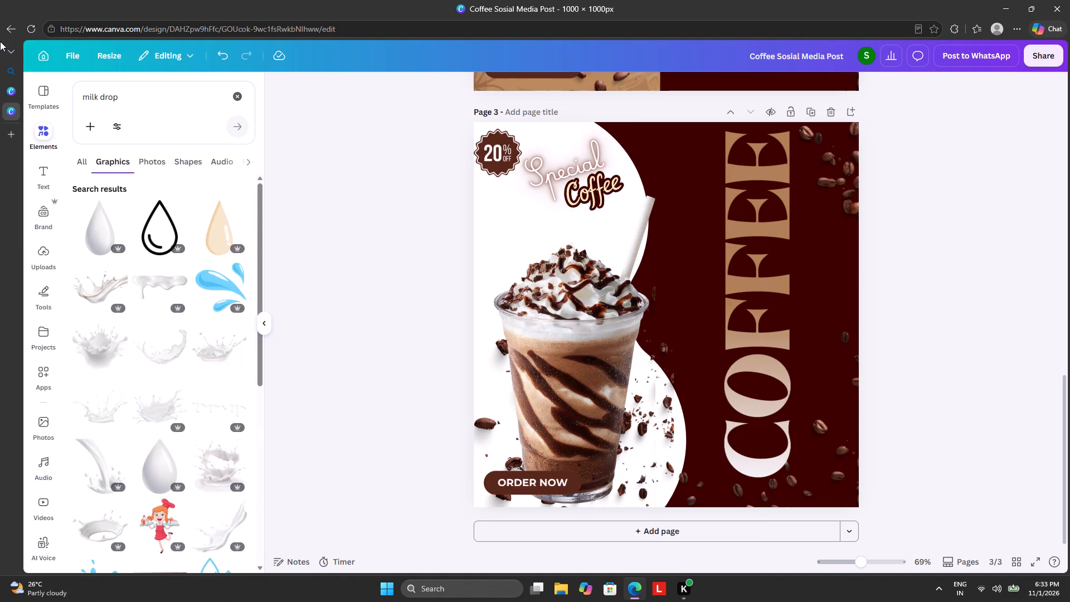
scroll(150, 478, down, 1)
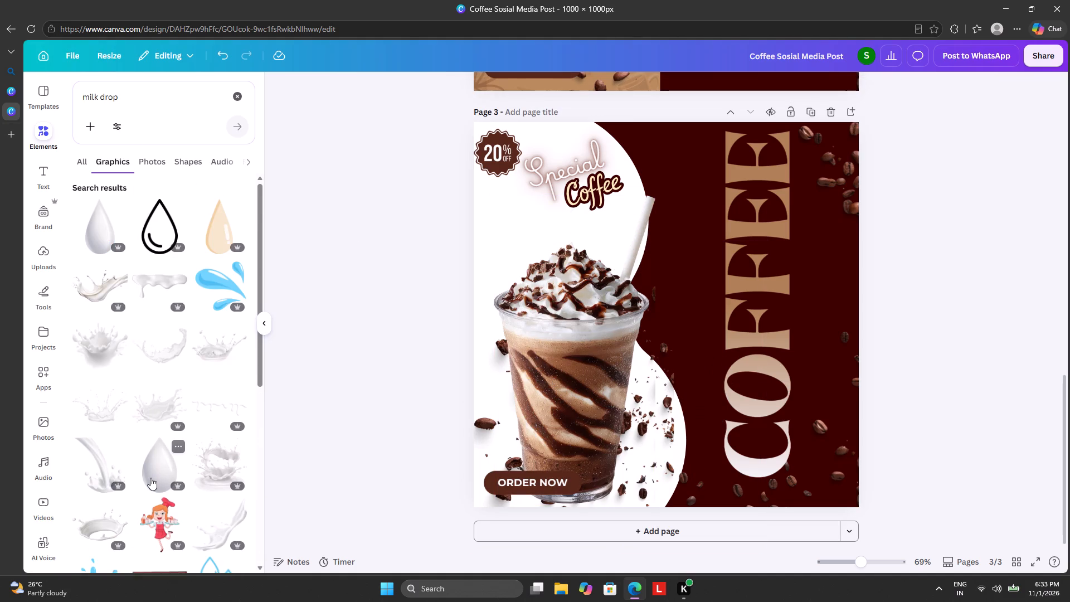
scroll(150, 478, down, 3)
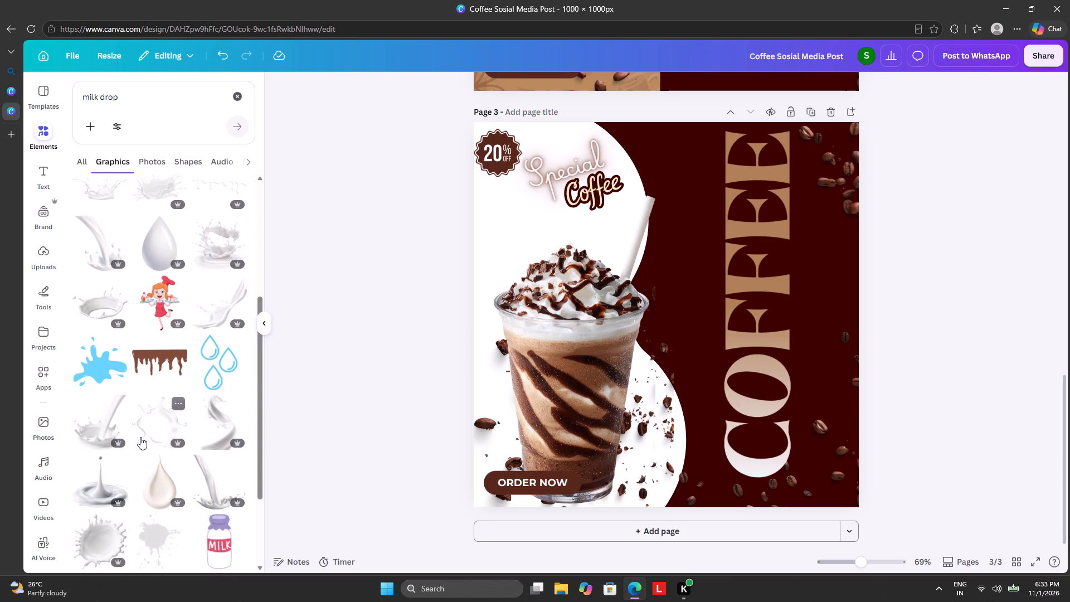
scroll(140, 438, down, 5)
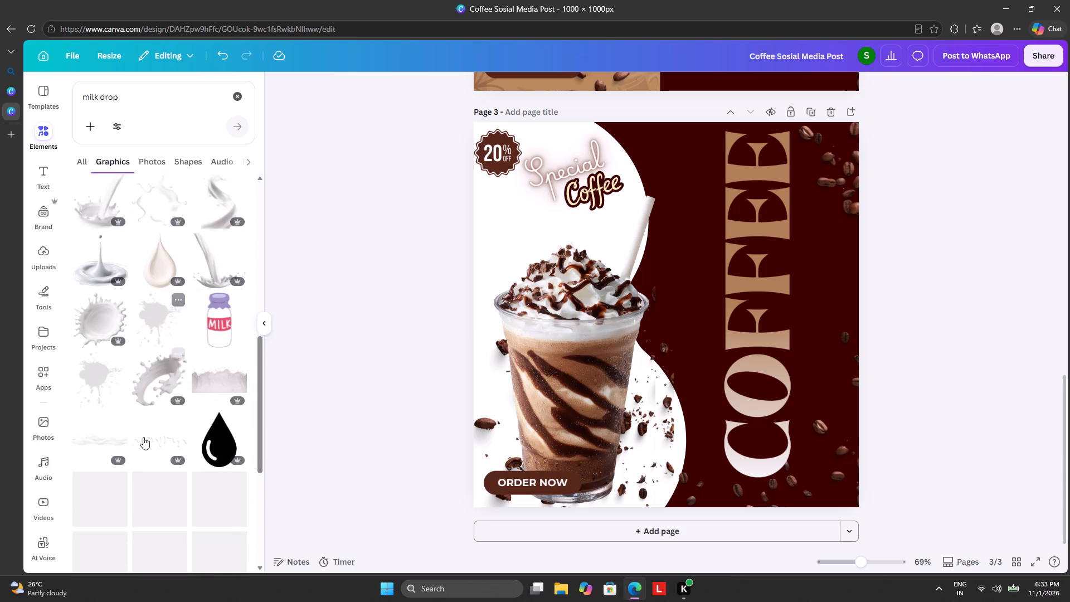
scroll(143, 437, down, 2)
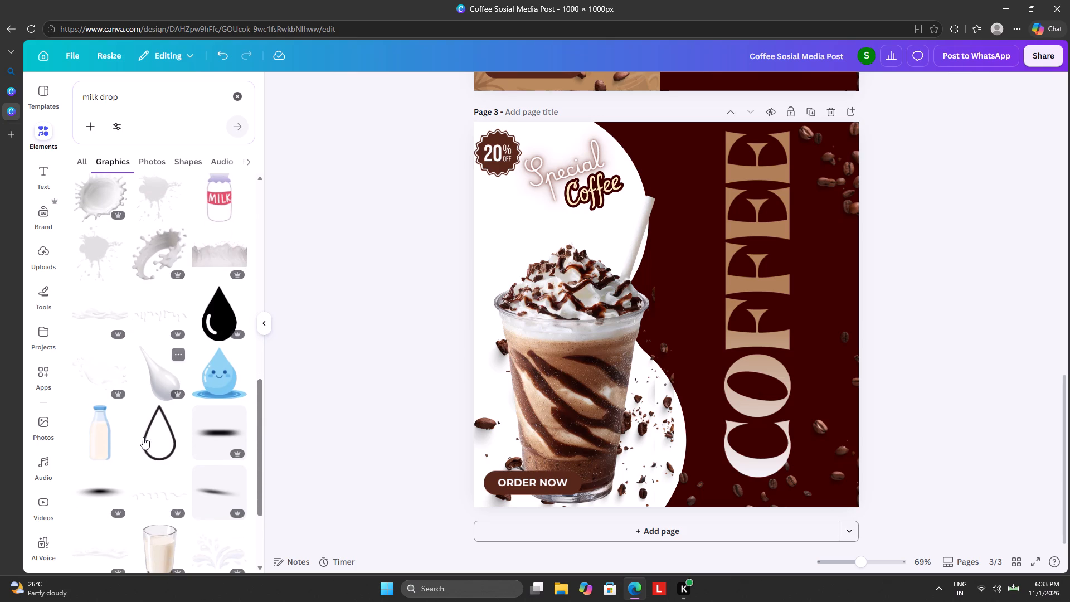
scroll(154, 397, up, 1)
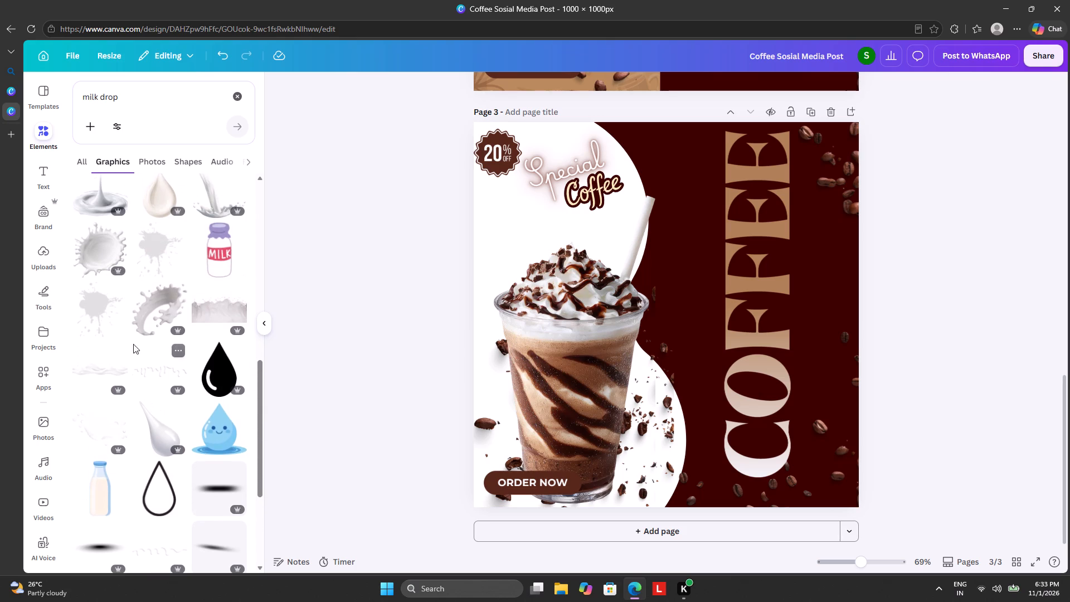
click(96, 308)
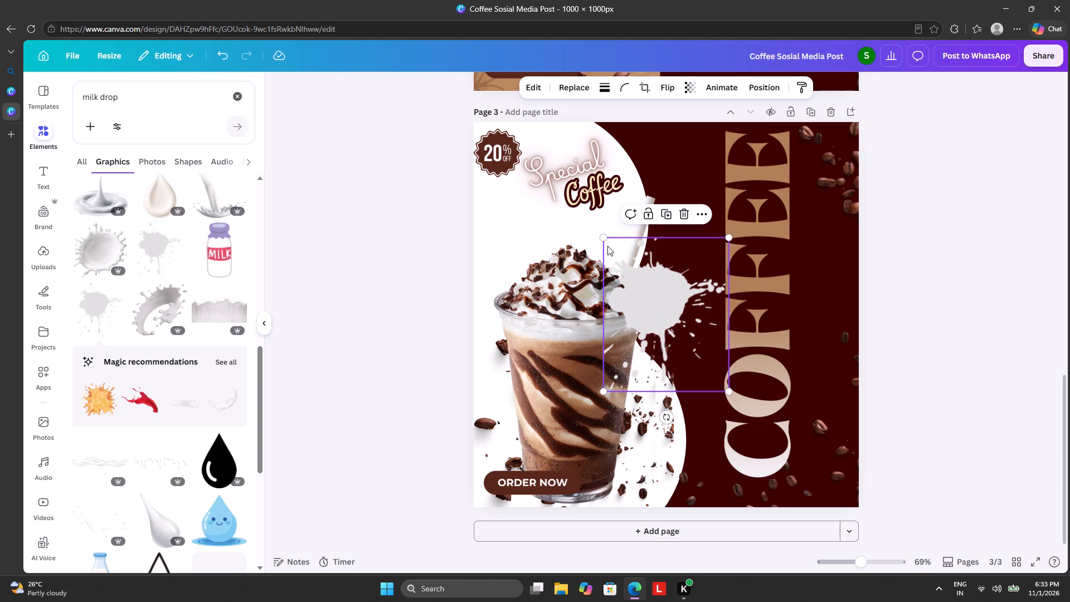
drag(602, 239, 674, 310)
drag(697, 355, 925, 287)
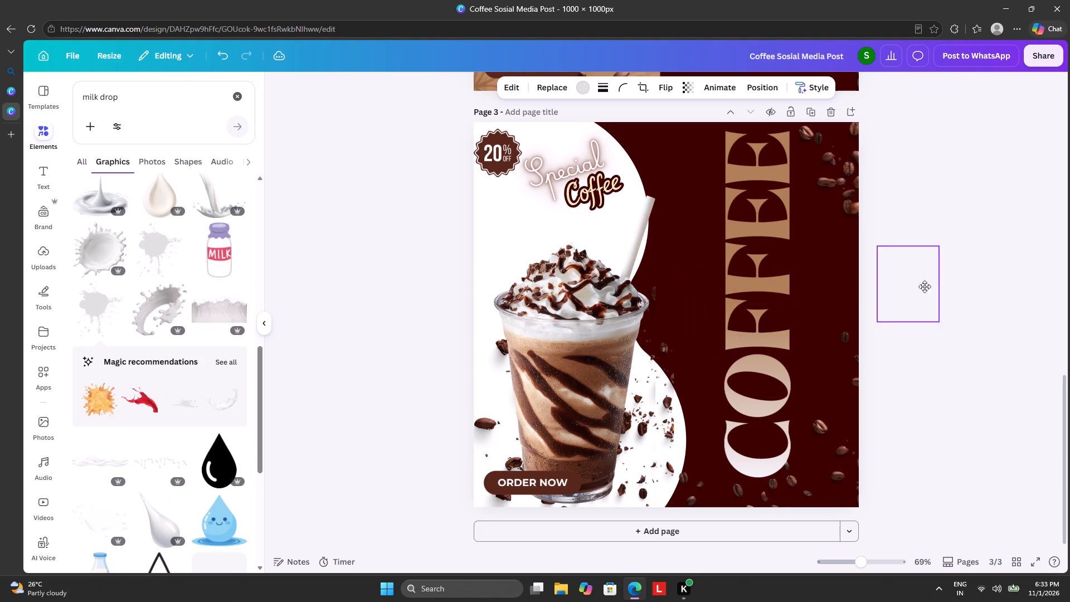
drag(925, 287, 801, 294)
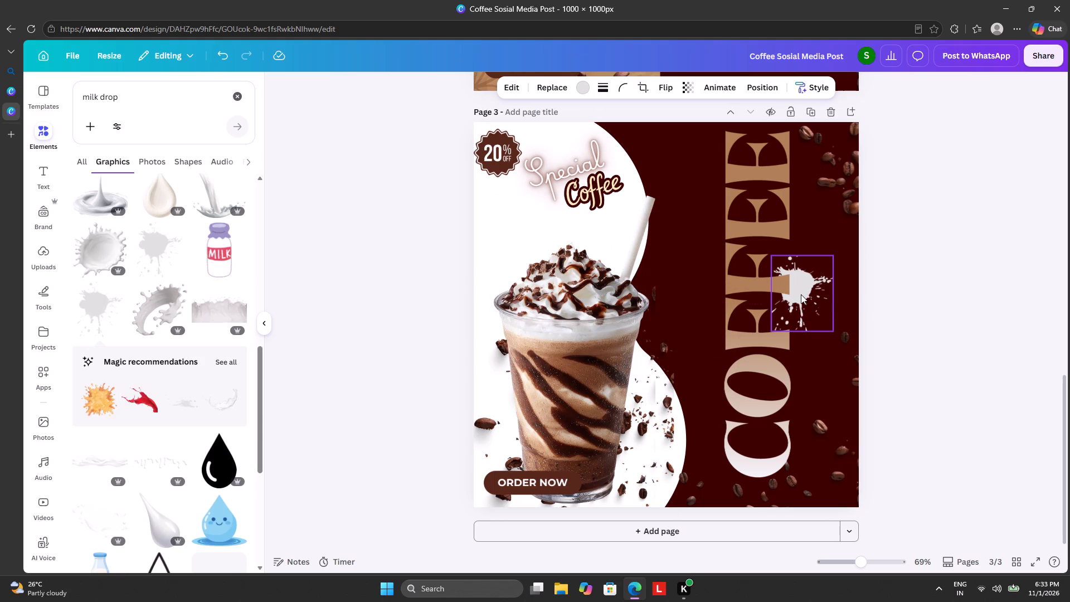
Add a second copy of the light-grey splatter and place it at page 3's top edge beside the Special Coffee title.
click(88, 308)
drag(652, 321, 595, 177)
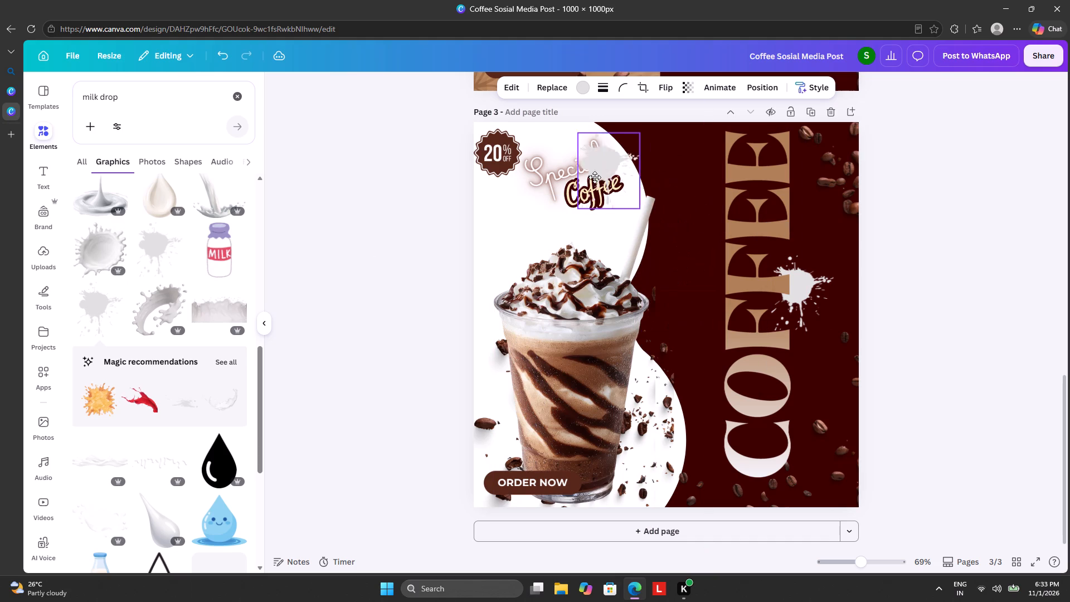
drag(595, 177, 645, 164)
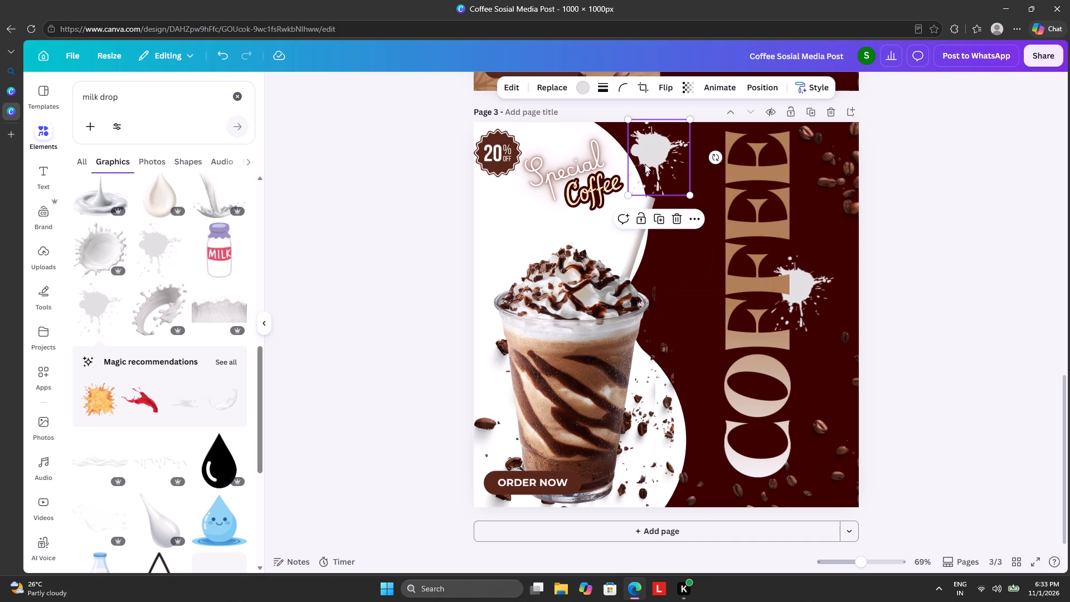
Add the other light-grey splatter graphic, above the first in the results, and place it at the page's bottom edge between cup and COFFEE text.
click(147, 240)
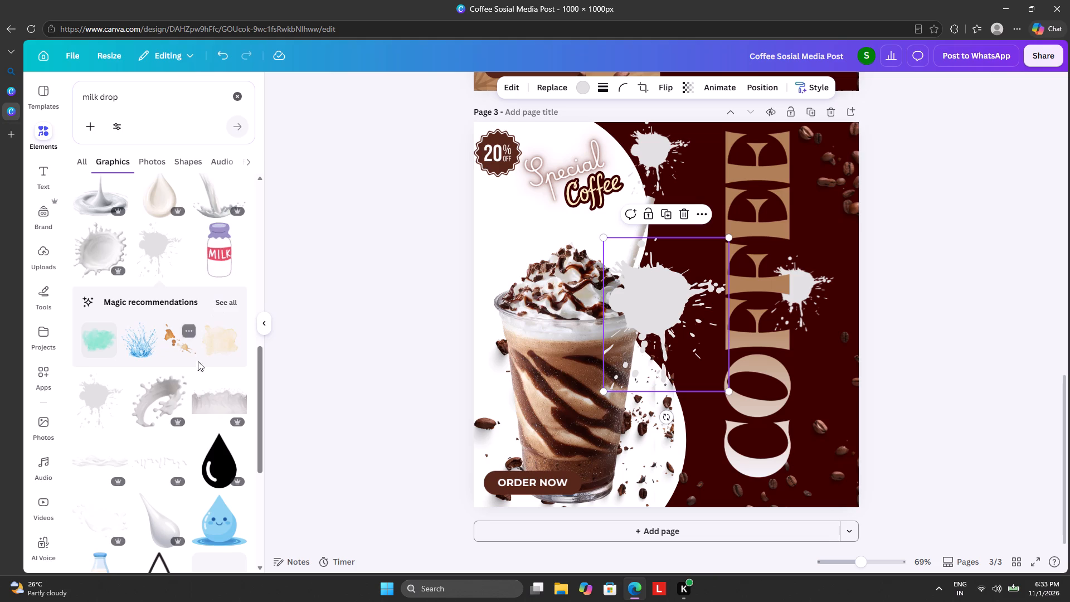
scroll(138, 387, down, 1)
drag(638, 318, 721, 406)
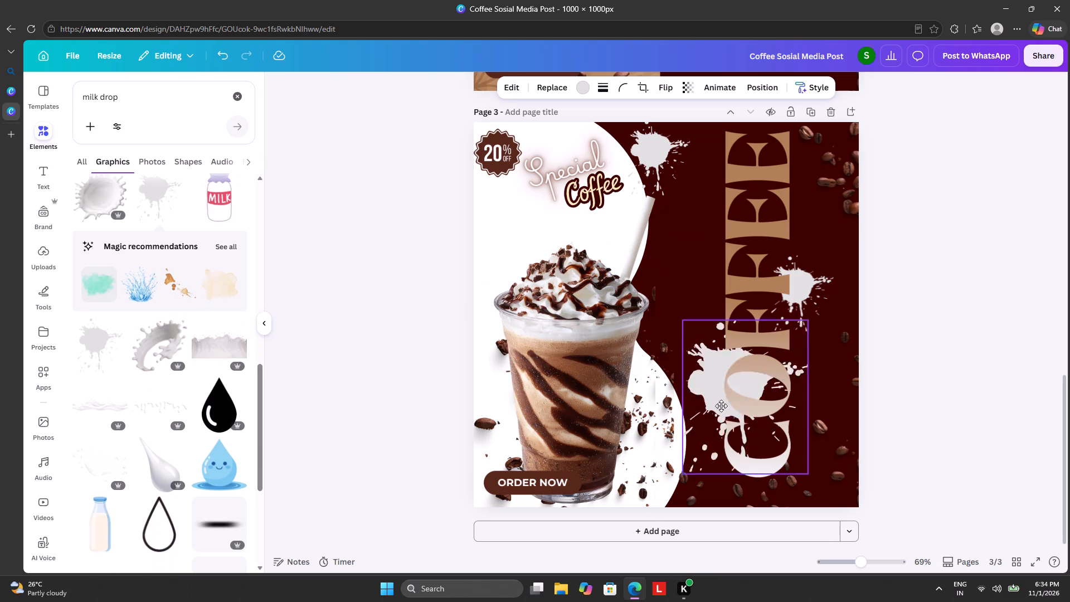
drag(721, 406, 684, 533)
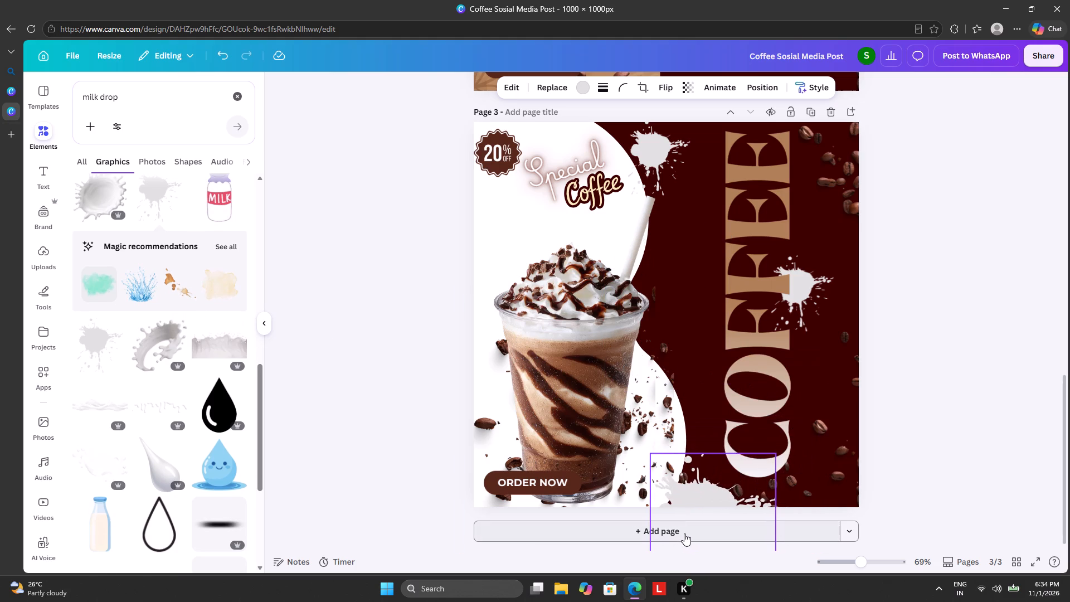
drag(684, 533, 683, 509)
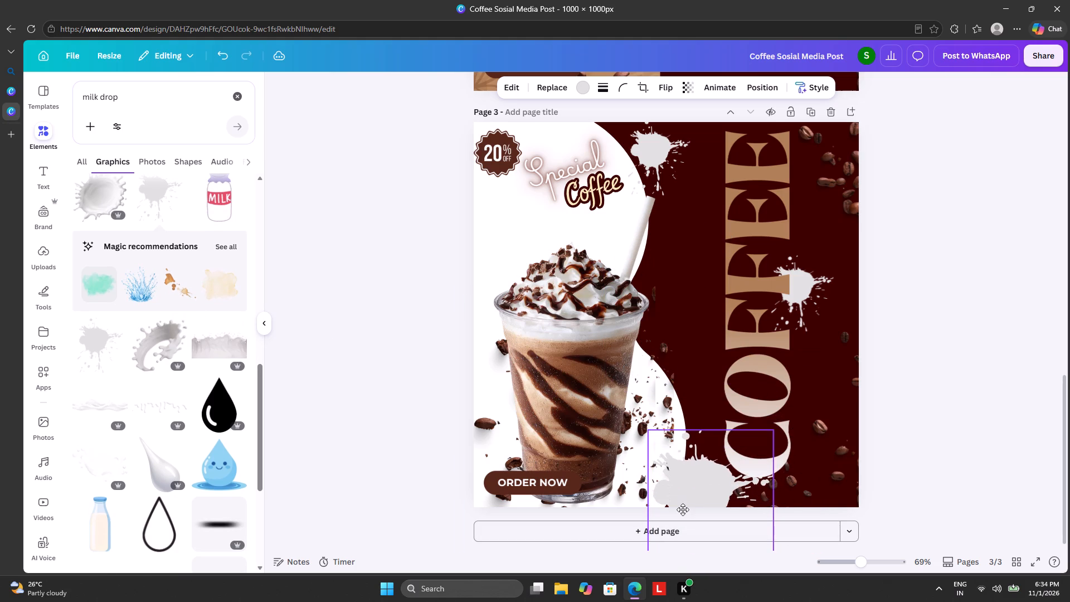
drag(683, 509, 683, 497)
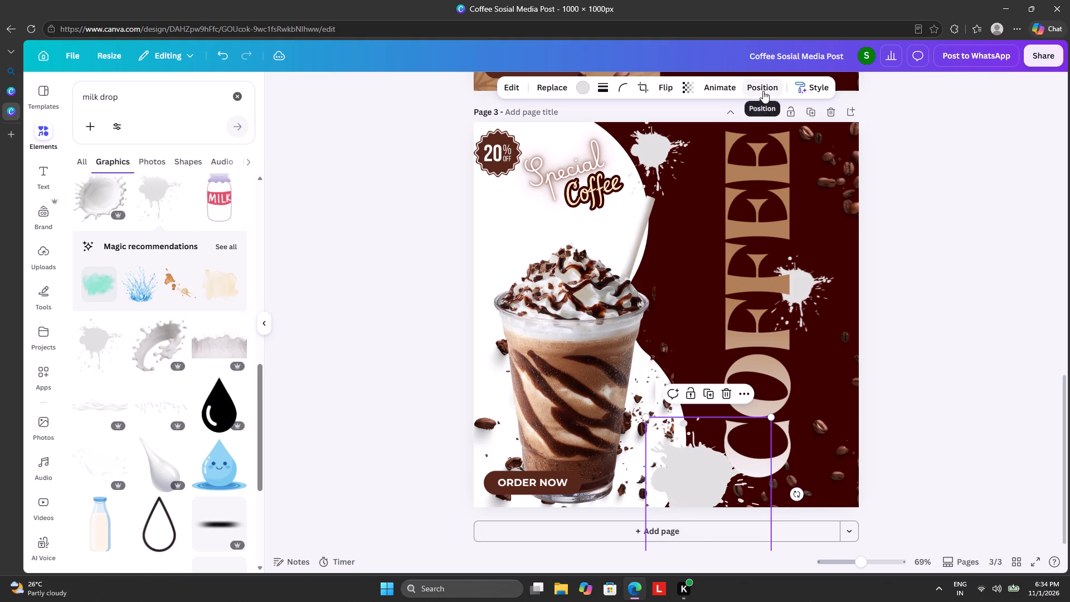
Move the bottom splatter's layer behind the white wave shape, directly above the page background.
click(763, 91)
click(216, 148)
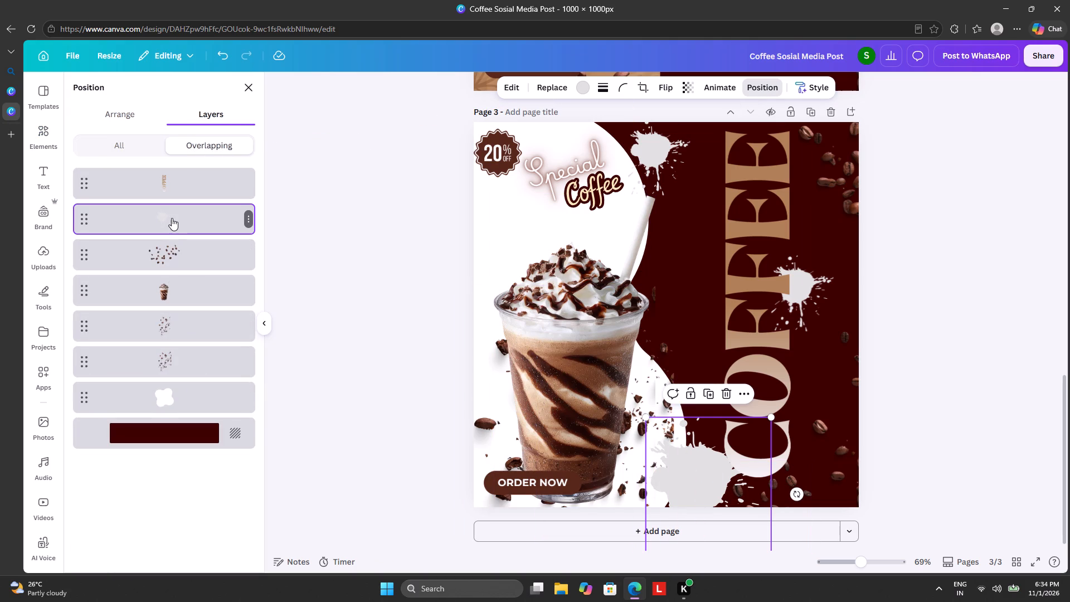
drag(172, 218, 182, 406)
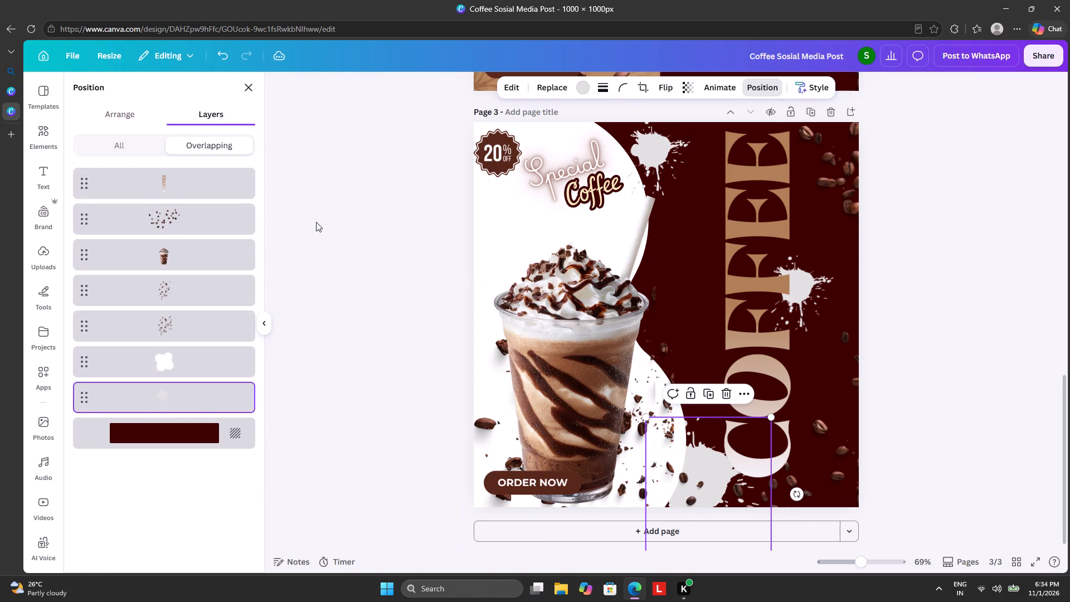
click(316, 222)
Add the white dripping-milk border graphic and place it along page 3's top edge over the COFFEE text.
scroll(139, 362, down, 2)
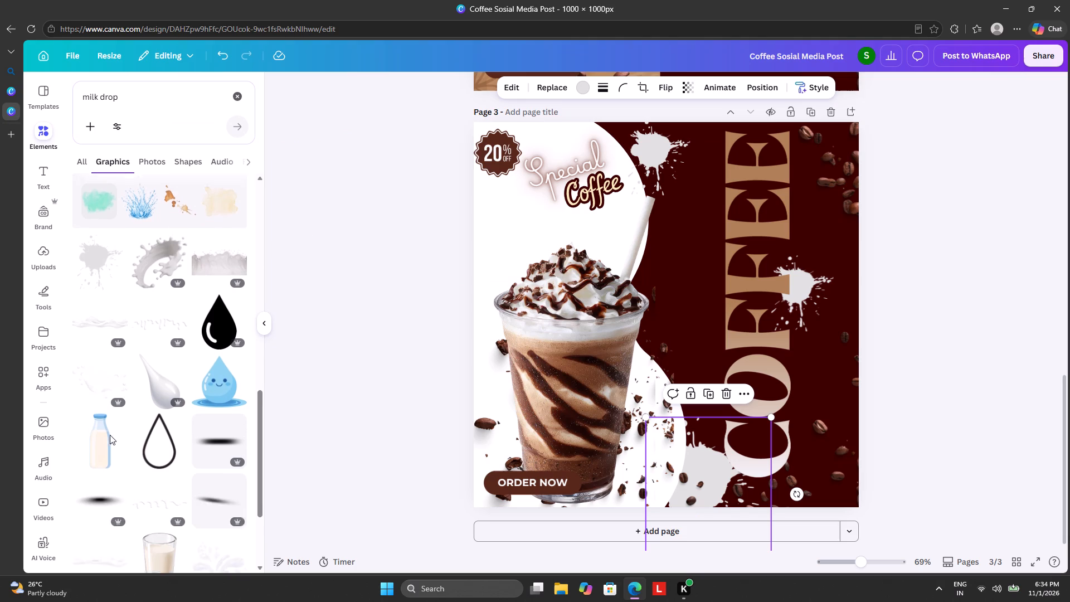
scroll(110, 435, down, 2)
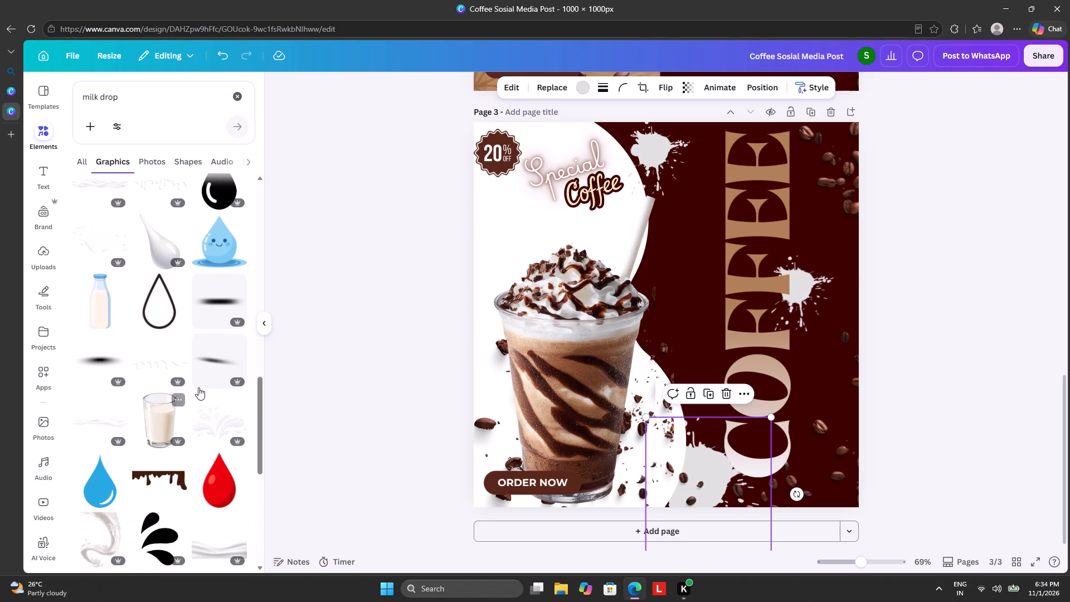
click(135, 368)
drag(688, 340, 689, 334)
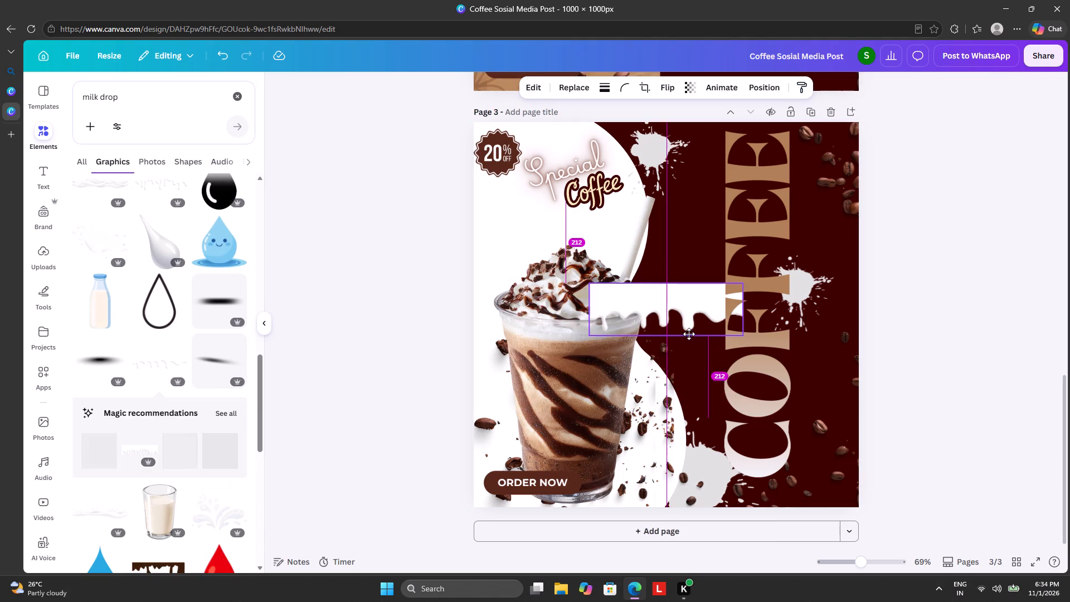
drag(689, 334, 814, 157)
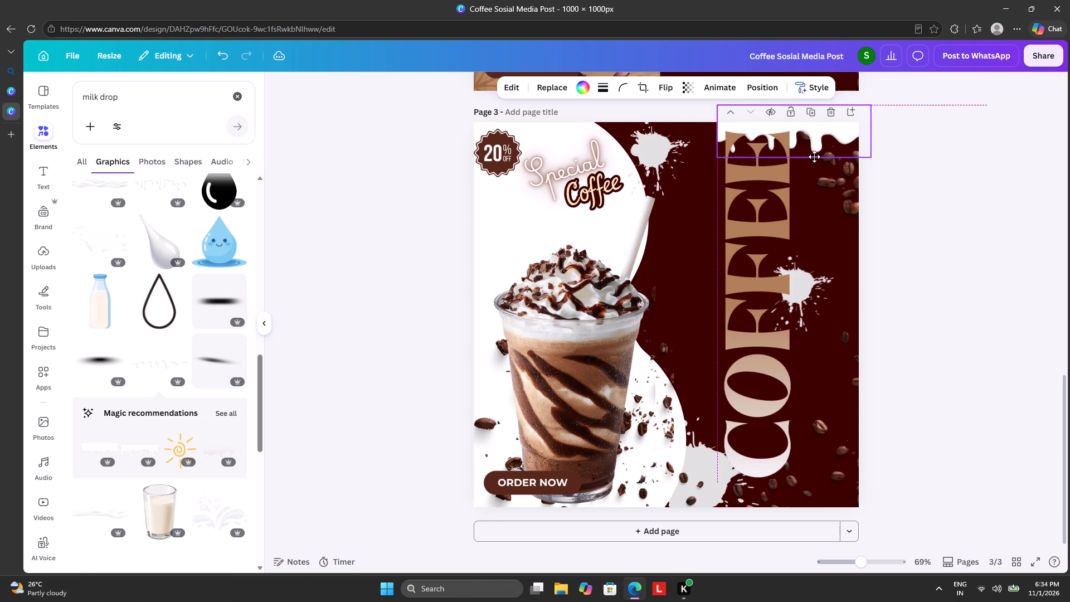
drag(814, 157, 814, 157)
Duplicate the milk drip and place the copy beside it along the top edge, extending towards the Special Coffee title.
click(799, 180)
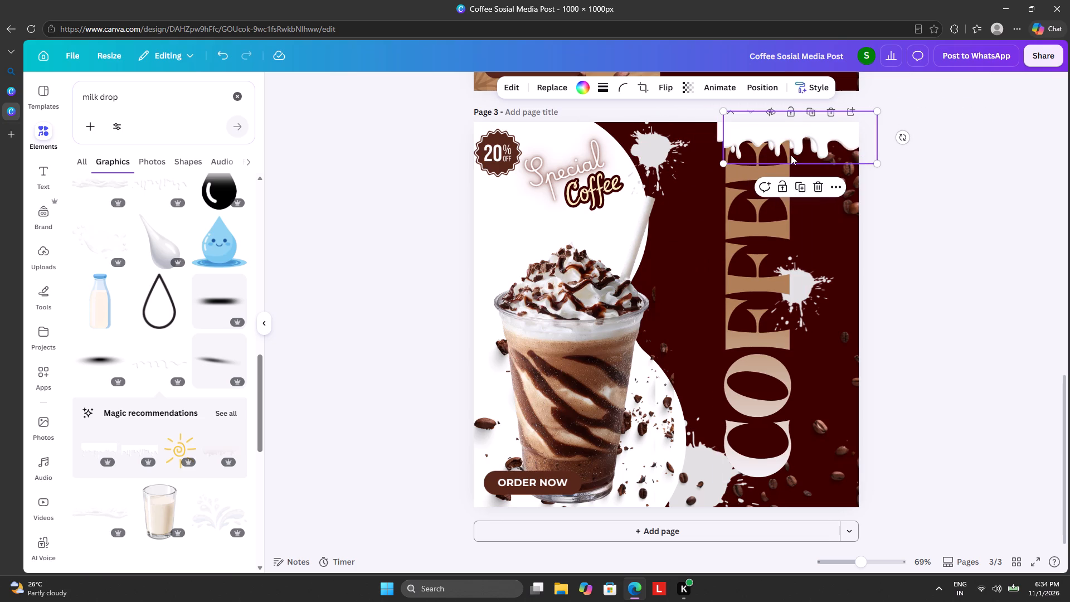
drag(790, 139, 647, 137)
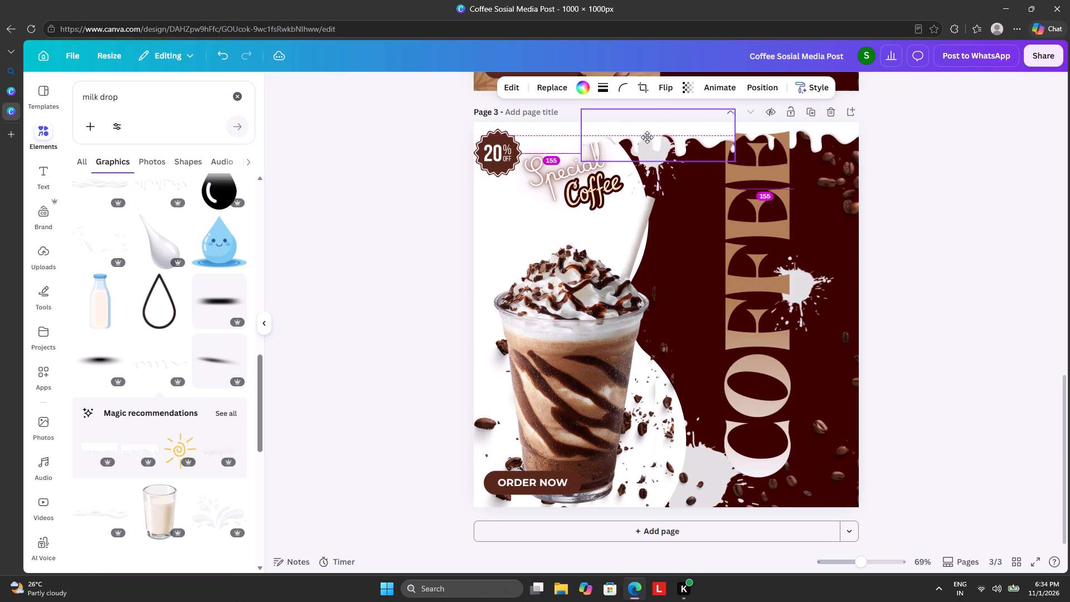
drag(647, 137, 647, 135)
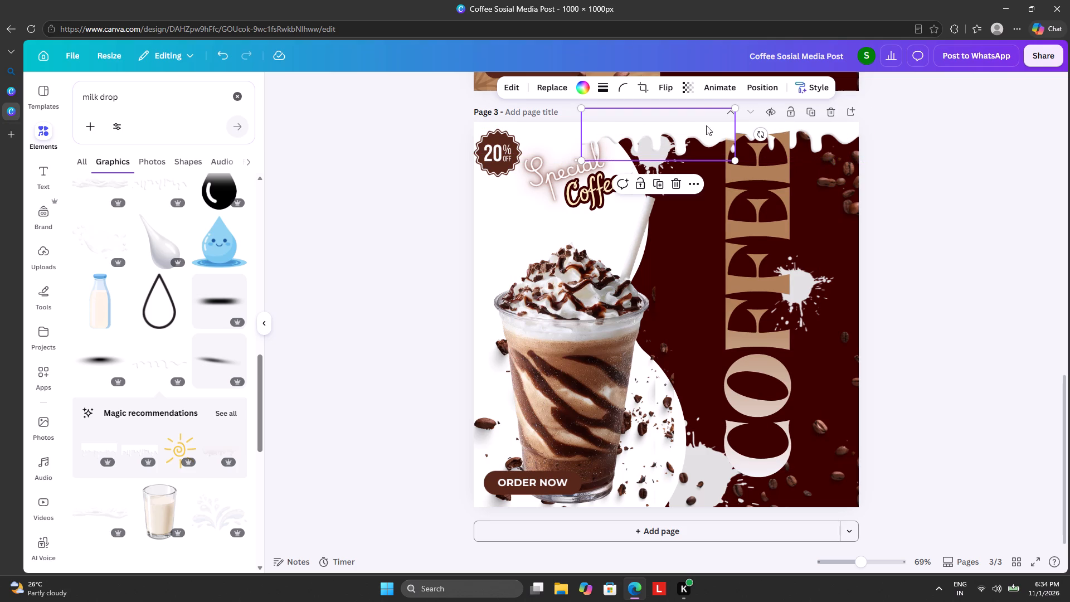
Move both milk-drip layers behind the COFFEE text and other overlapping elements, with the copy directly above the white shape.
click(769, 90)
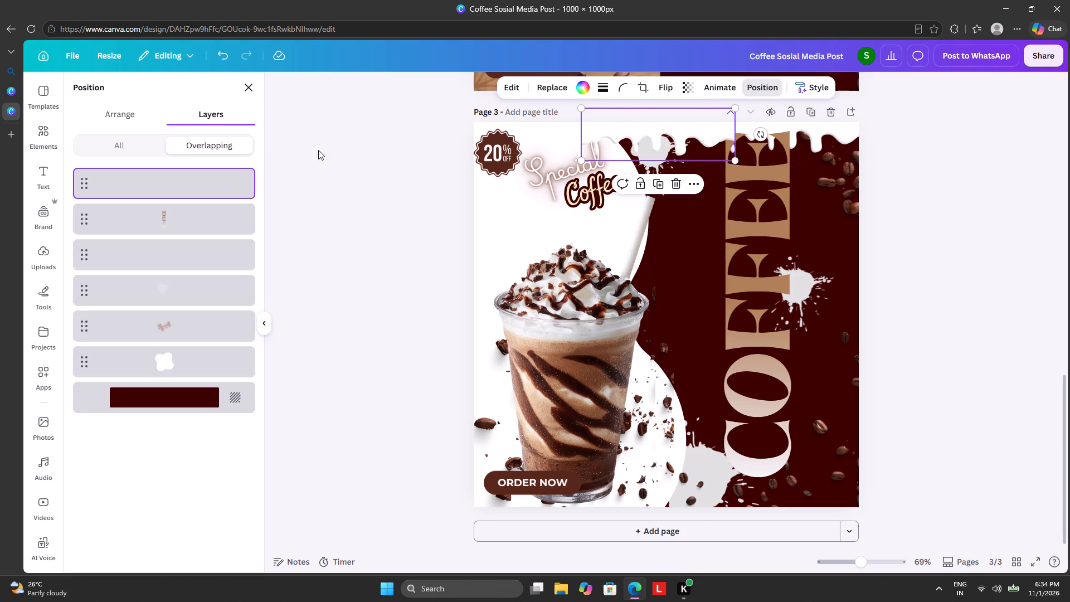
drag(203, 176, 187, 343)
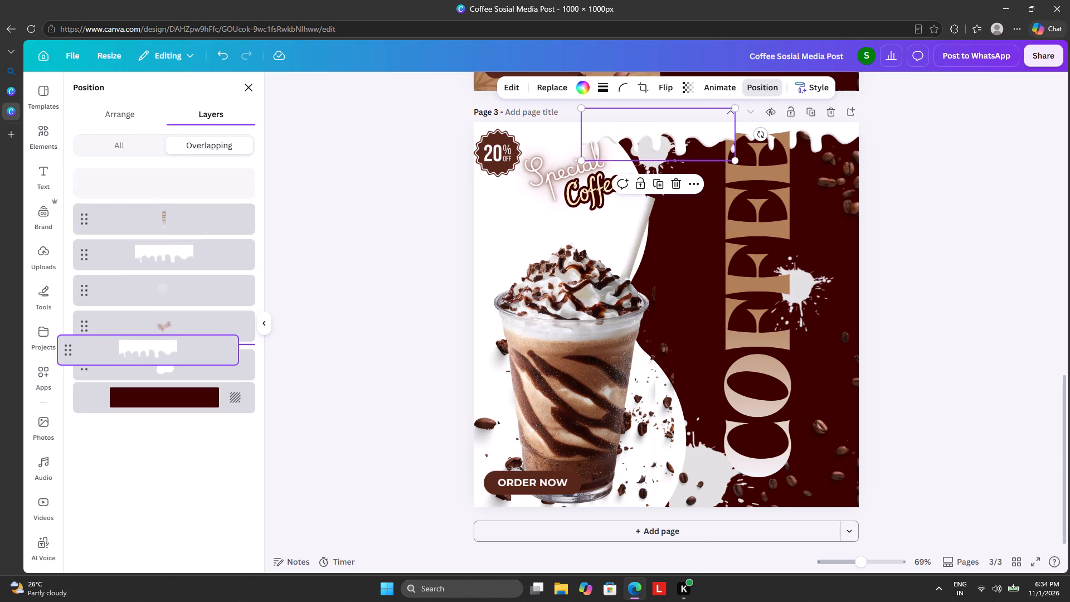
drag(187, 343, 194, 339)
drag(193, 217, 196, 310)
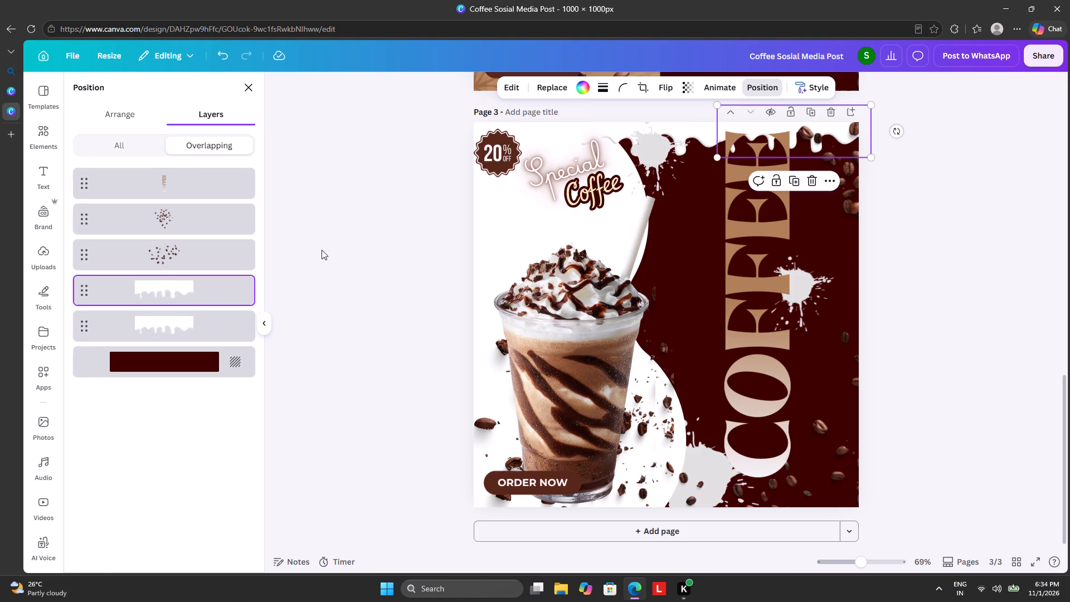
click(322, 250)
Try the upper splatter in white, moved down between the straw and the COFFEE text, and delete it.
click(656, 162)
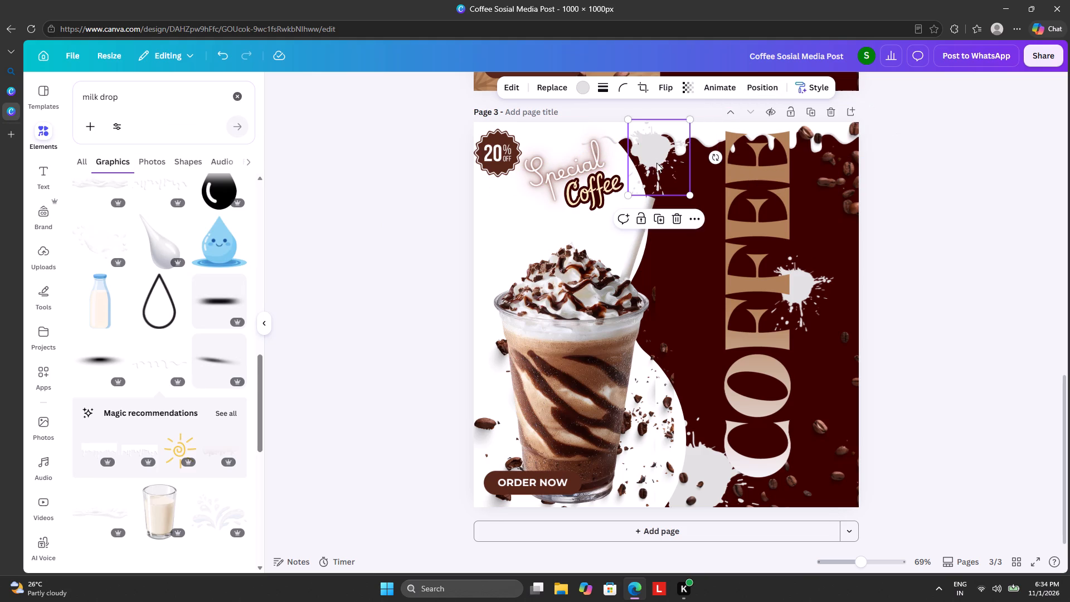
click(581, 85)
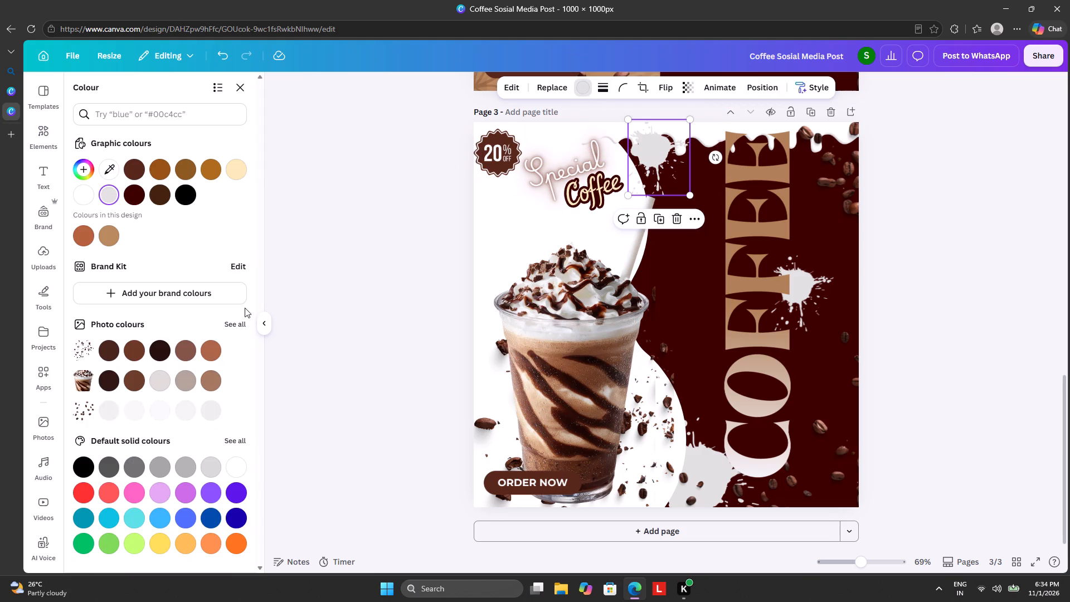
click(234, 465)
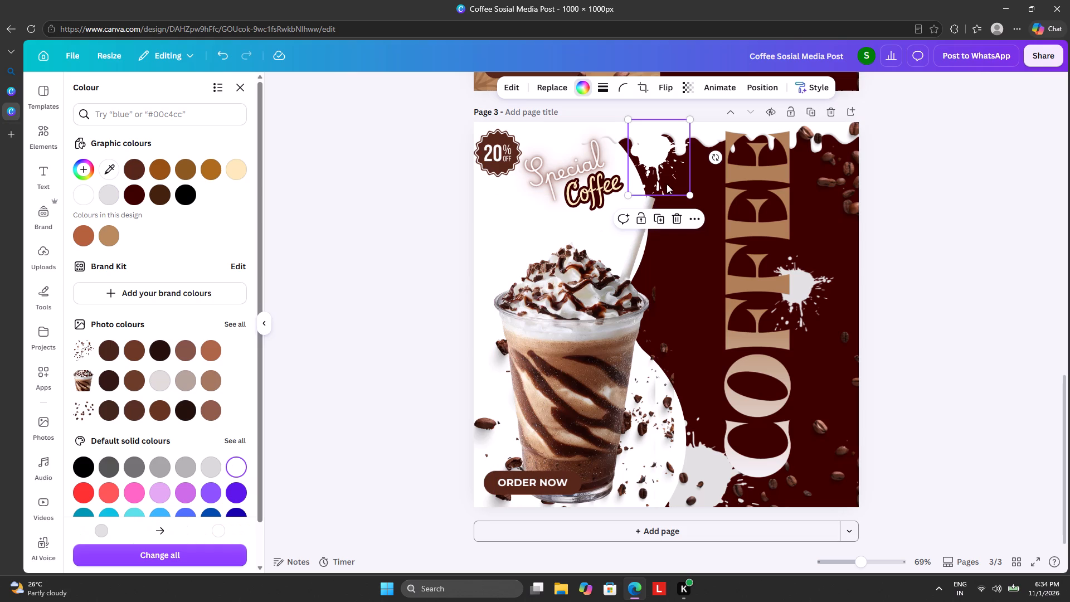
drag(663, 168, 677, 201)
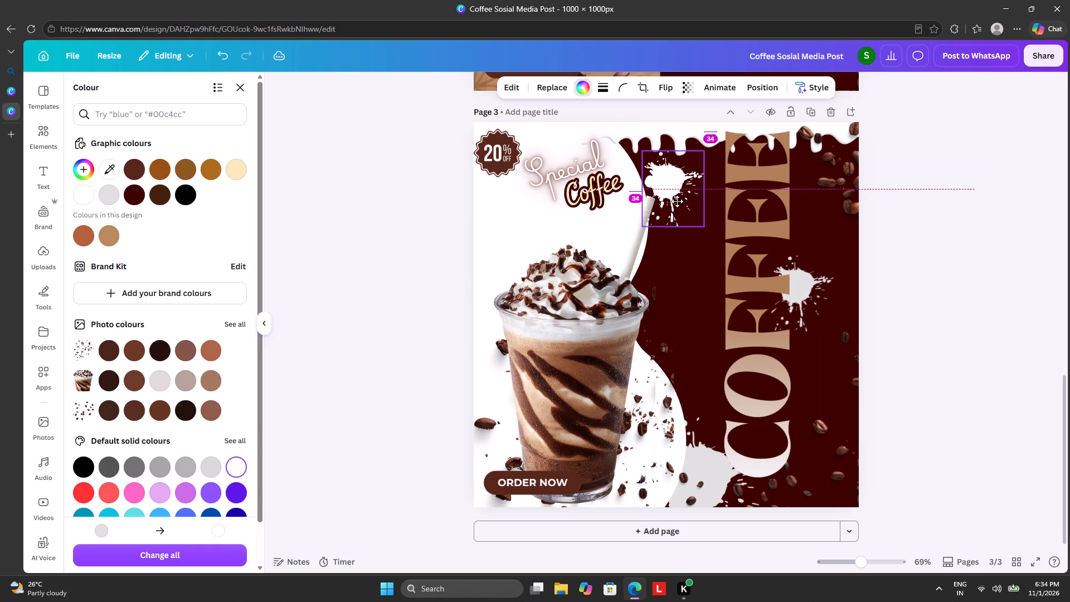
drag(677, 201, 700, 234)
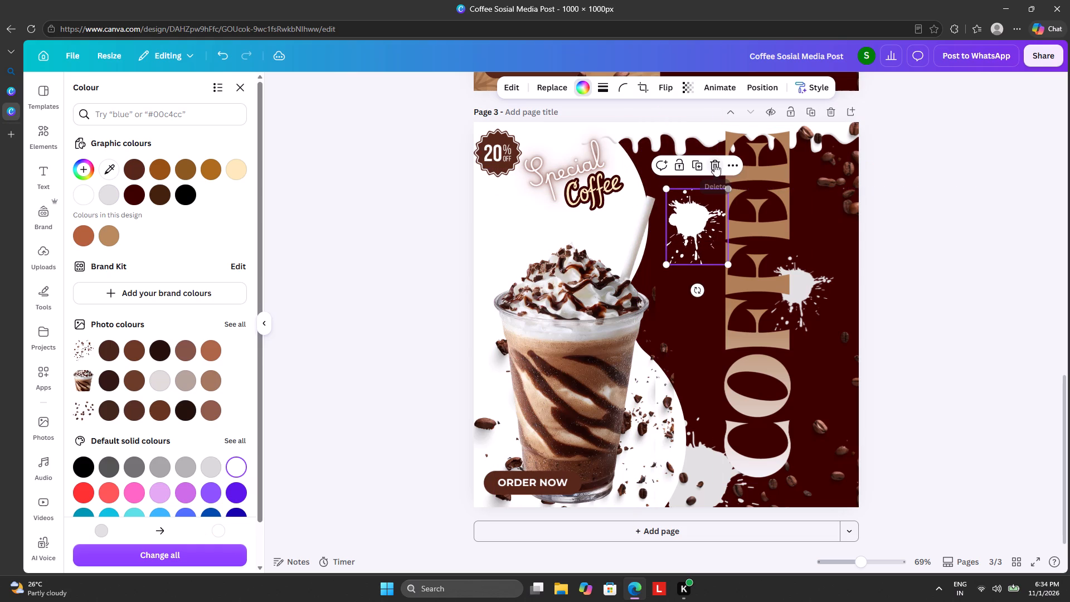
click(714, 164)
Recolour the light-grey milk splatter beside the middle of the COFFEE text to white.
click(820, 292)
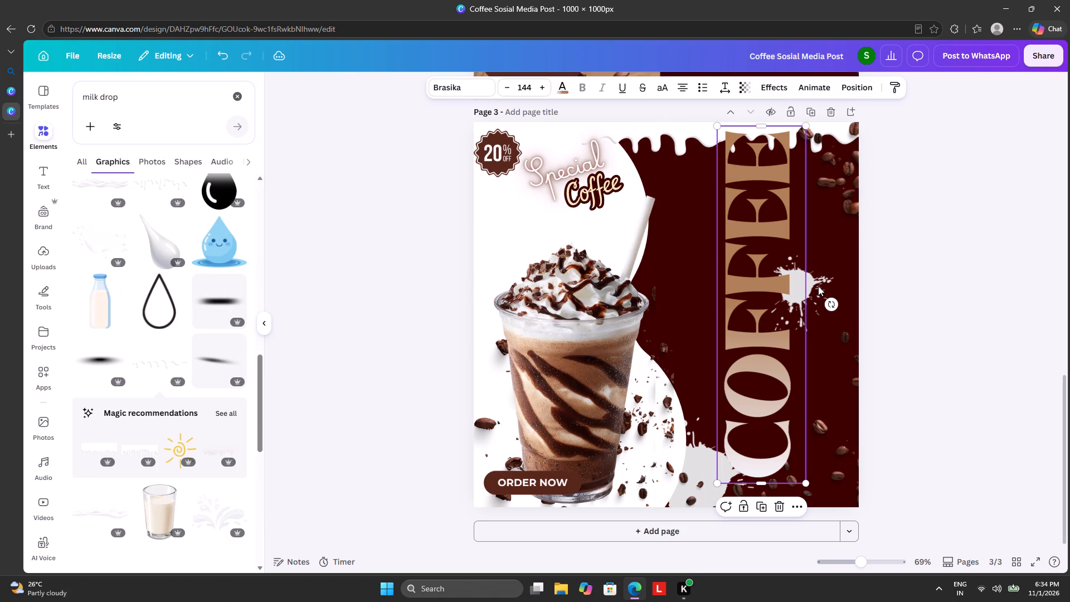
click(818, 283)
click(828, 263)
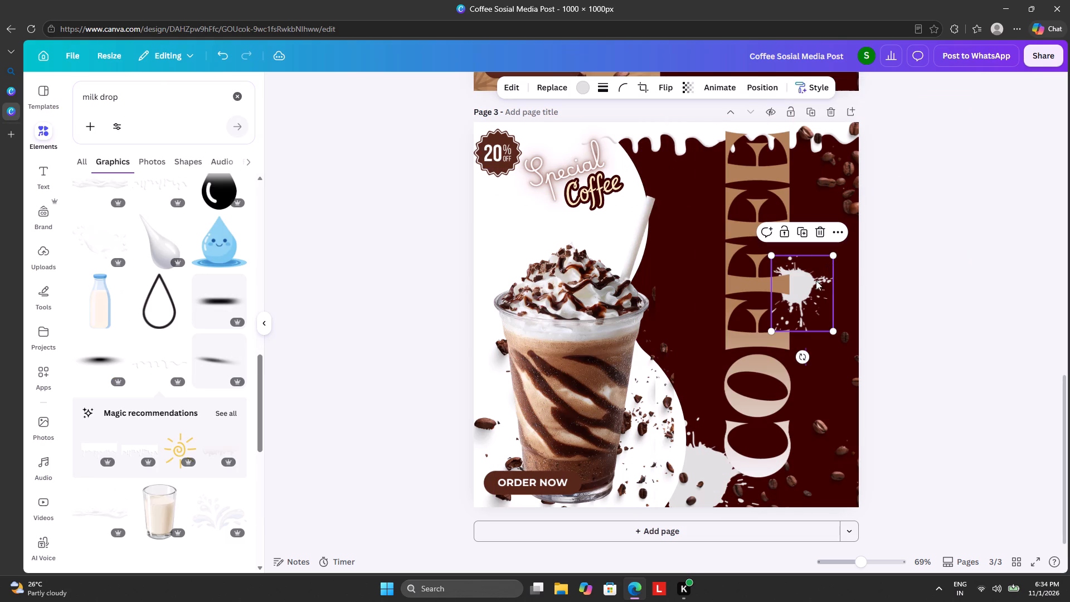
click(813, 287)
click(589, 88)
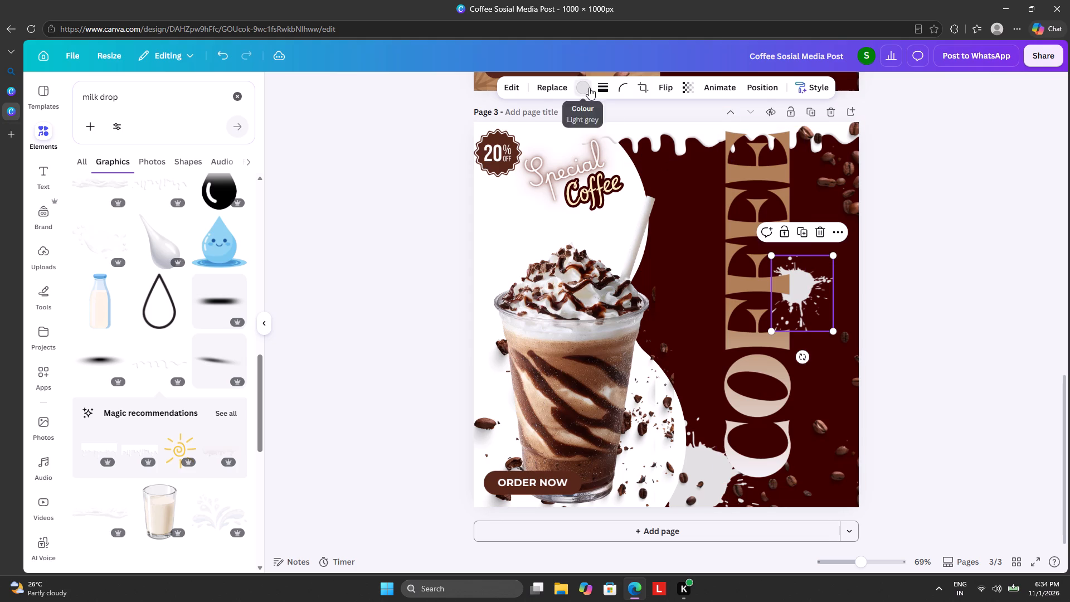
click(240, 464)
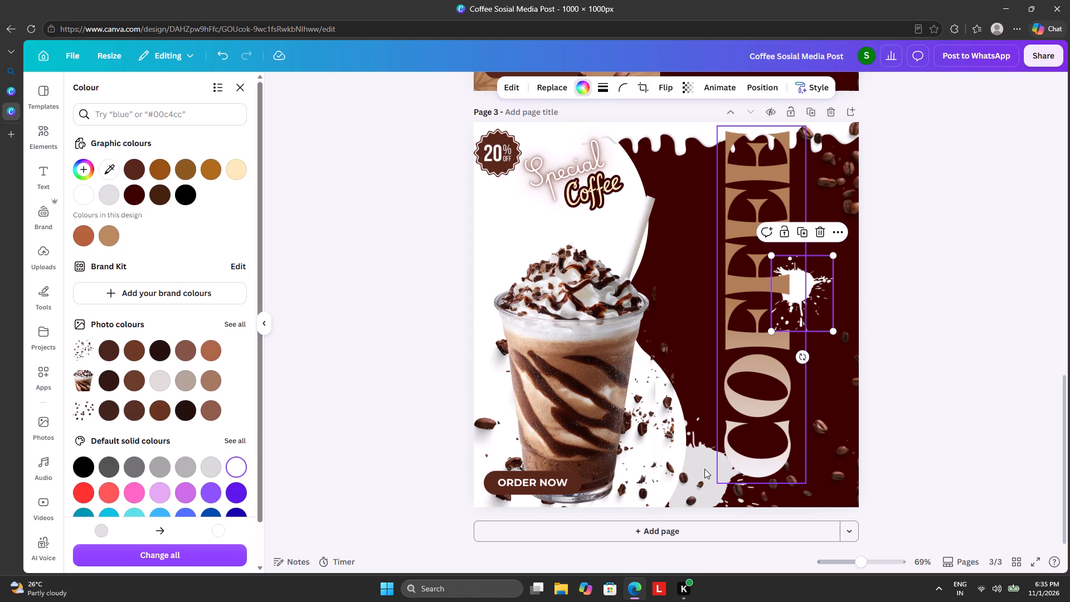
Select the light-grey splatter at the bottom of page 3 through its layer and recolour it white.
click(690, 475)
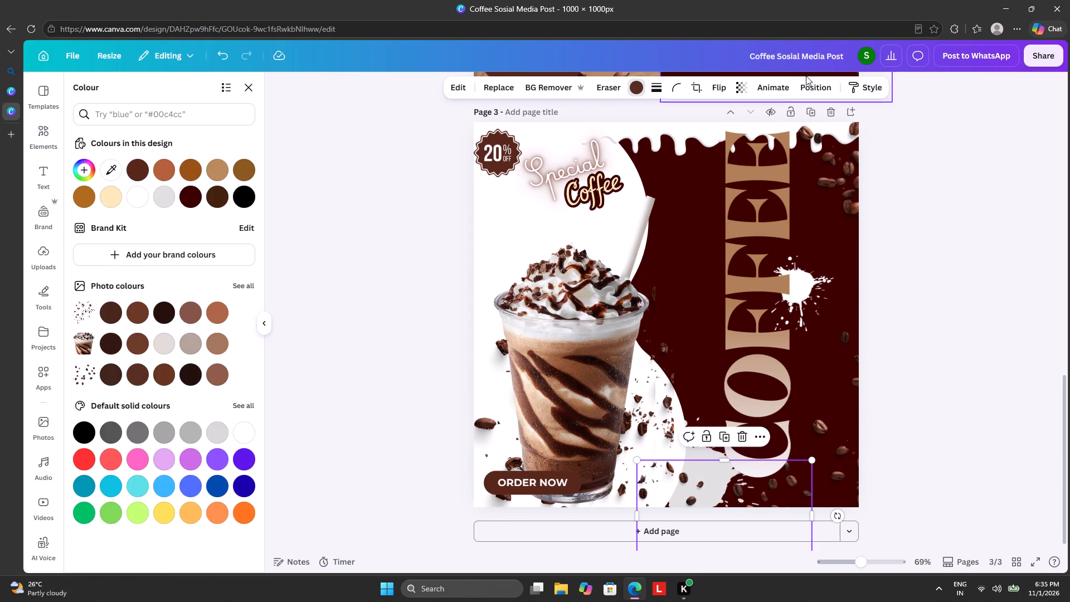
click(815, 101)
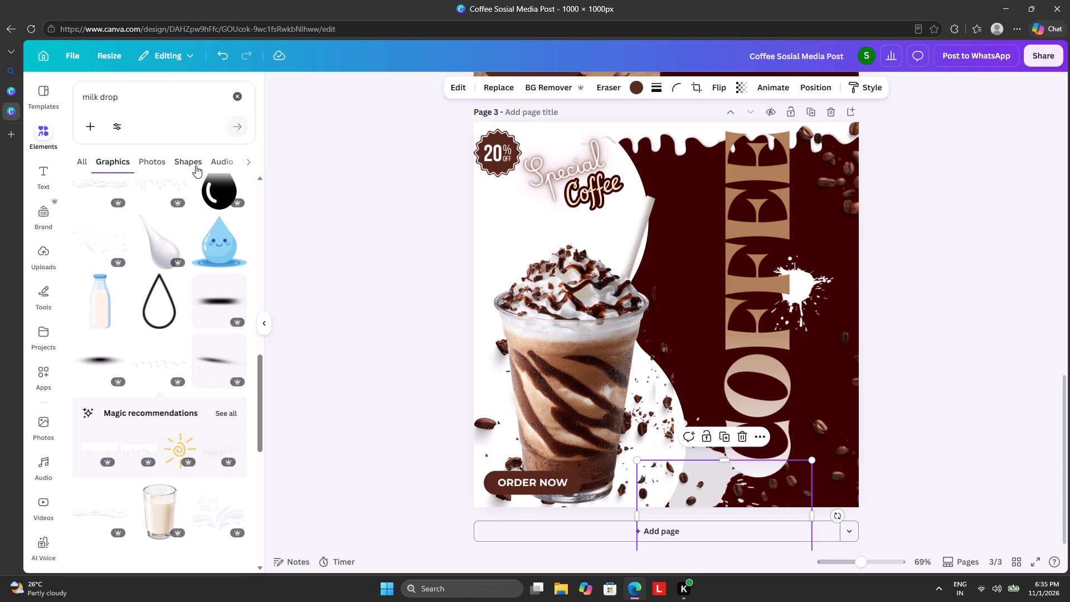
click(813, 92)
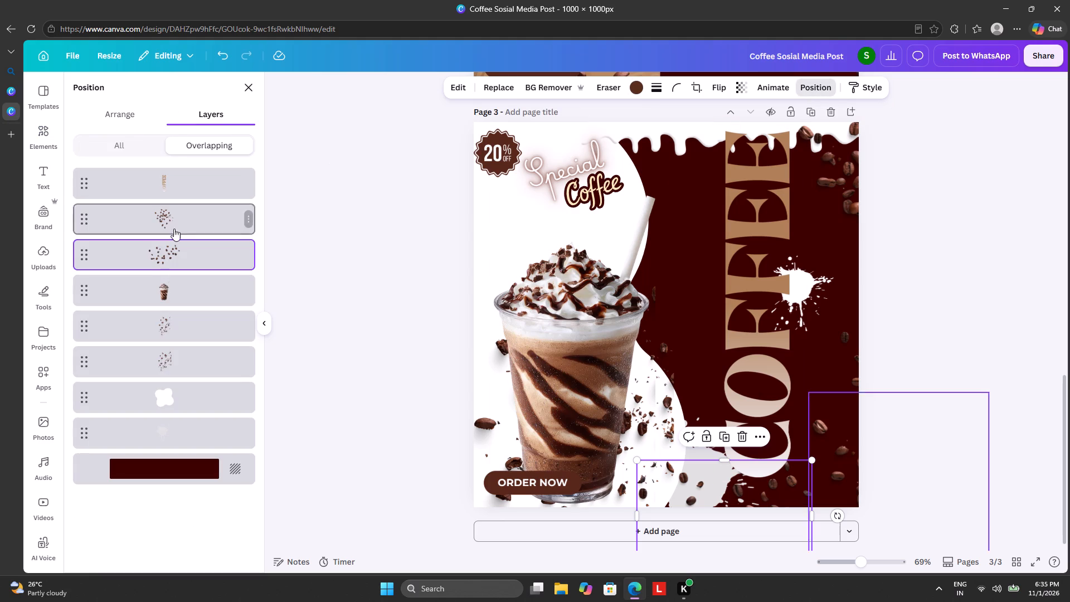
click(192, 439)
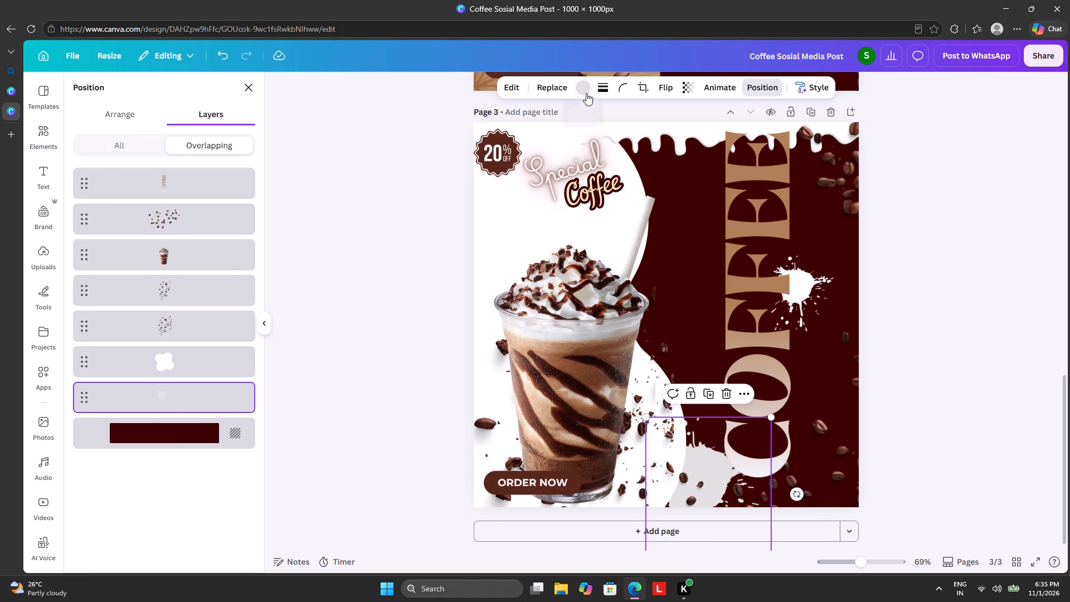
click(586, 93)
click(238, 465)
click(339, 376)
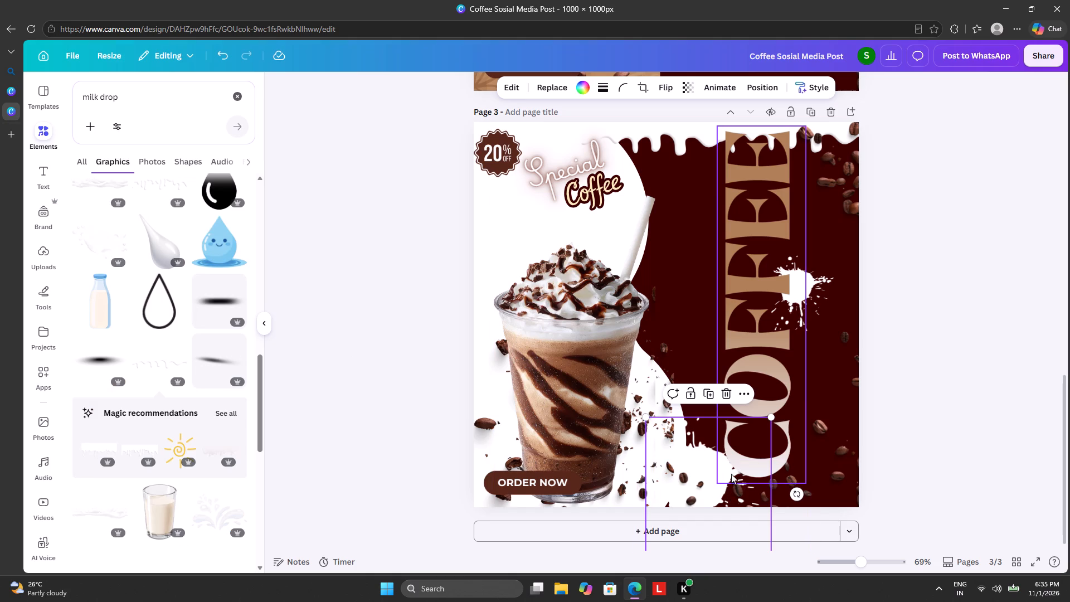
Move the bottom white splatter into page 3's lower-right corner so that it runs off the page edges.
click(713, 428)
drag(708, 428, 865, 395)
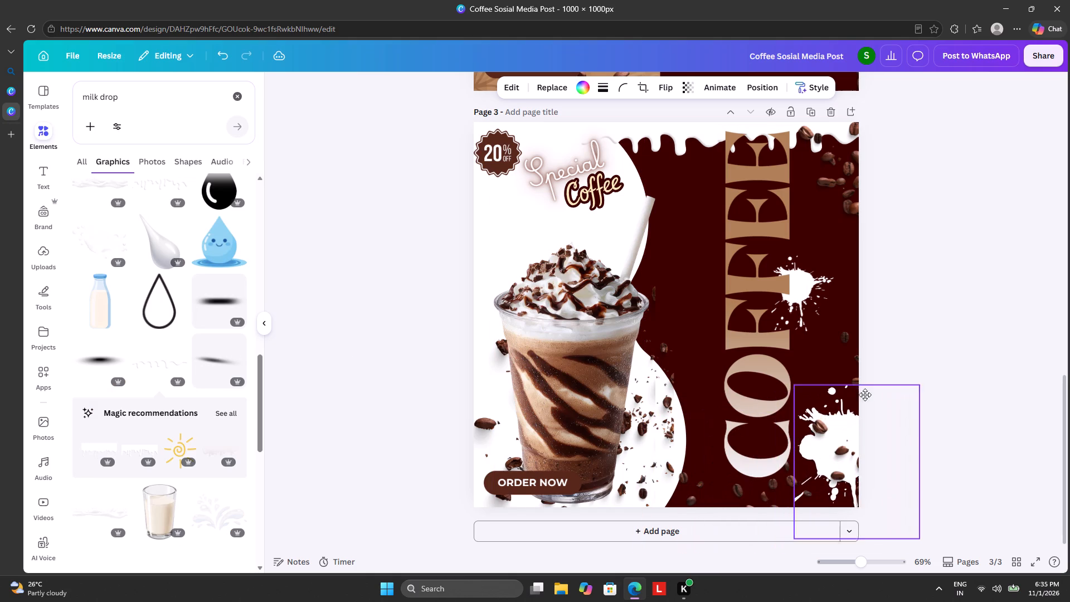
drag(865, 395, 896, 368)
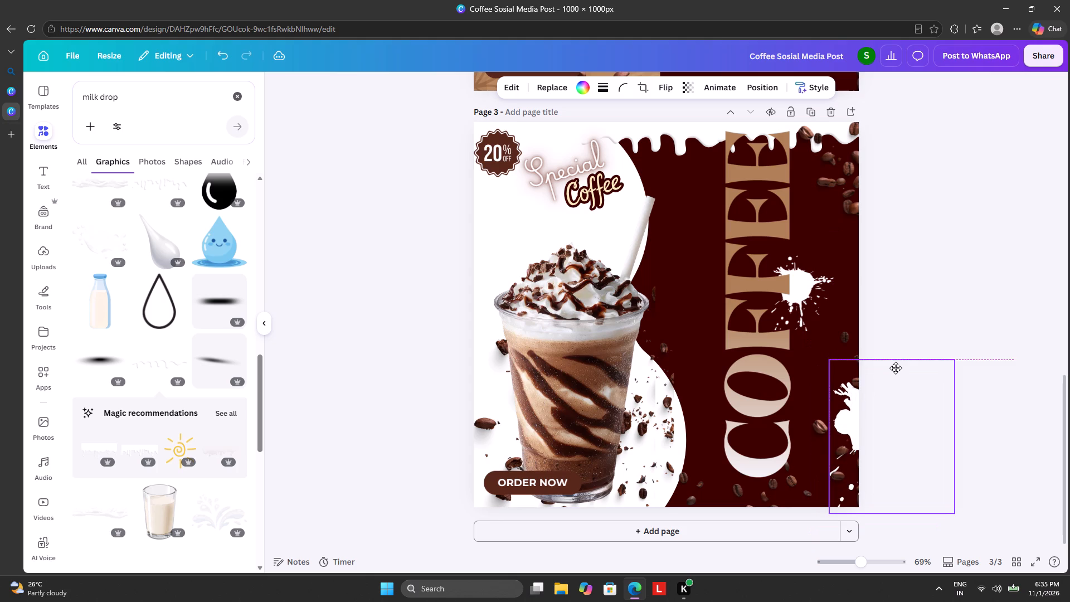
drag(896, 368, 892, 423)
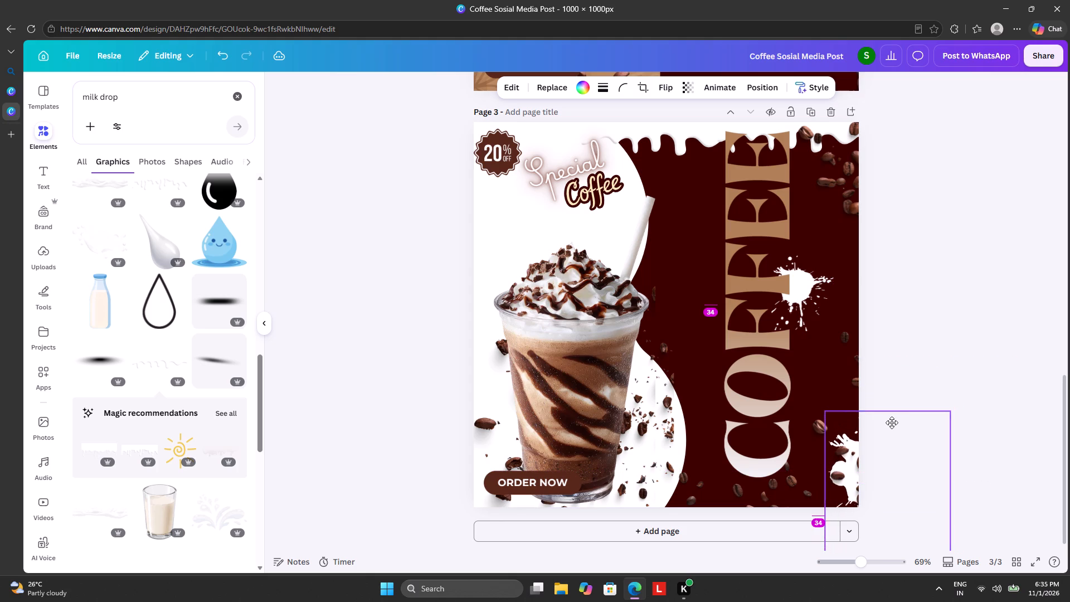
drag(892, 423, 888, 440)
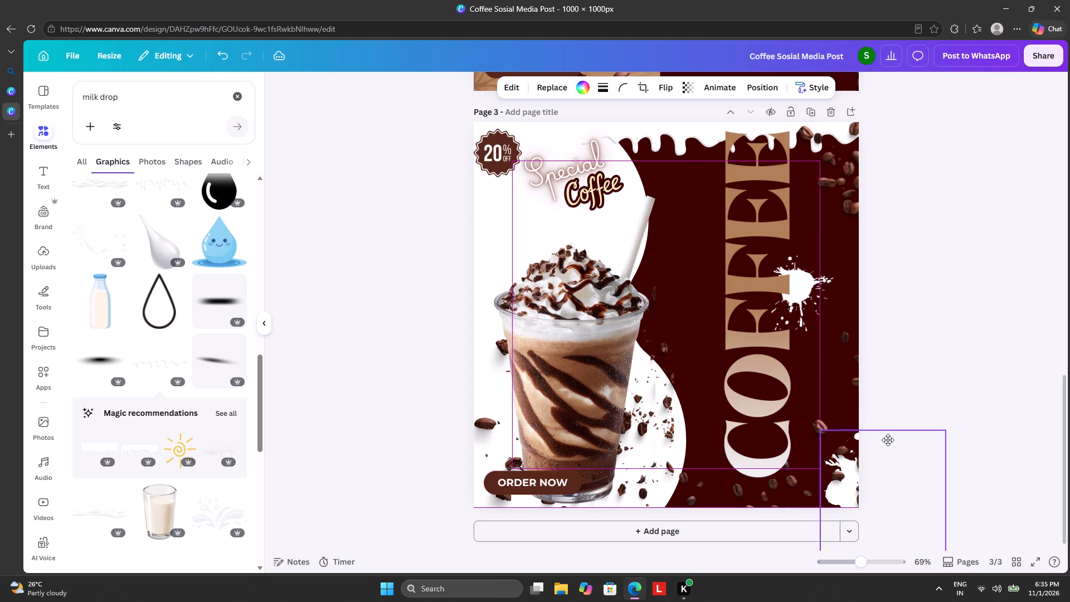
drag(888, 440, 877, 455)
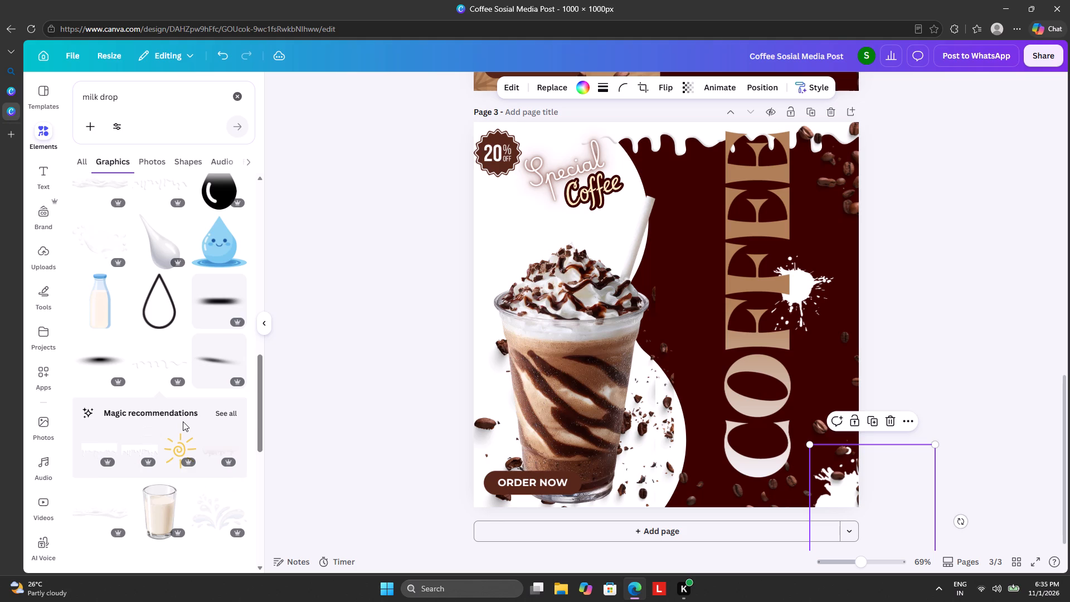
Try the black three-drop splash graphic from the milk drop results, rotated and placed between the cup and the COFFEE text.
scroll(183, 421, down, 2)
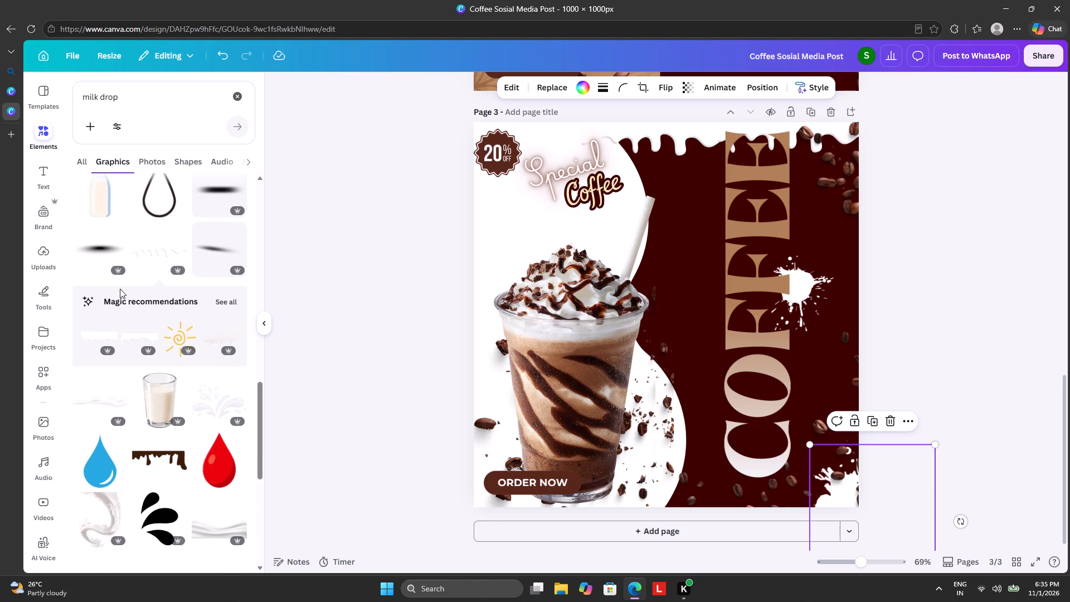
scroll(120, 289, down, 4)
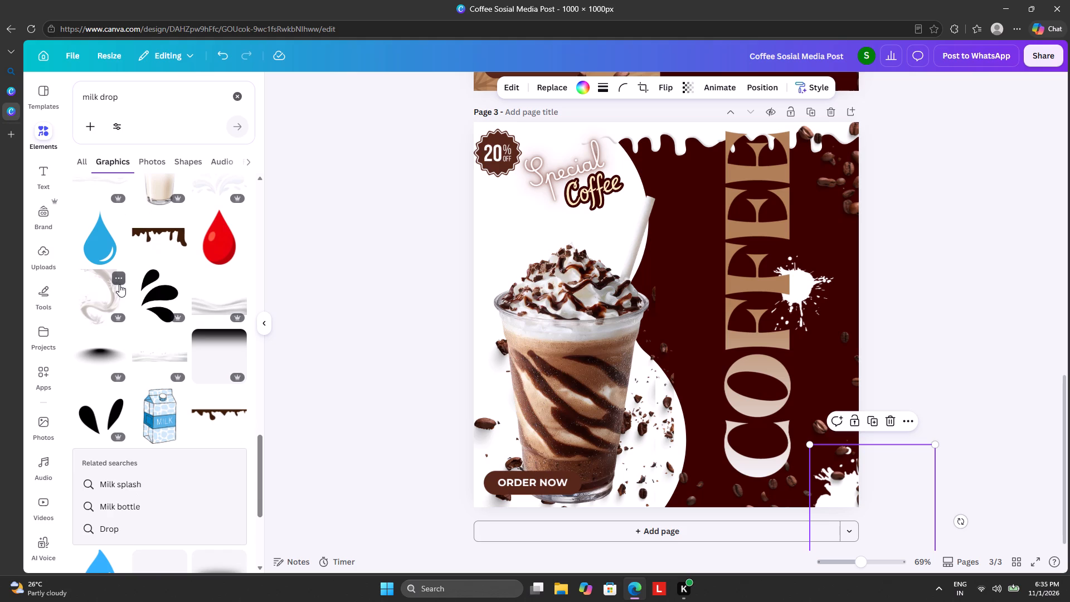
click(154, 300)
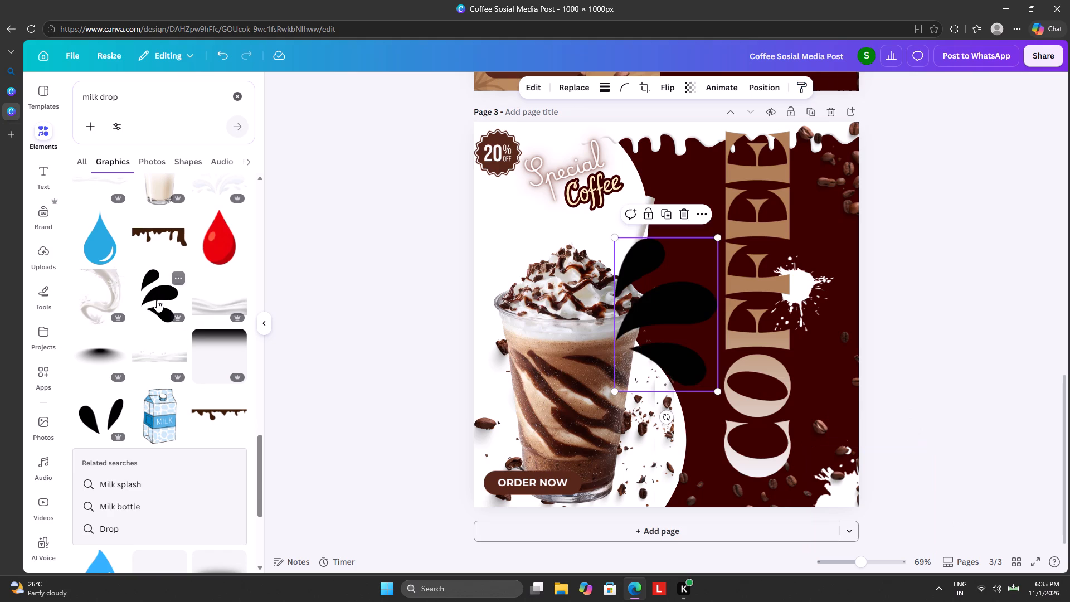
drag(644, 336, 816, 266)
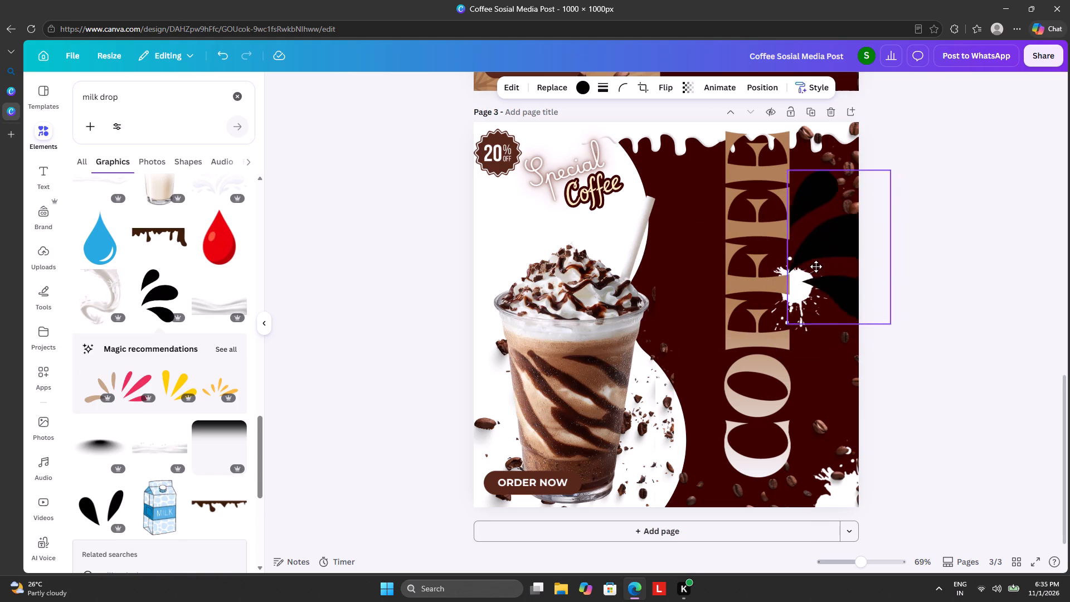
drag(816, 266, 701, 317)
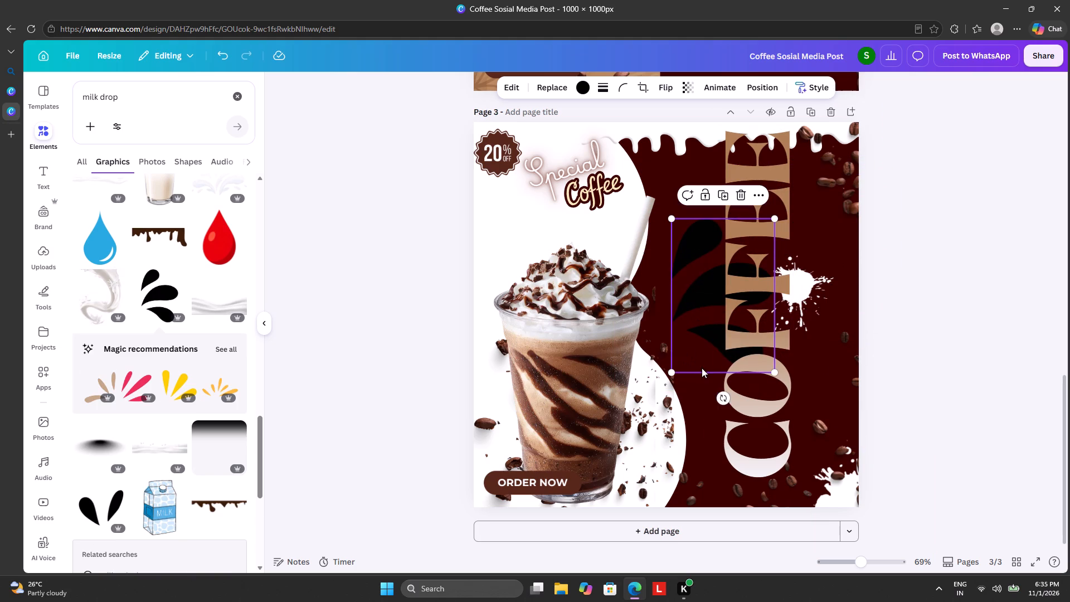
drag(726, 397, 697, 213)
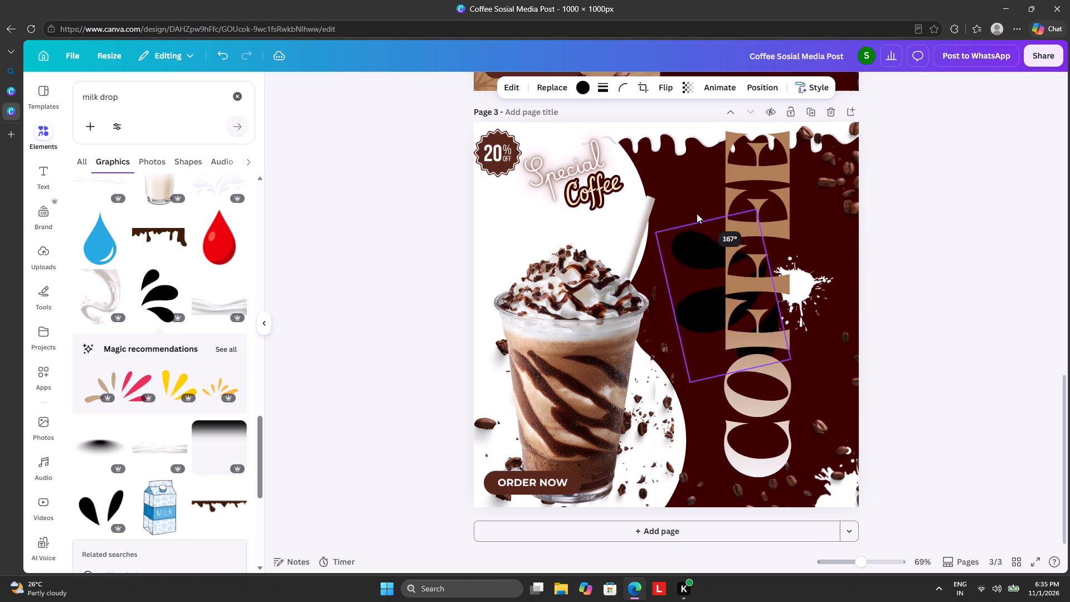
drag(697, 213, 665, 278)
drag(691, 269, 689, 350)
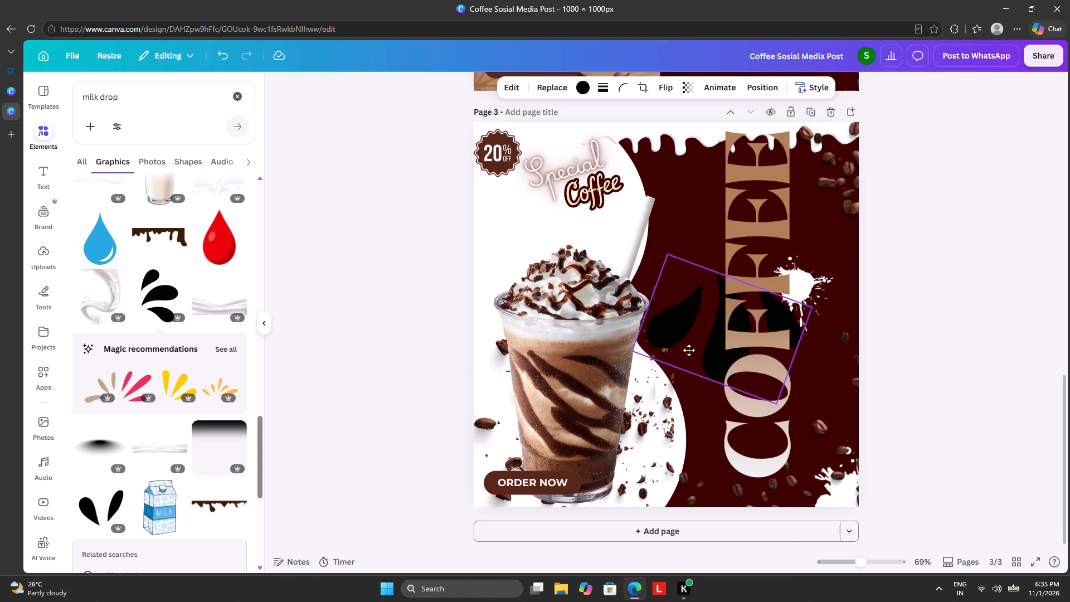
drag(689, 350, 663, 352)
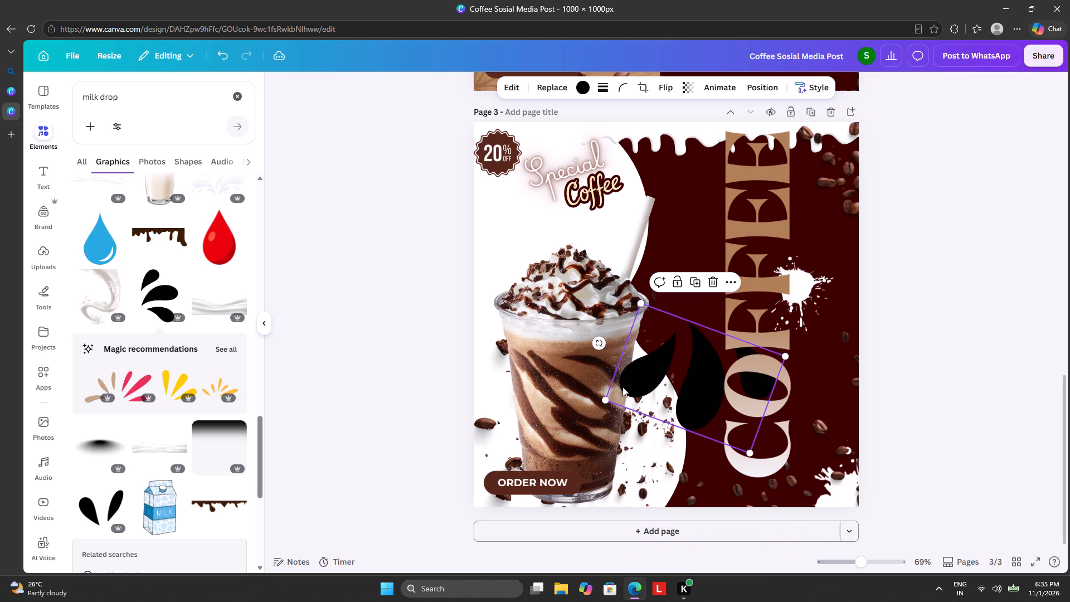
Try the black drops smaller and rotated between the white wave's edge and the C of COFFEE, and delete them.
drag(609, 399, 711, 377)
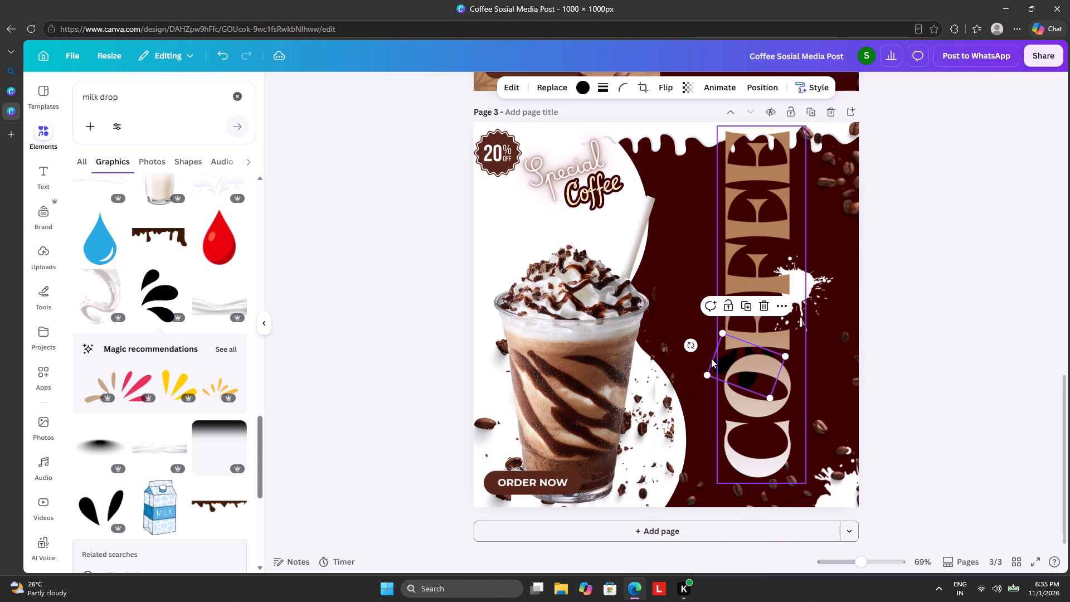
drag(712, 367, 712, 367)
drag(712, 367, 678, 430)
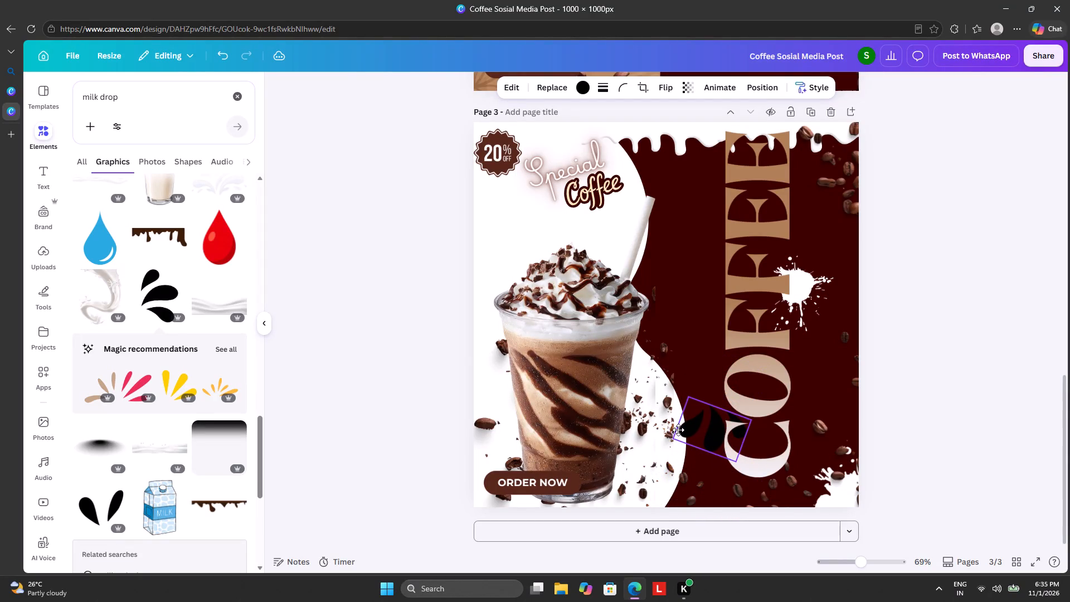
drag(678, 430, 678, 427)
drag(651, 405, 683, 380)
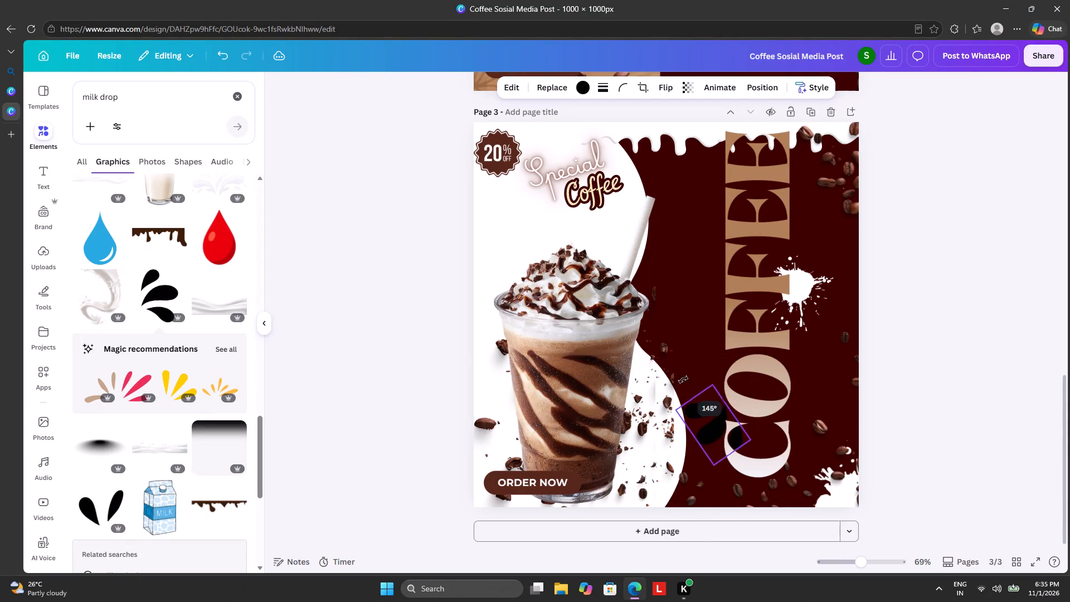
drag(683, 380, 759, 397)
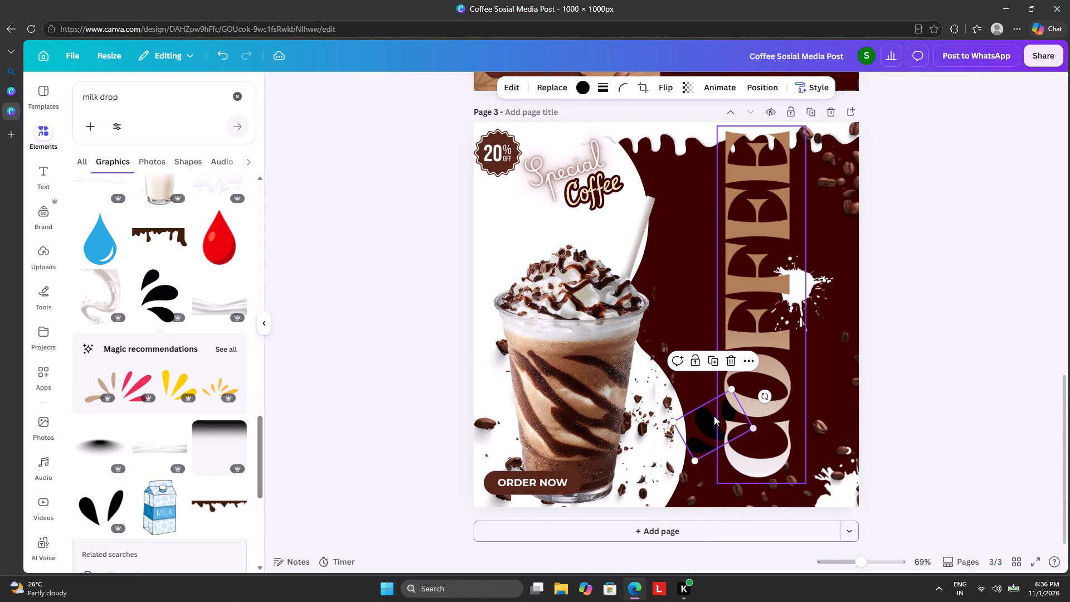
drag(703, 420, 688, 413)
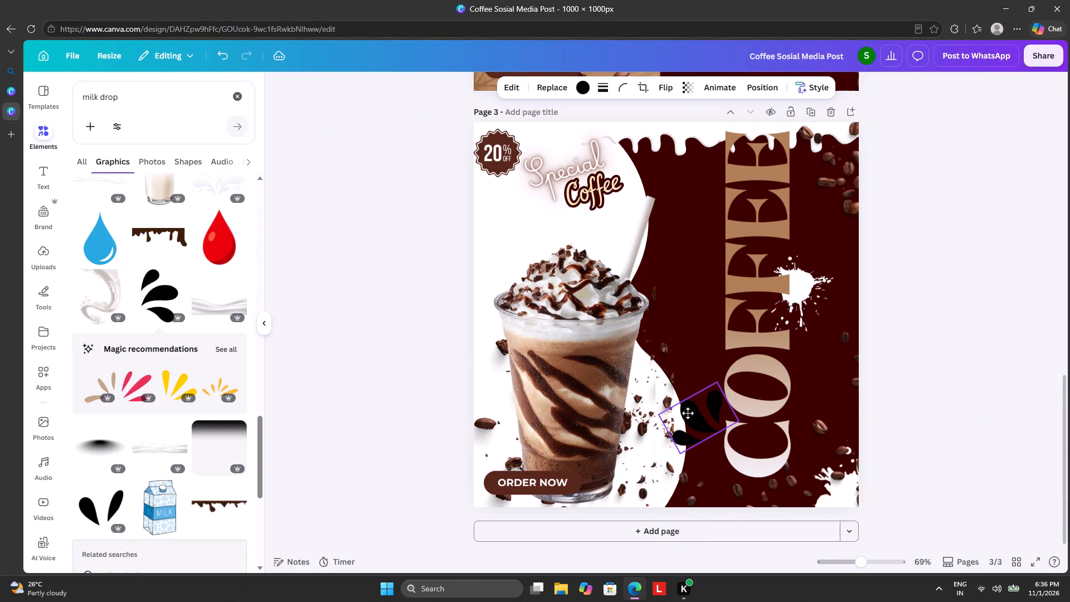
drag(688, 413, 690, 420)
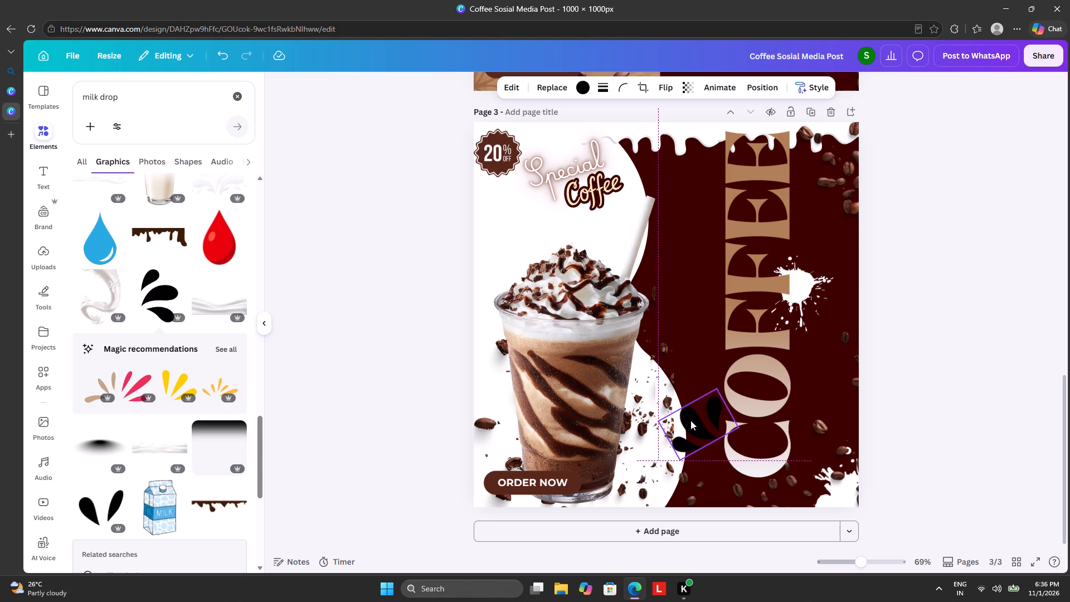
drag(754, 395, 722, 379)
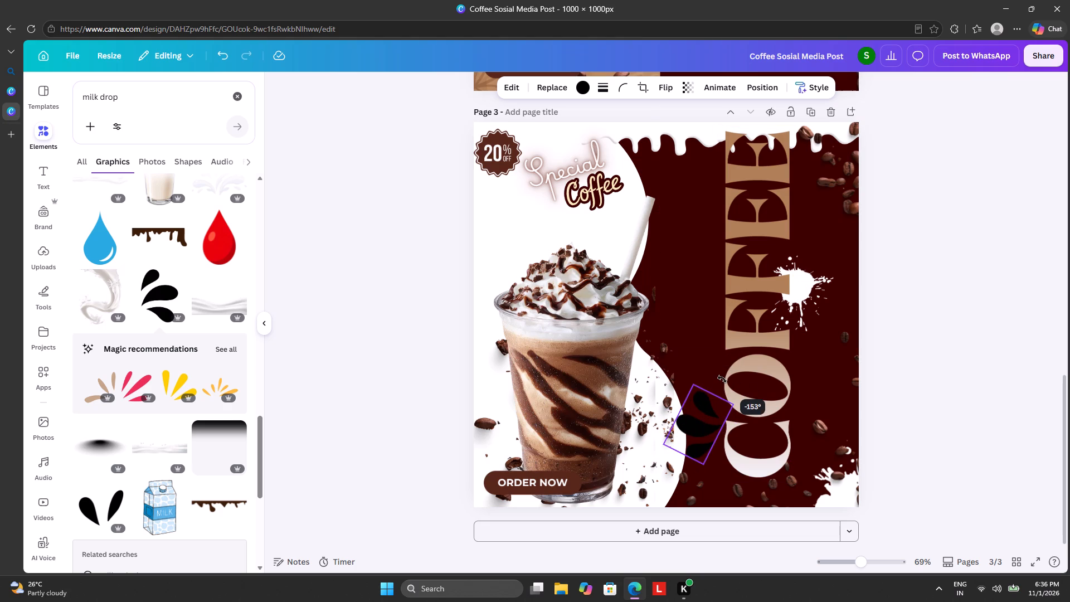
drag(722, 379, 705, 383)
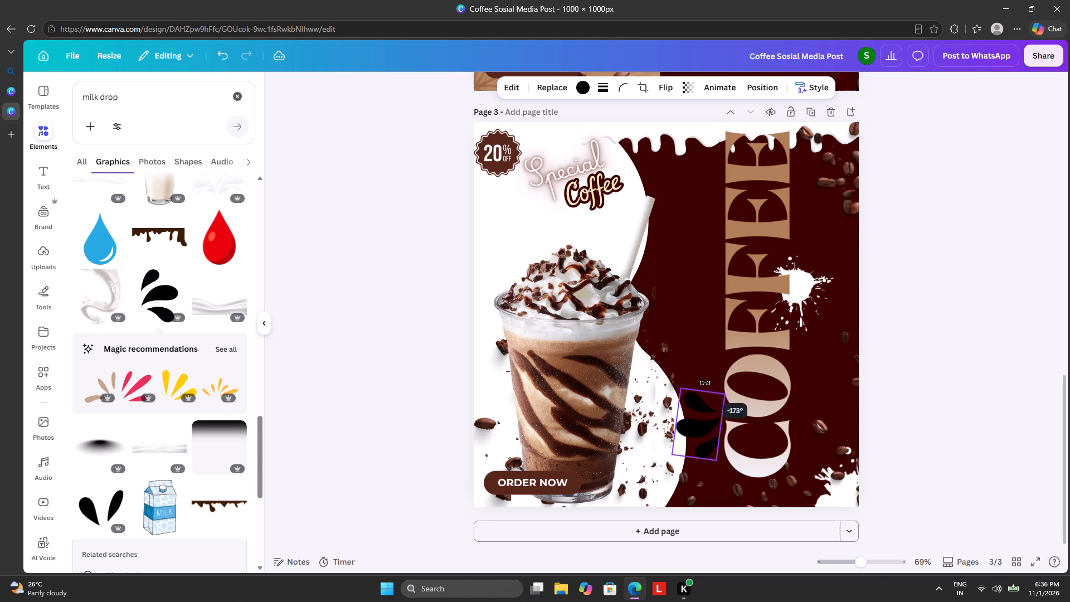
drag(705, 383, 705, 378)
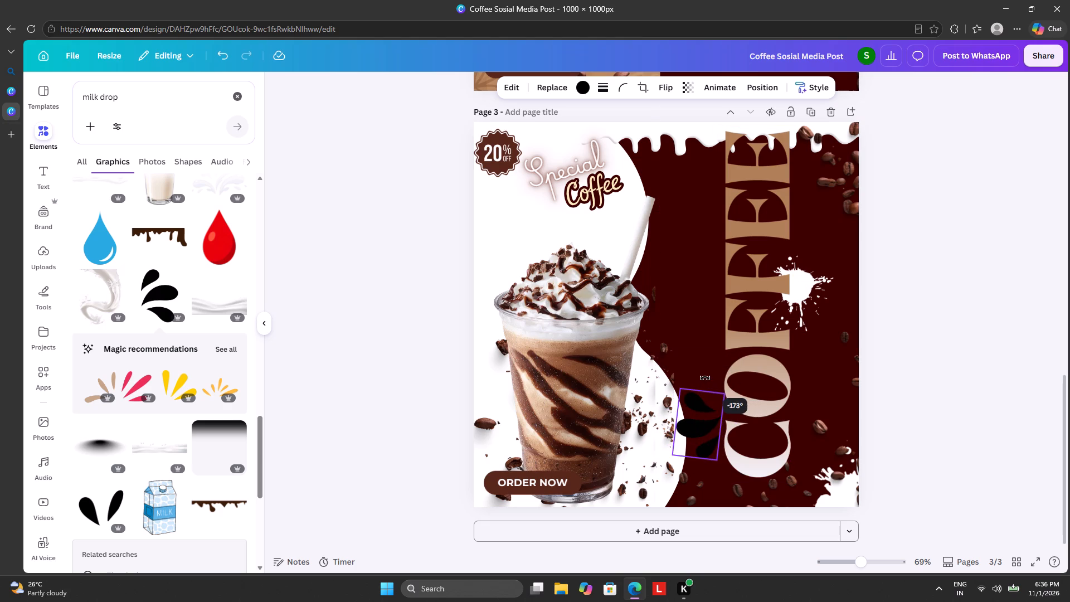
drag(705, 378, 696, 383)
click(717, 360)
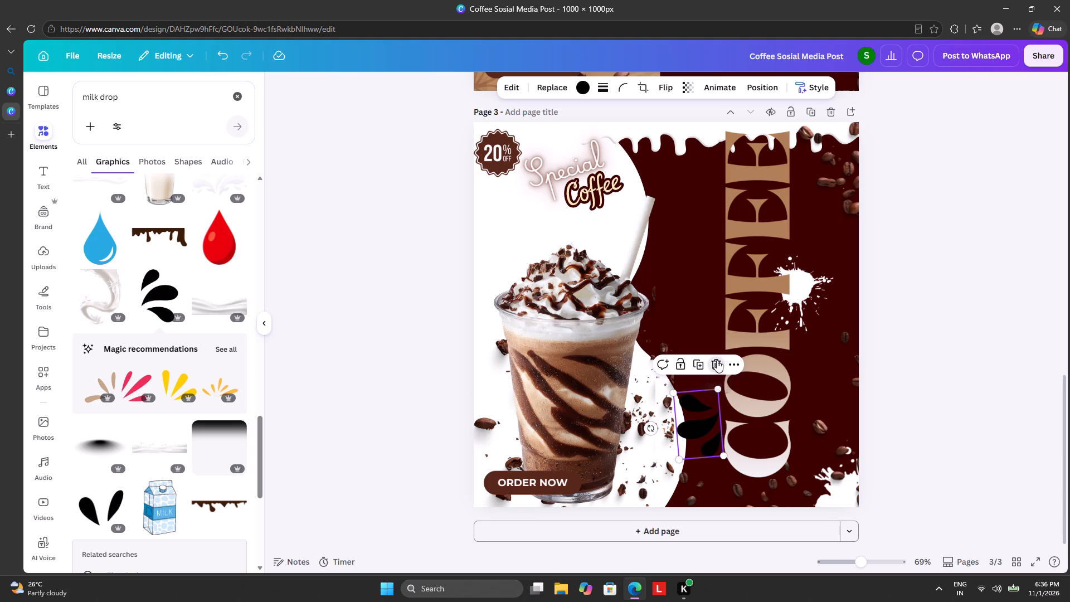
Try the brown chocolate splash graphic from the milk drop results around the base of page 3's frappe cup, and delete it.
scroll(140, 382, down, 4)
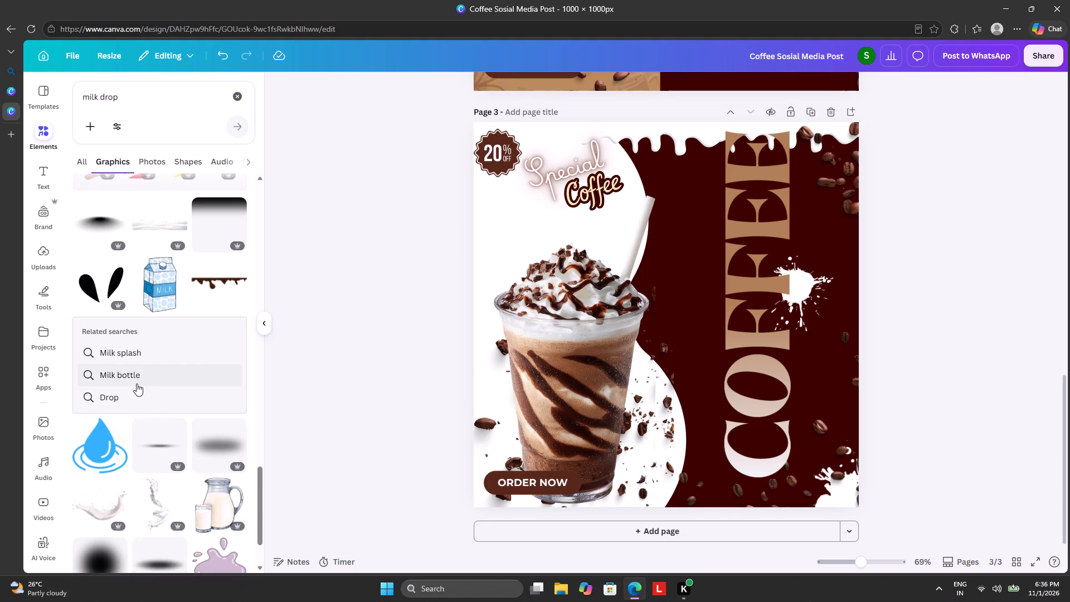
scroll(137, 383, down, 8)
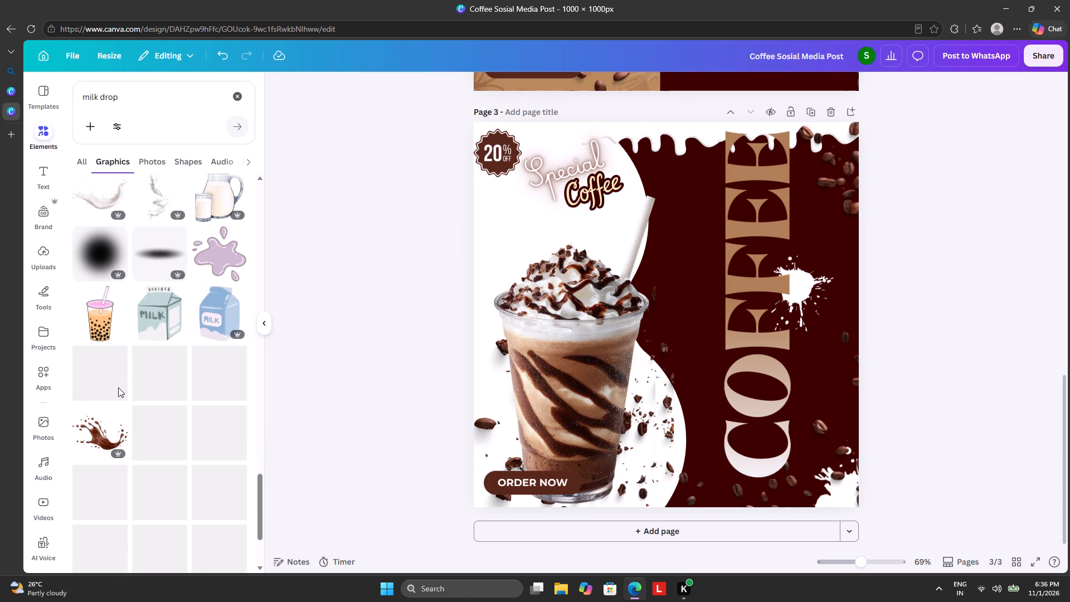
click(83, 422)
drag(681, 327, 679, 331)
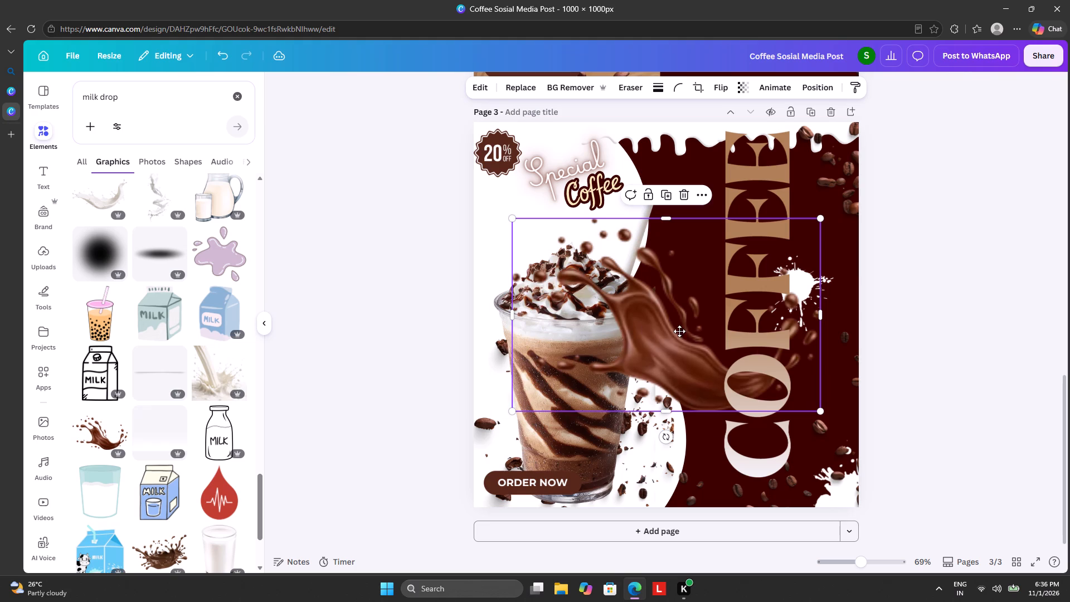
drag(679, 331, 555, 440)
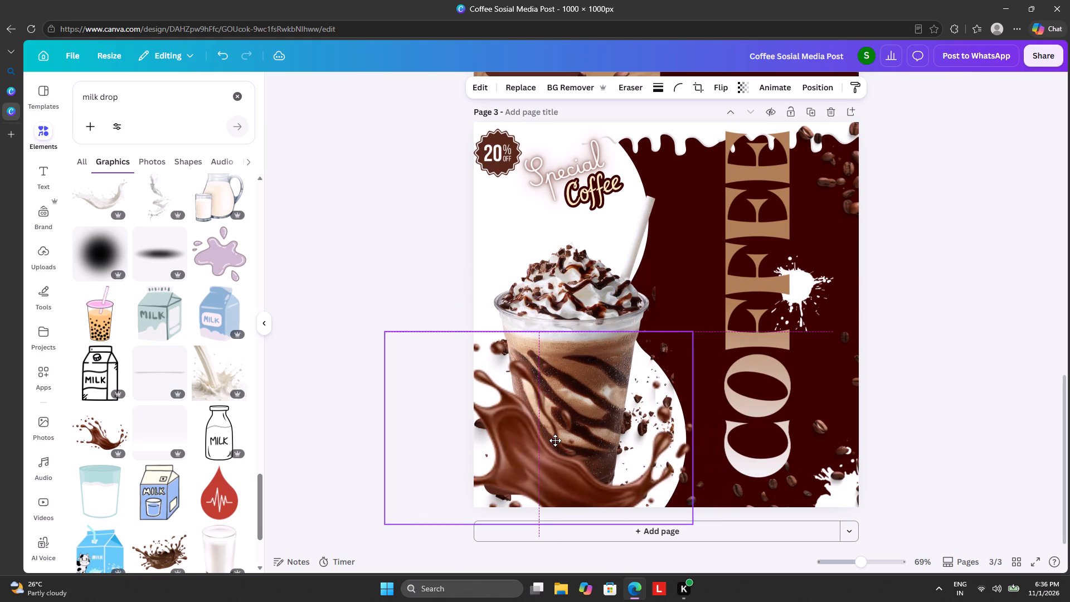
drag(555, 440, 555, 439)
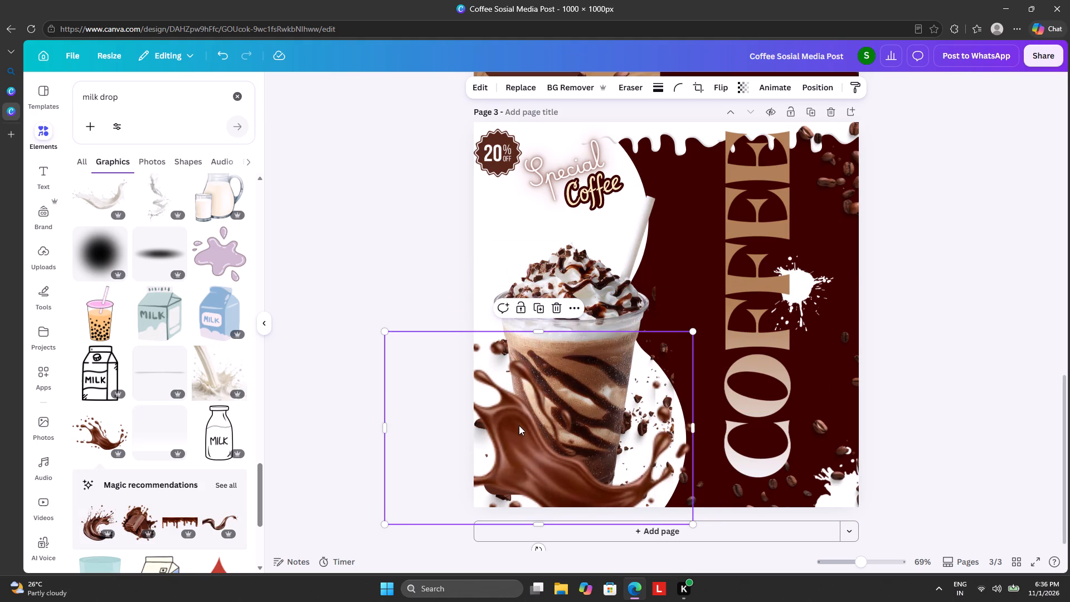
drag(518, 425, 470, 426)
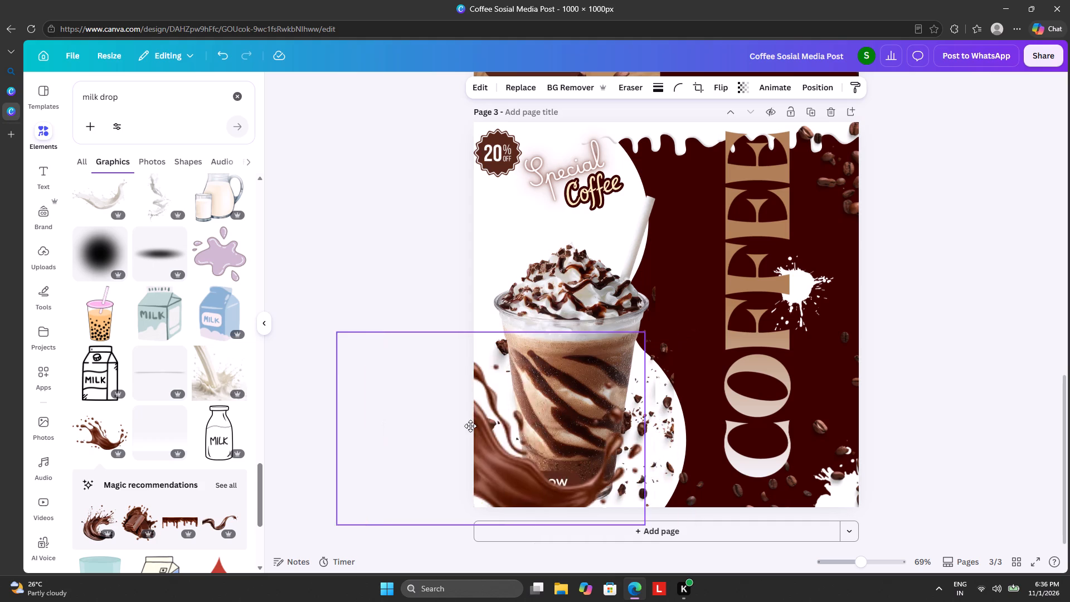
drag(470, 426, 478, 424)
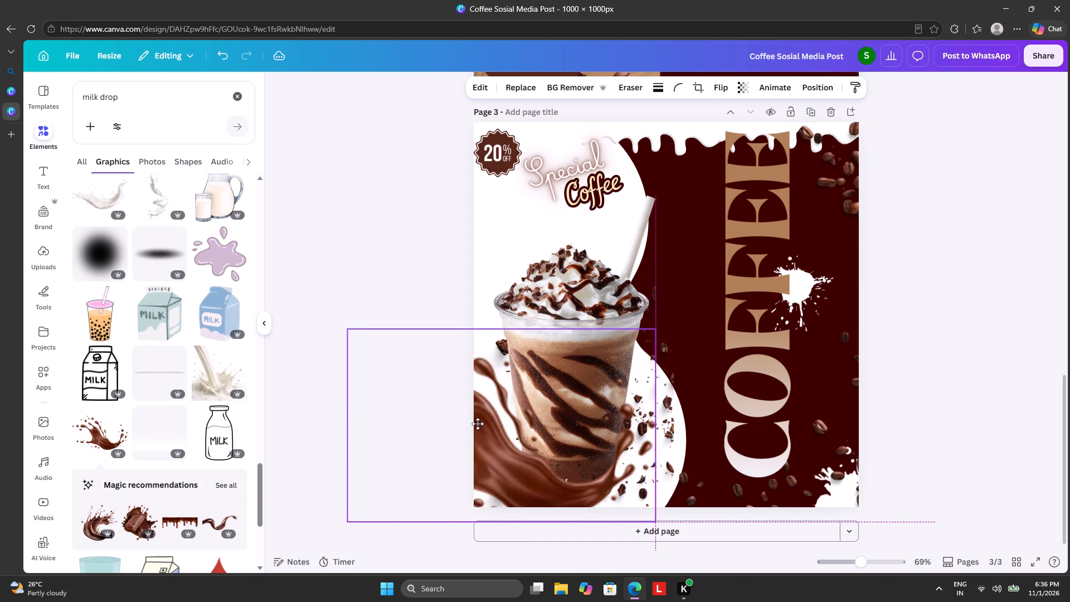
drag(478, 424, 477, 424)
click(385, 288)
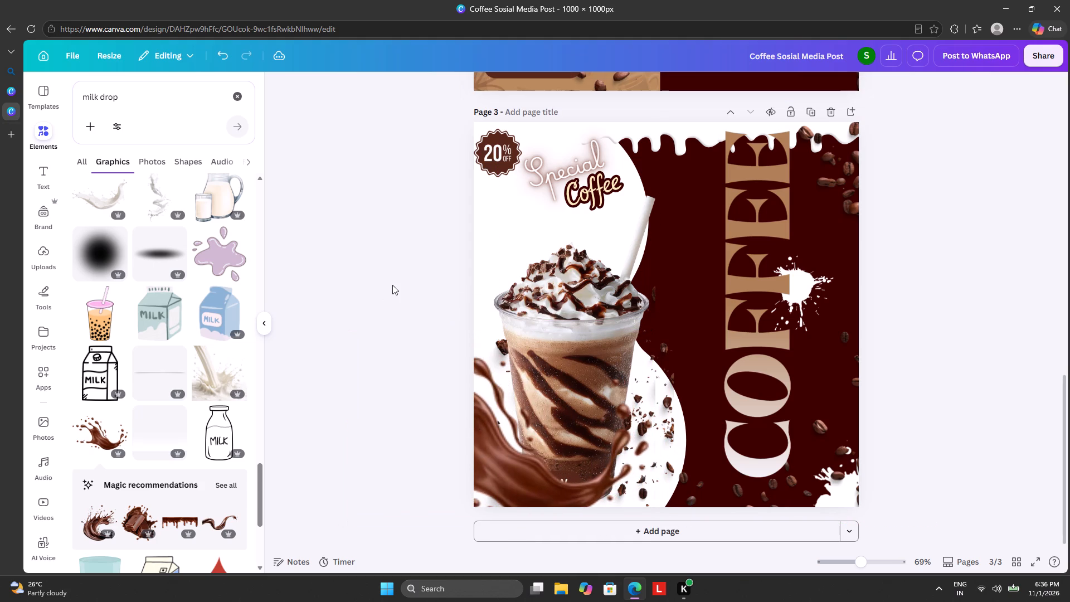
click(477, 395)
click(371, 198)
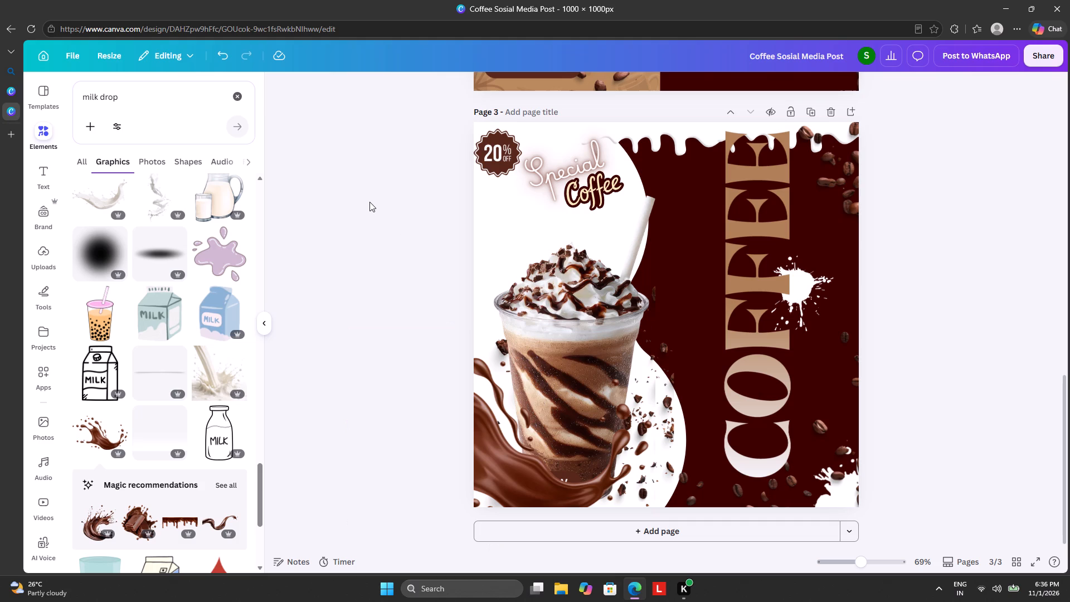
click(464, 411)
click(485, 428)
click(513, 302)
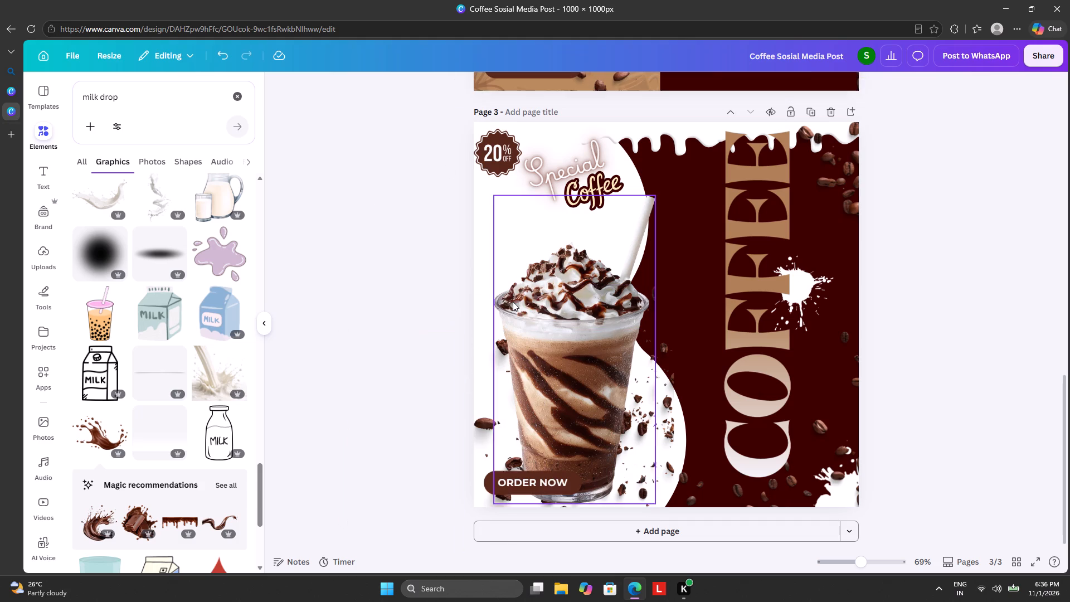
Add the dark-red speckle splatter from the milk drop results, recolour it white, shrink it and place it over the first F of COFFEE.
scroll(192, 426, down, 10)
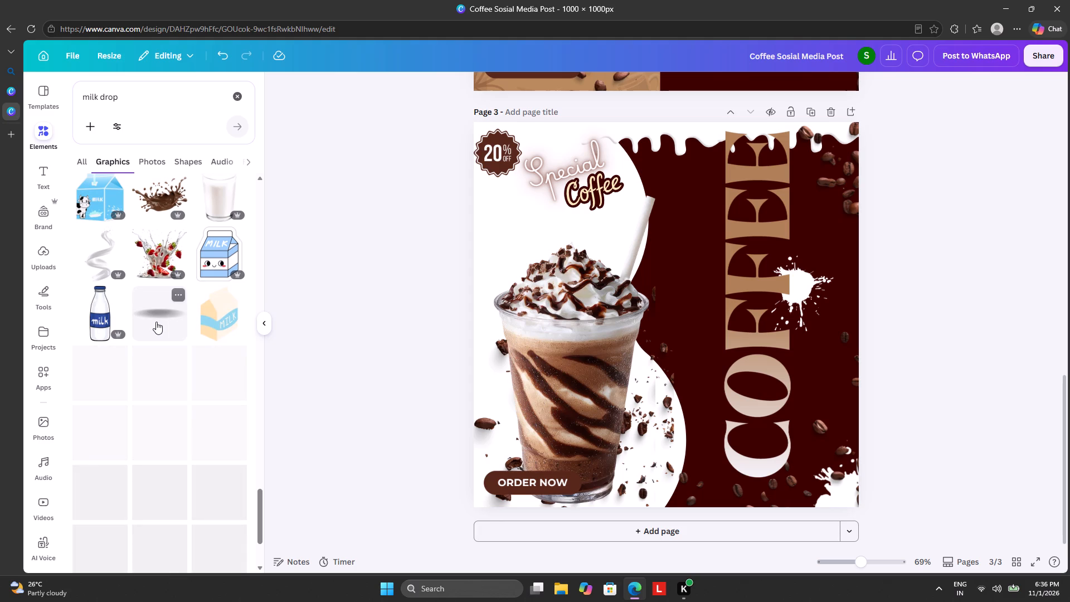
scroll(158, 316, down, 1)
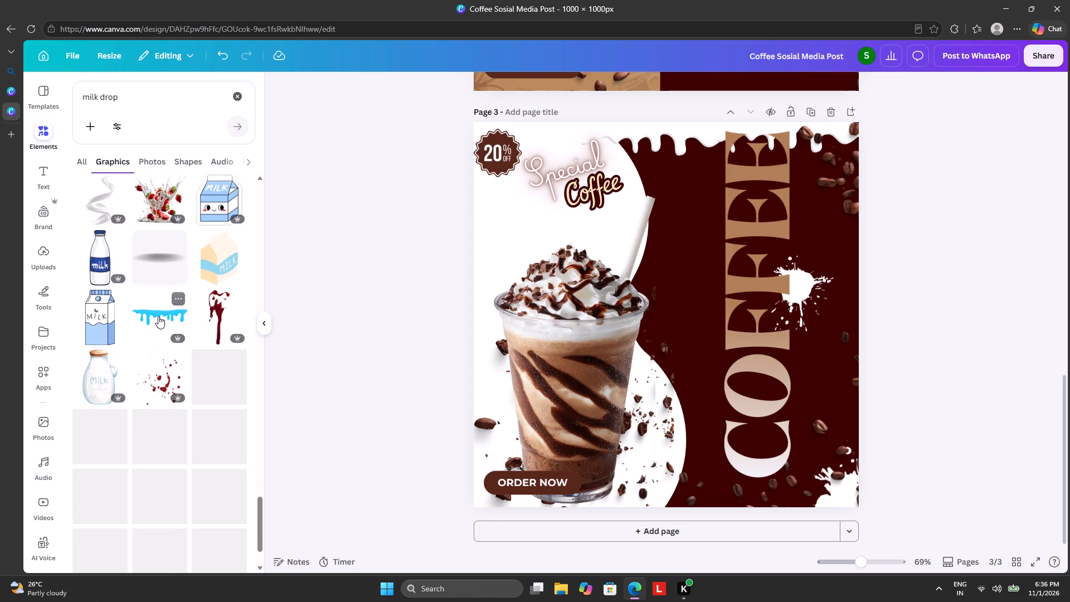
click(150, 381)
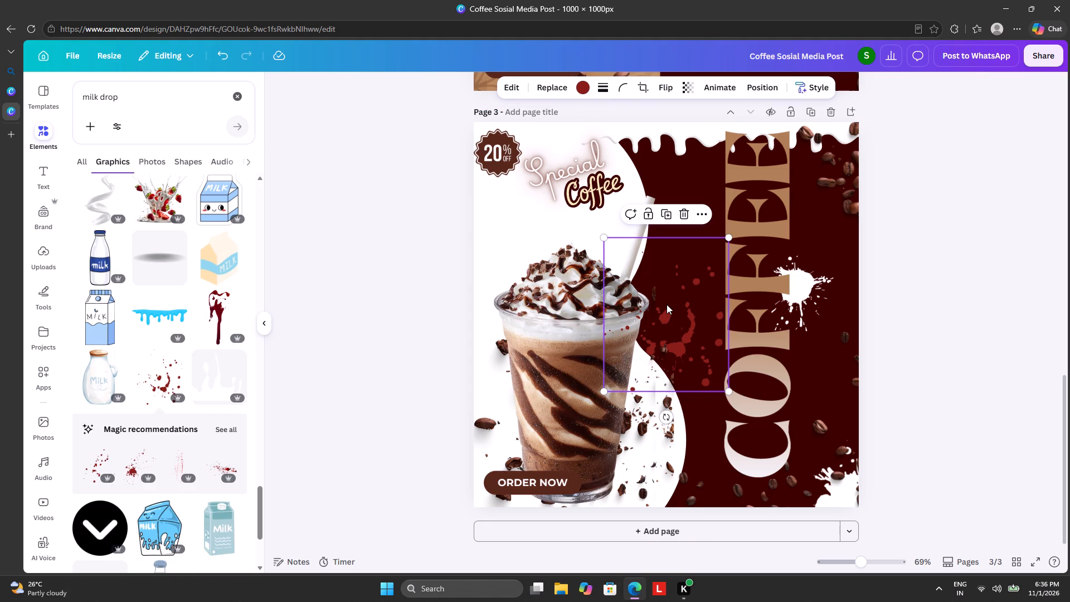
click(576, 89)
click(234, 463)
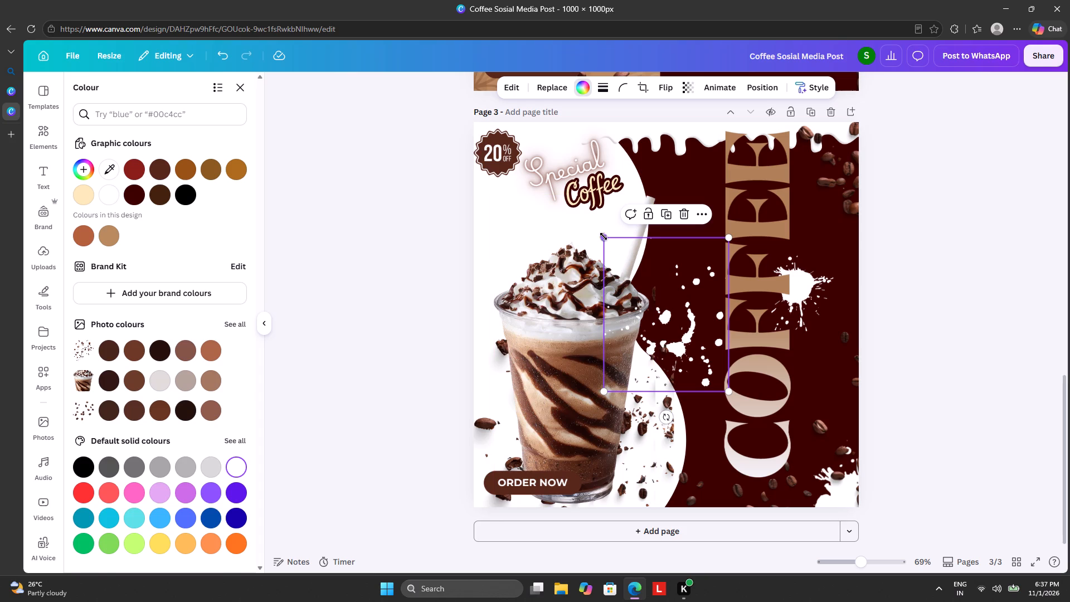
drag(604, 237, 665, 302)
drag(695, 357, 695, 356)
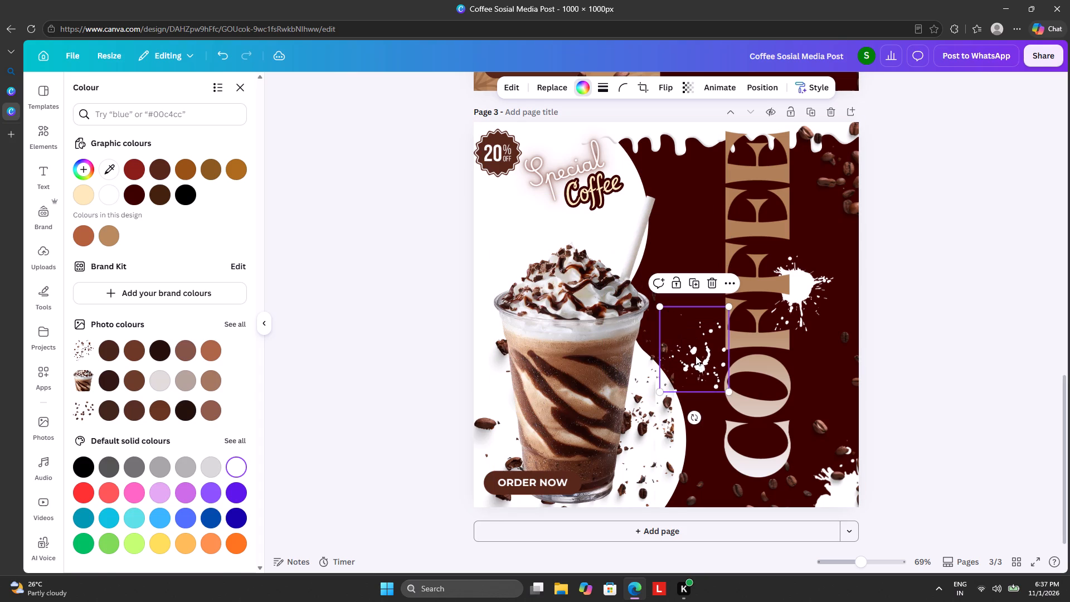
drag(695, 356, 747, 336)
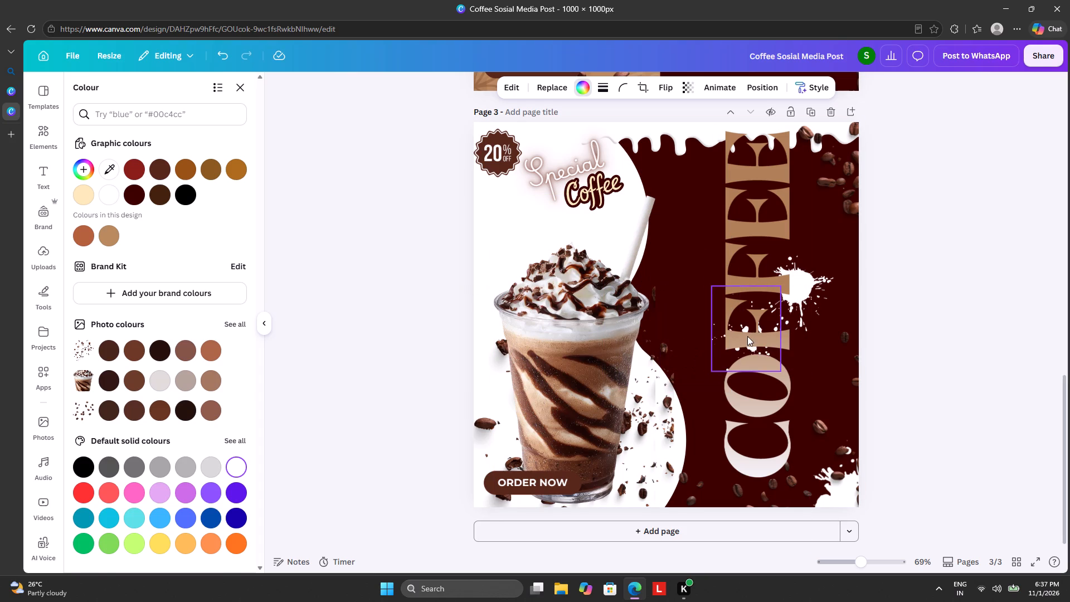
Duplicate the white speckle splatter and place the copy over the C of COFFEE.
click(746, 260)
drag(737, 337, 722, 217)
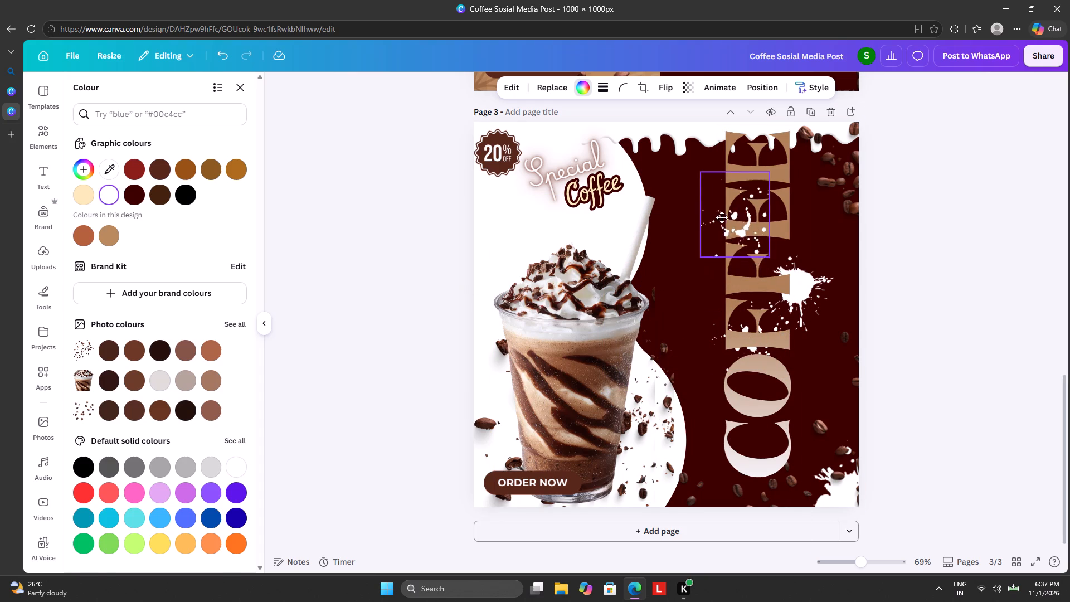
drag(722, 217, 741, 216)
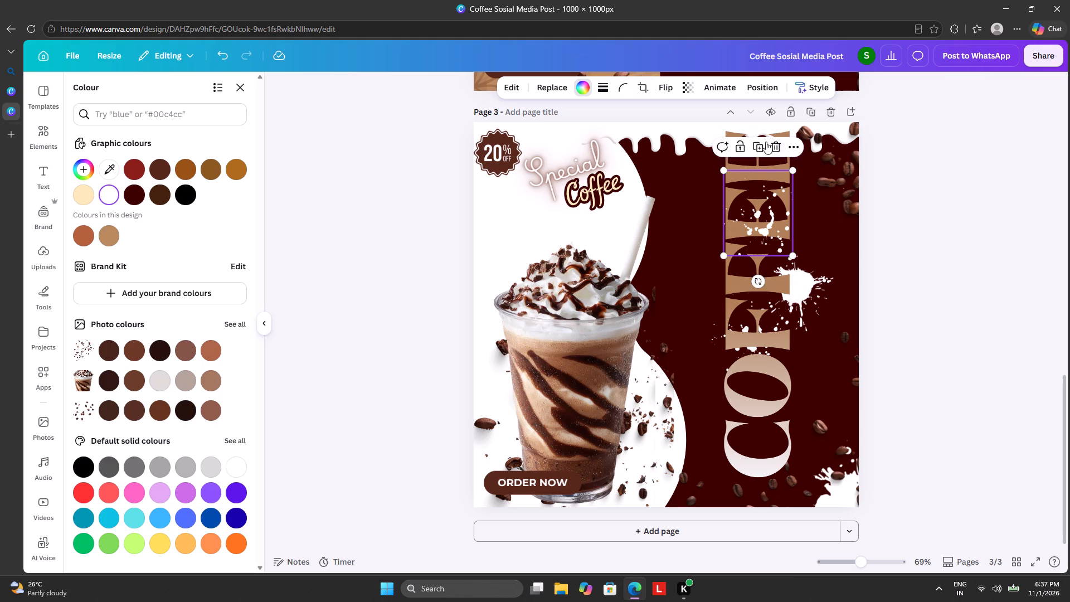
click(758, 145)
drag(756, 229, 743, 435)
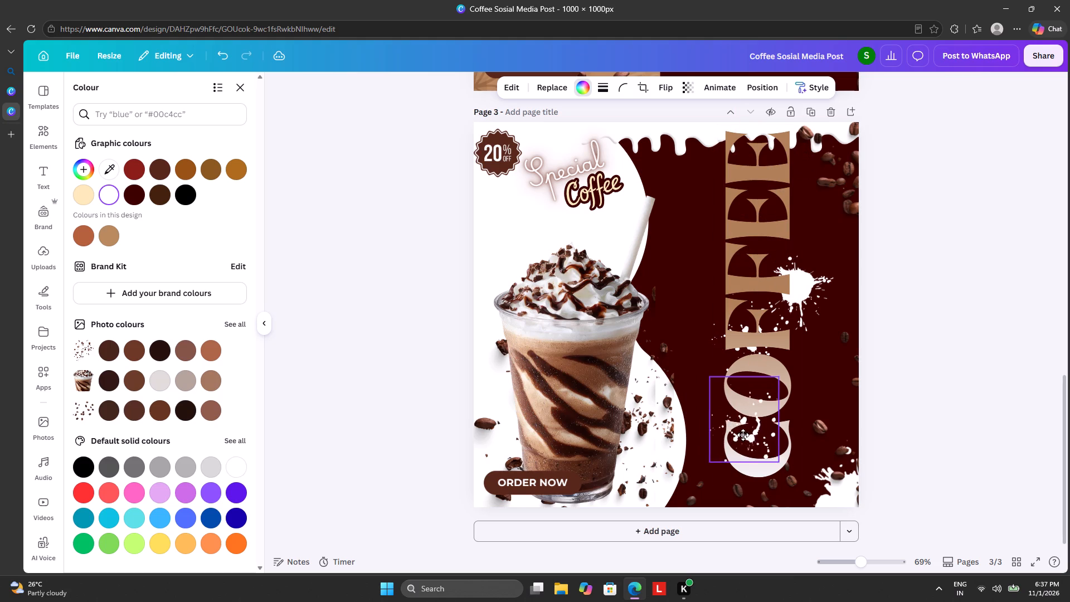
drag(743, 435, 753, 441)
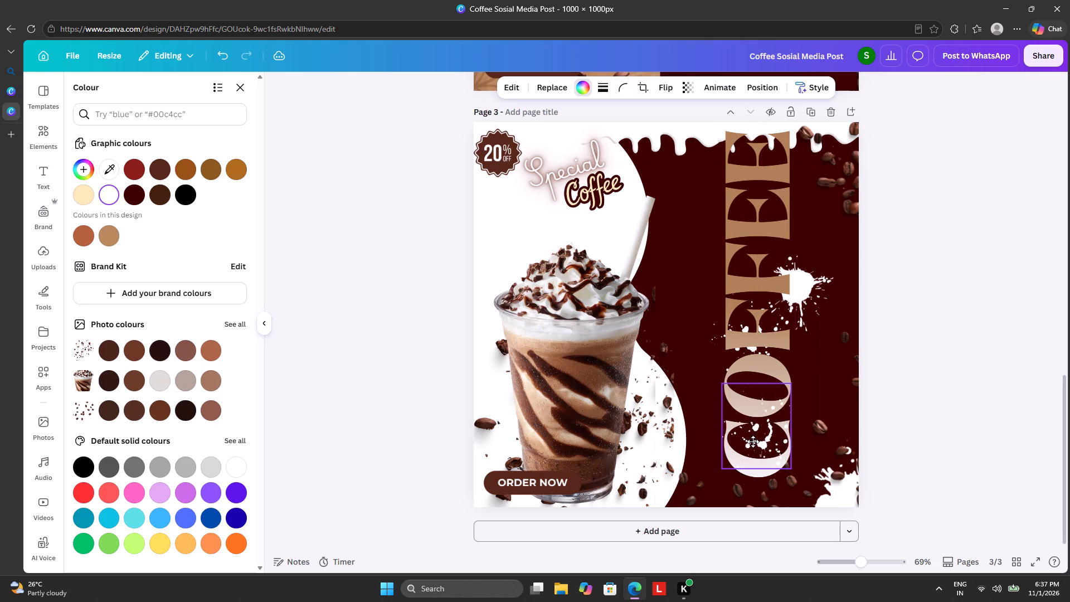
drag(753, 441, 752, 441)
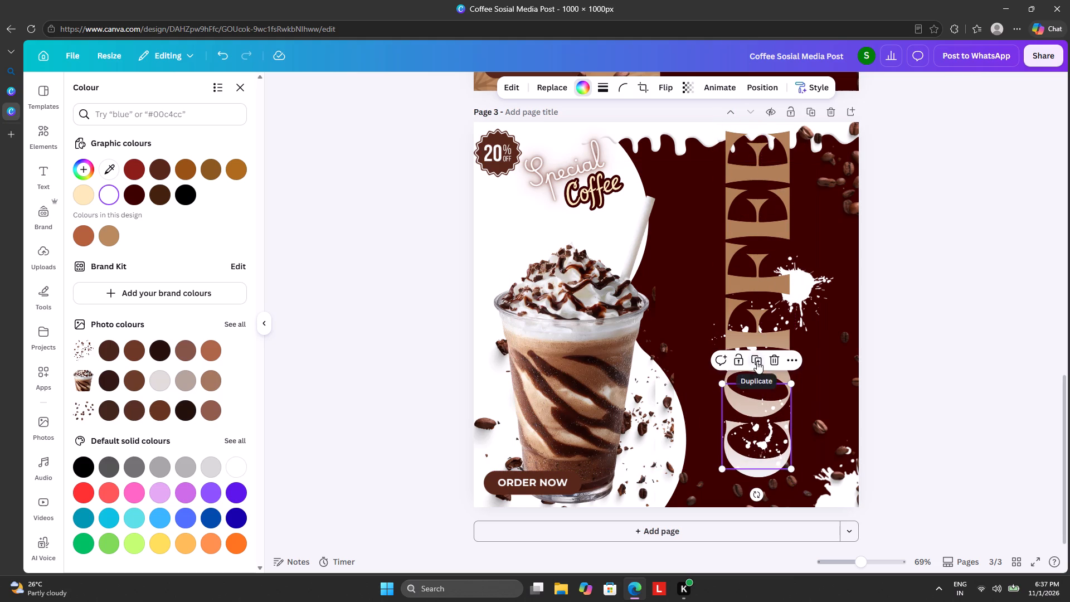
Duplicate the white speckles on the C and place the copy over the two E's of COFFEE.
click(757, 361)
drag(746, 423, 746, 175)
click(959, 190)
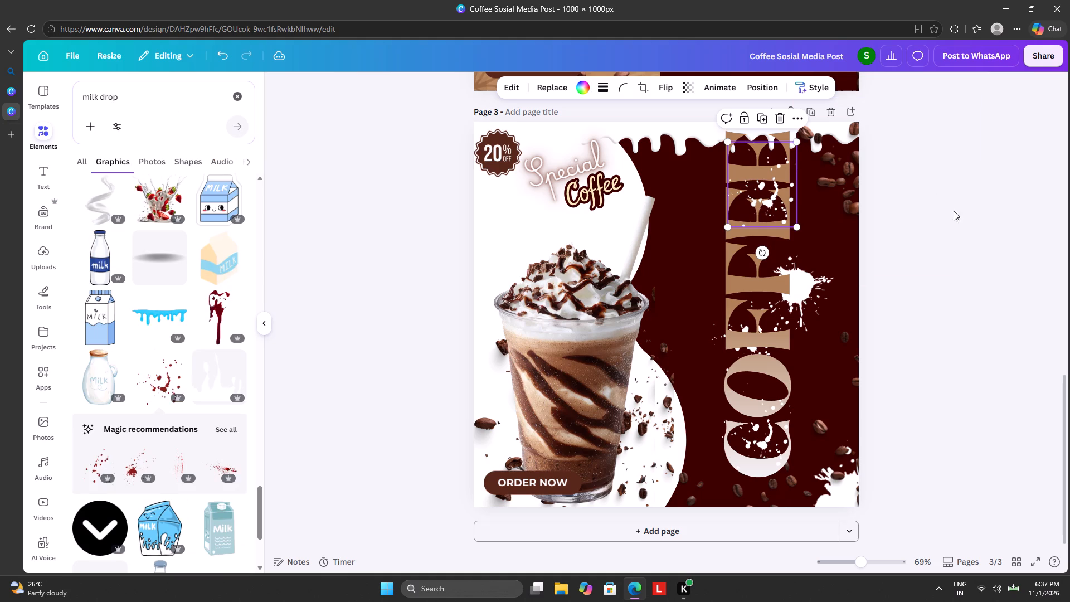
click(915, 323)
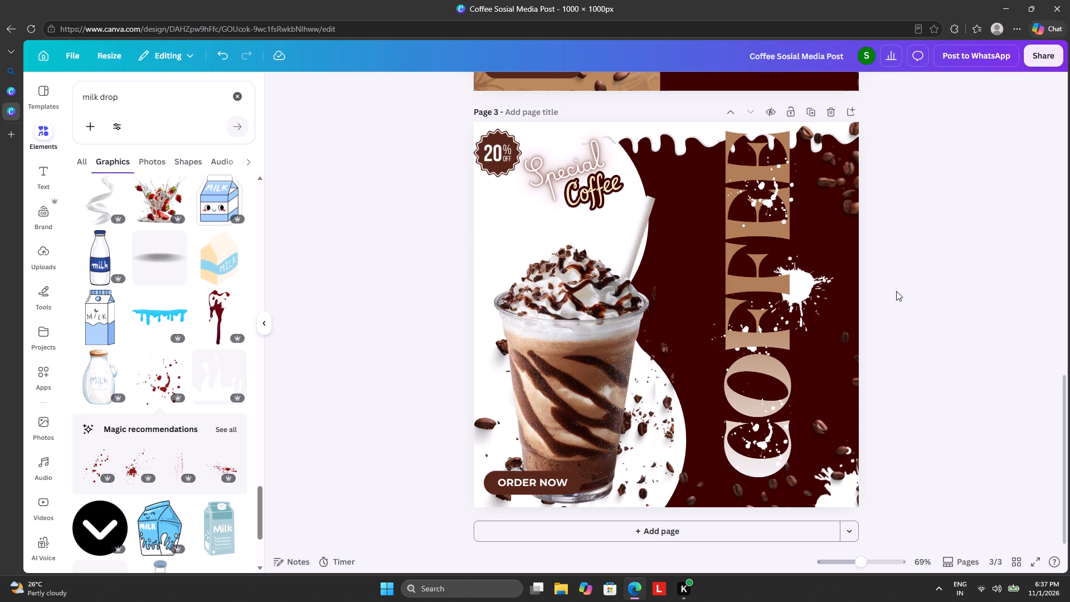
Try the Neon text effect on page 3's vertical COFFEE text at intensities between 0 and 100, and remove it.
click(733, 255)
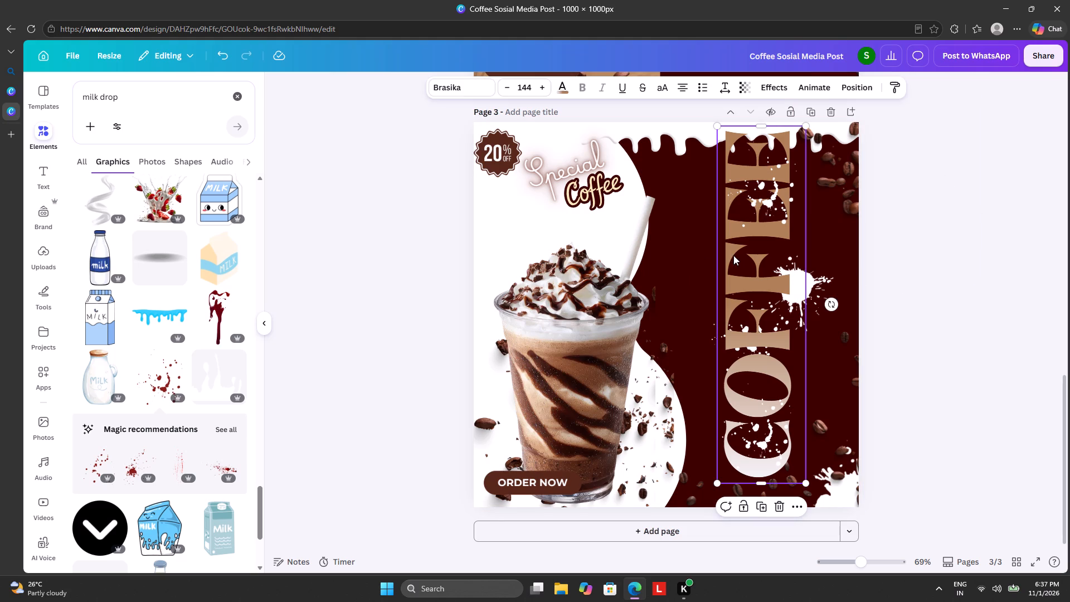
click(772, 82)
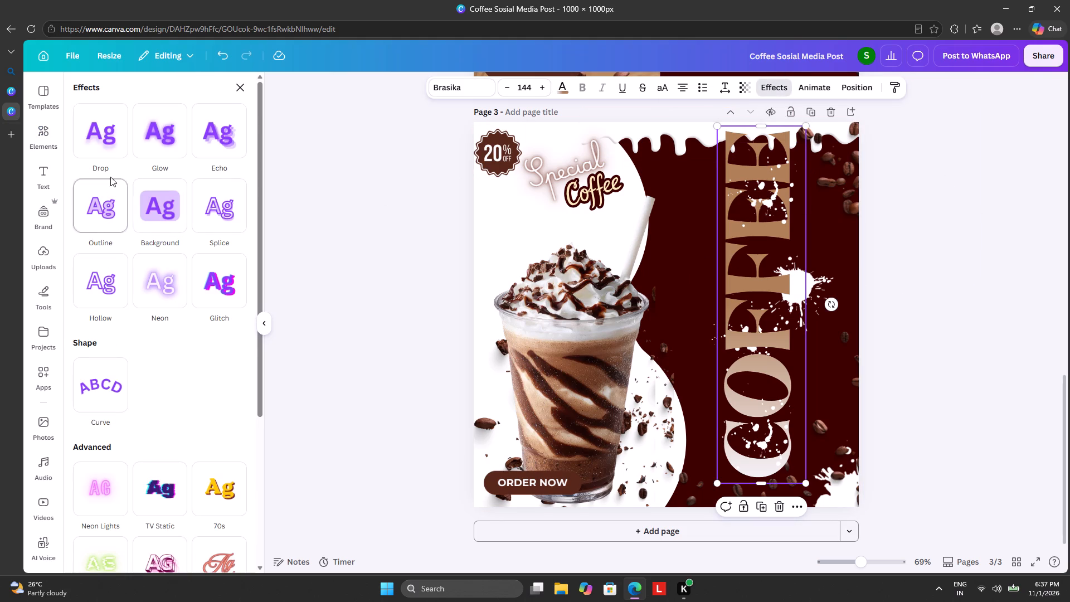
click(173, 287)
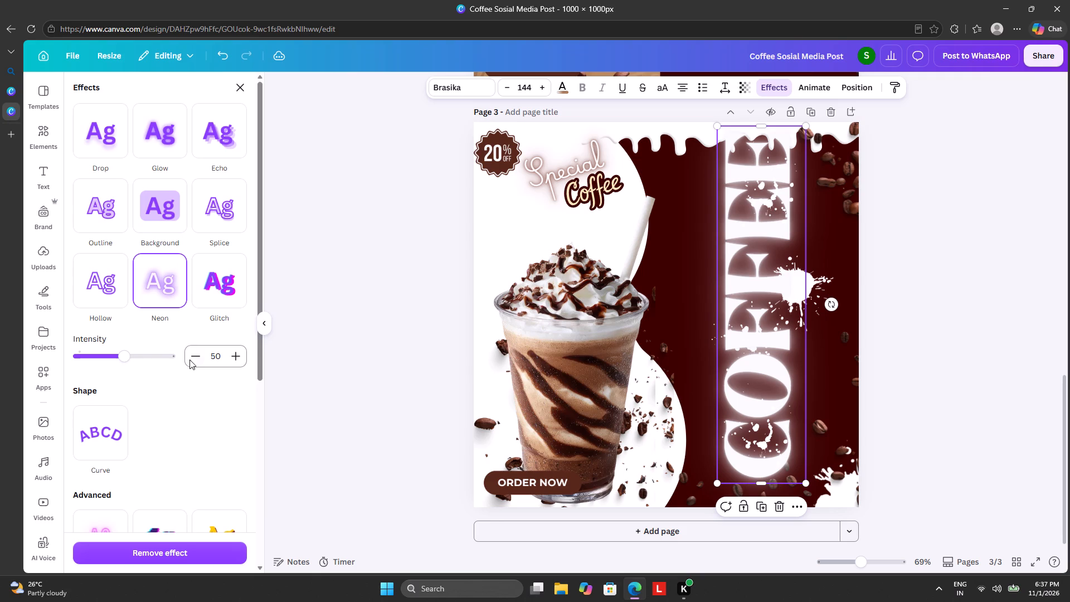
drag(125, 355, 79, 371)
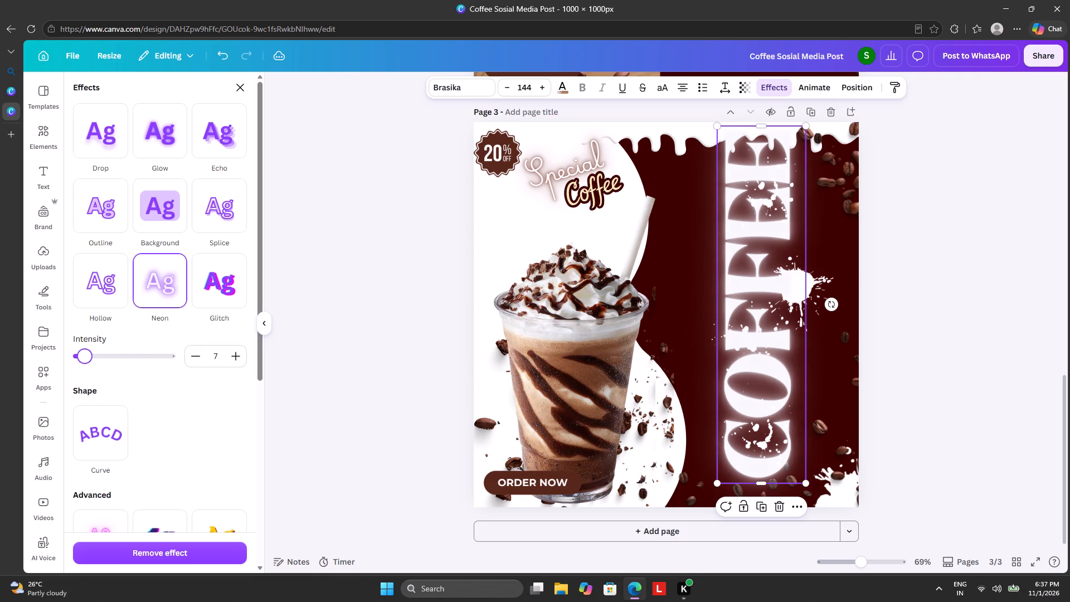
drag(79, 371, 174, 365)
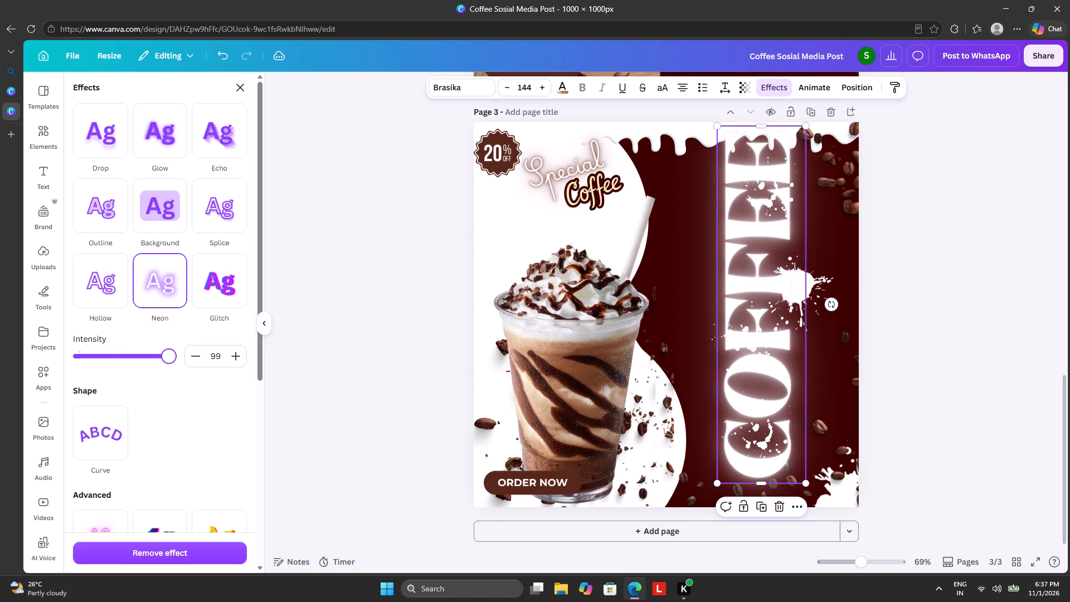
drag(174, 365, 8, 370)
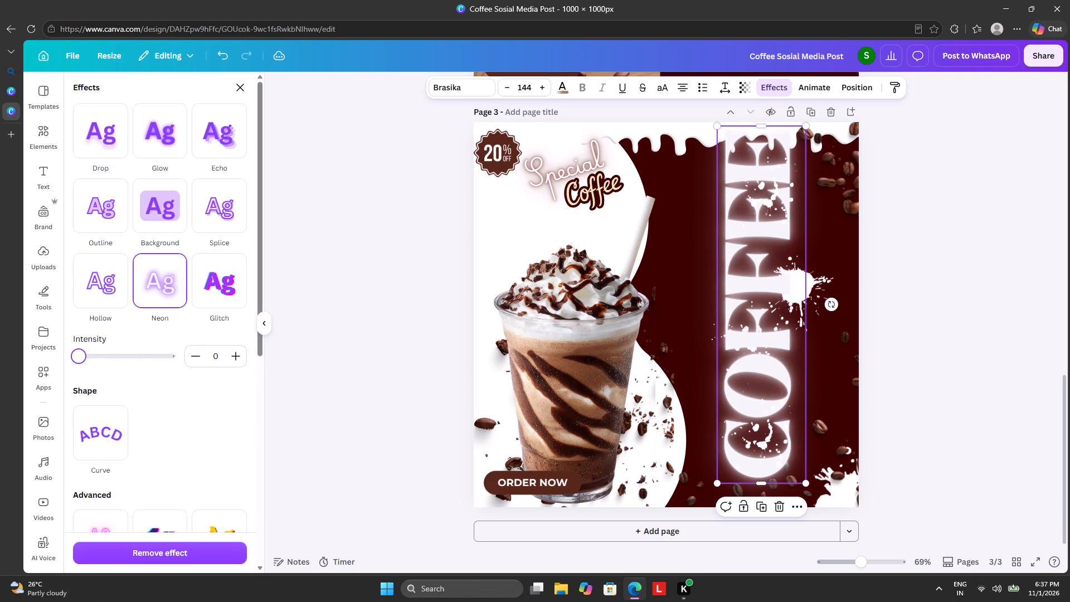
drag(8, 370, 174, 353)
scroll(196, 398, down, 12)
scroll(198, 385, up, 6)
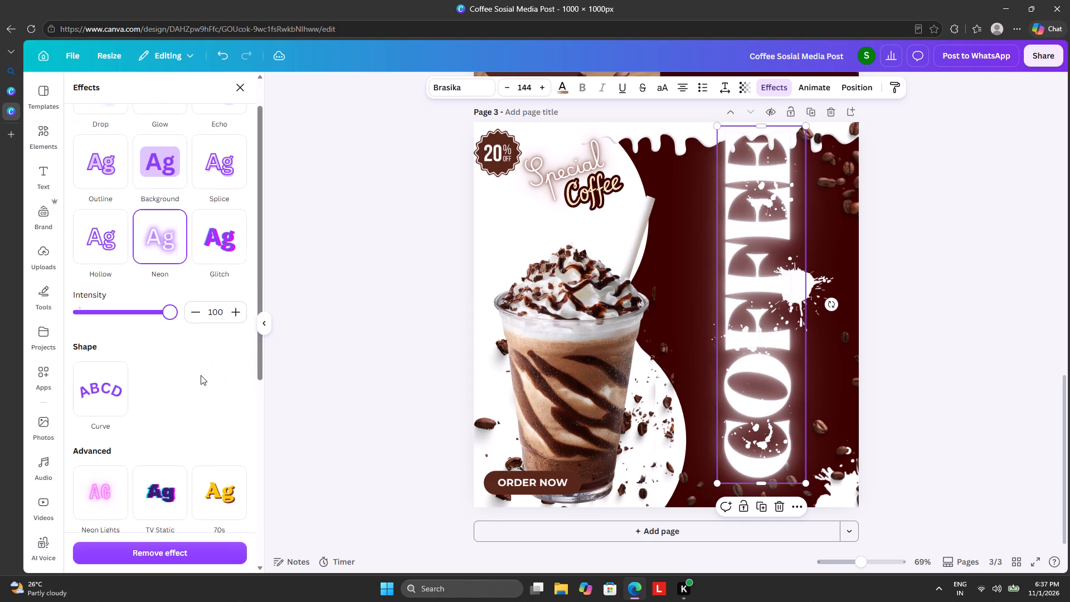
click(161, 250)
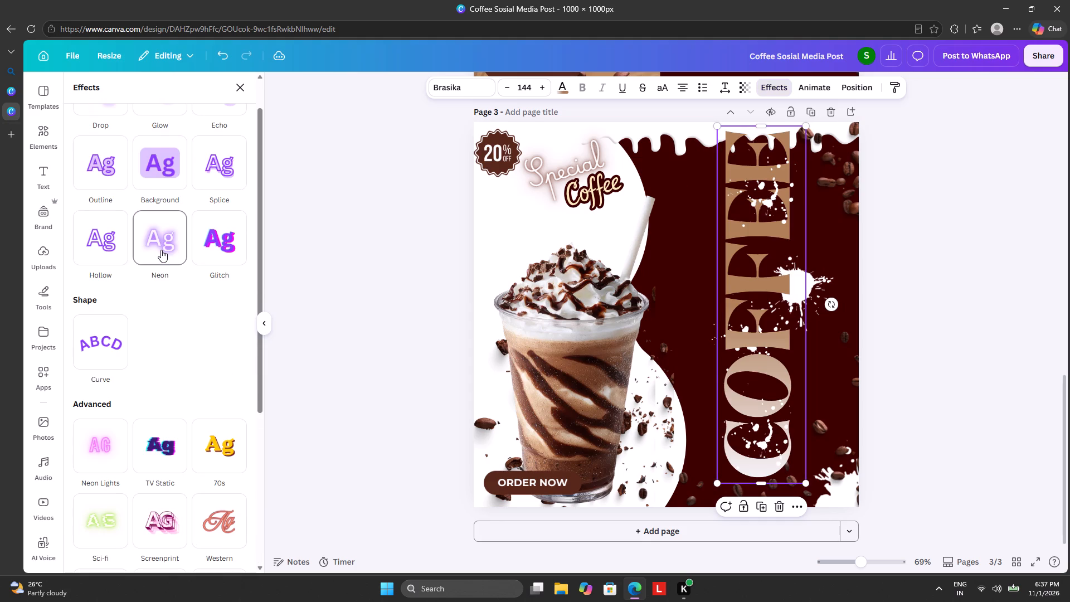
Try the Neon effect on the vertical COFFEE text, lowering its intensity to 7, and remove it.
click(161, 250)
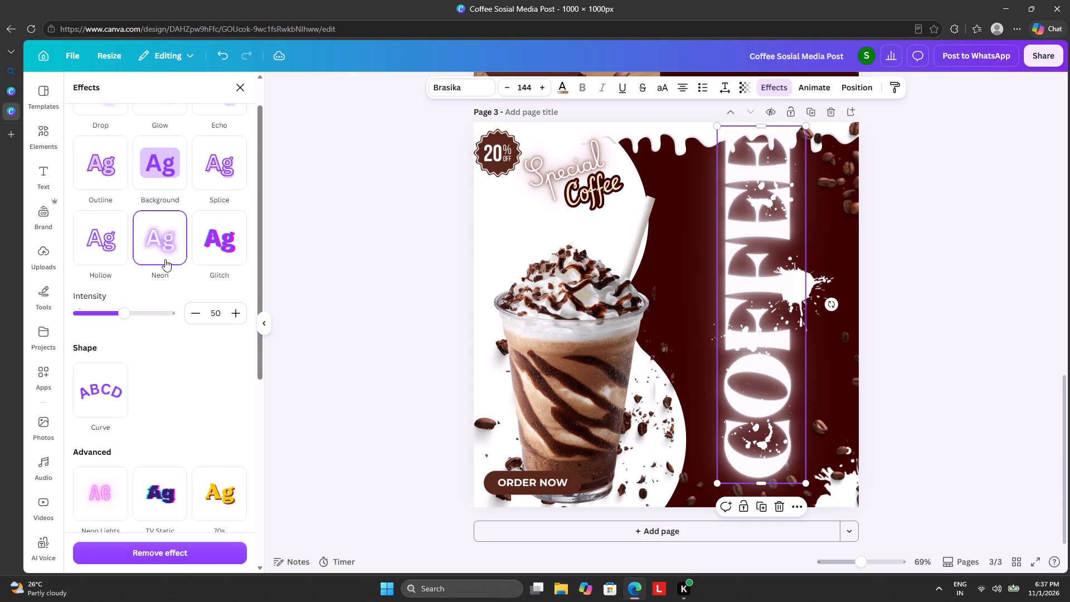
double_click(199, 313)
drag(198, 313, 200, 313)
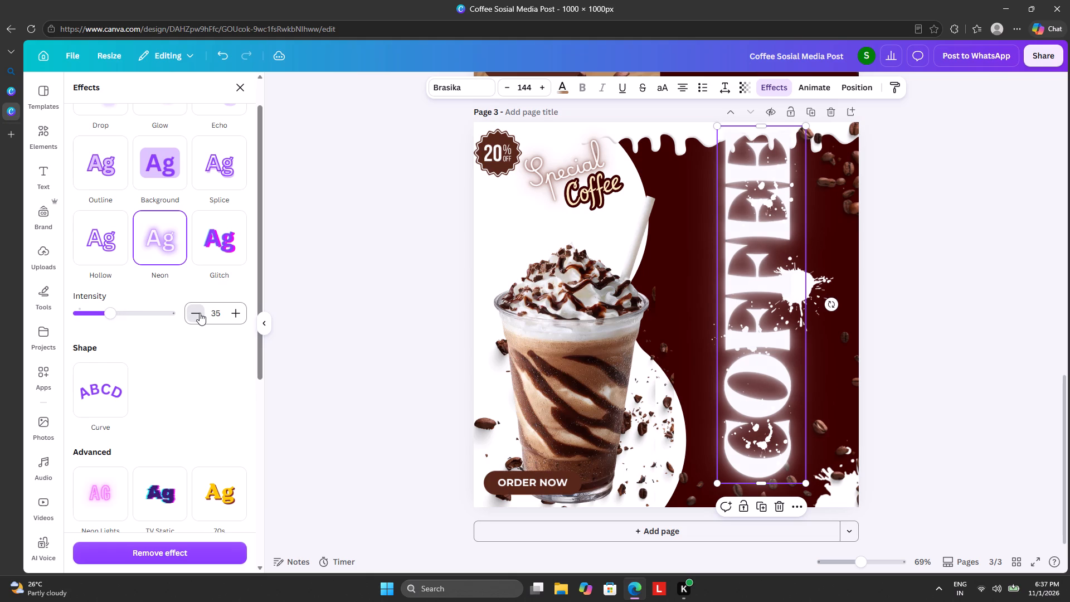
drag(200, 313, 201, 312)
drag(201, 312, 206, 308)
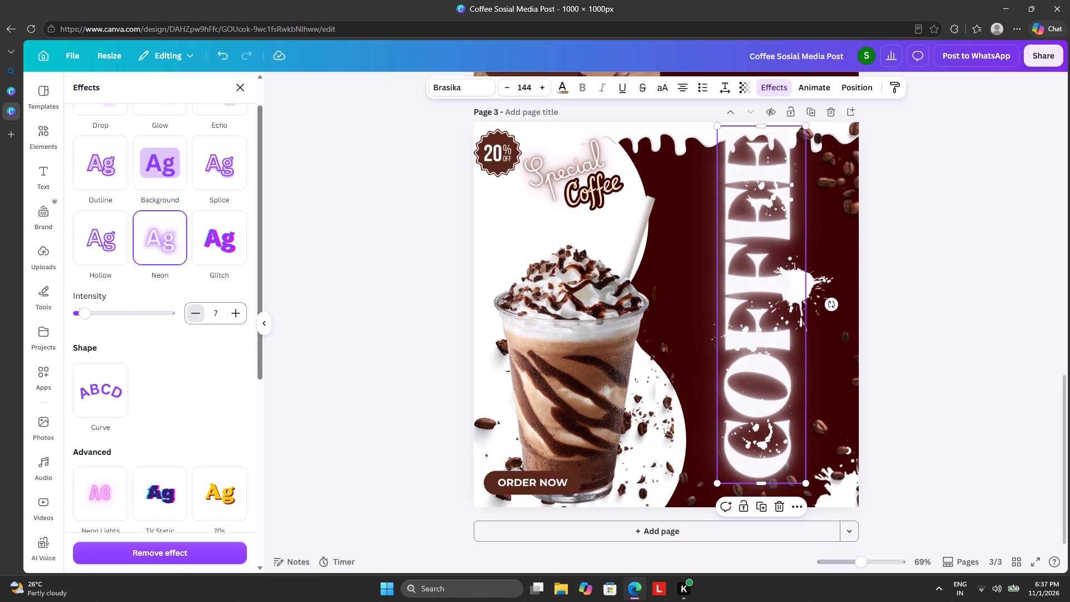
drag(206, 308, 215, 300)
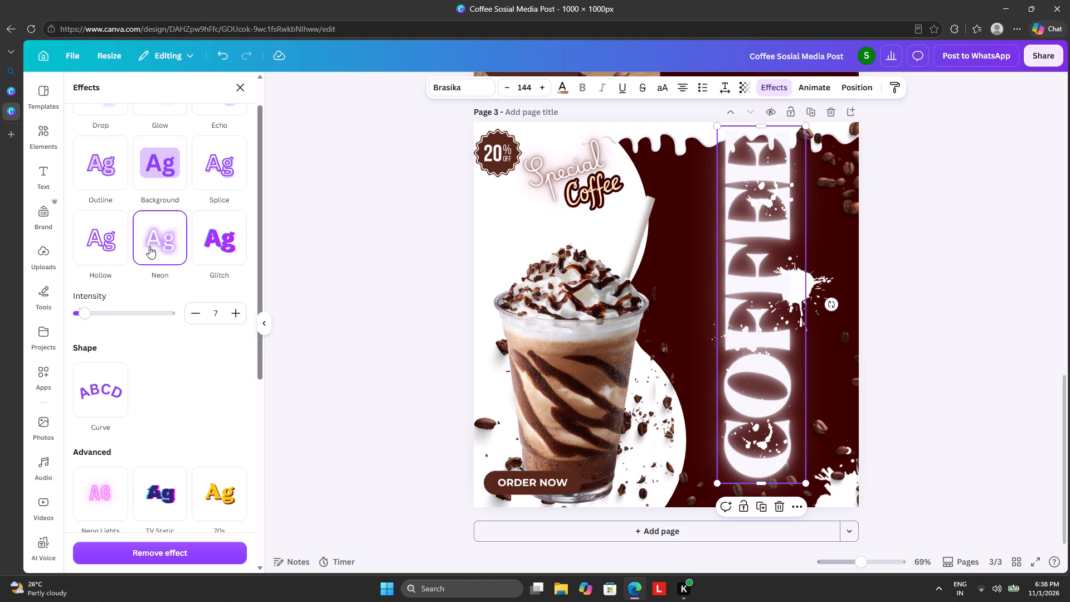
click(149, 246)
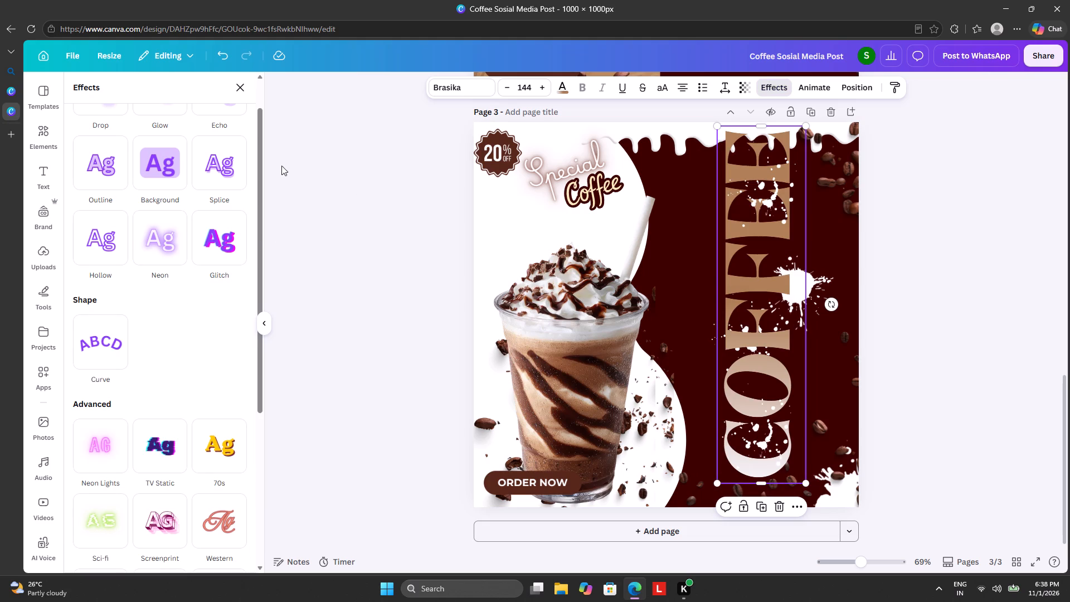
Try the Cosmic effect on the COFFEE text, replace it with Neon Lights, and colour the text white.
scroll(160, 383, down, 4)
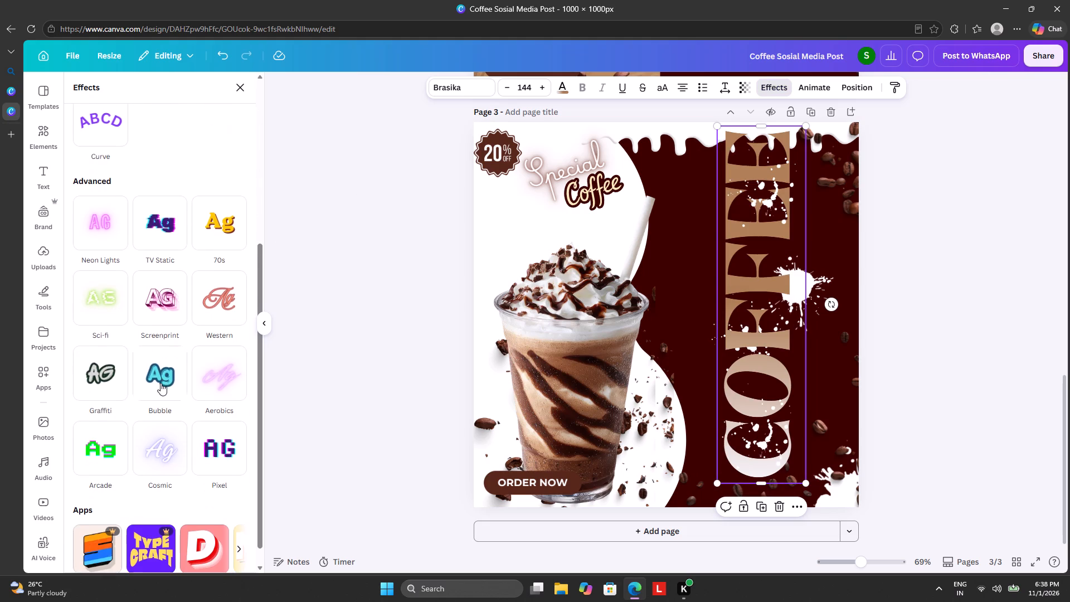
scroll(160, 381, down, 1)
click(157, 421)
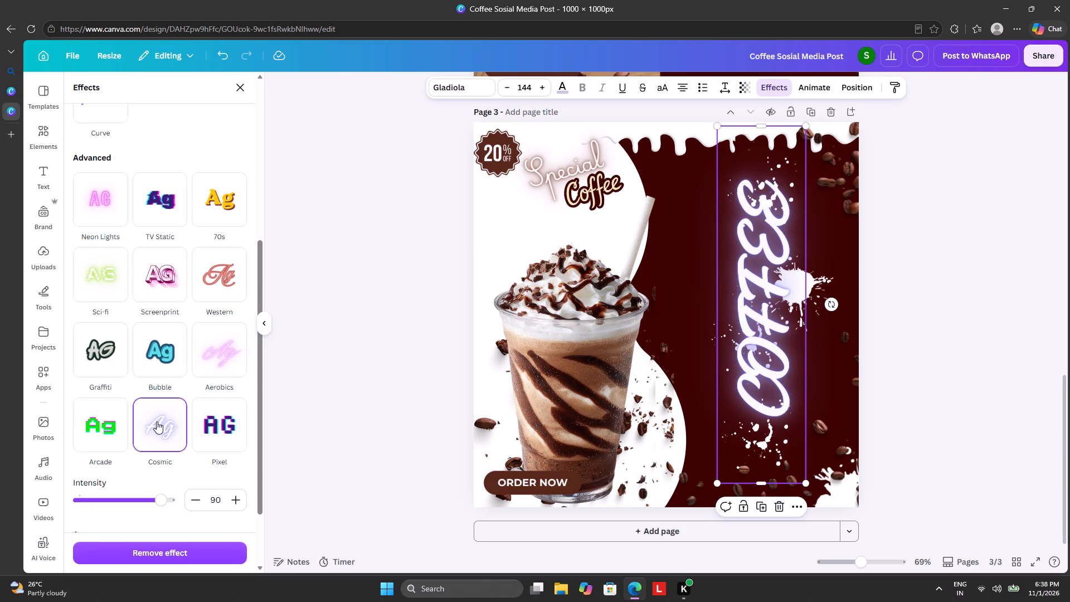
click(115, 215)
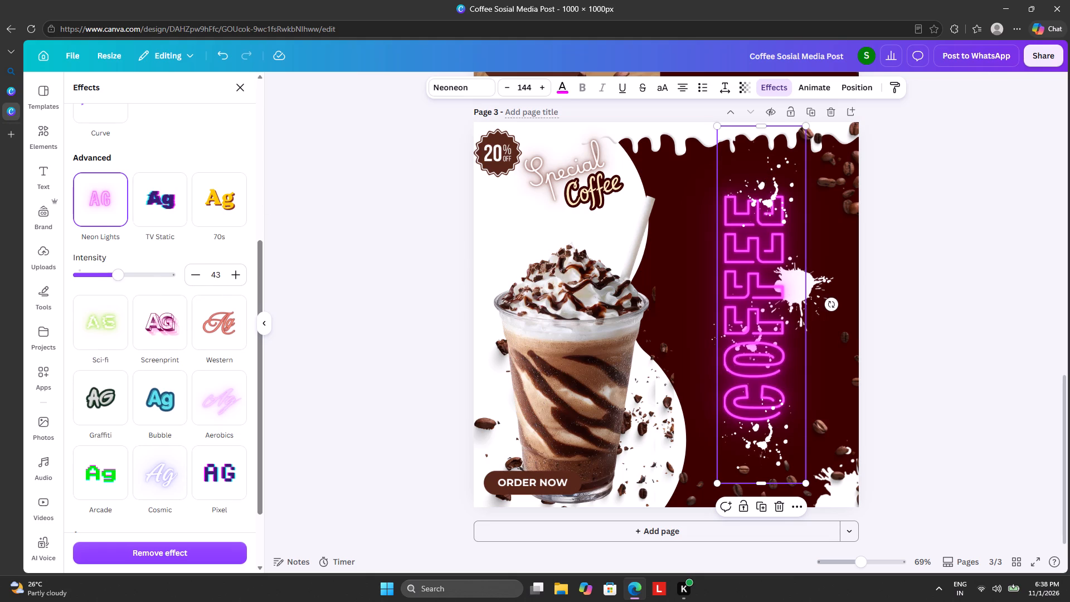
click(566, 92)
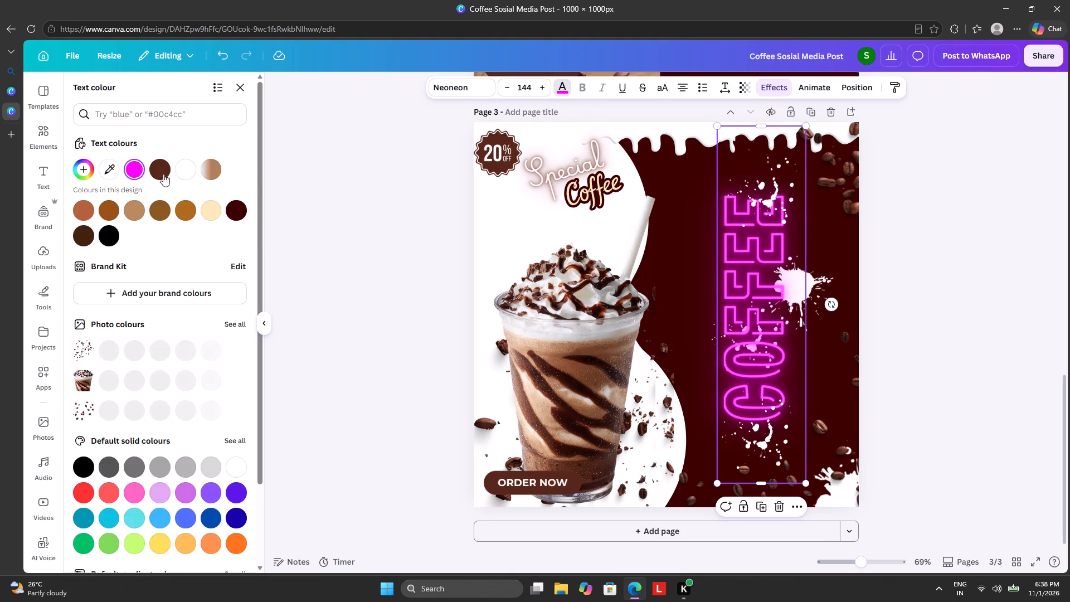
click(166, 172)
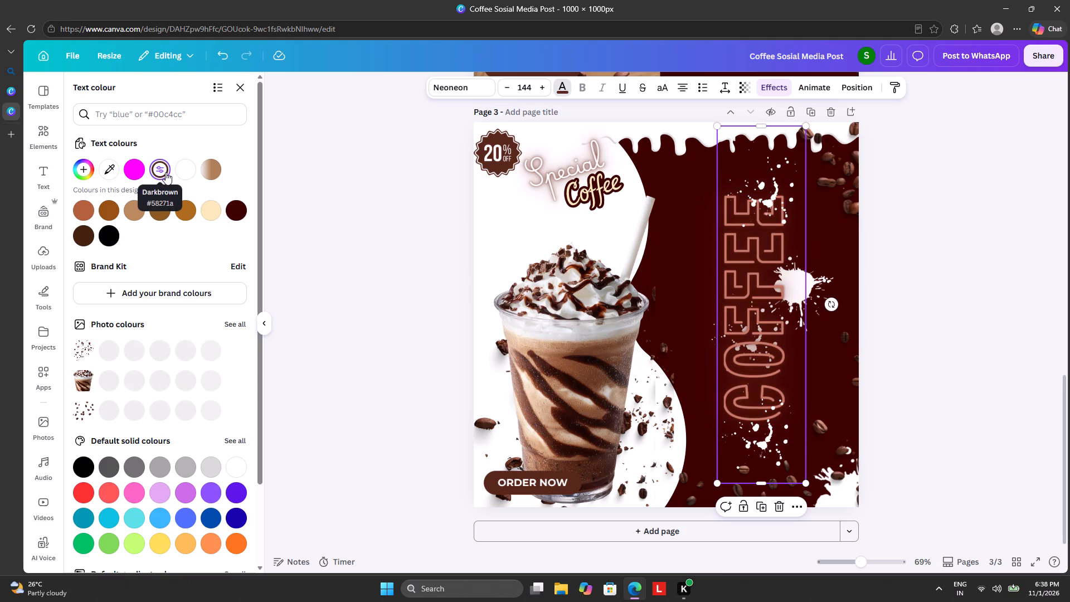
click(234, 467)
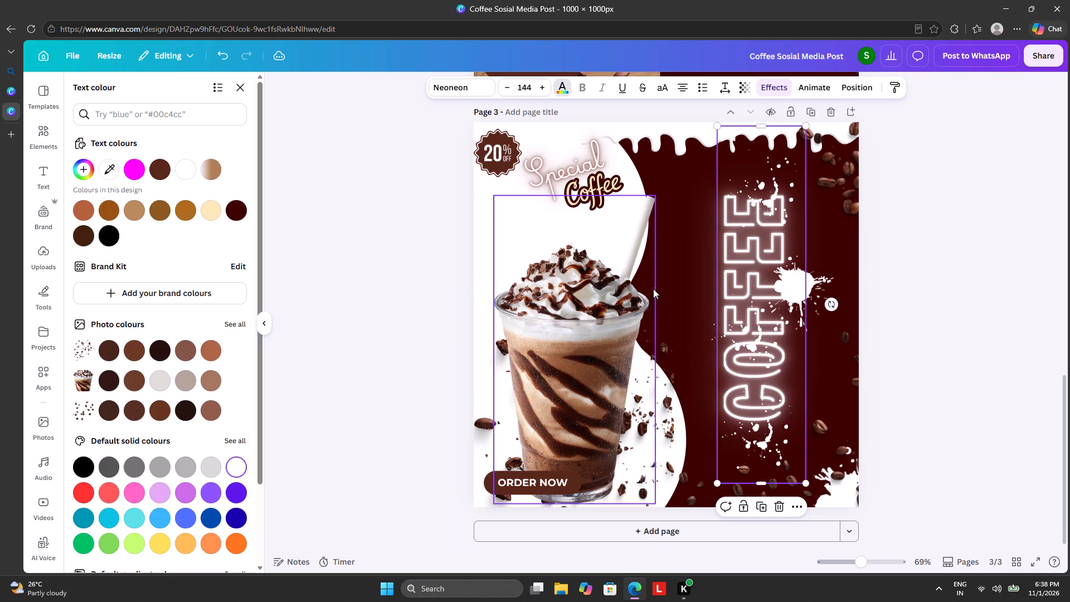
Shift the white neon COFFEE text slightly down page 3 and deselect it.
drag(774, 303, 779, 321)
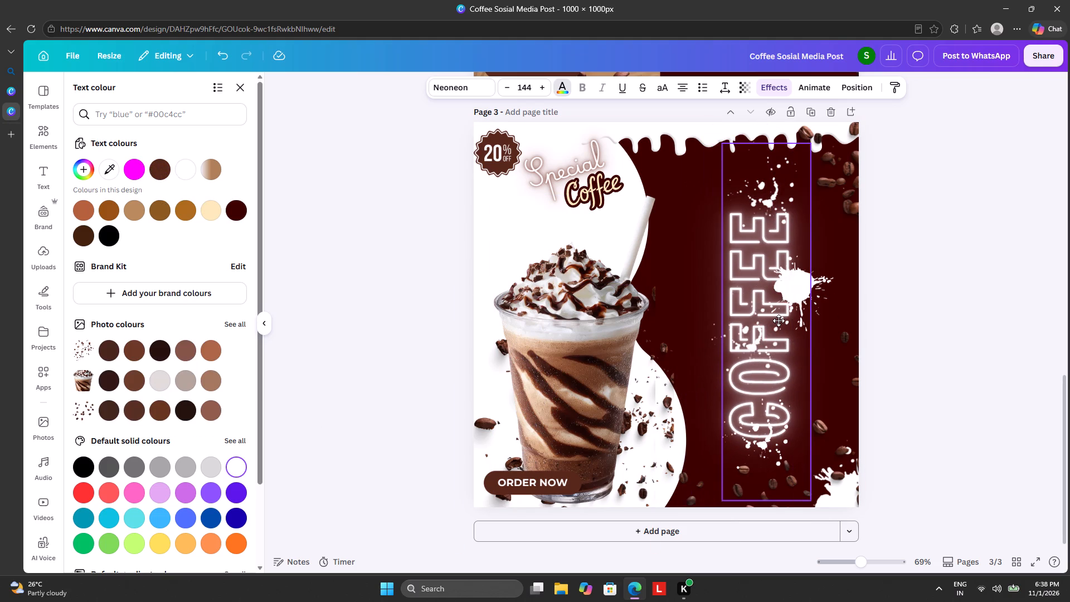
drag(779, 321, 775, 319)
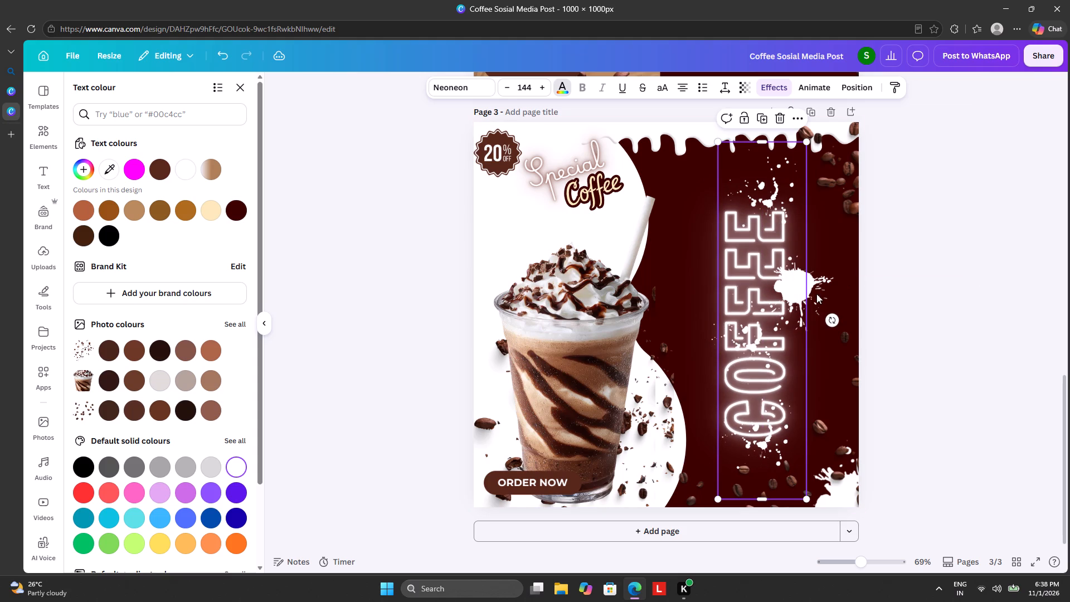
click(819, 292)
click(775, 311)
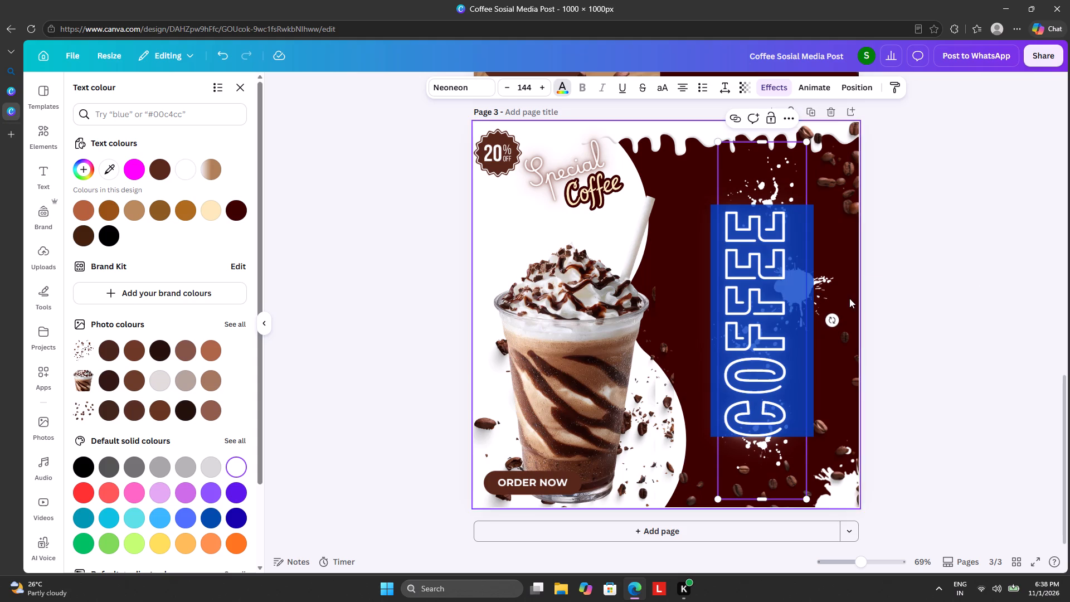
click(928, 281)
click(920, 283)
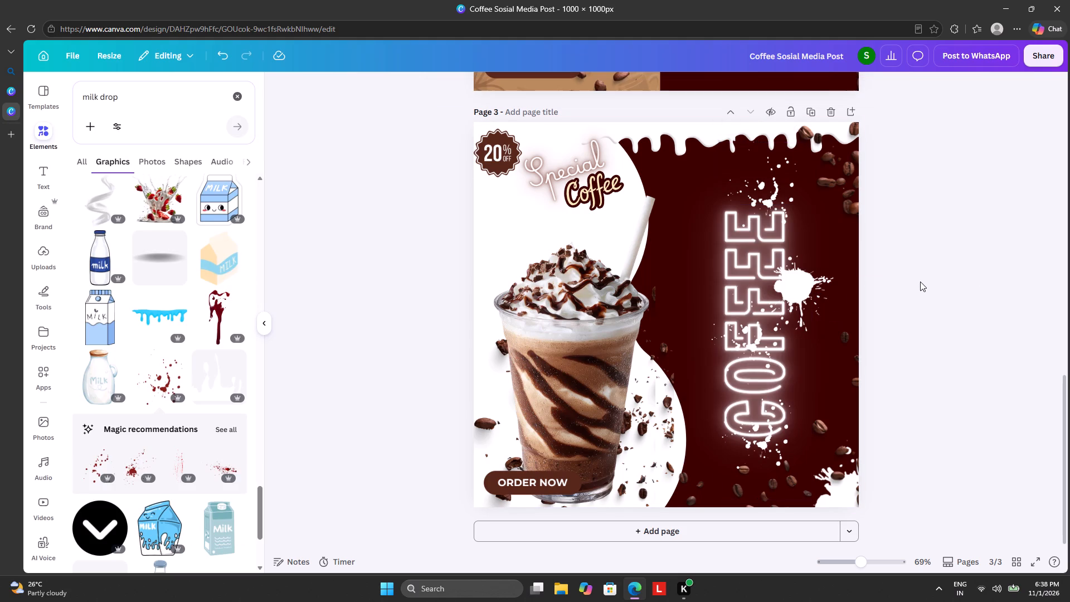
Move the COFFEE text aside towards the cup and delete the large white splatter and the three white speckle graphics it covered.
drag(760, 336, 689, 323)
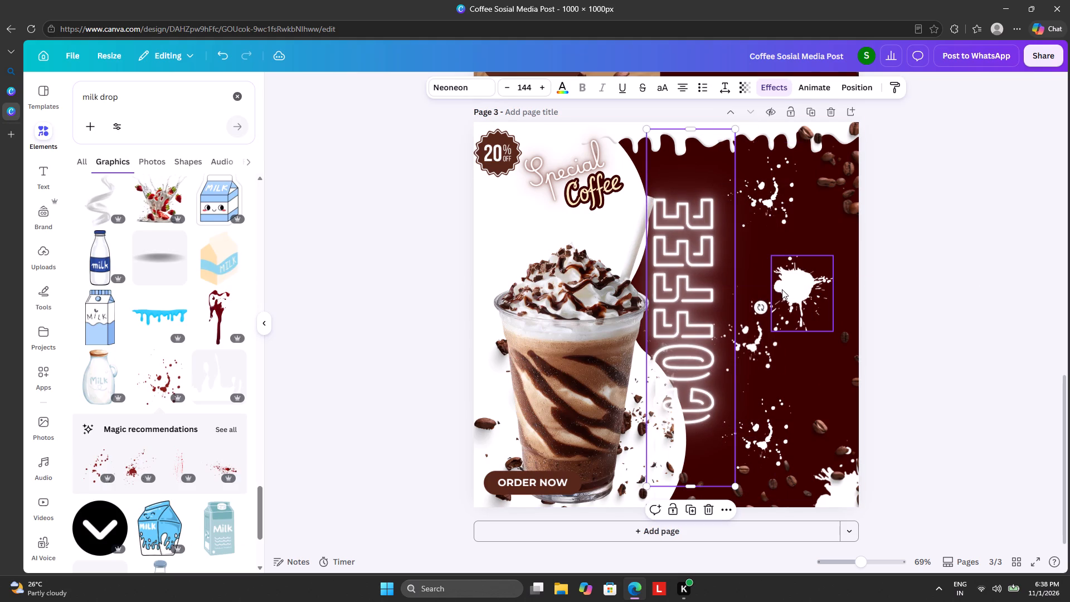
click(803, 271)
click(821, 234)
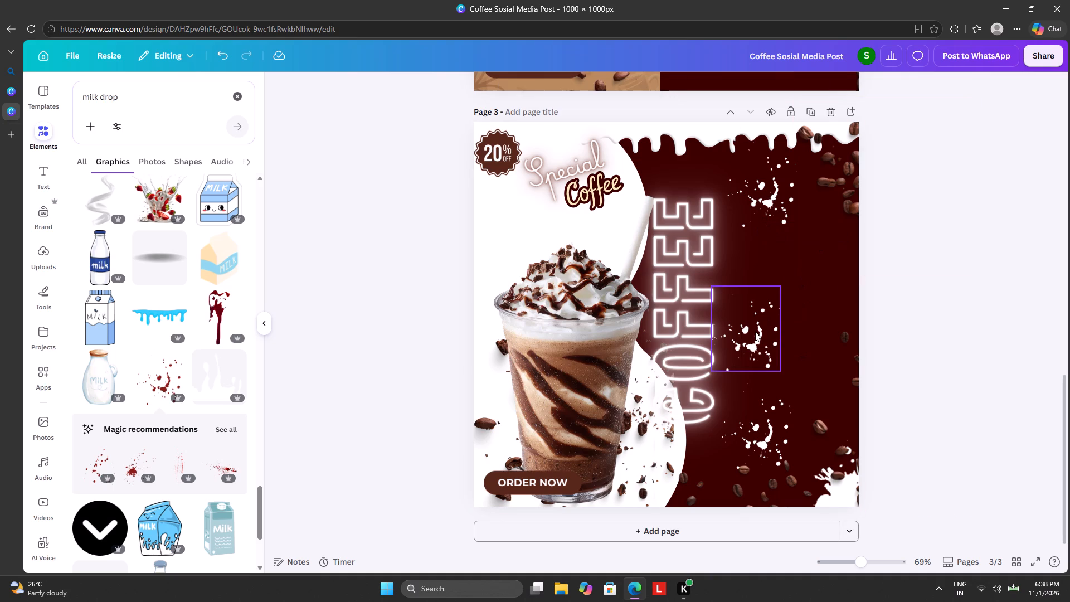
click(755, 332)
click(765, 265)
click(769, 201)
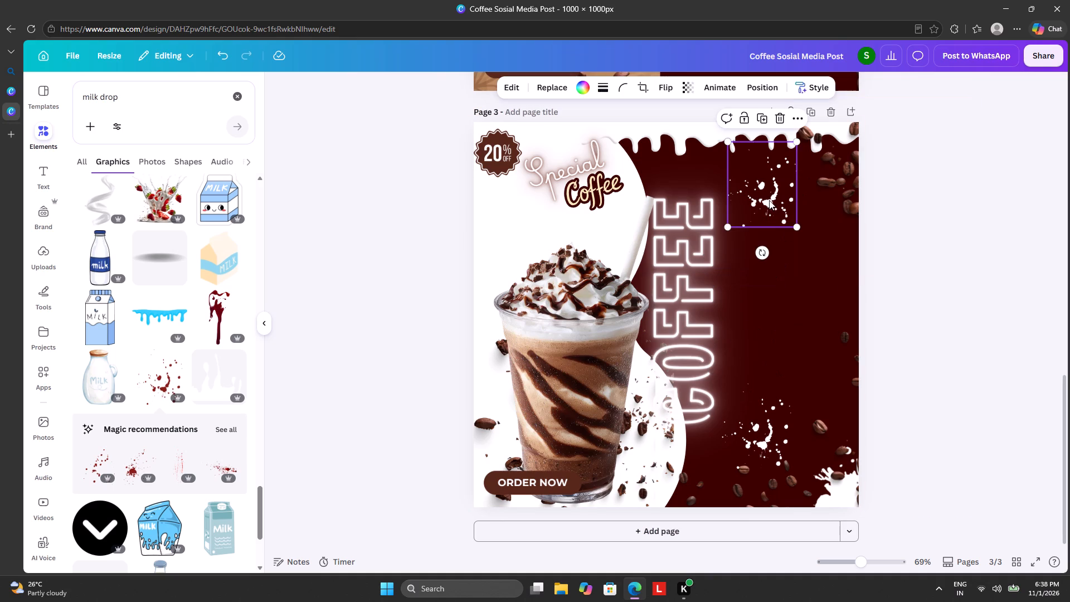
click(776, 118)
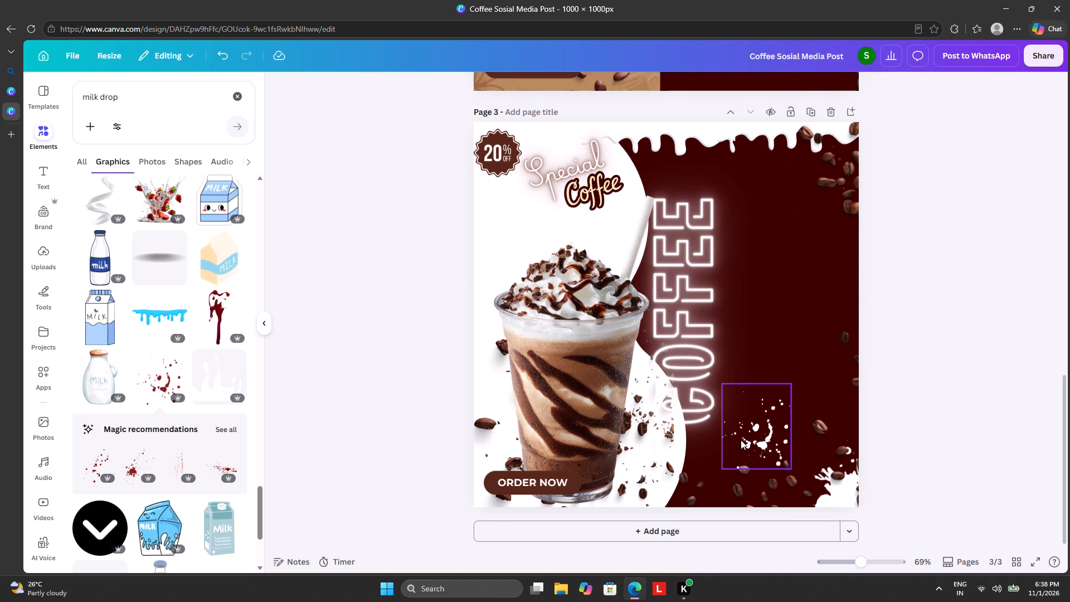
click(746, 431)
click(771, 357)
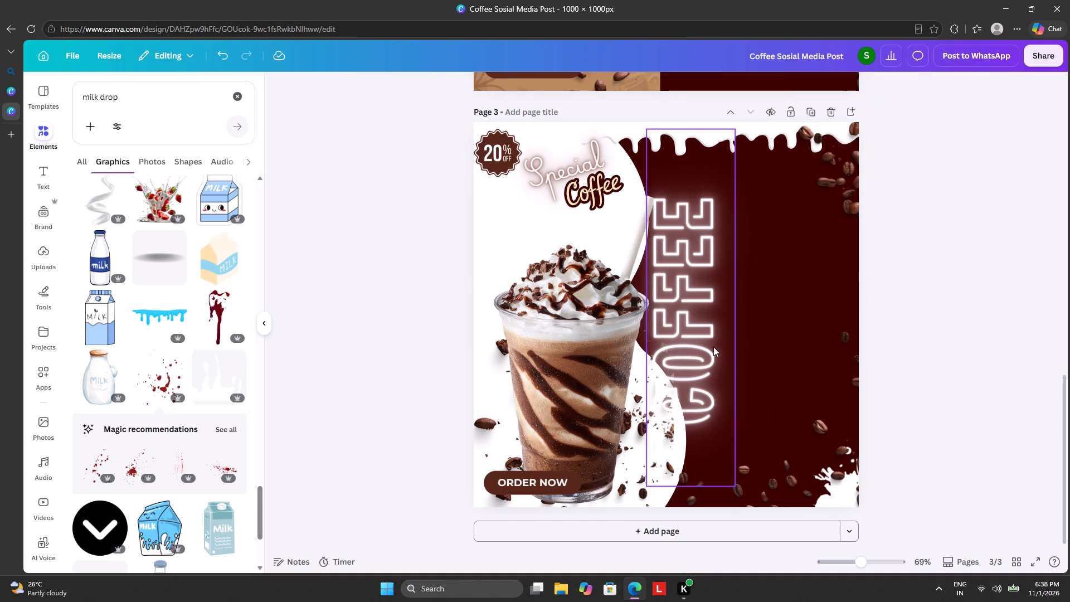
Move the neon COFFEE text back to the middle of the dark-red area, away from the cup.
drag(712, 347, 779, 347)
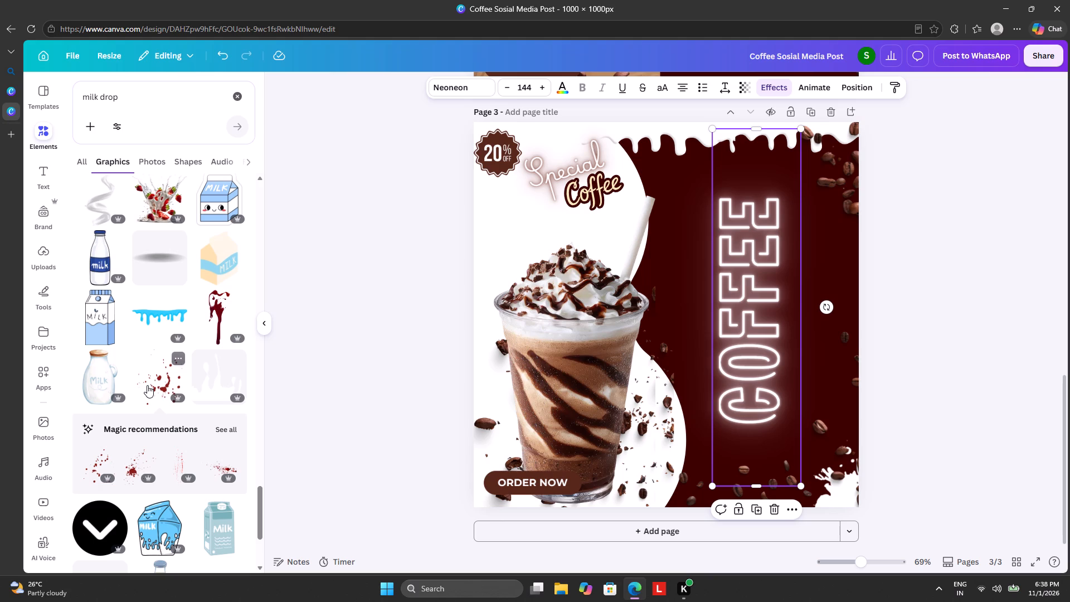
Add the thin red streaked splatter from the milk drop recommendations, recolour it white and place it between the cup and COFFEE.
click(173, 469)
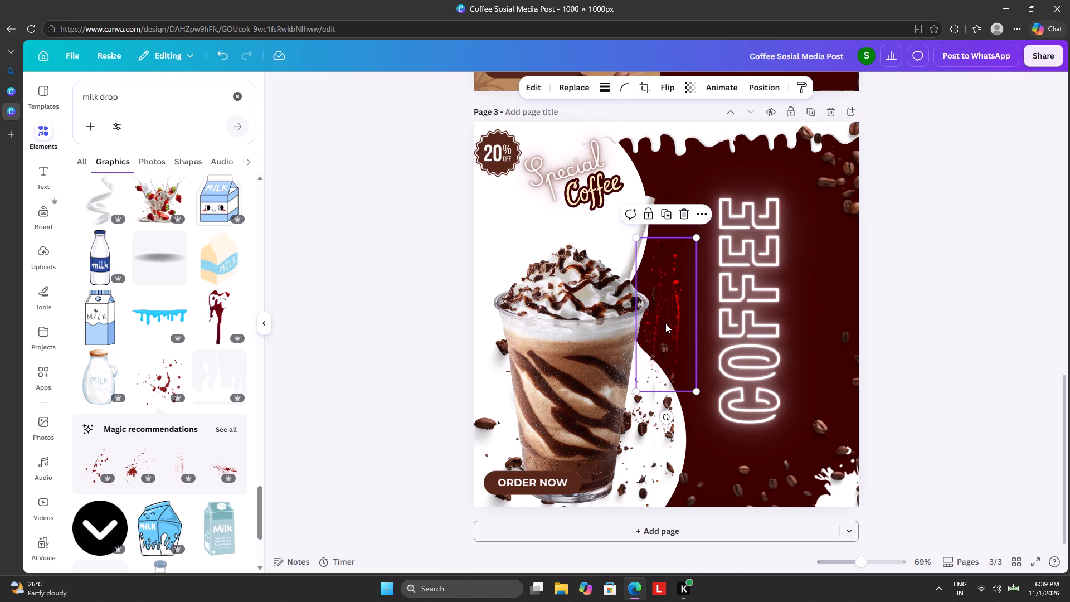
drag(665, 318, 677, 301)
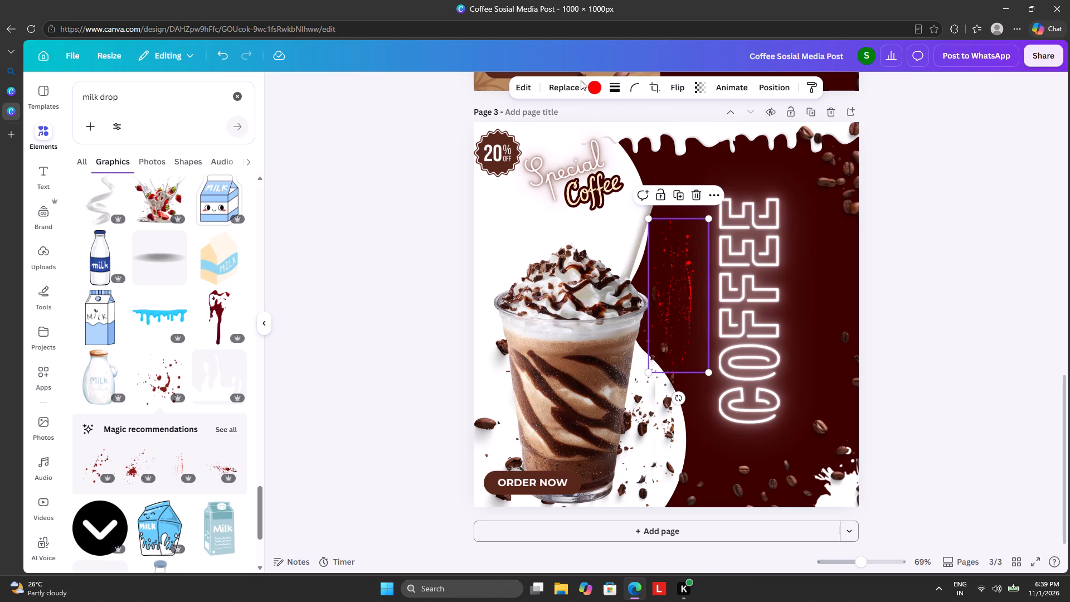
click(596, 81)
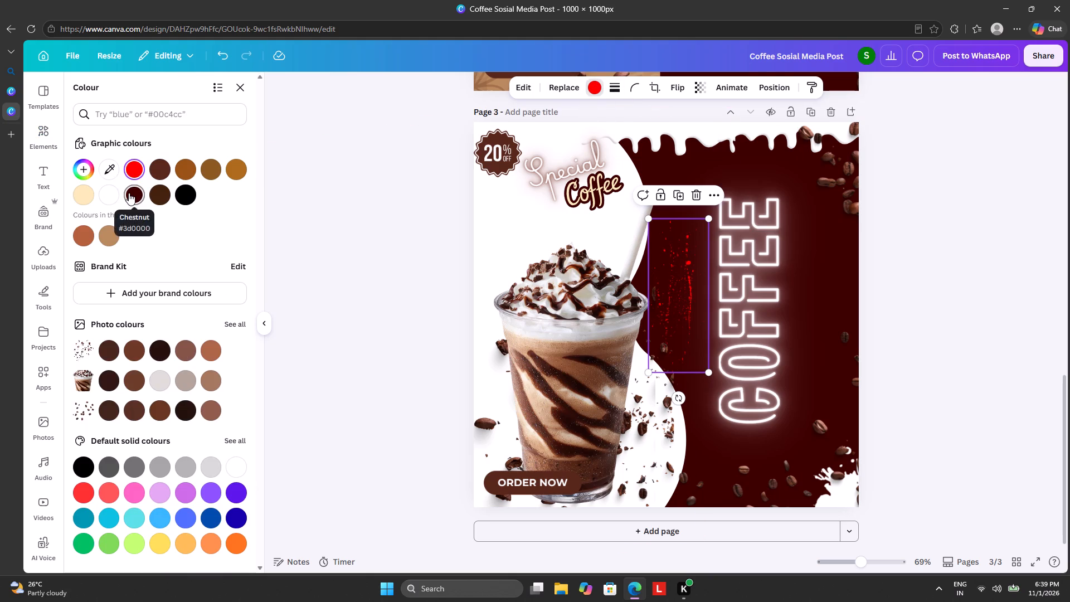
click(130, 193)
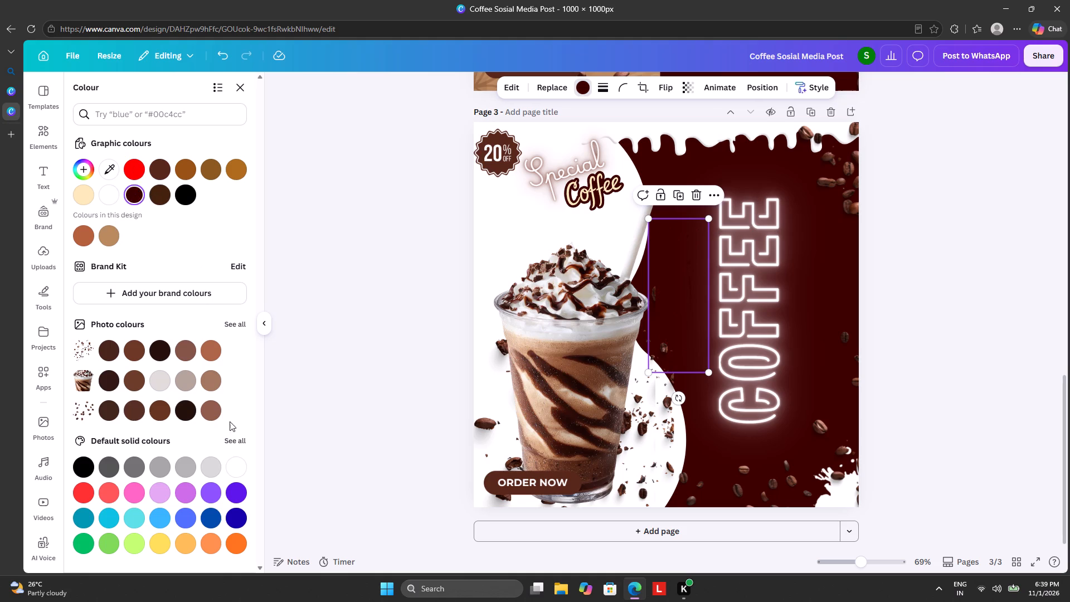
click(234, 467)
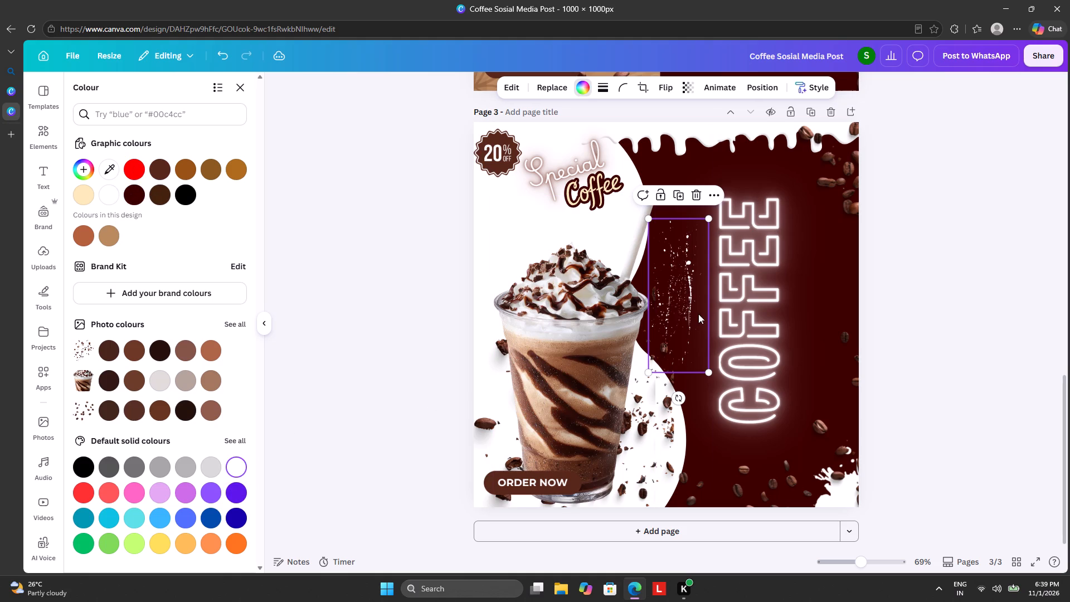
drag(672, 308, 686, 322)
Duplicate the white streaked splatter and place the copy on the opposite side of the COFFEE text.
click(693, 208)
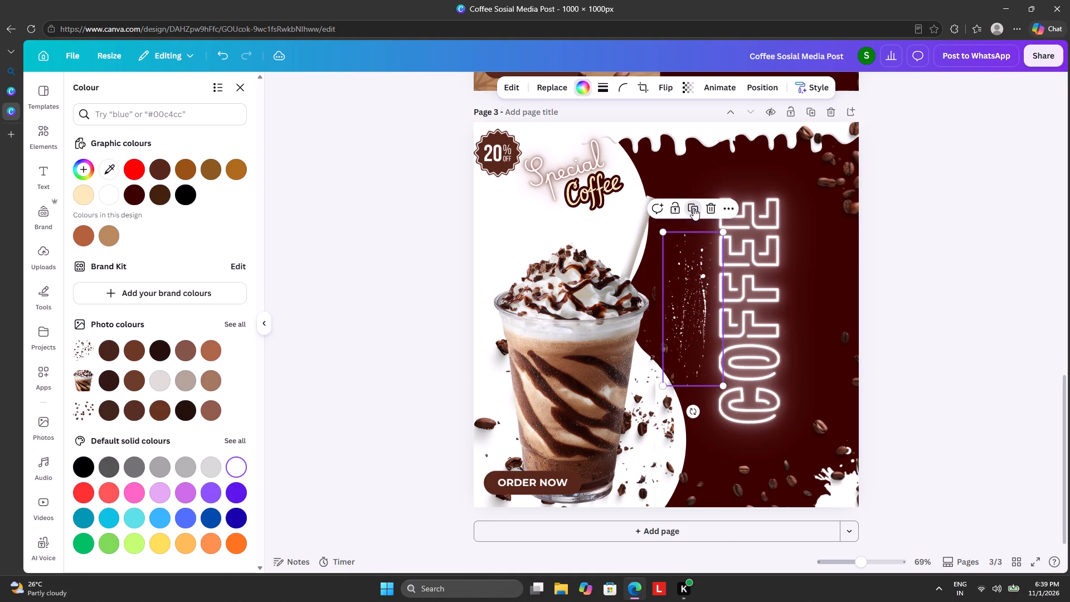
drag(693, 289, 808, 291)
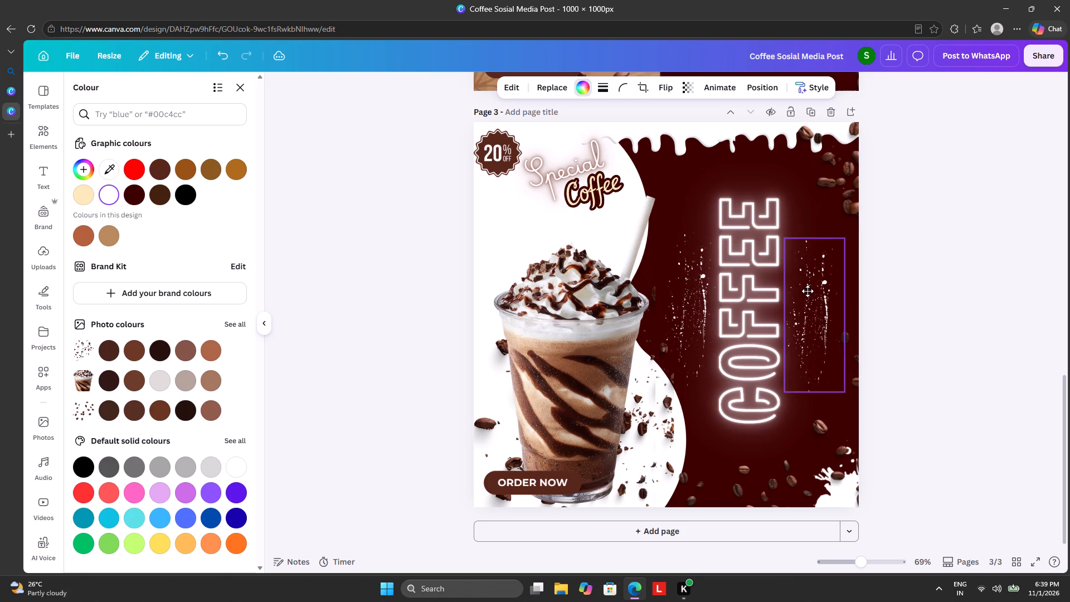
drag(808, 291, 802, 291)
click(970, 243)
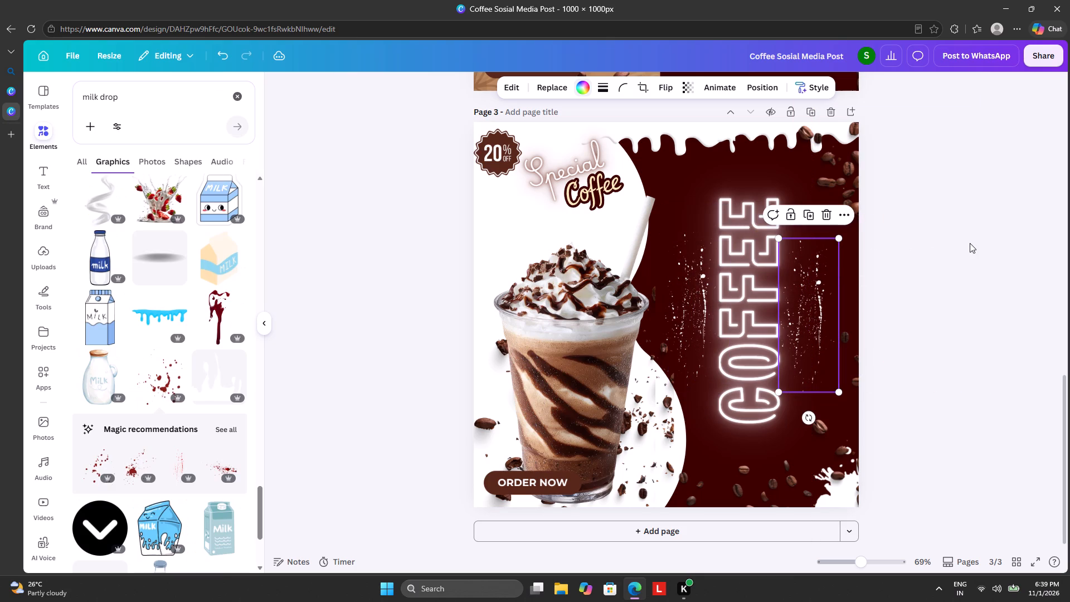
click(981, 257)
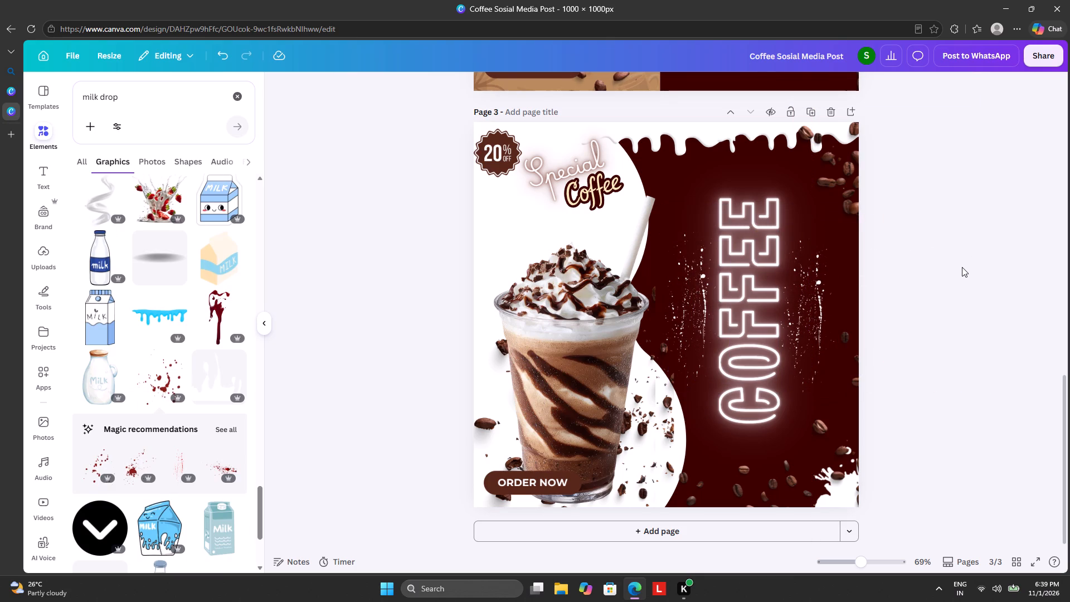
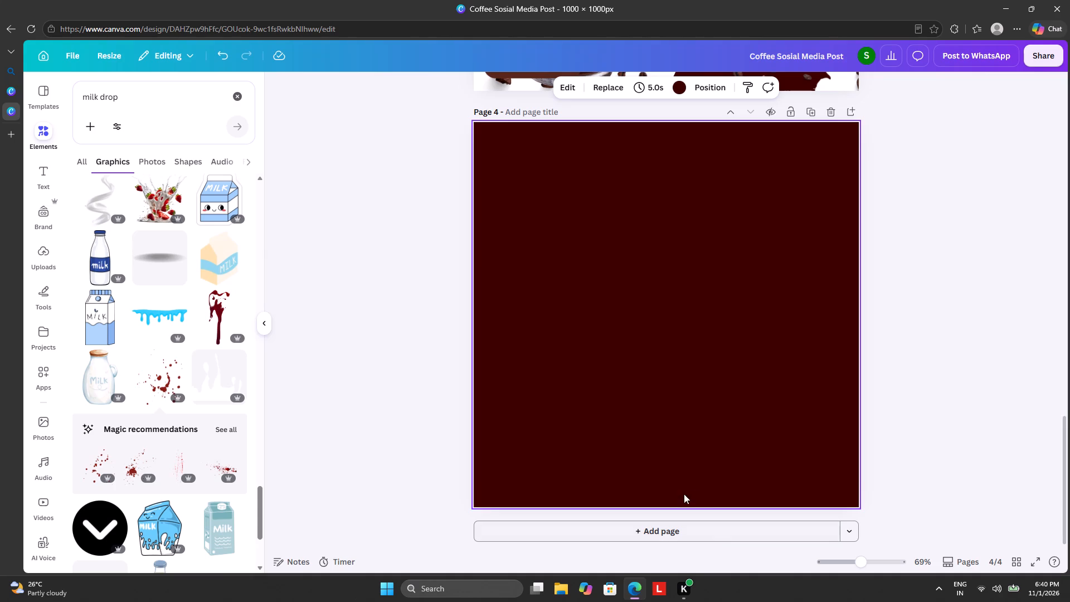
Search the elements library for "chocolate" and show all the graphics results.
click(250, 95)
click(239, 98)
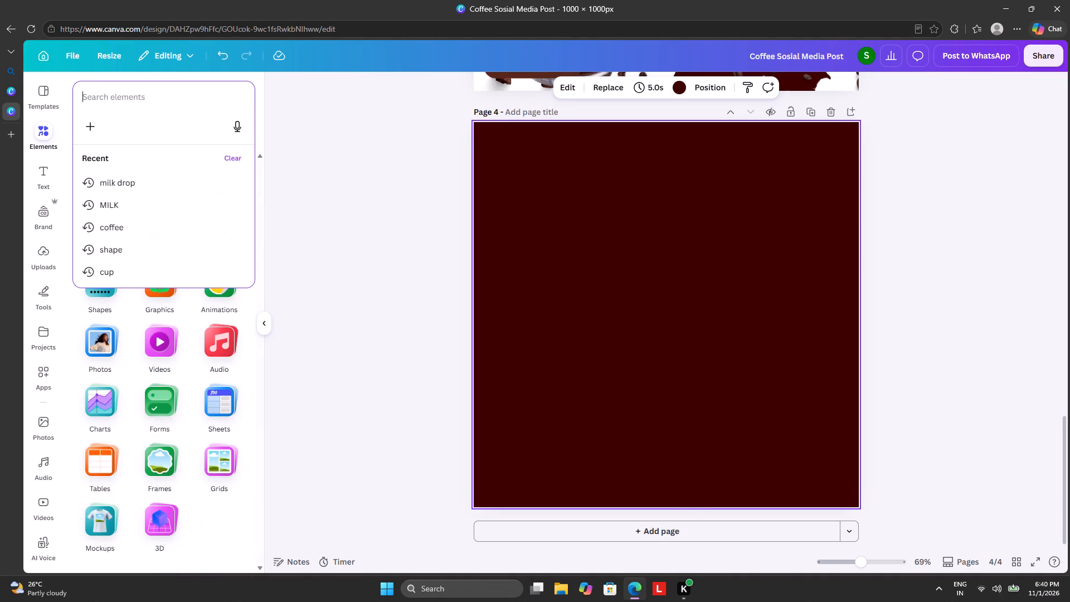
key(c)
text(HO)
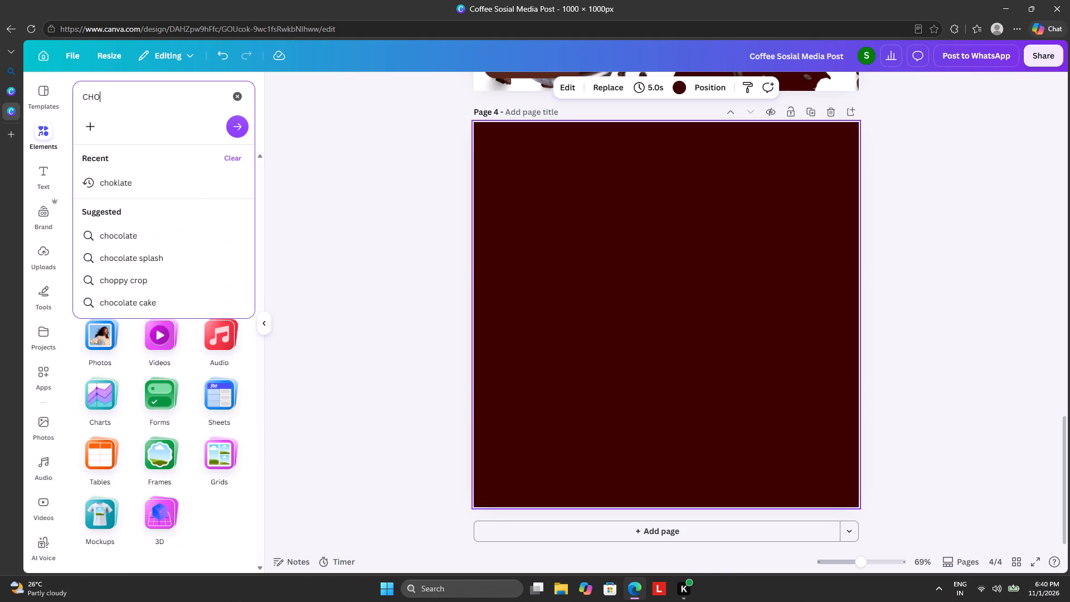
click(158, 225)
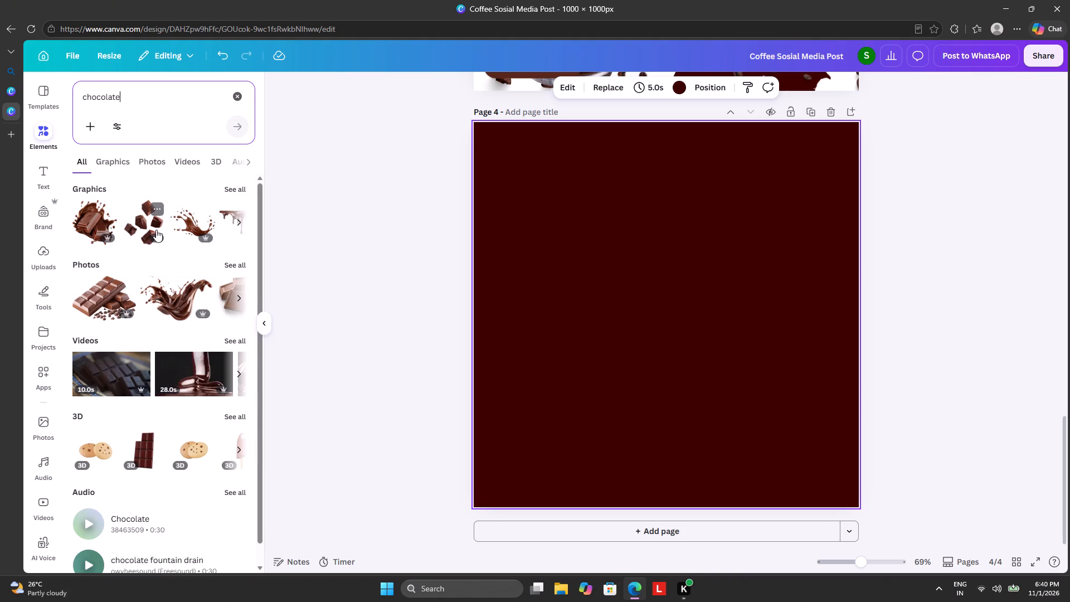
click(240, 184)
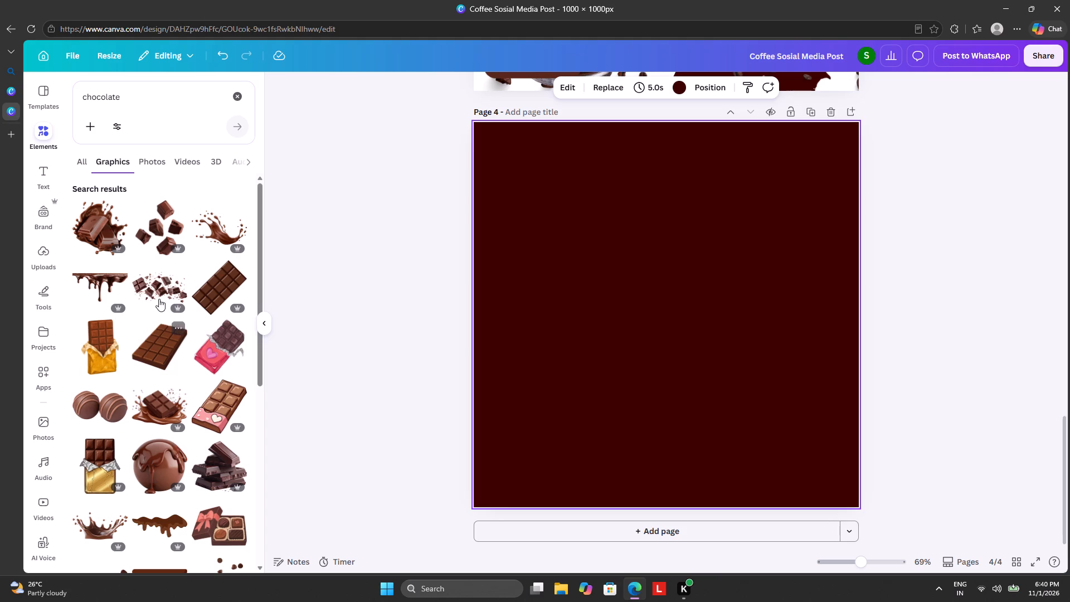
Extend the elements search to "chocolate CUP CAKE" and show only photos.
click(164, 96)
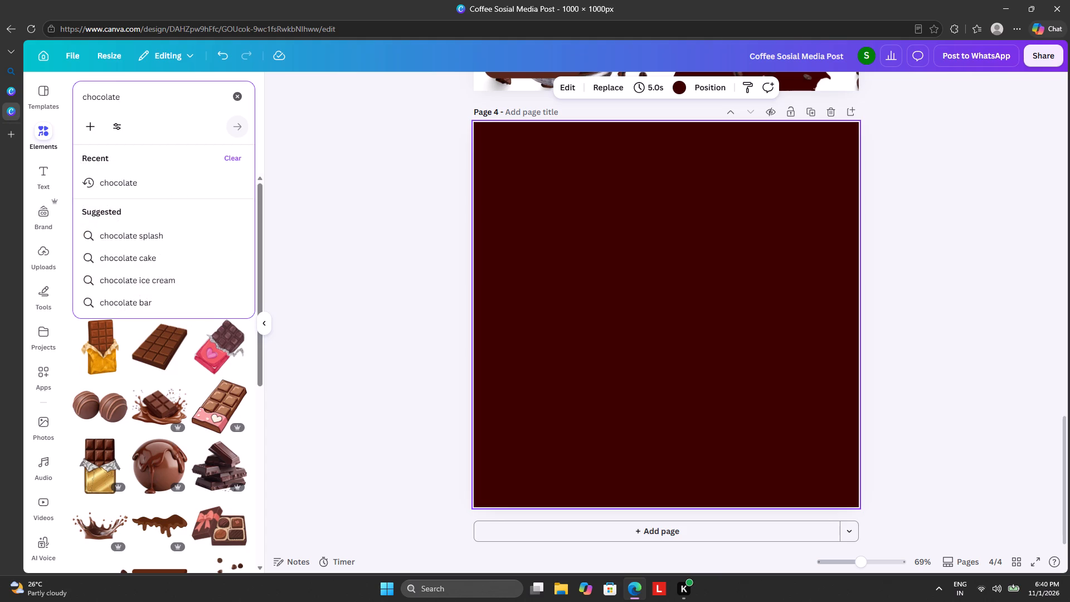
key(space)
text(C)
key(u)
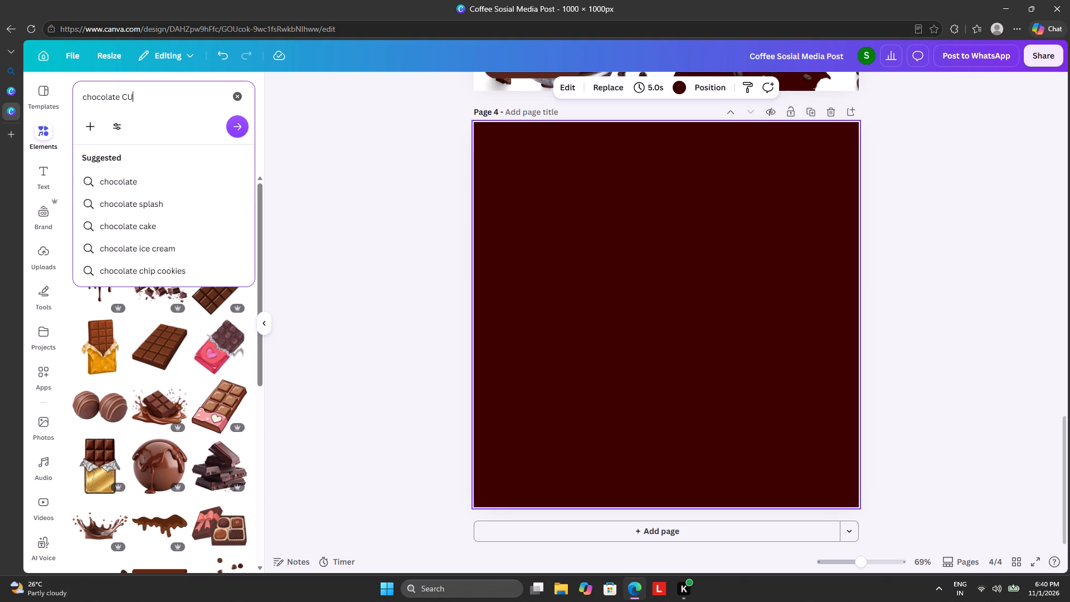
key(p)
key(space)
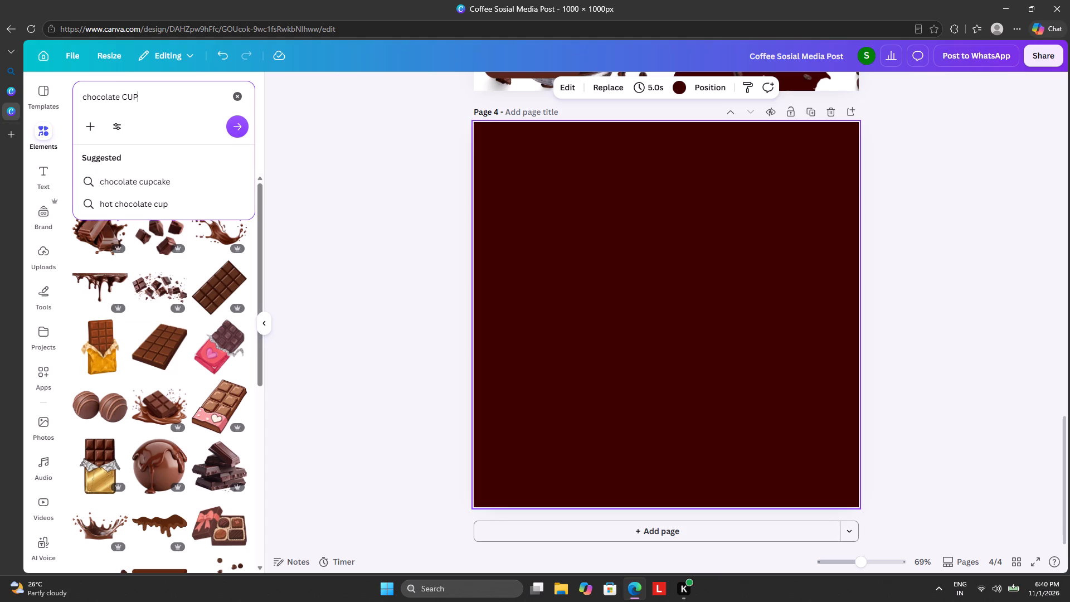
text(CAKE)
key(Return)
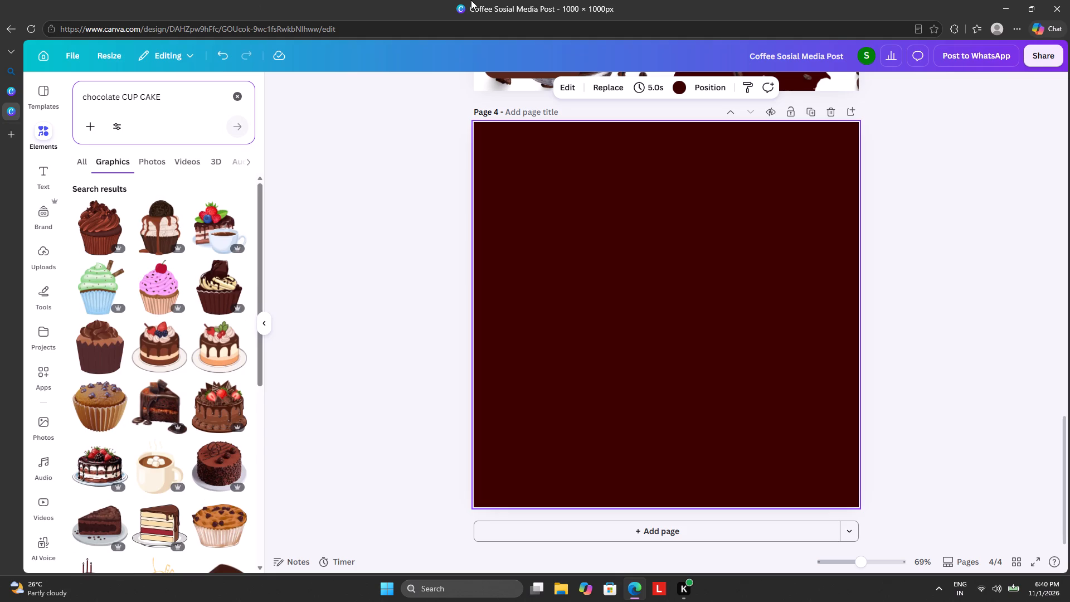
click(149, 162)
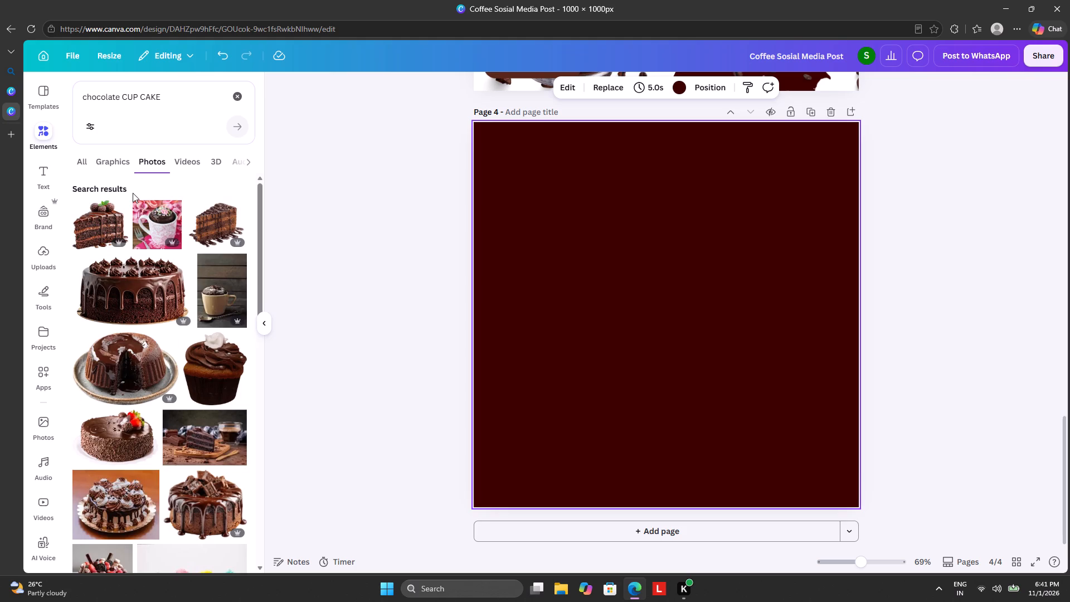
Add the cutout photo of a layered cream cake slice on a white plate with chocolate drizzle to page 4.
scroll(140, 402, down, 4)
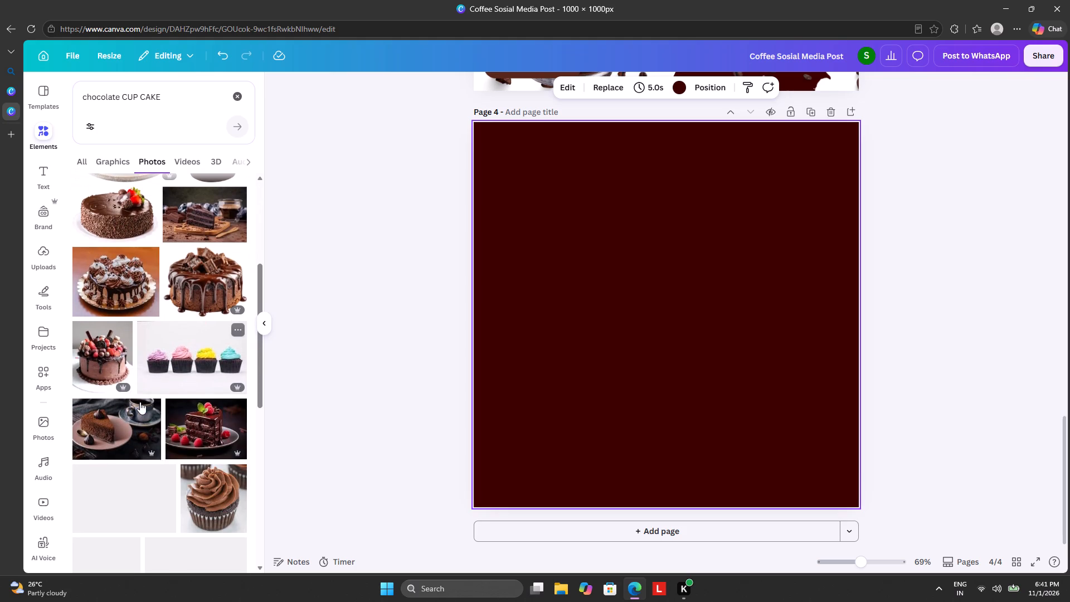
scroll(140, 403, down, 4)
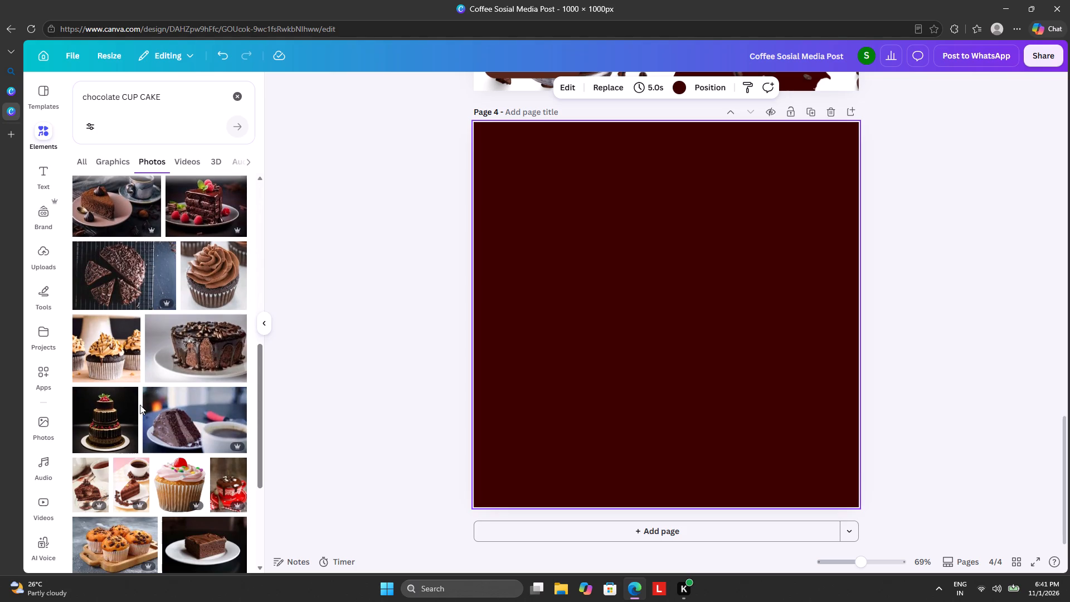
scroll(140, 405, down, 3)
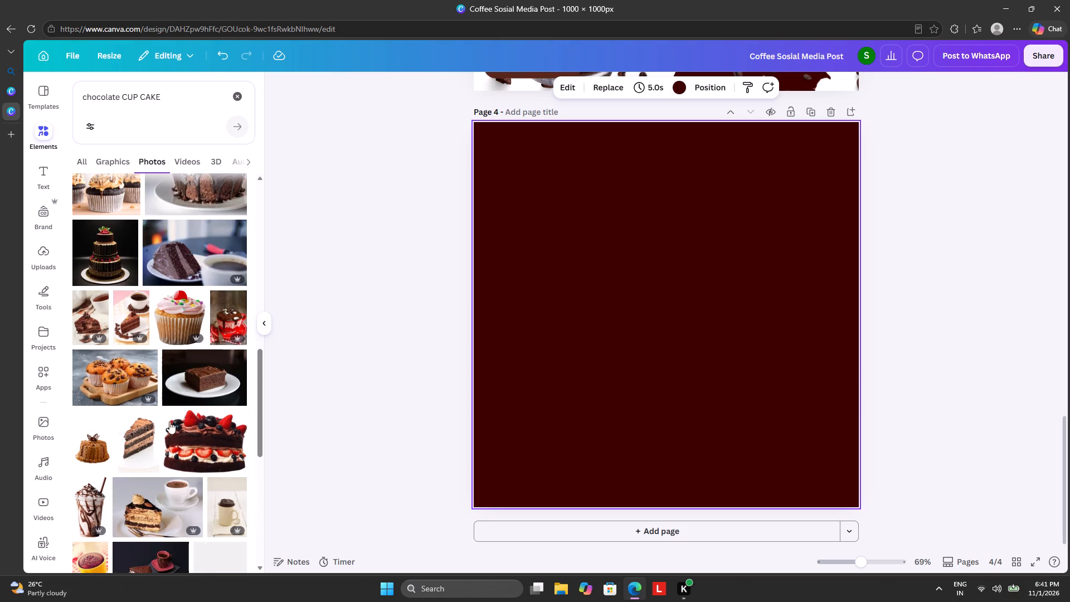
scroll(178, 482, down, 1)
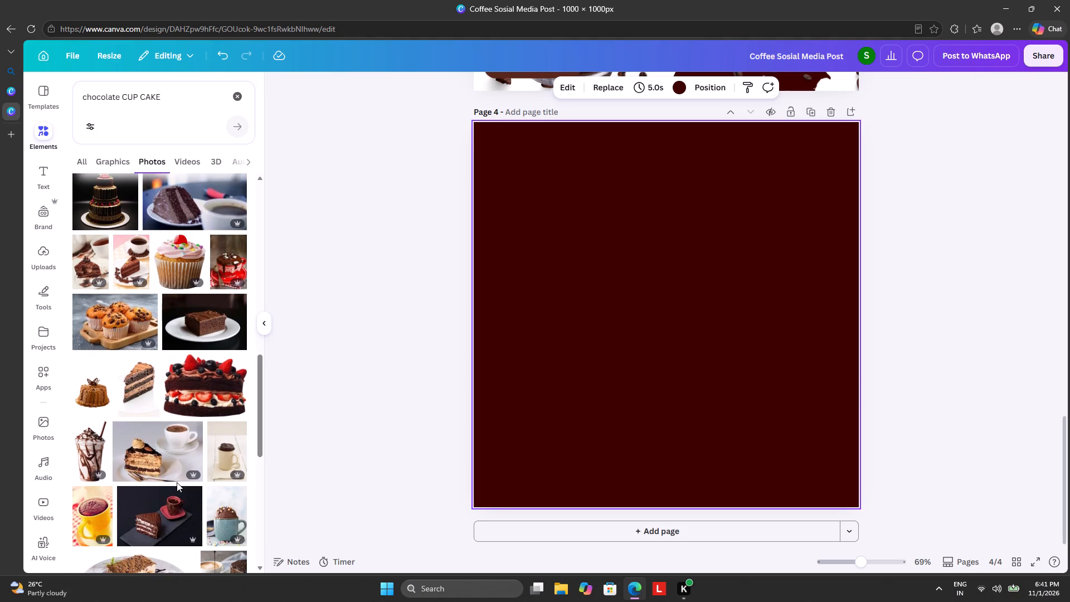
scroll(177, 482, down, 3)
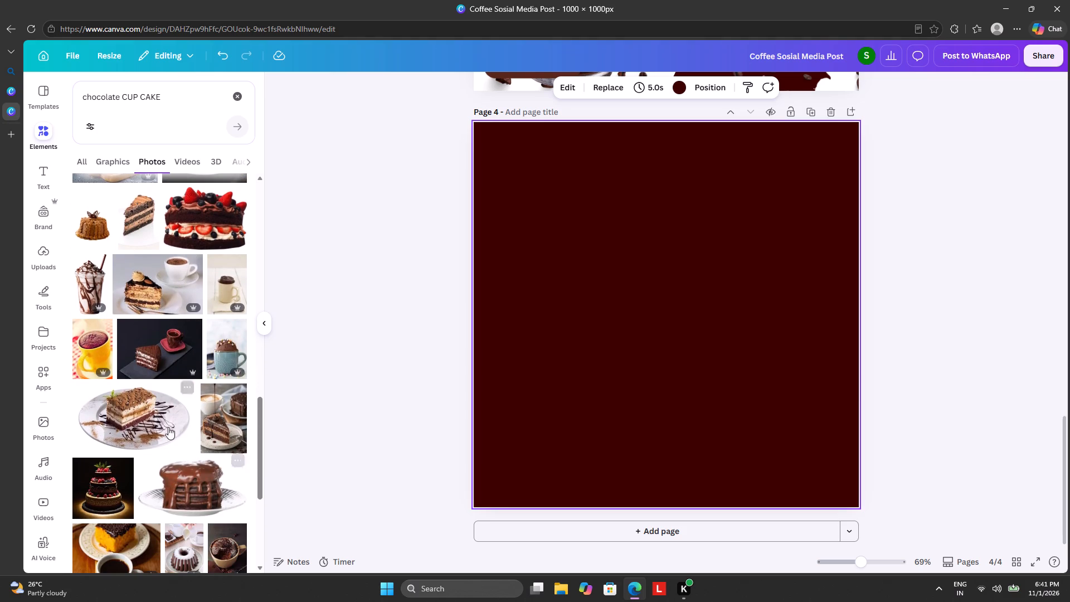
click(146, 414)
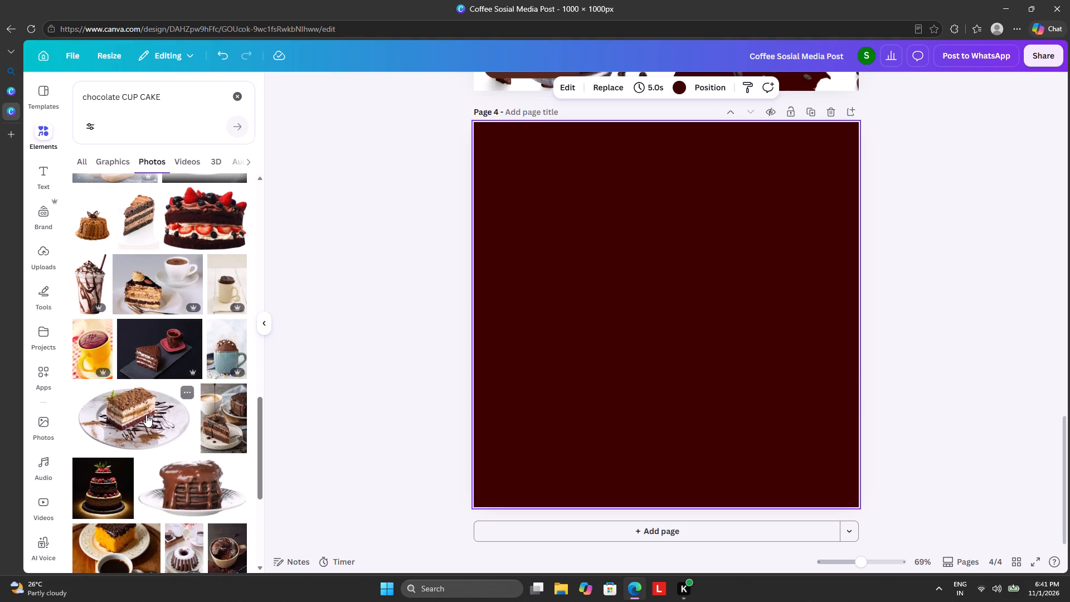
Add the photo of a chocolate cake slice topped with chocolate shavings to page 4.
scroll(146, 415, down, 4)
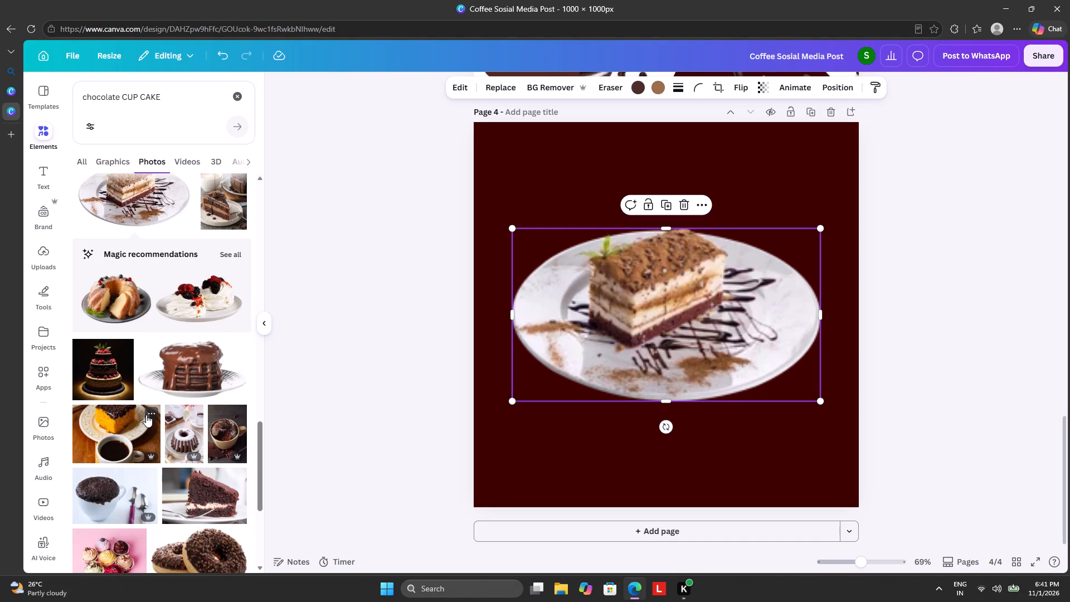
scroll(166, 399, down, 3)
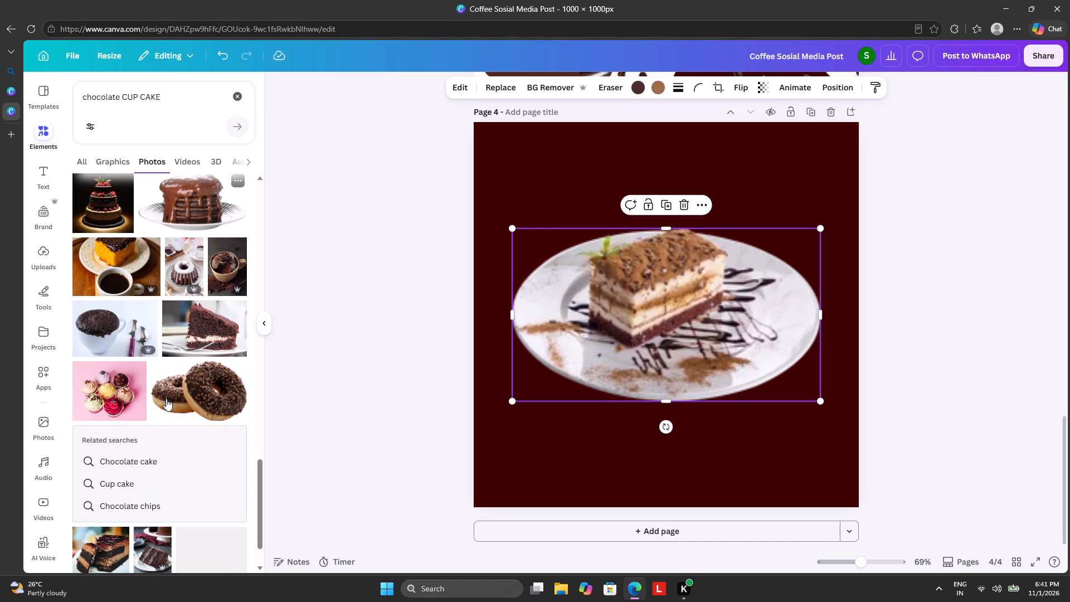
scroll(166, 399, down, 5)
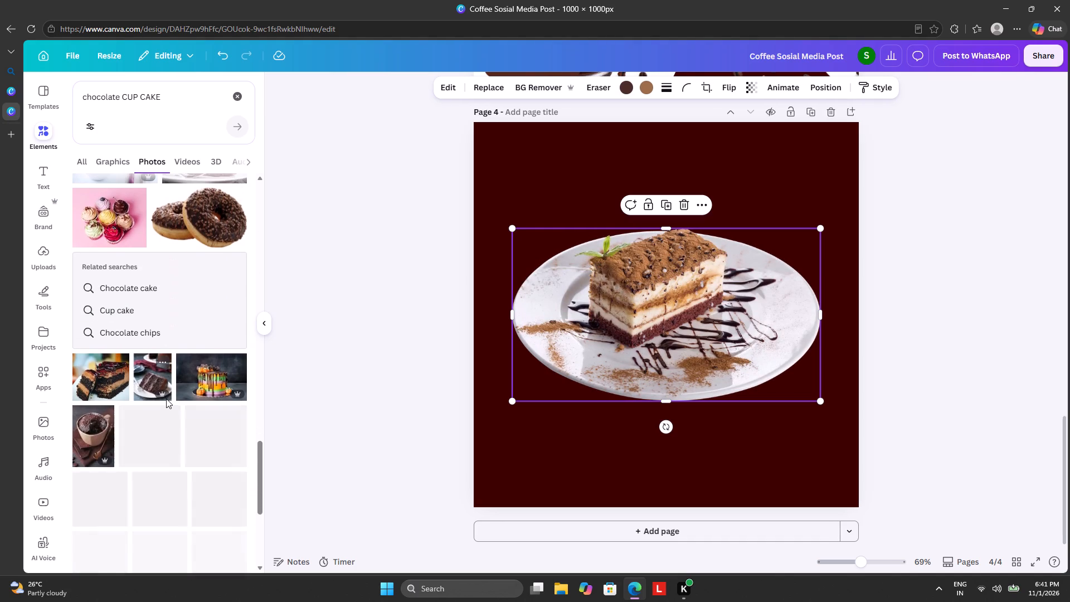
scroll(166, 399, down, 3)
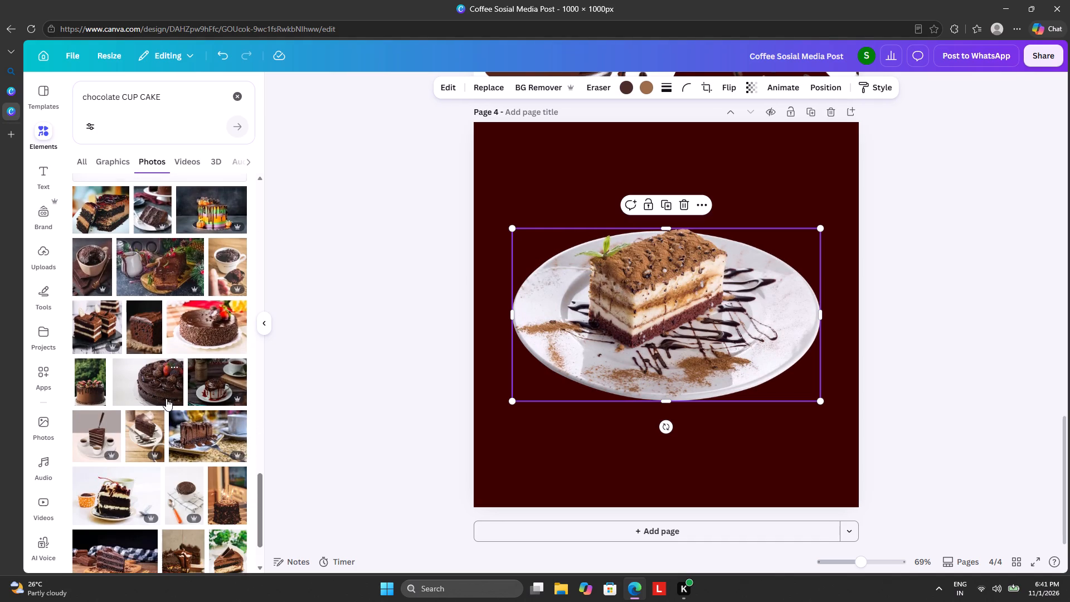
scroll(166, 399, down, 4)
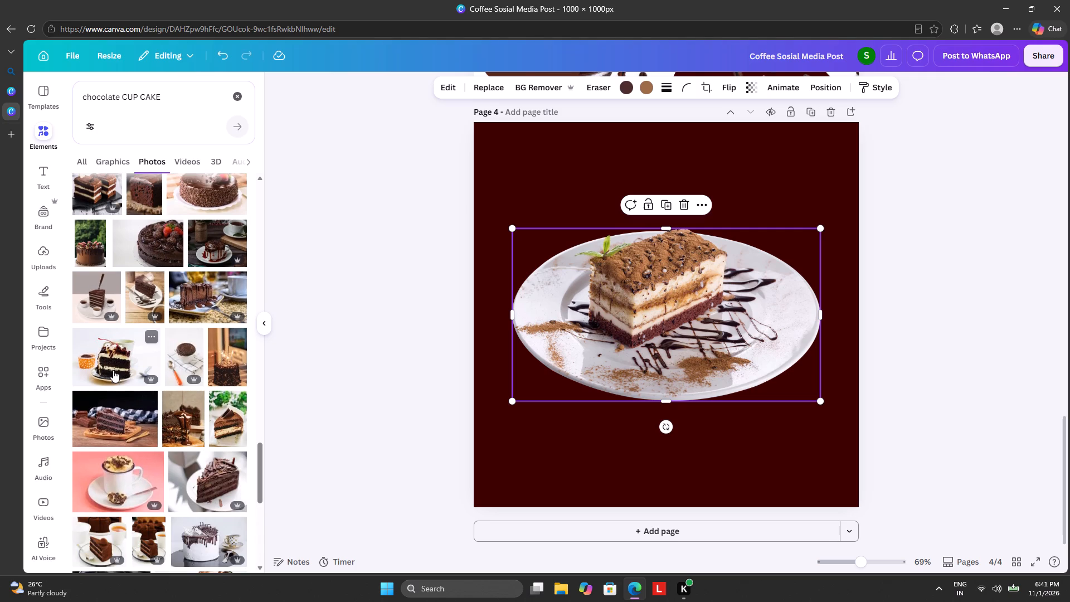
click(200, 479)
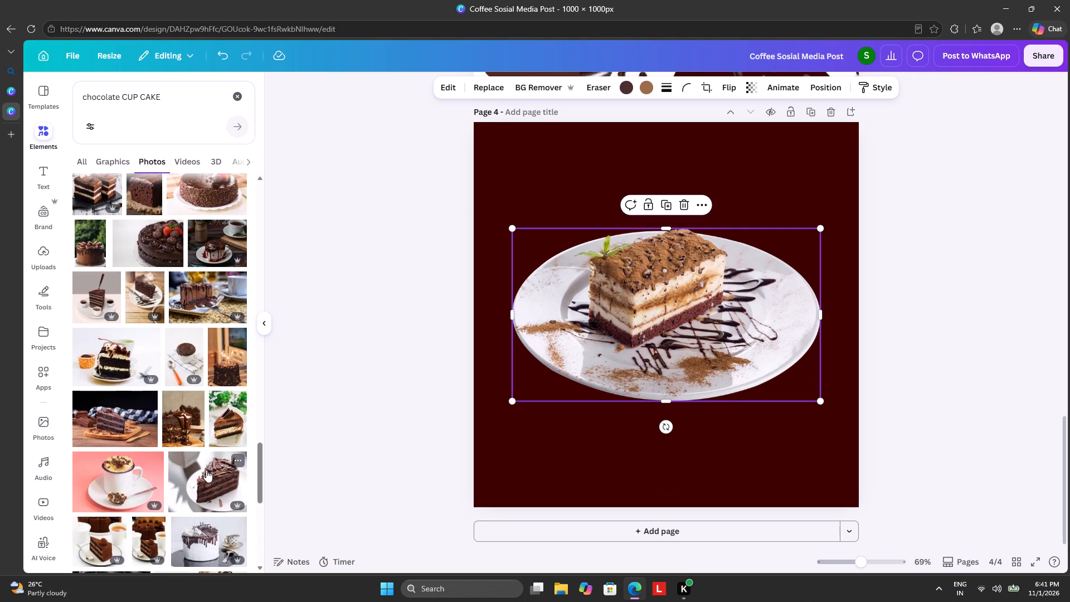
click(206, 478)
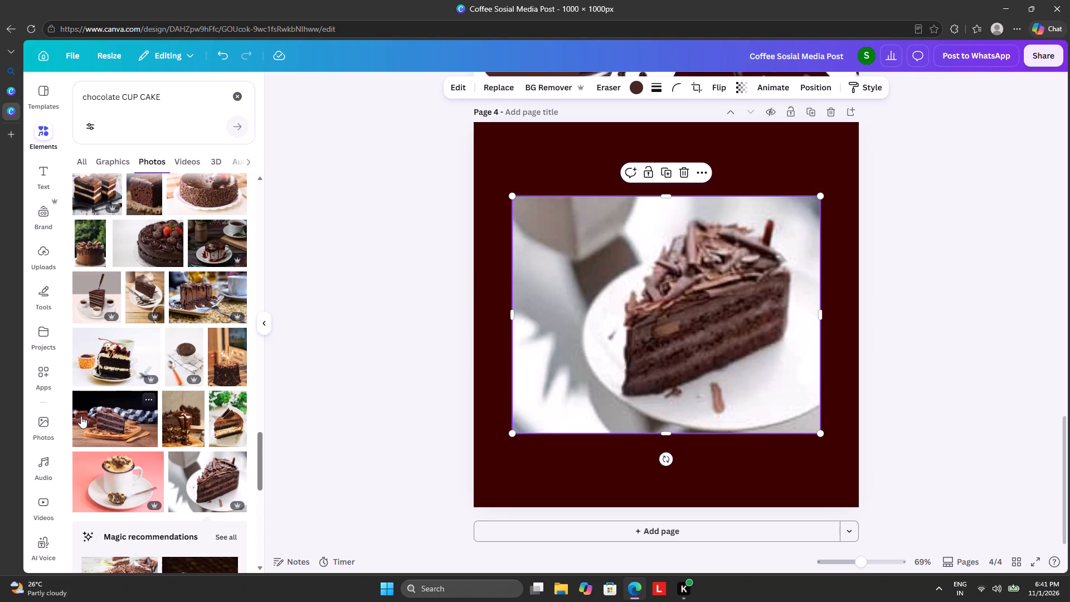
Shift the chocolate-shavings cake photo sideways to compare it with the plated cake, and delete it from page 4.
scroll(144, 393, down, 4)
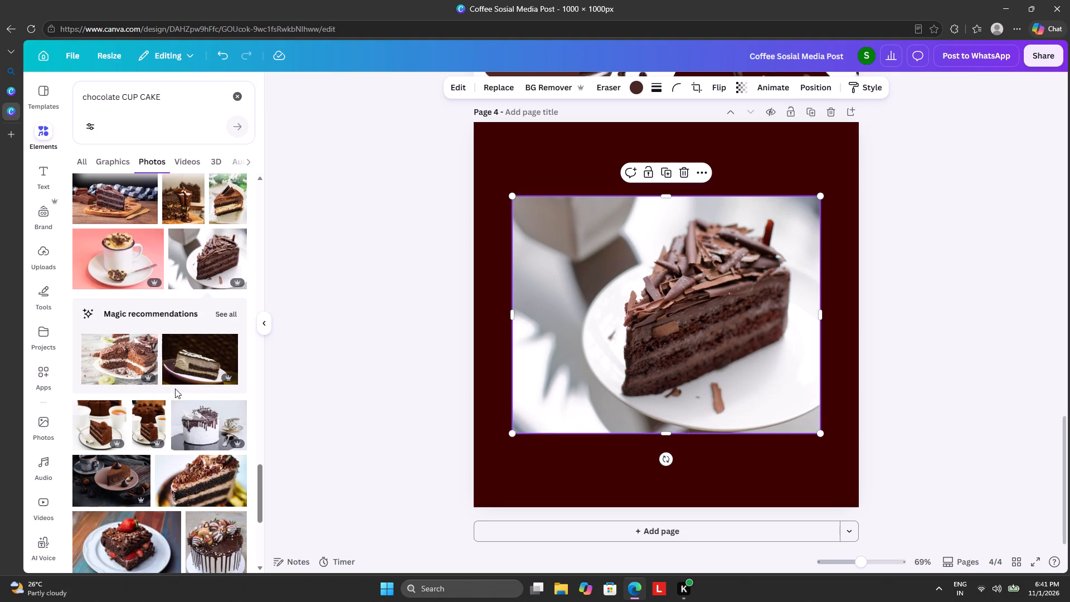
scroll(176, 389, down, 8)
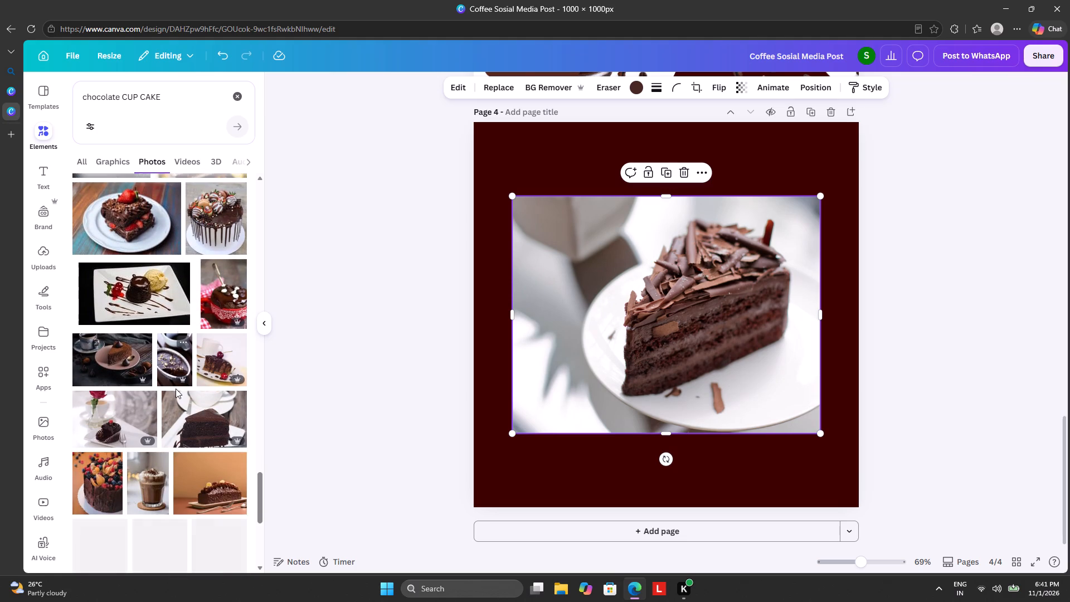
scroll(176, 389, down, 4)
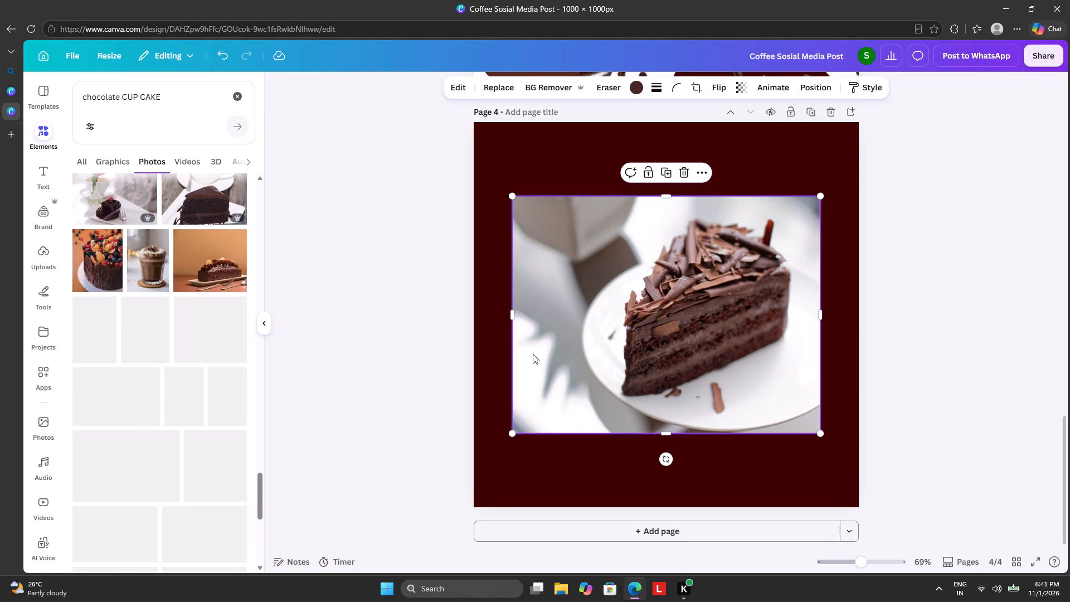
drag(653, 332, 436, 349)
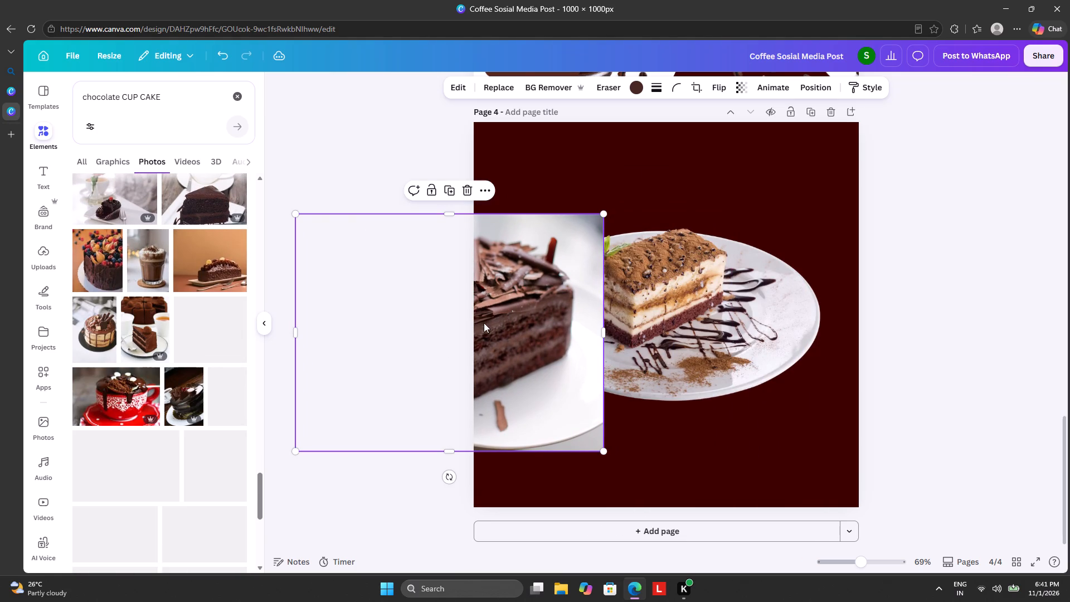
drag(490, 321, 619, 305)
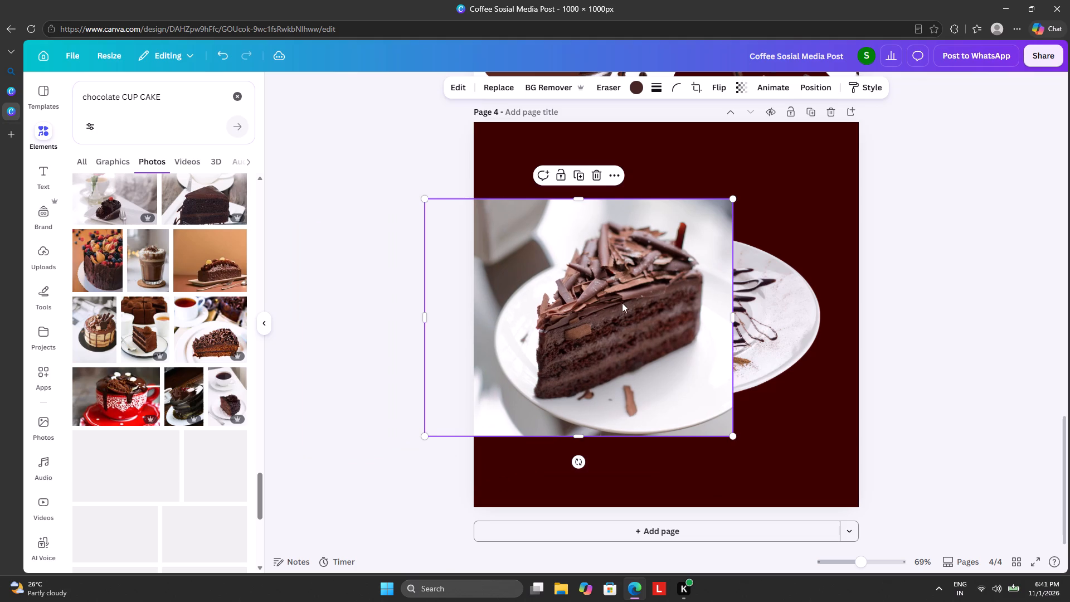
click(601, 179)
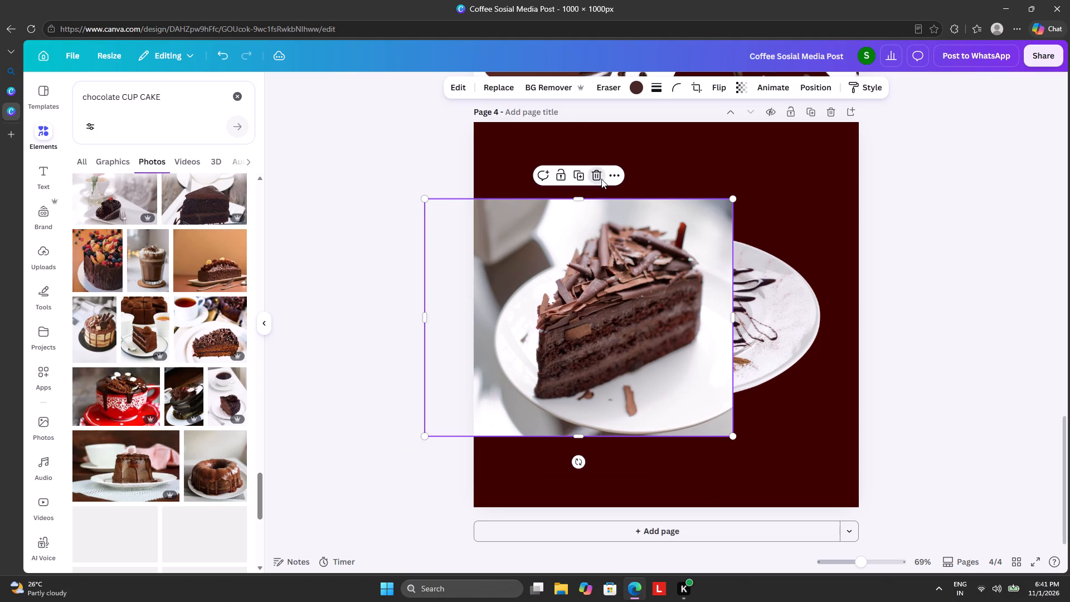
Search the photos for "chocolate CUP CAKE SLICE" and add the dripping chocolate cake slice topped with berries to page 4.
scroll(165, 341, down, 3)
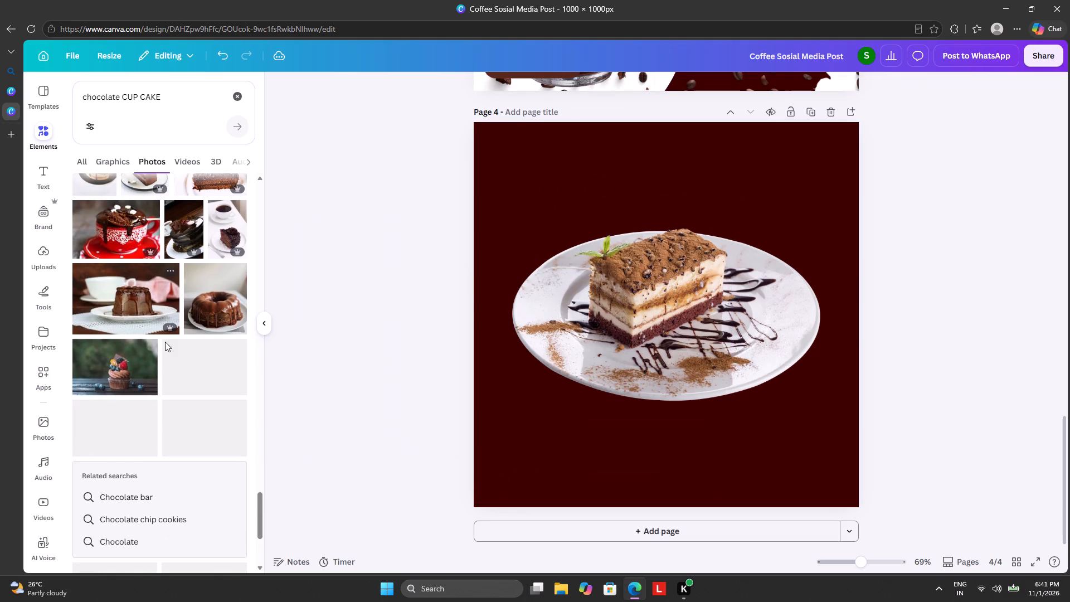
scroll(165, 342, down, 3)
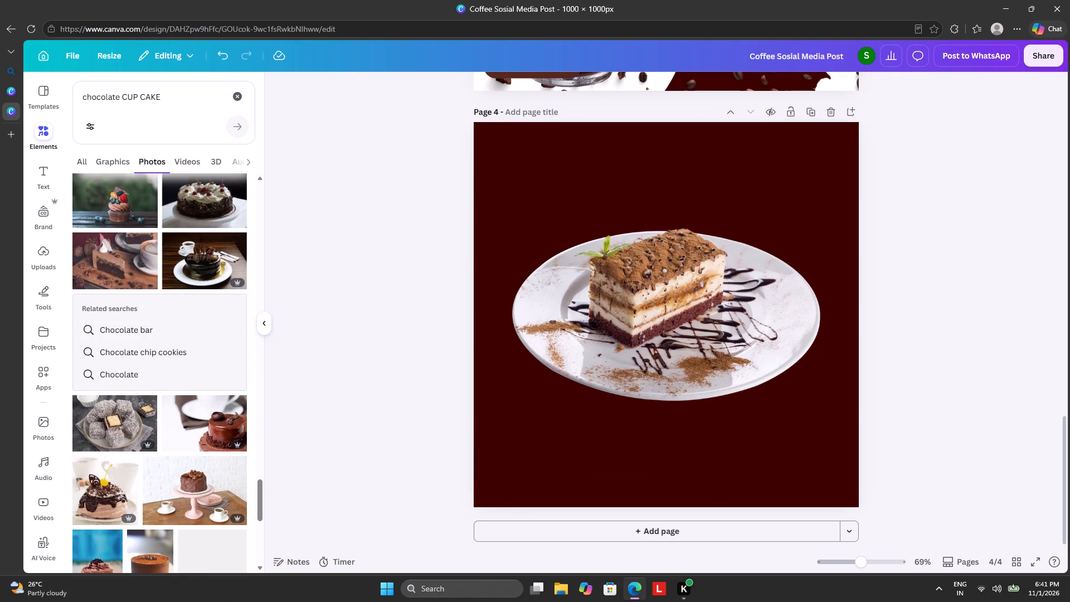
click(174, 94)
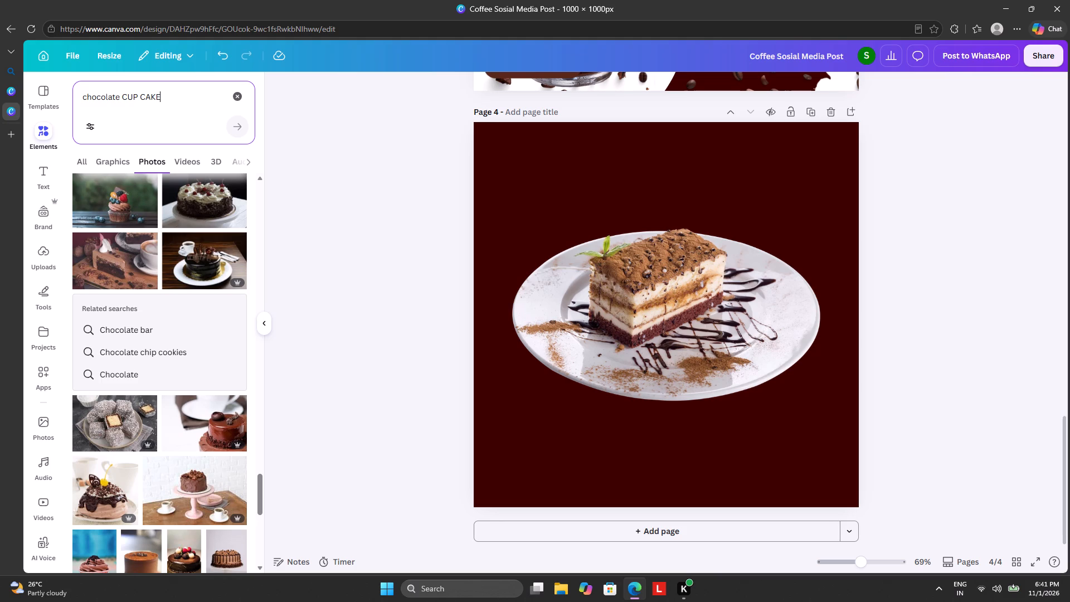
key(space)
text(SLIV)
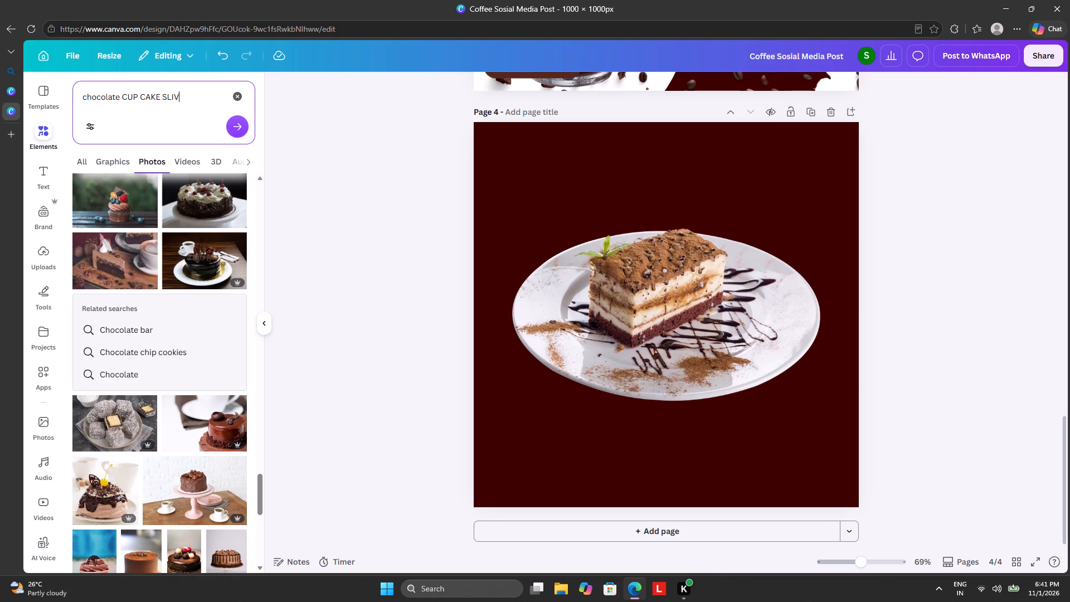
key(BackSpace)
text(CE)
key(Return)
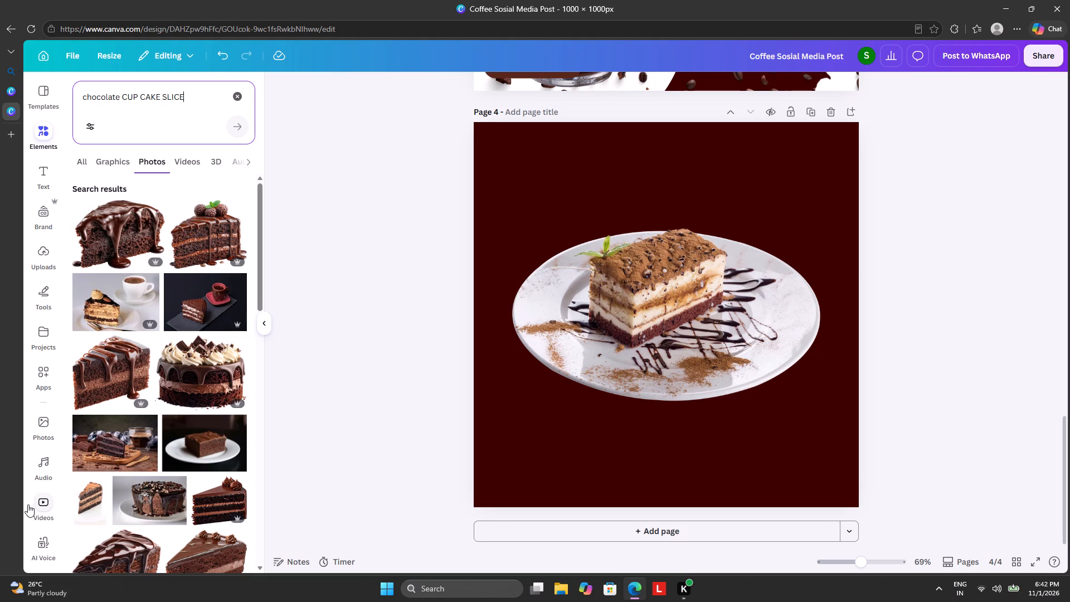
click(205, 252)
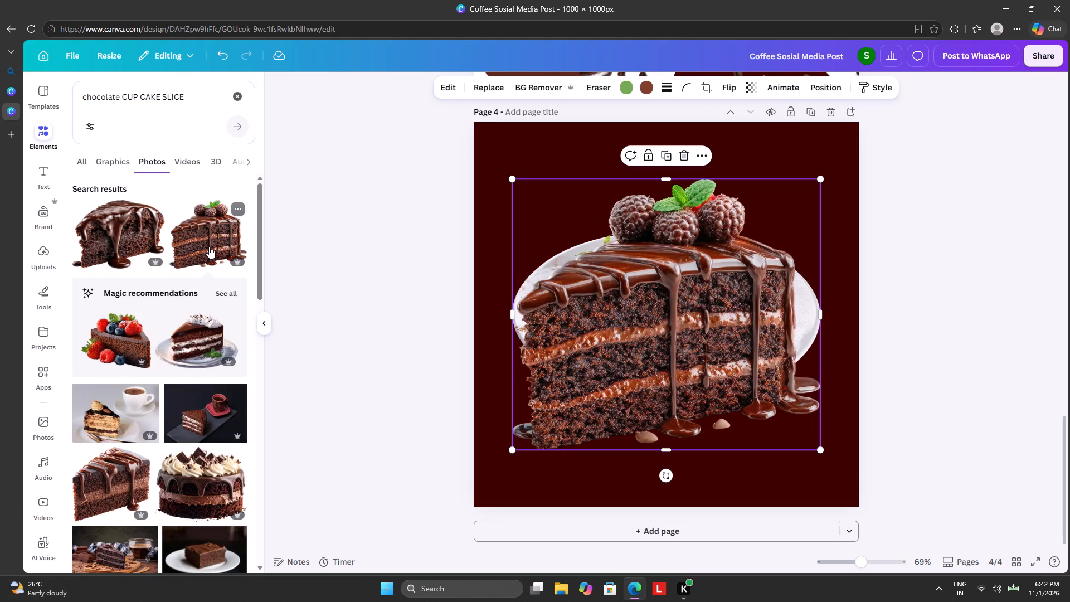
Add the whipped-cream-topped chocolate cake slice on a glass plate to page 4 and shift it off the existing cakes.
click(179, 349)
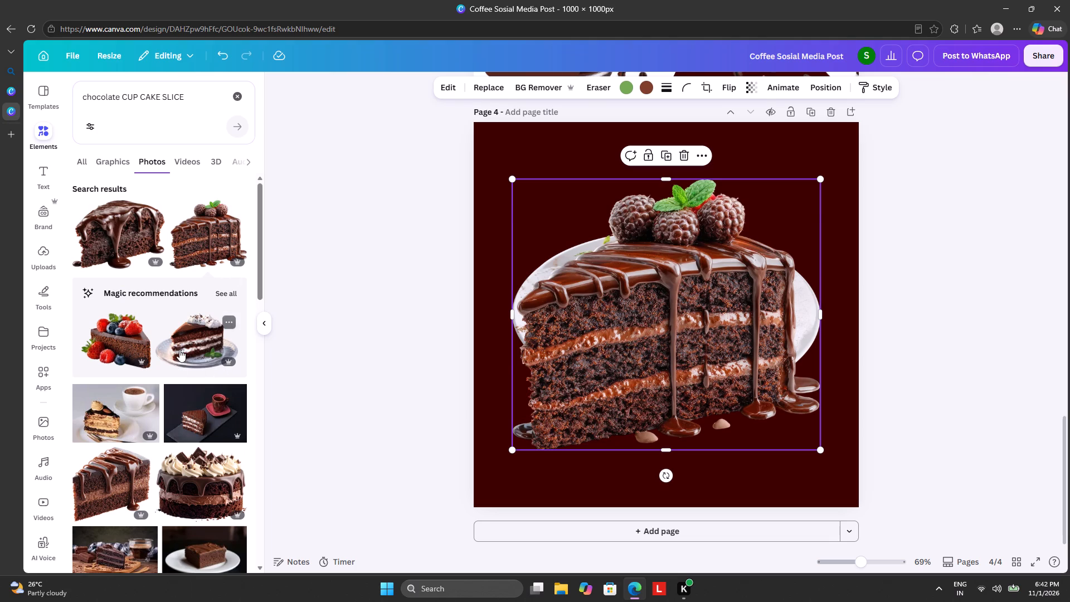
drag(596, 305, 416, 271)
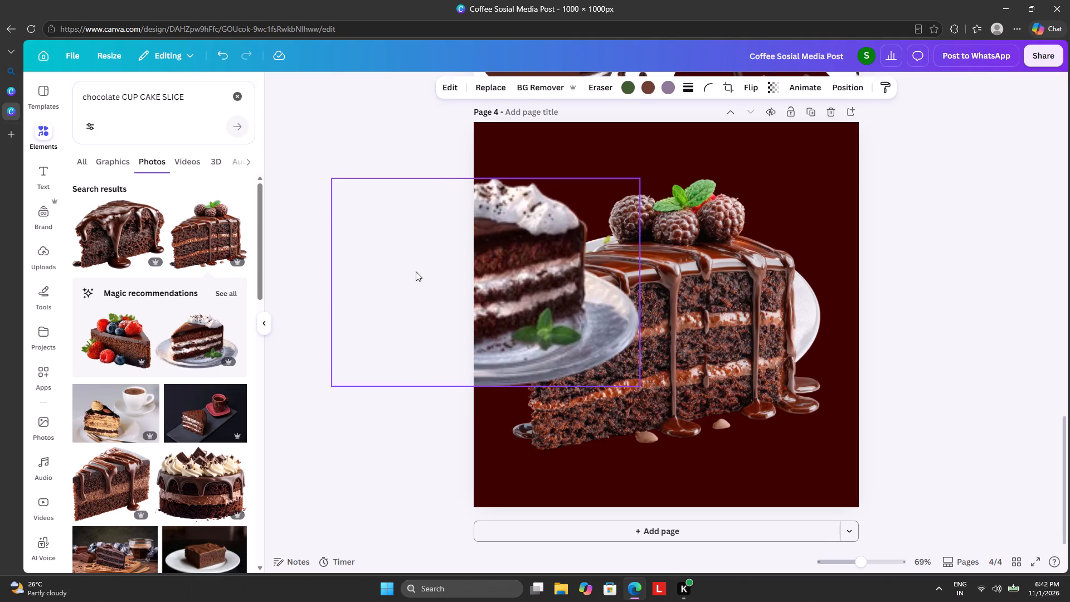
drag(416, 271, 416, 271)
Delete the dripping berry-topped cake slice and the plated layered cream cake slice from page 4.
click(762, 288)
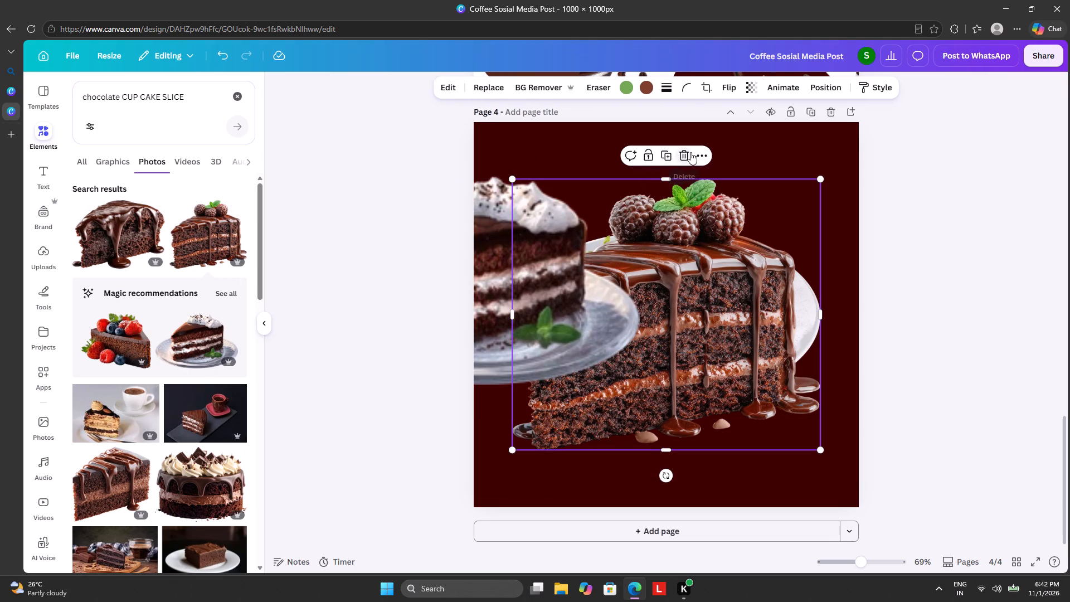
click(690, 152)
click(697, 268)
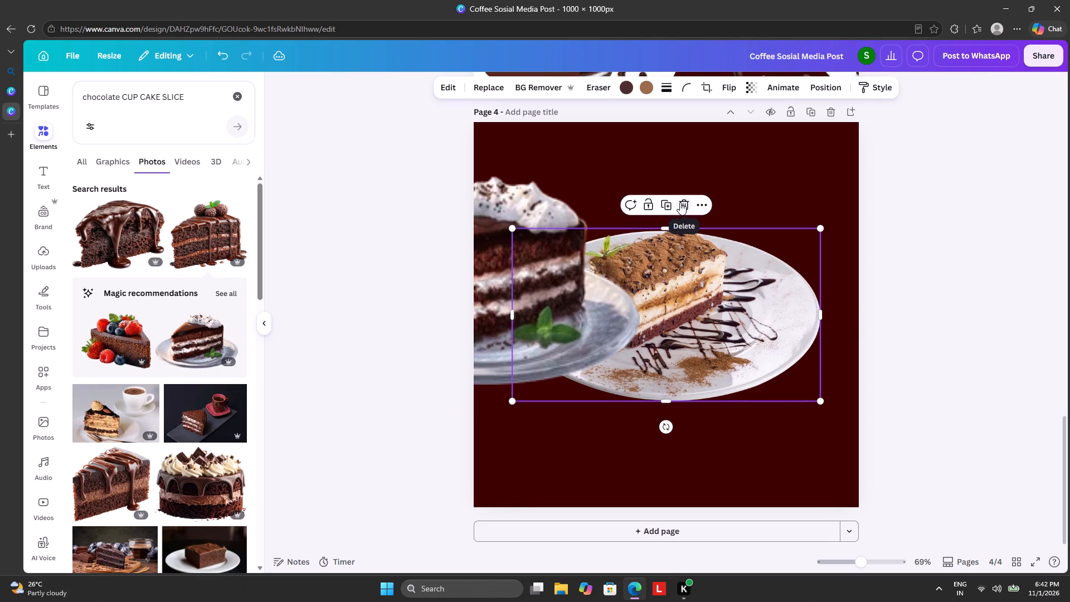
click(680, 202)
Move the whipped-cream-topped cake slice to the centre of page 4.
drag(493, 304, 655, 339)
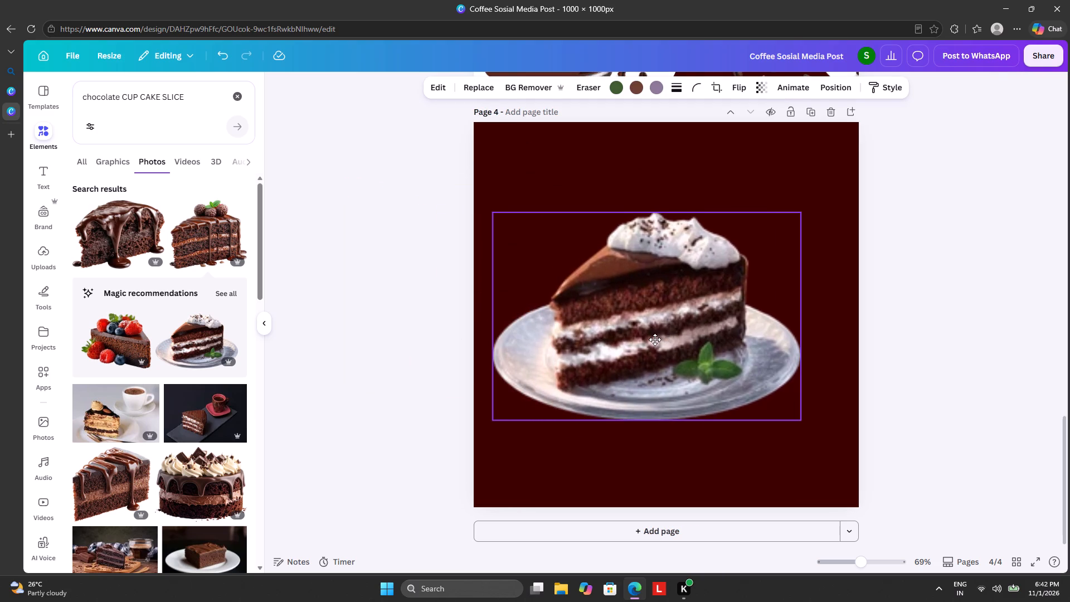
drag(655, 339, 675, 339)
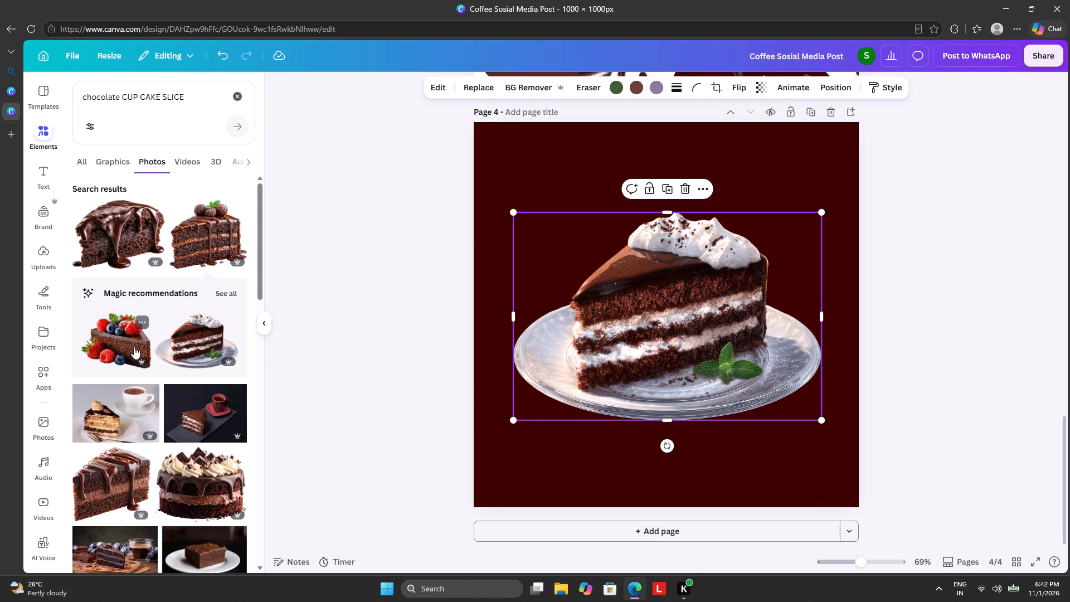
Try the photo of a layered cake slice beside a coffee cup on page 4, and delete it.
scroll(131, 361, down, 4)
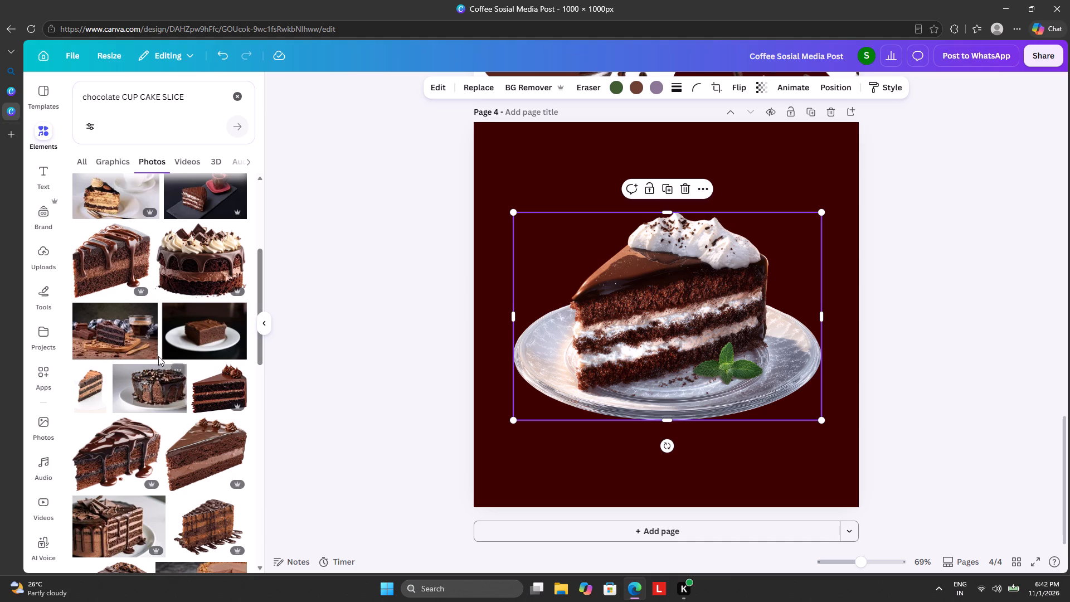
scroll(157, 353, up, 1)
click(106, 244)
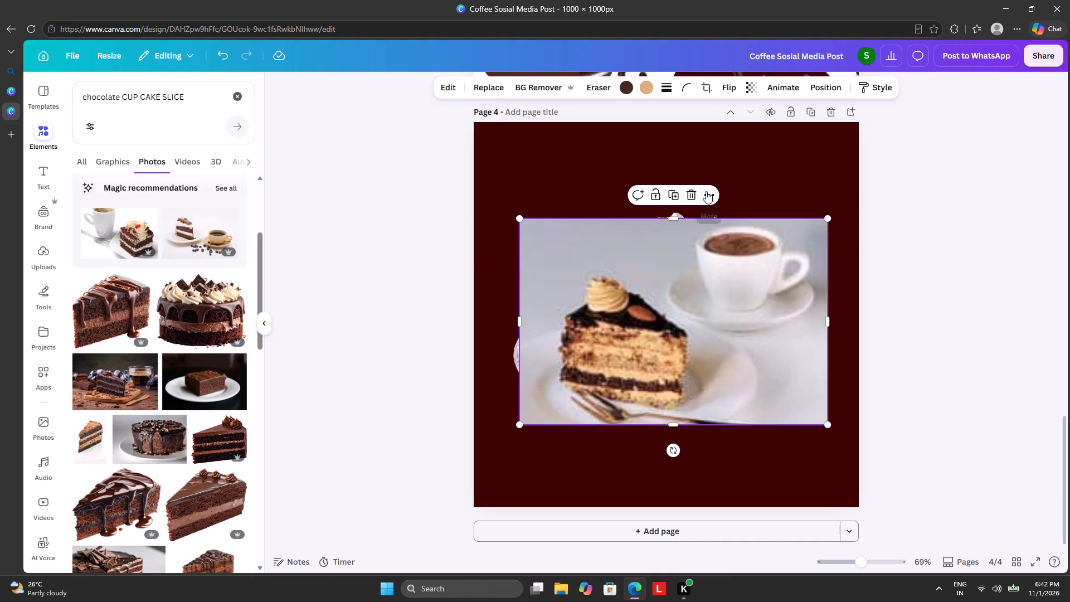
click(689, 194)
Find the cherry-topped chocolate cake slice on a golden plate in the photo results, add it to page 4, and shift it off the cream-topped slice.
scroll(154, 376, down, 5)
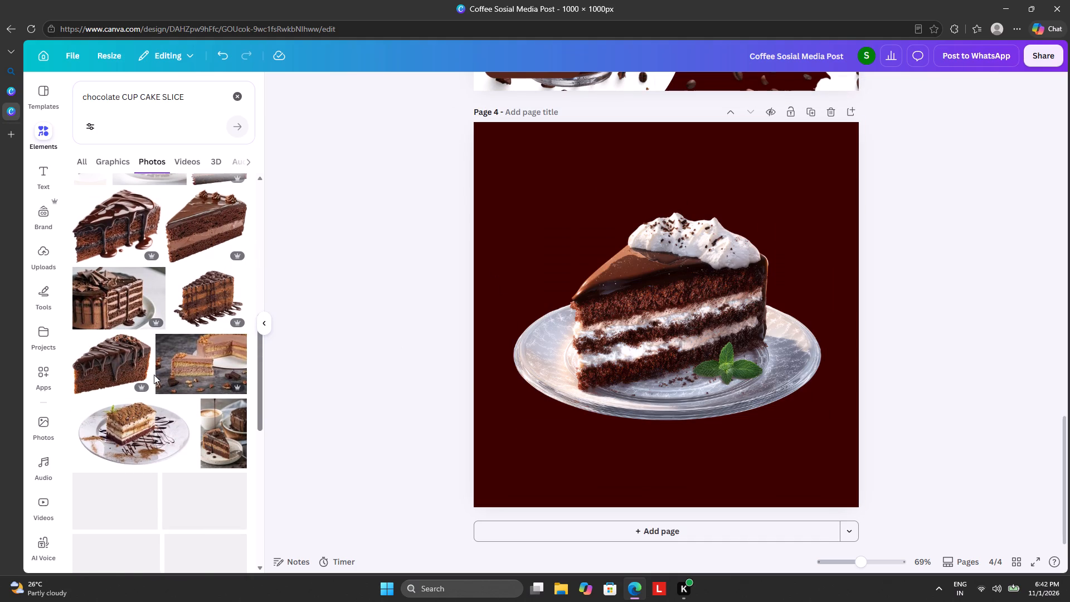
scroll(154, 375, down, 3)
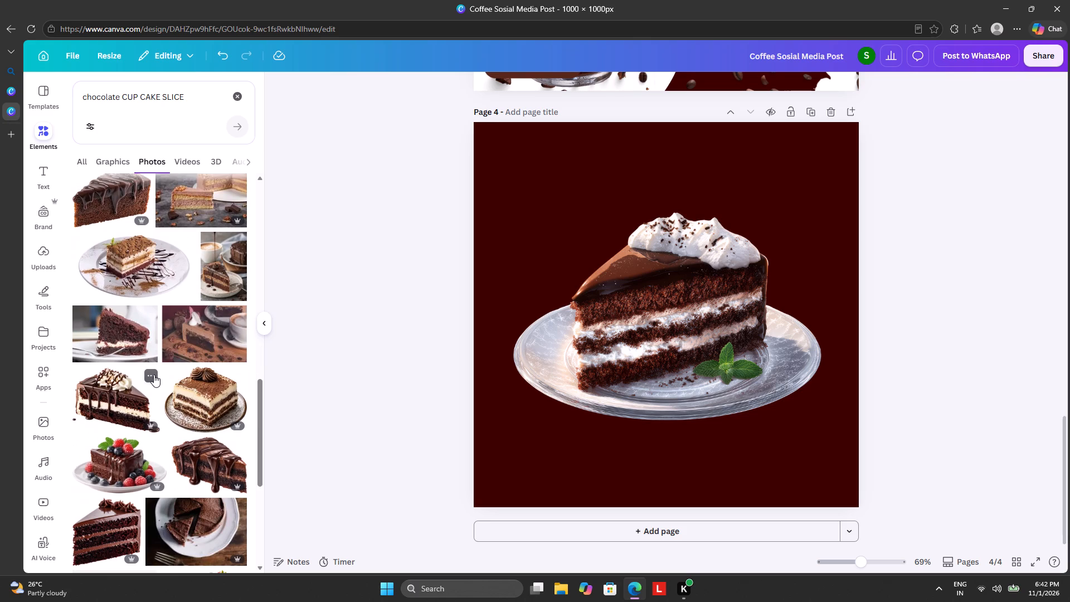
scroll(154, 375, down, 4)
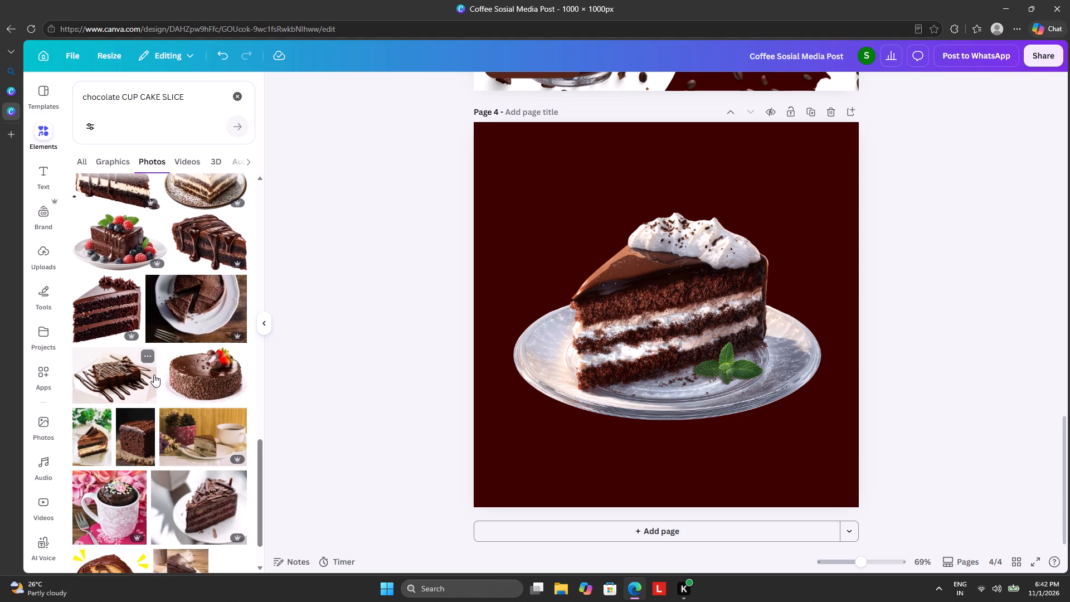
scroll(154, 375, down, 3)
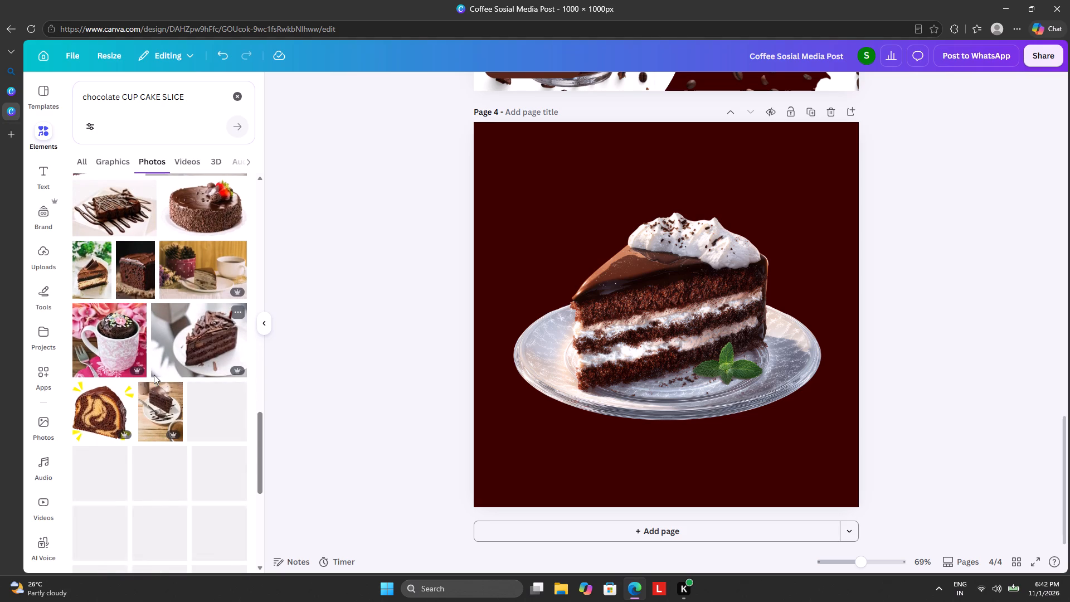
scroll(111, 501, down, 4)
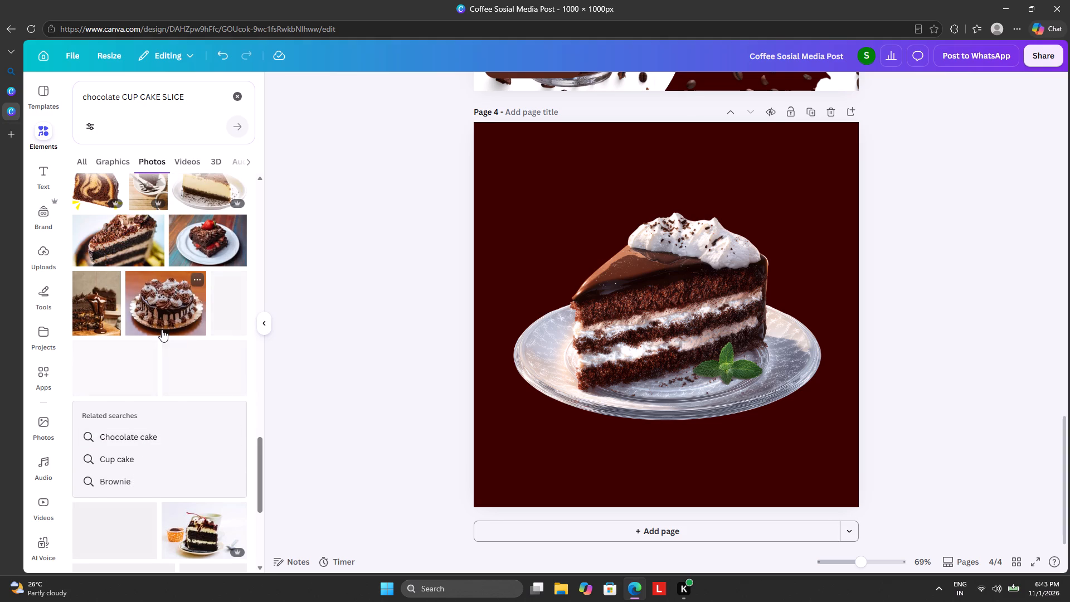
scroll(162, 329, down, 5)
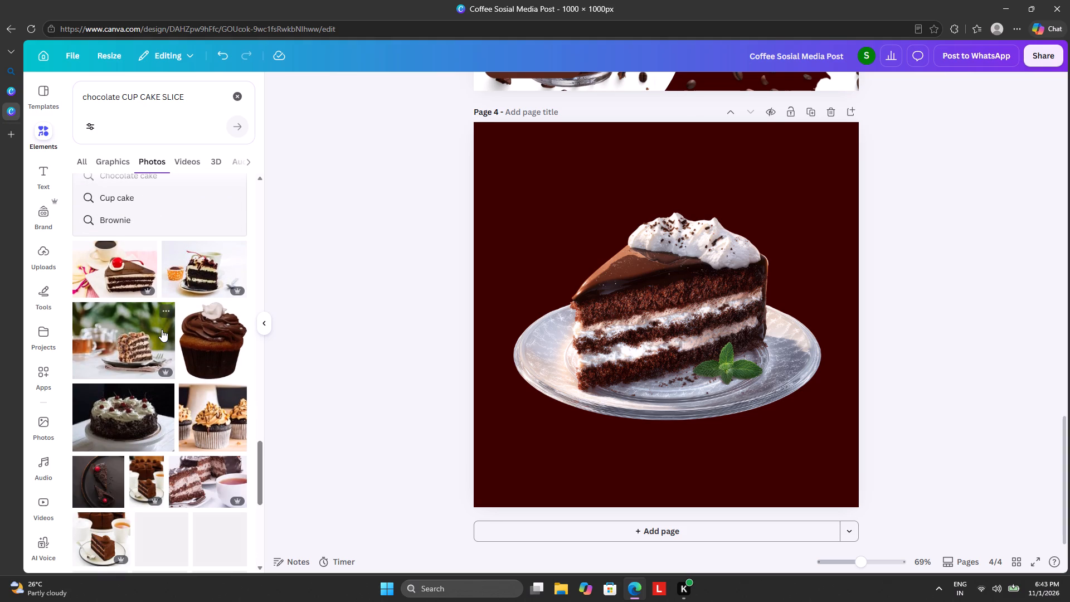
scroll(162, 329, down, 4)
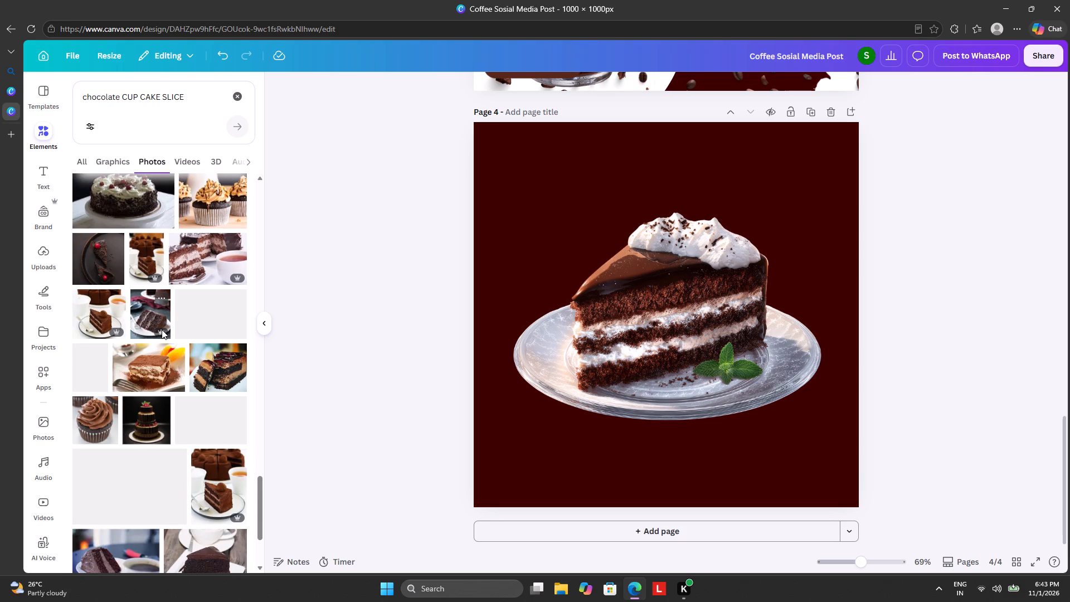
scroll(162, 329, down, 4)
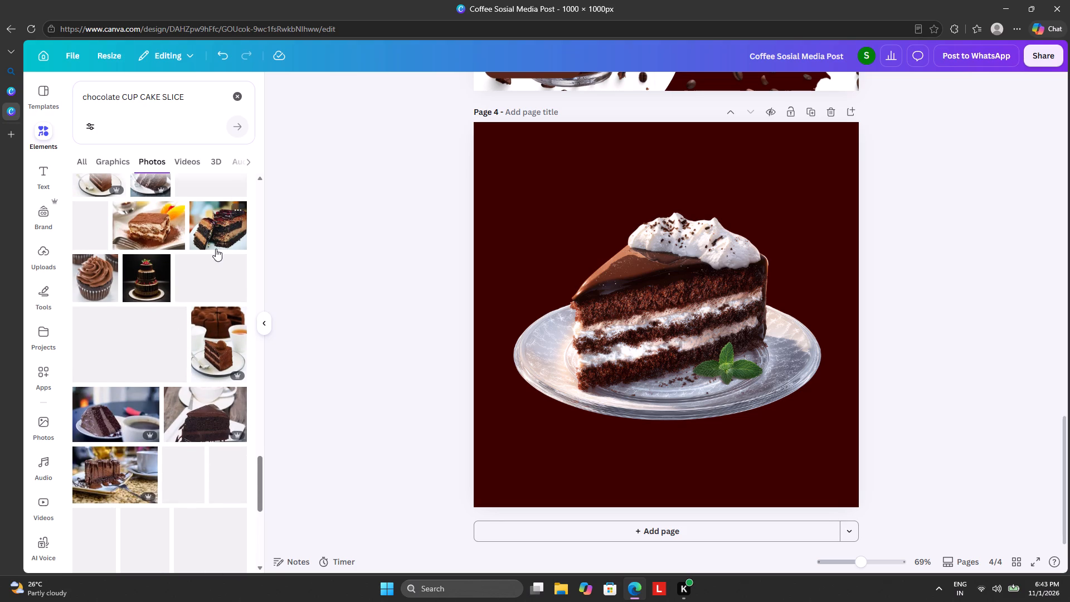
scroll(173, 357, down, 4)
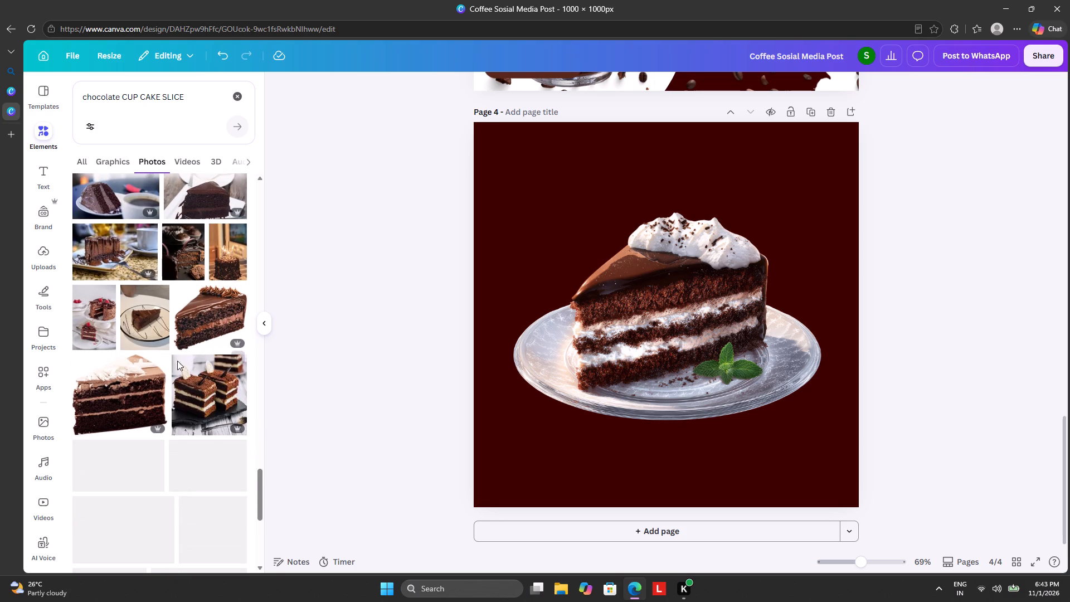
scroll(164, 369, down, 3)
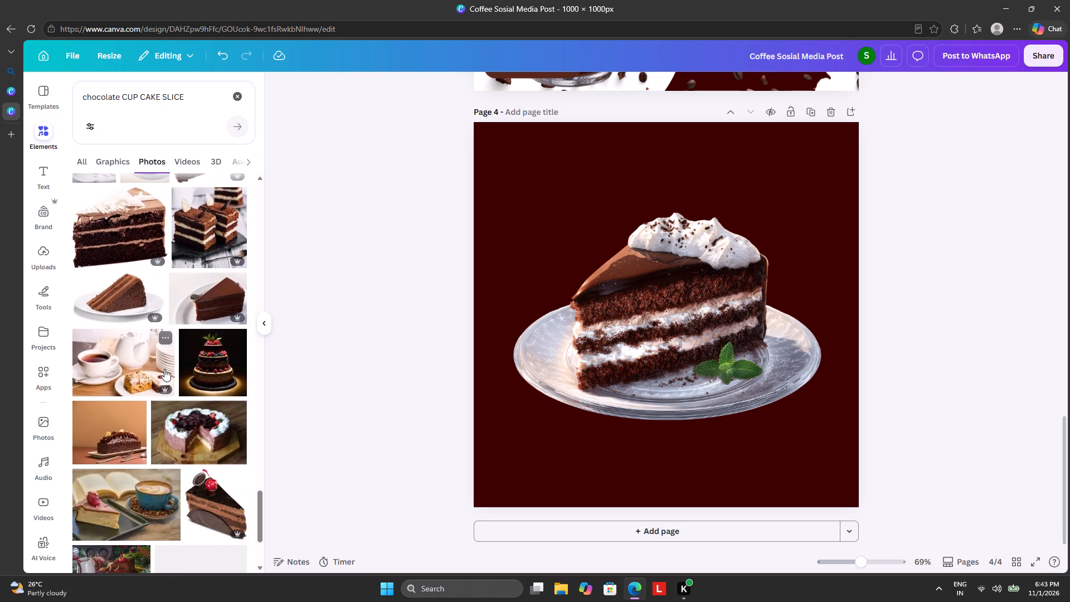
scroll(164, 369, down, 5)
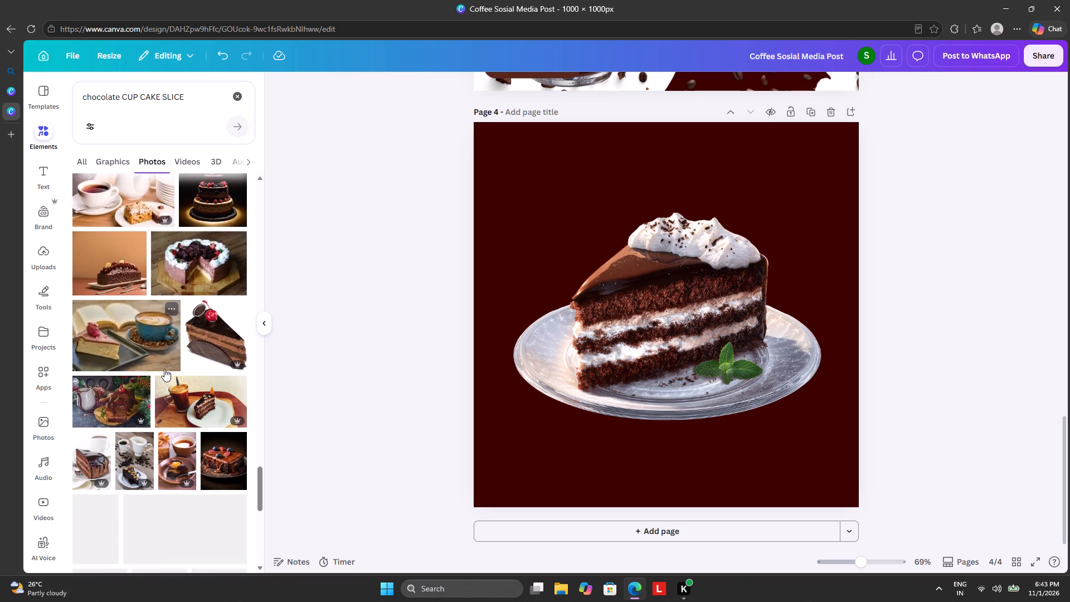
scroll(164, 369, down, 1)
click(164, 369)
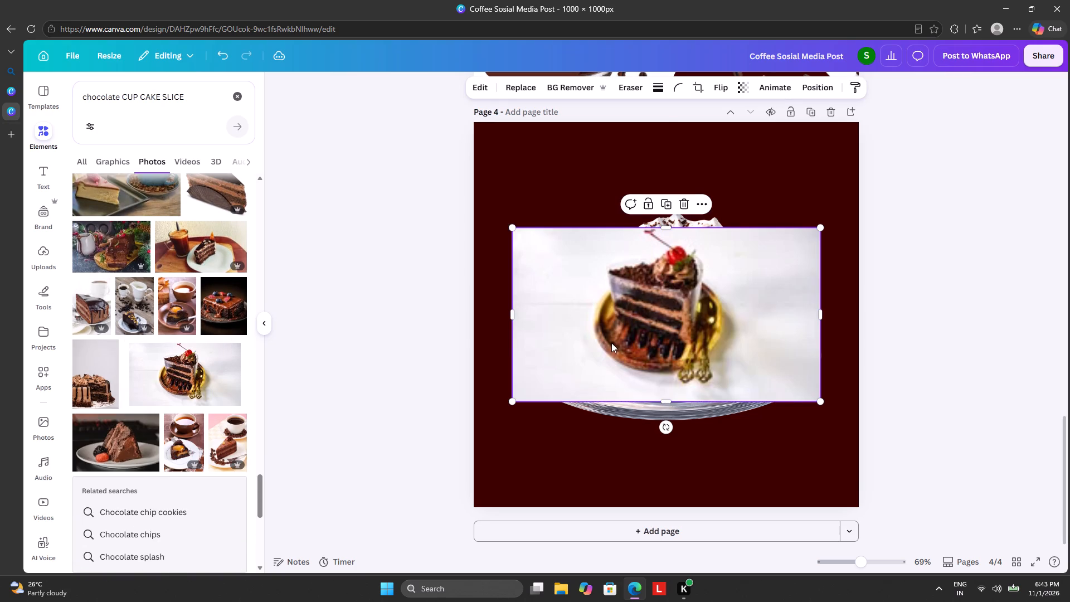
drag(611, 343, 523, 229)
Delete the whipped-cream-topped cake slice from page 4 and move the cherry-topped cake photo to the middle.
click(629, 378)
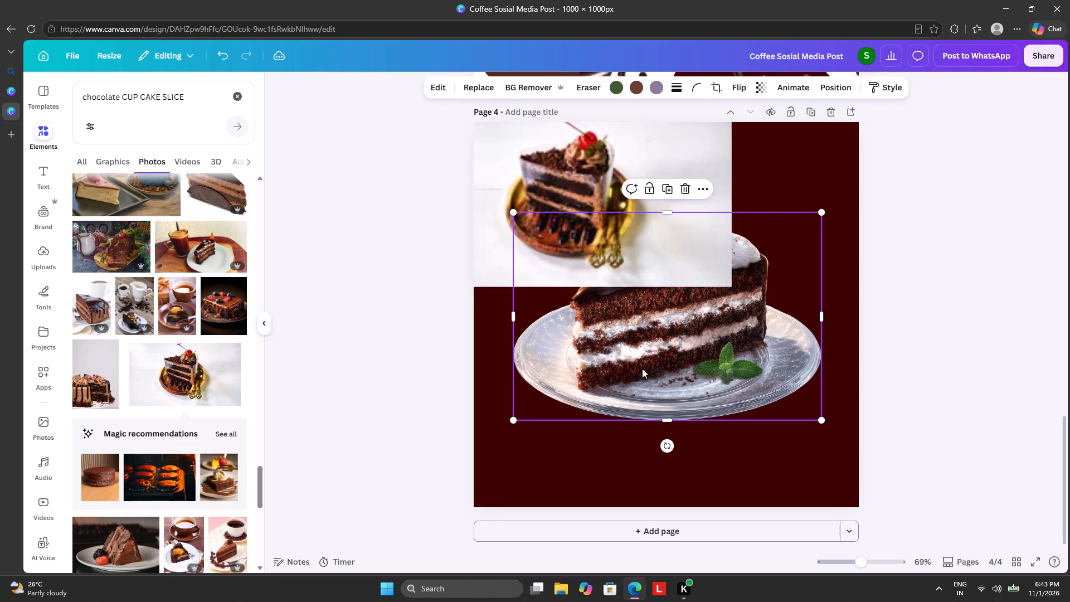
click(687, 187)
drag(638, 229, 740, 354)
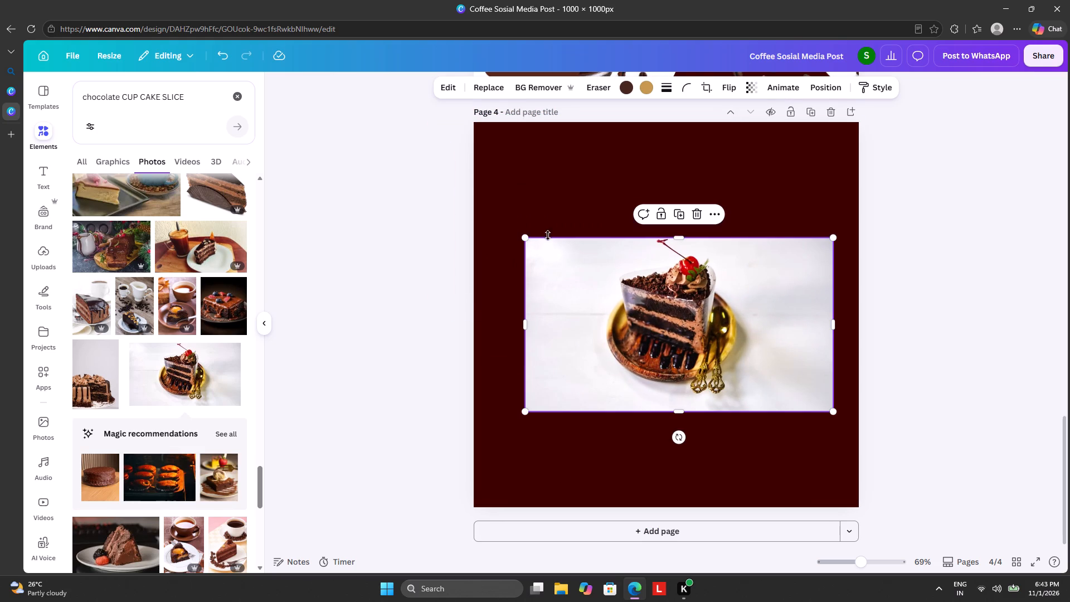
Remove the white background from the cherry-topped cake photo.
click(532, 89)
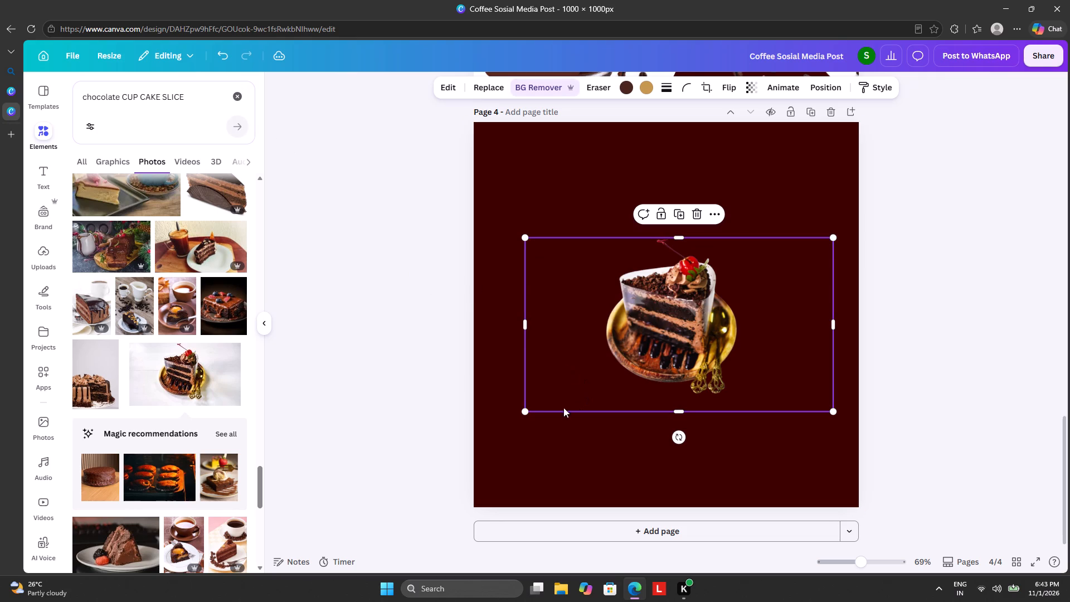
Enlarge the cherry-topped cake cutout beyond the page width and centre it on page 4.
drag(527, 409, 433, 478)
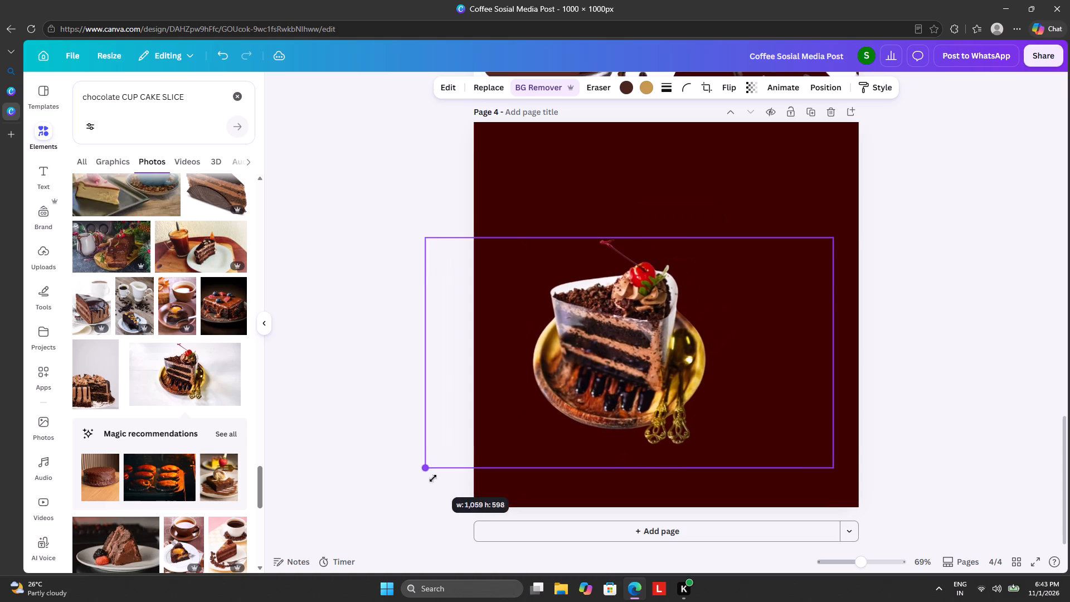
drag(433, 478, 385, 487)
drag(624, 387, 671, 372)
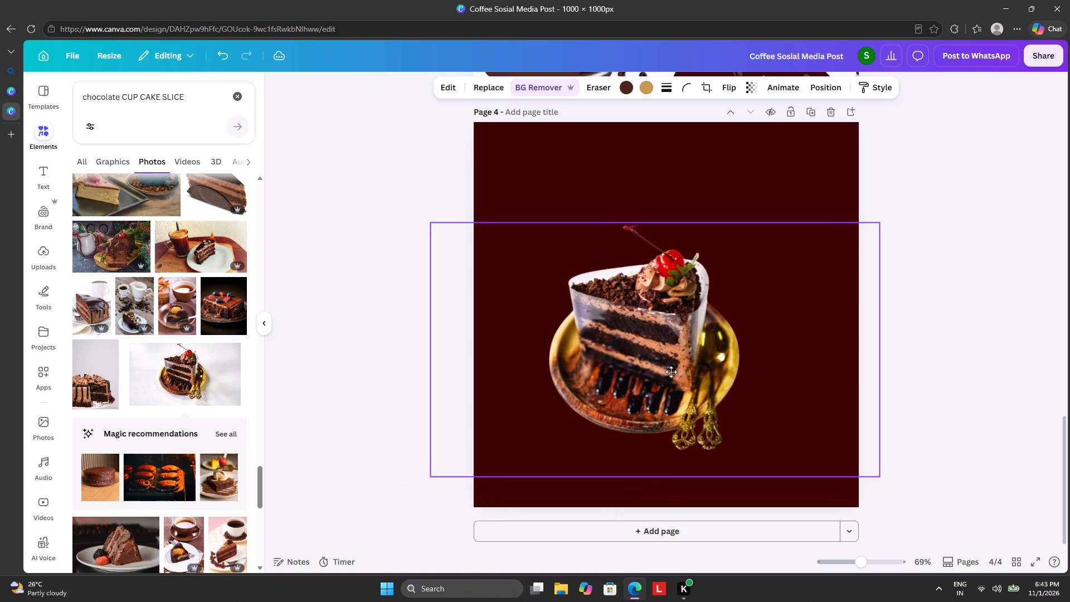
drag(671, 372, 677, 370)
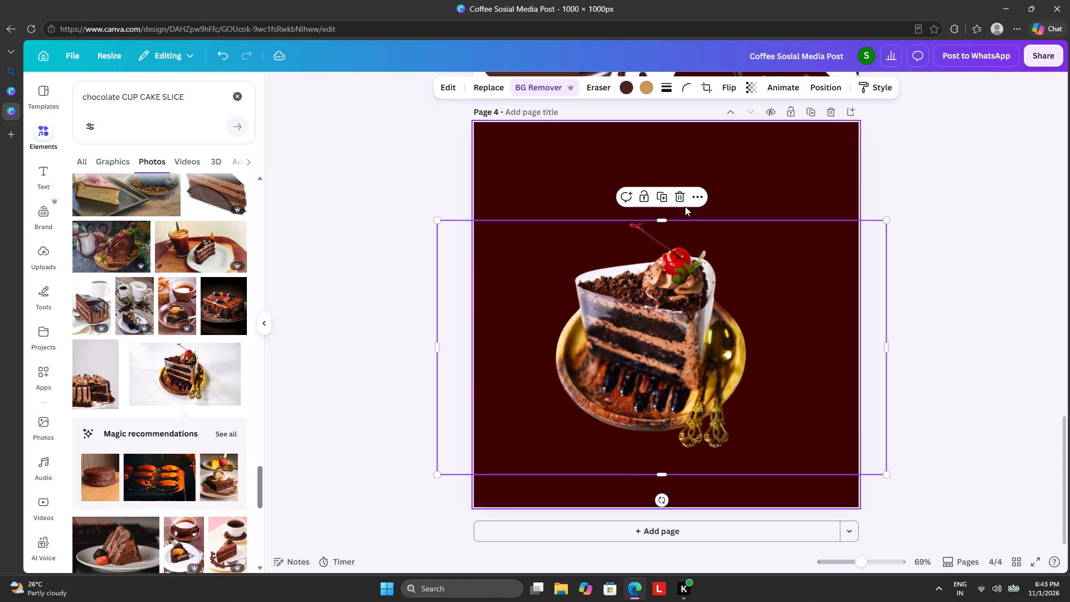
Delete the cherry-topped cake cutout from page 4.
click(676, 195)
Examine the remaining "chocolate CUP CAKE SLICE" photo results for a suitable cake image.
scroll(315, 371, down, 4)
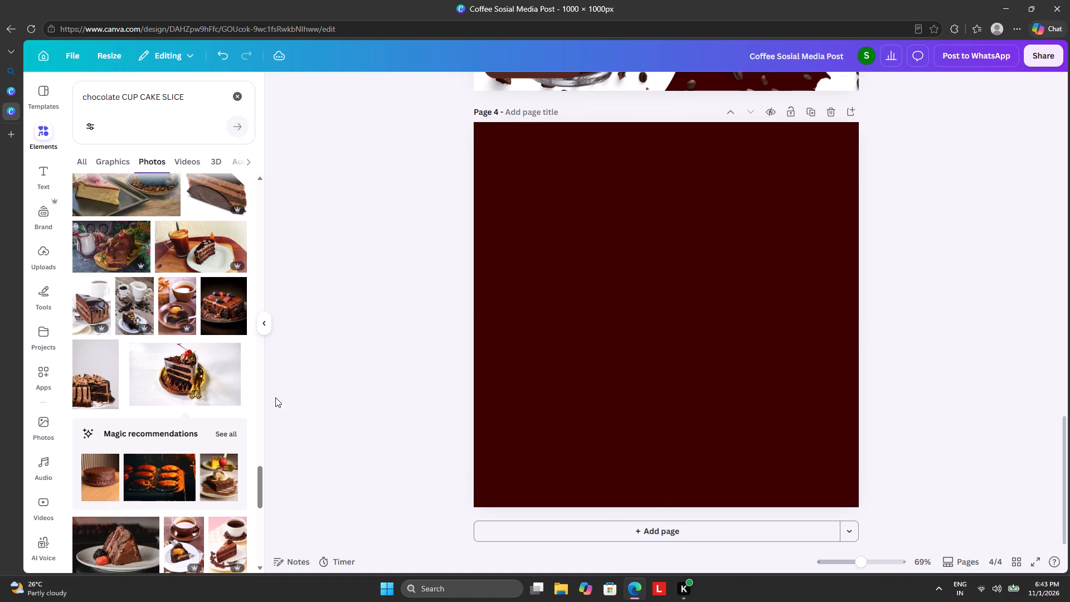
scroll(213, 394, down, 5)
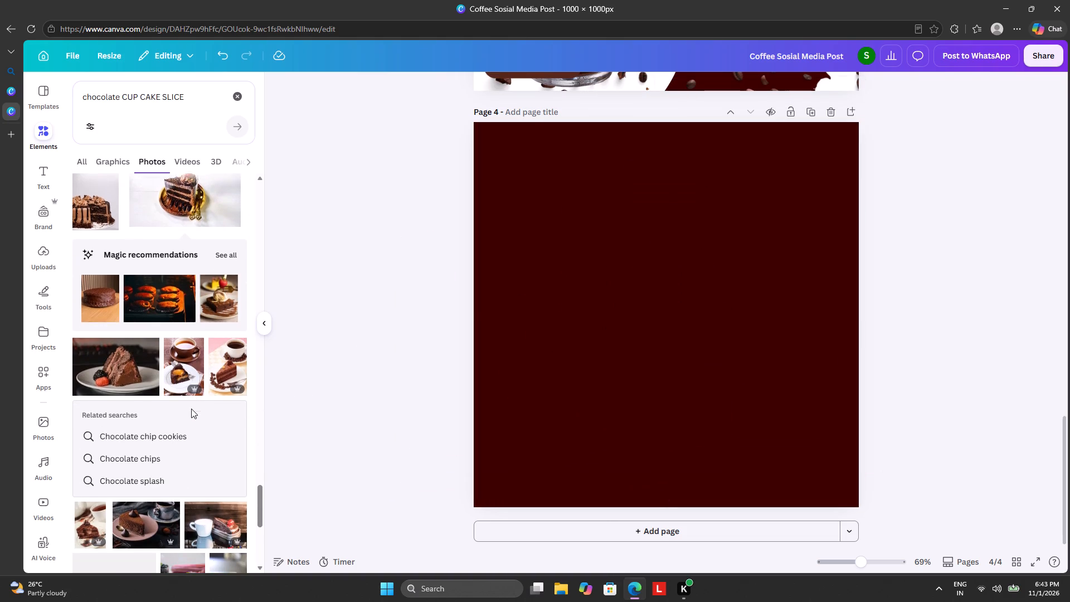
scroll(191, 409, down, 4)
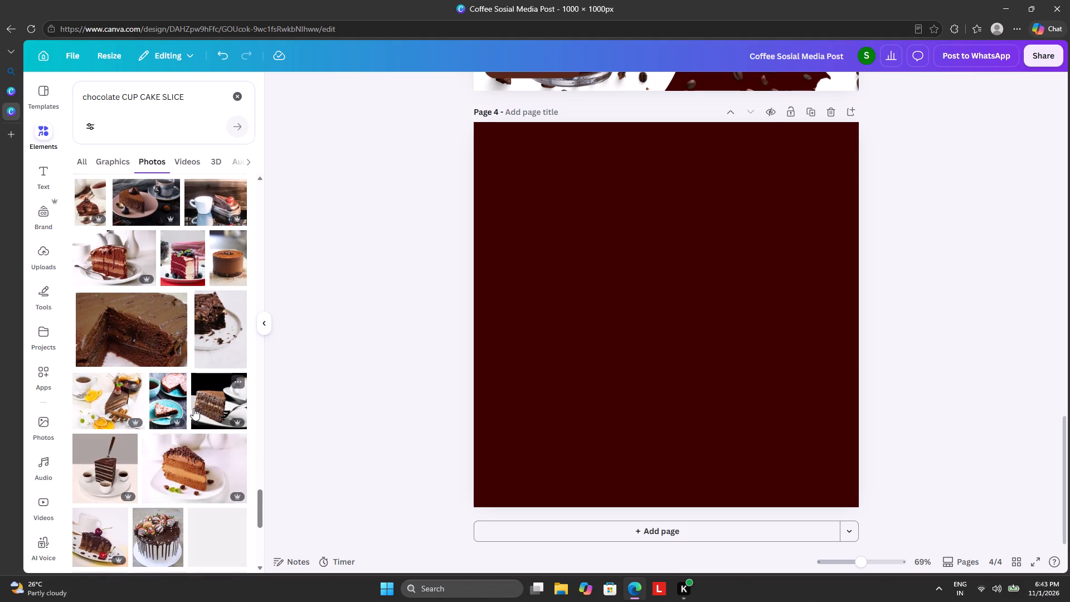
scroll(200, 409, down, 2)
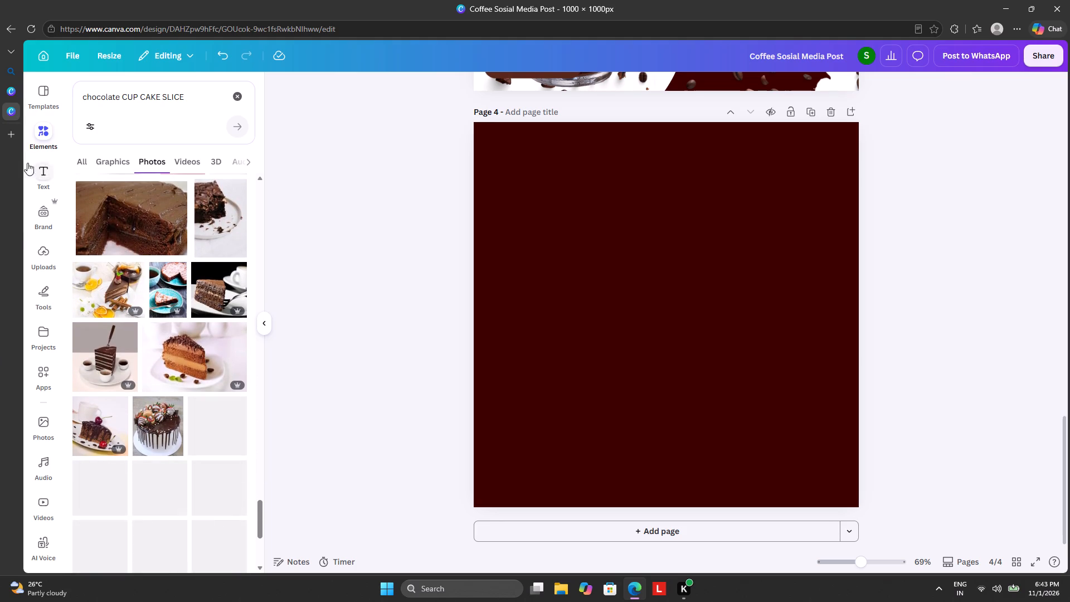
Search the web in a new browser tab for "CHOCALATE CUP CAKE PNG".
click(7, 134)
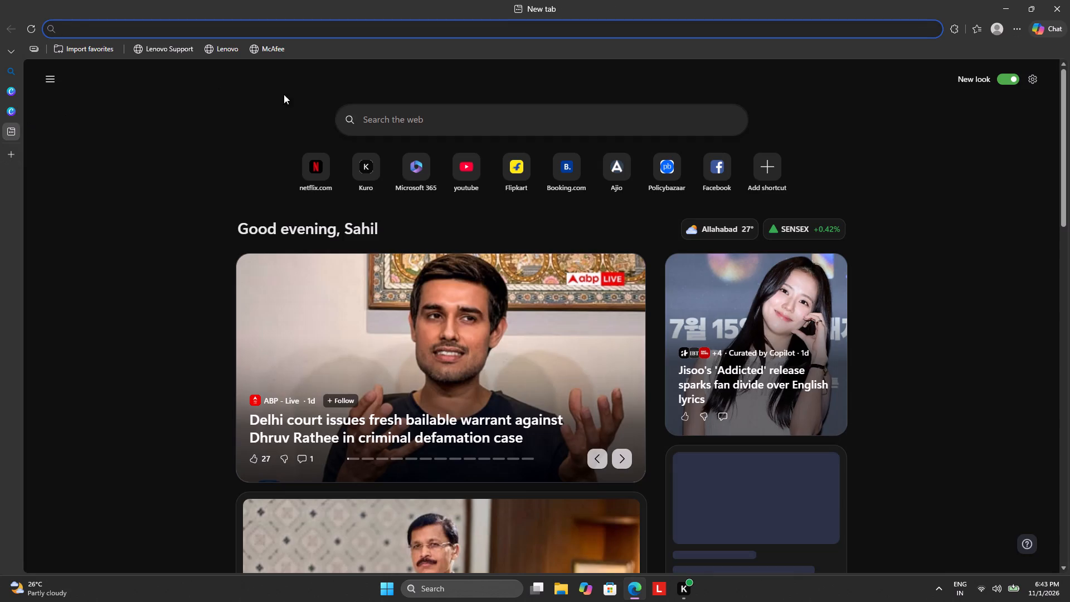
click(369, 119)
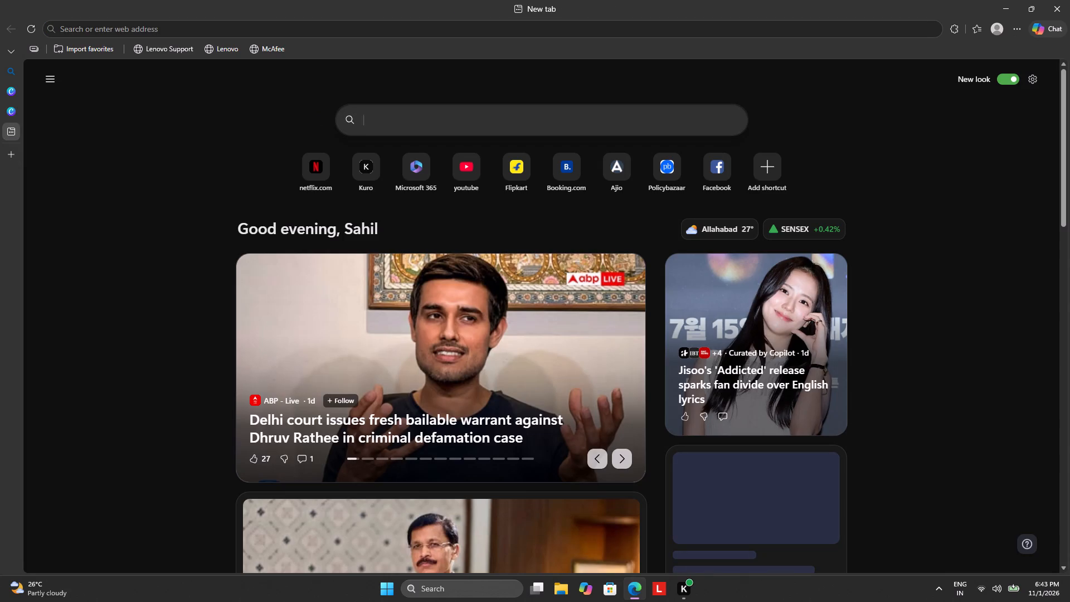
key(c)
text(HOC)
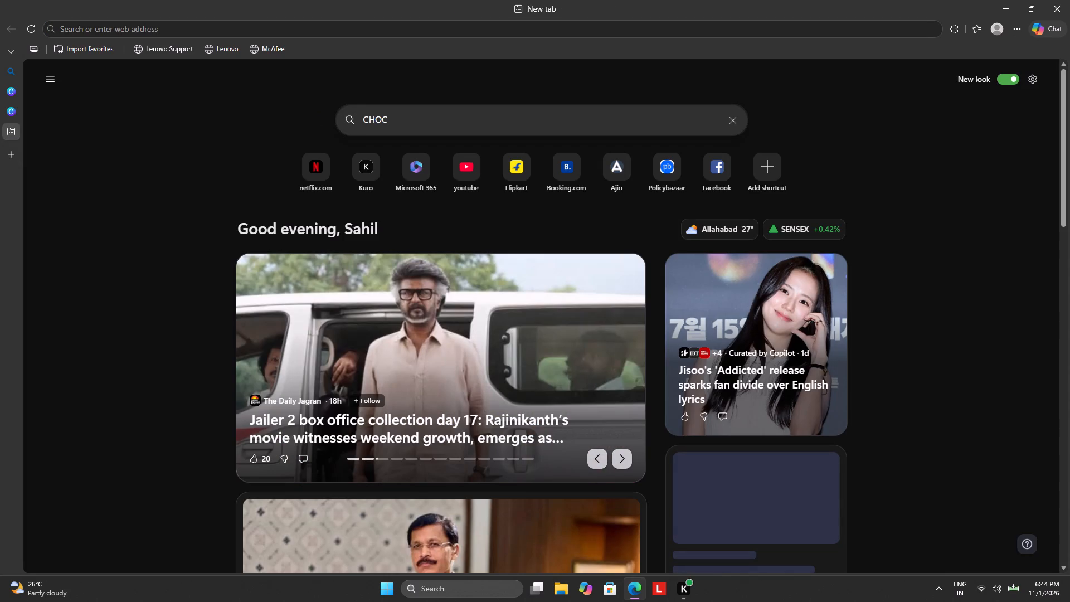
text(ALATE CUP CAL)
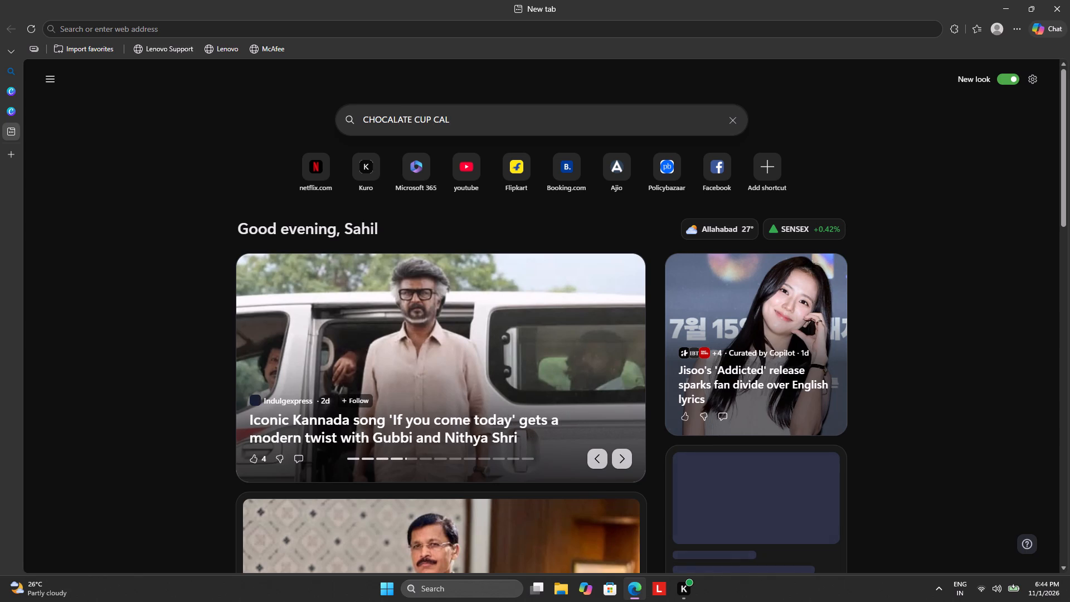
key(BackSpace)
text(KE PNG)
key(Return)
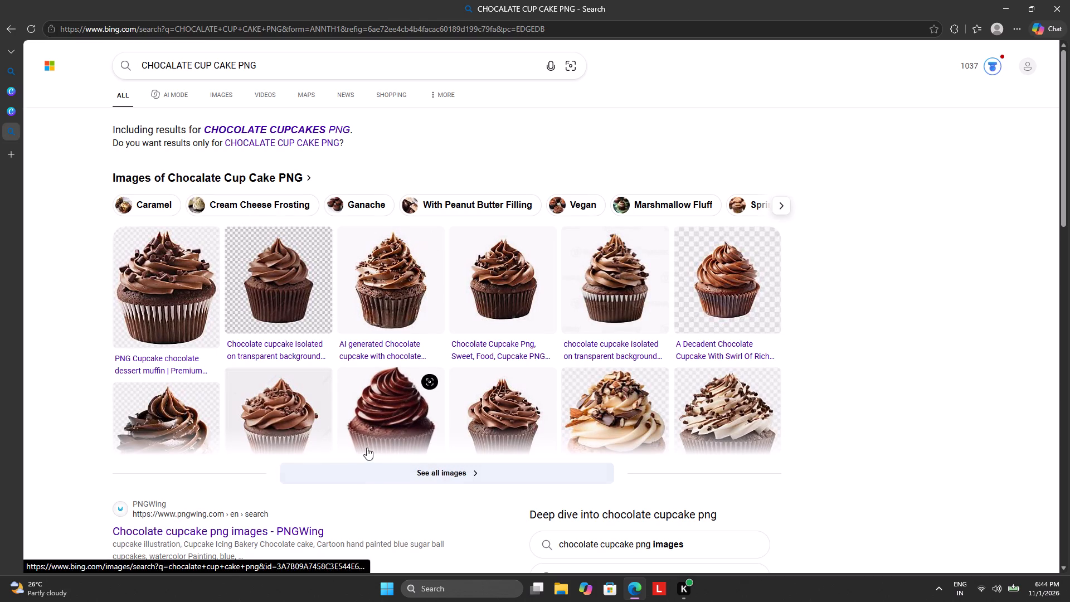
Open the full image results for the chocolate cupcake PNG search and examine them for a suitable cupcake.
click(376, 475)
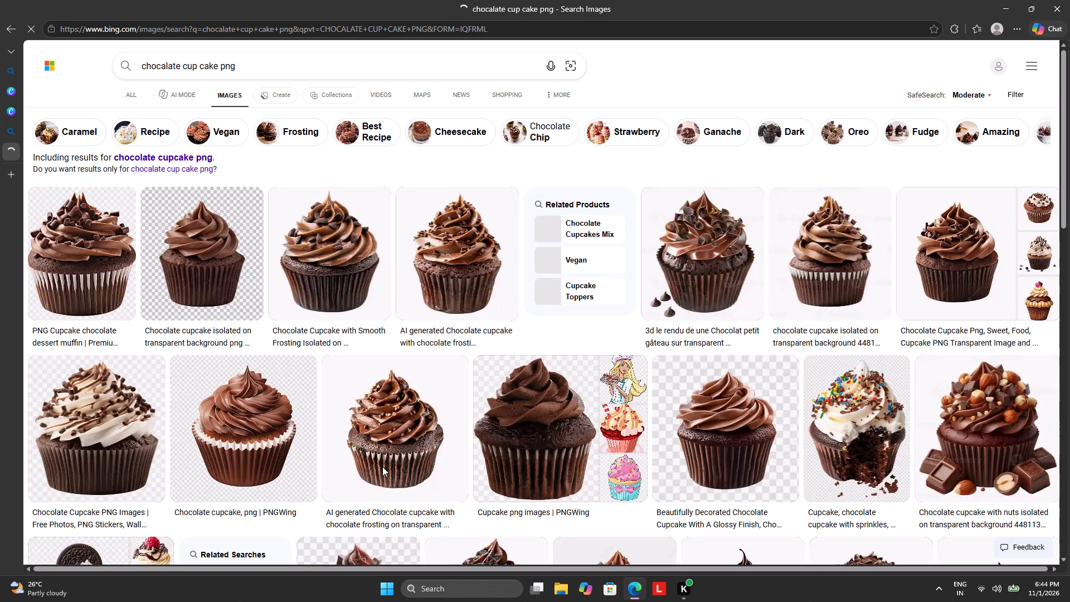
scroll(561, 351, down, 3)
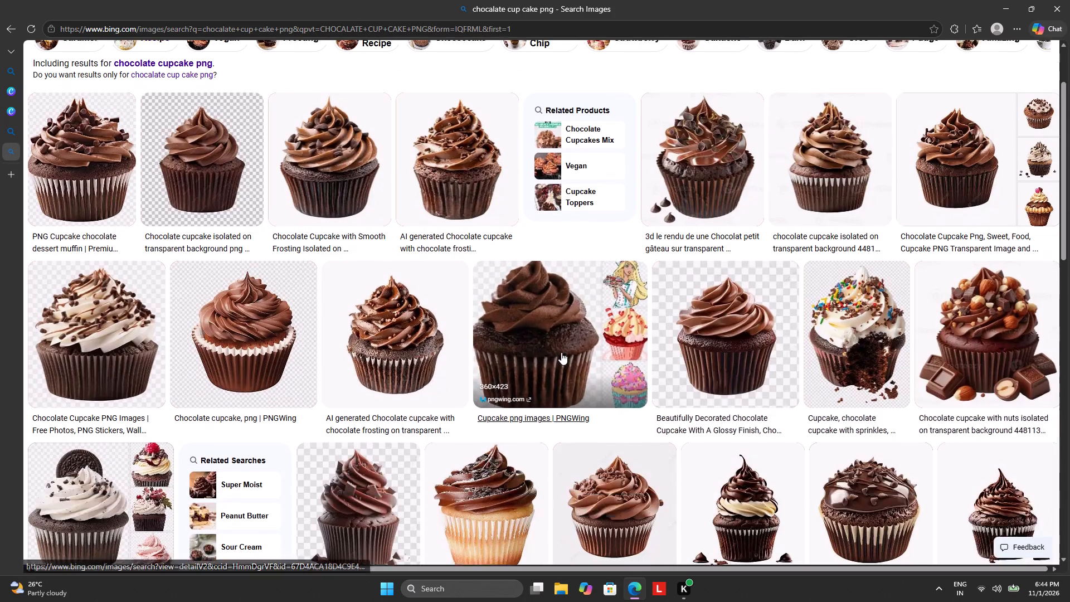
scroll(561, 352, down, 1)
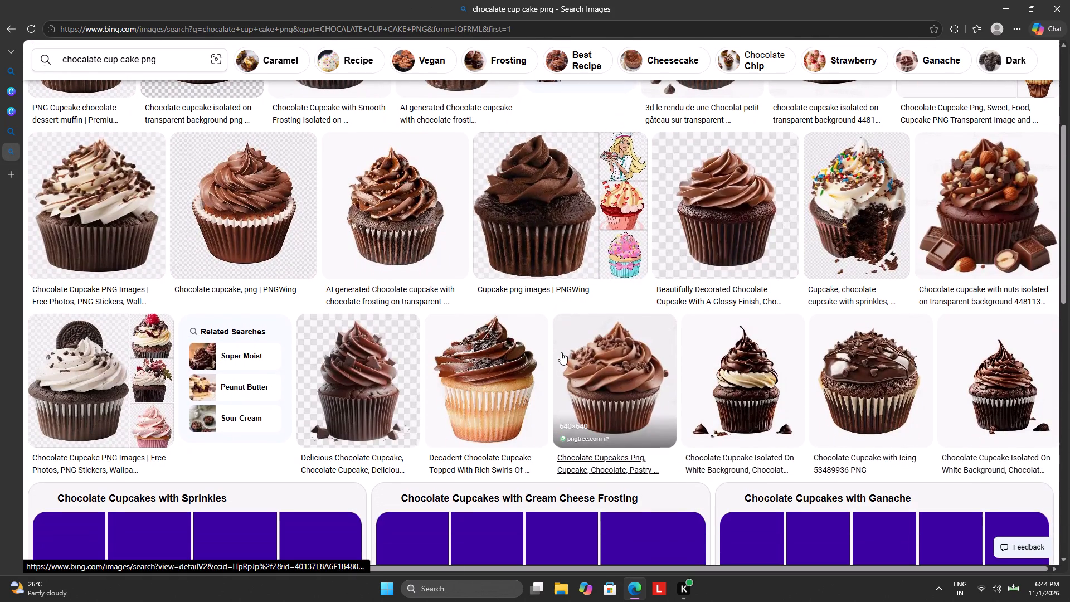
scroll(555, 356, down, 5)
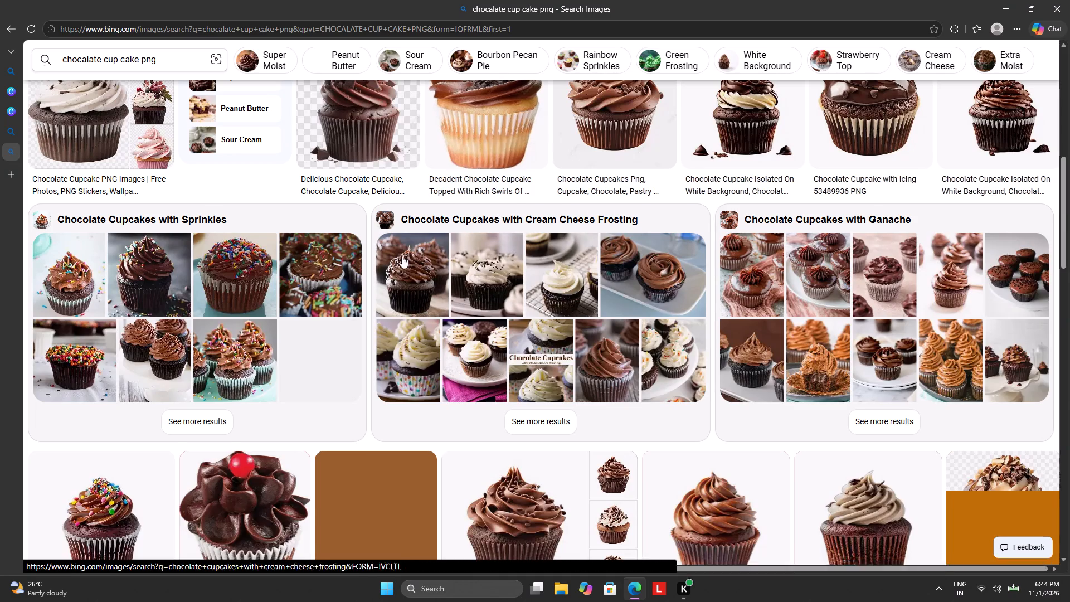
scroll(409, 344, down, 6)
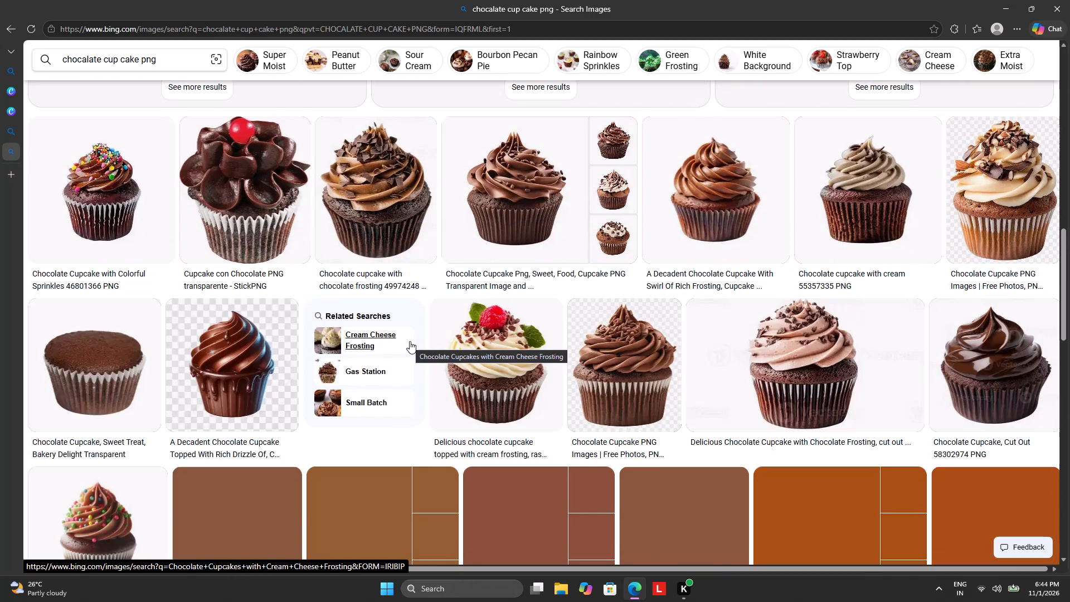
scroll(474, 335, down, 5)
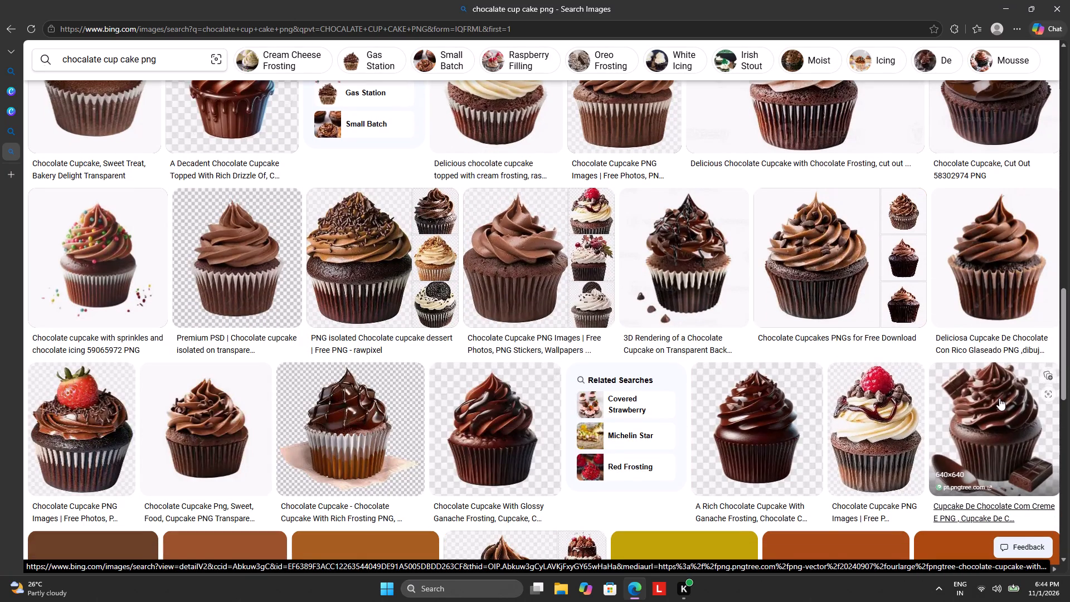
Examine the chocolate cupcake with a spoon and chocolate pieces, plus its expanded set of related images, for a suitable cupcake.
click(994, 407)
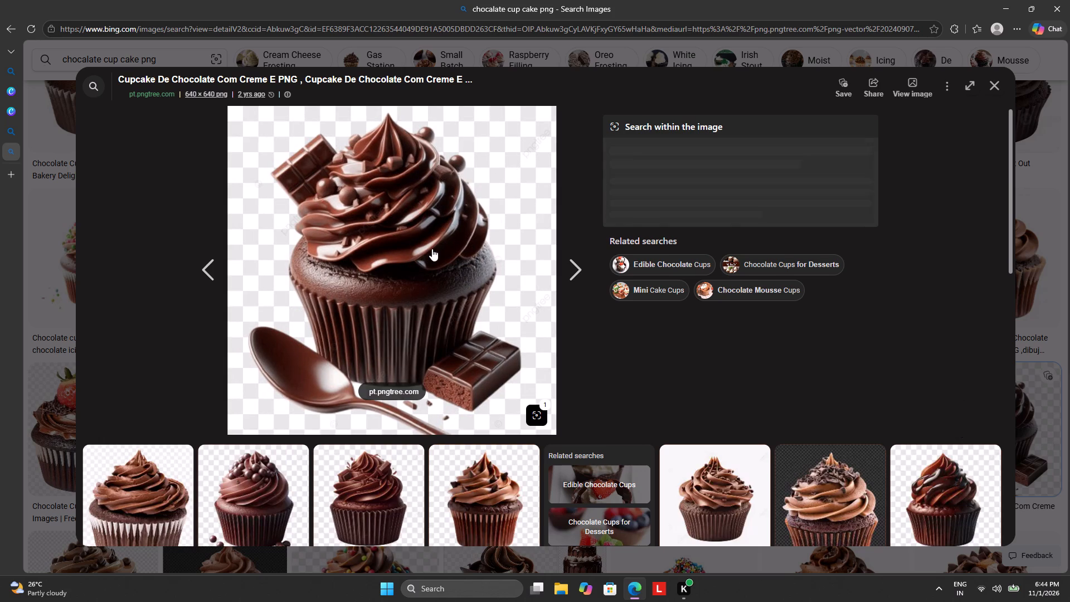
scroll(432, 249, down, 6)
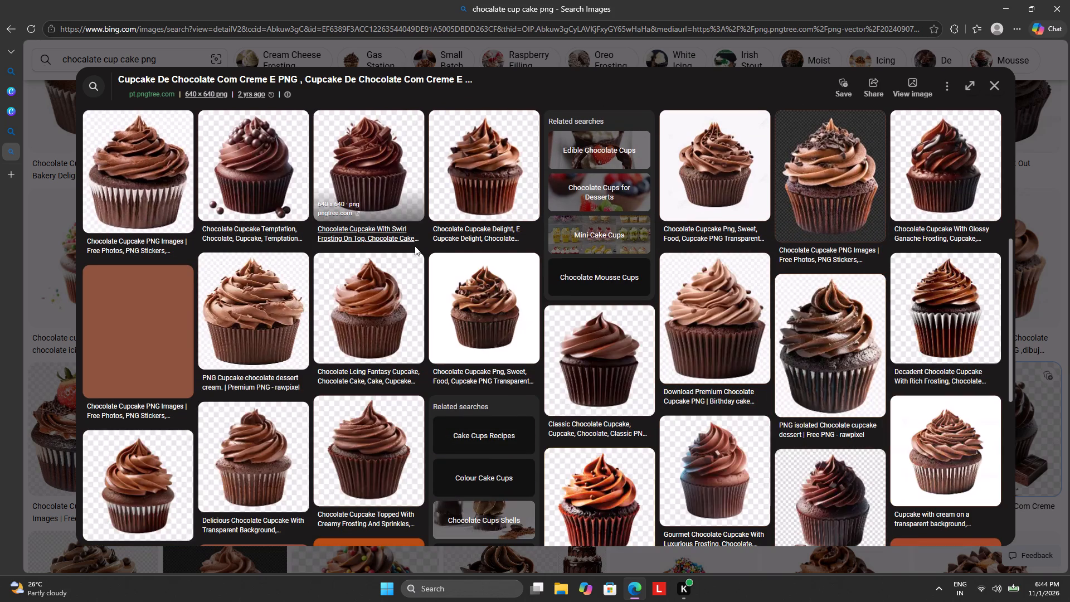
scroll(524, 342, down, 5)
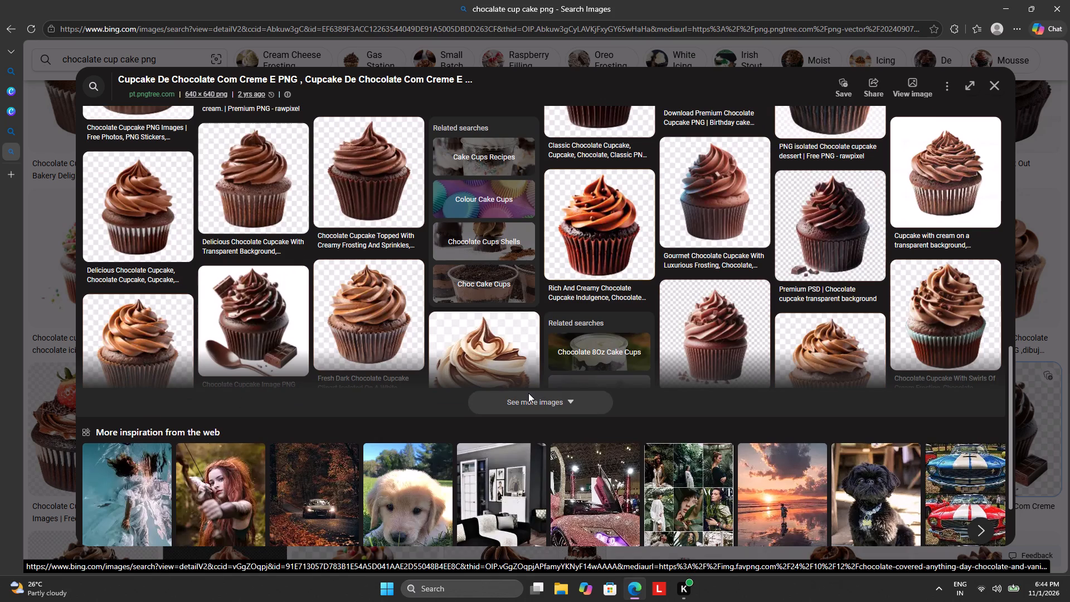
click(528, 393)
scroll(528, 393, down, 4)
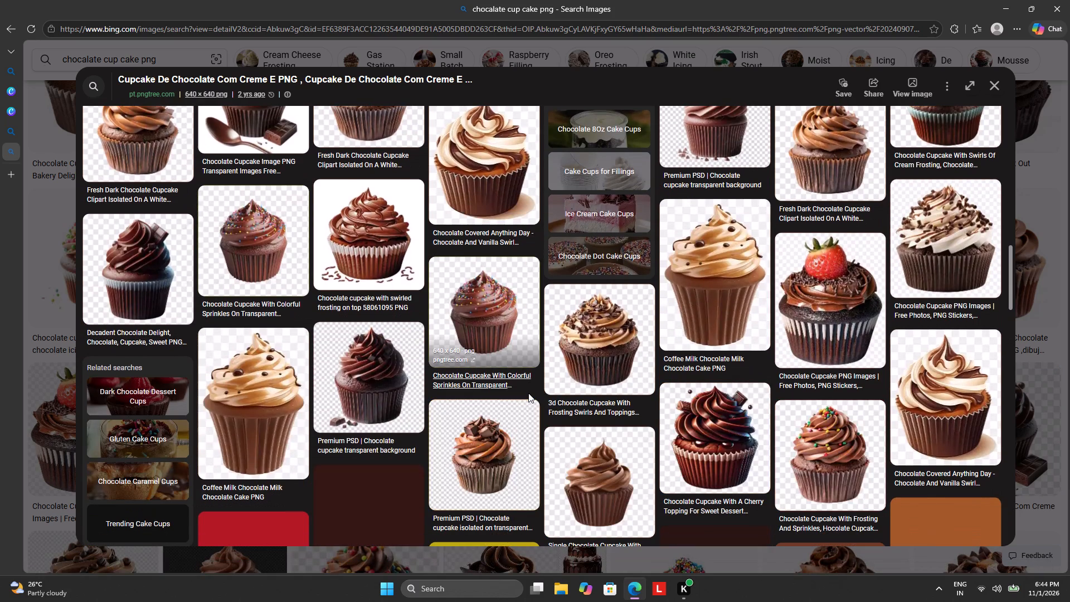
scroll(528, 393, down, 4)
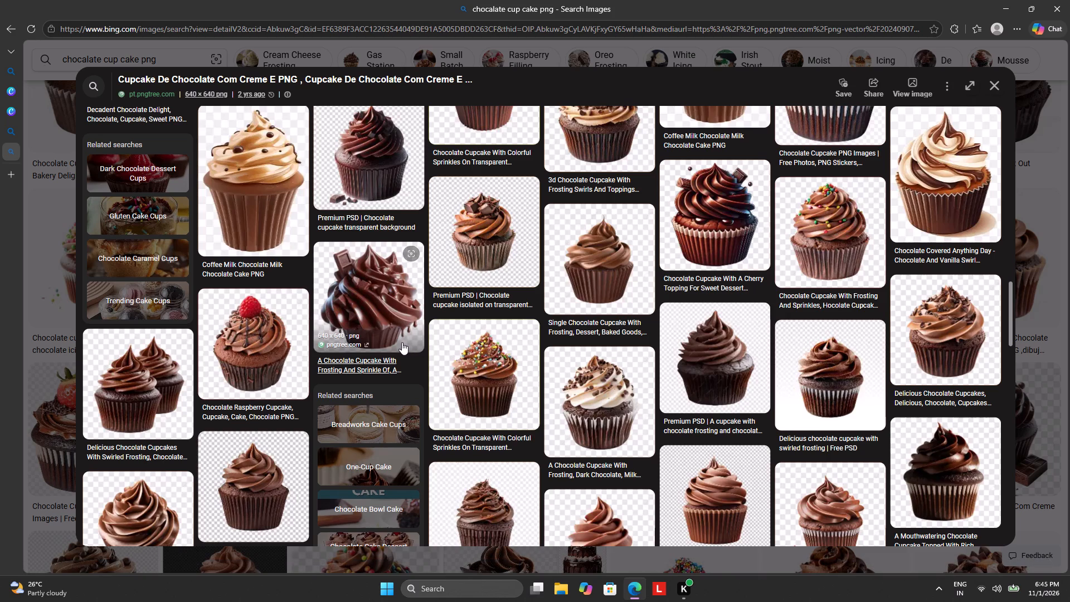
scroll(544, 430, down, 5)
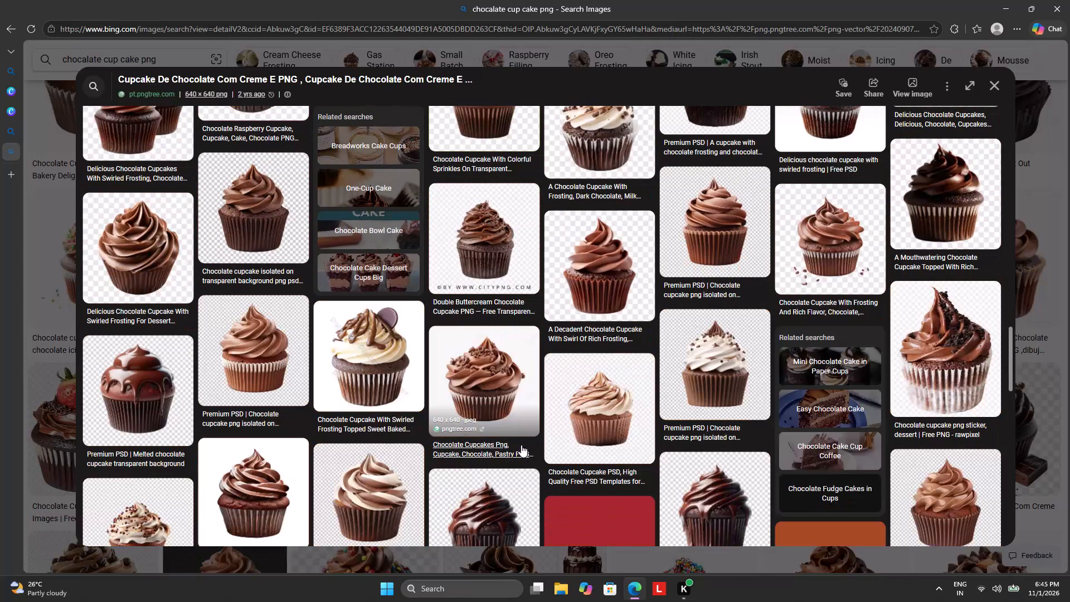
scroll(531, 412, down, 5)
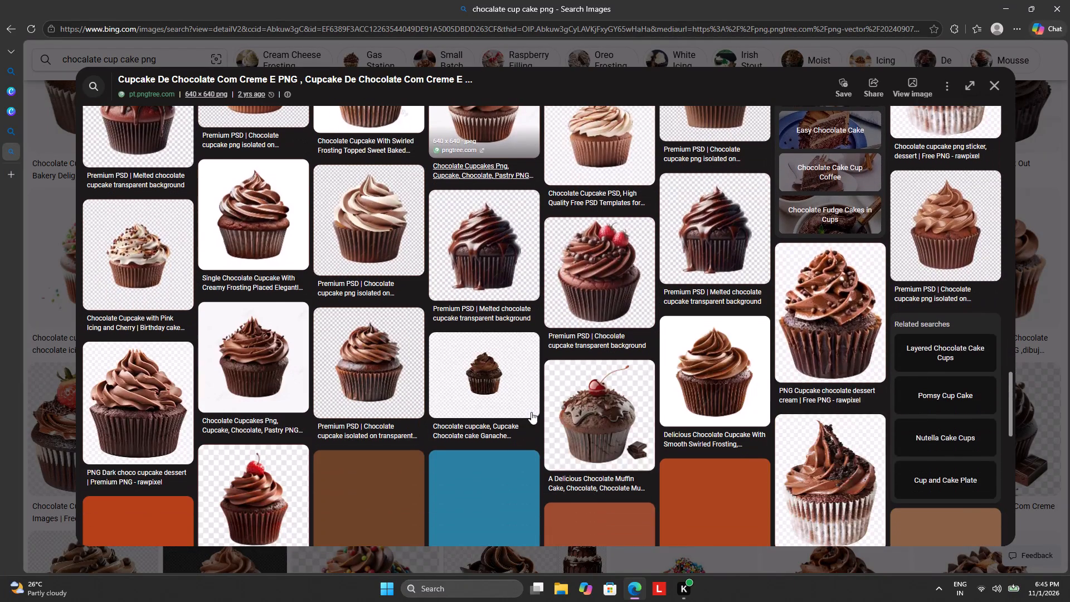
scroll(551, 385, down, 4)
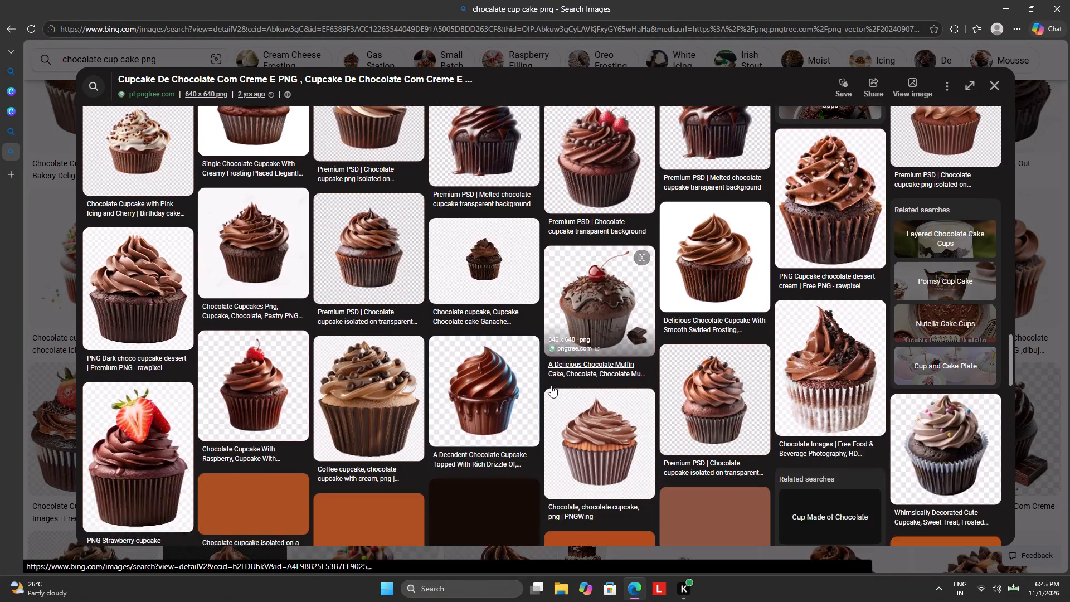
scroll(558, 377, down, 5)
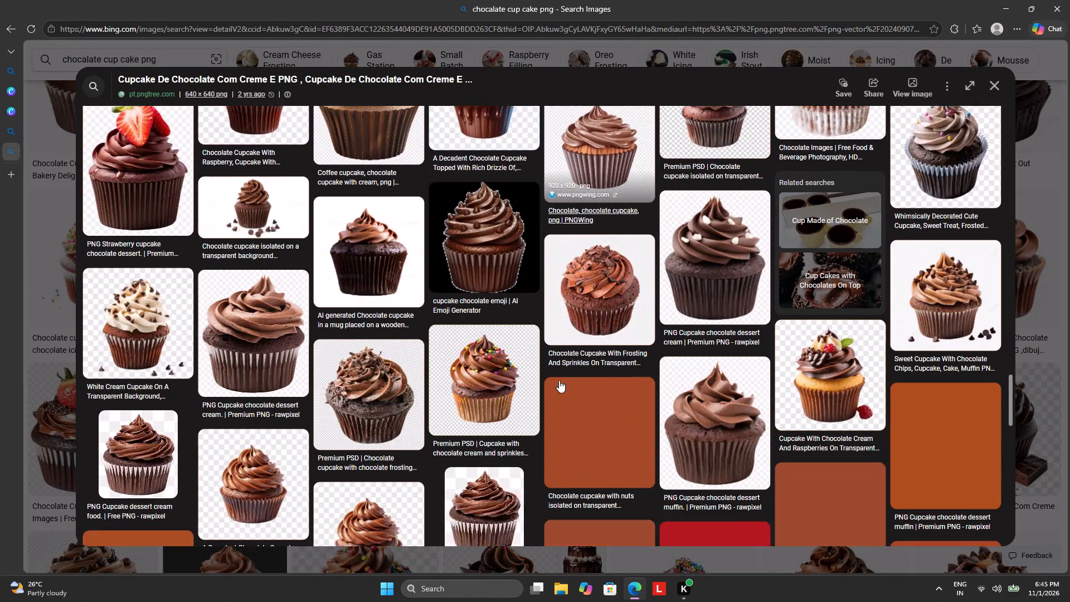
scroll(559, 380, down, 2)
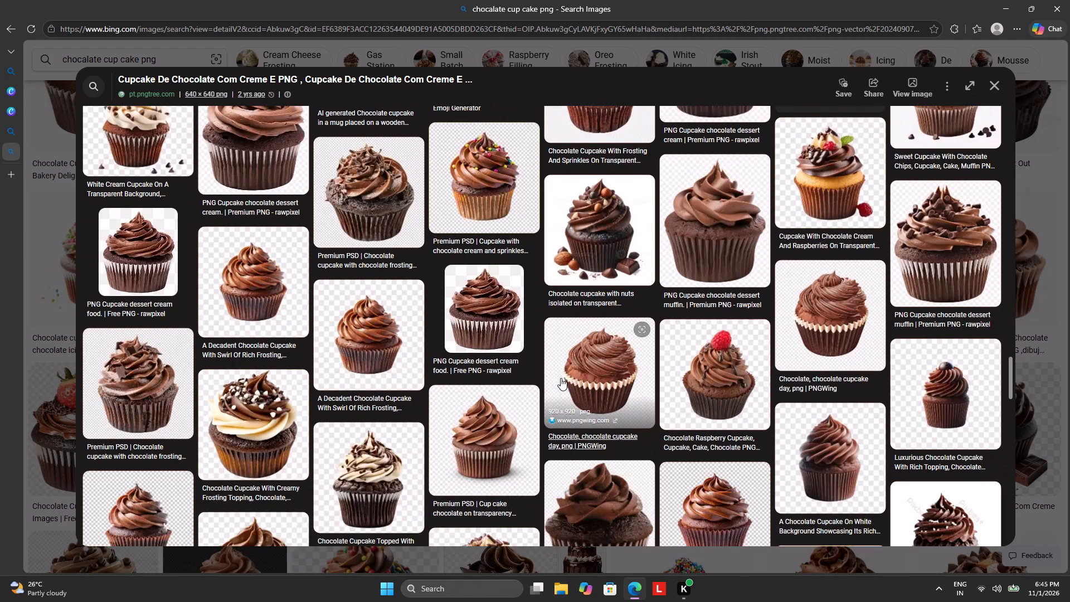
scroll(561, 378, down, 5)
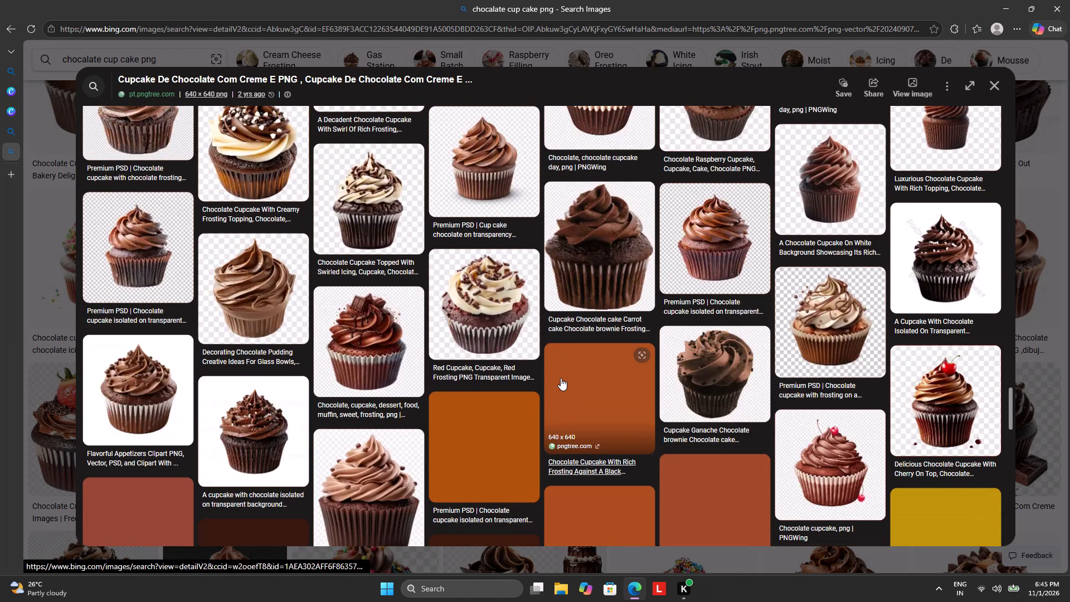
scroll(581, 354, down, 4)
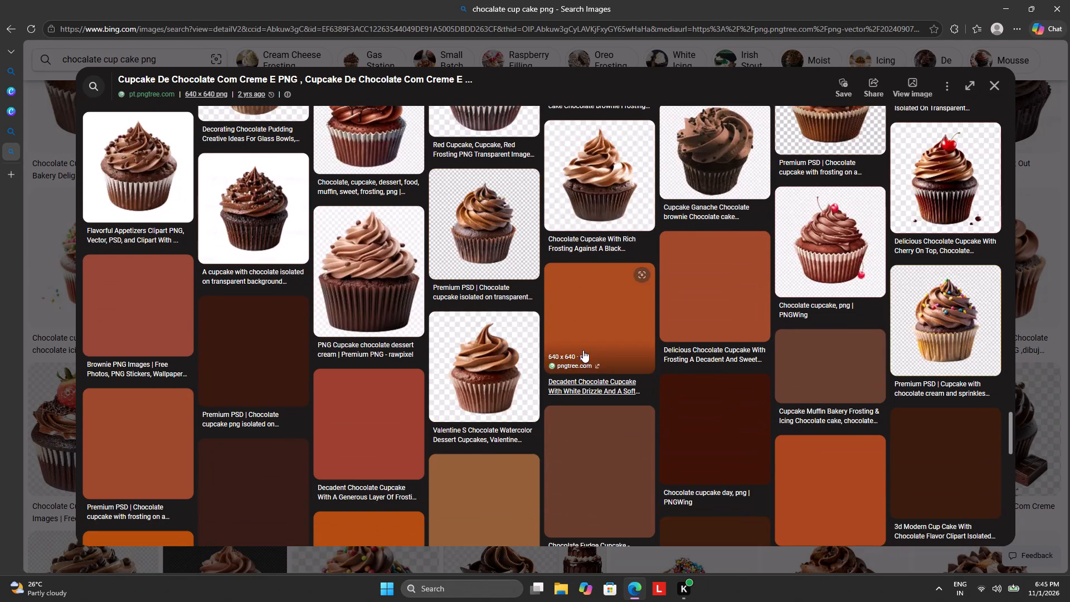
scroll(575, 385, down, 2)
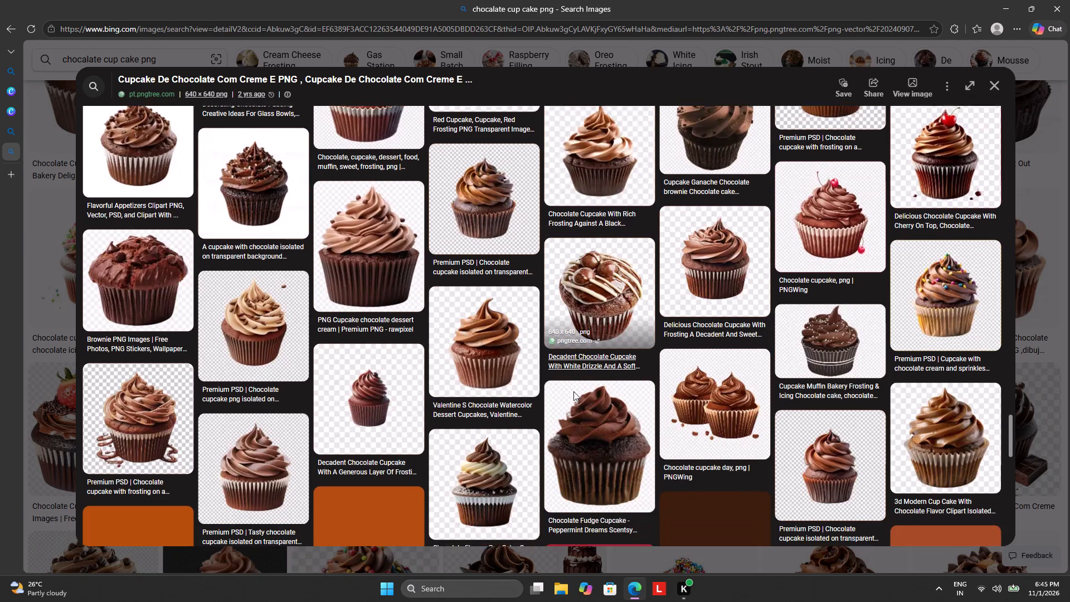
scroll(573, 391, down, 5)
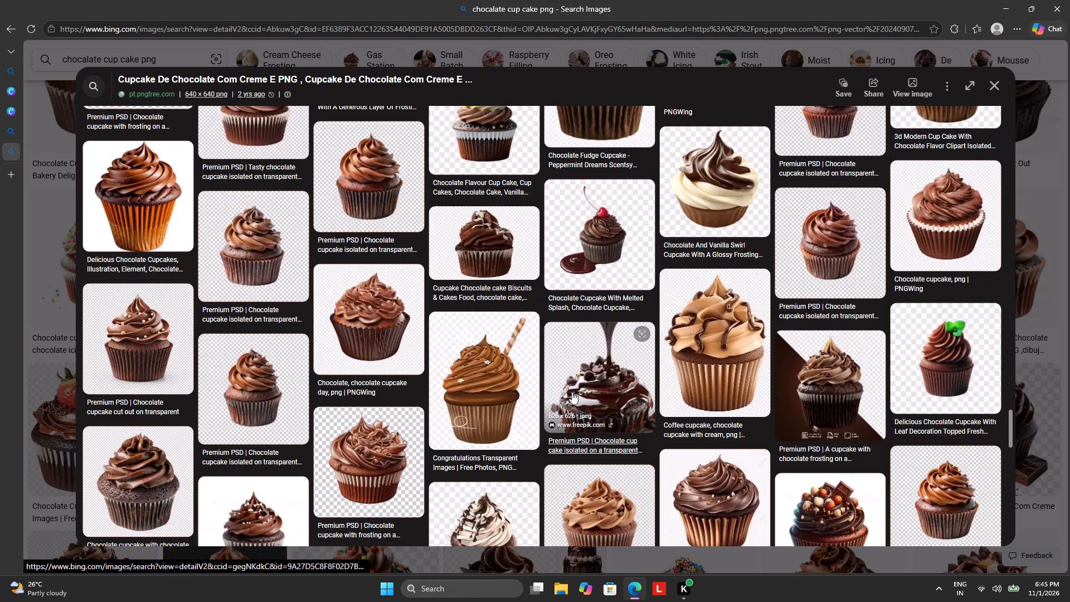
scroll(572, 392, down, 4)
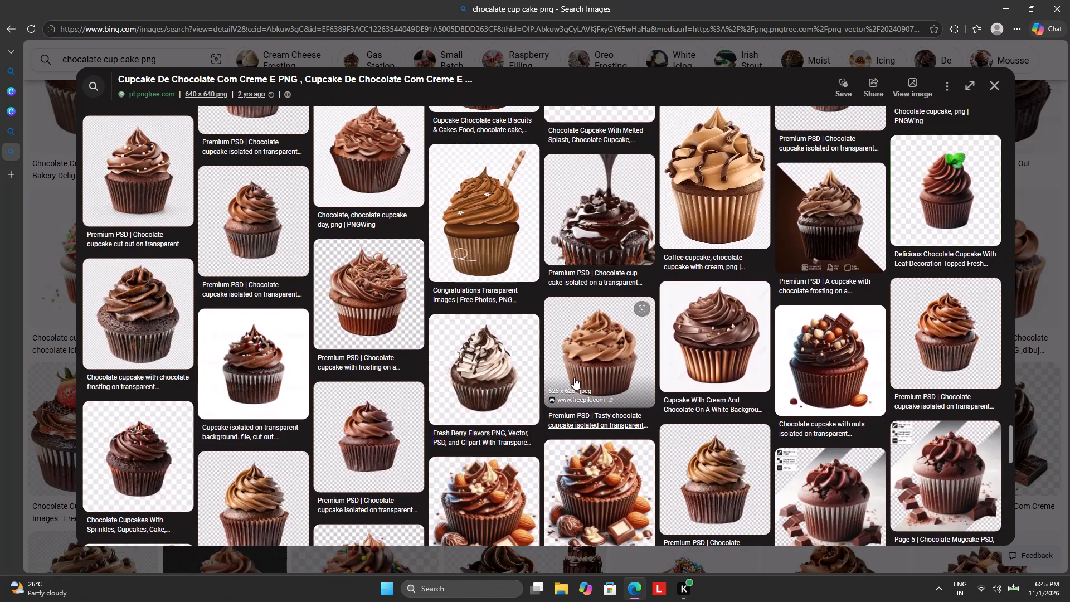
scroll(574, 377, down, 8)
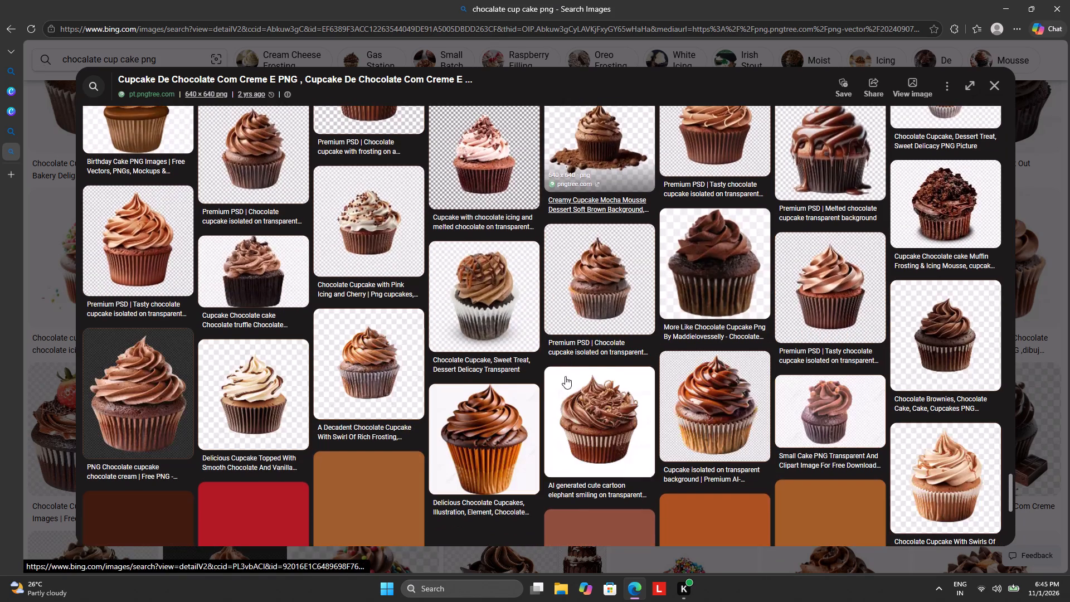
scroll(556, 388, down, 5)
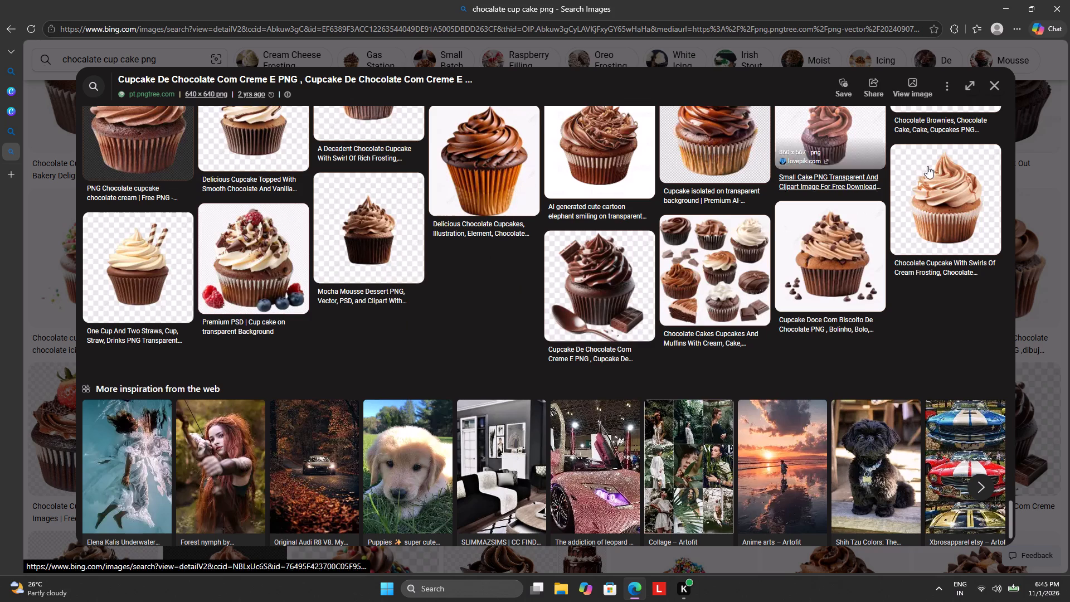
click(999, 90)
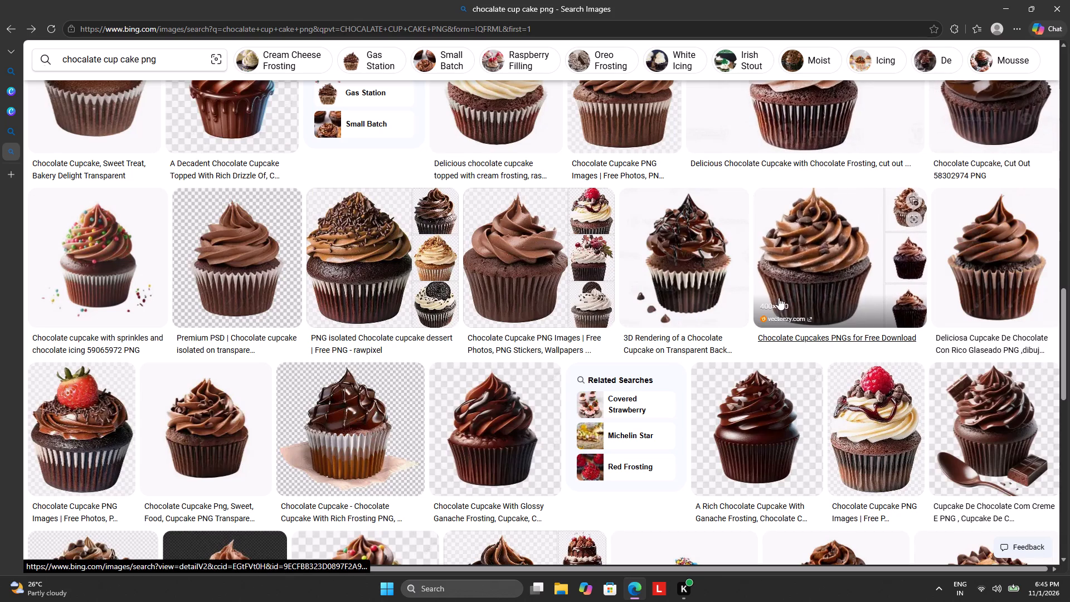
Examine further cupcake results and the images related to the white-frosted, cherry-topped chocolate cupcake.
scroll(777, 307, down, 5)
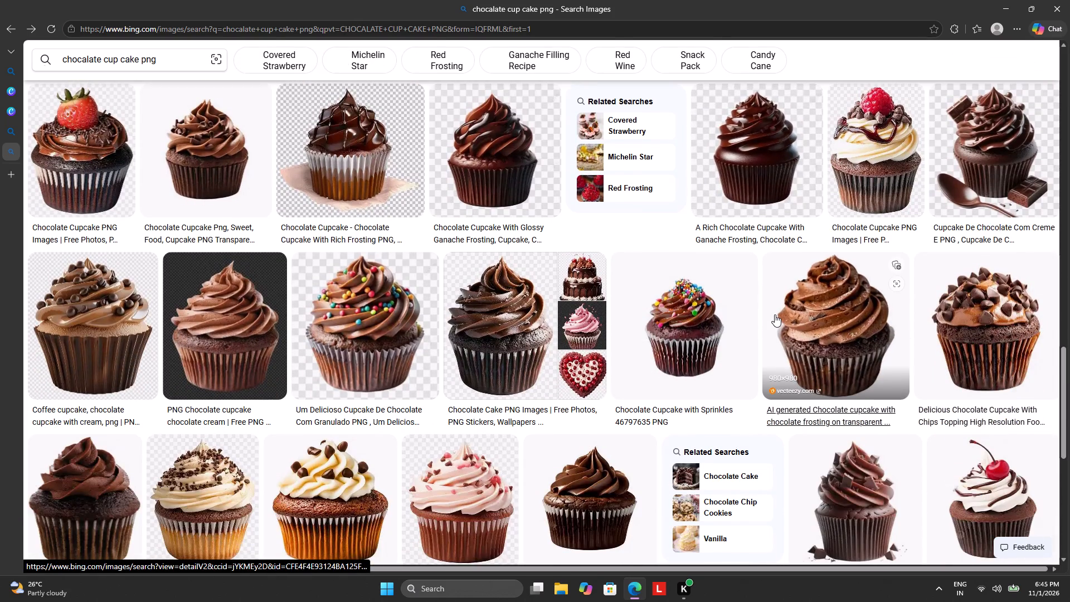
scroll(773, 318, down, 4)
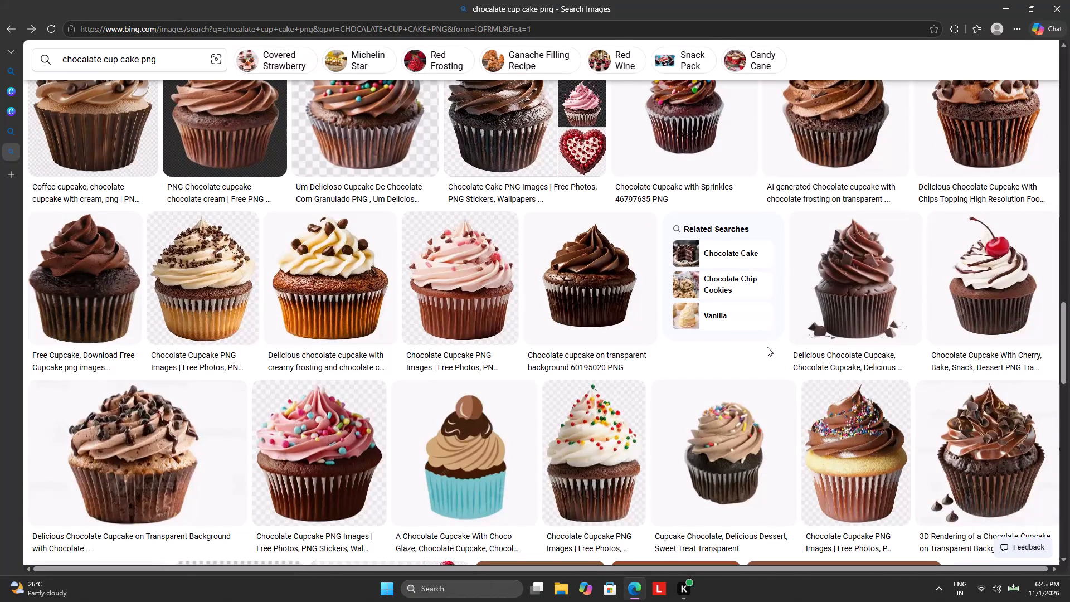
click(947, 267)
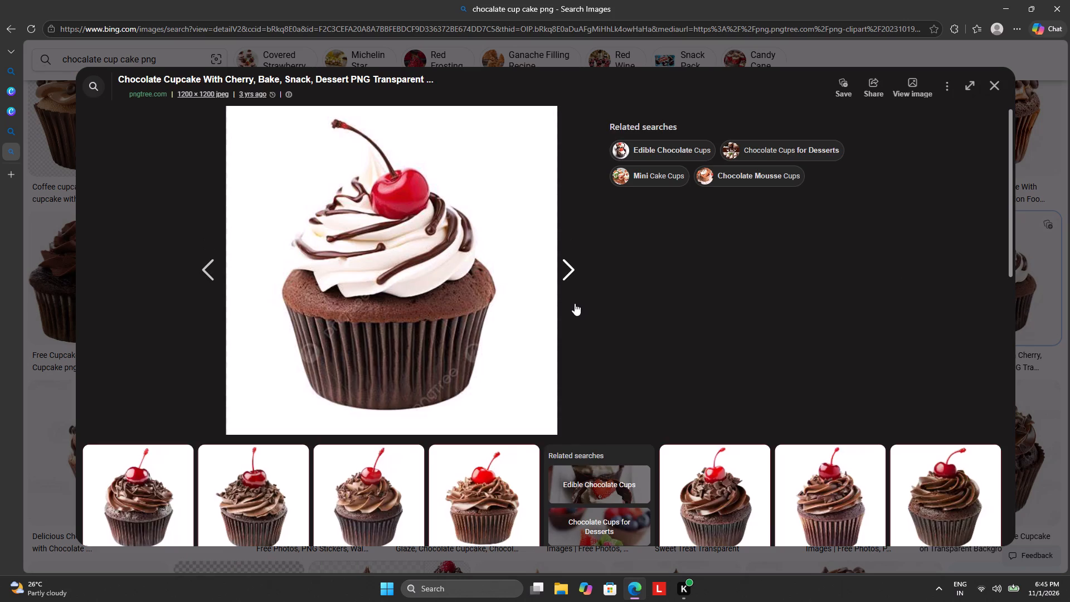
scroll(437, 377, down, 4)
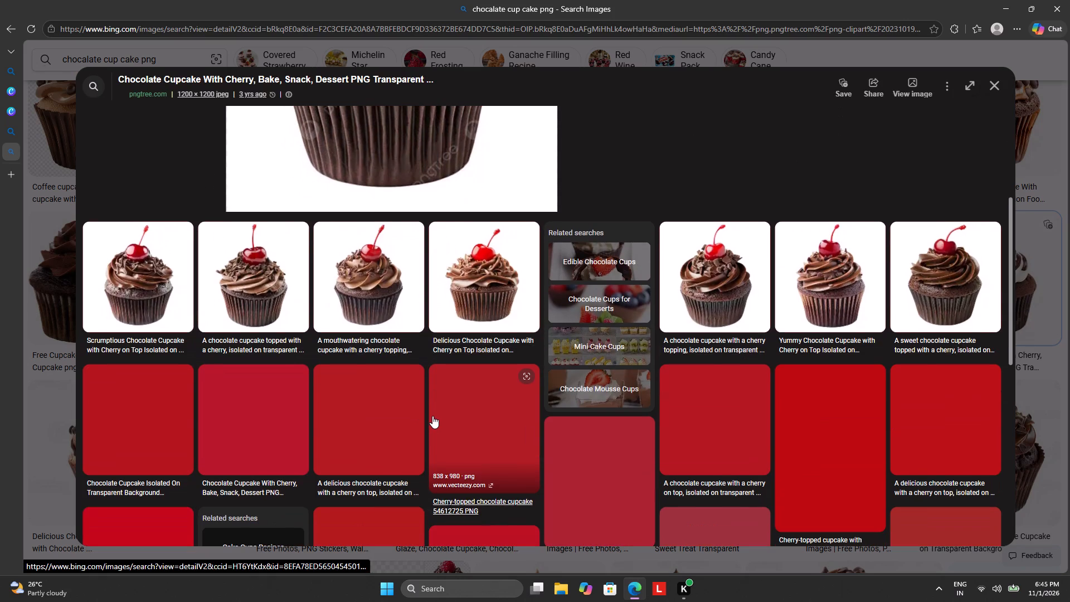
scroll(432, 416, down, 4)
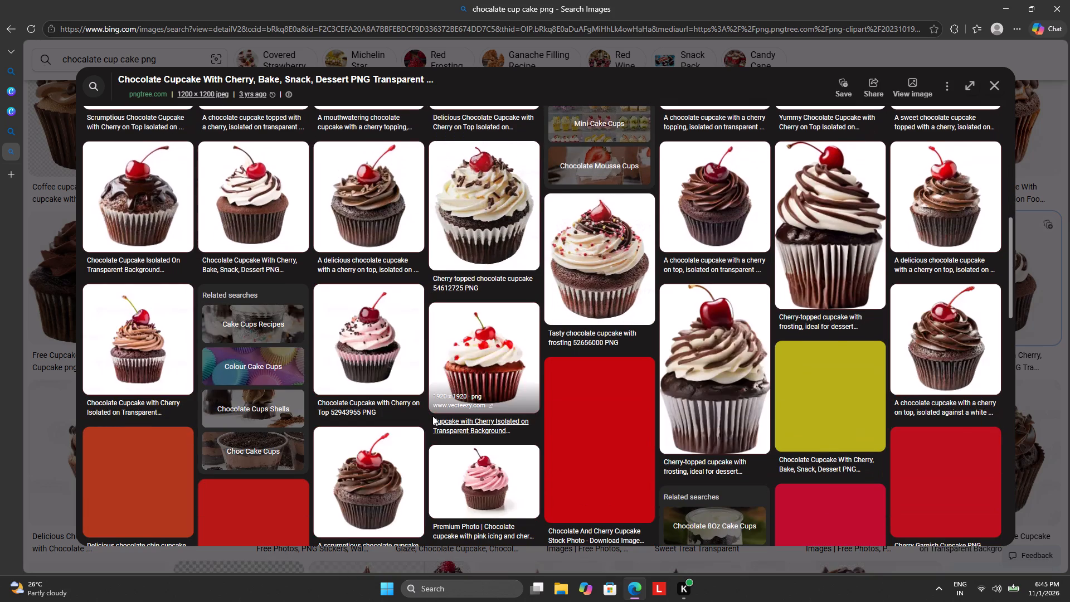
scroll(432, 416, down, 4)
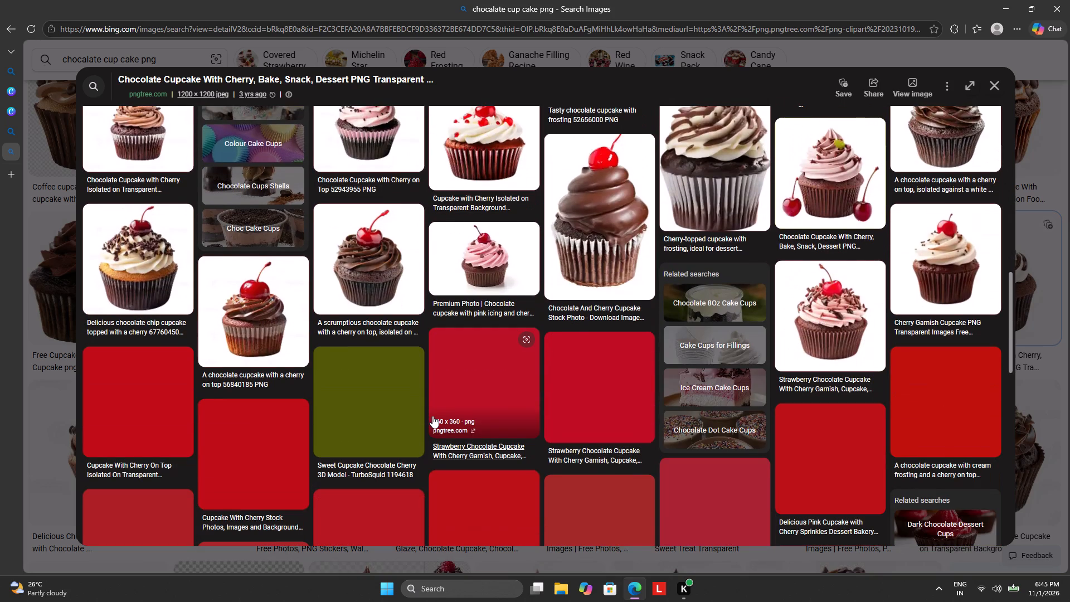
scroll(432, 416, down, 3)
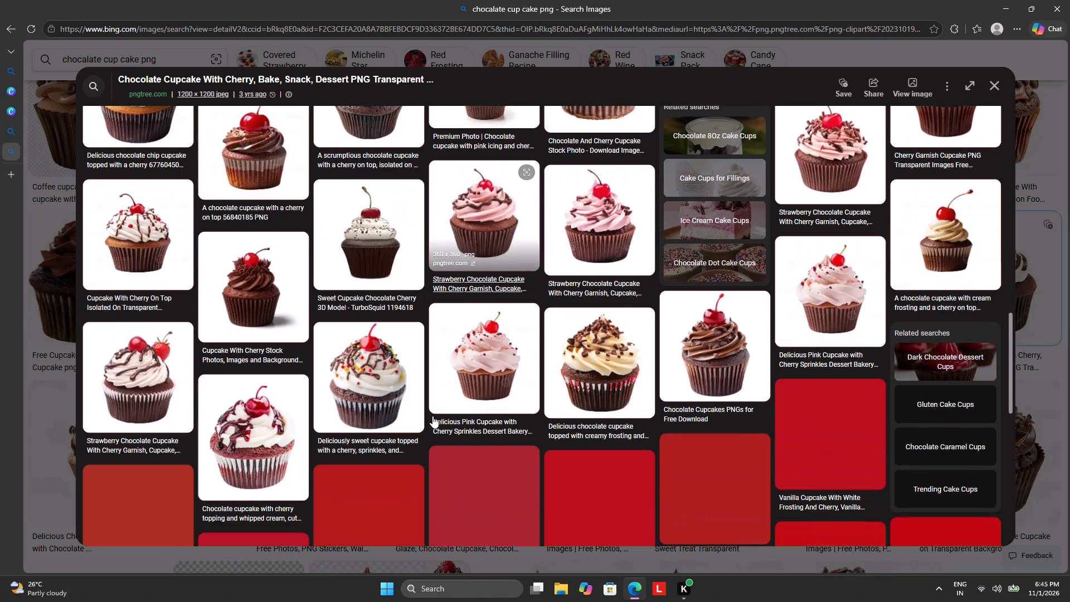
scroll(432, 416, down, 3)
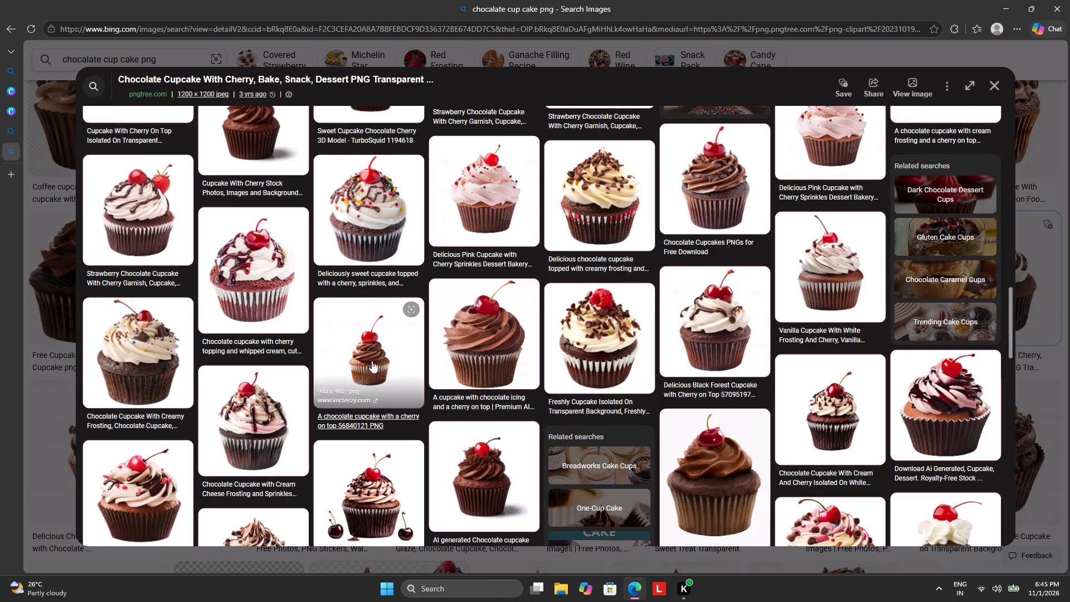
Copy the related image of the cupcake with cherry topping, whipped cream and chocolate drizzle.
right_click(240, 287)
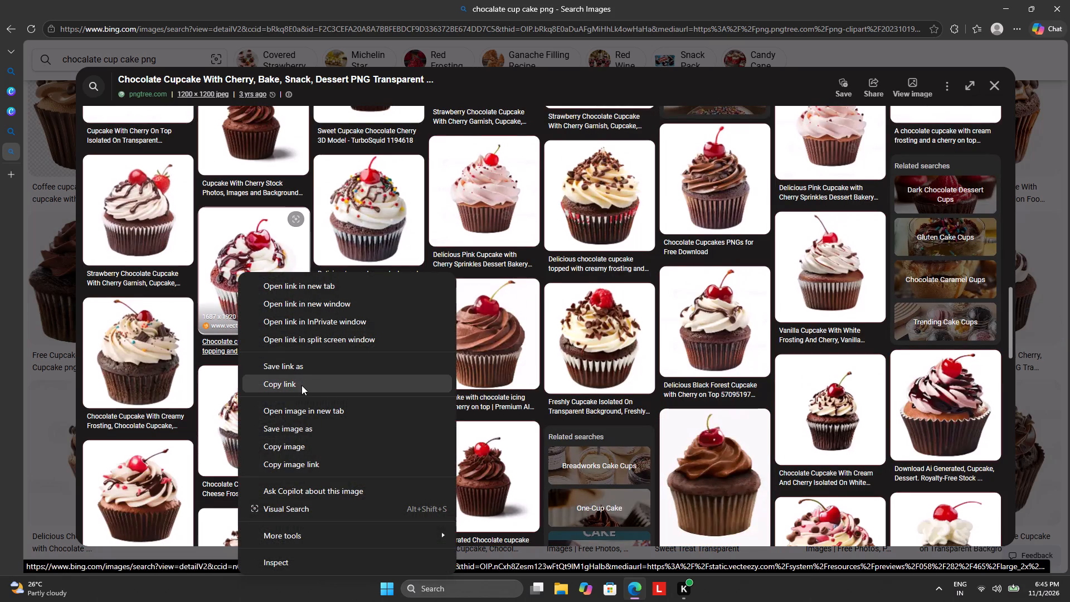
click(306, 443)
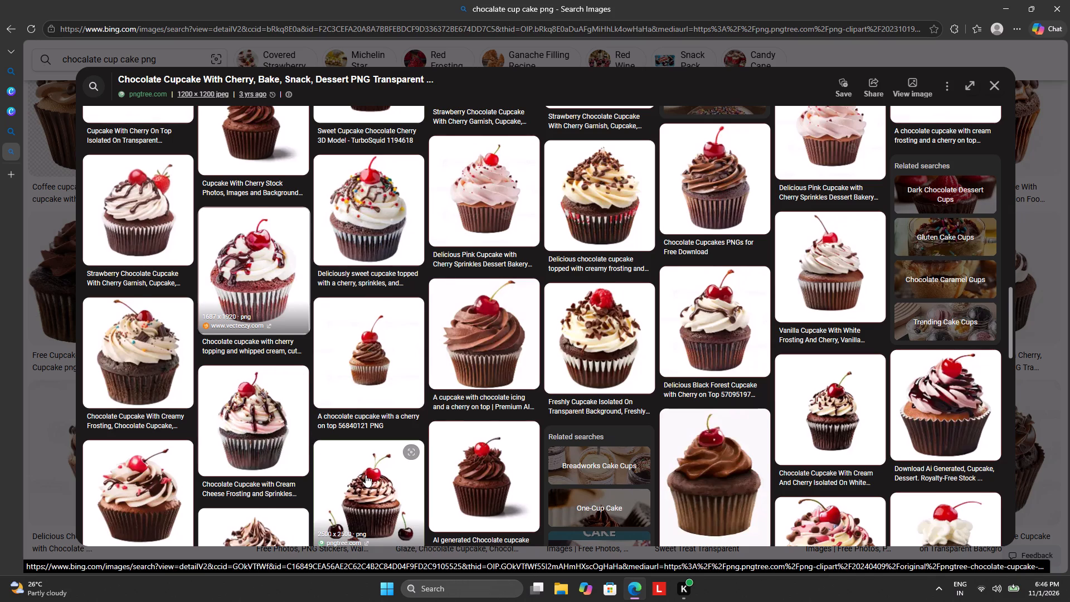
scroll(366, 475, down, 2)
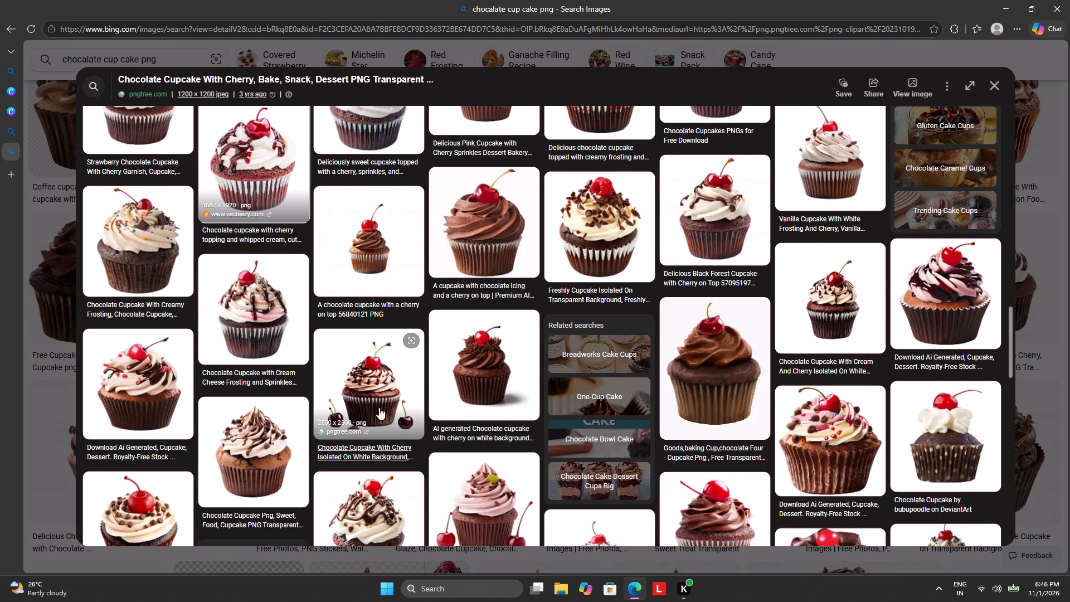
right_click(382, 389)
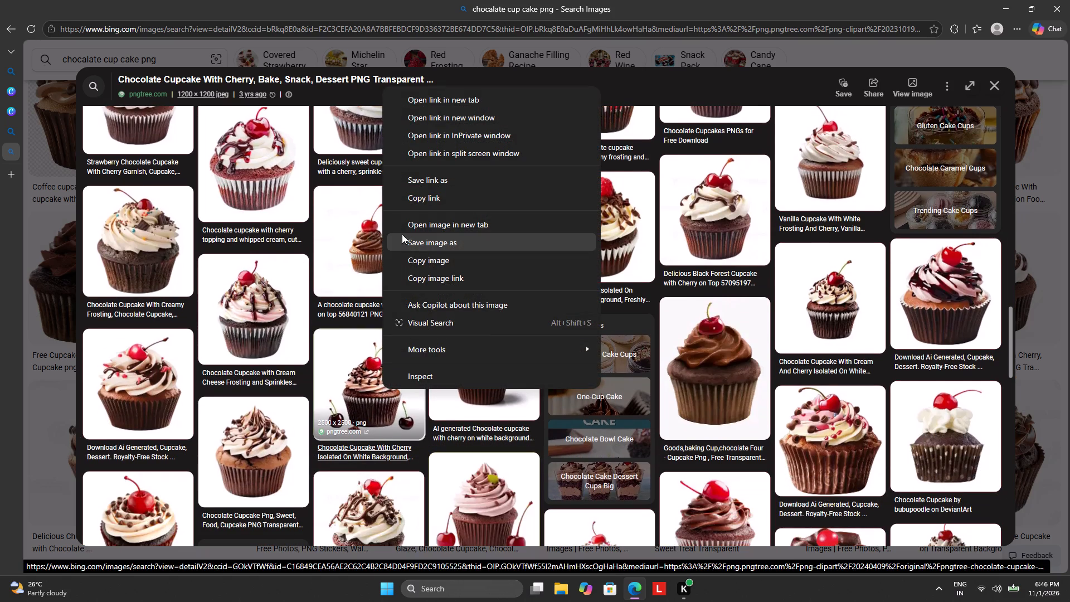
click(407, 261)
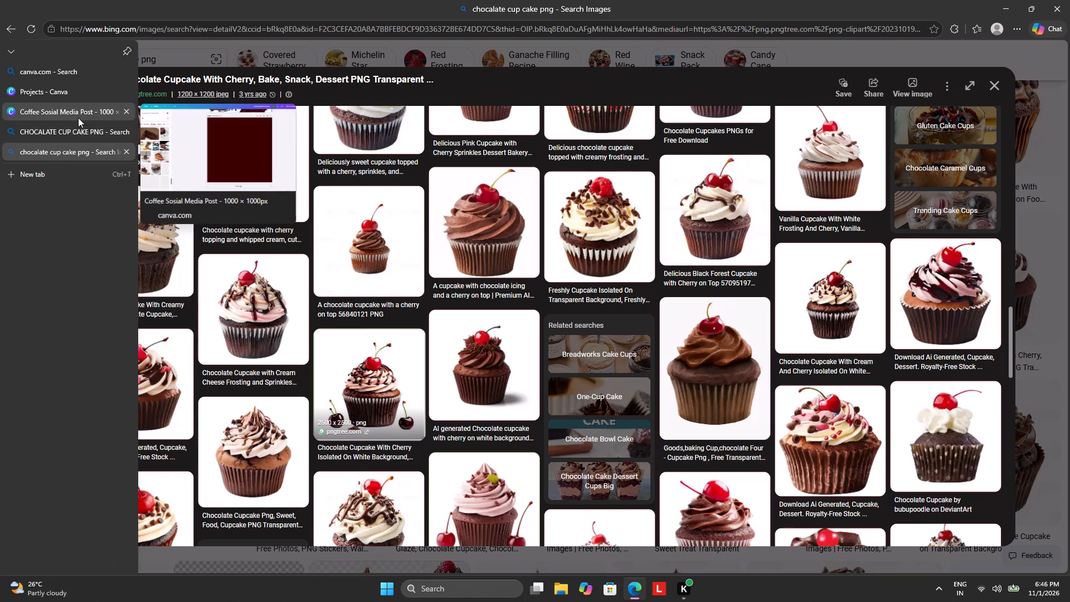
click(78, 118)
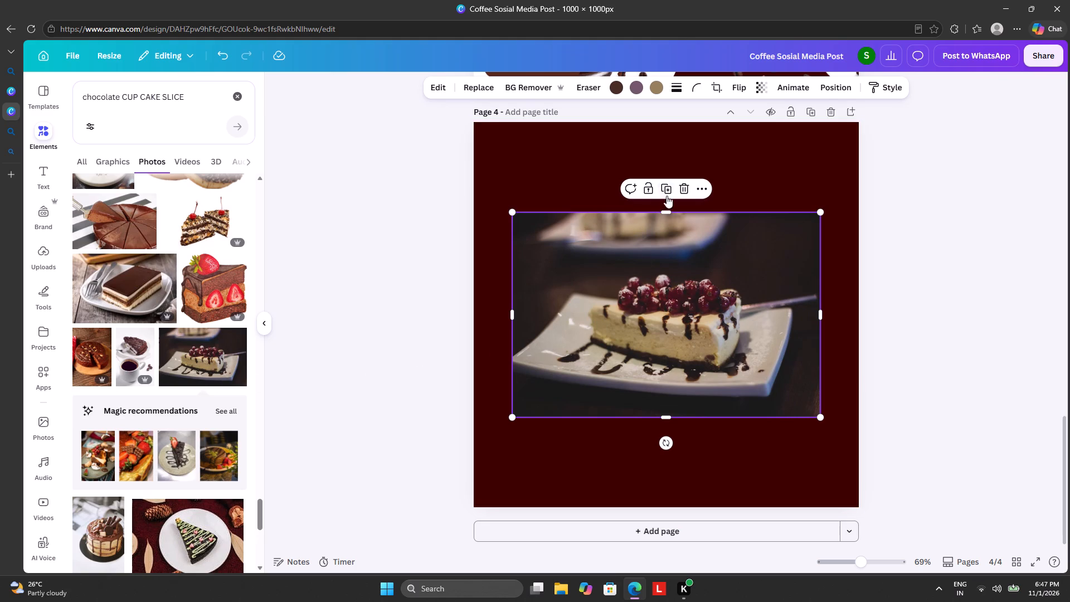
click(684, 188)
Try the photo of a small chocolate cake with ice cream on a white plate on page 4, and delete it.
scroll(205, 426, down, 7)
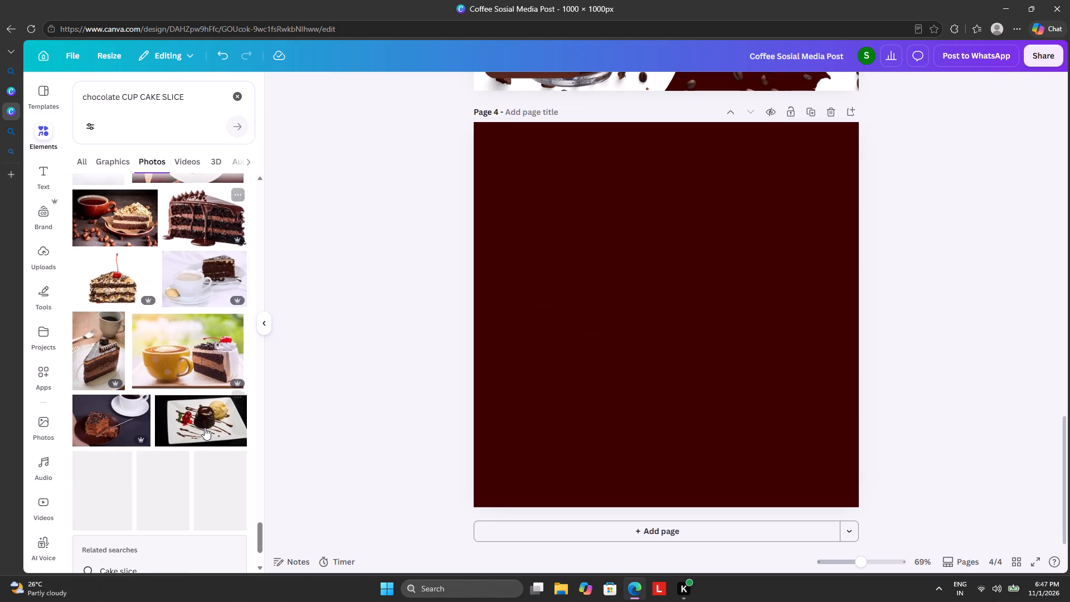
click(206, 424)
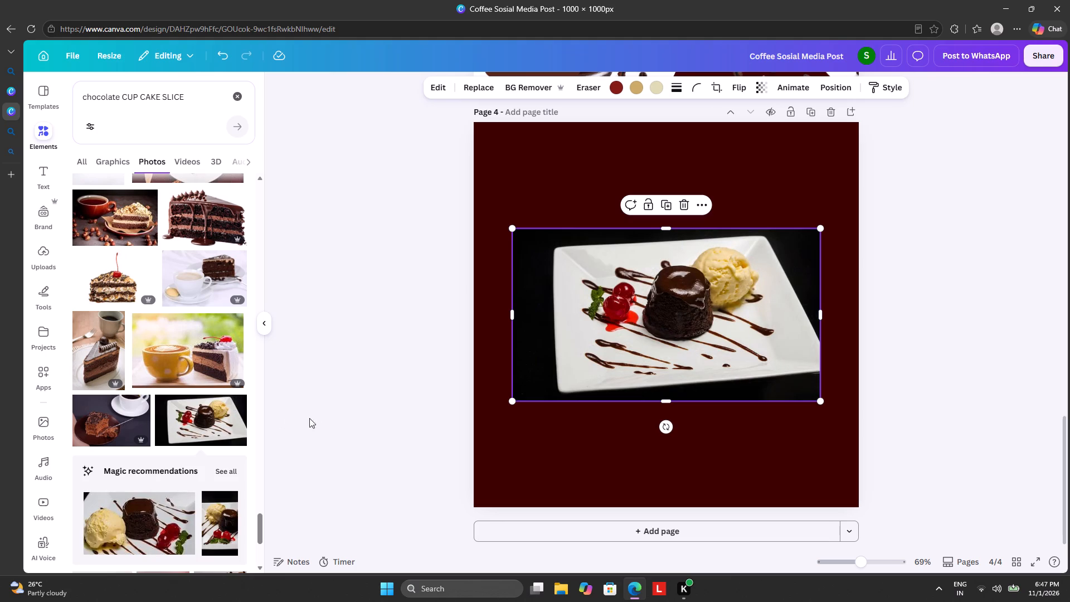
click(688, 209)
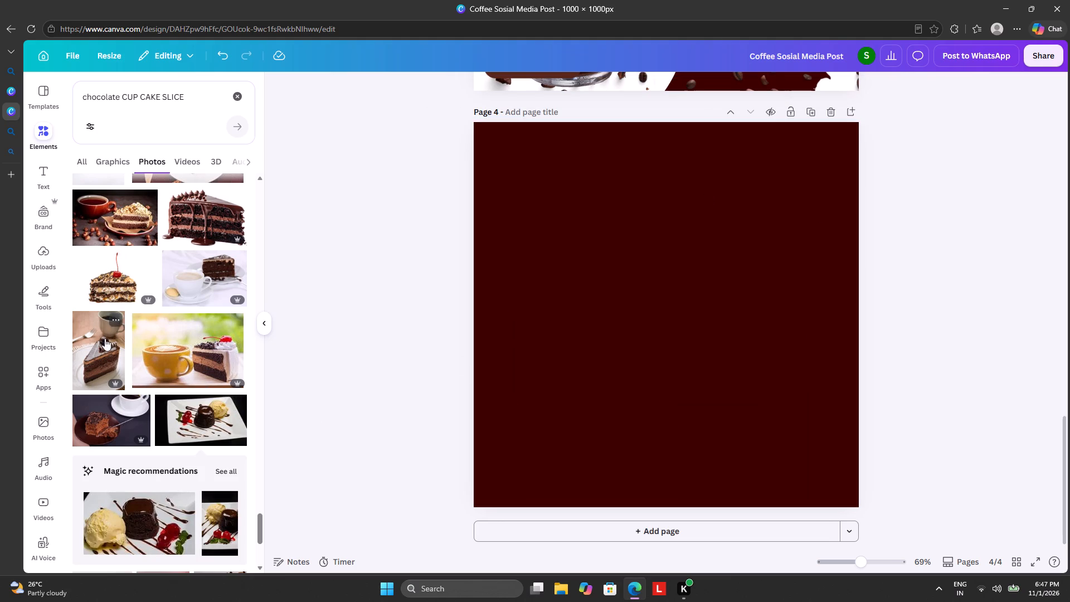
Add the photo of a layered cake slice with a white coffee cup, near the start of the search results, to page 4.
scroll(192, 304, up, 2)
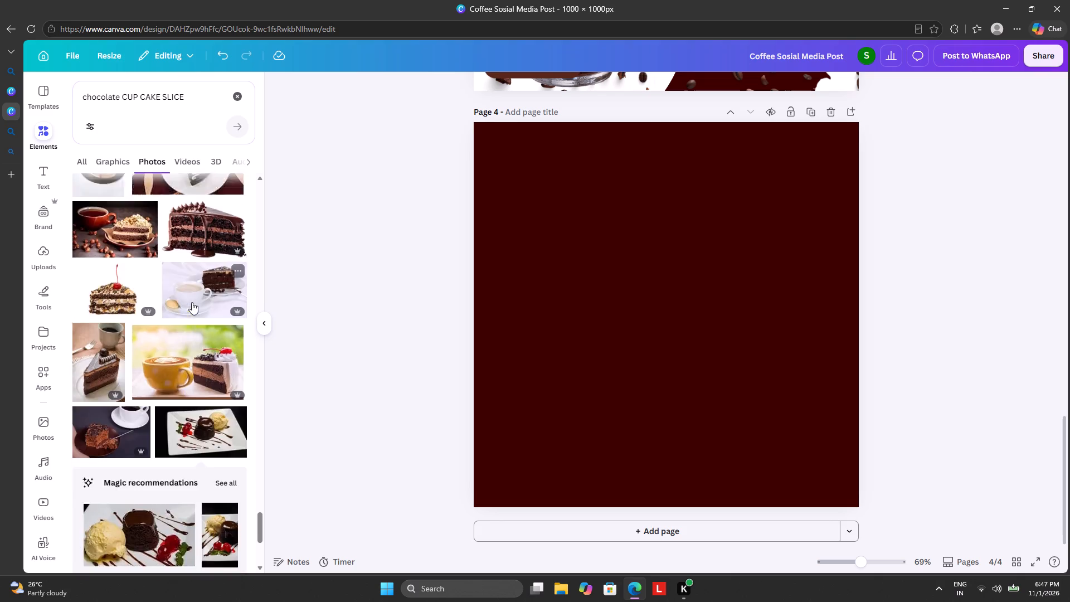
scroll(193, 289, up, 20)
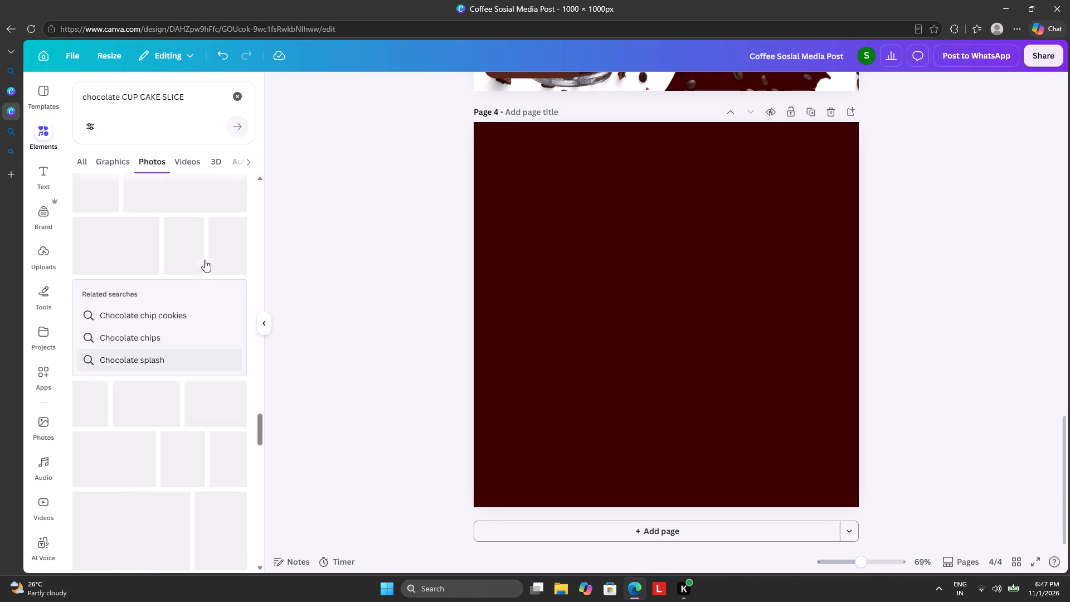
scroll(205, 260, up, 20)
scroll(205, 260, up, 11)
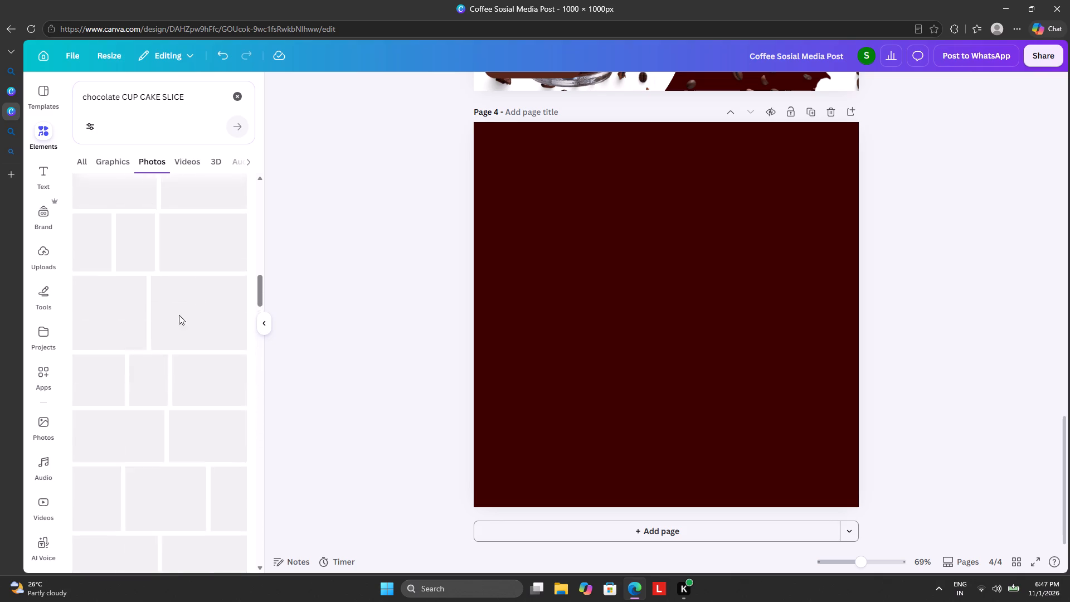
scroll(179, 315, up, 14)
scroll(159, 318, up, 8)
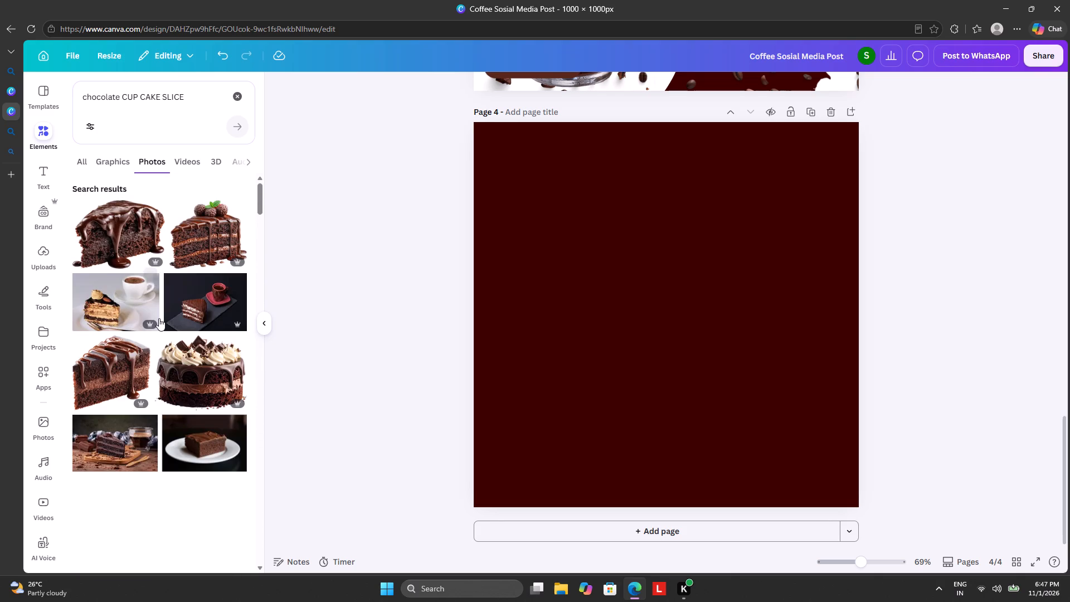
scroll(159, 318, up, 5)
scroll(159, 318, up, 19)
scroll(160, 314, down, 5)
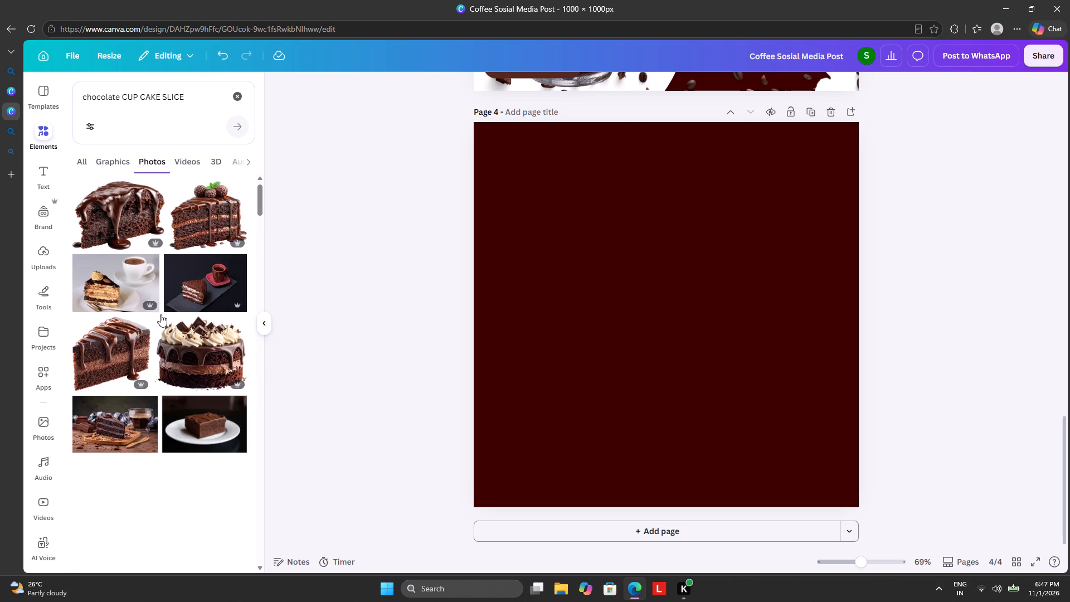
scroll(160, 314, down, 1)
scroll(160, 317, up, 5)
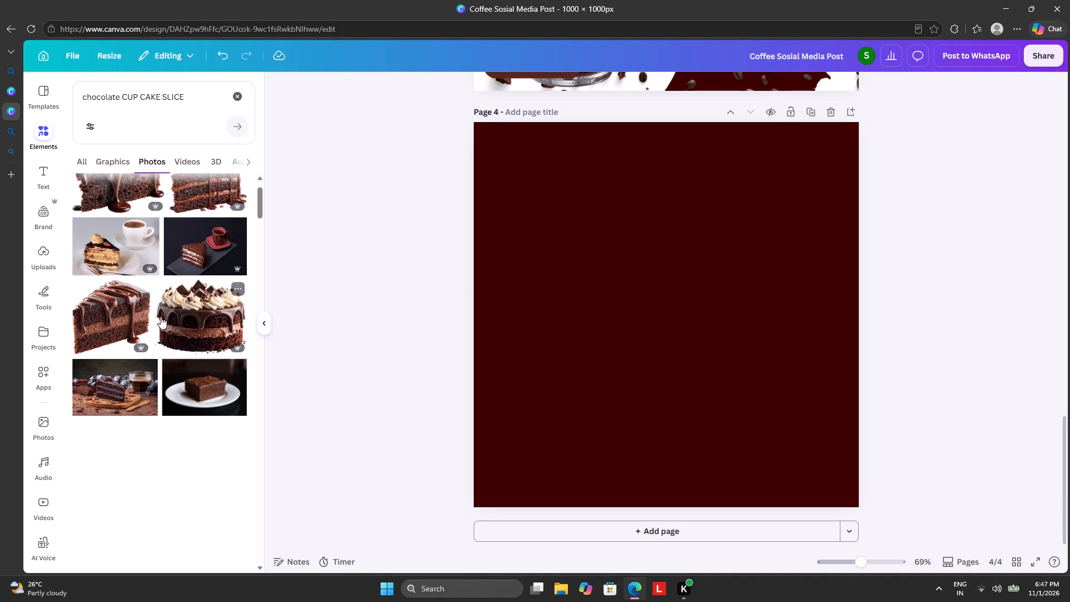
scroll(160, 317, up, 2)
click(105, 322)
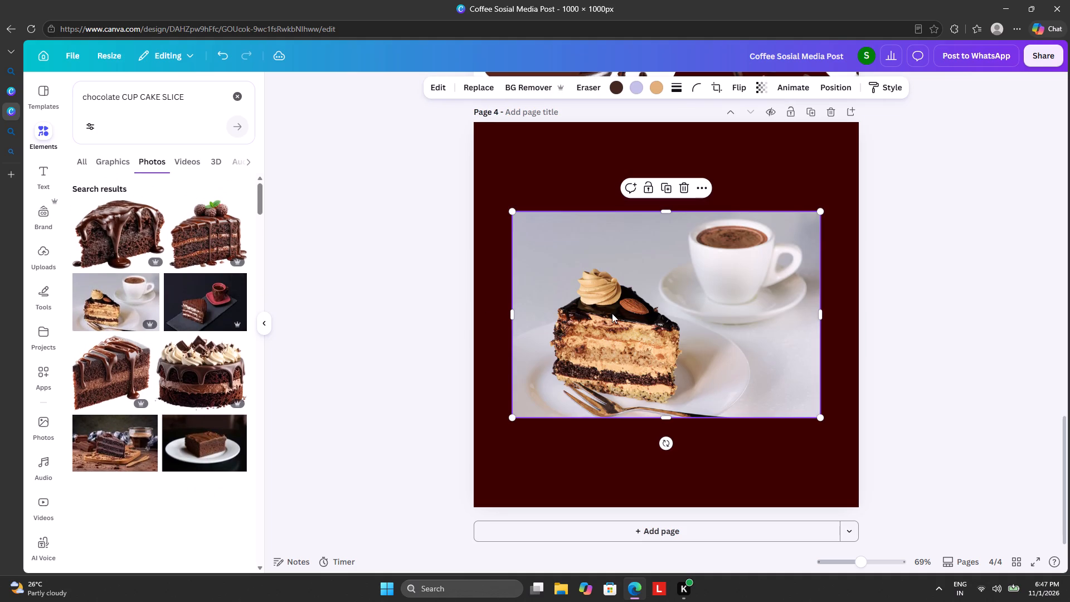
Remove the background of the cake-and-coffee photo and shift the photo slightly to the right on the page.
click(533, 89)
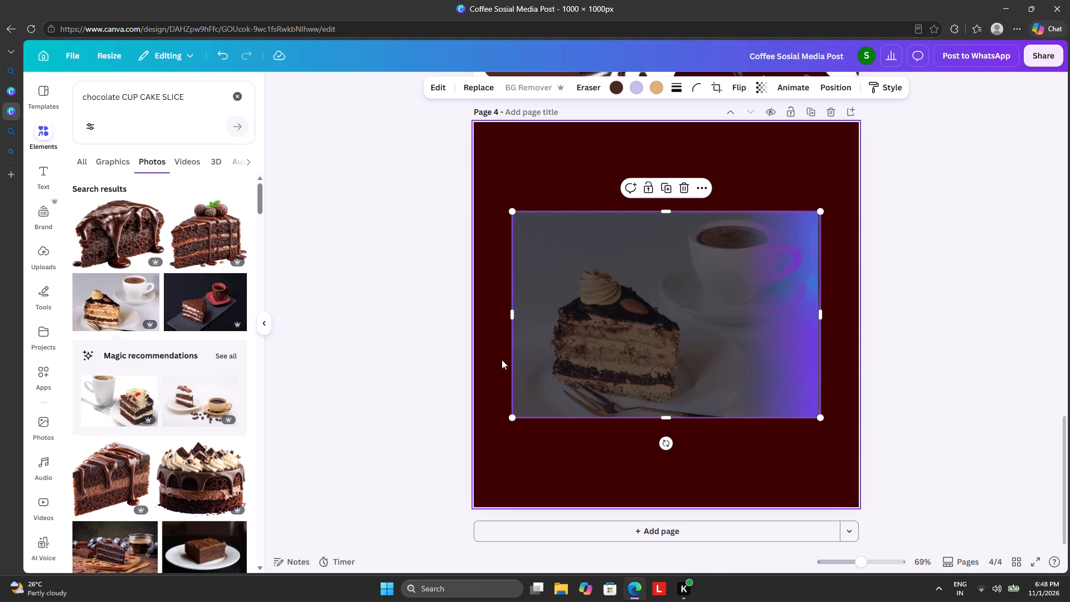
drag(546, 343, 565, 341)
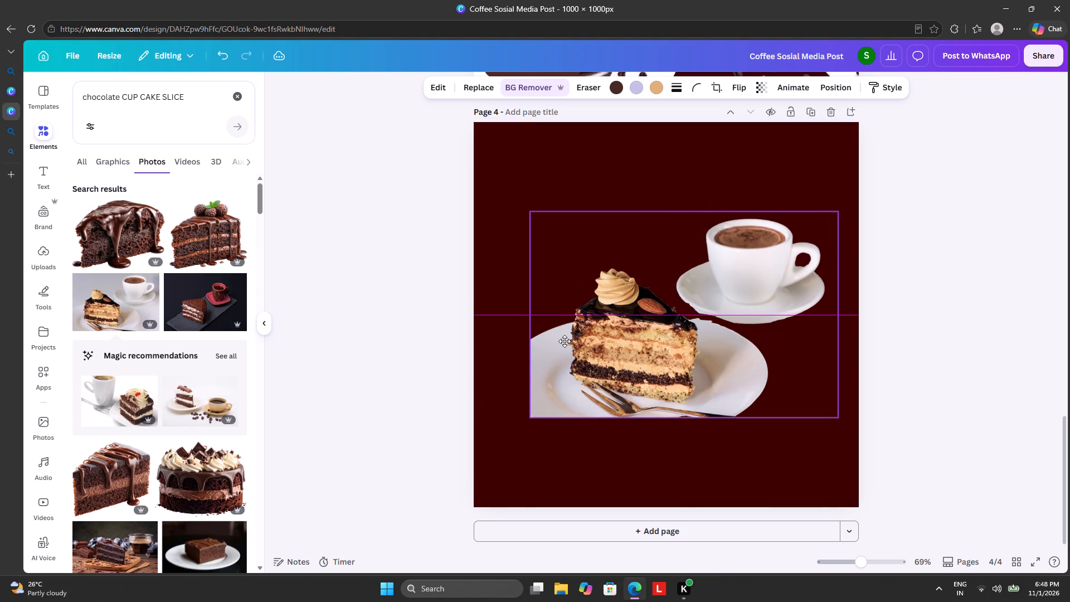
drag(565, 341, 565, 341)
Open all the Magic recommendations for the cake-and-coffee photo and examine them for a suitable image.
click(221, 356)
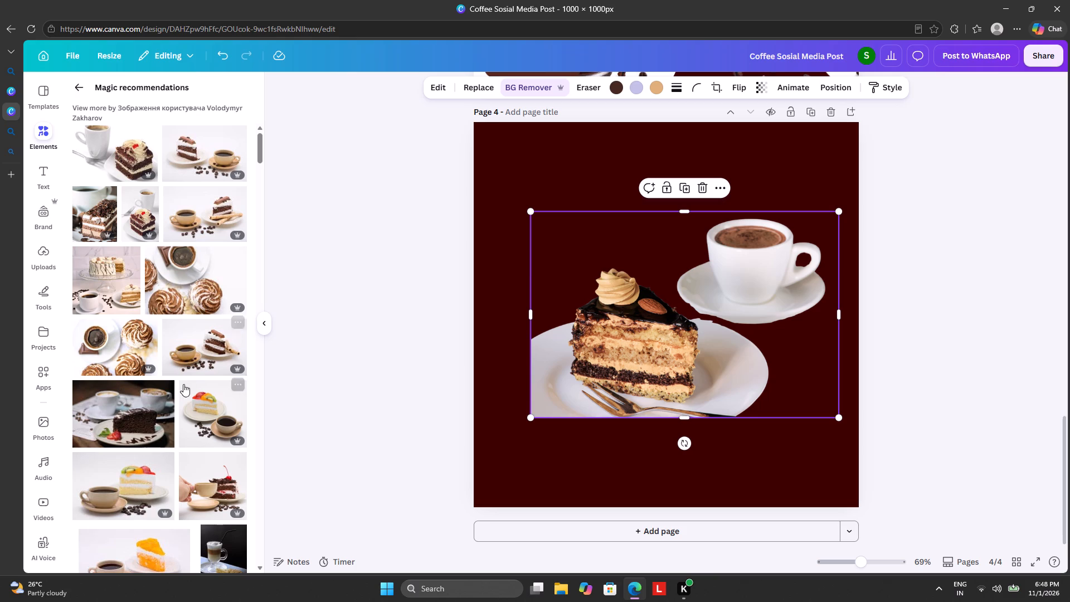
scroll(180, 326, down, 5)
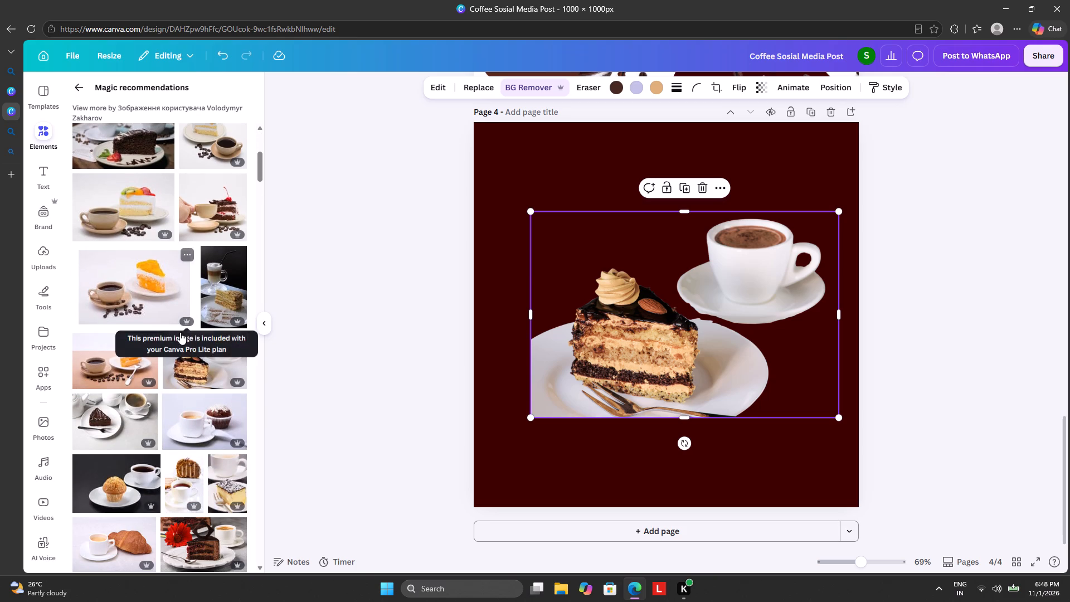
scroll(143, 381, down, 5)
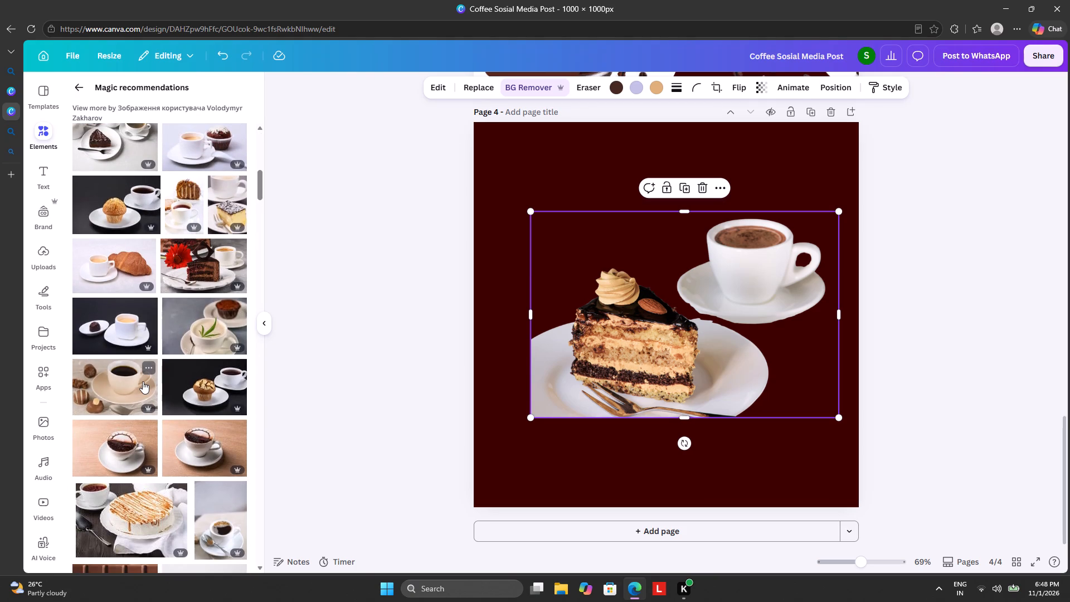
scroll(143, 384, down, 4)
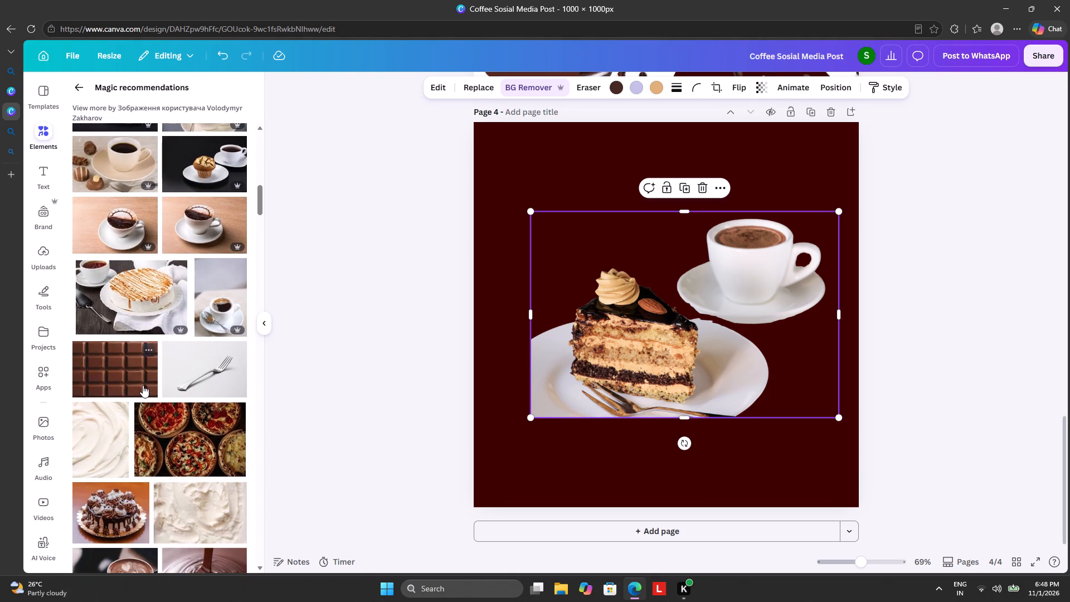
scroll(143, 385, down, 8)
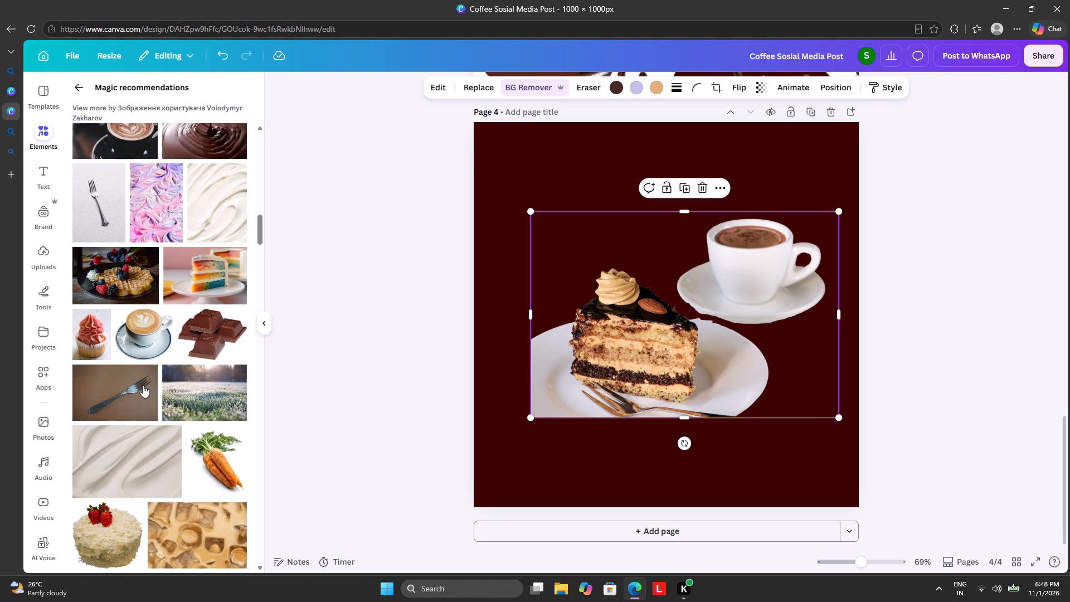
scroll(143, 385, down, 3)
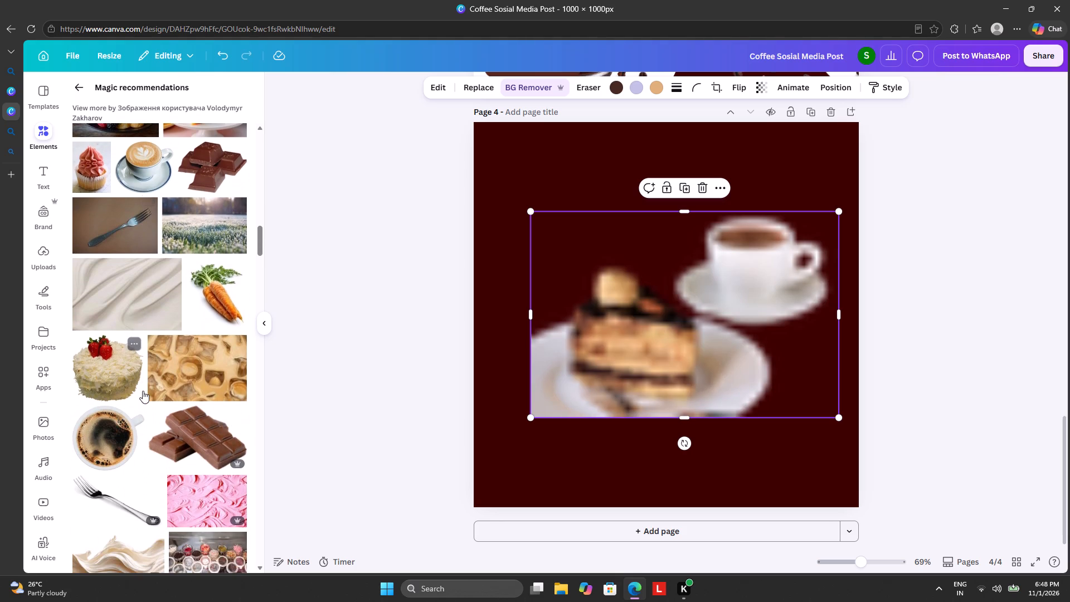
scroll(143, 391, down, 3)
click(372, 325)
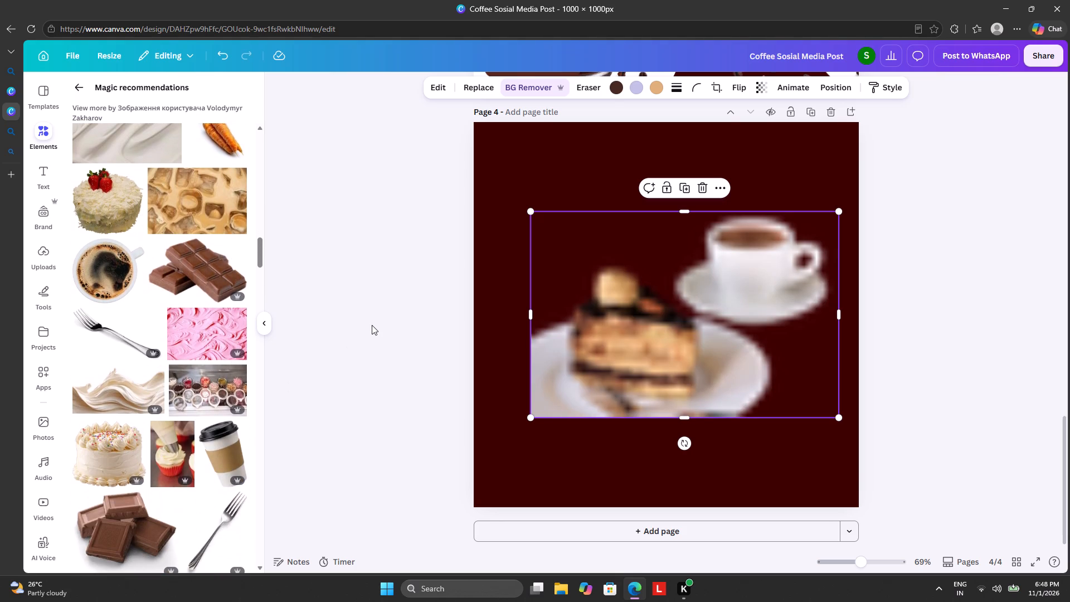
click(338, 321)
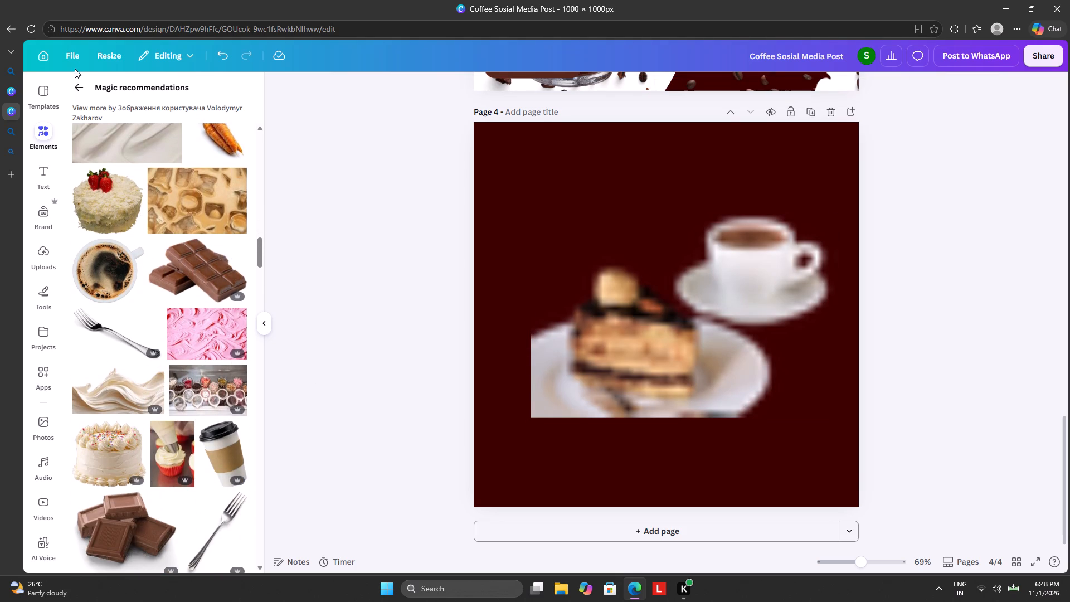
Return to the chocolate CUP CAKE SLICE results and add the photo of a chocolate cake slice with berries and mint on a white plate.
click(80, 84)
scroll(142, 216, down, 4)
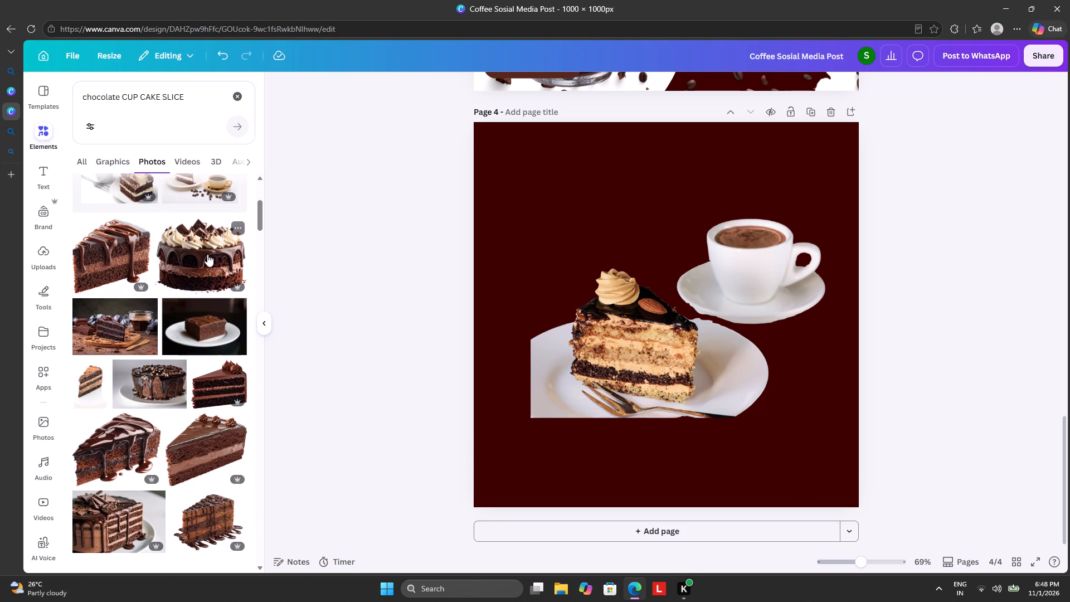
scroll(166, 386, up, 5)
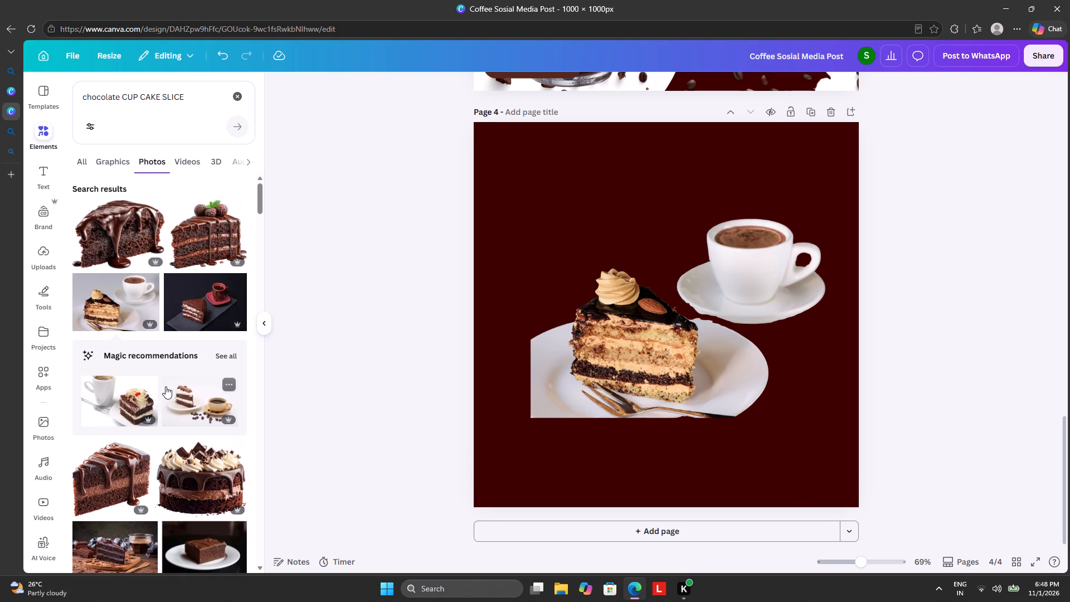
scroll(166, 386, down, 7)
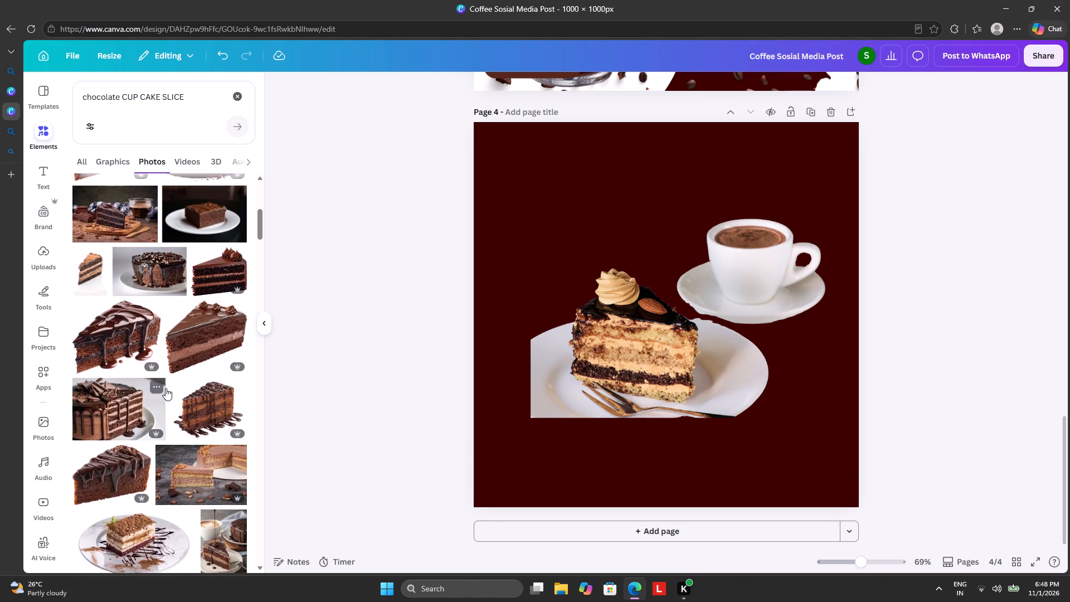
scroll(166, 388, down, 4)
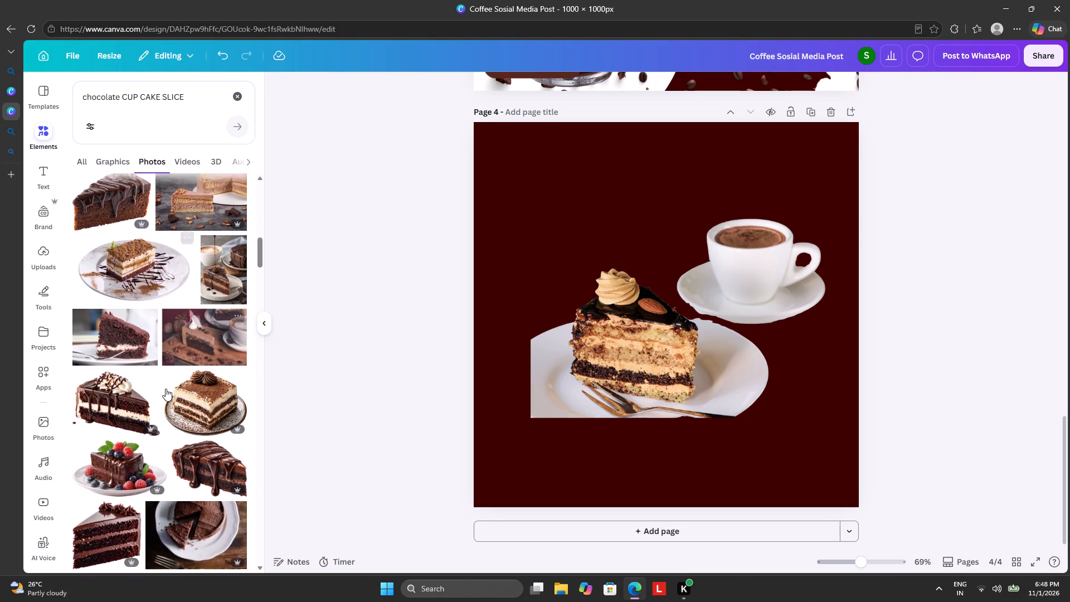
click(125, 451)
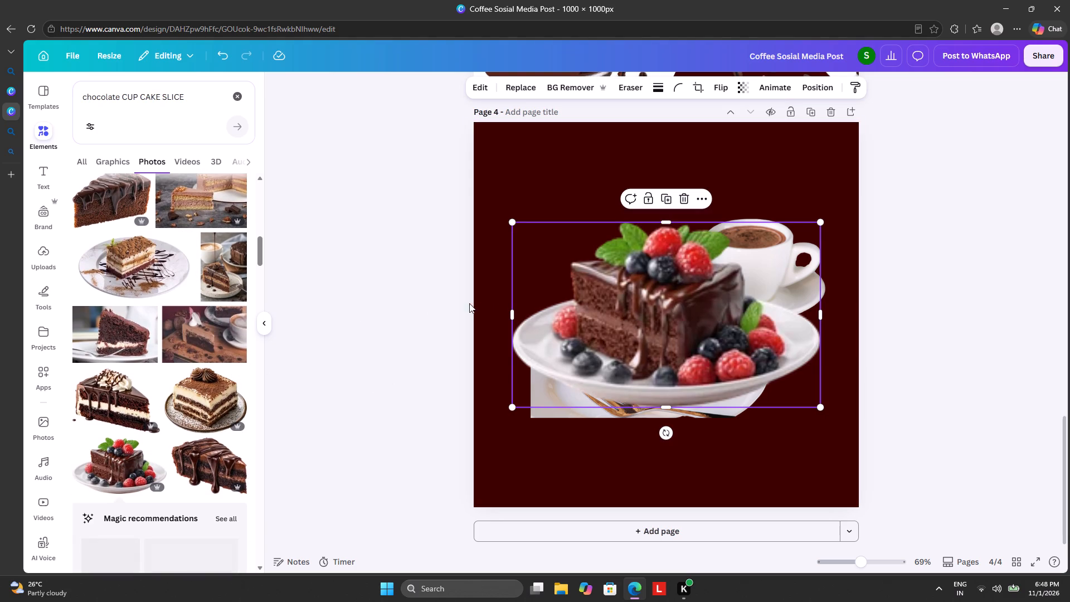
Delete the cake-and-coffee photo from page 4 and place the berry-topped chocolate cake photo near the page's centre.
scroll(190, 446, down, 5)
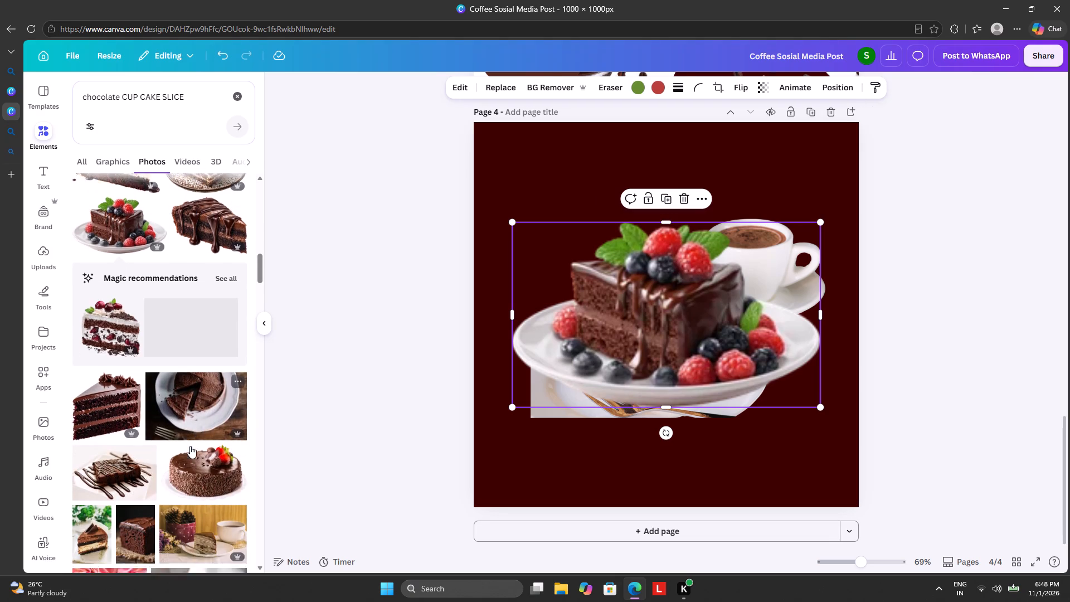
scroll(190, 446, down, 3)
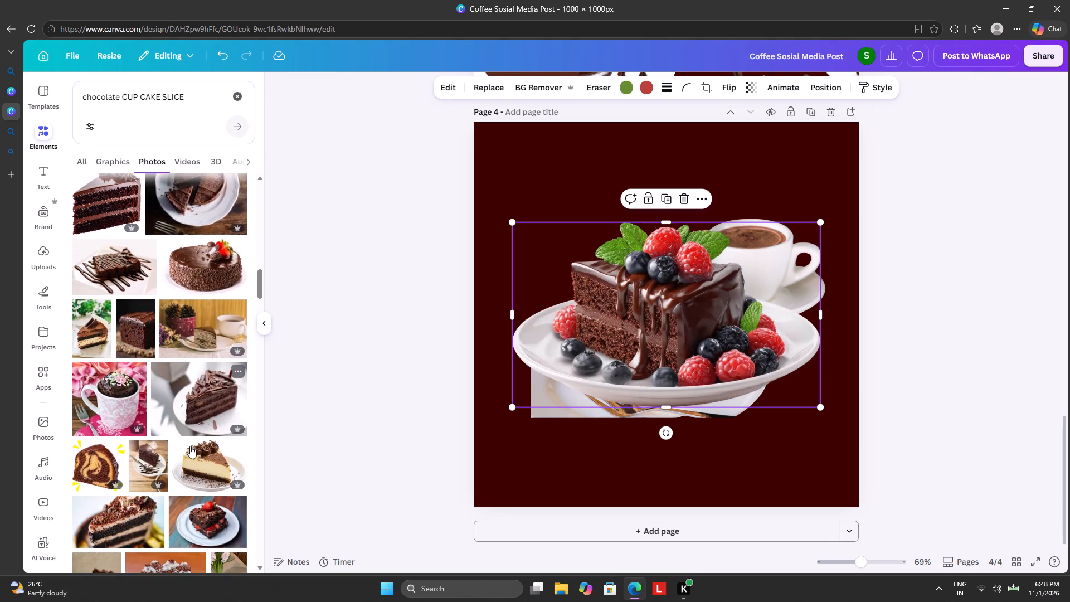
scroll(190, 446, down, 2)
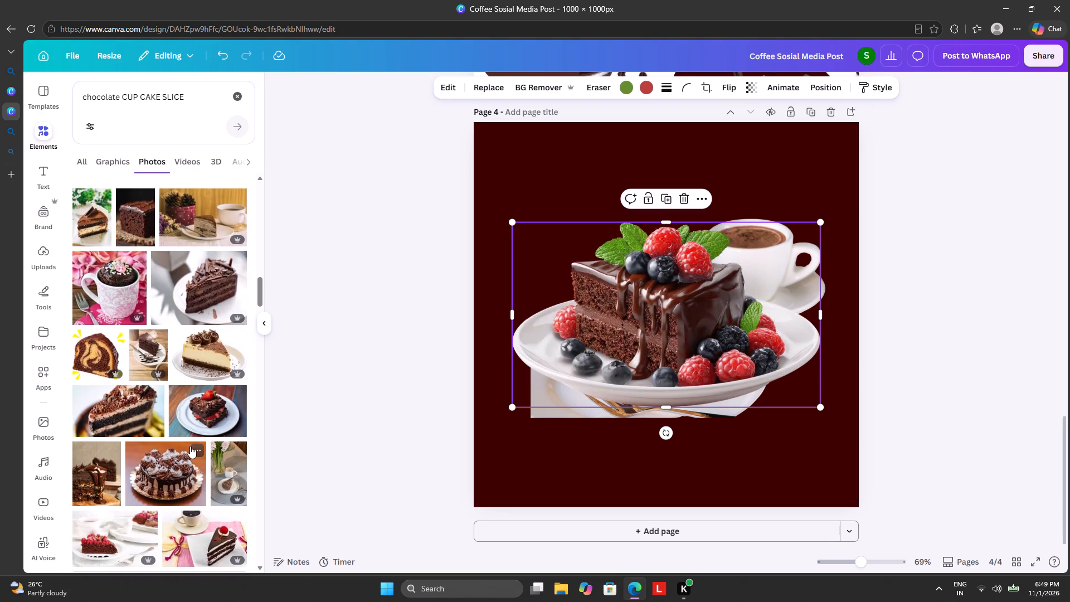
scroll(190, 446, down, 2)
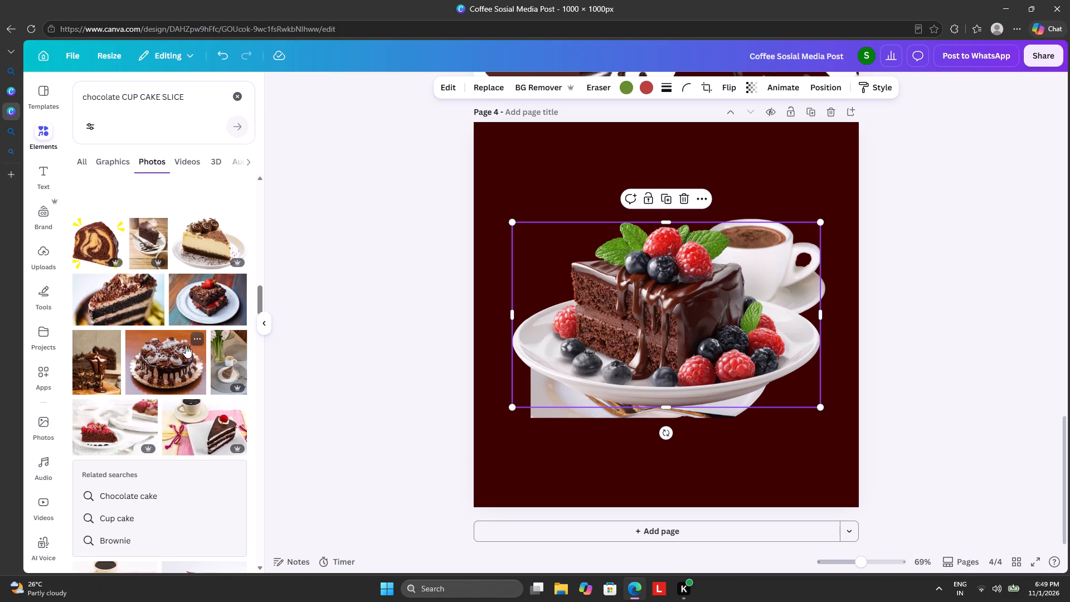
drag(570, 292, 388, 299)
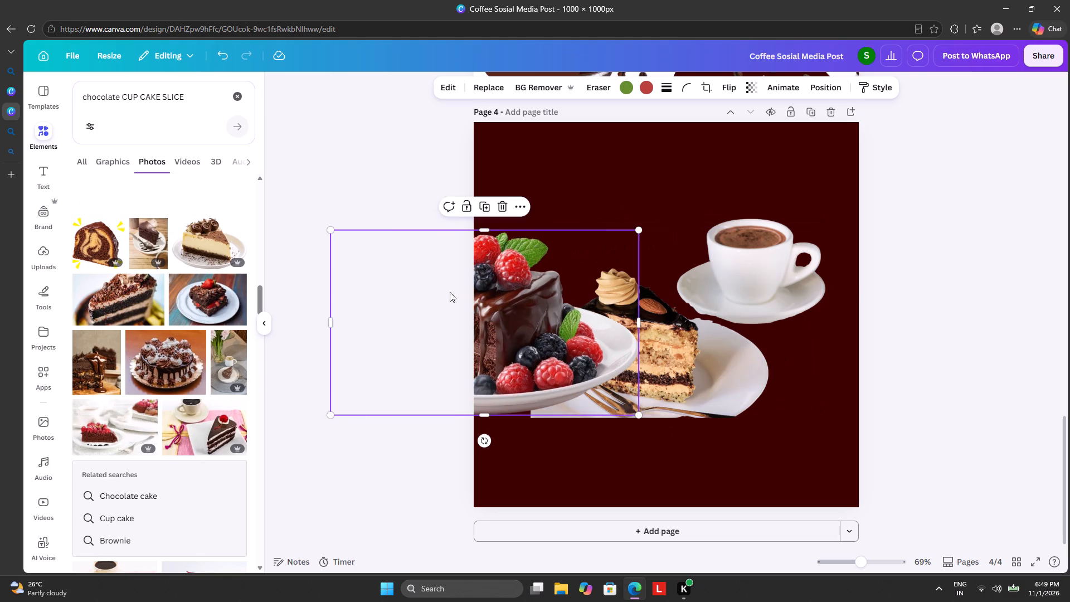
click(729, 333)
click(700, 190)
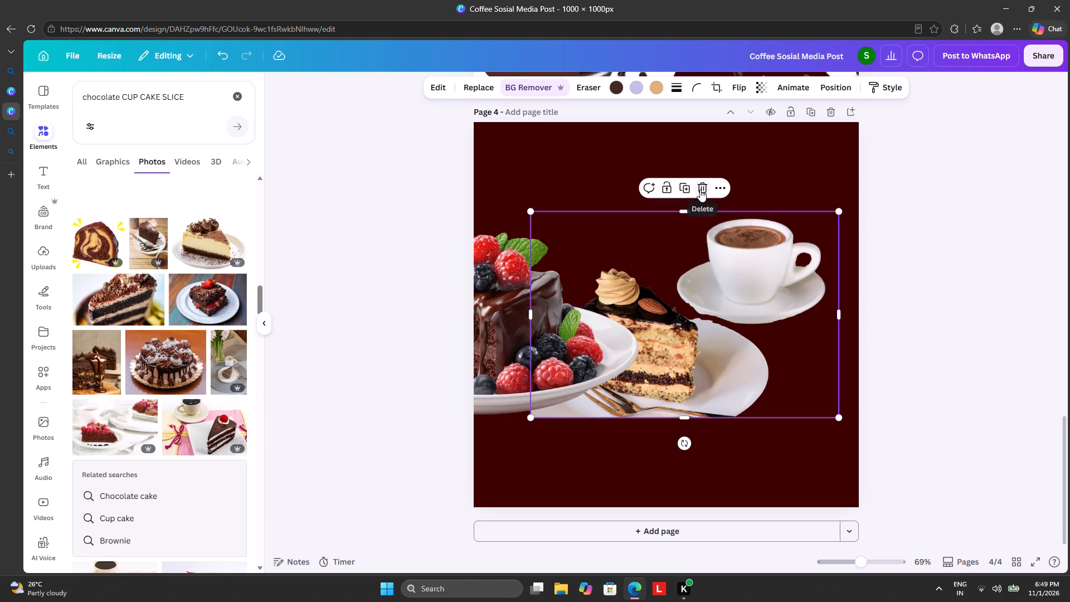
drag(526, 326, 698, 304)
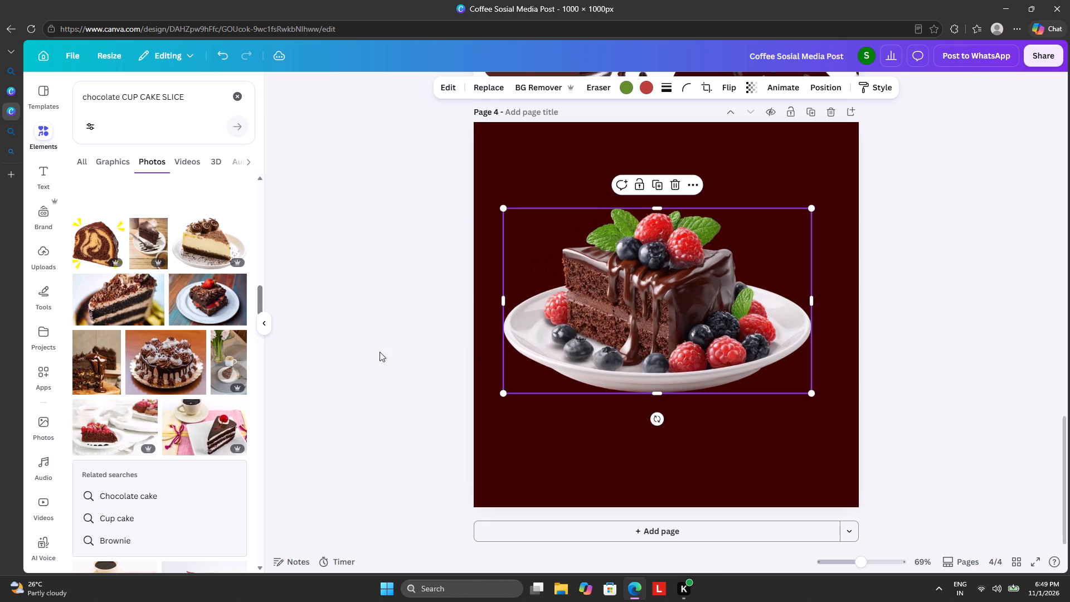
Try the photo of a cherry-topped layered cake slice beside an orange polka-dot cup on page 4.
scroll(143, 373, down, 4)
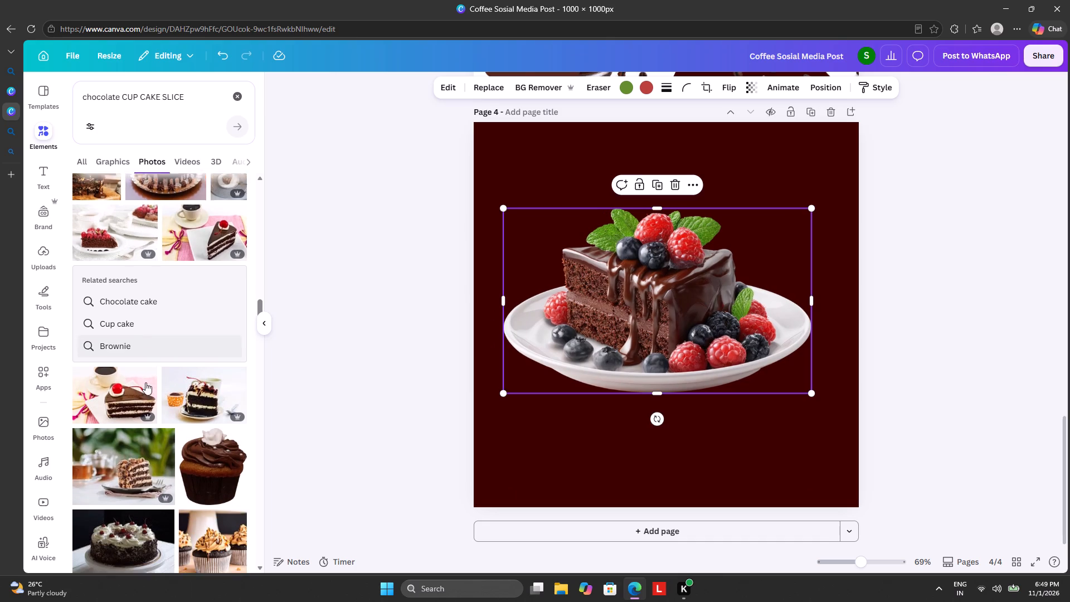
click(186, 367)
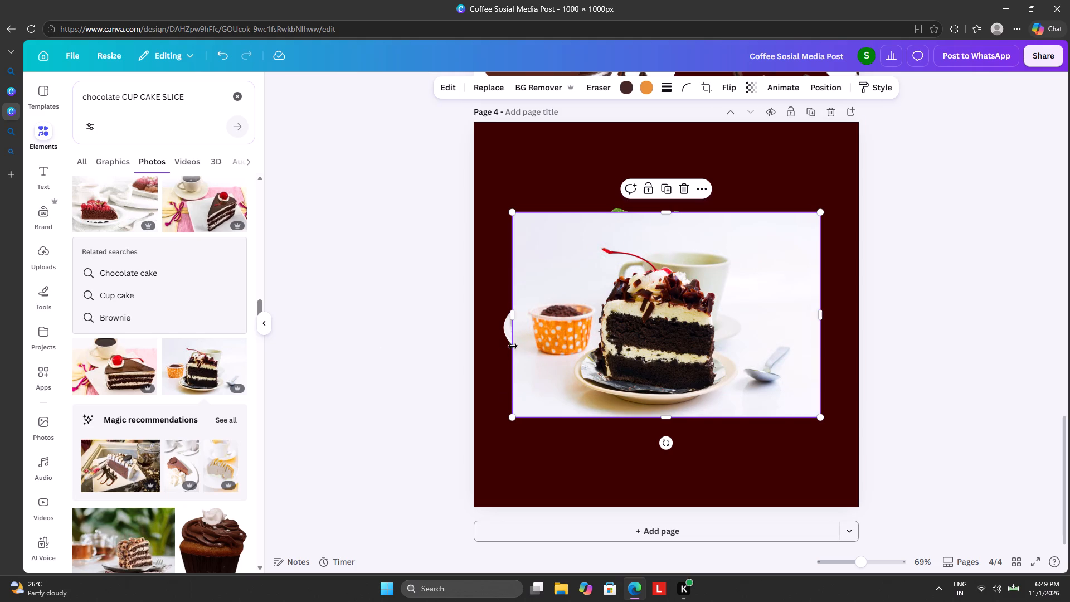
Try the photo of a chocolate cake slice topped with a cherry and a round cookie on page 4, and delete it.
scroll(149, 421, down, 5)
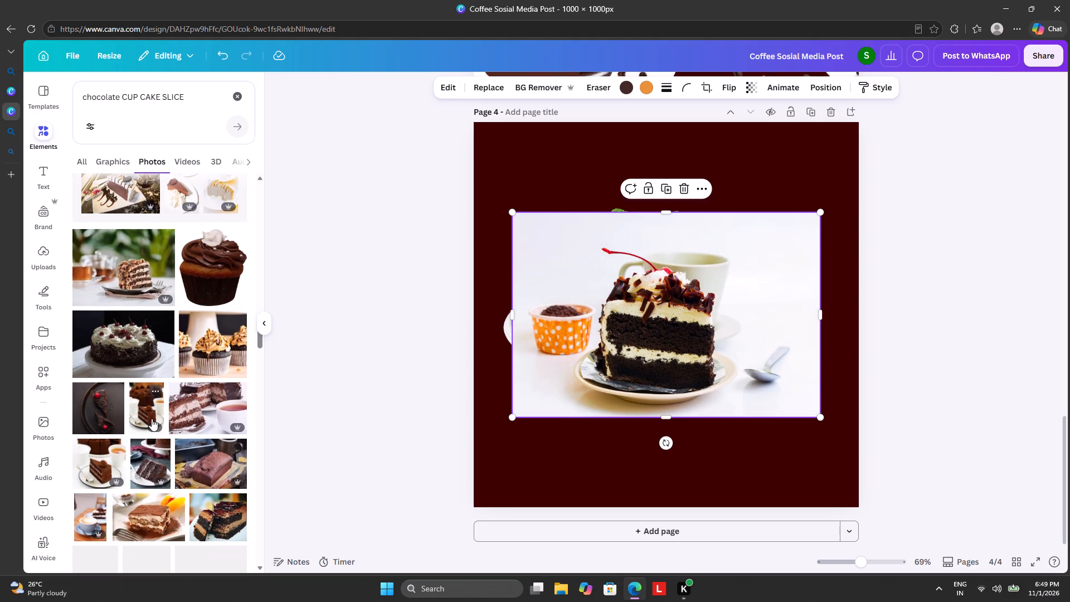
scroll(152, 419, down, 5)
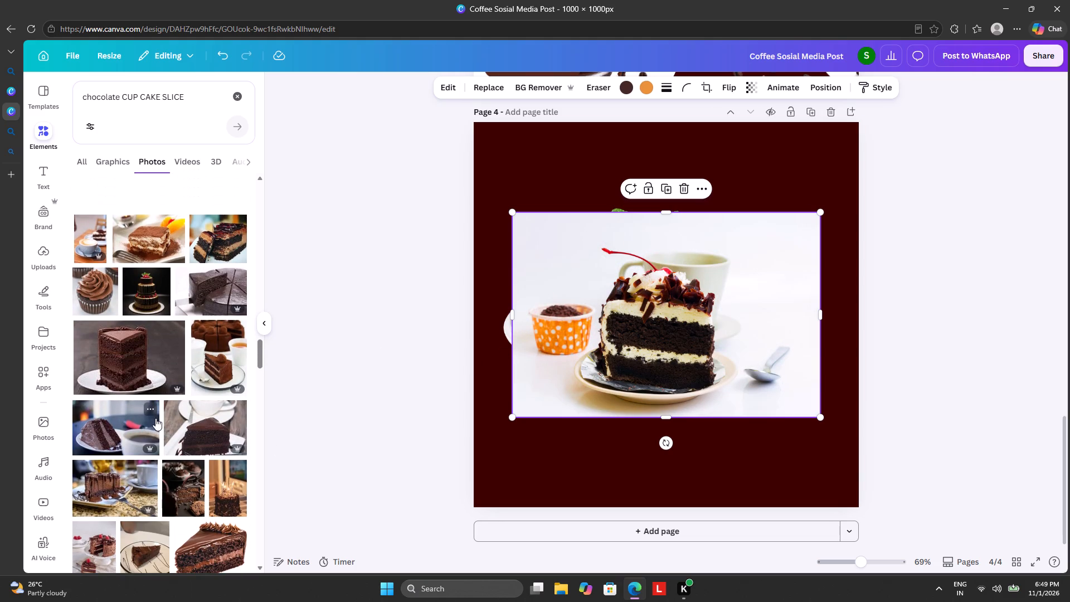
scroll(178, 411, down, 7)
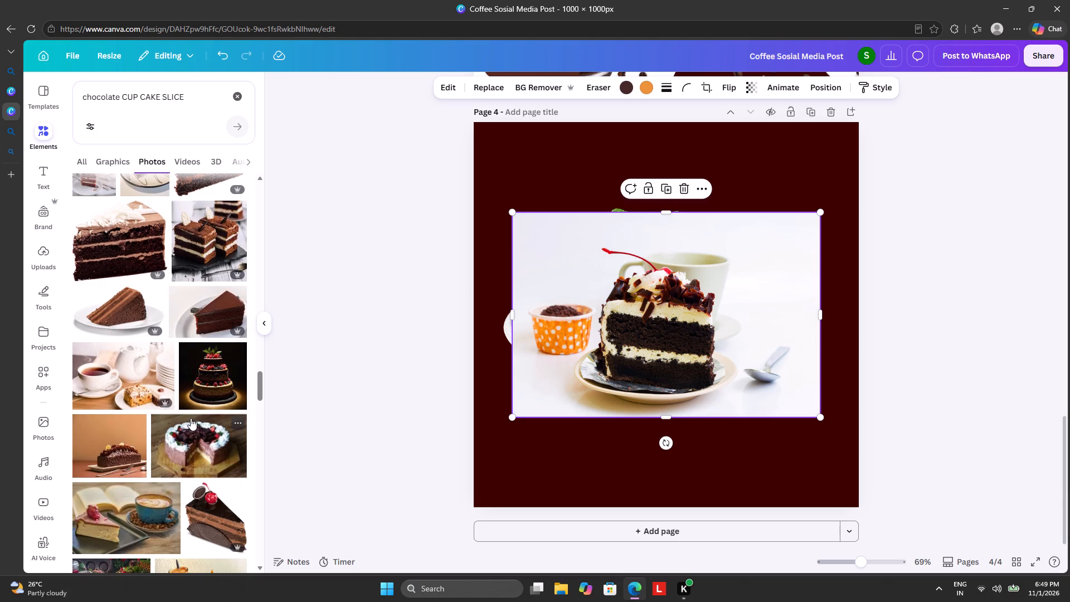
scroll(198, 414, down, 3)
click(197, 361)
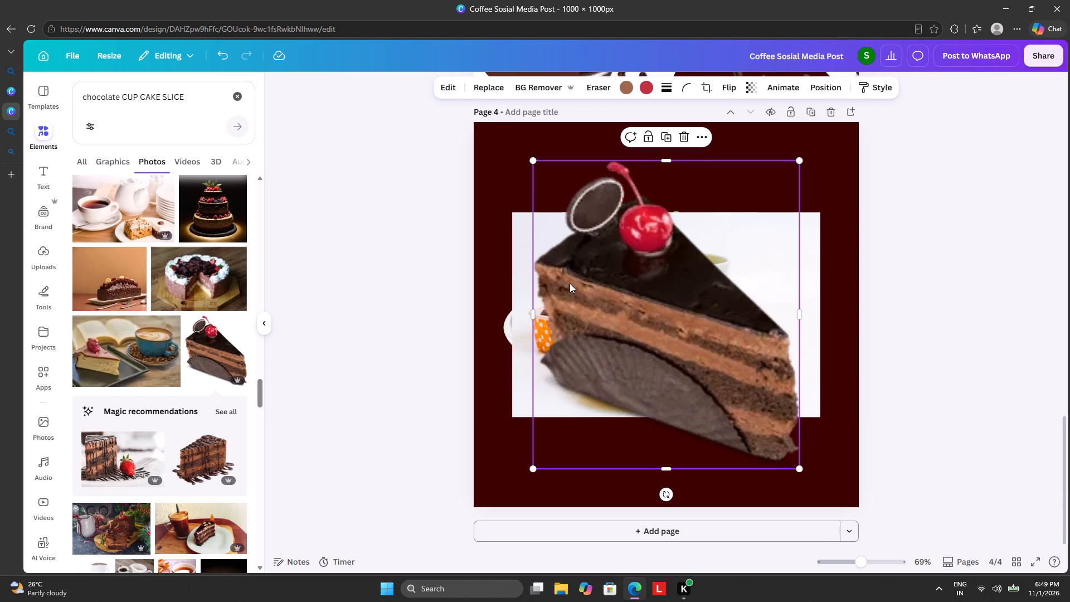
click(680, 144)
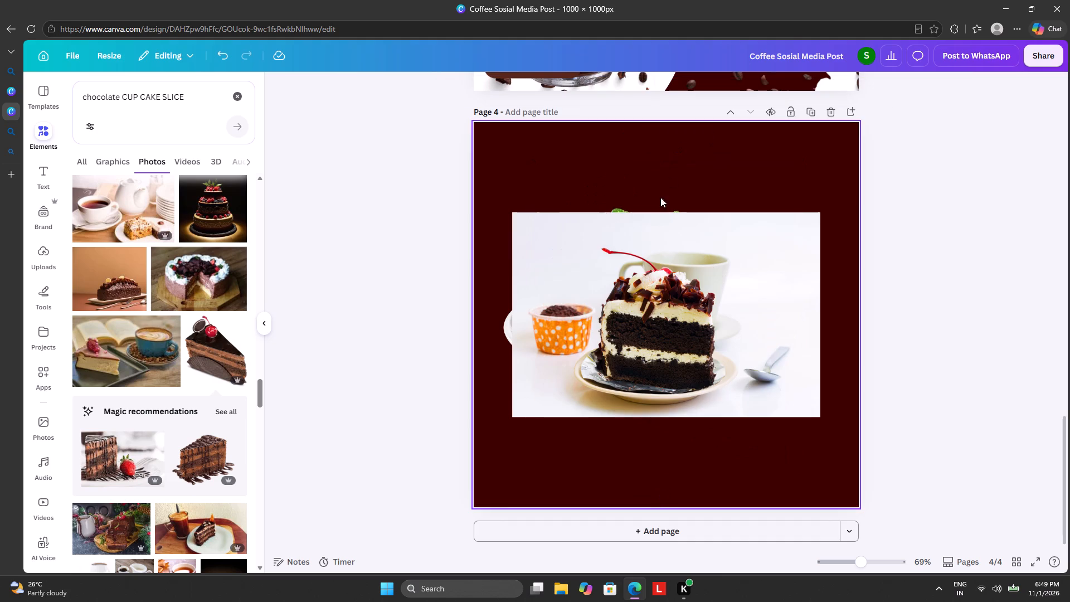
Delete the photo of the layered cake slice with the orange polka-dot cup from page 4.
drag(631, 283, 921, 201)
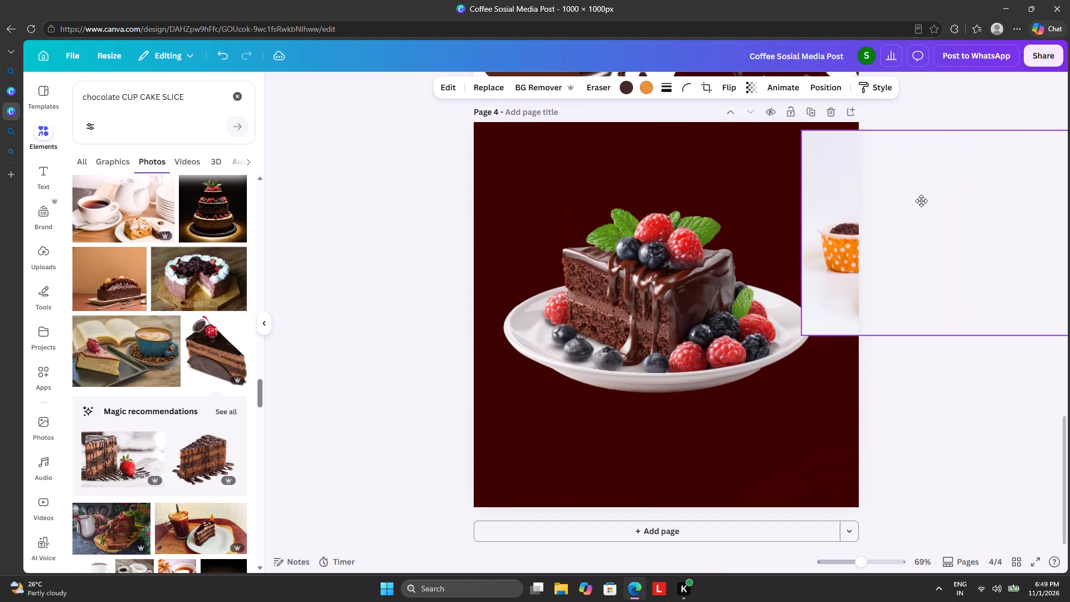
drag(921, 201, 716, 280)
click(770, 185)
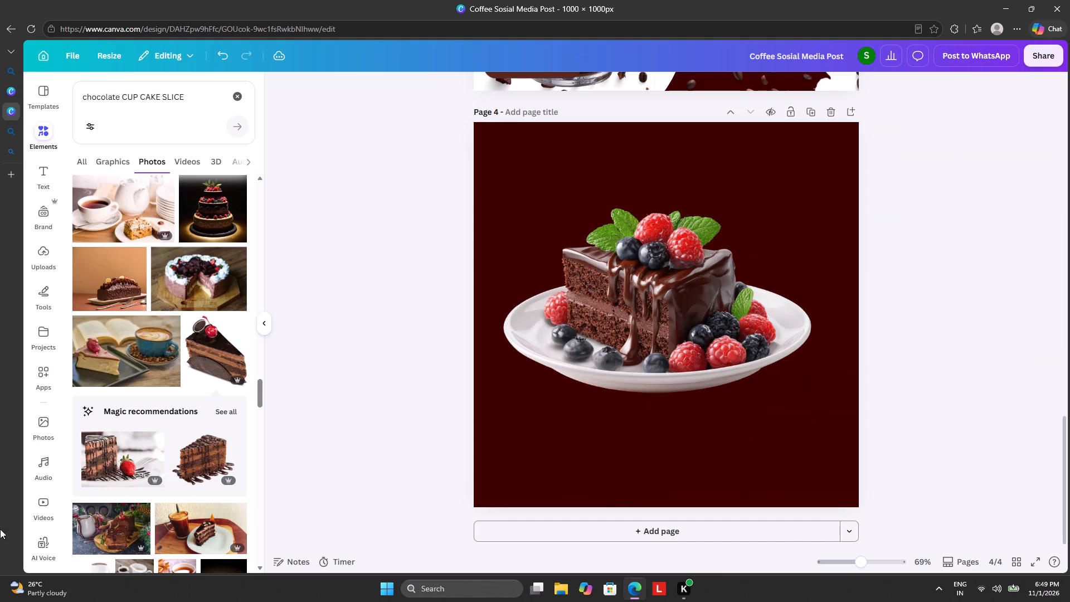
Examine further chocolate CUP CAKE SLICE photo results for a suitable cake image.
scroll(170, 412, down, 5)
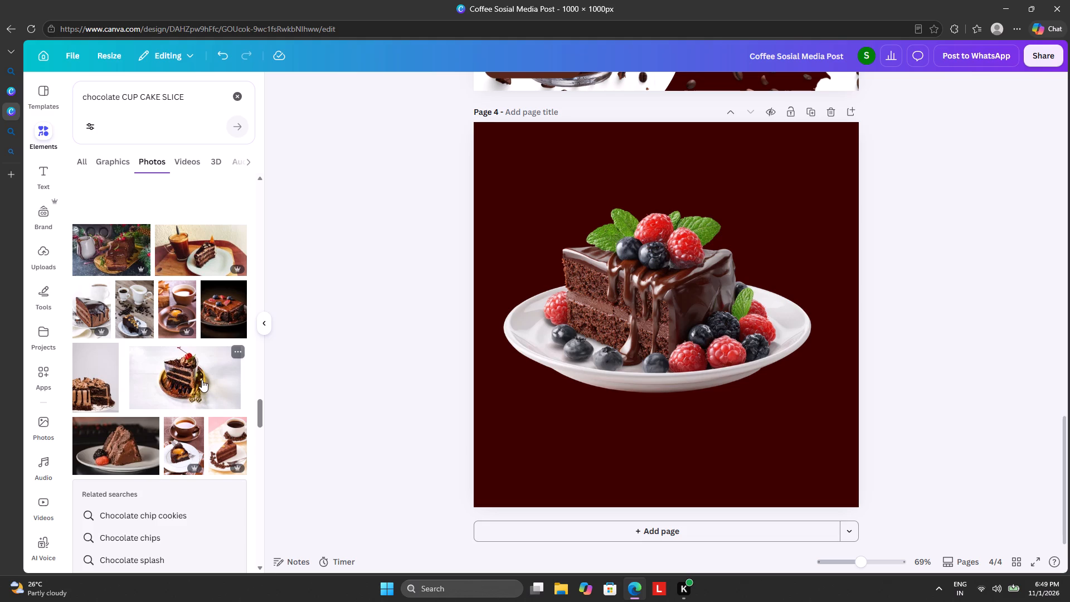
scroll(202, 380, down, 5)
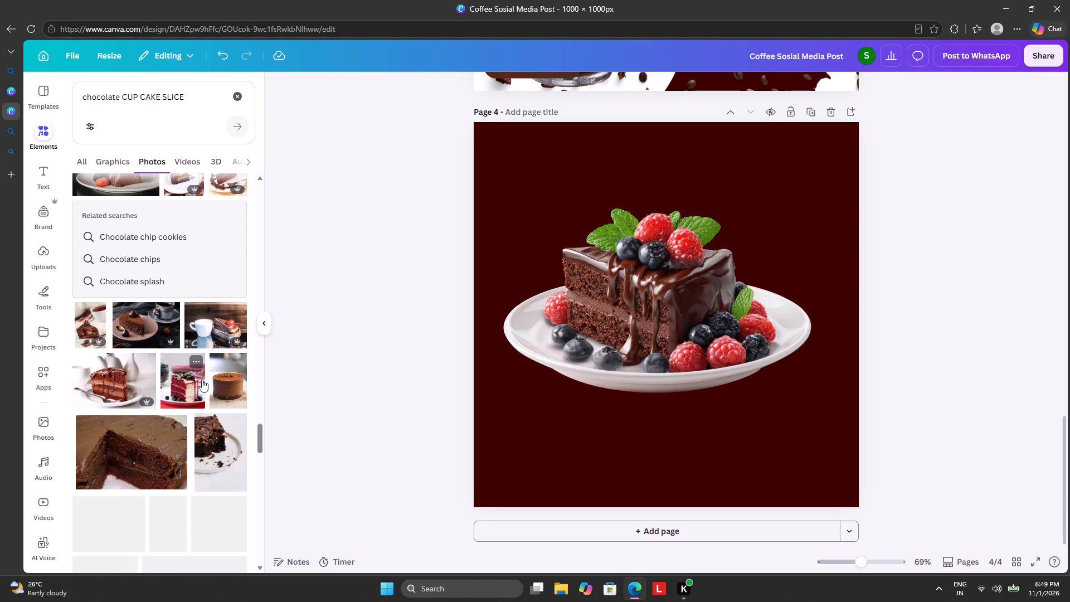
scroll(202, 380, down, 3)
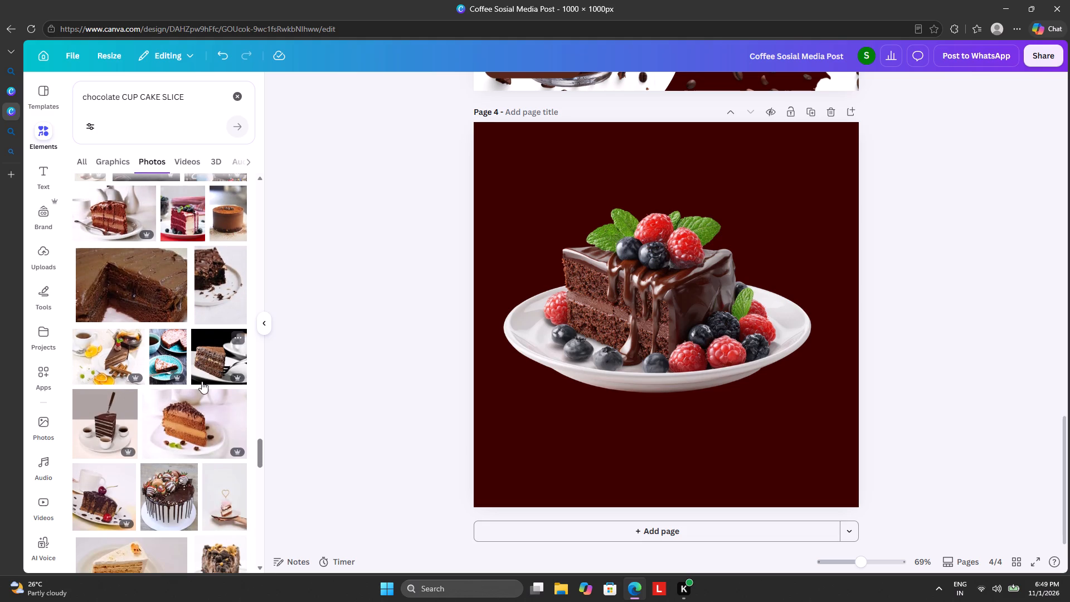
scroll(202, 381, down, 3)
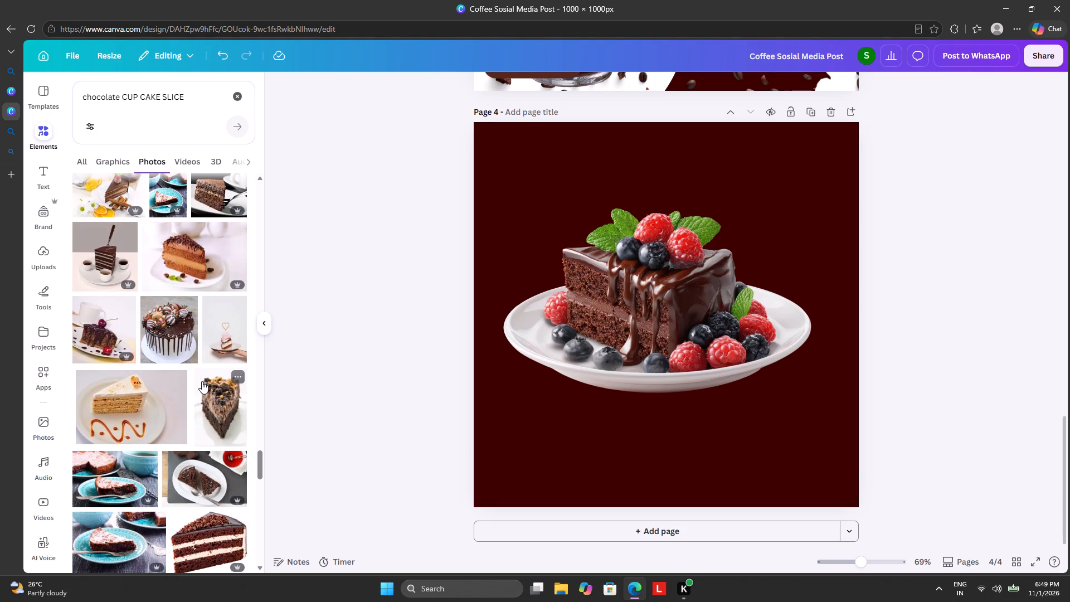
scroll(202, 381, down, 2)
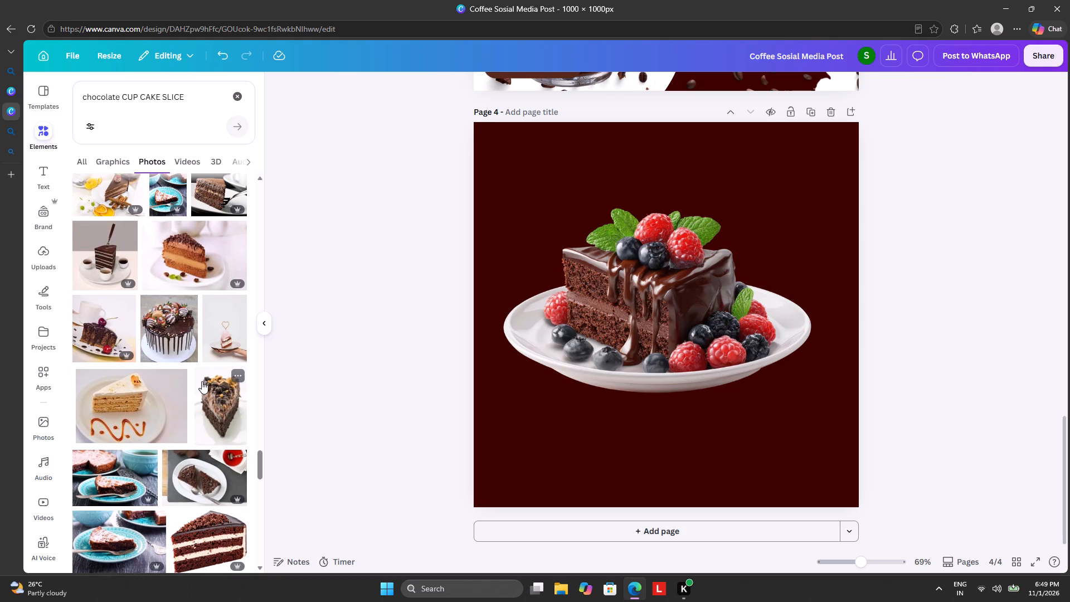
scroll(202, 381, down, 7)
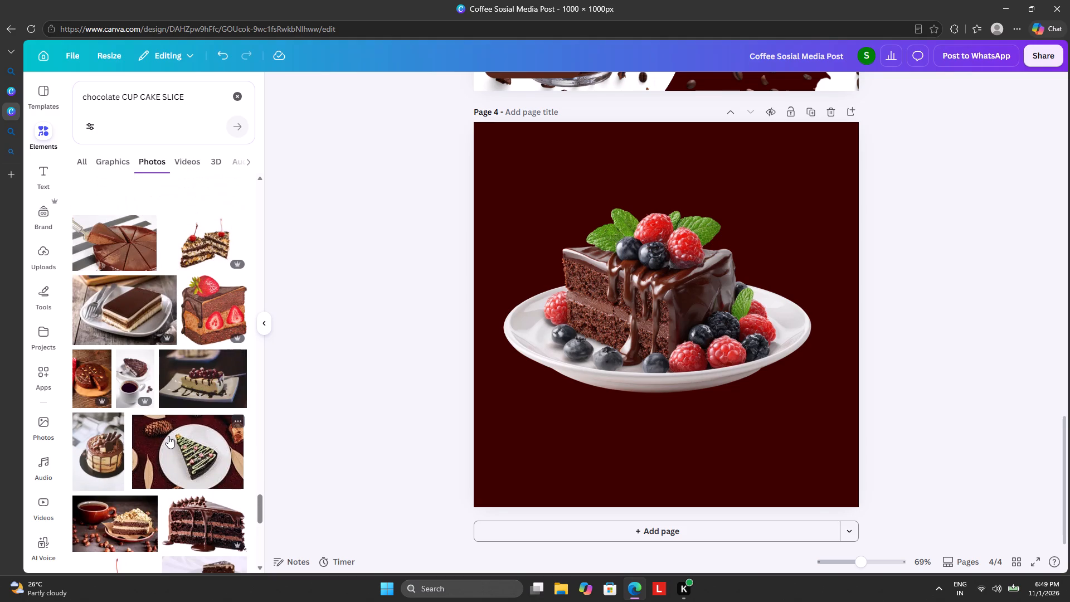
scroll(196, 425, down, 4)
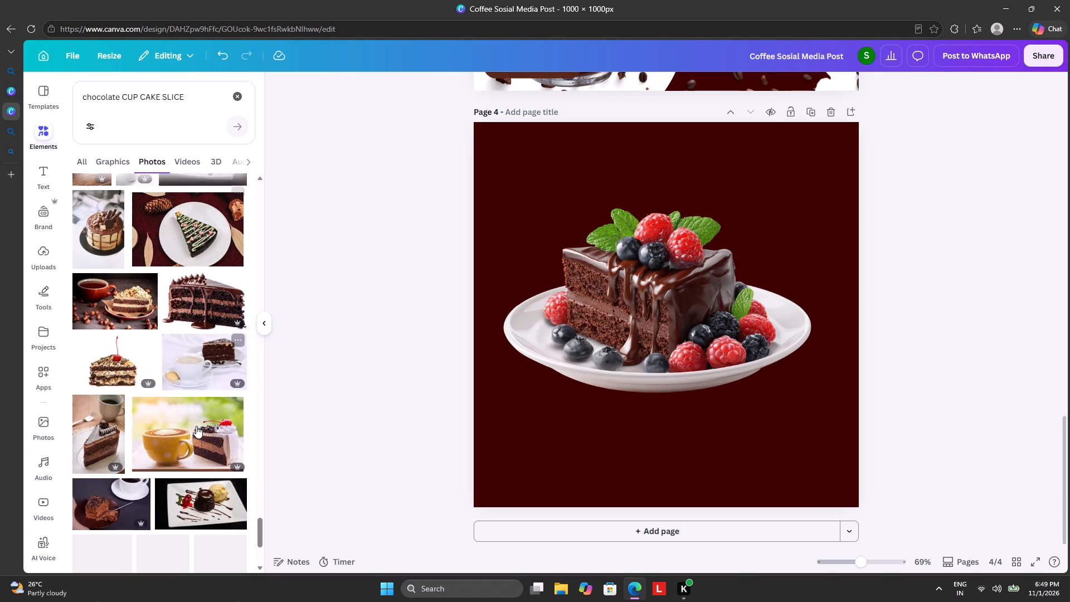
scroll(196, 421, down, 3)
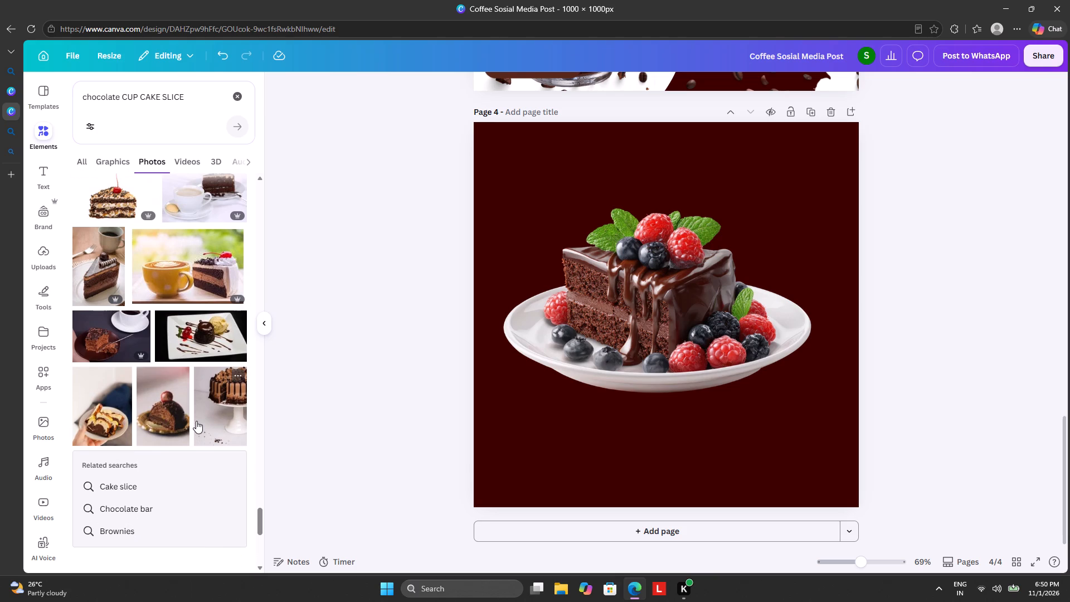
scroll(190, 421, down, 3)
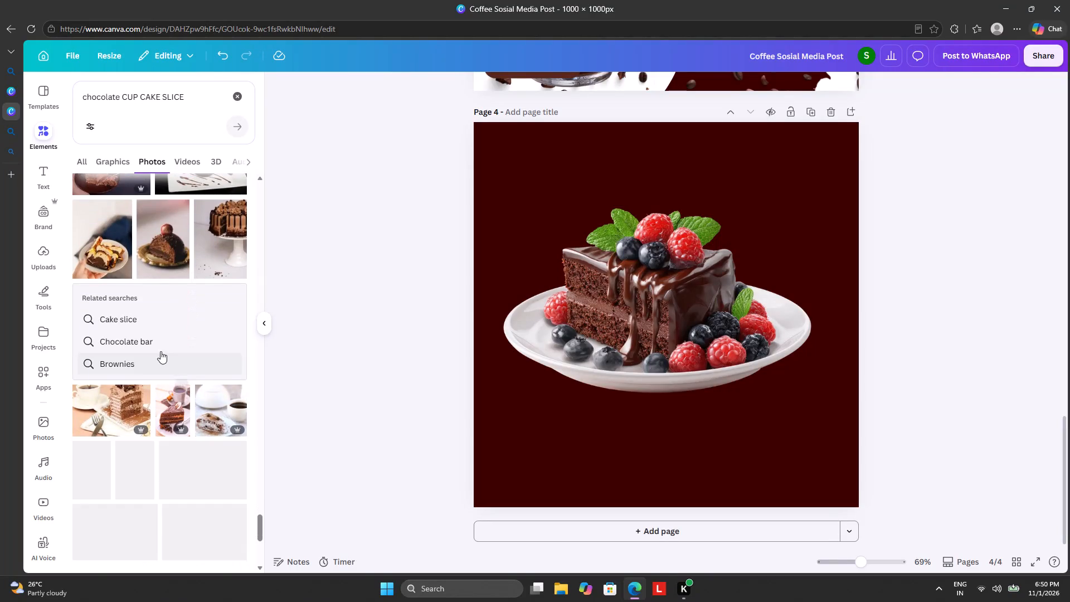
Search photos for the related term Cake slice and add the close-up of a dark layered chocolate cake cut with a fork.
click(162, 326)
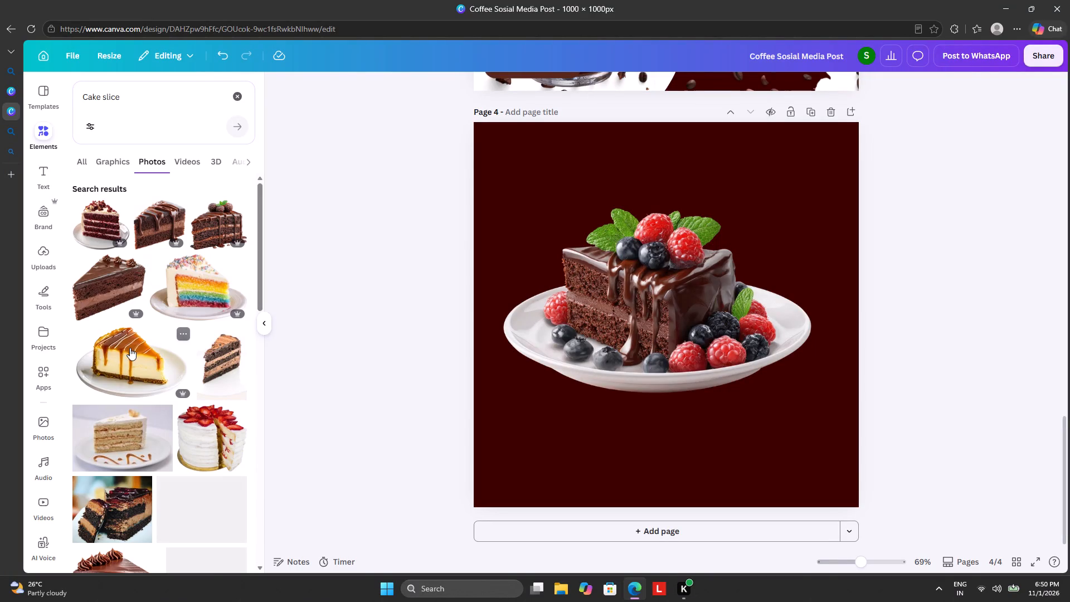
click(101, 506)
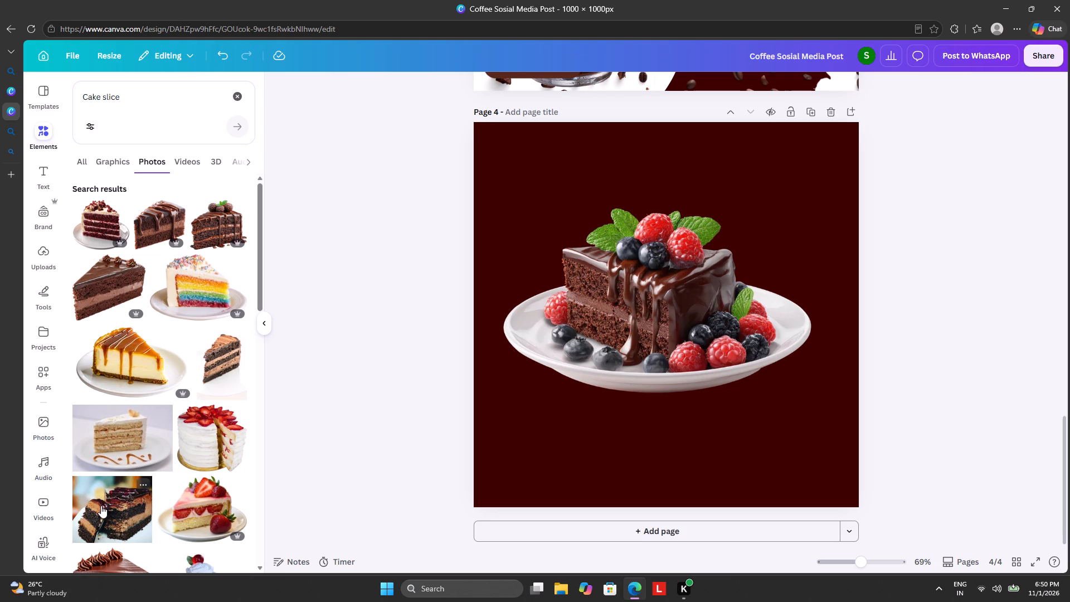
Browse further Cake slice photos and add the chocolate cake slice on a white plate with a fork, shifted up off the underlying photo.
scroll(121, 457, down, 3)
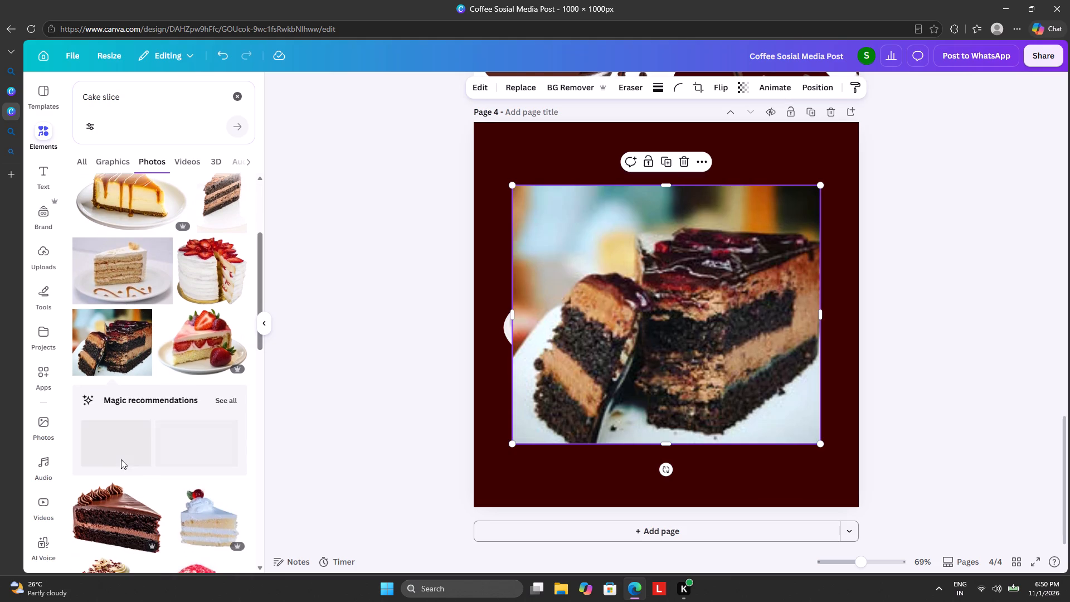
scroll(121, 459, down, 8)
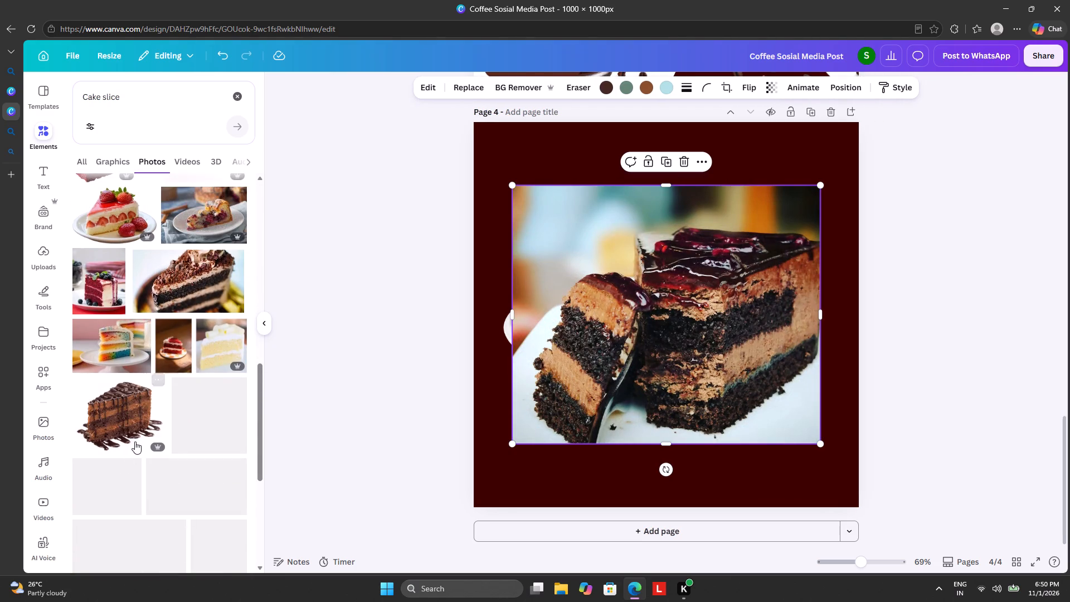
scroll(188, 420, down, 3)
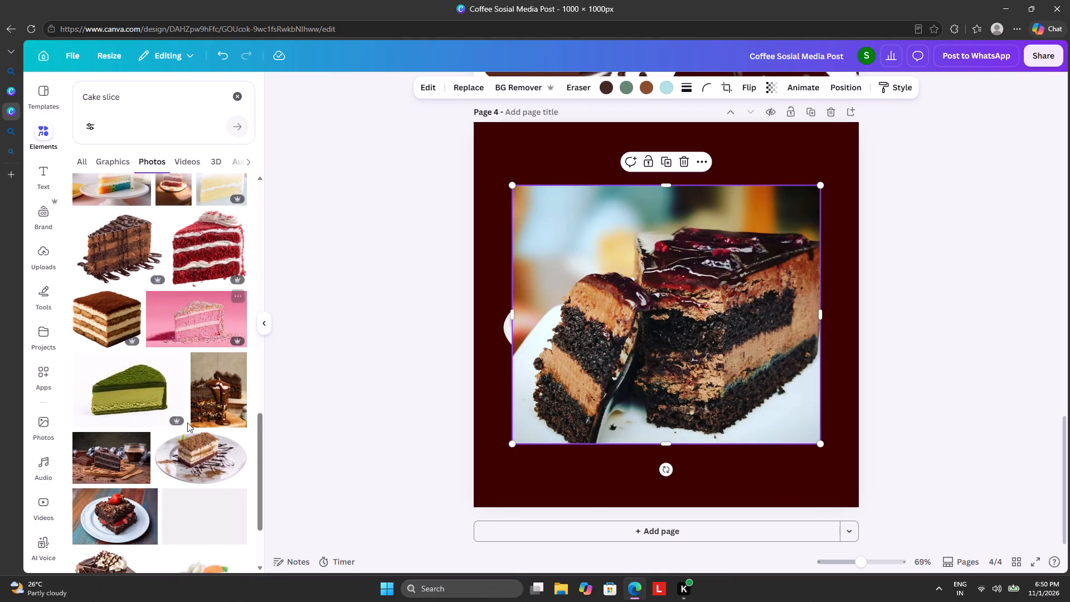
scroll(186, 436, down, 2)
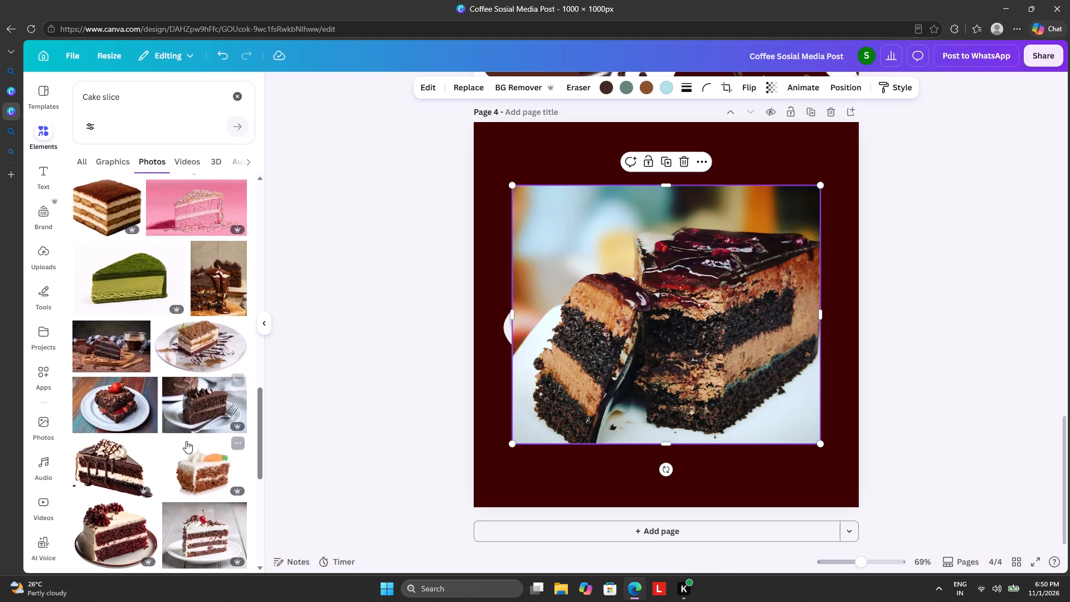
click(181, 396)
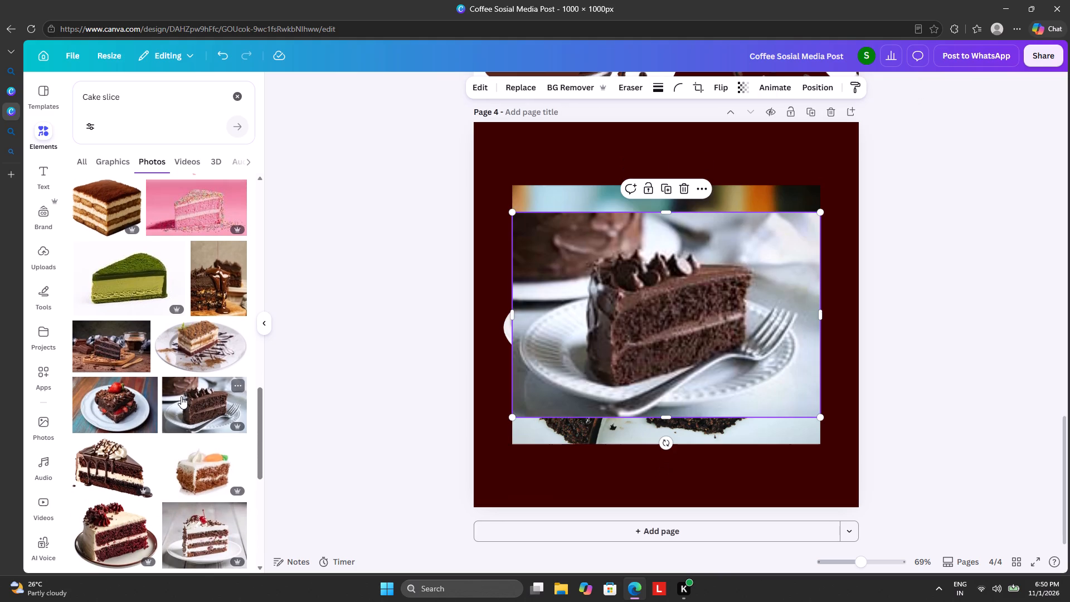
drag(625, 305, 609, 238)
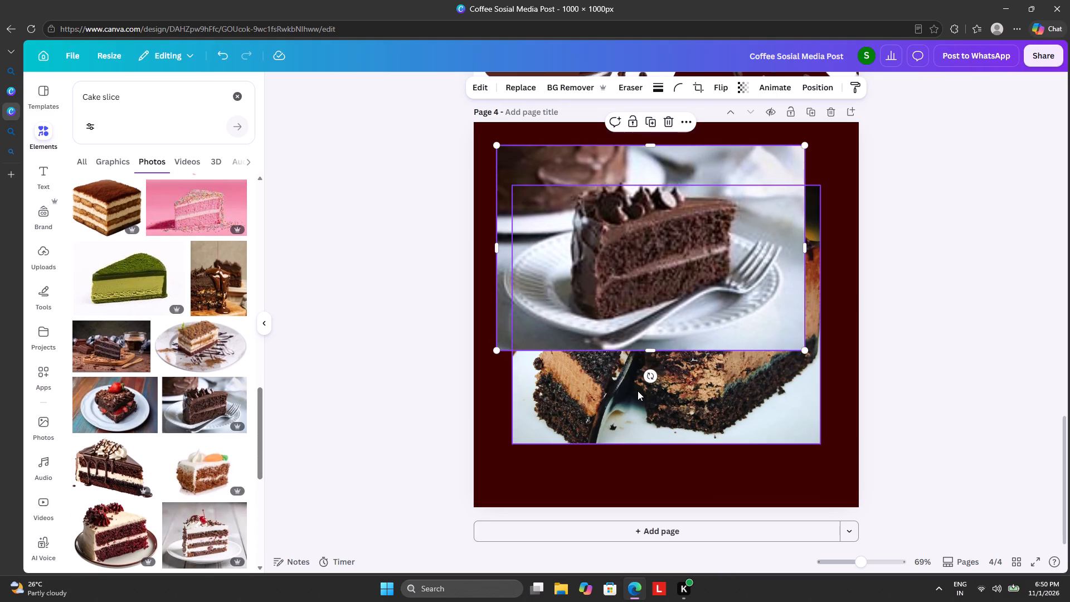
Delete the close-up layered cake photo and the berry-topped cake plate image from page 4.
click(638, 391)
click(678, 158)
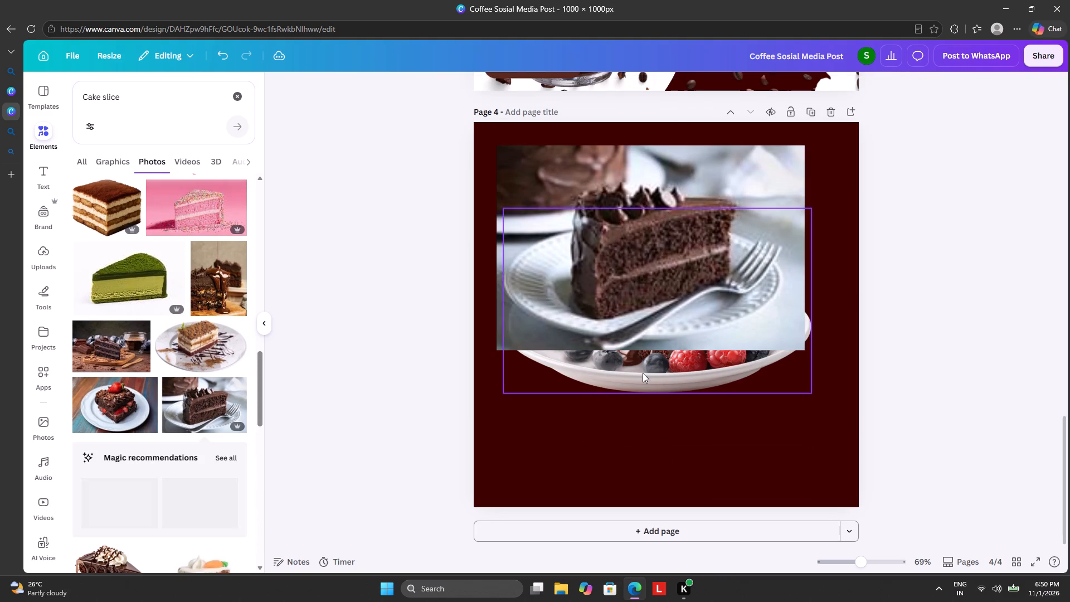
click(643, 373)
click(678, 180)
Move the remaining cake slice photo to the middle of page 4 and remove its background.
drag(668, 254, 701, 318)
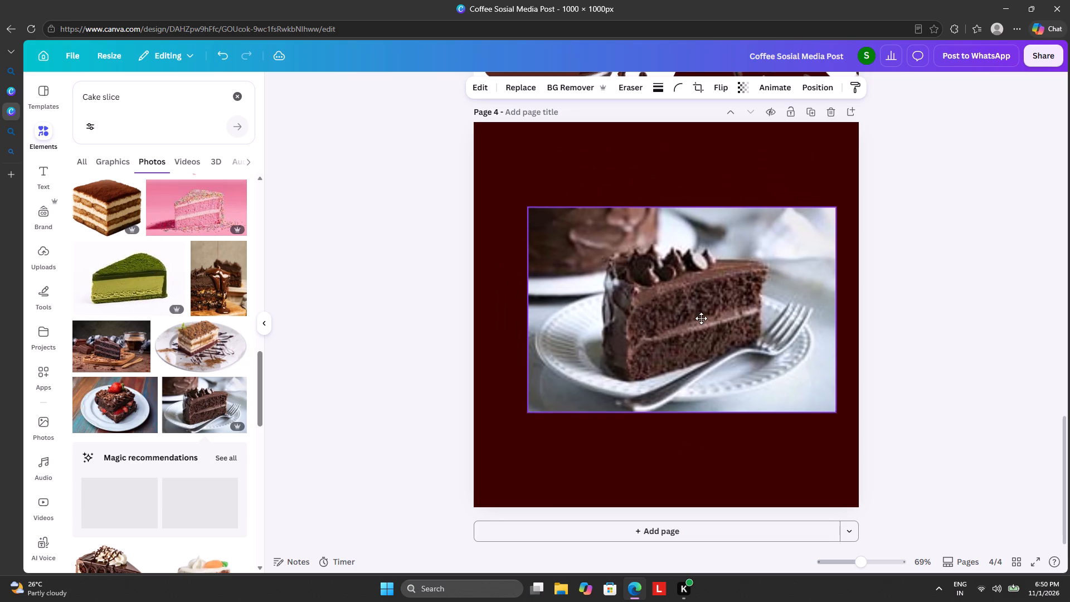
drag(701, 318, 701, 319)
scroll(192, 436, down, 3)
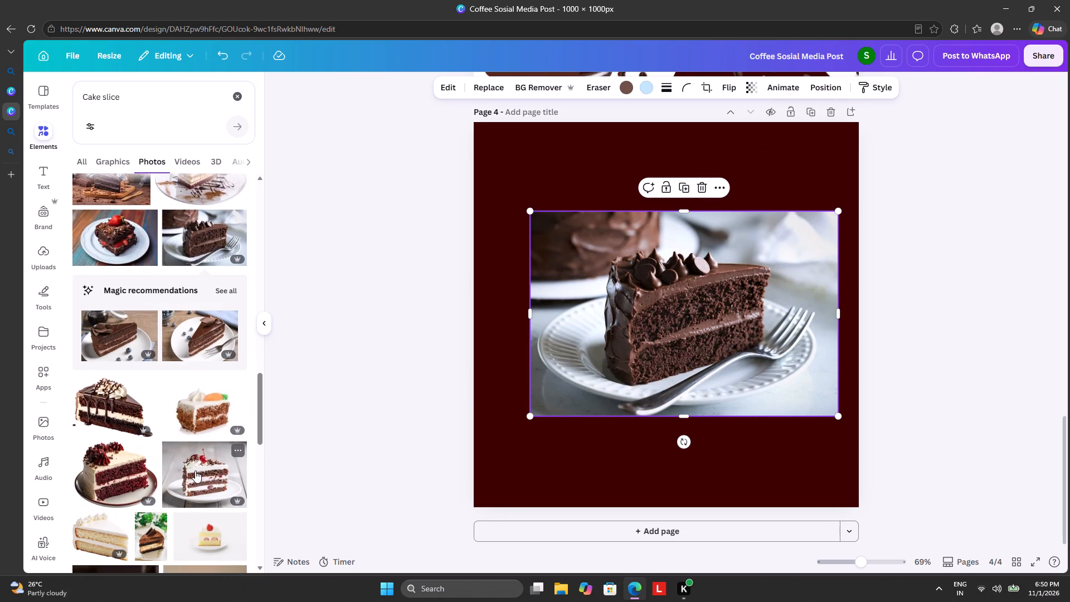
scroll(195, 470, down, 7)
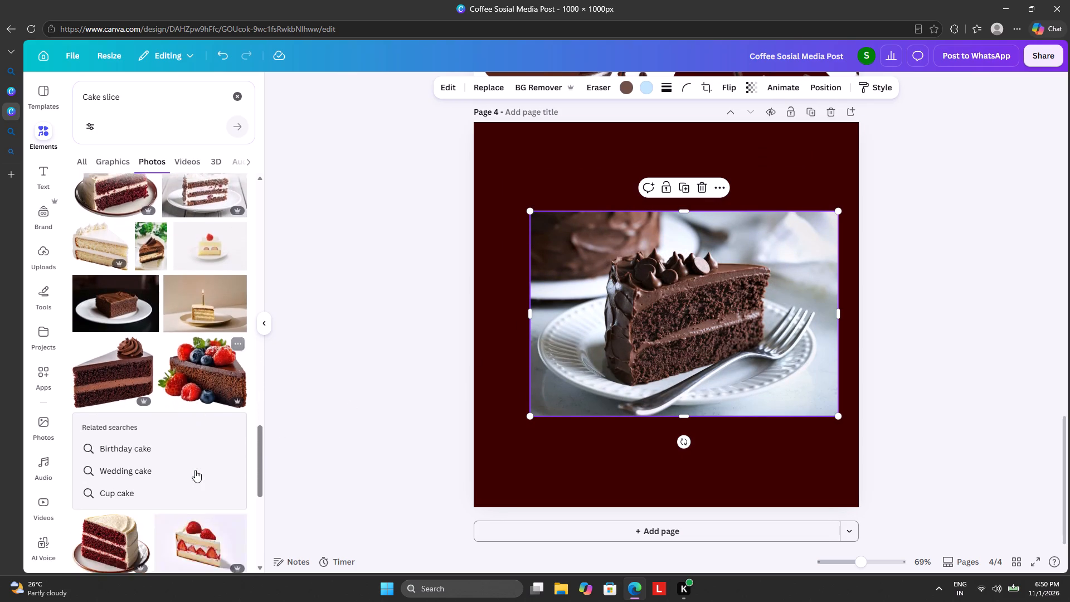
scroll(195, 470, down, 5)
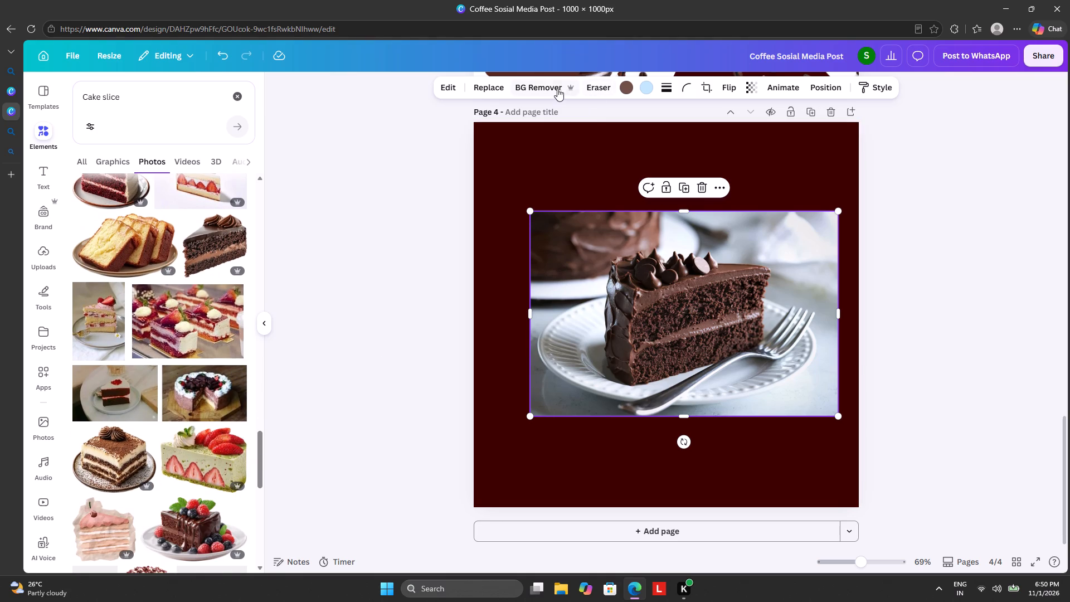
click(542, 88)
scroll(192, 378, down, 4)
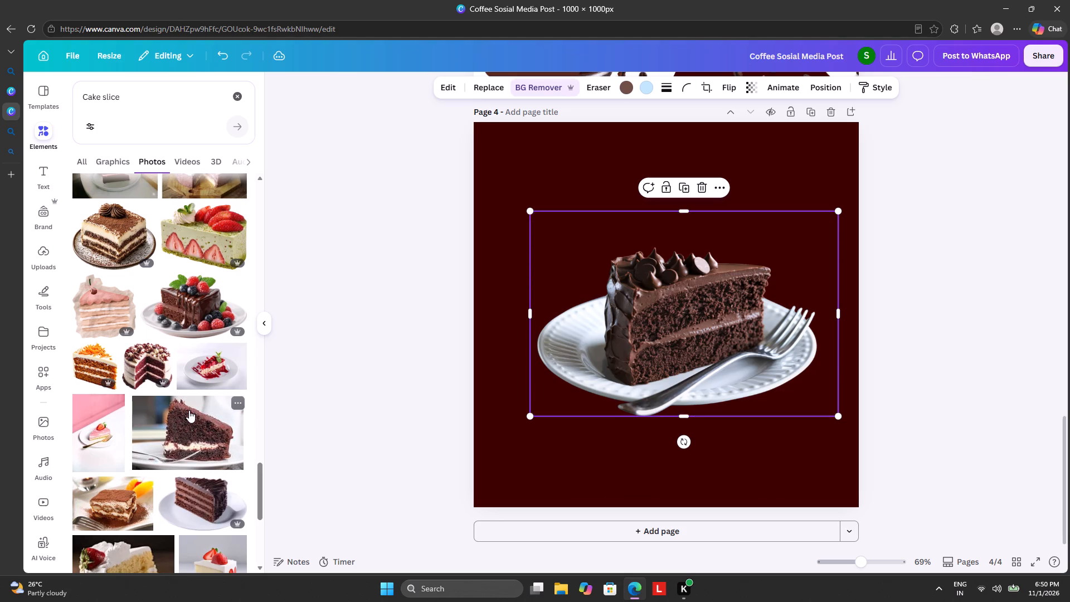
Enlarge the cake slice cutout until the plate nearly spans the page width, and reposition it within the page.
drag(532, 416, 435, 480)
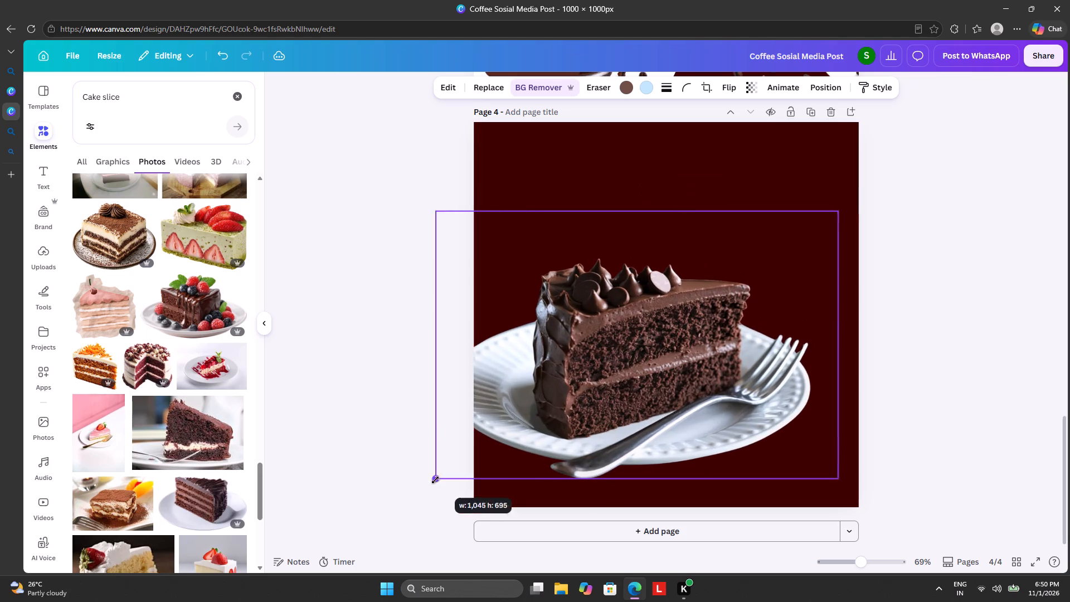
drag(435, 480, 427, 479)
drag(597, 382, 628, 366)
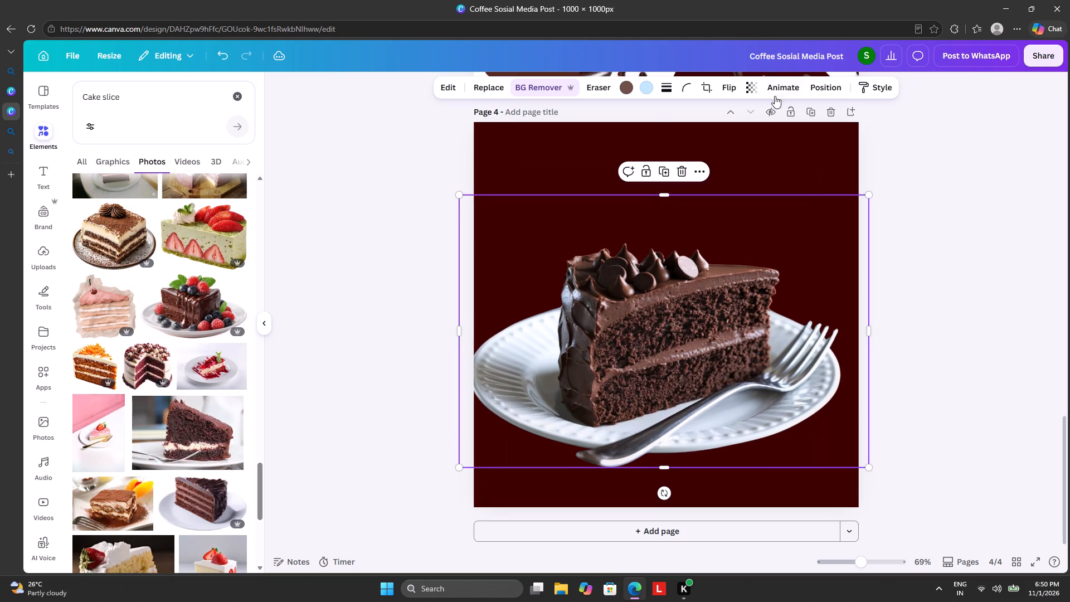
Apply a Drop shadow to the cake slice image.
click(445, 87)
scroll(177, 334, down, 11)
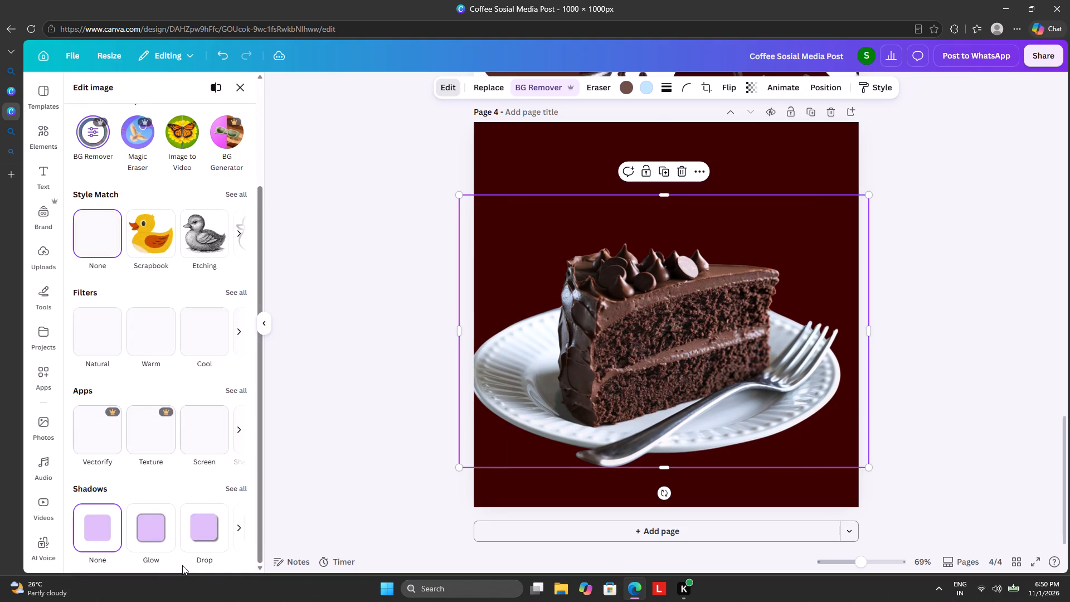
click(216, 521)
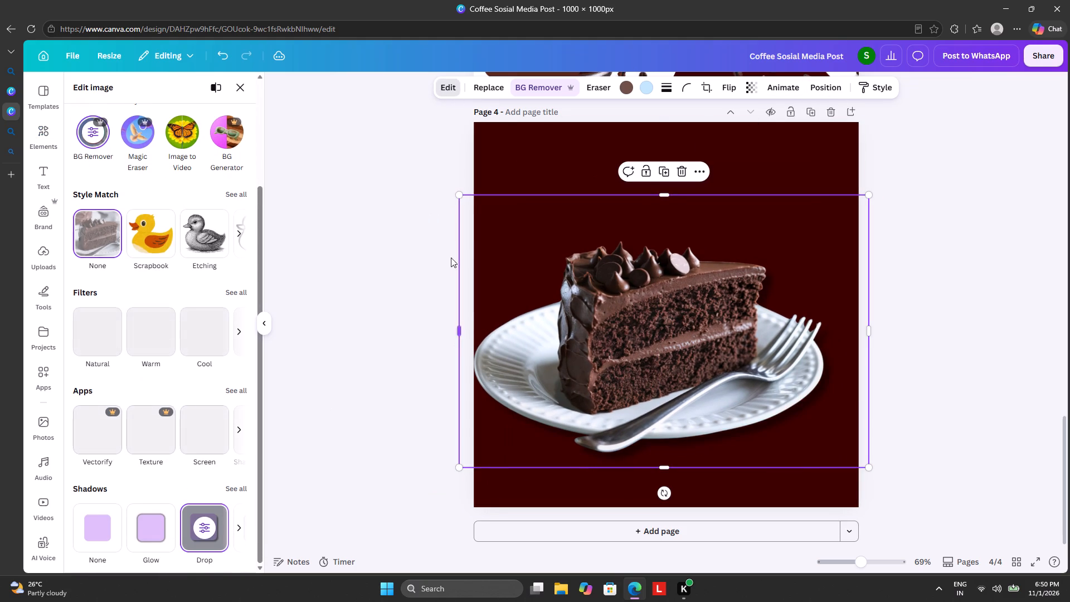
Reduce the cake slice image and centre it horizontally in the lower part of page 4.
drag(460, 198, 548, 233)
drag(653, 320, 617, 324)
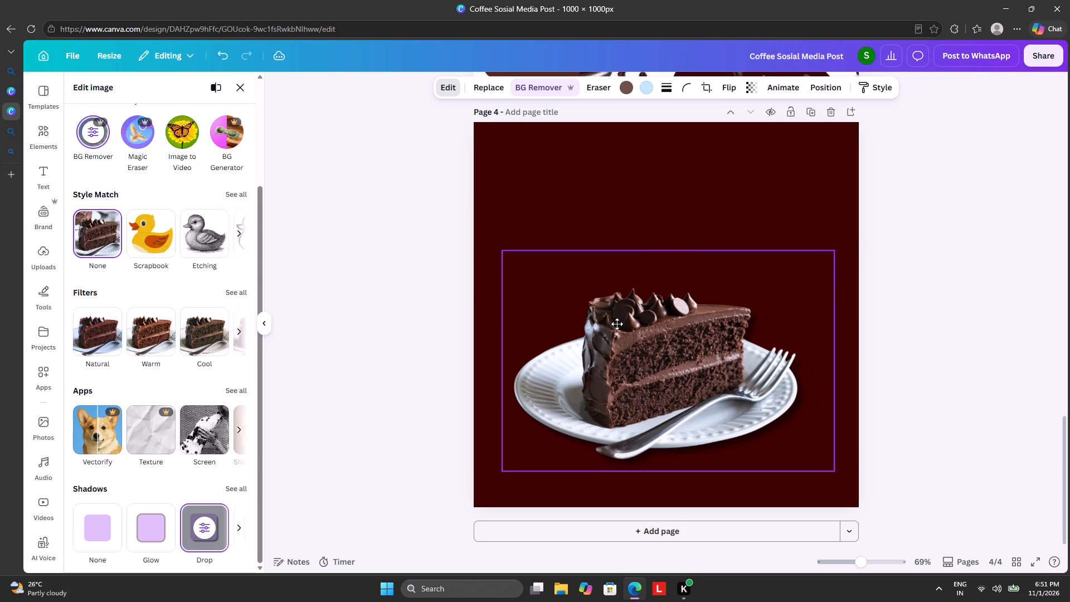
drag(617, 324, 614, 305)
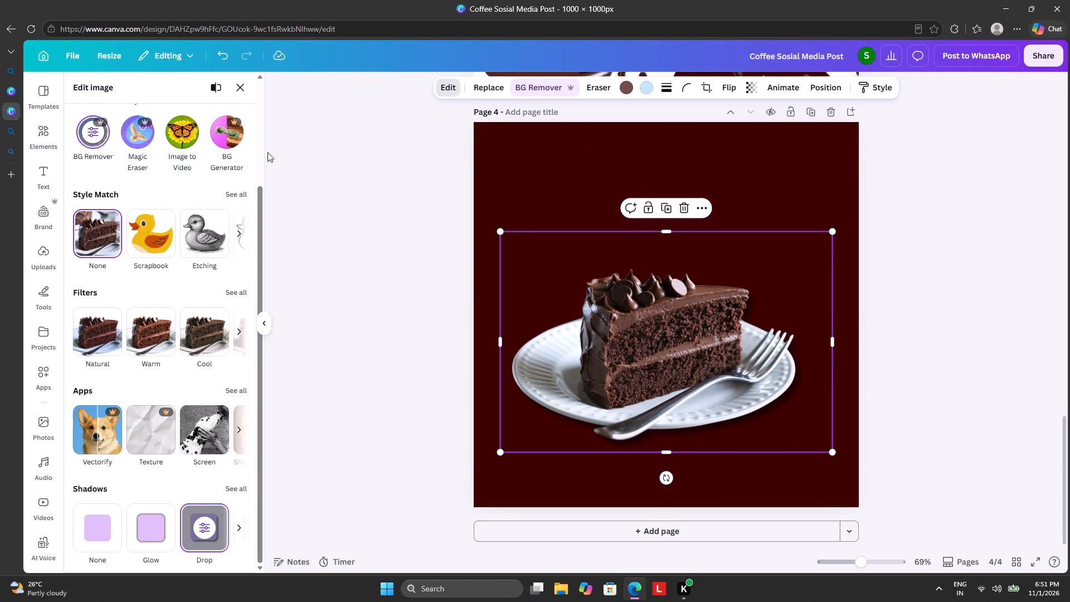
Search elements for GLOW, add the soft yellow ring-like glow graphic, enlarge it to about page width and place it over the cake.
click(51, 136)
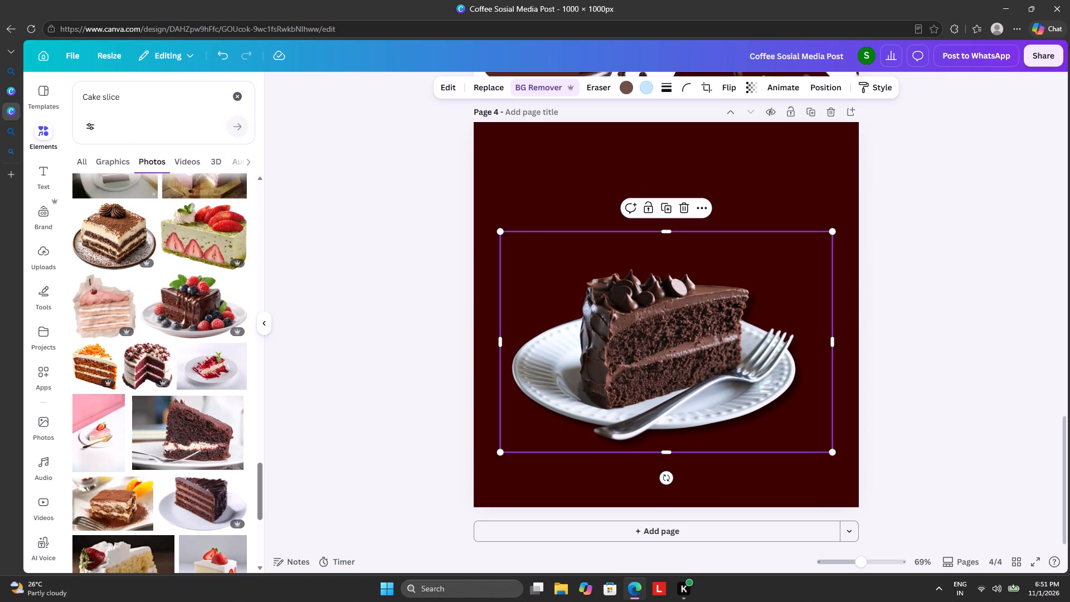
click(241, 99)
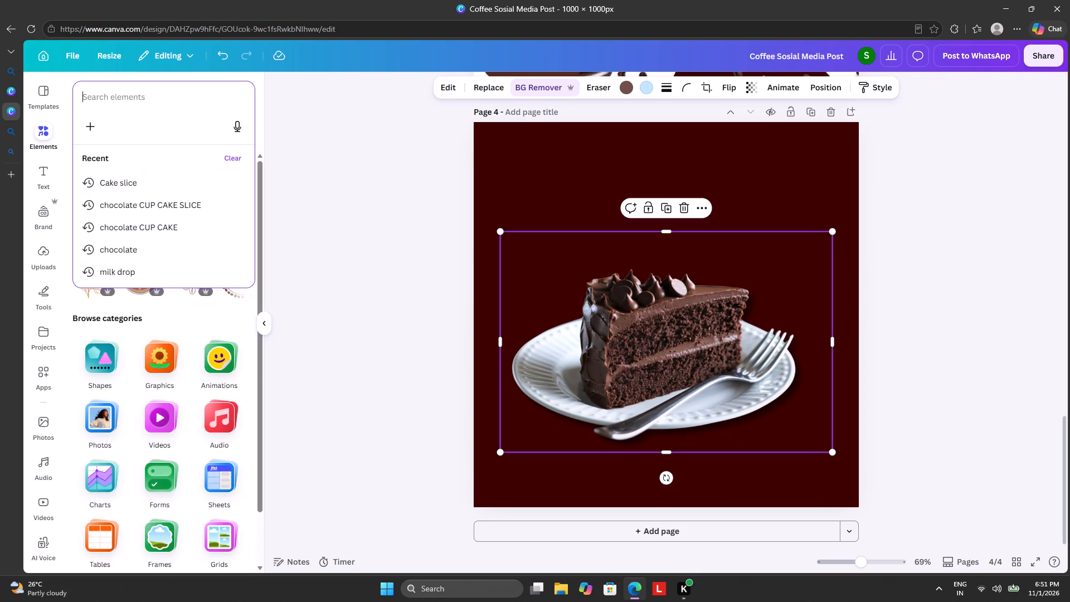
text(GLOW)
key(Return)
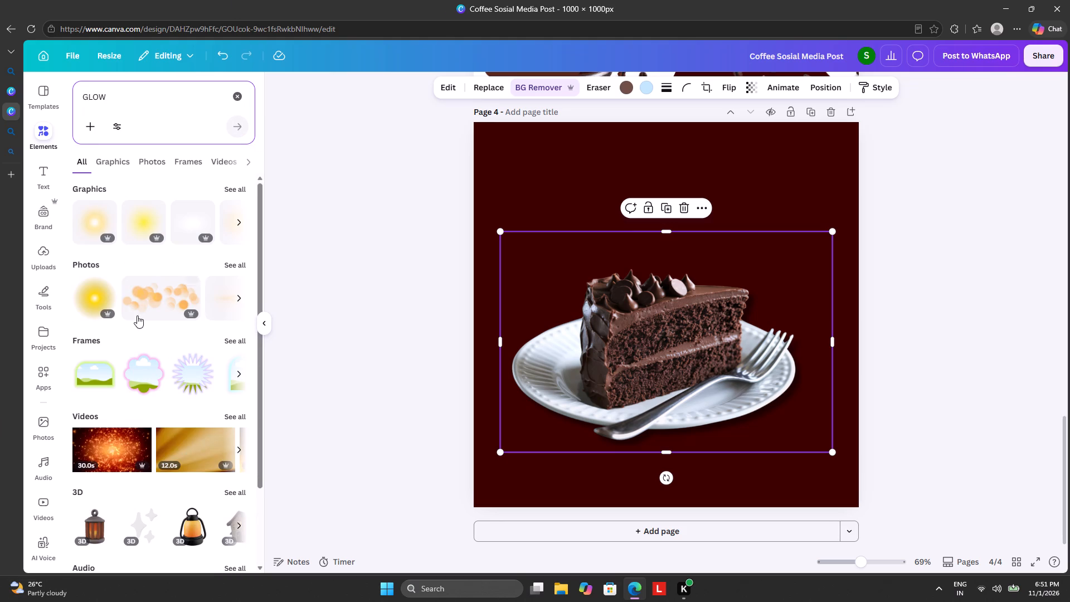
click(96, 226)
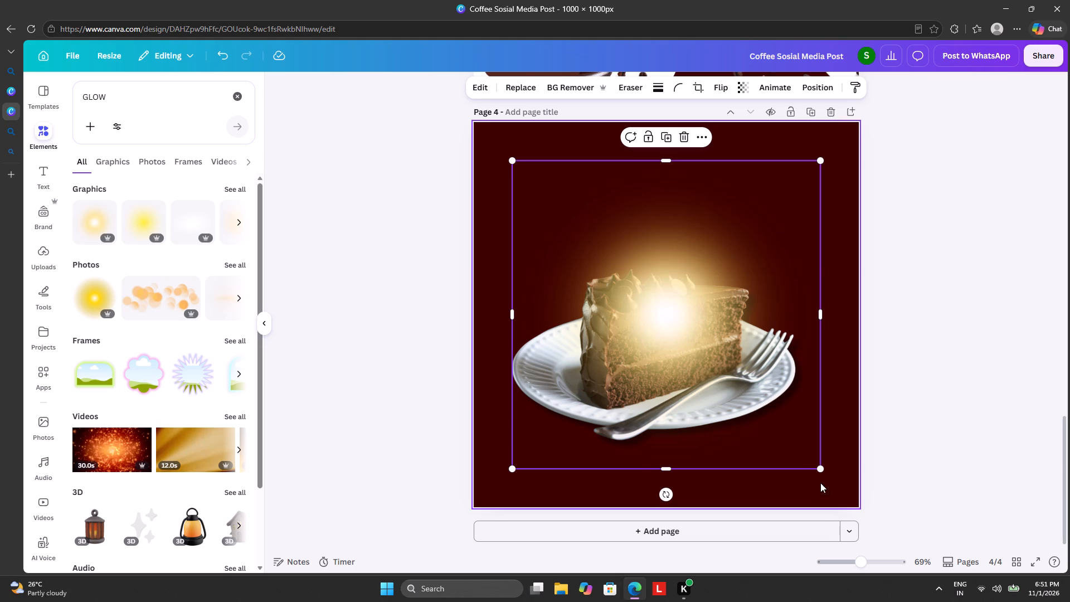
drag(817, 468, 942, 487)
drag(847, 454, 779, 440)
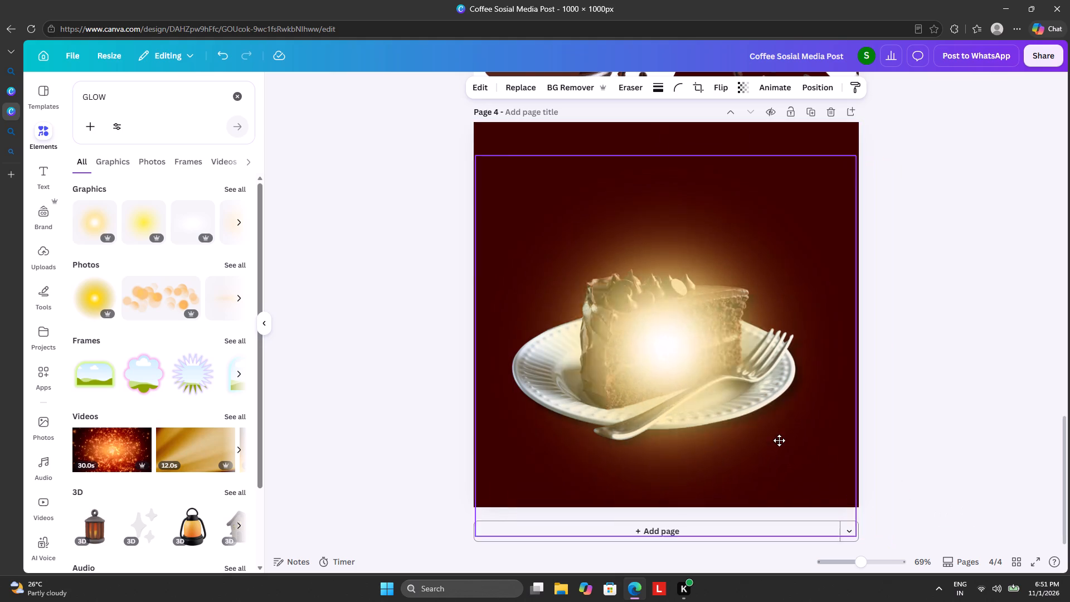
drag(779, 440, 789, 448)
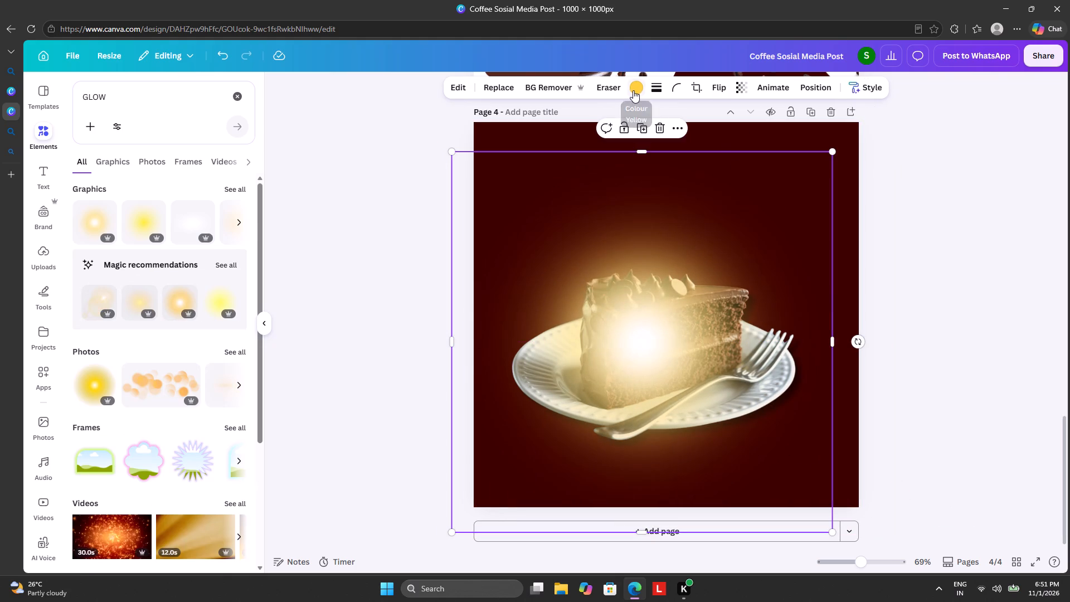
Recolour the glow to white and place its layer behind the cake slice.
click(634, 90)
click(244, 433)
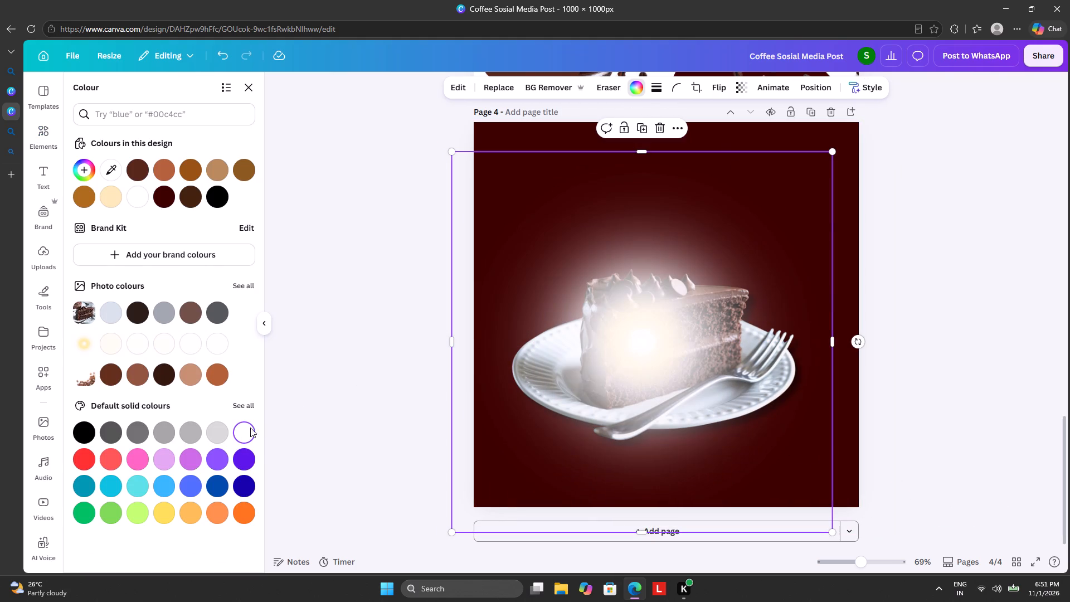
click(818, 84)
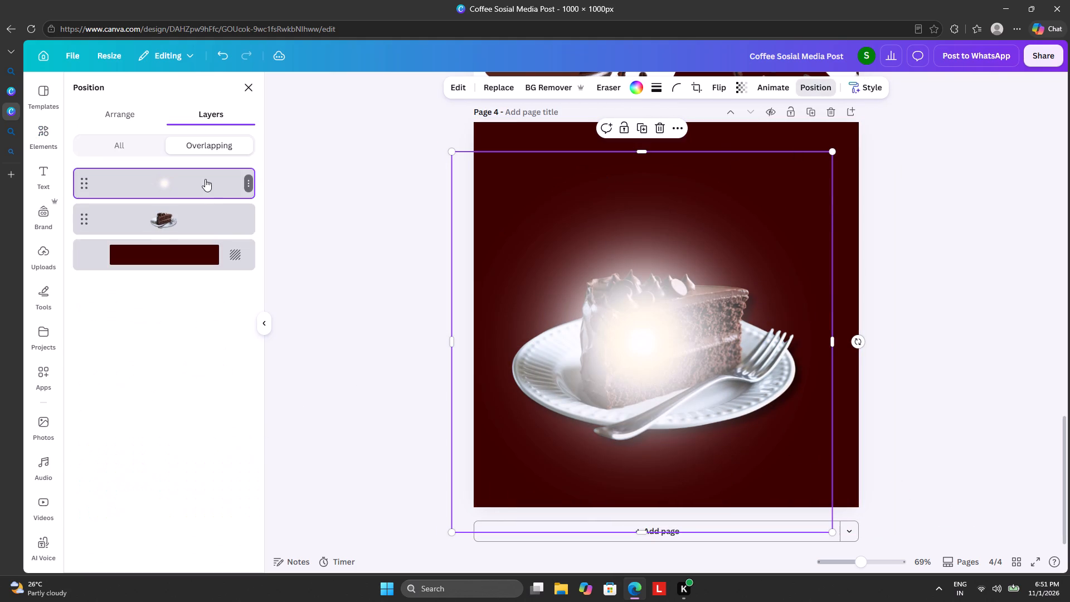
drag(205, 179, 210, 235)
Shift the cake slice slightly up and left over the glow and shrink it very slightly.
drag(532, 236, 527, 229)
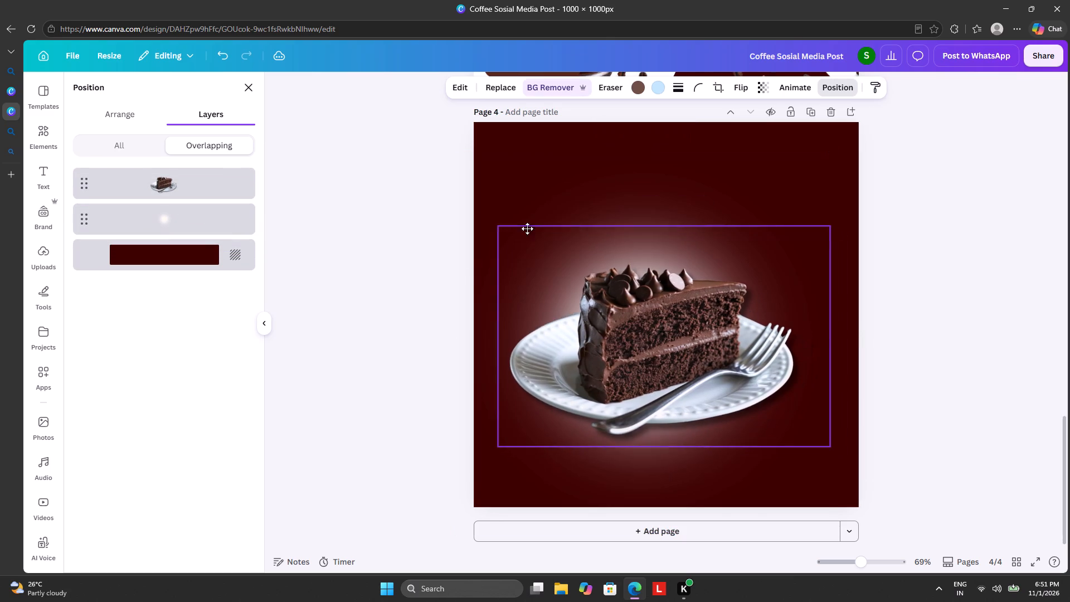
drag(527, 229, 523, 229)
click(495, 225)
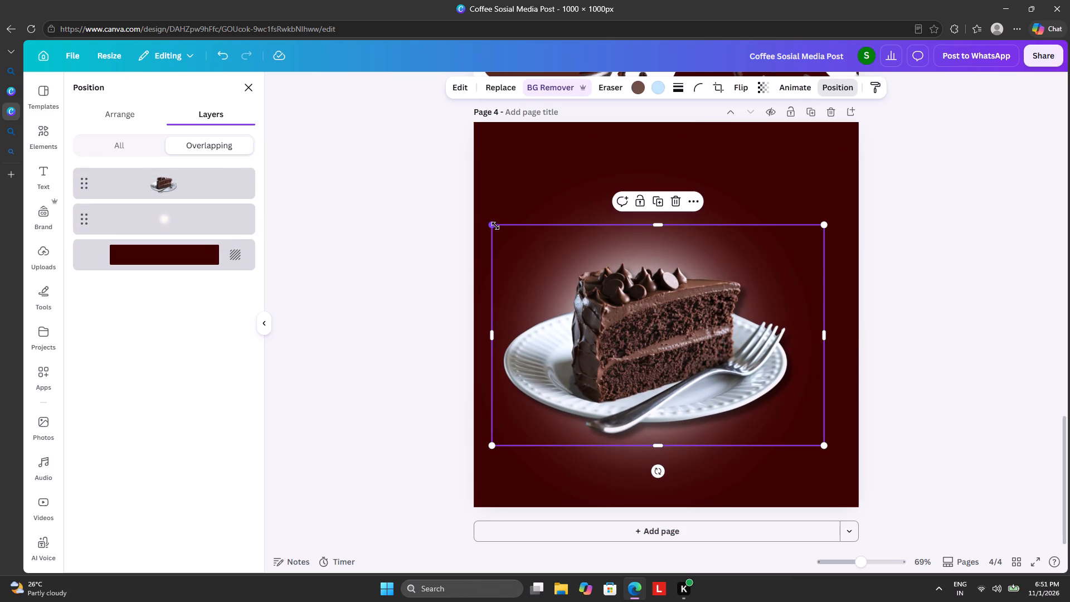
click(404, 205)
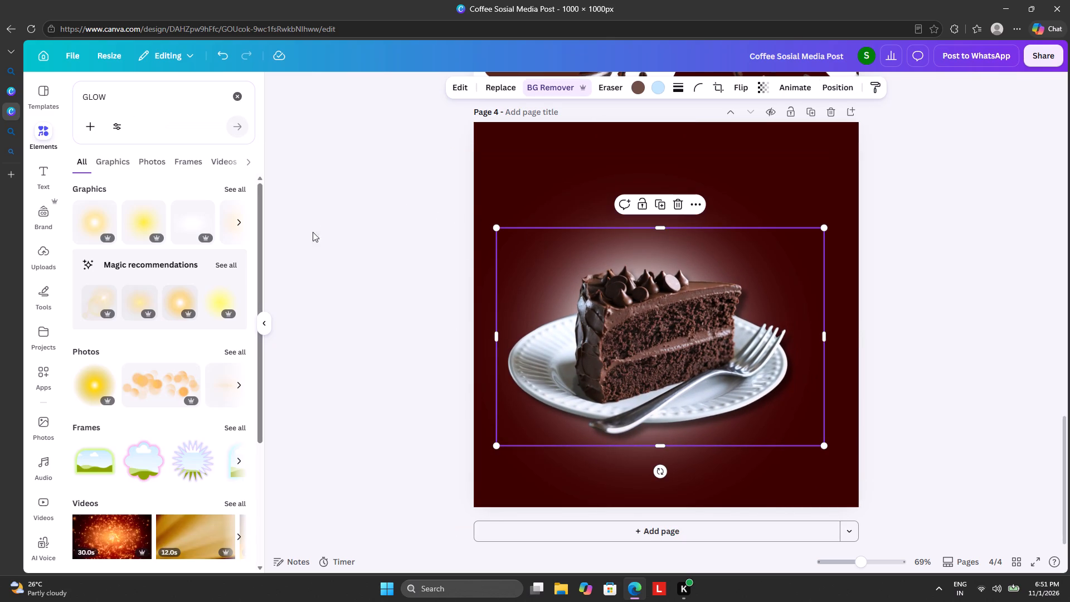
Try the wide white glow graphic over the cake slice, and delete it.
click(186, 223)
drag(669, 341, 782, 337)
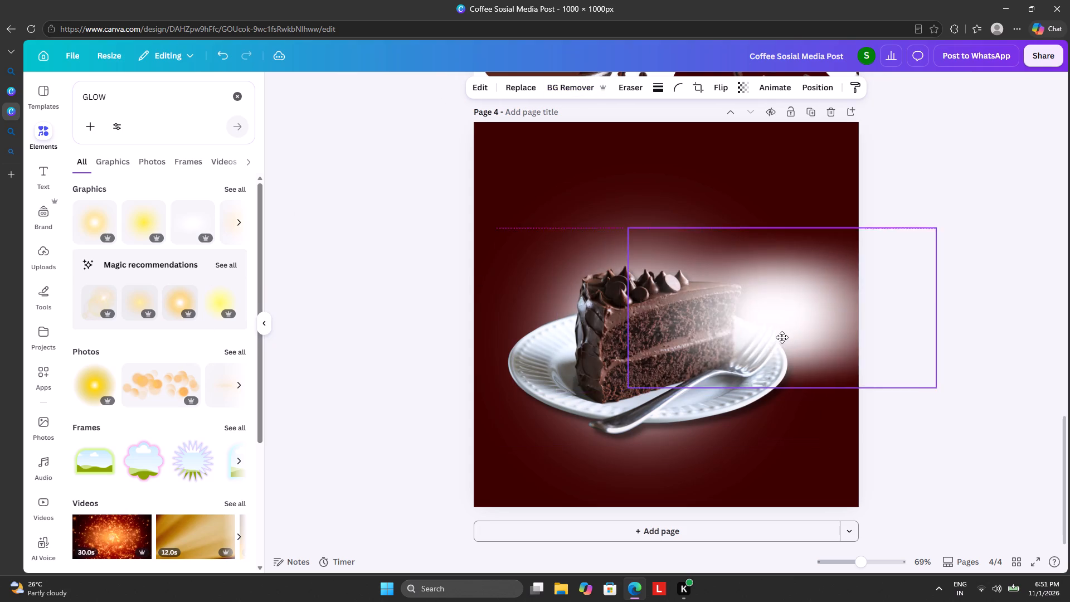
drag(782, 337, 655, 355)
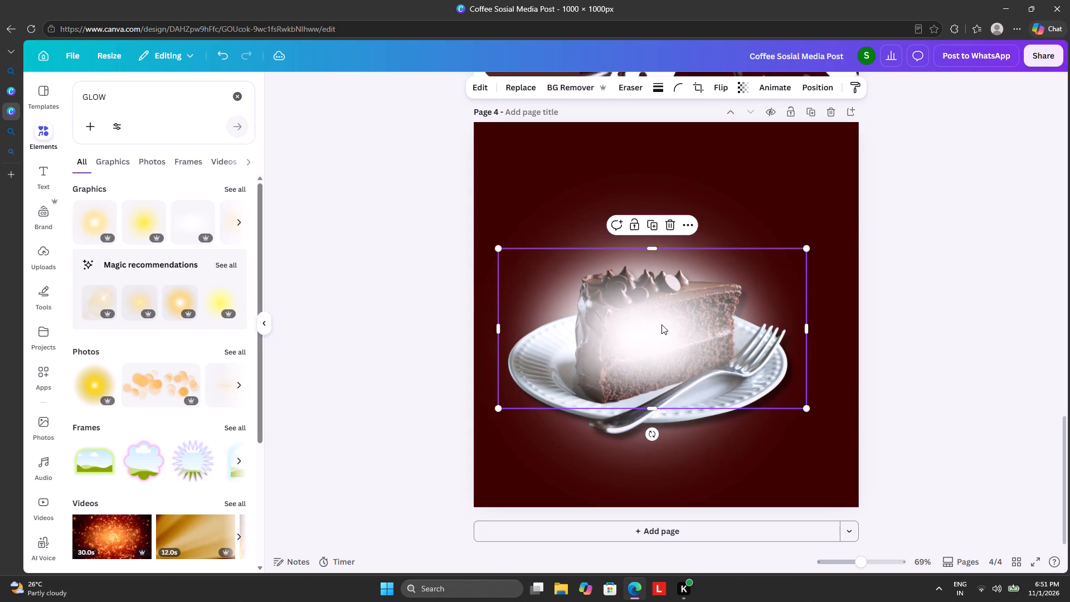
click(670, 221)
Browse the remaining GLOW results and search elements for chocolate instead.
scroll(133, 321, down, 4)
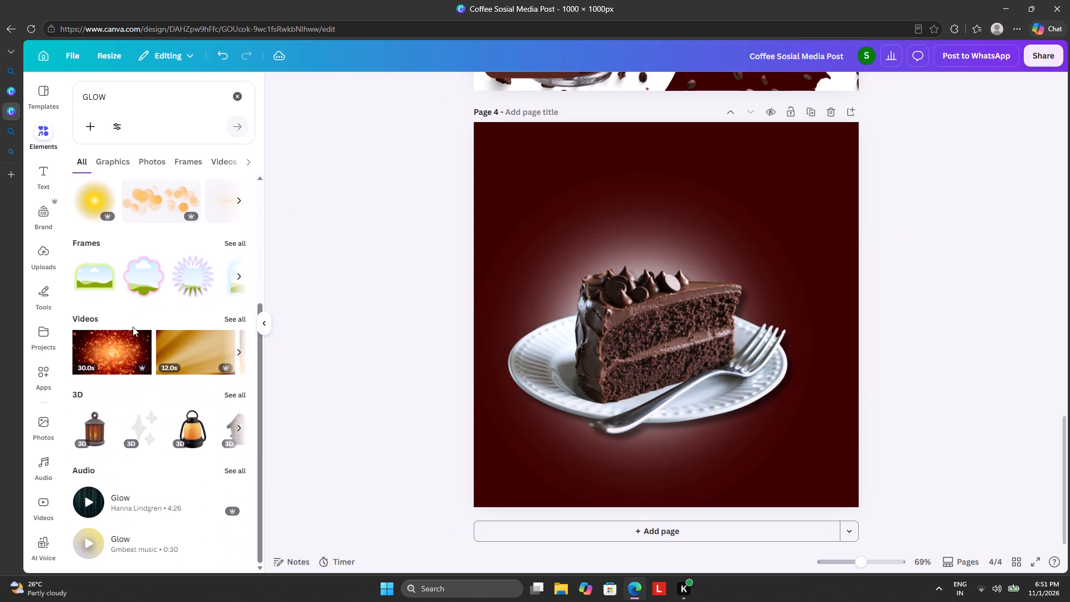
scroll(149, 314, up, 2)
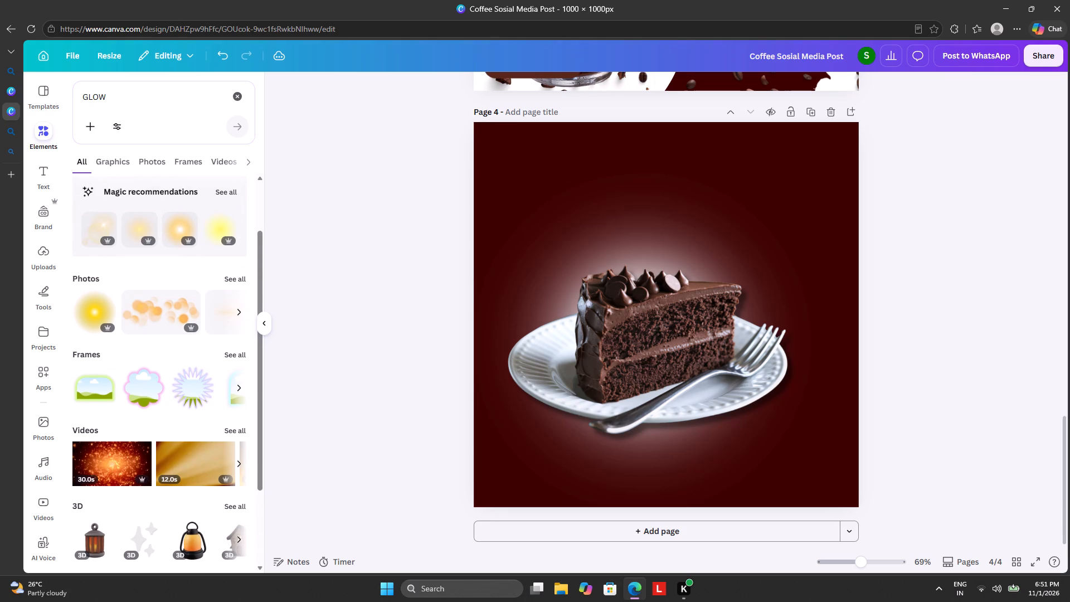
click(237, 104)
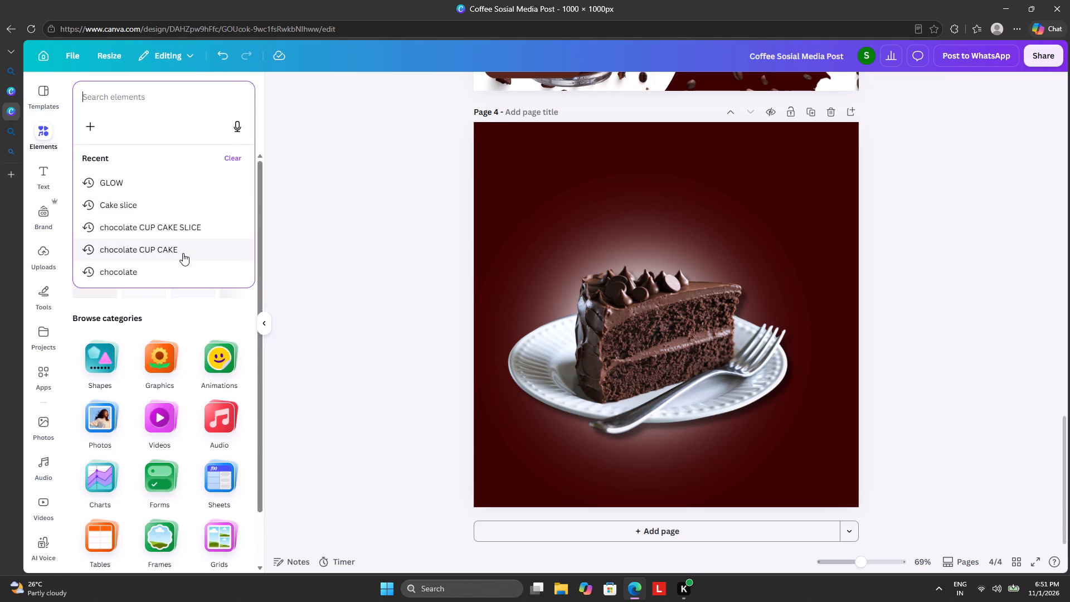
click(179, 269)
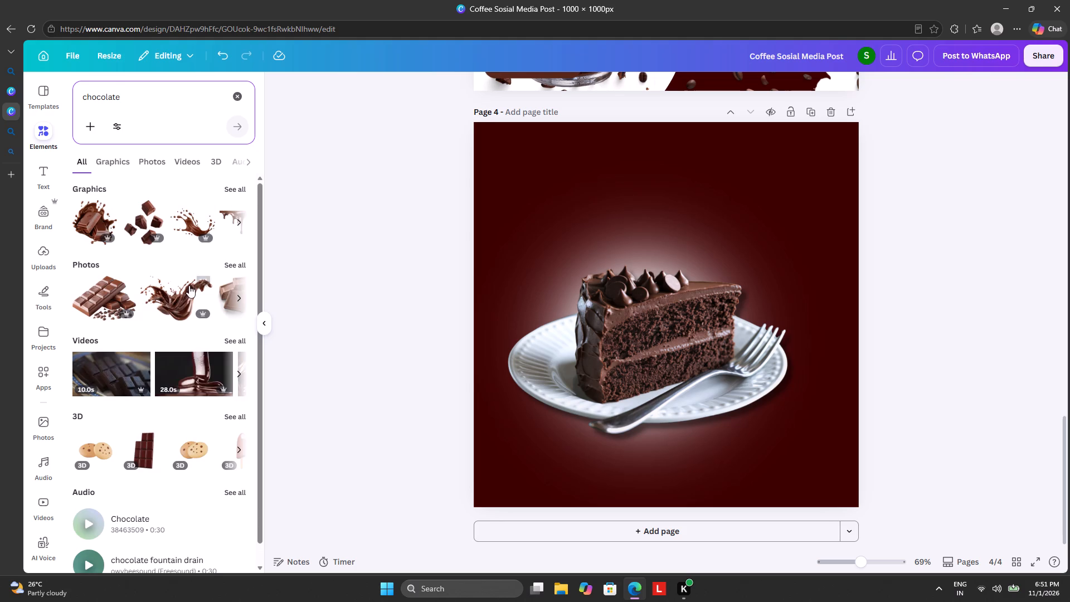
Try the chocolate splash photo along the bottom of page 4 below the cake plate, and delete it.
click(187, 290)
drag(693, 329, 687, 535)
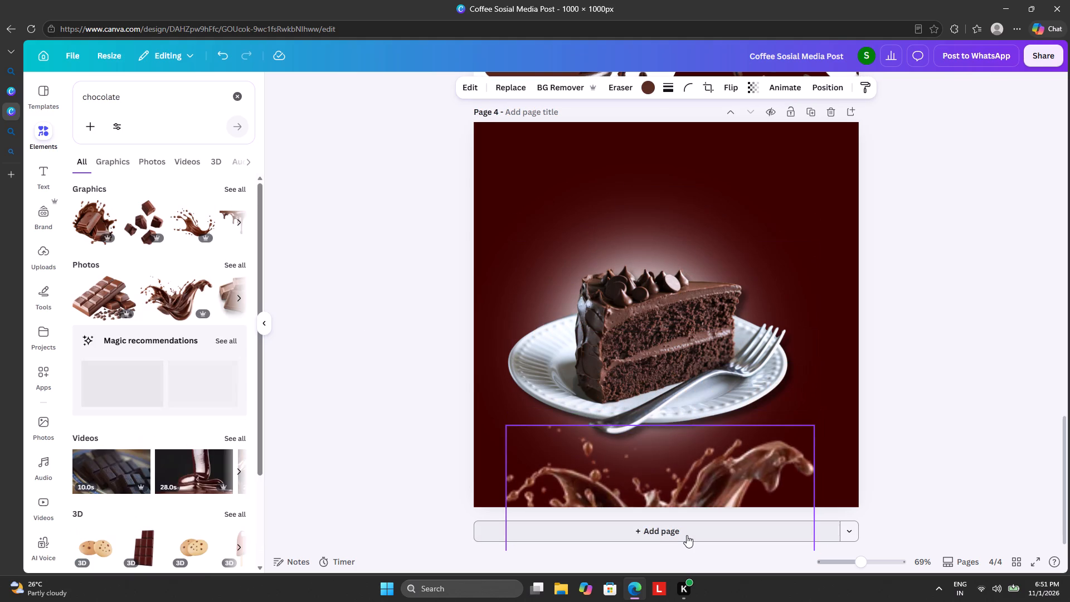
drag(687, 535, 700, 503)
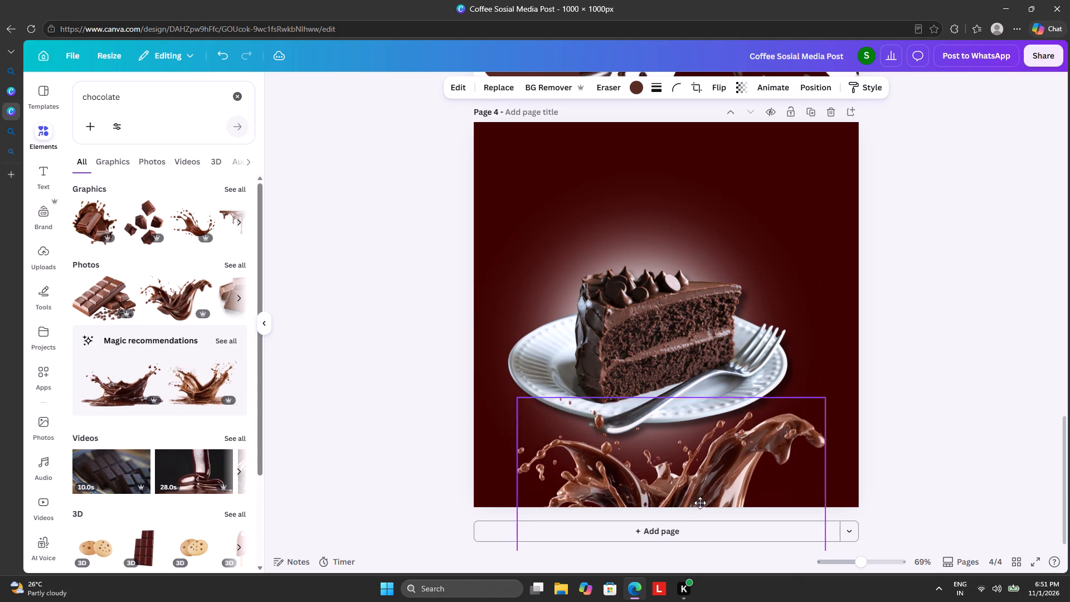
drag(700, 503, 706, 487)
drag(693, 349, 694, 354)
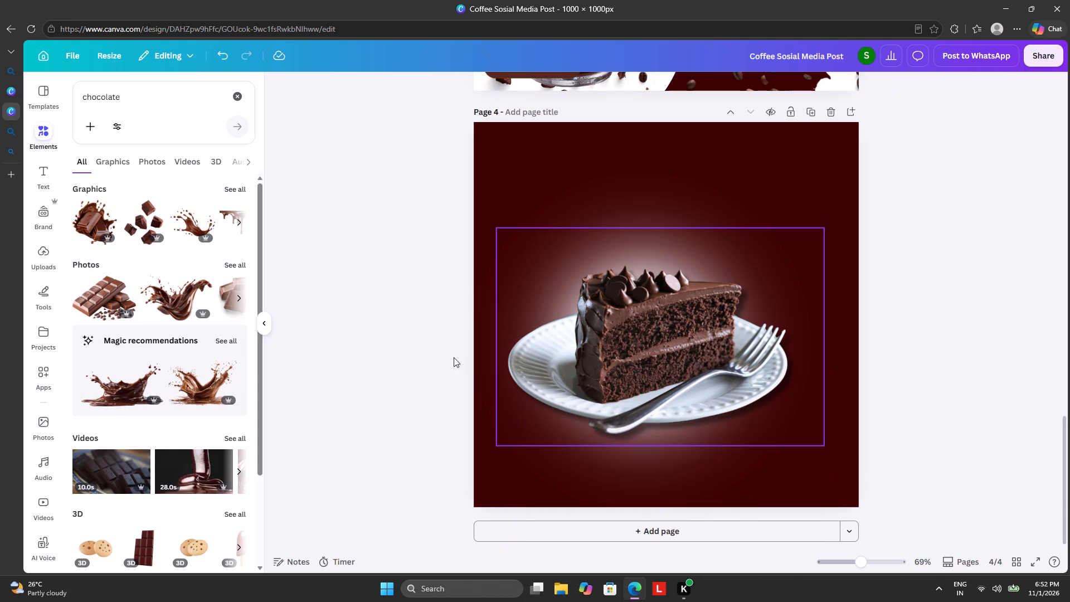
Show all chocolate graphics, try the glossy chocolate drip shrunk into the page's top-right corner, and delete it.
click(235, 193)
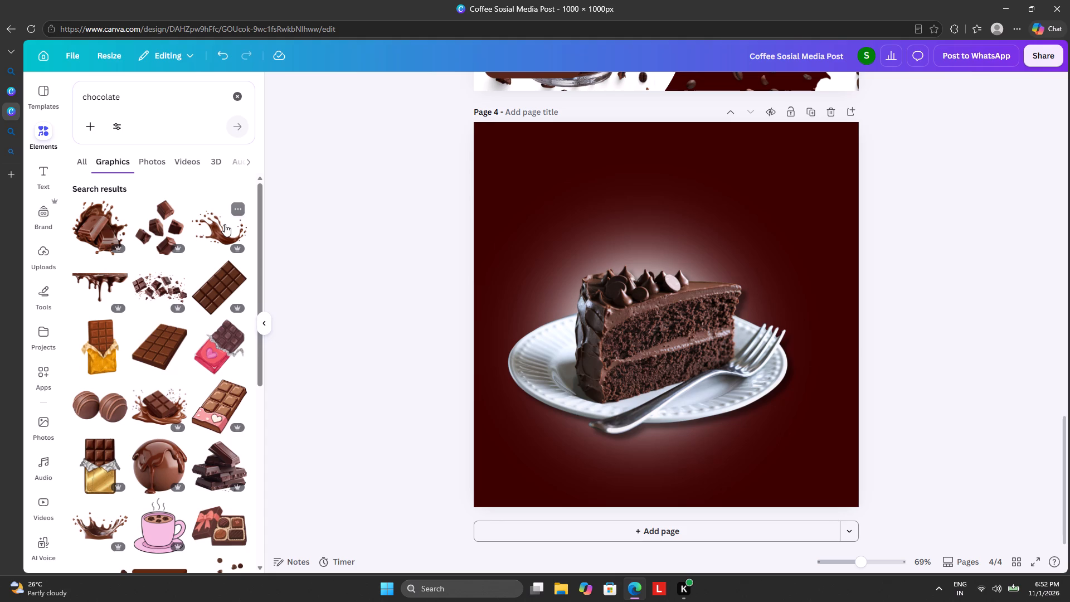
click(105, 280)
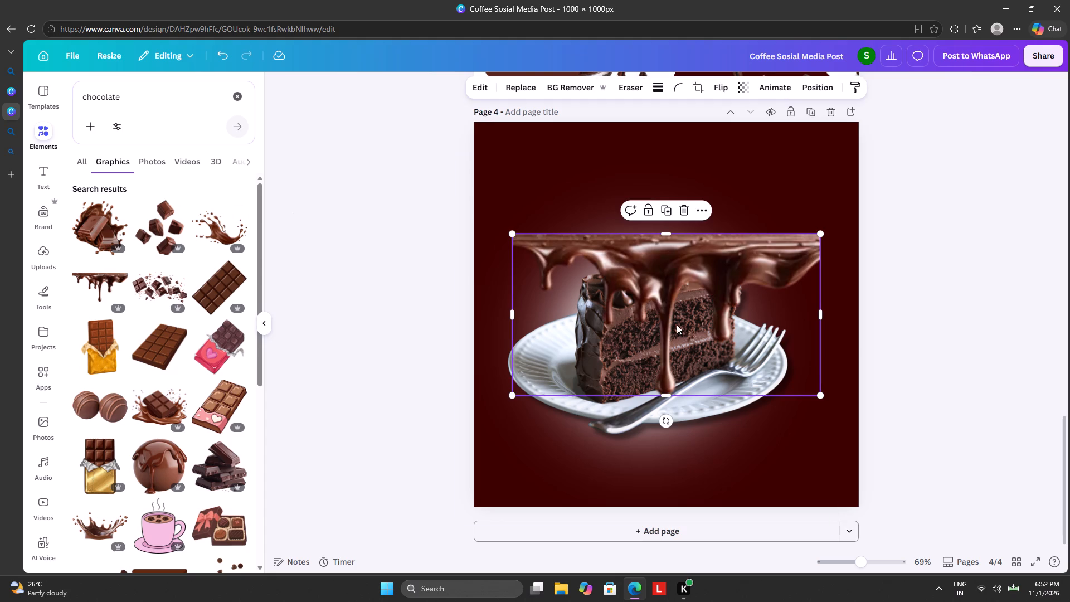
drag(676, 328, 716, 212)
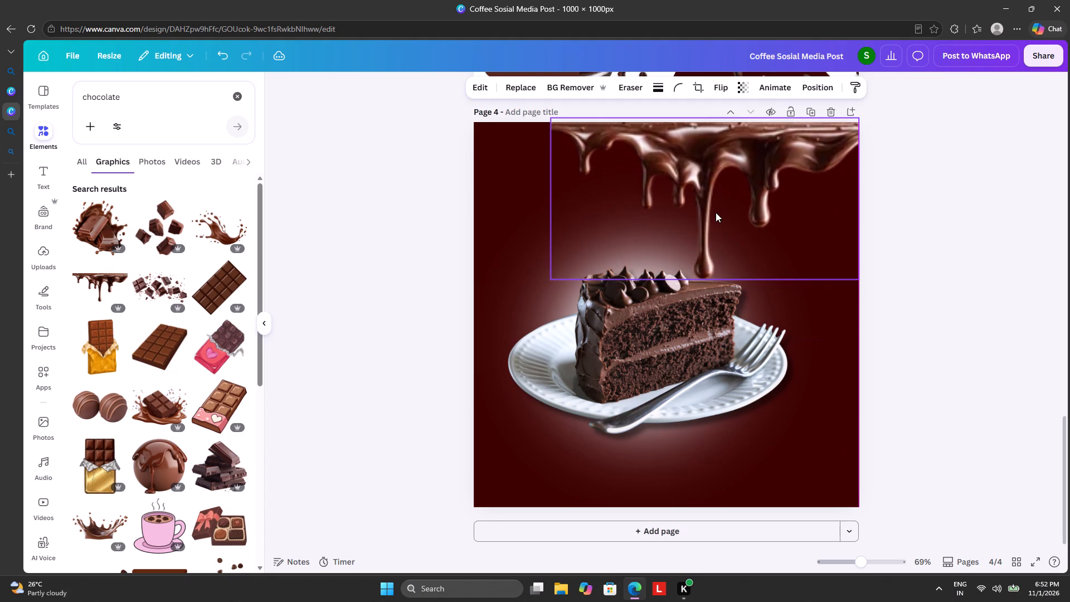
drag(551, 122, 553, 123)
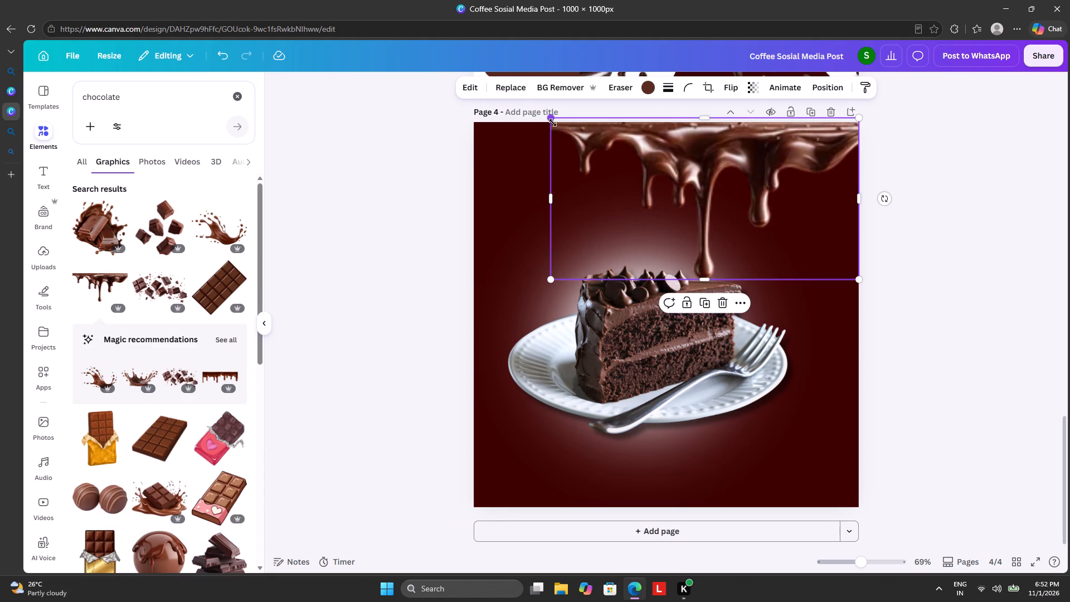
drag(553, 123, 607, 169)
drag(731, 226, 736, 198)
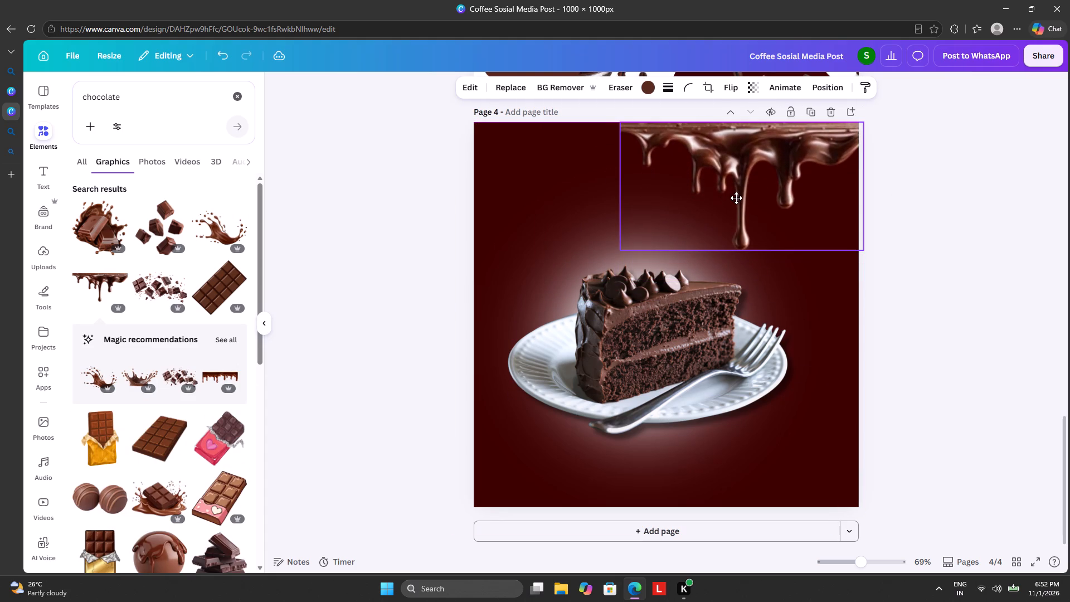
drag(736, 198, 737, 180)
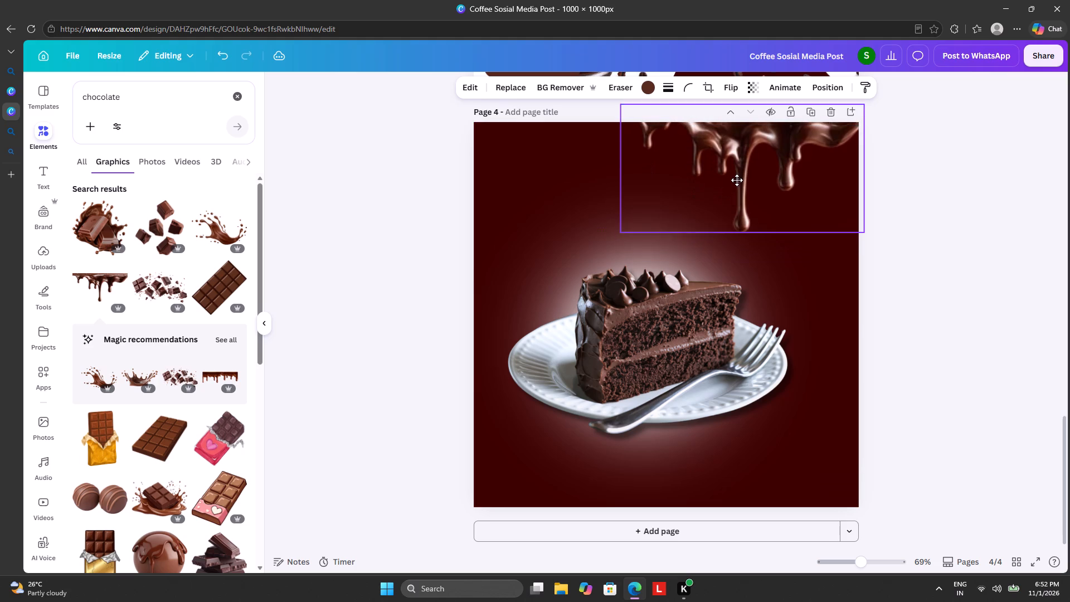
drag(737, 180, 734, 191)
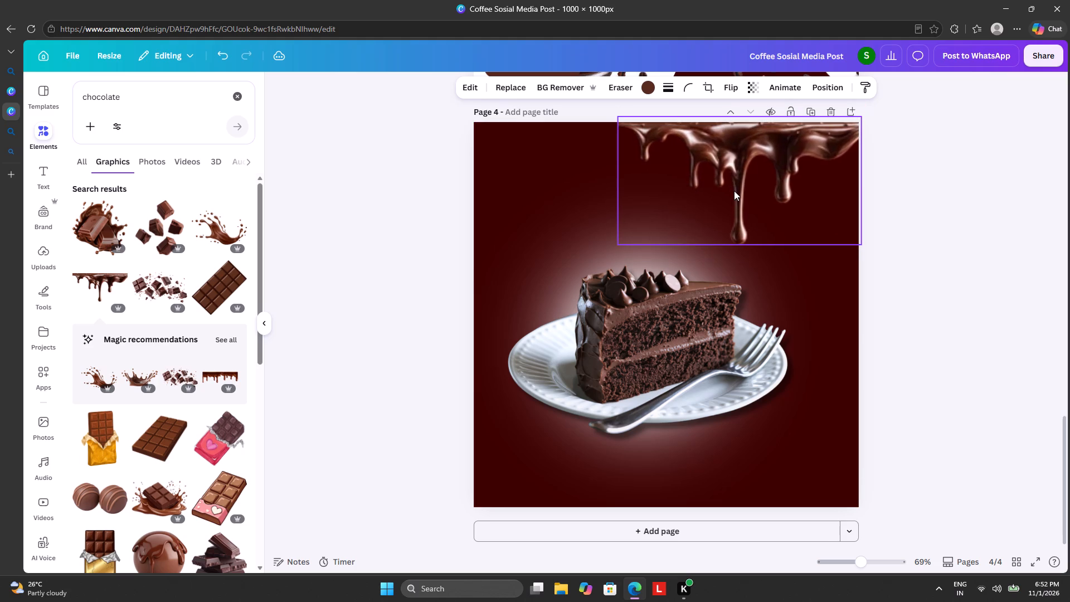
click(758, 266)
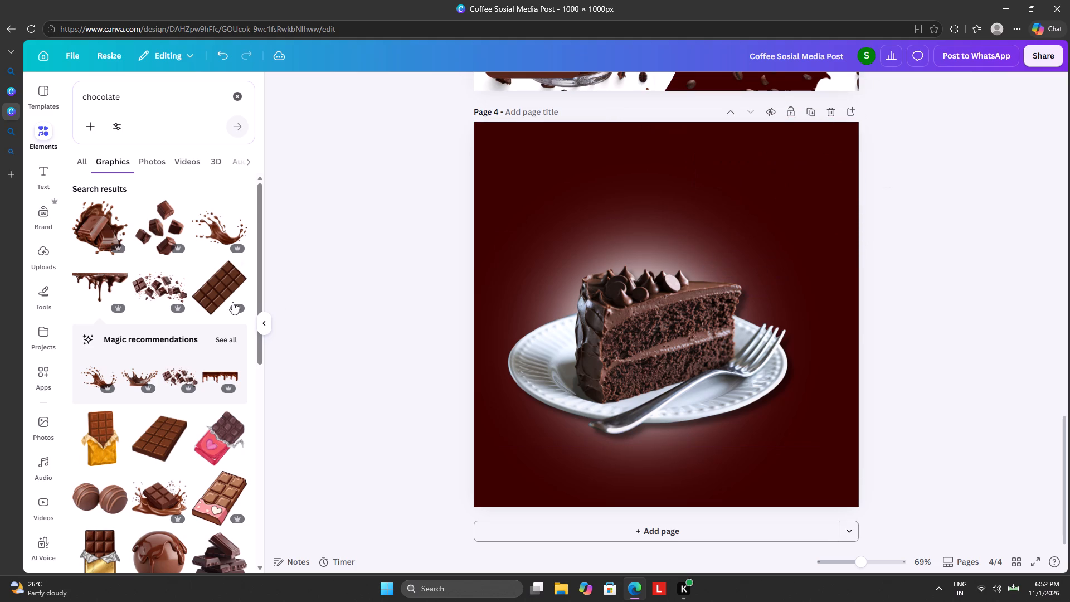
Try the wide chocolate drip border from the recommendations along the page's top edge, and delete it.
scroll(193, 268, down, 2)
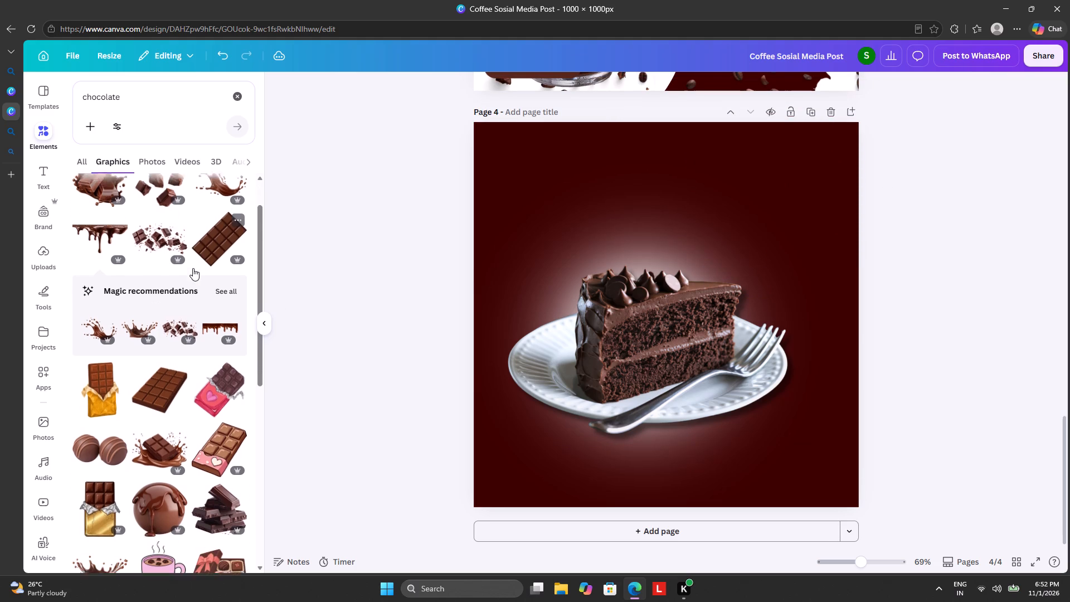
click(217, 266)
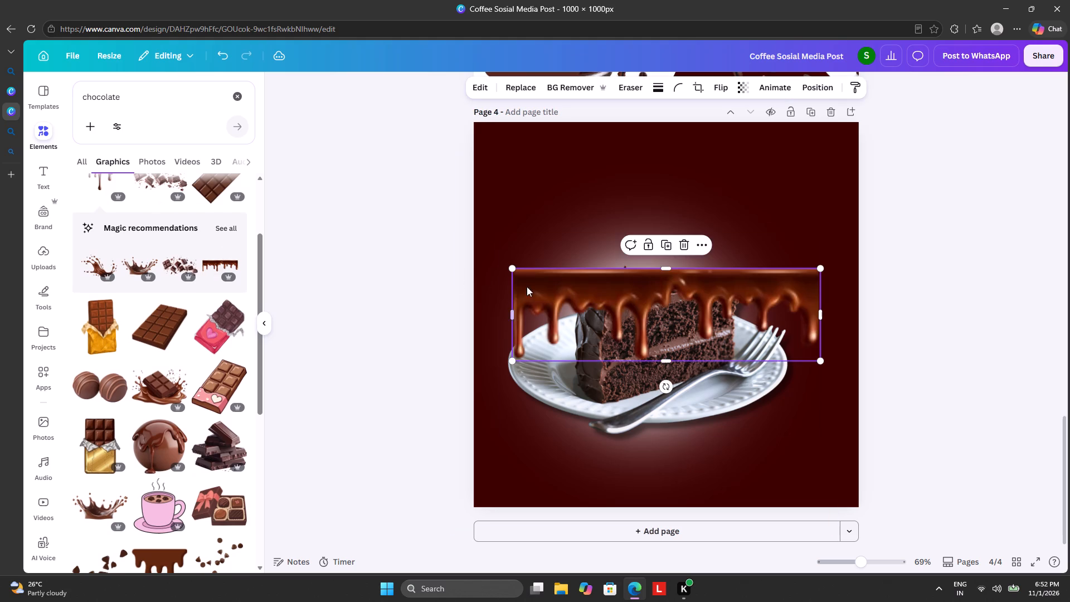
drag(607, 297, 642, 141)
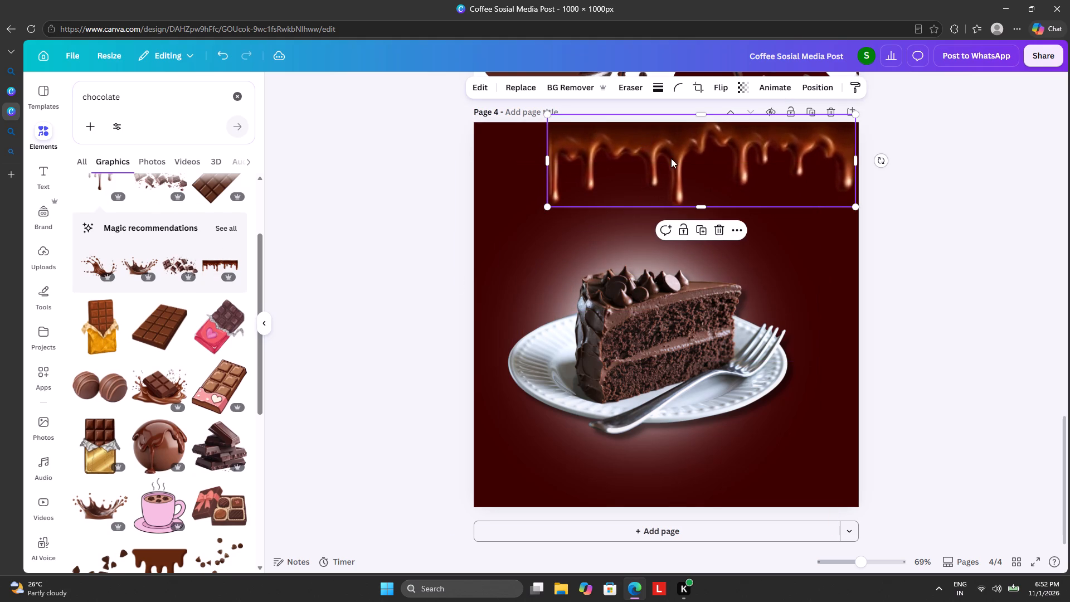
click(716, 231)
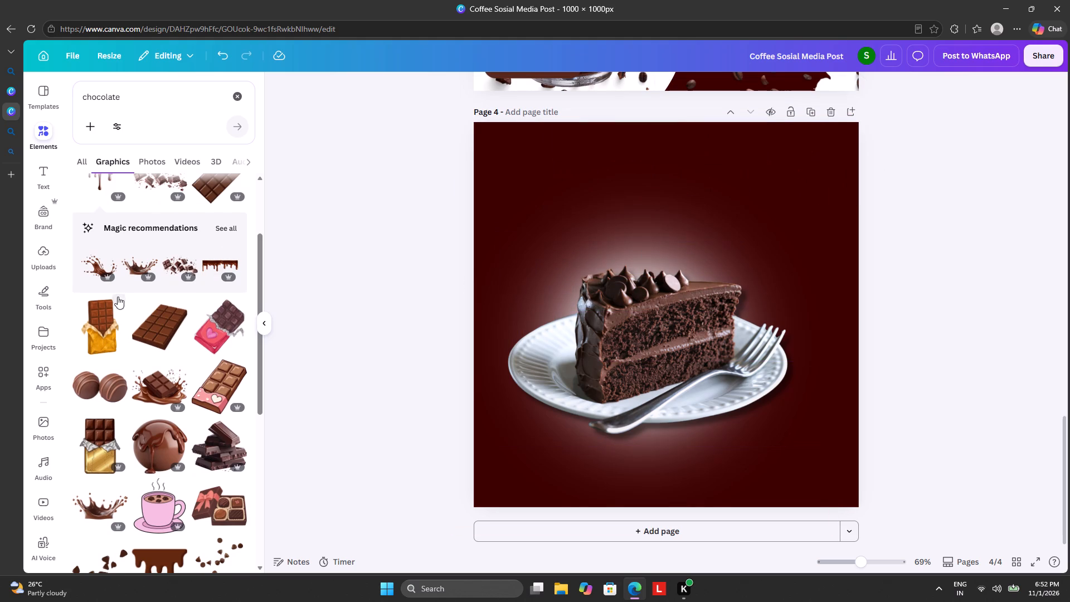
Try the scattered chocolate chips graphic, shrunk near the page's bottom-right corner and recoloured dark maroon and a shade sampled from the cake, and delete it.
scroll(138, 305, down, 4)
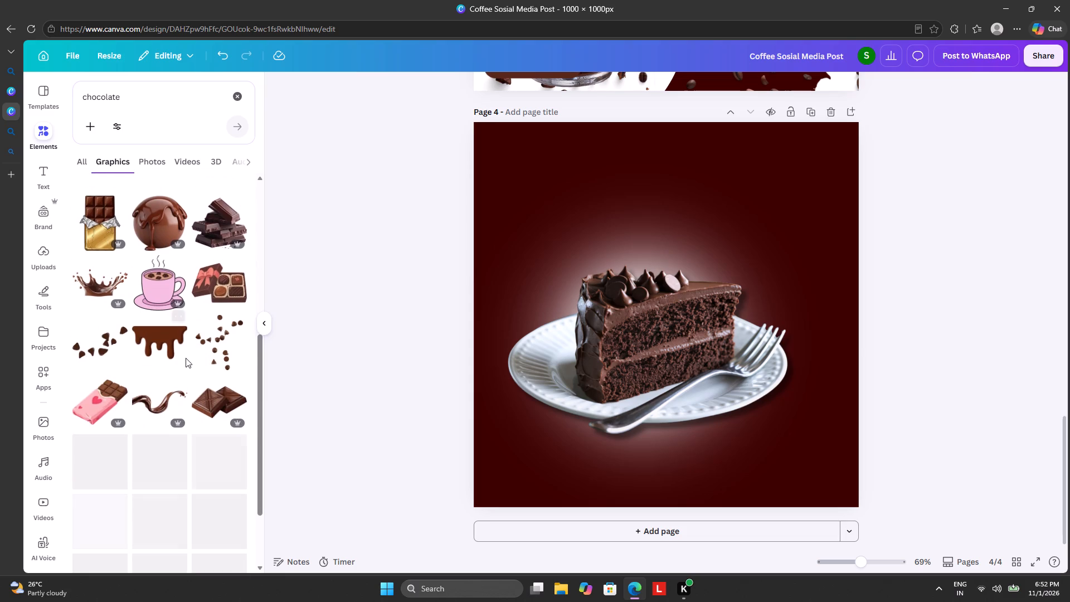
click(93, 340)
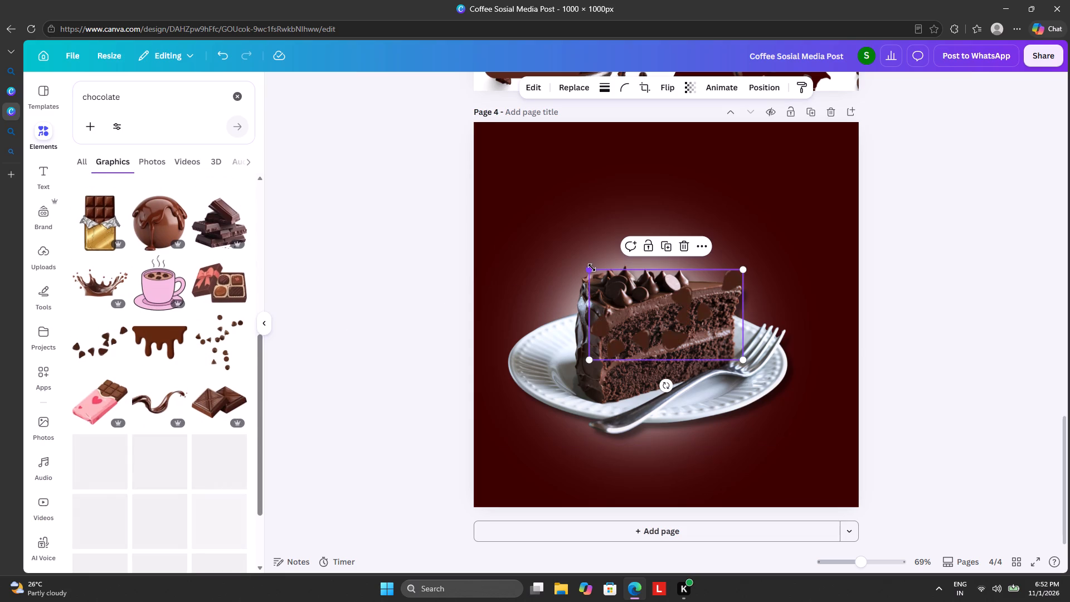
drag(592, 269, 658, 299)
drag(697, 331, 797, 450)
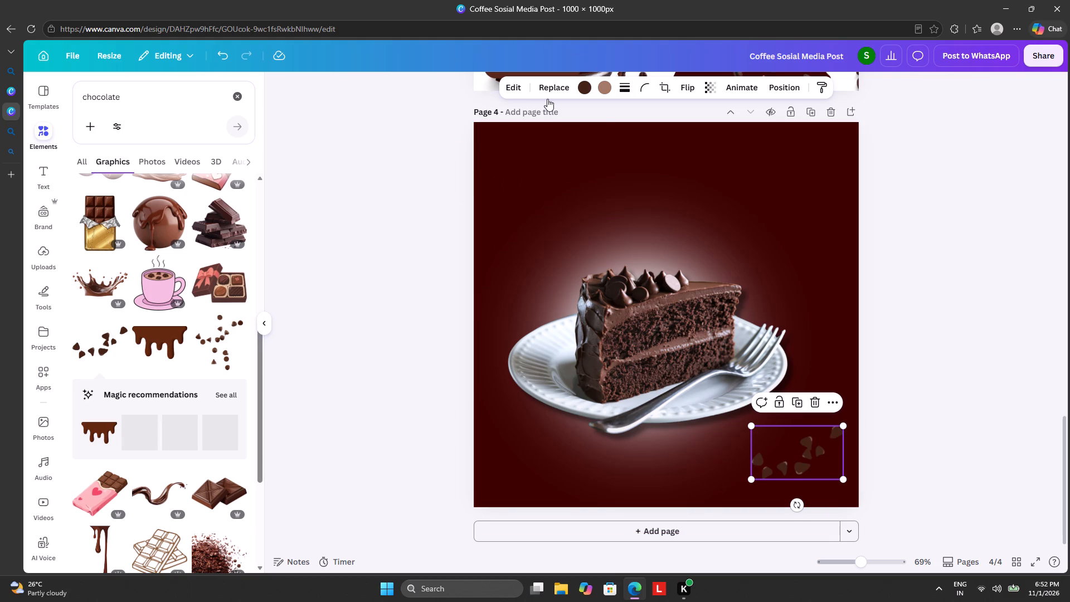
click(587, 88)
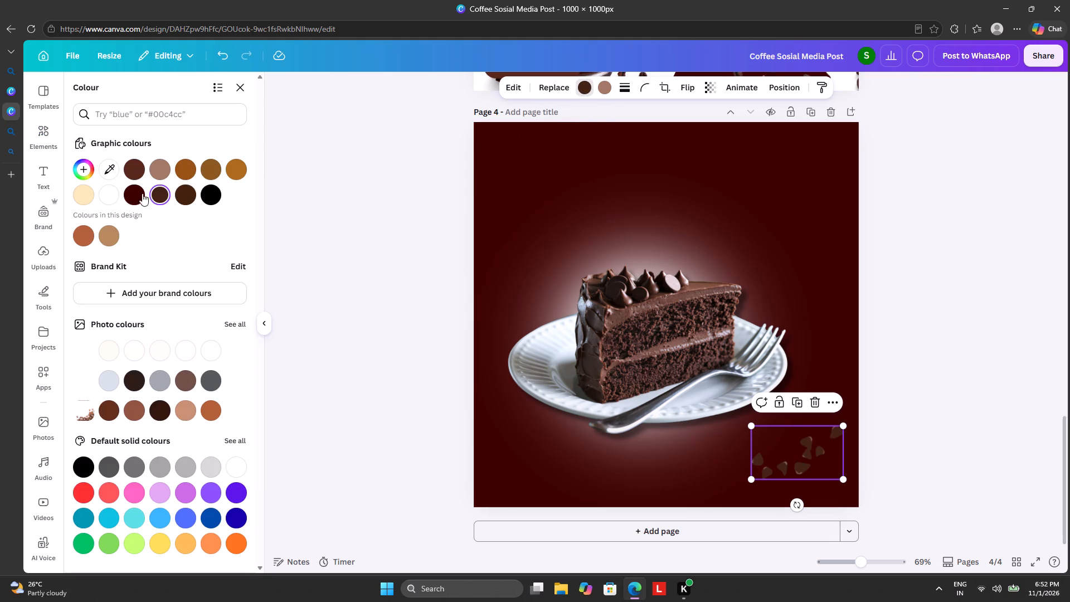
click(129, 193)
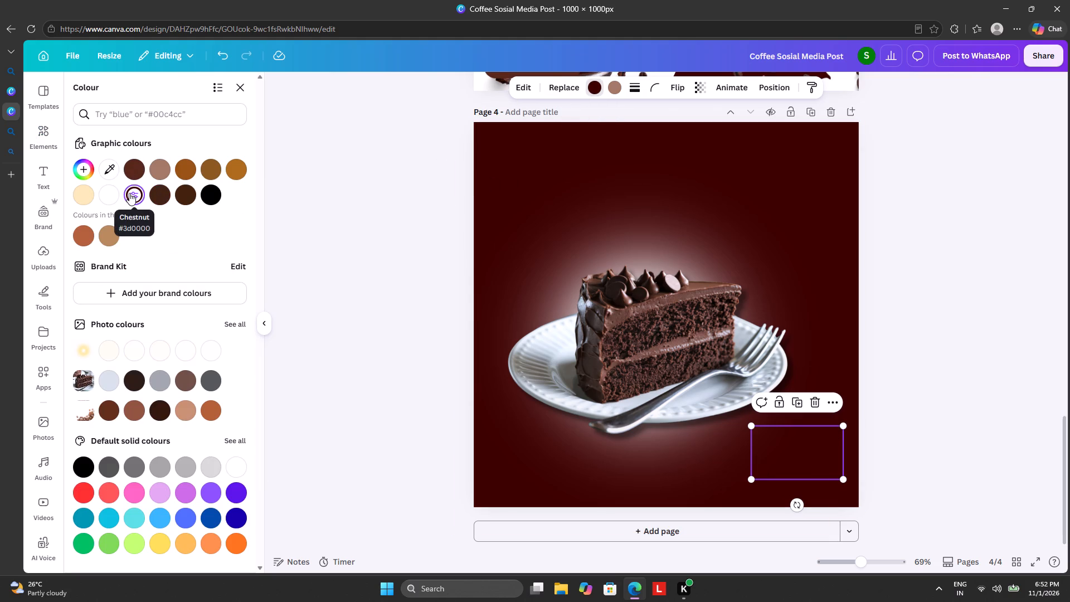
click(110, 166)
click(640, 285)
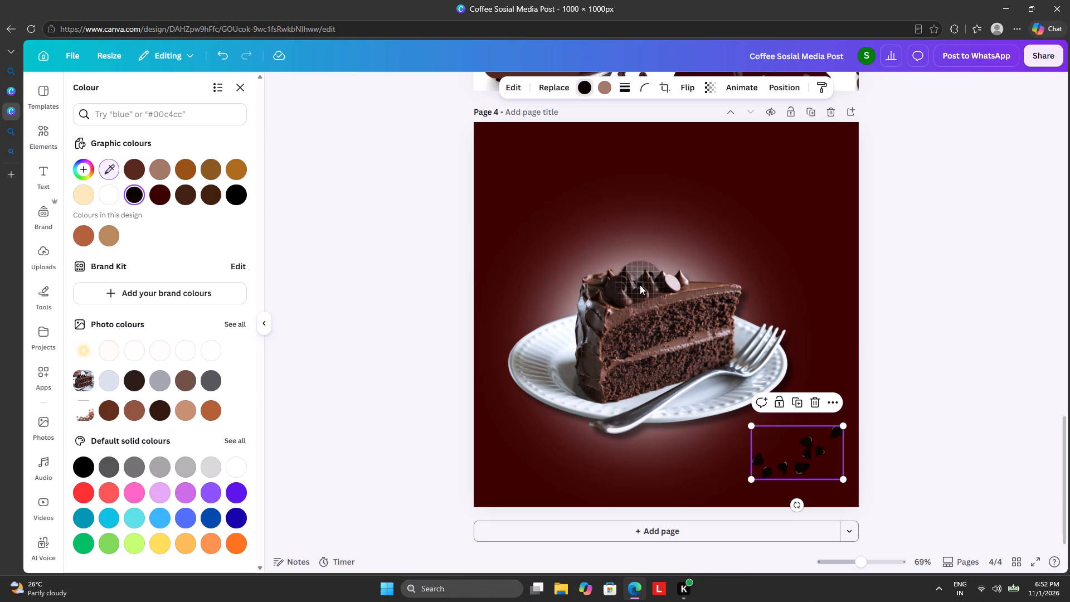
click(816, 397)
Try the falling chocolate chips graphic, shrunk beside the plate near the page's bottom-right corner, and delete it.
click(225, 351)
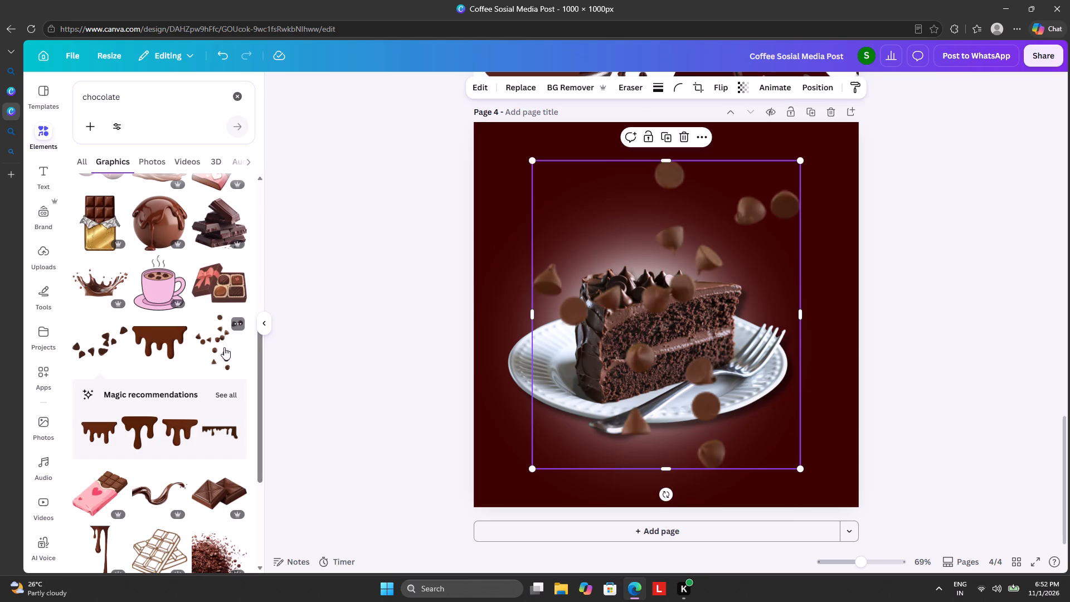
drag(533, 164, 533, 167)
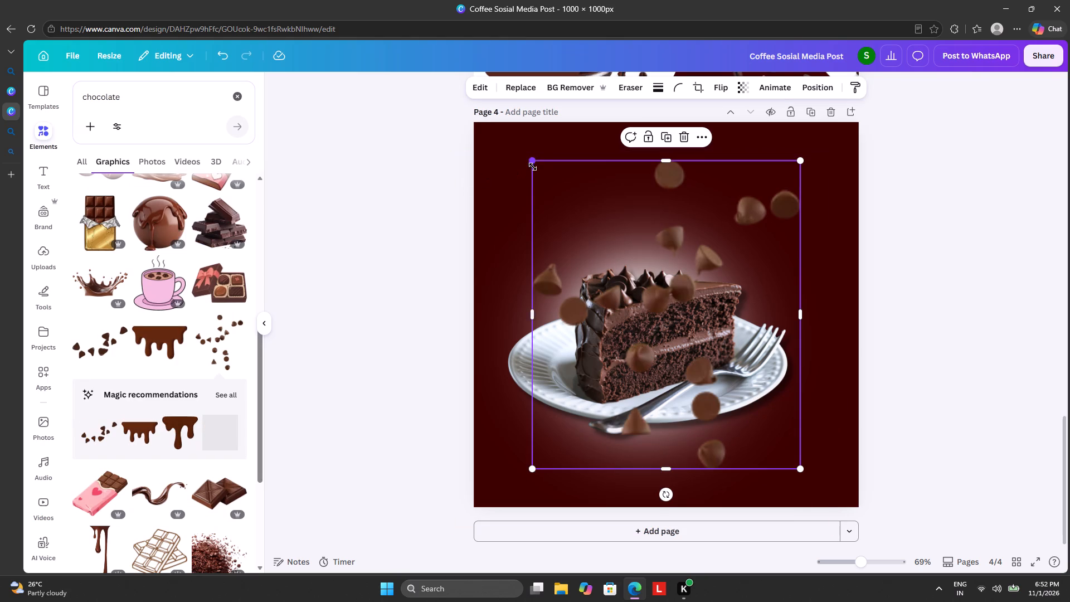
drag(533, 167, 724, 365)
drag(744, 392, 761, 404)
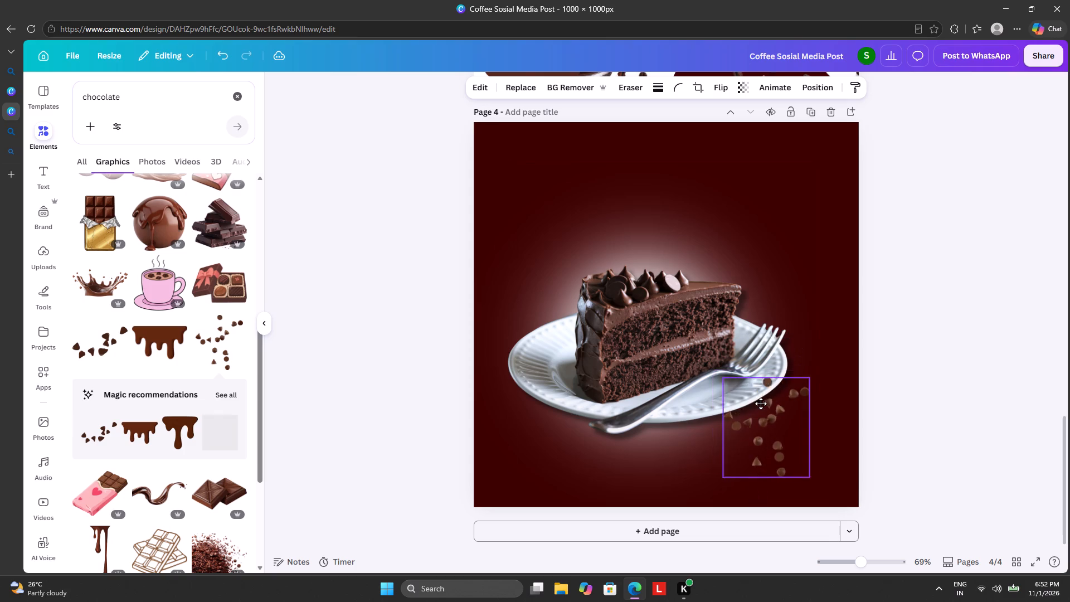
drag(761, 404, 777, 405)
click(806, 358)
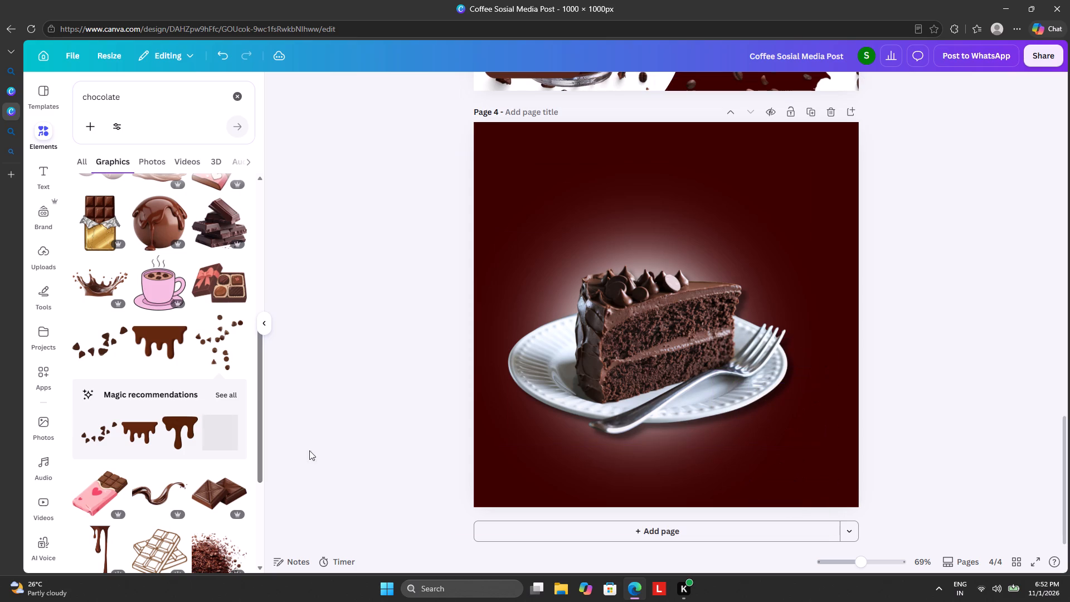
Add the narrow, long chocolate drip graphic and place it at the page's top-right corner, slightly over the right edge.
scroll(134, 432, down, 3)
click(99, 375)
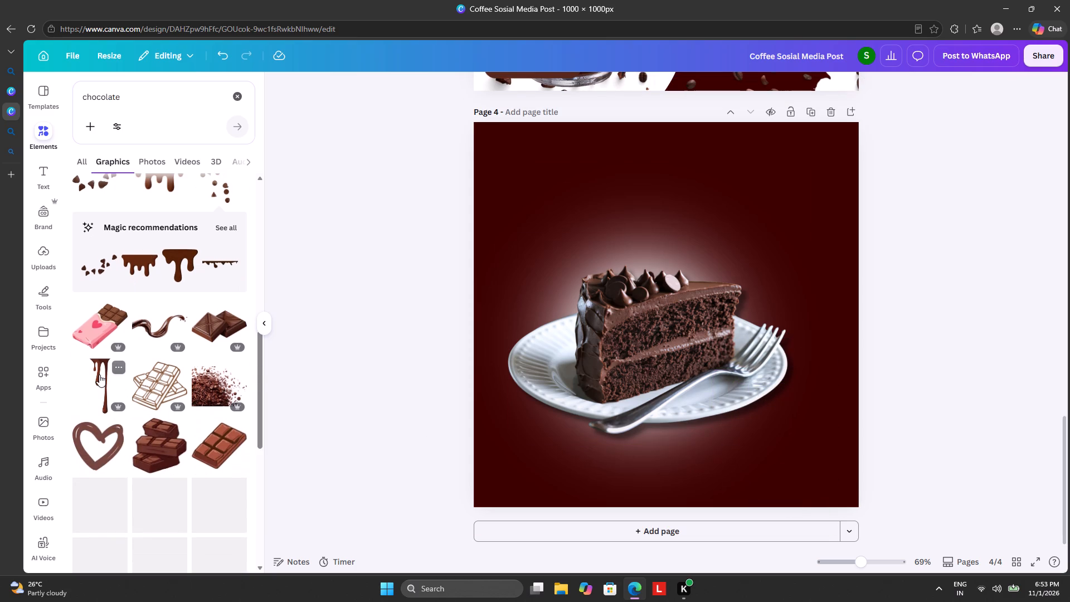
drag(668, 315, 668, 316)
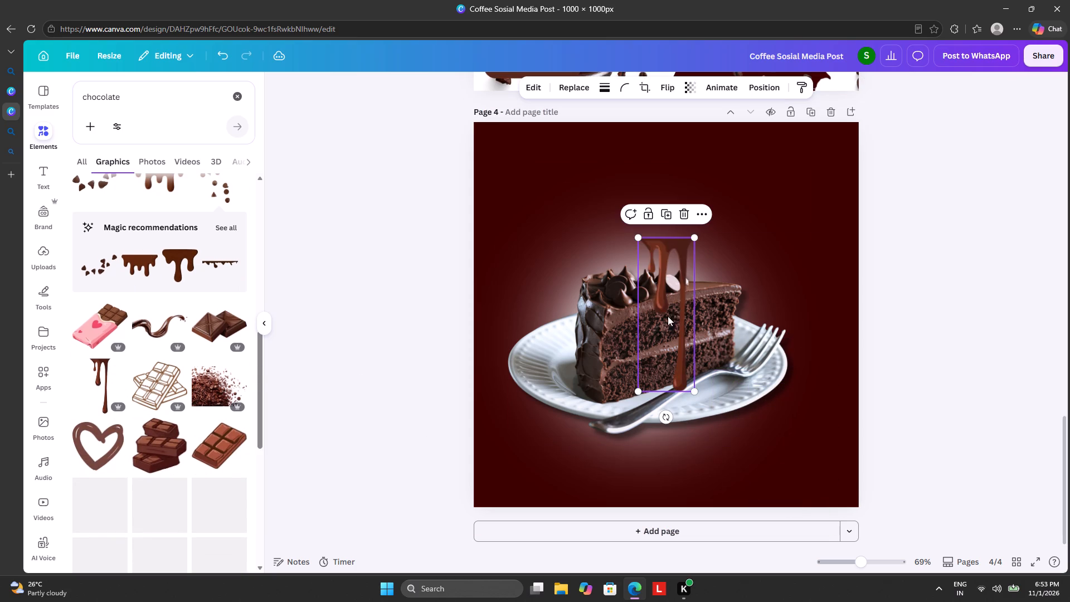
drag(668, 316, 841, 200)
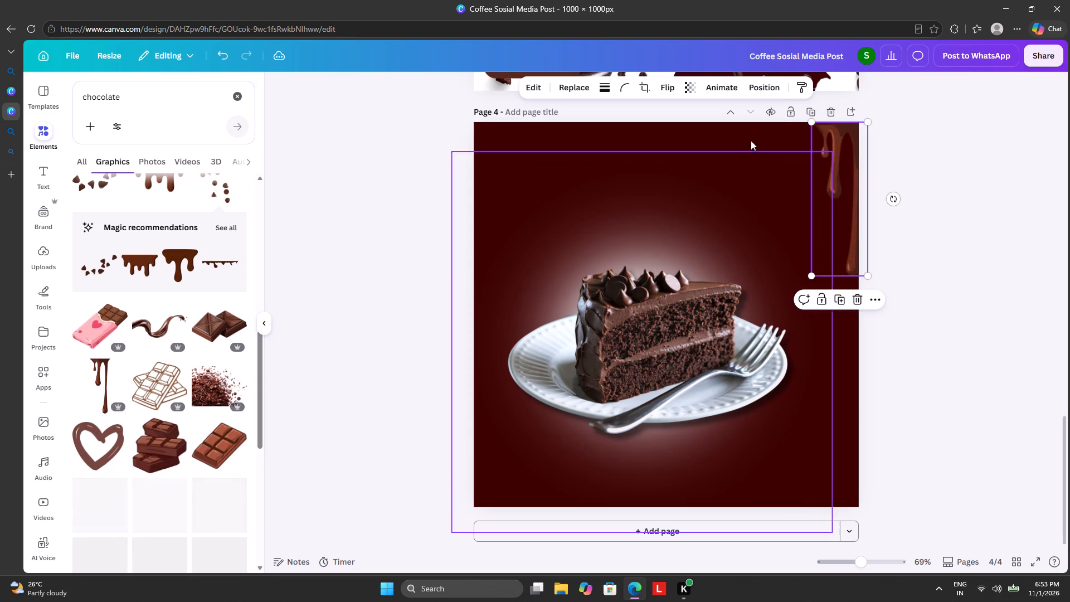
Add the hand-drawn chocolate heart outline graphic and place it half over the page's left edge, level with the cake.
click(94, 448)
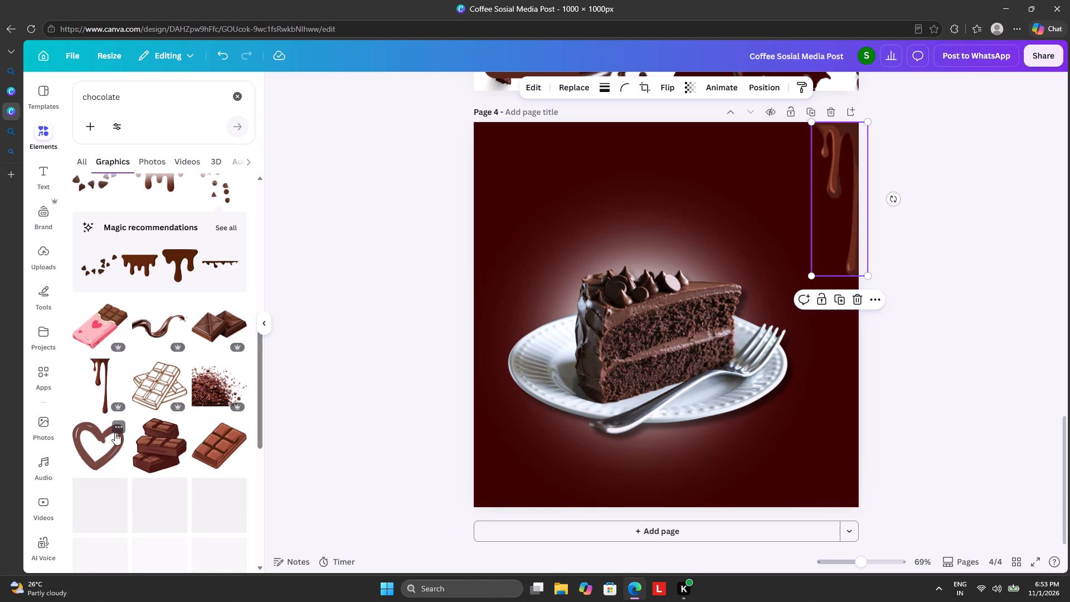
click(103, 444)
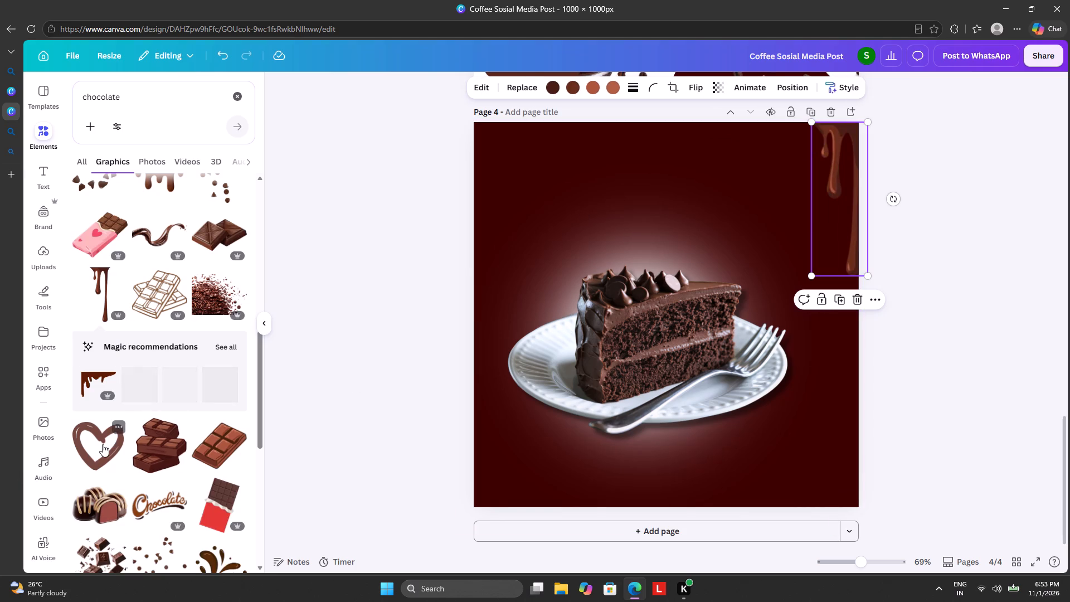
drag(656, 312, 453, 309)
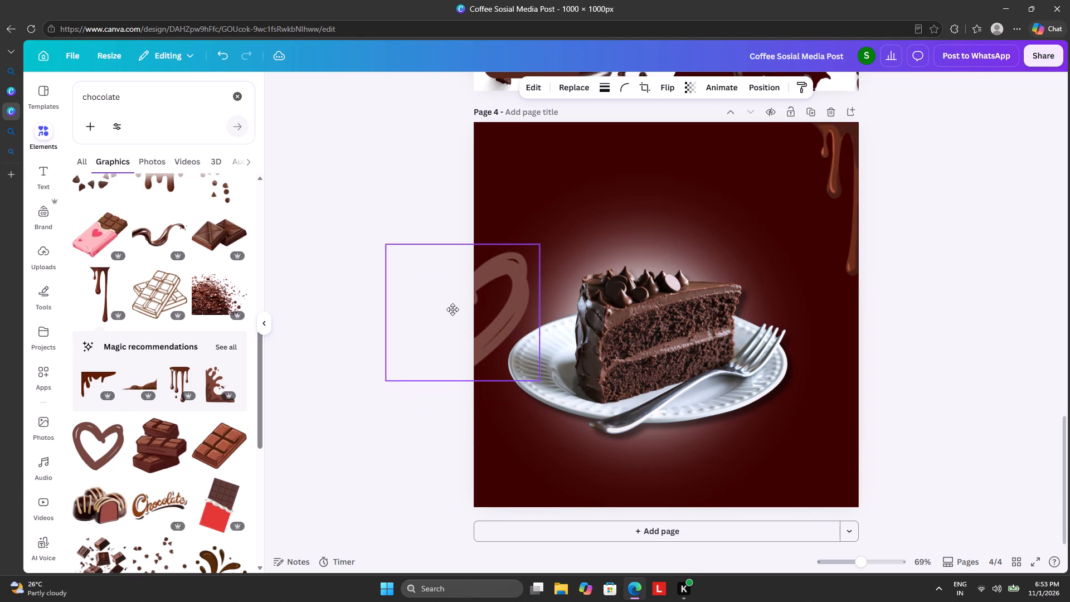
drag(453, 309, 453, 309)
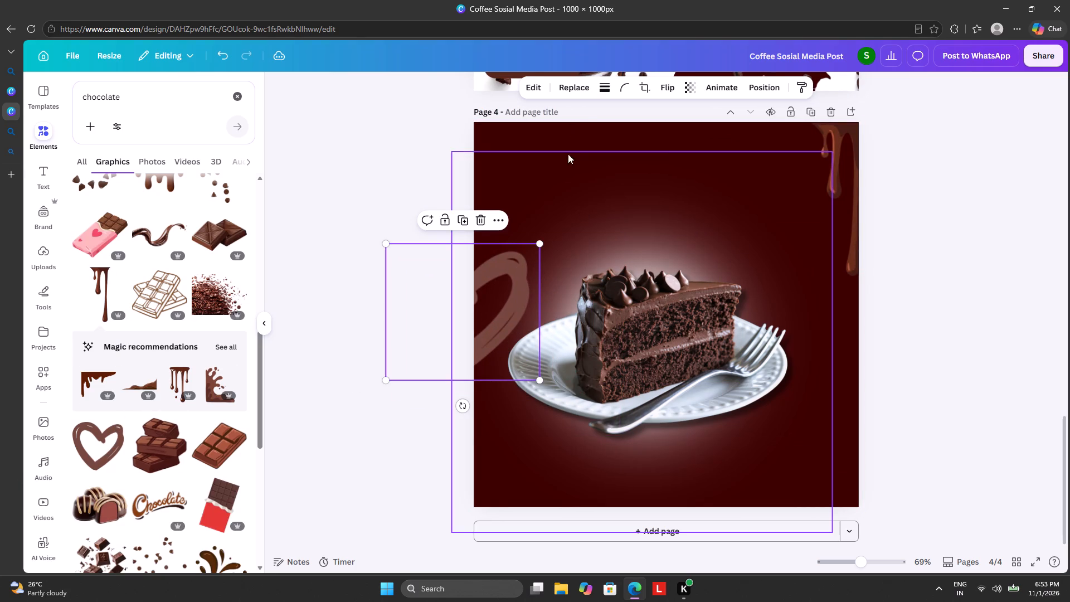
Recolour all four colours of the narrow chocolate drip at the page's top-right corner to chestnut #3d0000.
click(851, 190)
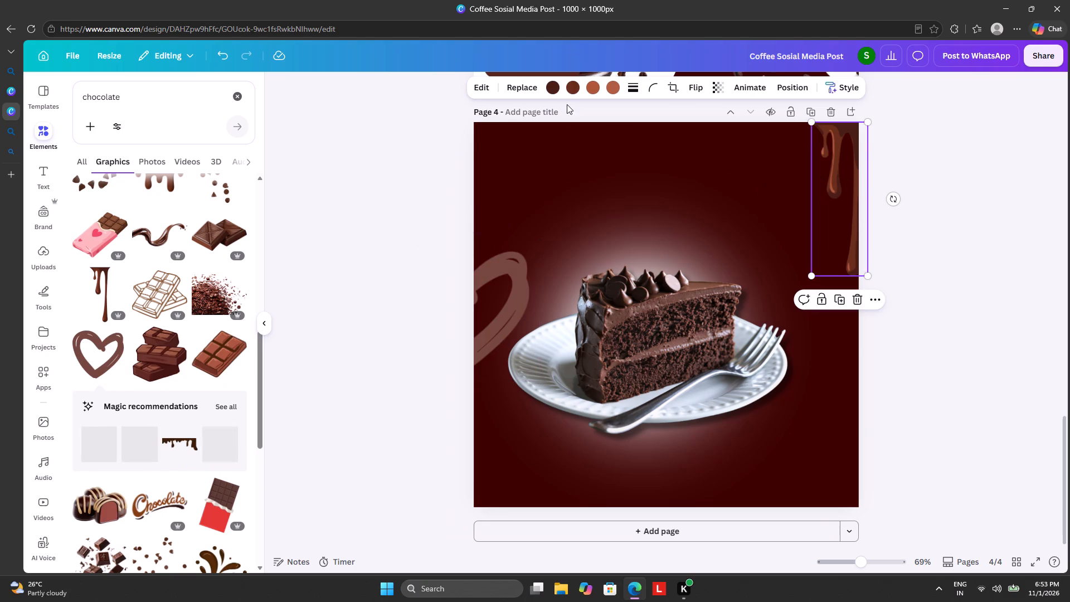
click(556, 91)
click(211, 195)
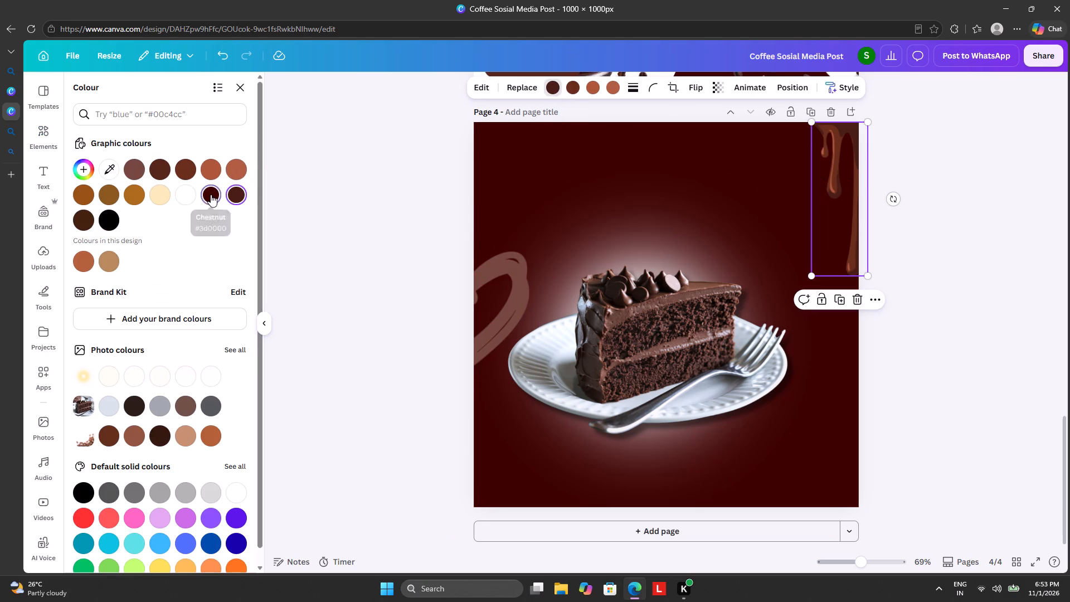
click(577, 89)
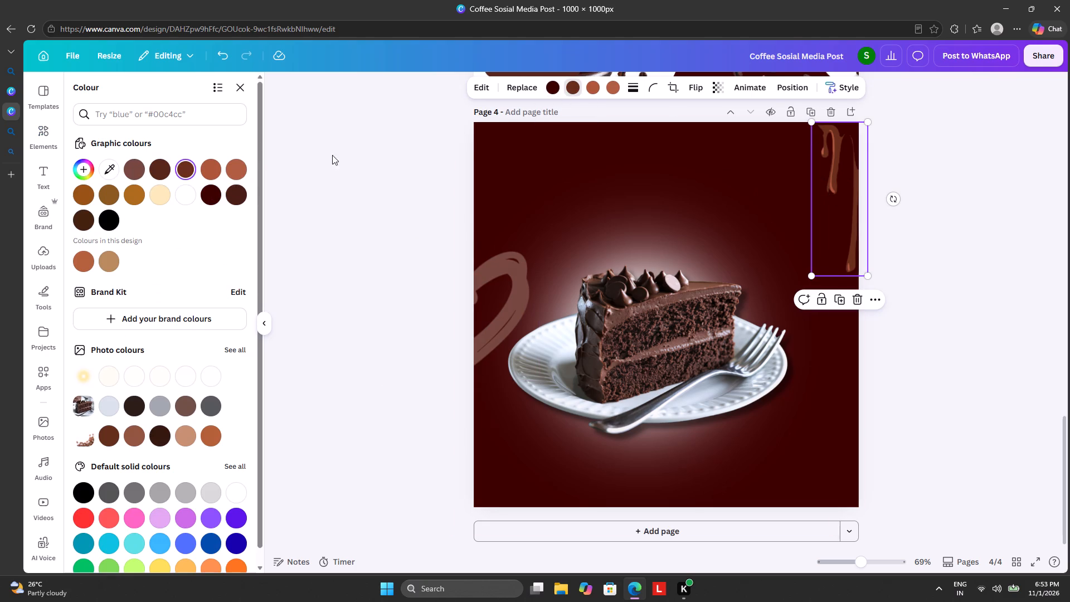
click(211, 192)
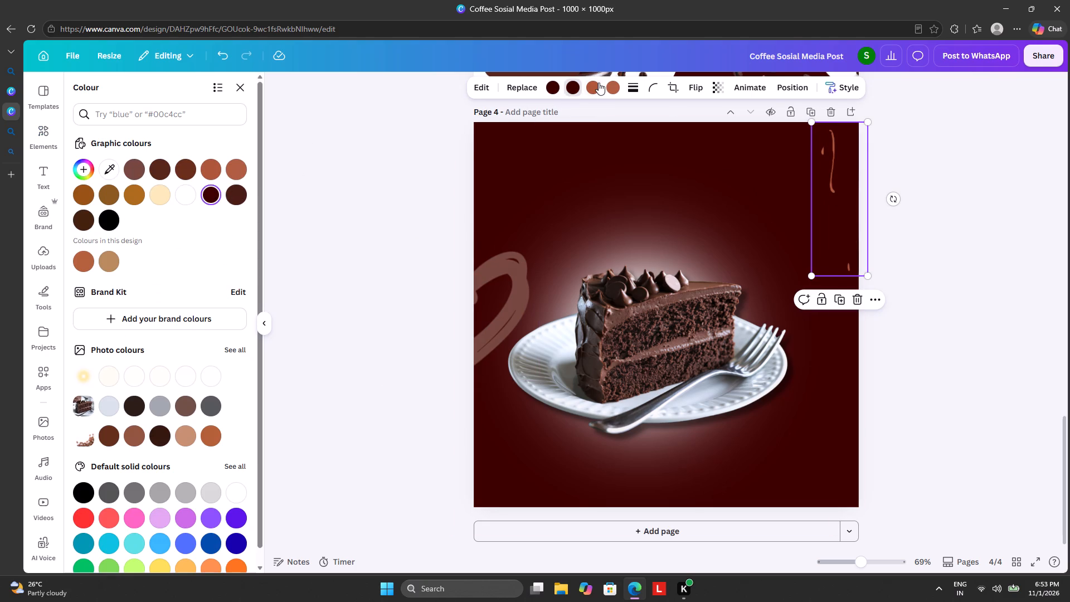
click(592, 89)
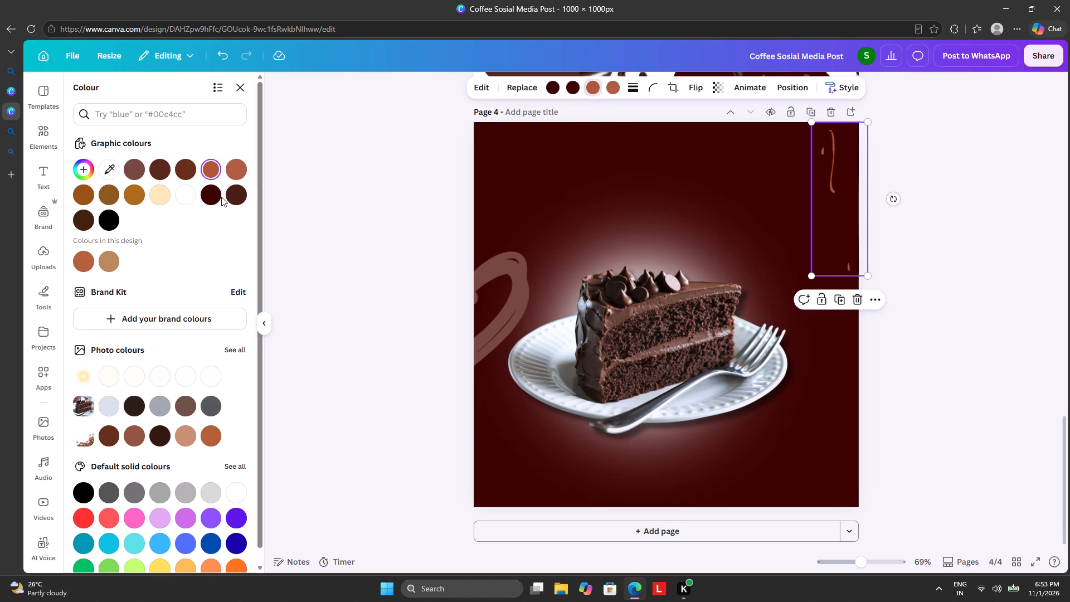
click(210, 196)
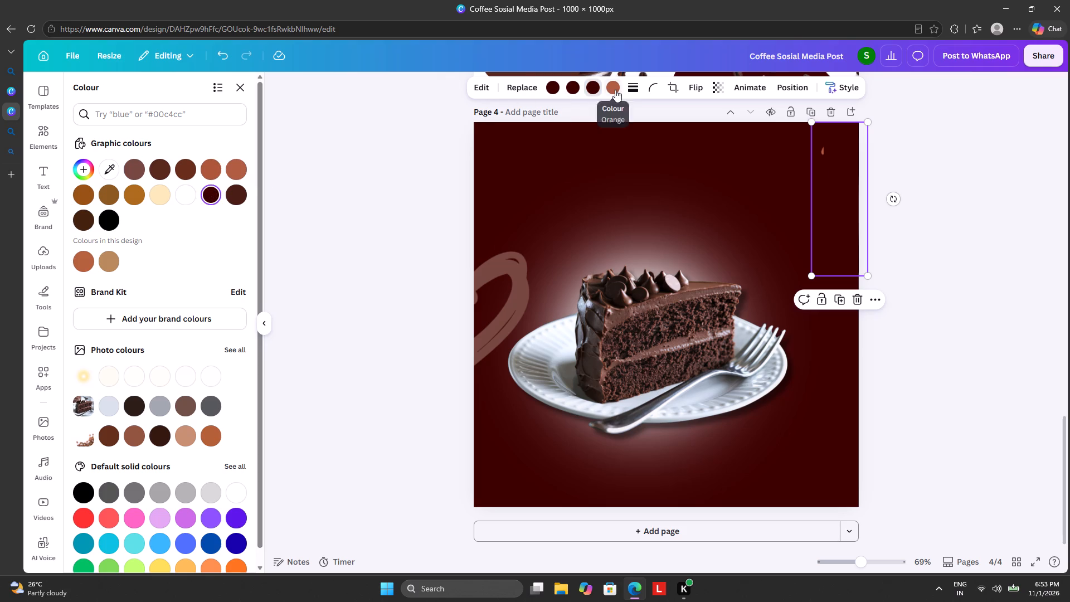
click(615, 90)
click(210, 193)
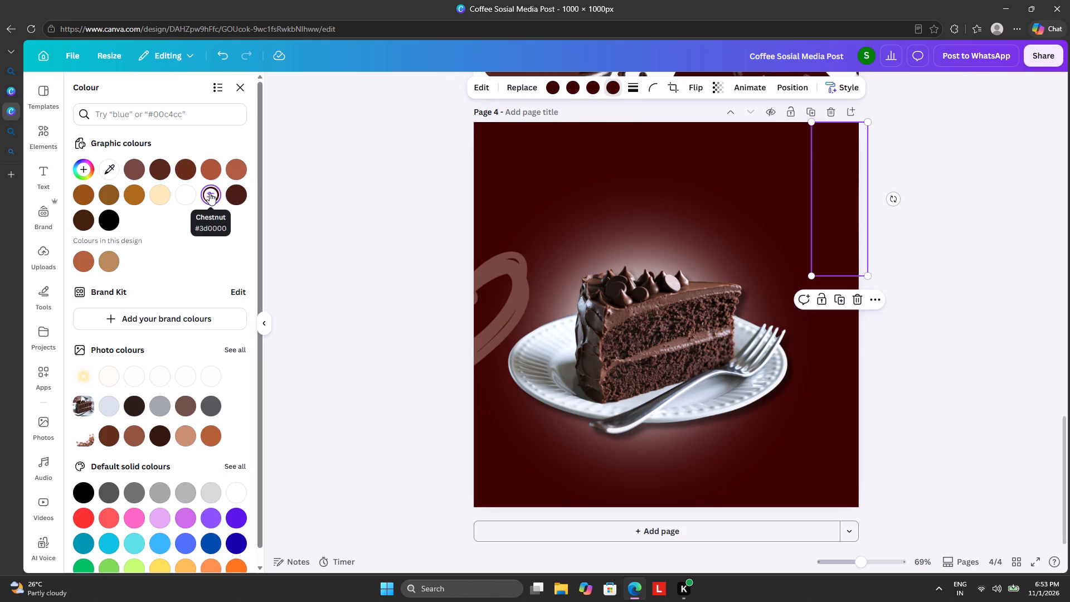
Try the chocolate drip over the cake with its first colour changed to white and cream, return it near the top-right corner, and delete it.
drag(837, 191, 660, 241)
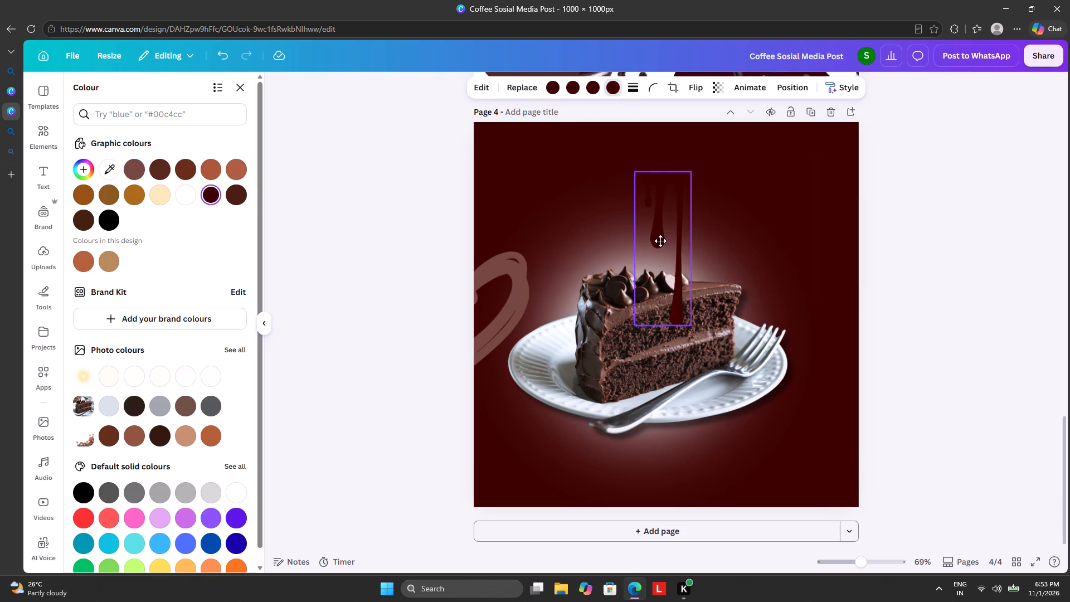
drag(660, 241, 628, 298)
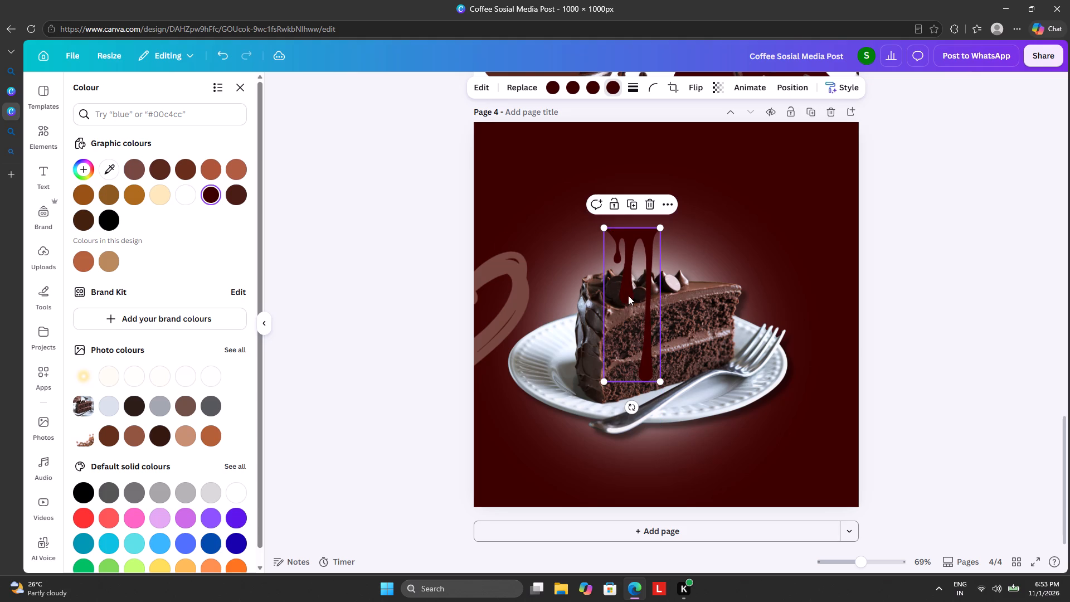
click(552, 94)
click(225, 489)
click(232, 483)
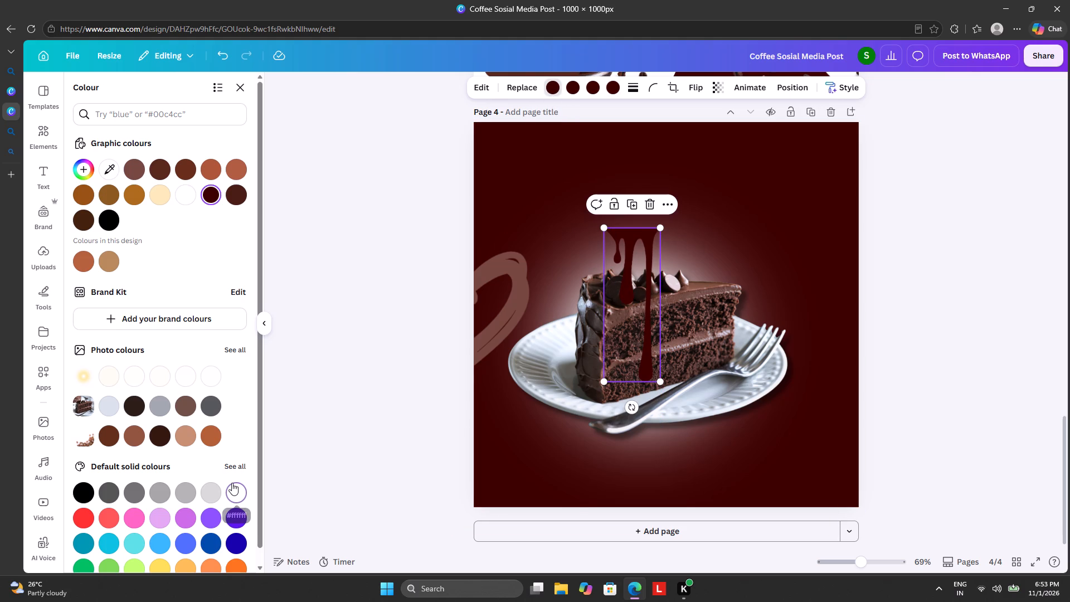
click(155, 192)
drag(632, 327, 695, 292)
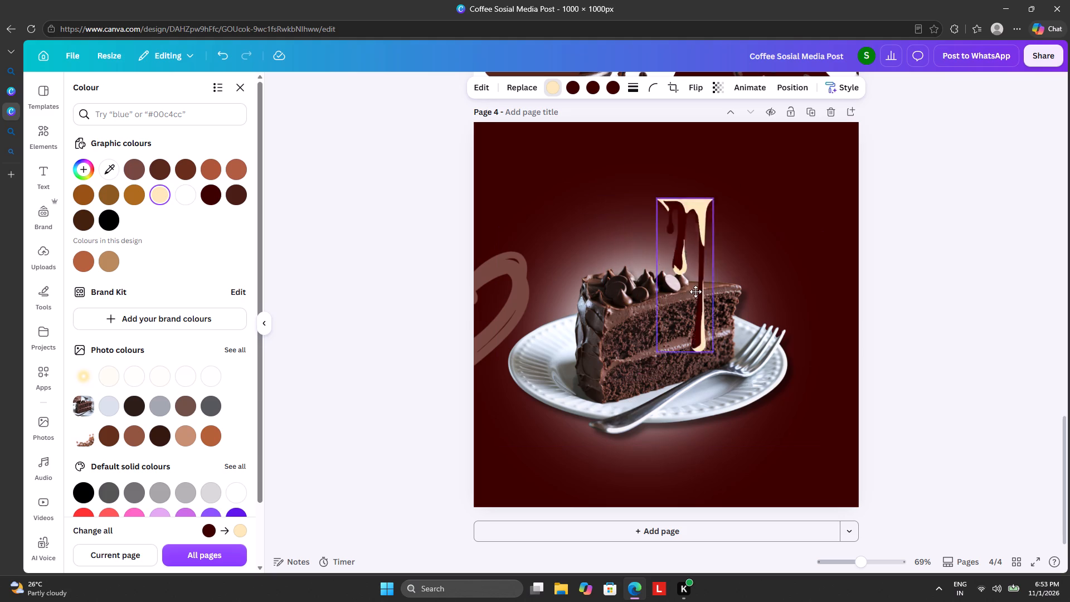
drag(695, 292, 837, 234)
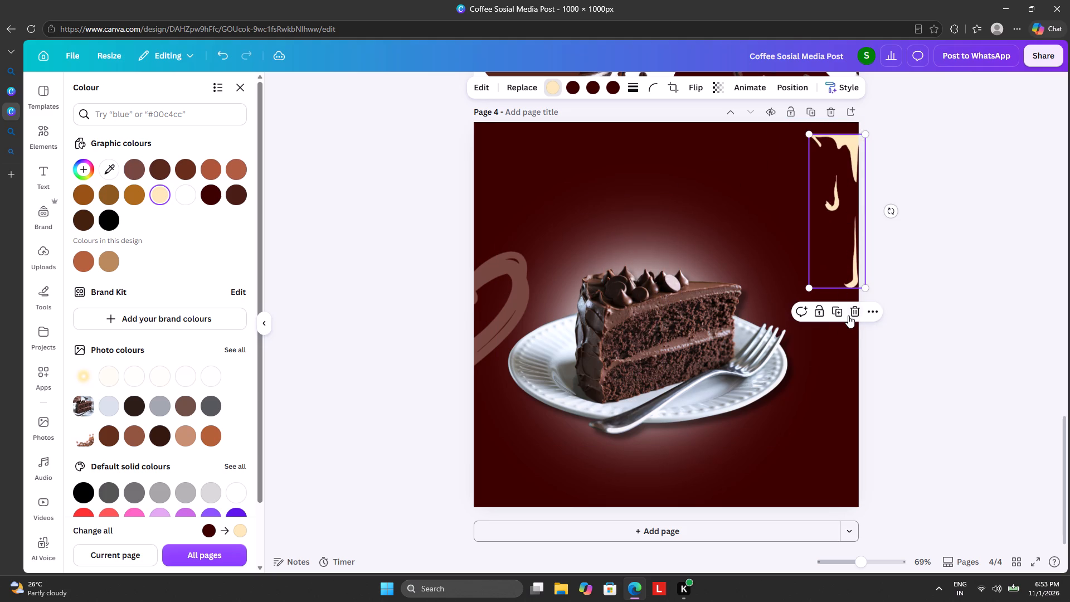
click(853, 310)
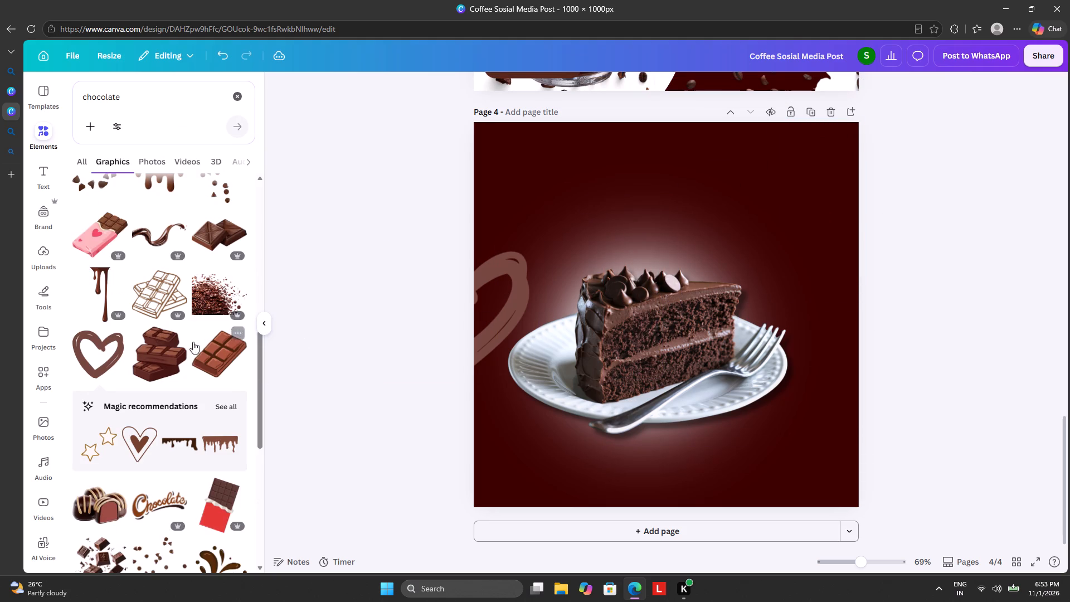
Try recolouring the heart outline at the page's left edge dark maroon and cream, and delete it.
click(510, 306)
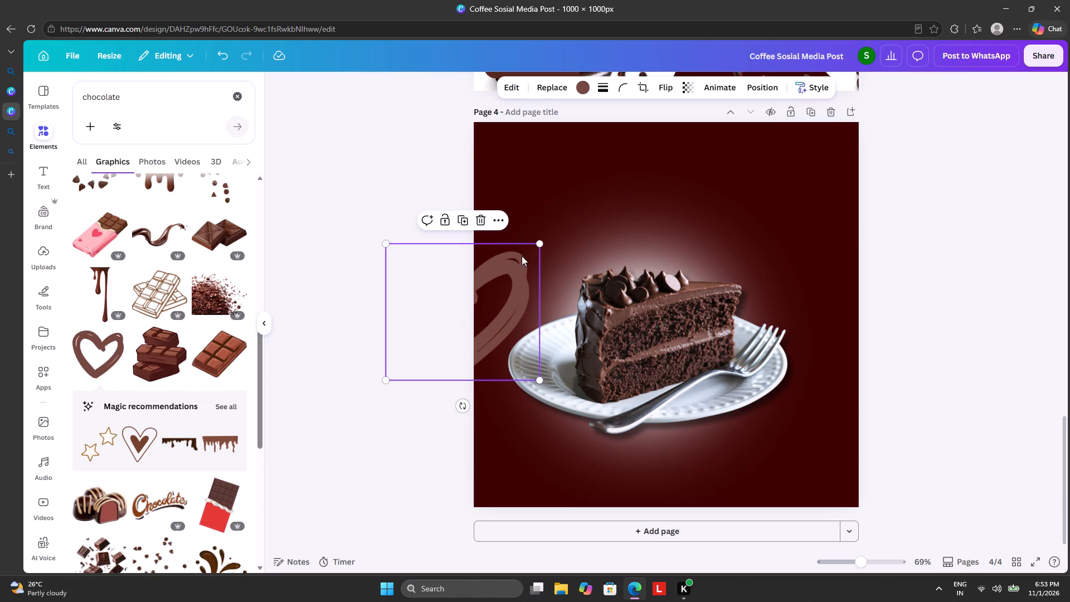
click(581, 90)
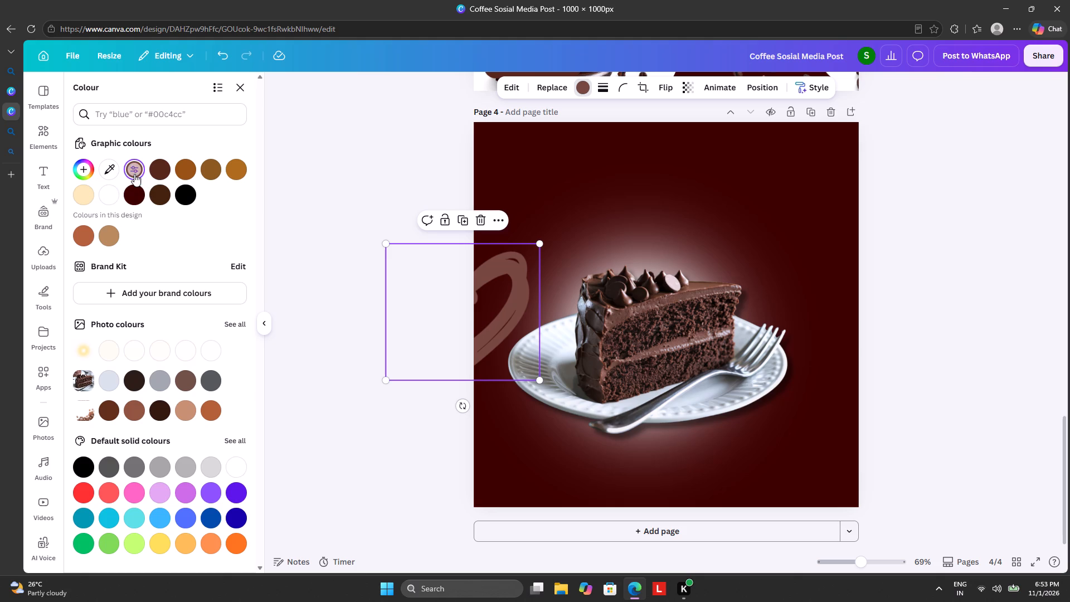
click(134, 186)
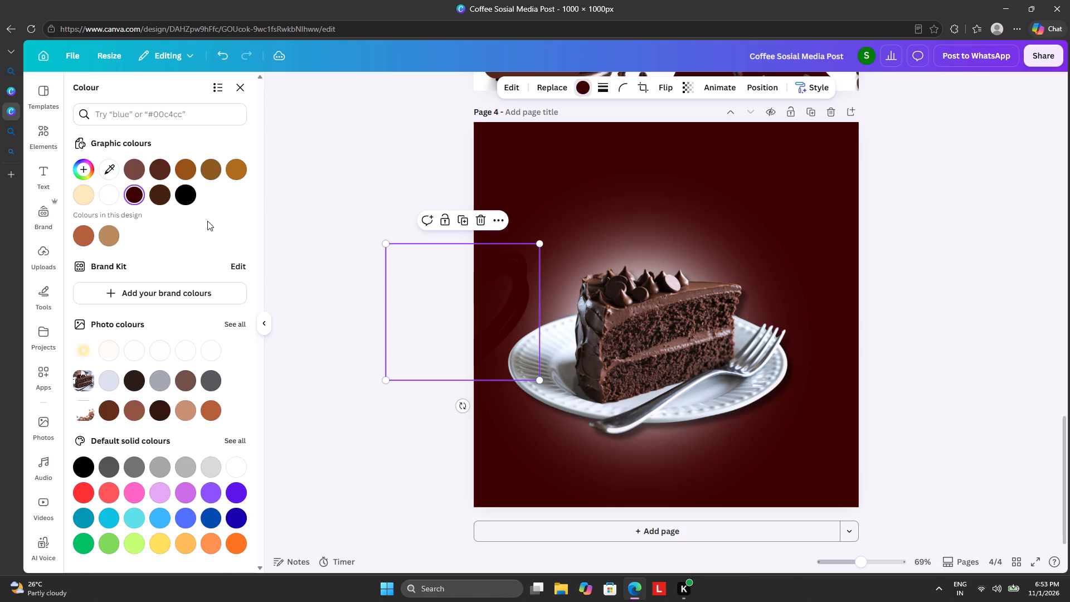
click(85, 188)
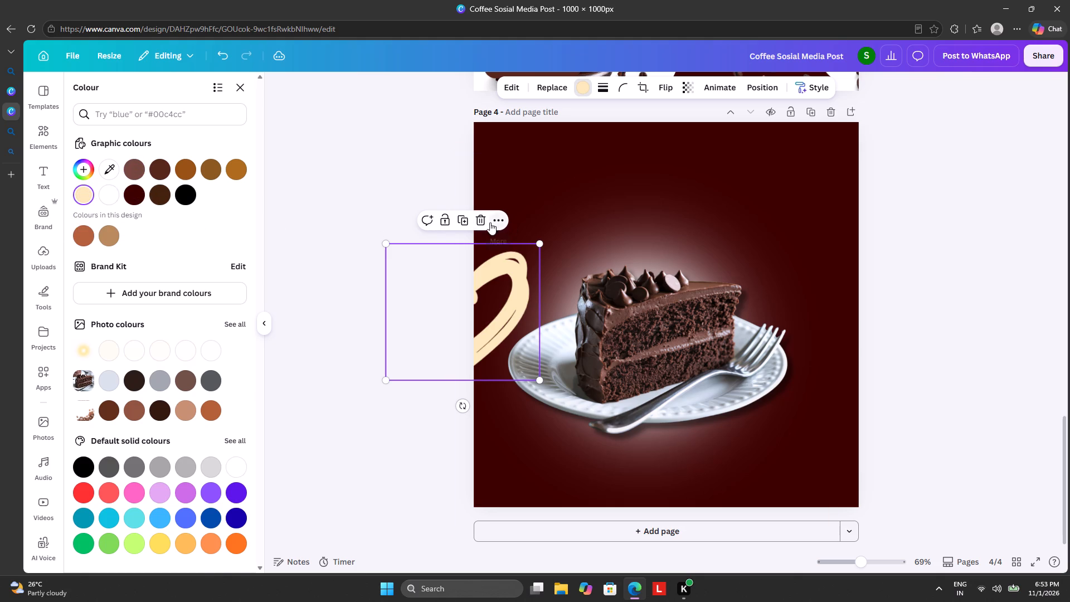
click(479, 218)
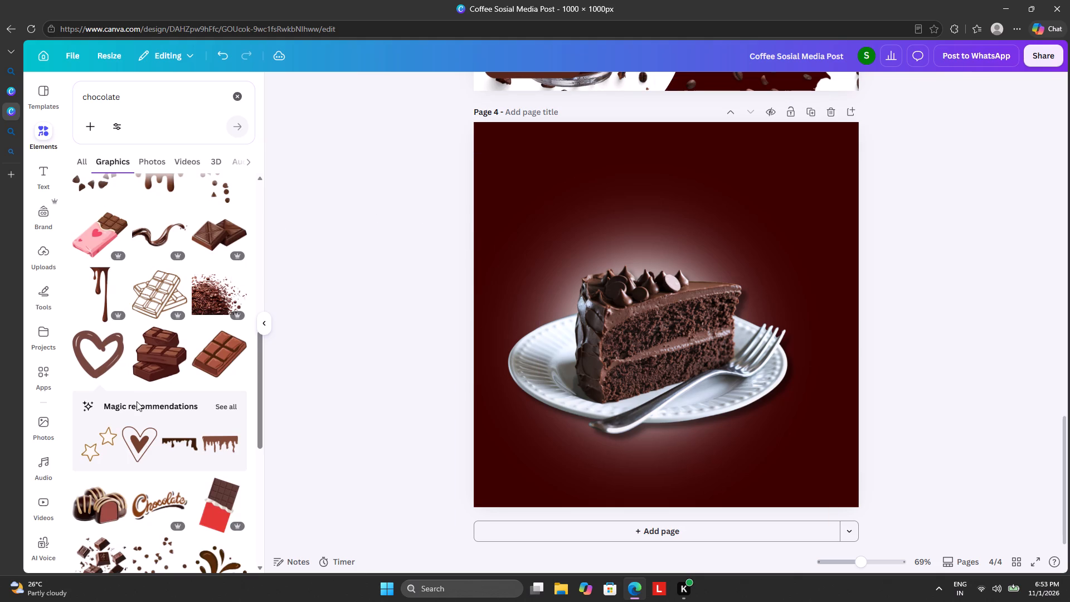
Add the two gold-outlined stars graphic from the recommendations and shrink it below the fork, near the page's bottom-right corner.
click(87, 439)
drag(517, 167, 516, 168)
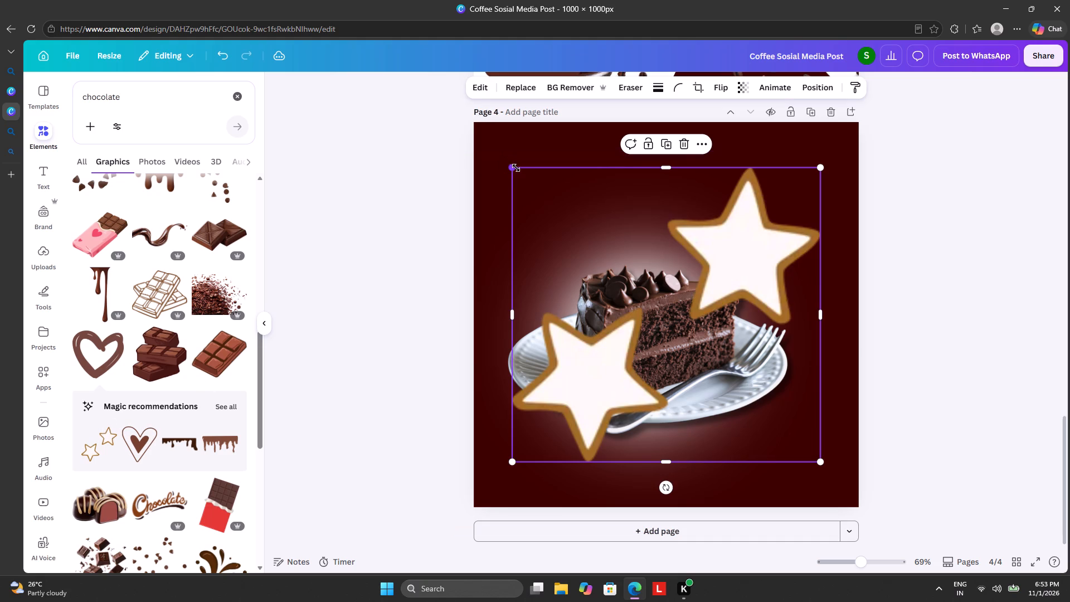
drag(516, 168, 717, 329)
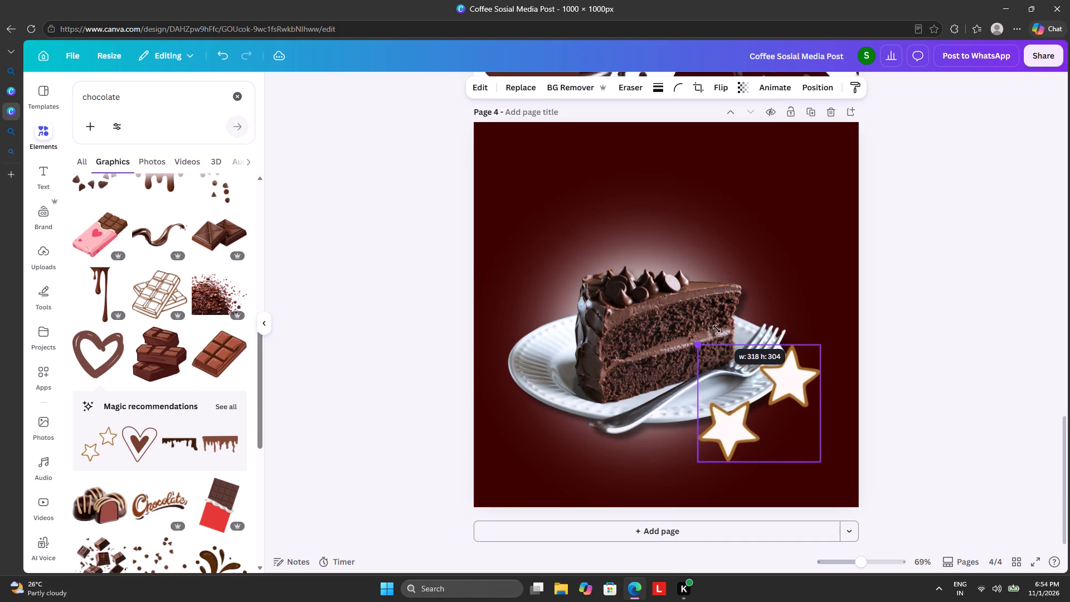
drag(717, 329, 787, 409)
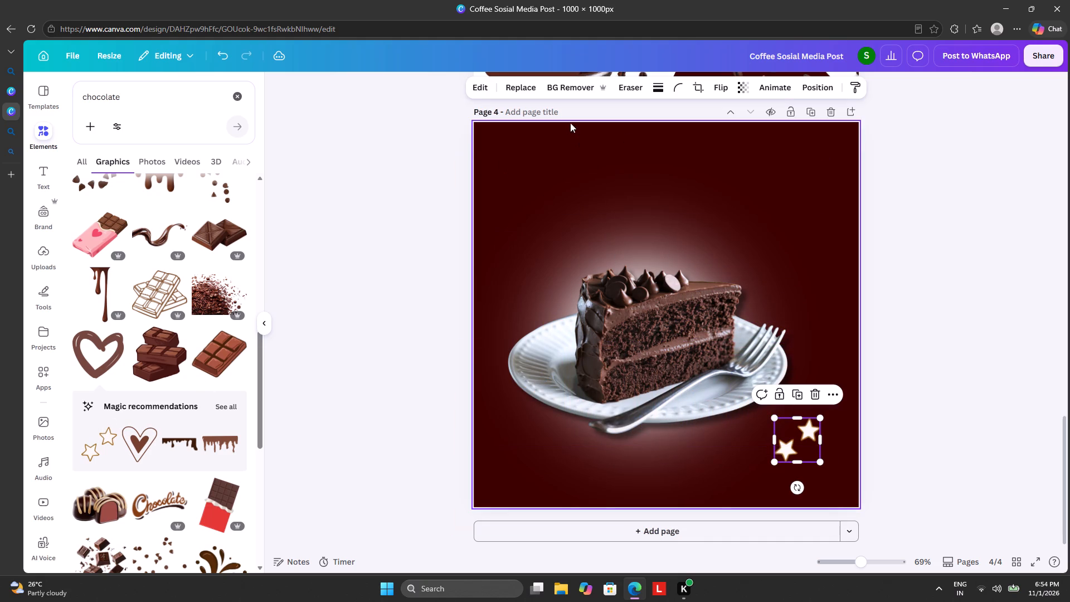
Add the brown chocolate splash graphic with curved droplets, shrink it, and place it just above the cake slice's right end.
scroll(198, 399, down, 3)
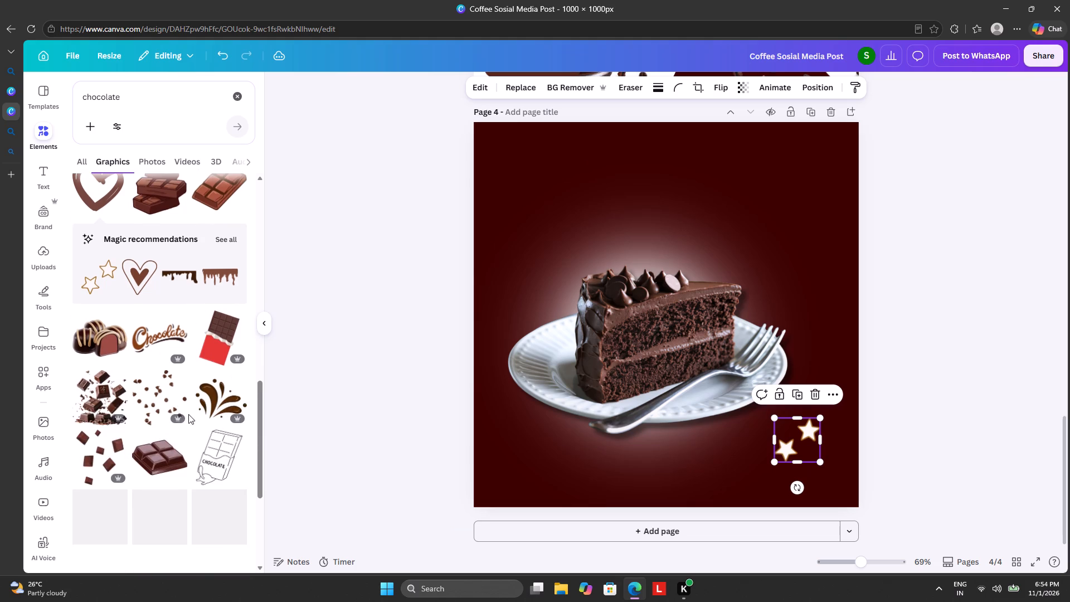
click(209, 389)
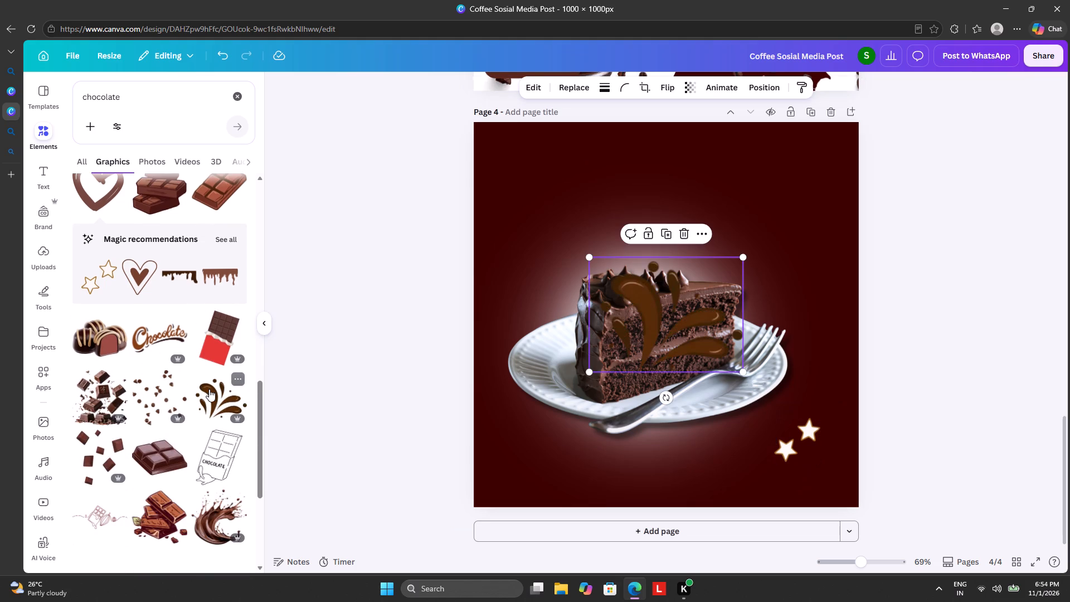
drag(685, 330, 799, 260)
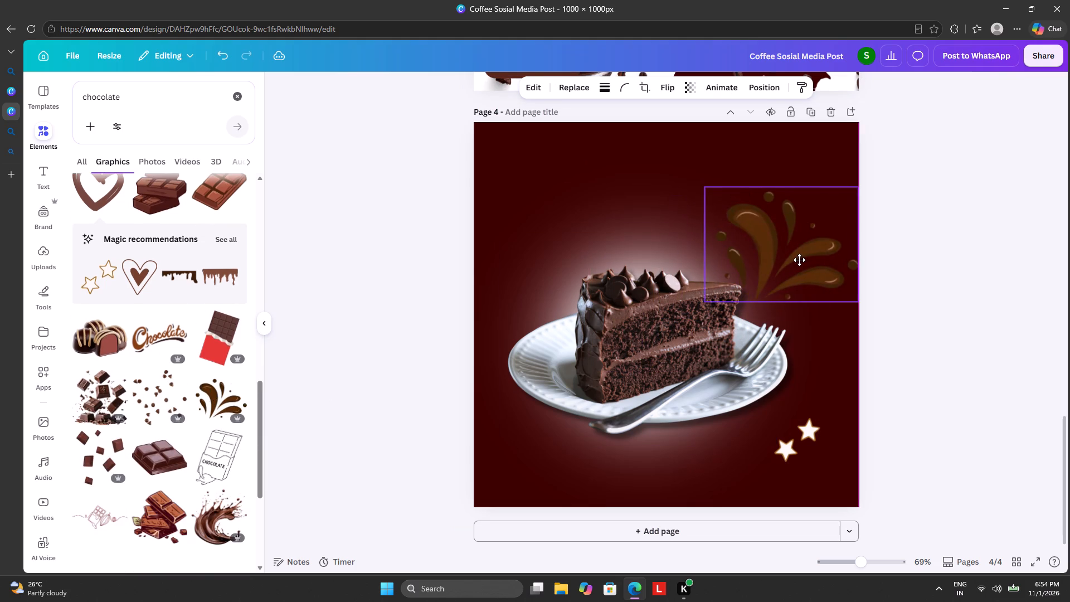
drag(799, 260, 780, 255)
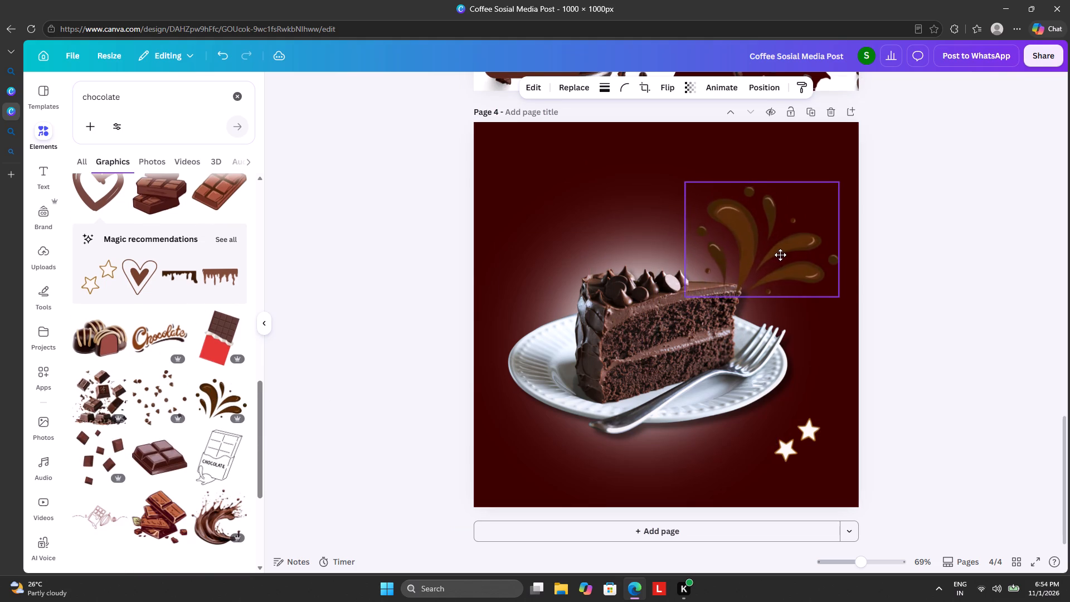
drag(780, 255, 768, 252)
drag(669, 176, 723, 222)
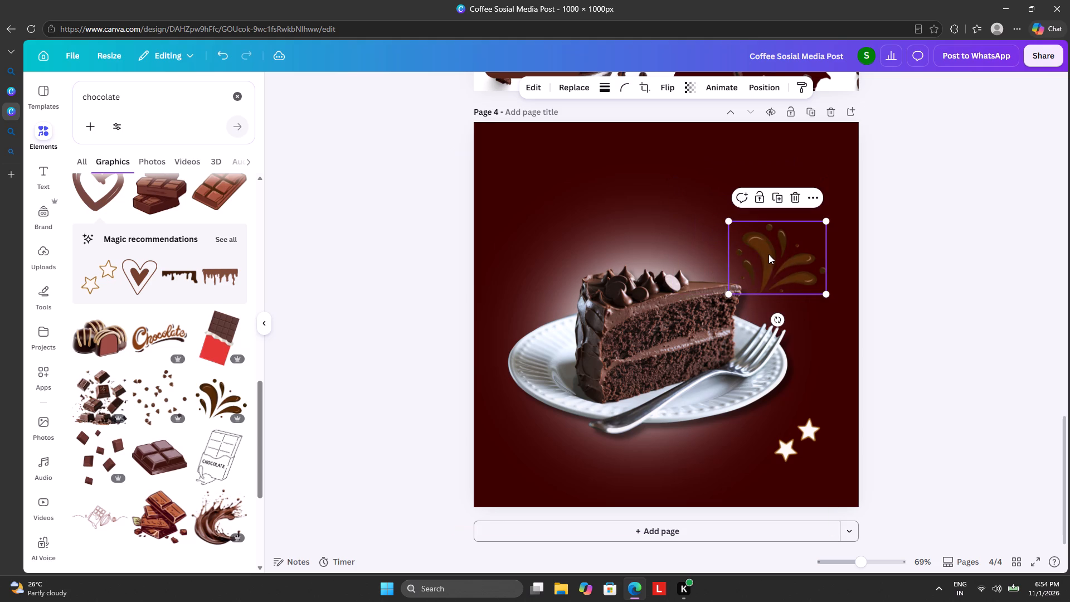
drag(769, 254, 743, 250)
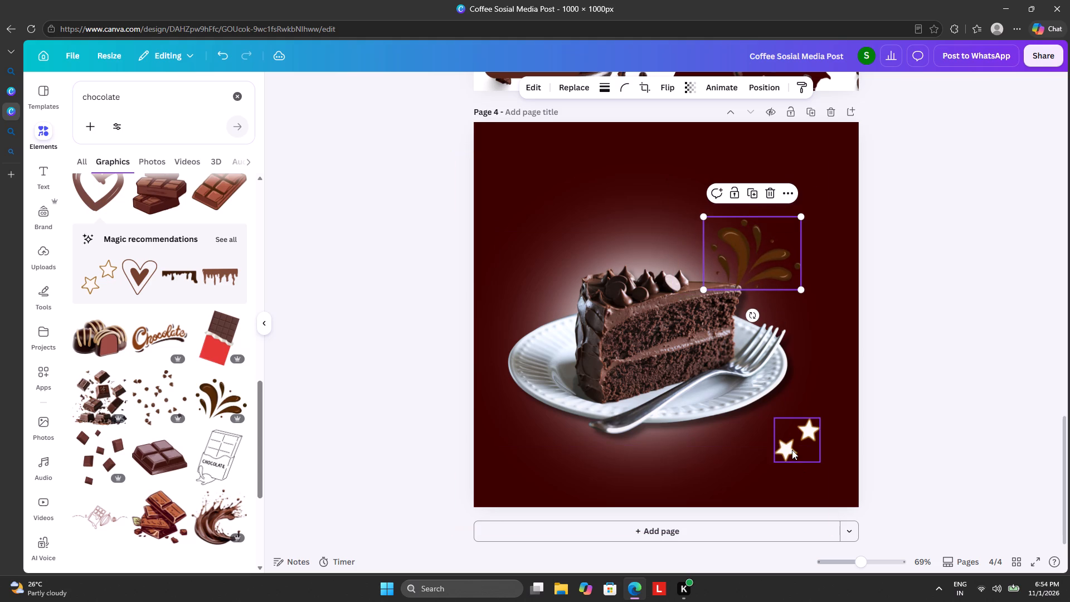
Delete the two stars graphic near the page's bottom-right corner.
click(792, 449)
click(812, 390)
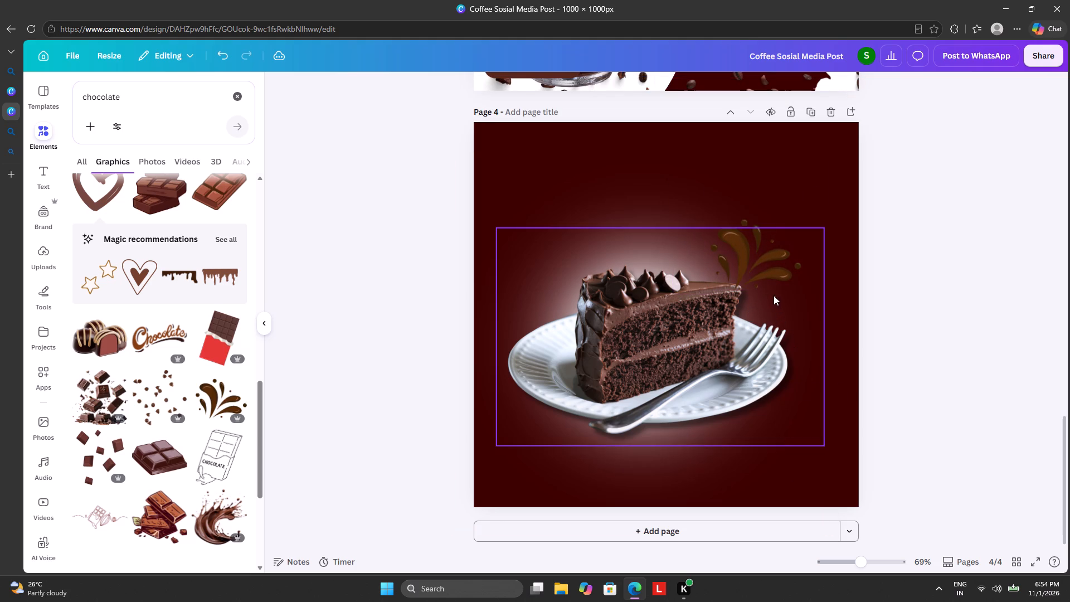
Add the chocolate bar and cocoa pod line drawing, tilt it clockwise, and place it in the page's bottom-left corner.
click(751, 269)
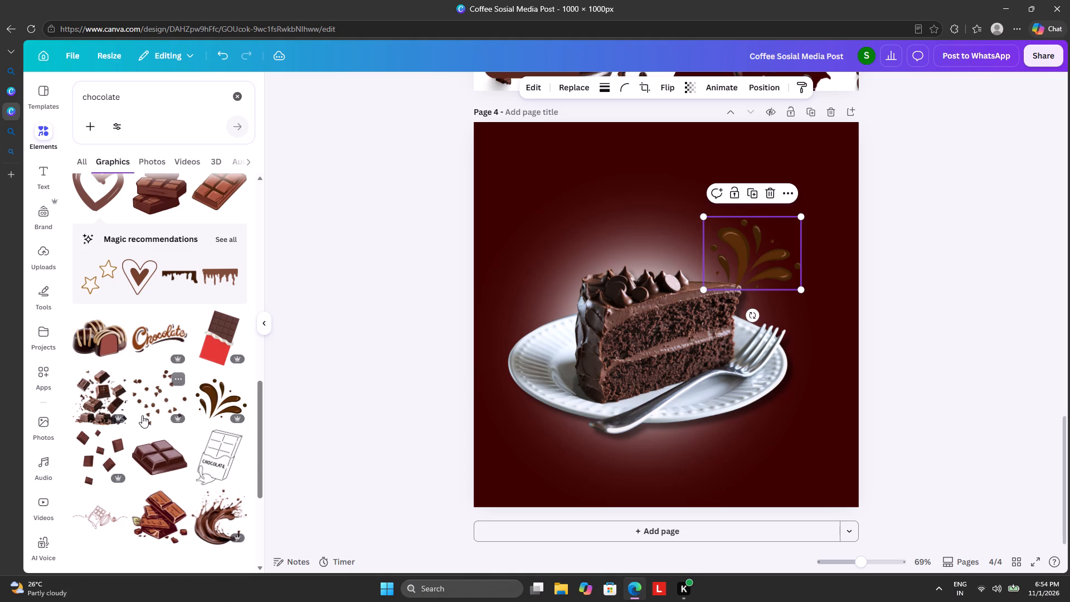
click(94, 517)
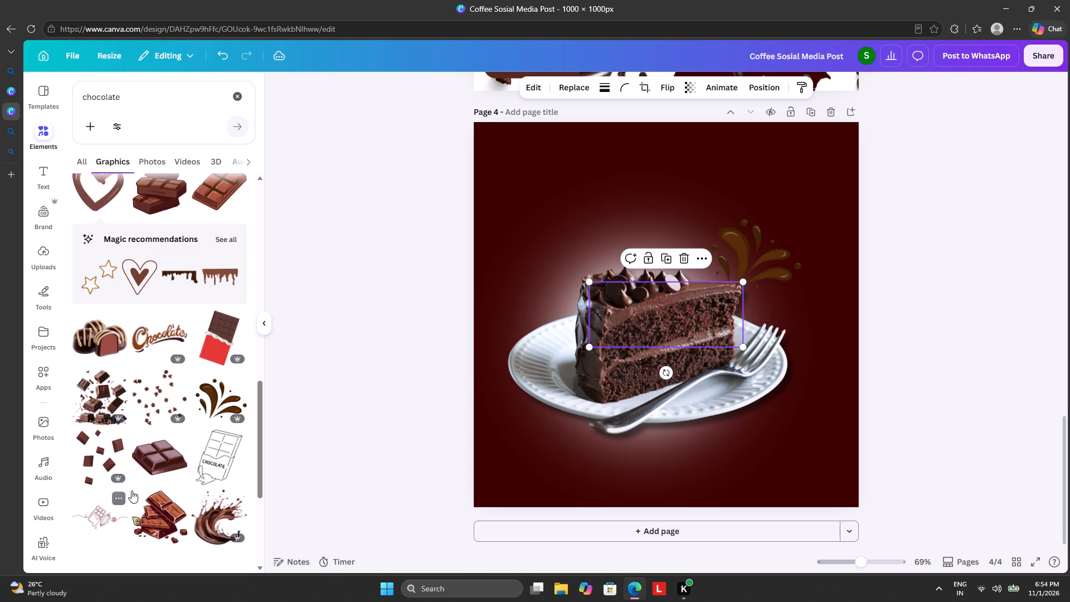
drag(664, 318, 570, 480)
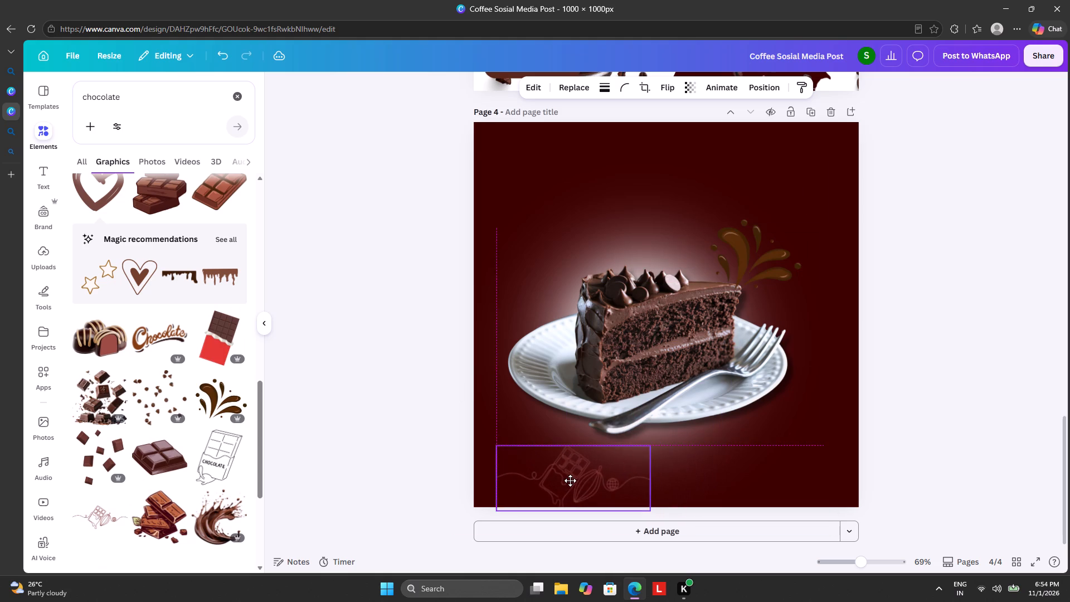
drag(570, 480, 552, 483)
drag(553, 534, 551, 537)
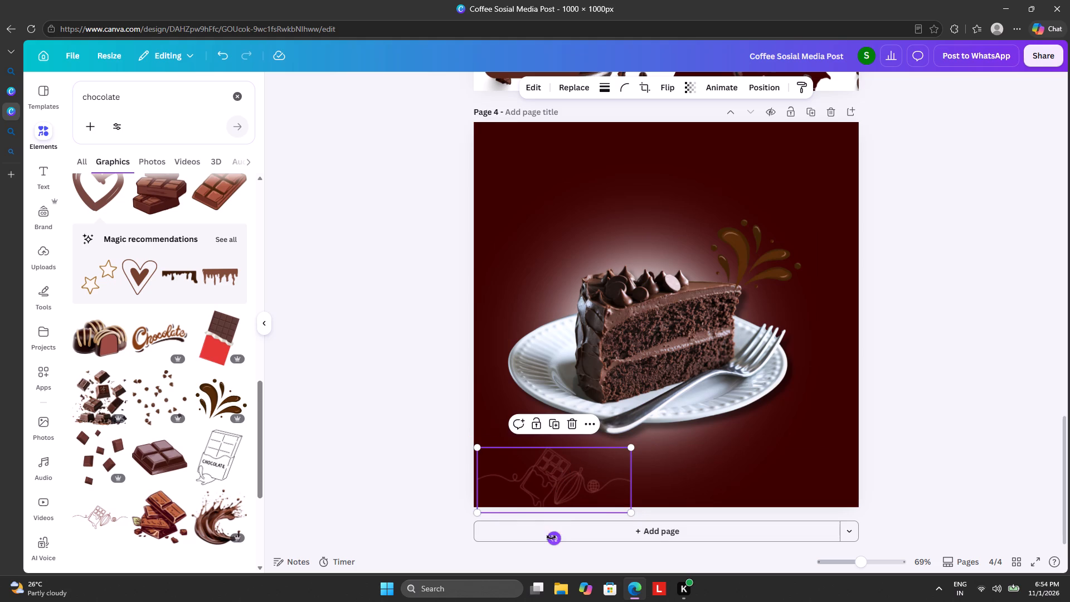
drag(551, 537, 522, 546)
drag(552, 475, 544, 469)
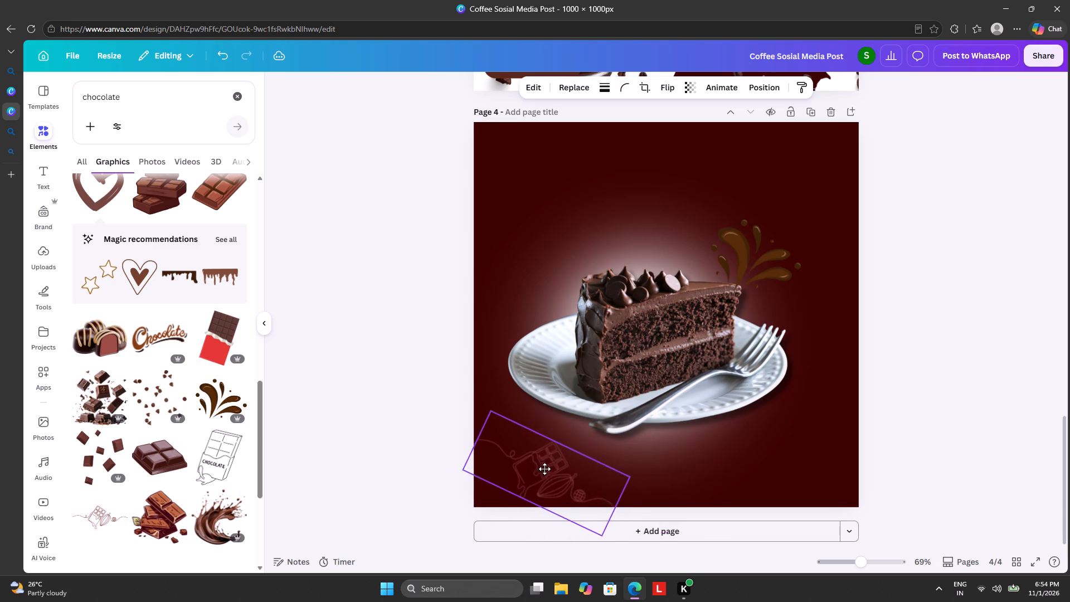
drag(544, 469, 541, 464)
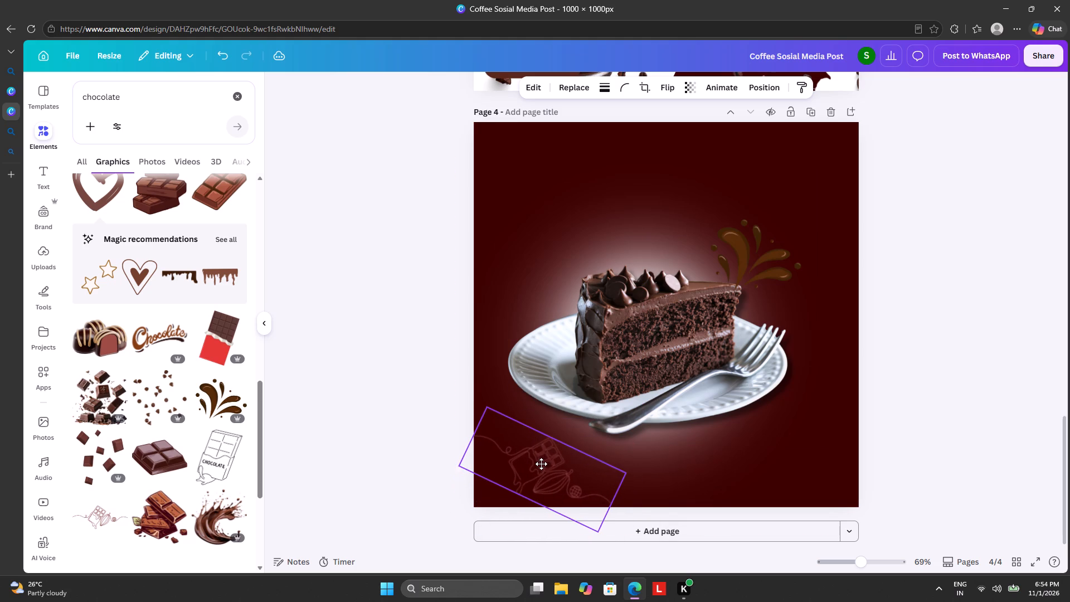
drag(541, 464, 542, 463)
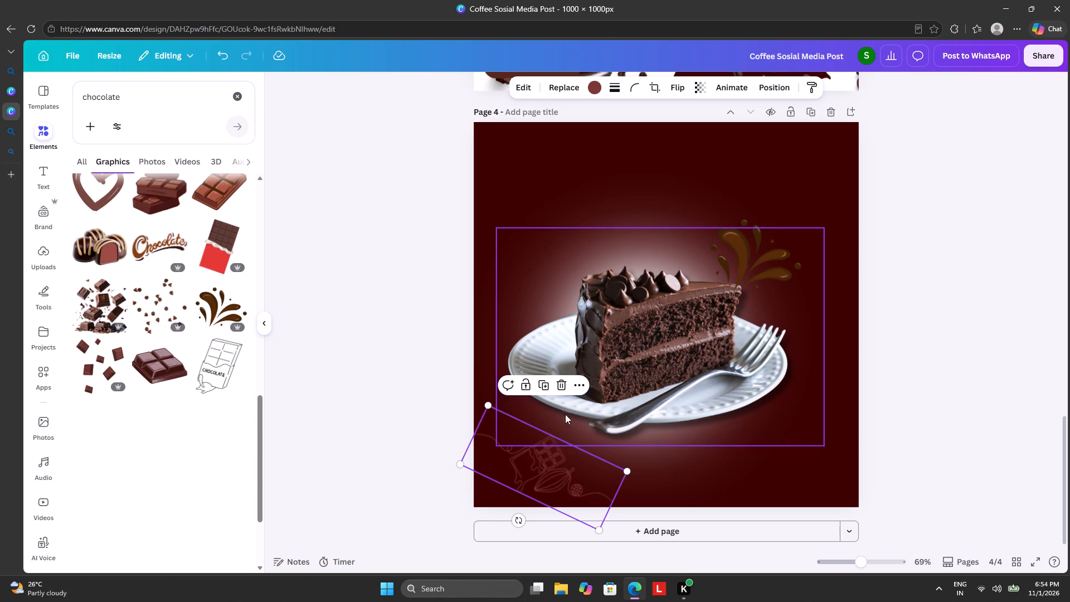
Recolour the chocolate splash above the cake, setting its first and third colours to dark maroon and its pink highlights to white.
click(752, 255)
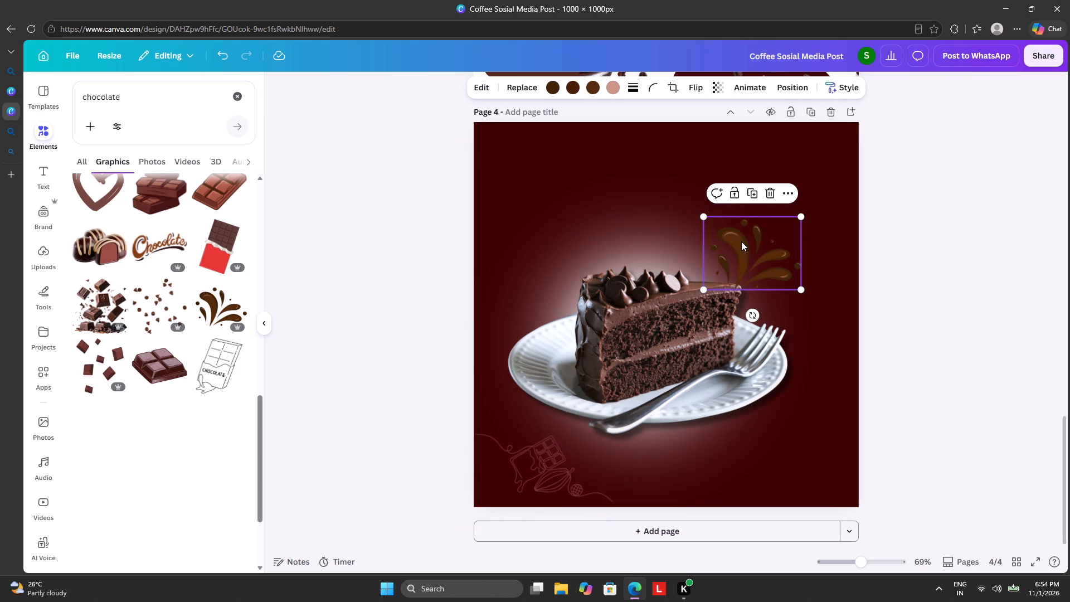
click(554, 86)
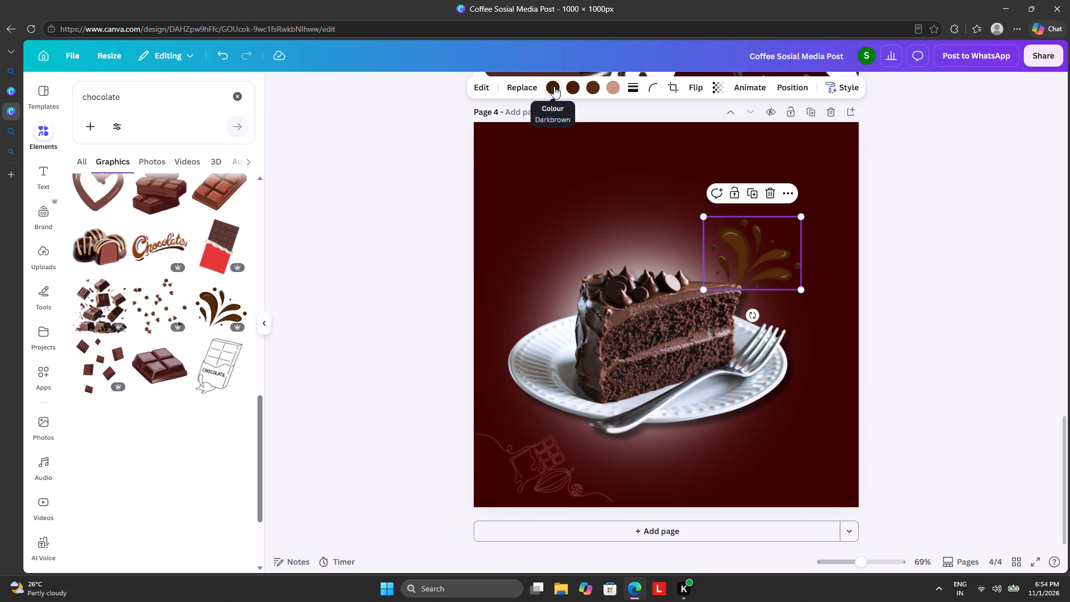
click(162, 195)
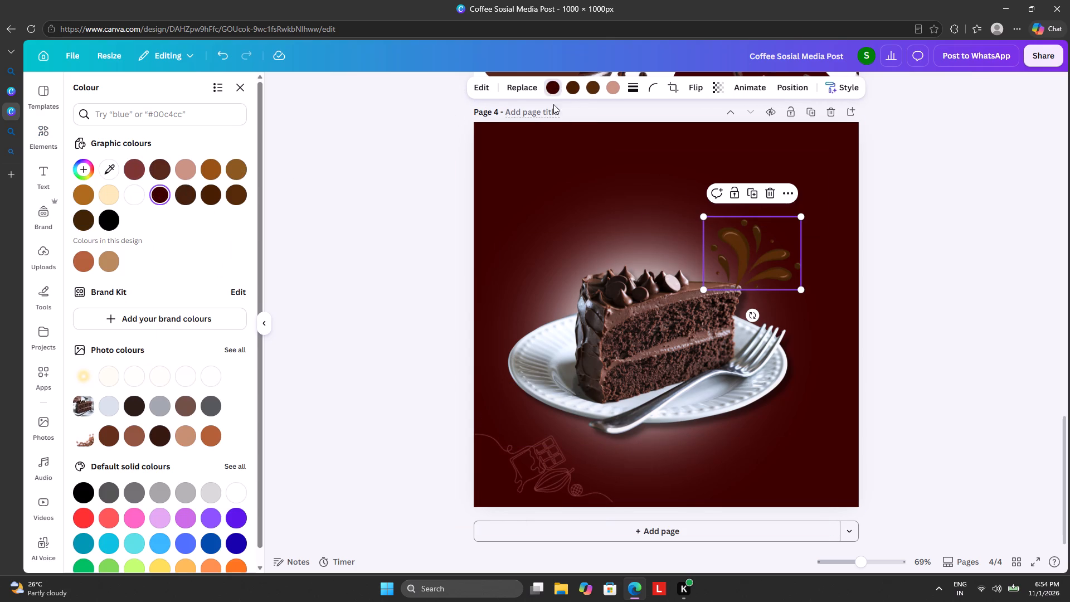
click(595, 84)
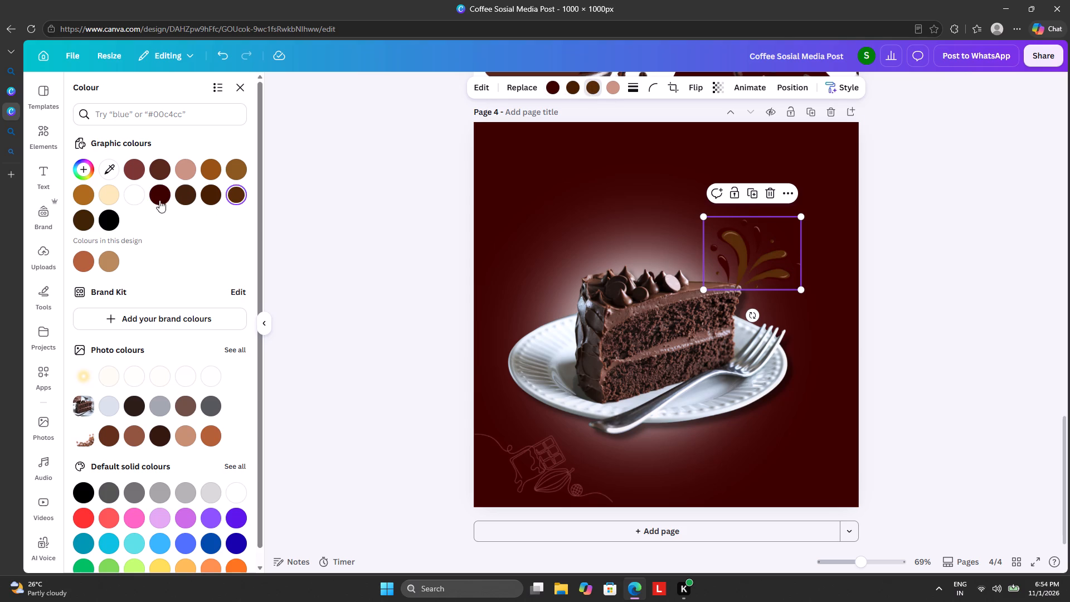
click(159, 199)
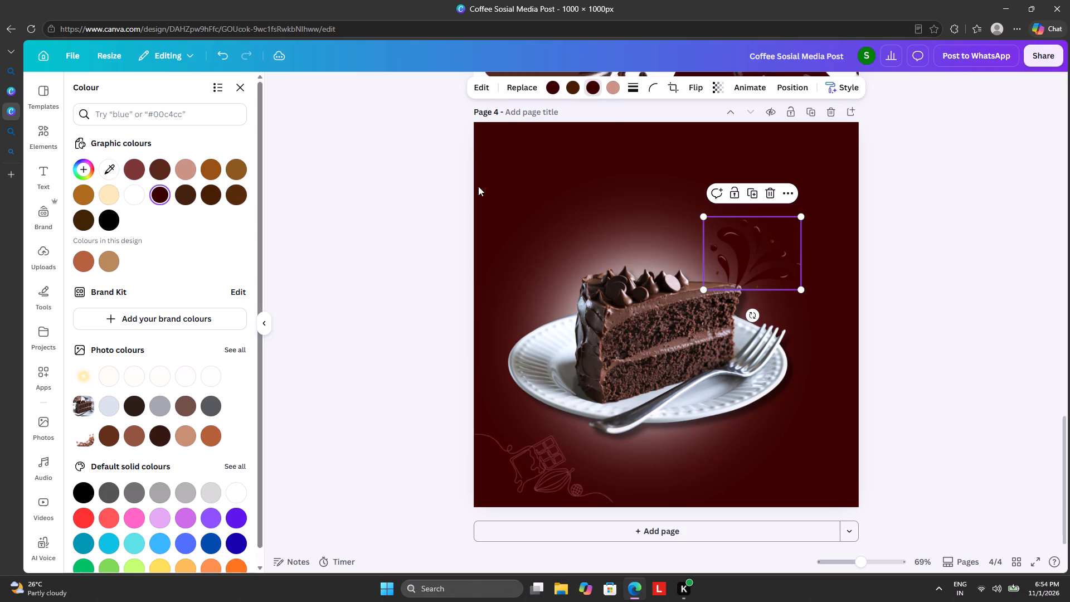
click(608, 91)
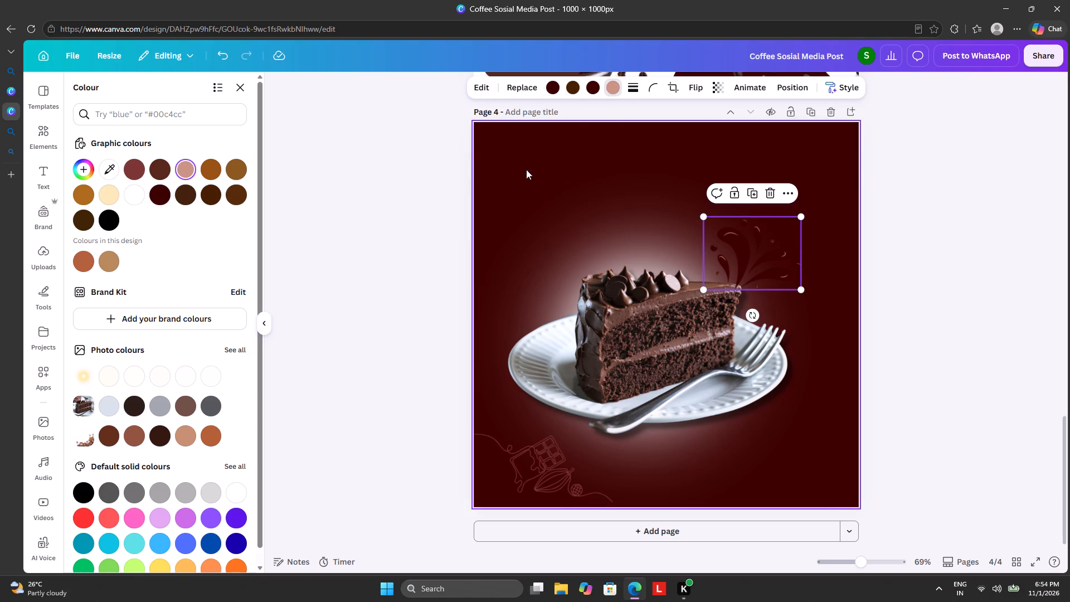
click(232, 484)
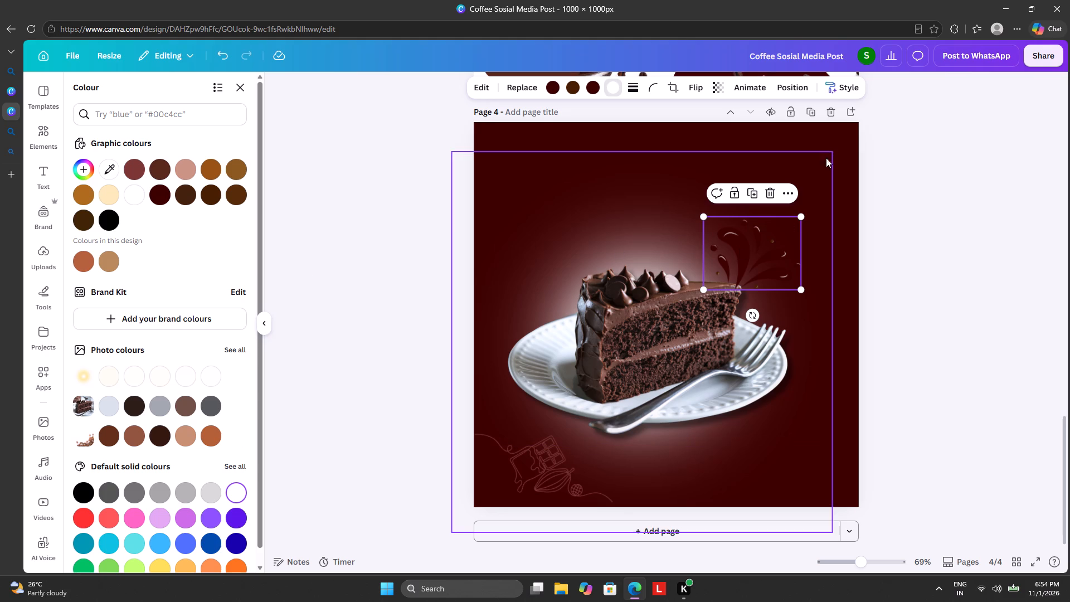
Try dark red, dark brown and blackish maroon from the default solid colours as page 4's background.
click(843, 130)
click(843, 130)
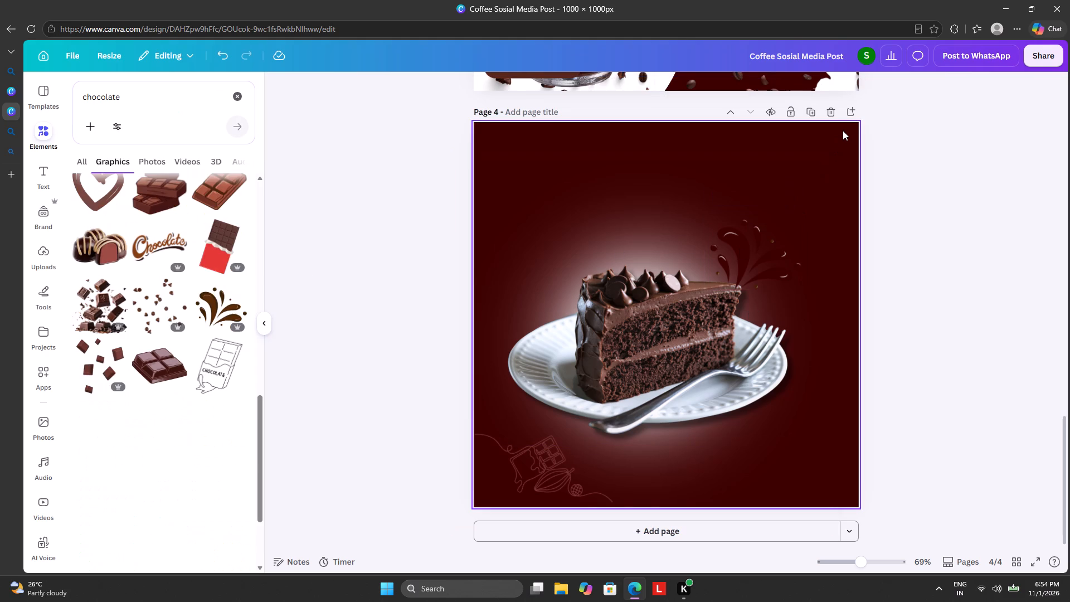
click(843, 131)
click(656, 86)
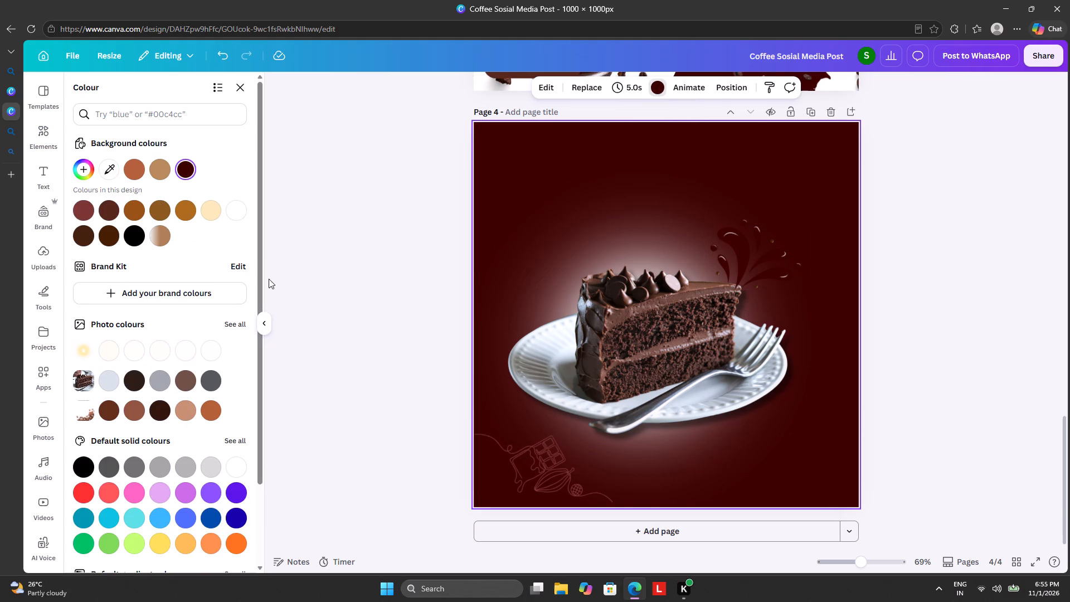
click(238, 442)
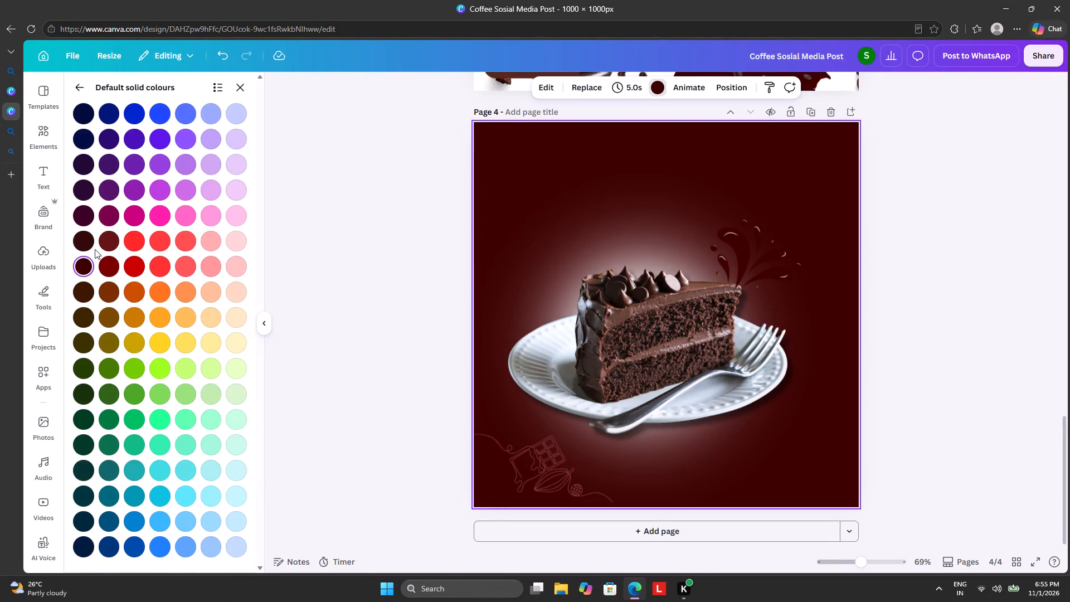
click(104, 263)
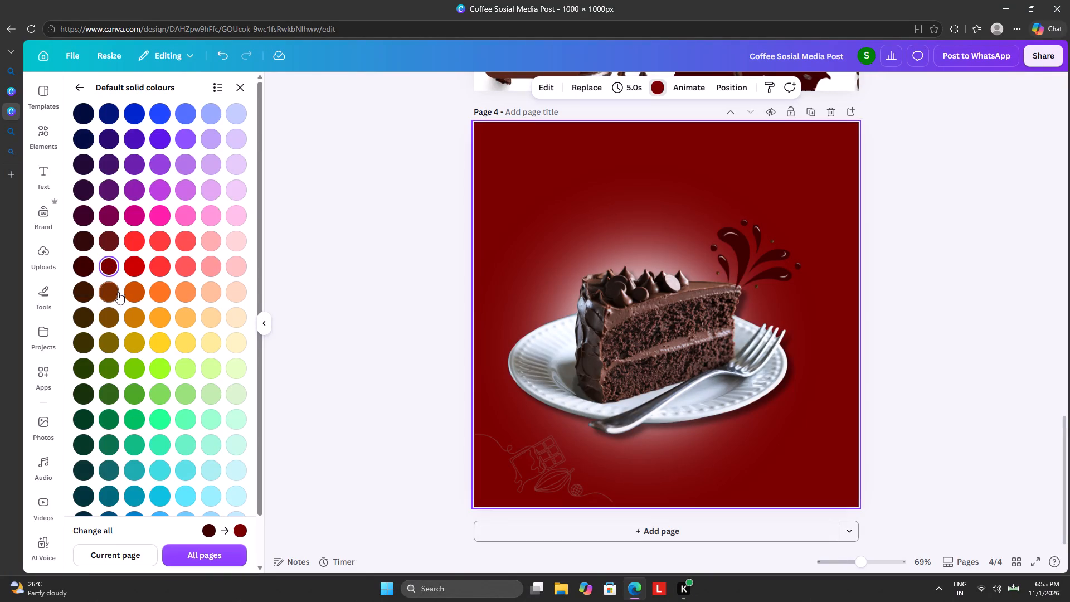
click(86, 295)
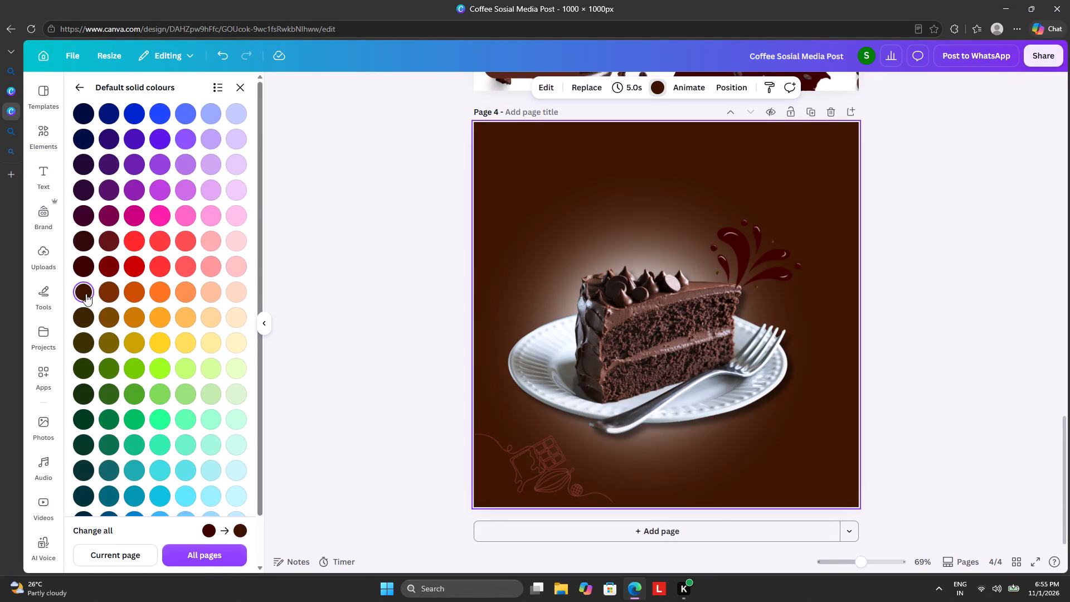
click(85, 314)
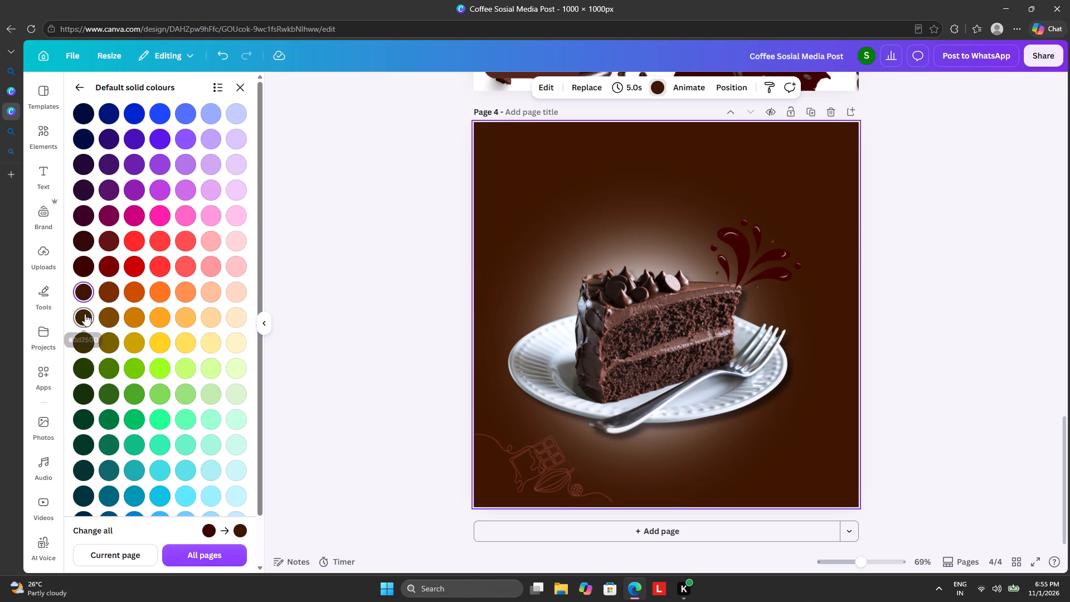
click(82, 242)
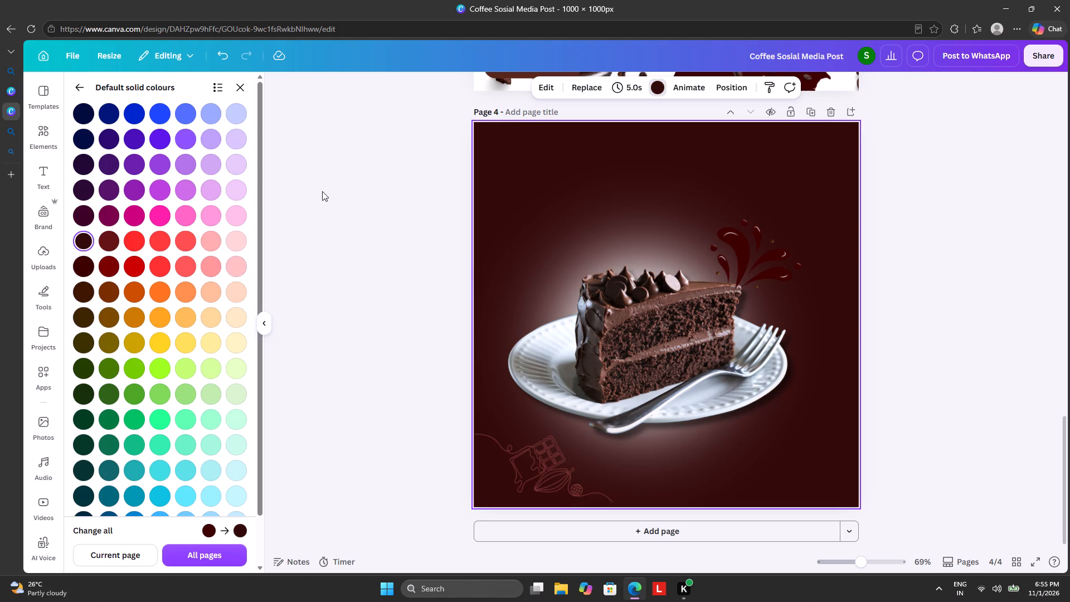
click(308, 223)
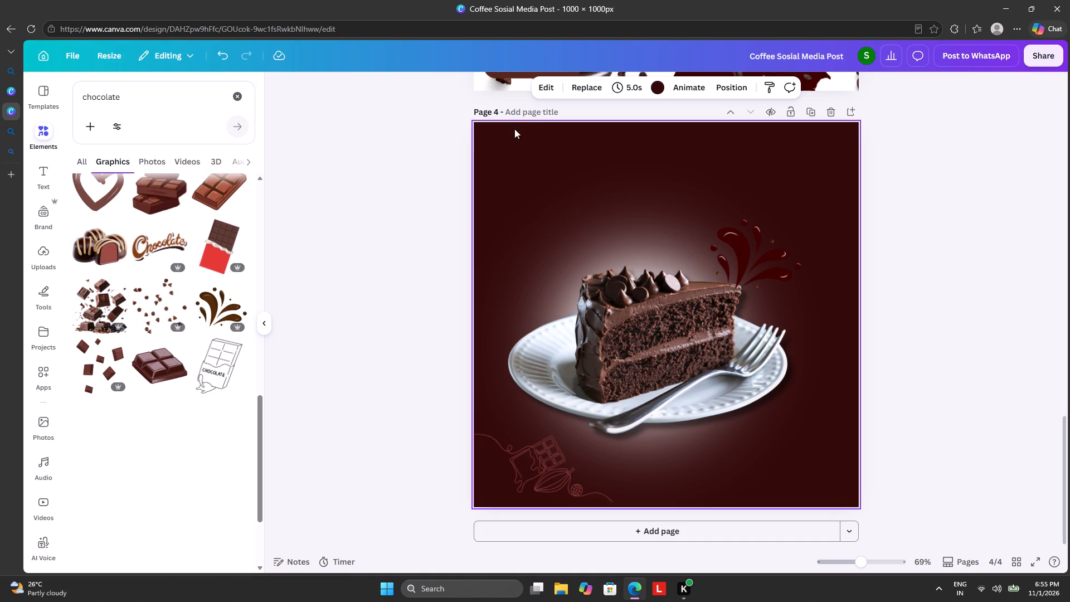
Set page 4's background colour to white.
click(663, 87)
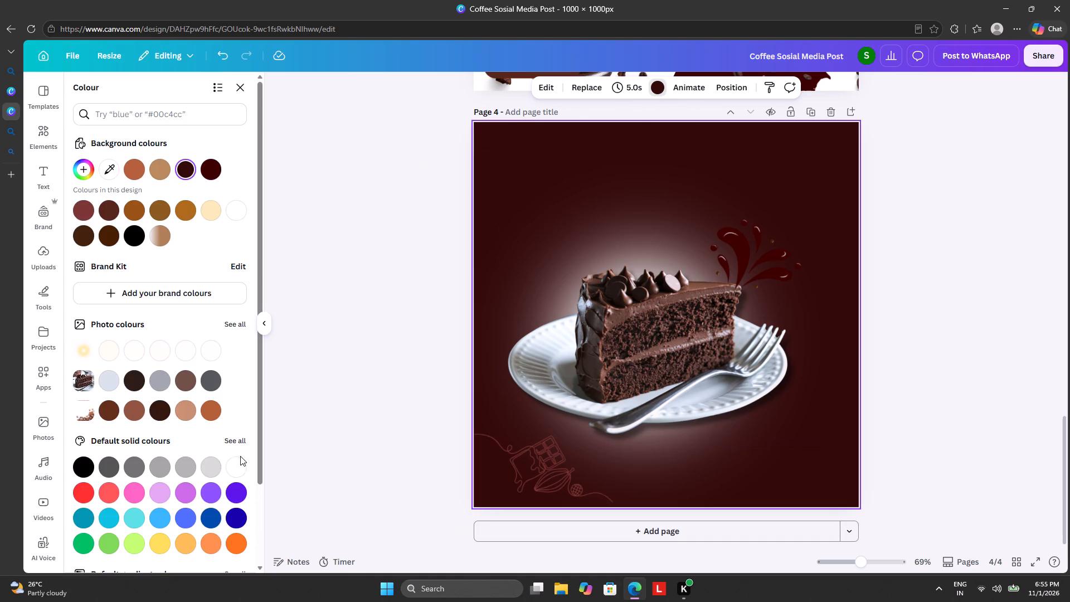
click(237, 460)
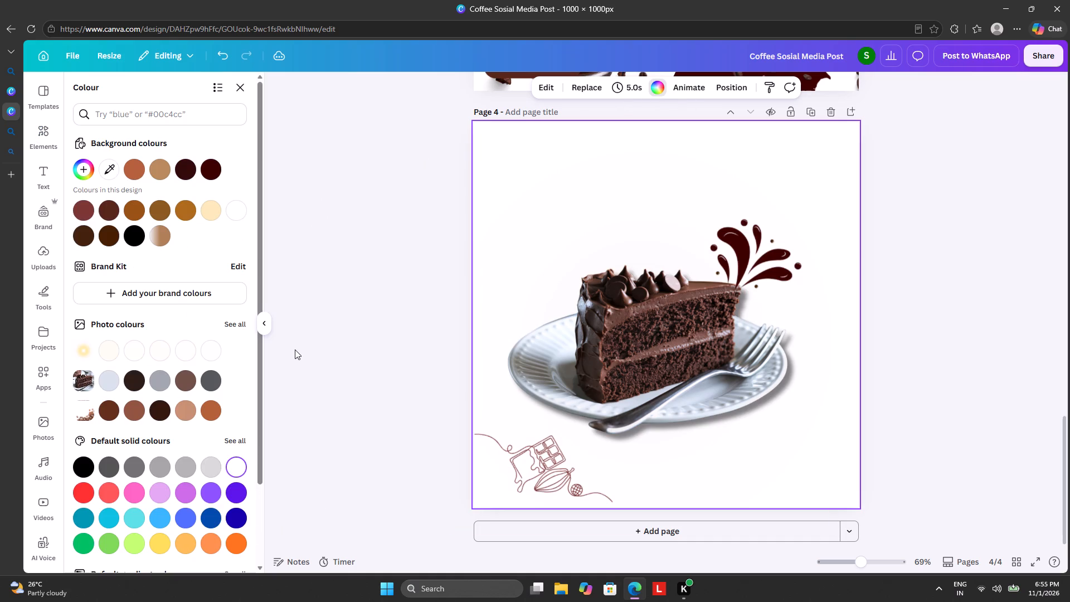
click(295, 349)
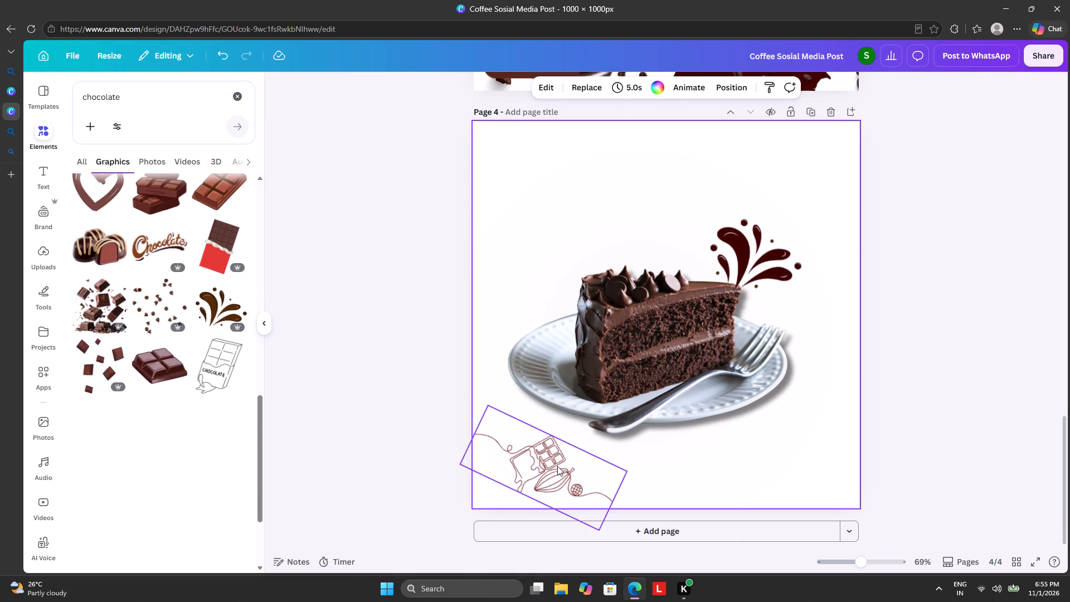
Nudge the chocolate bar line drawing closer into the page's bottom-left corner.
drag(557, 466, 551, 473)
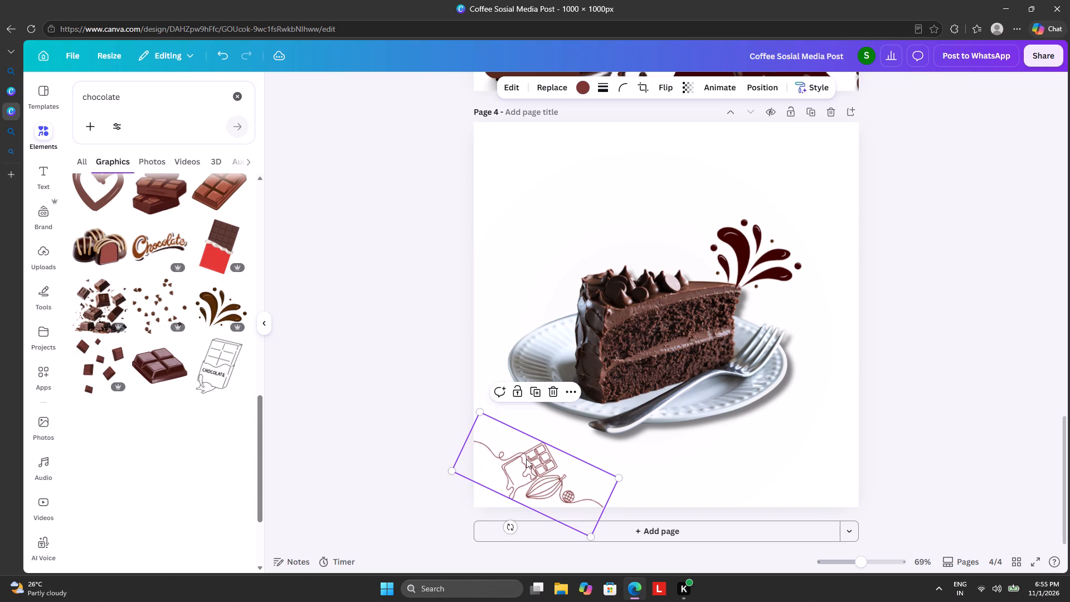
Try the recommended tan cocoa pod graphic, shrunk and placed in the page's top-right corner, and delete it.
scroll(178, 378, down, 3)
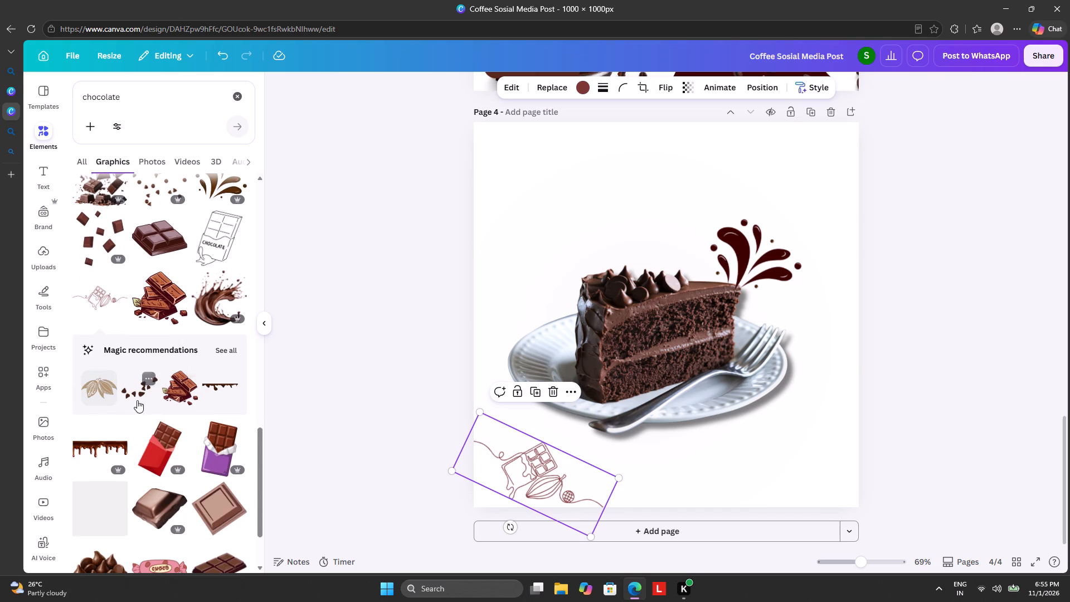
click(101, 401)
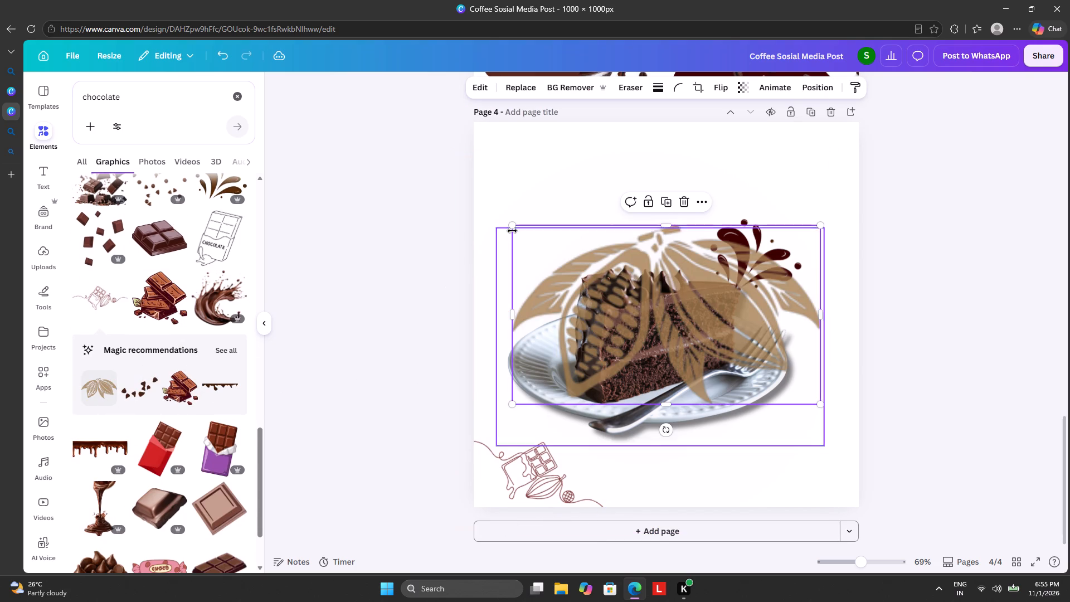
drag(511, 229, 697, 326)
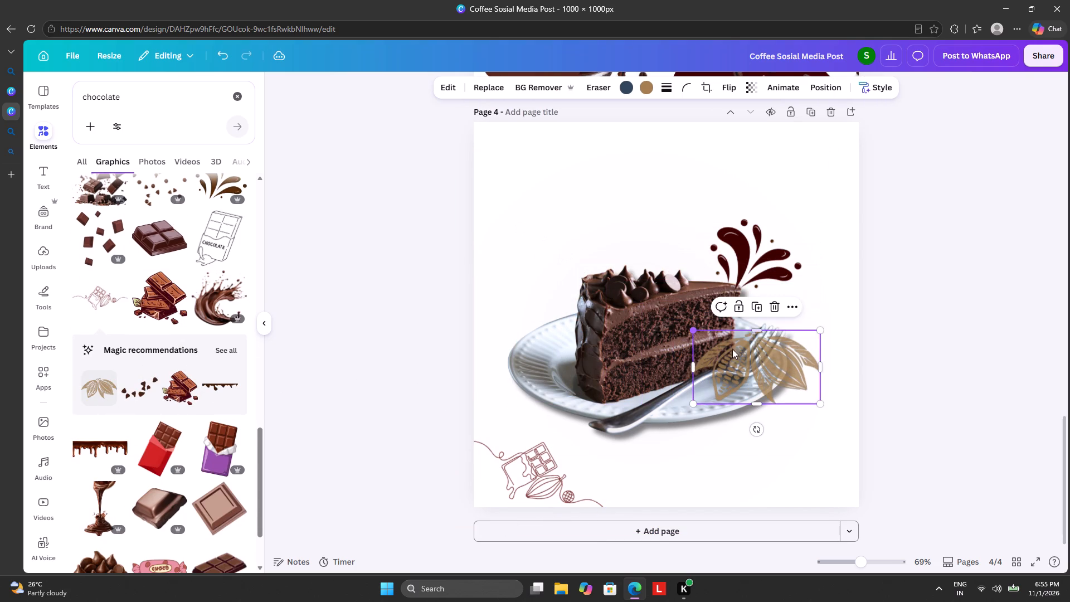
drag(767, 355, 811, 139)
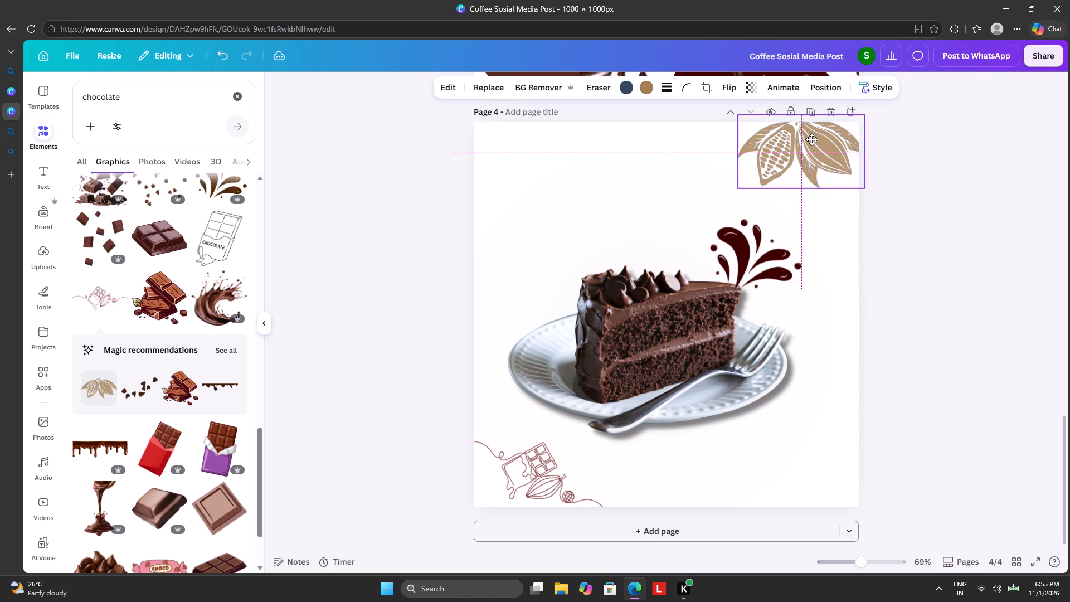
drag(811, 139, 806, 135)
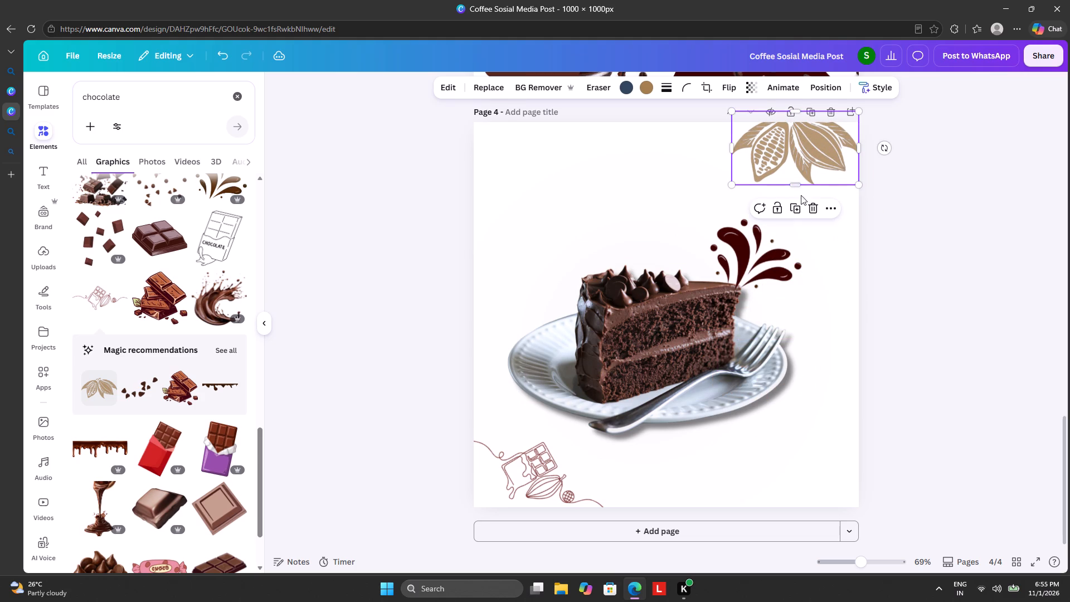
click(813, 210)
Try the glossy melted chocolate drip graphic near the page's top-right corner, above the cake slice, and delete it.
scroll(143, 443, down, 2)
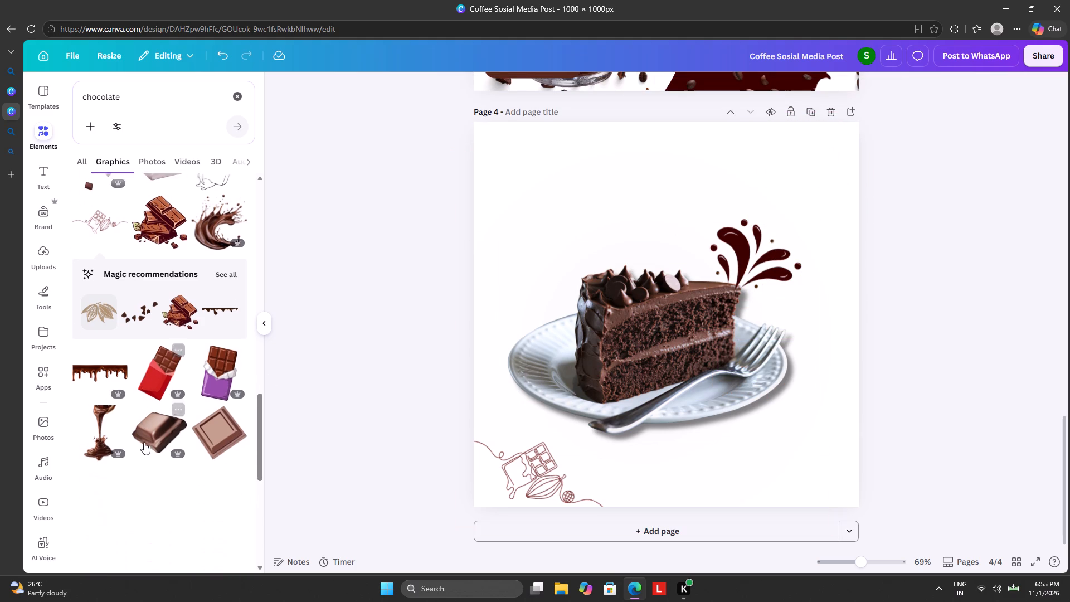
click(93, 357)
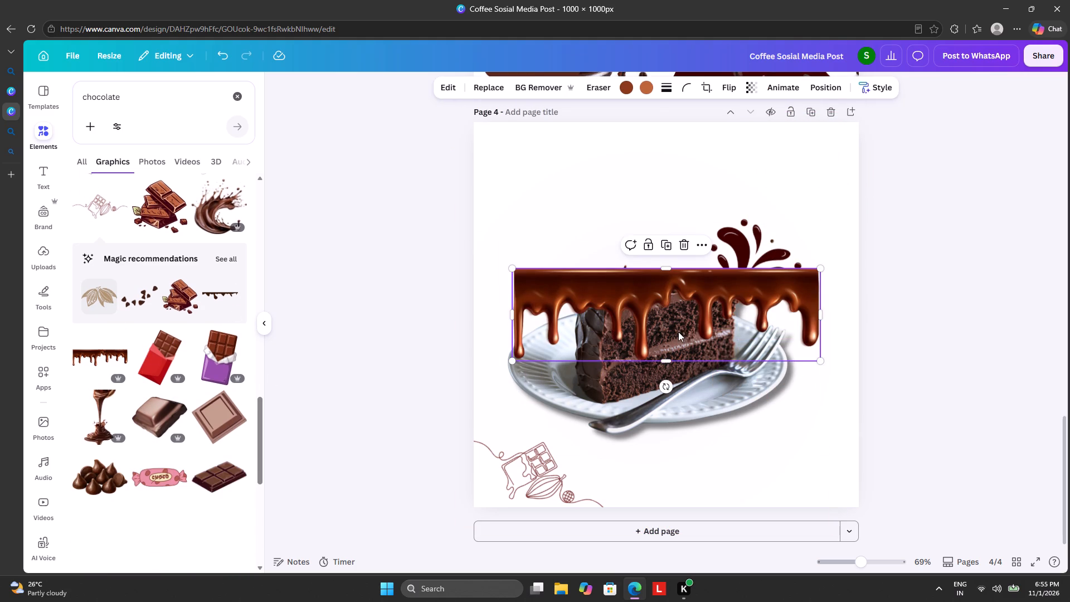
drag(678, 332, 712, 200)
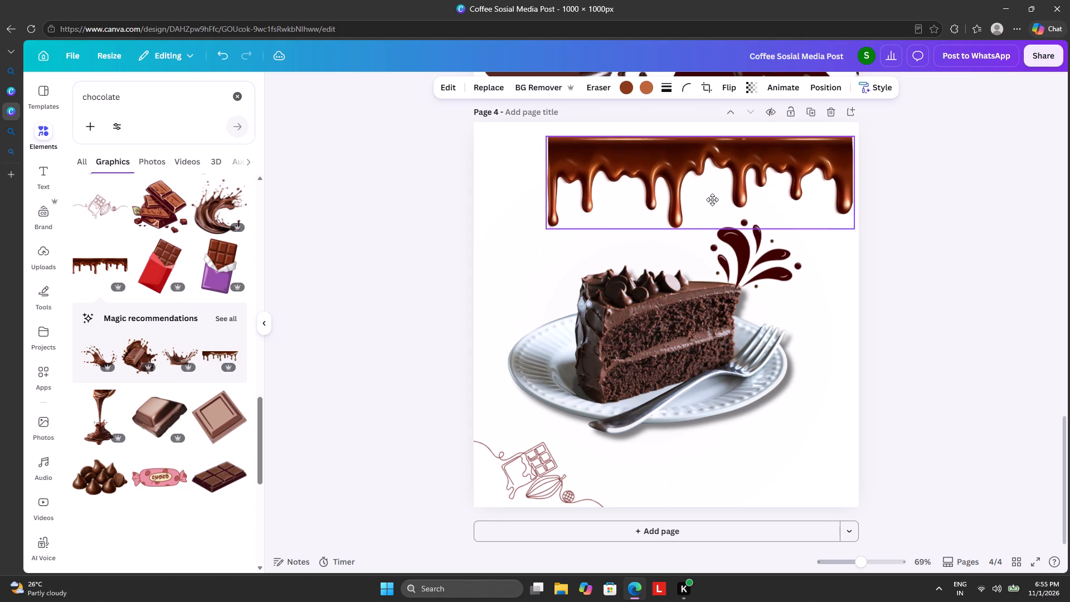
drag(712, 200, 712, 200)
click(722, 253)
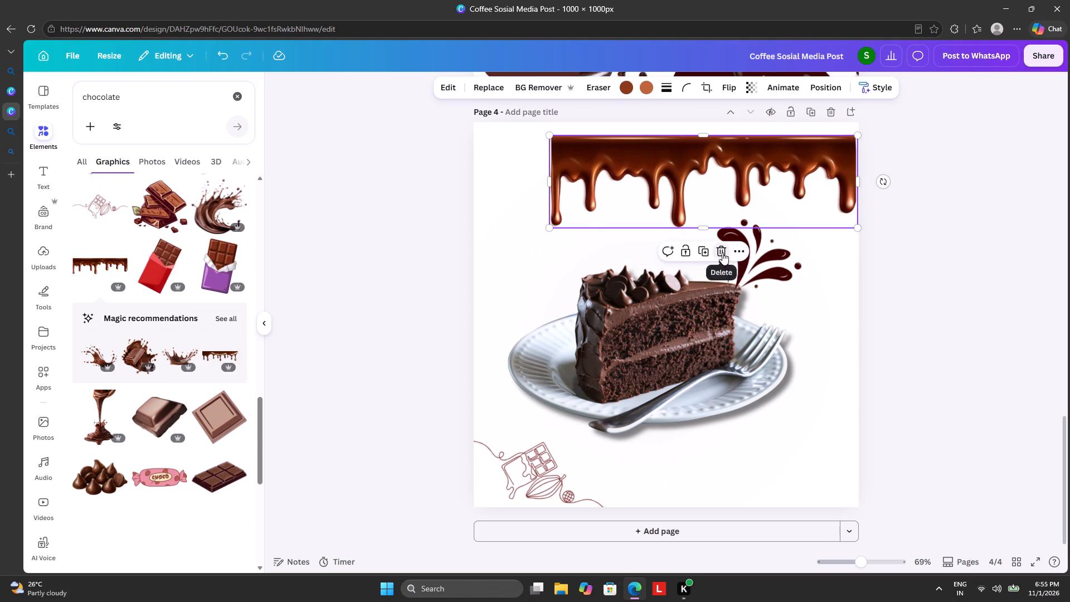
Add the brown bitten chocolate hearts graphic to page 4, shrink it, and place it at the page's bottom-right corner.
scroll(125, 441, down, 3)
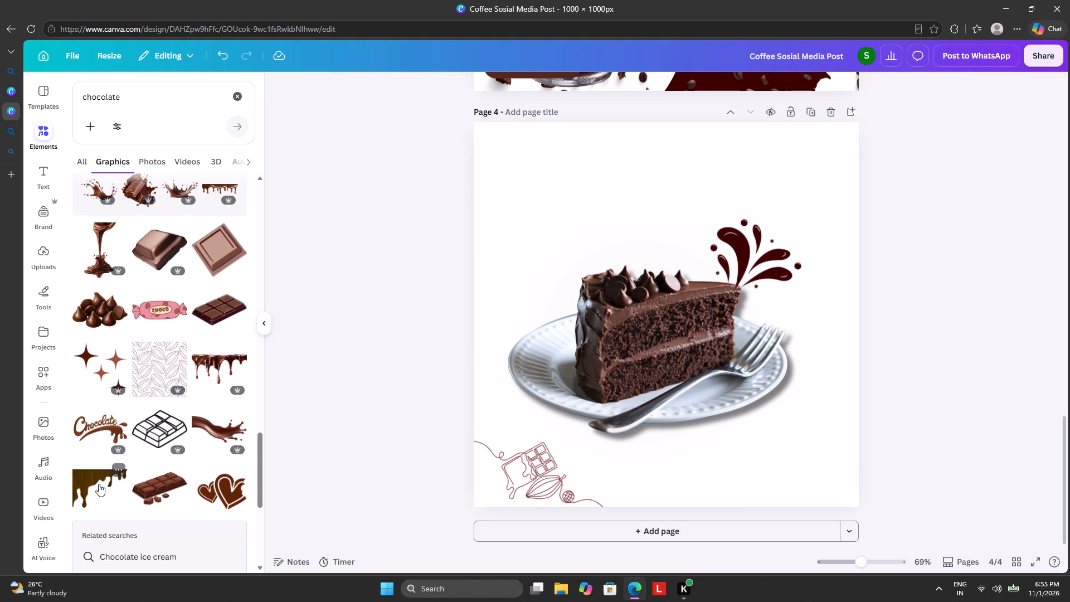
click(220, 491)
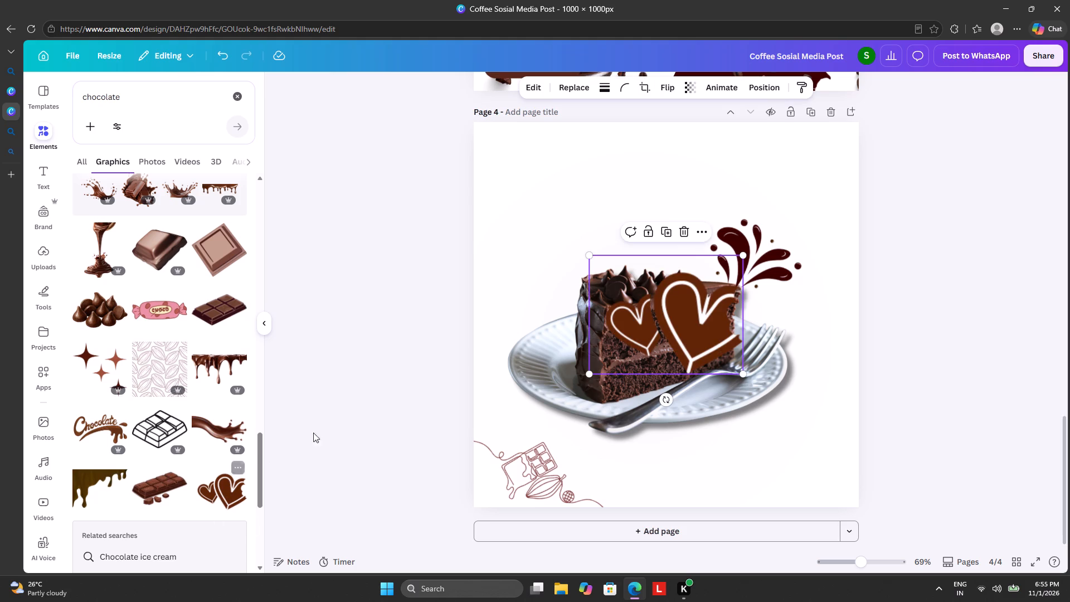
drag(621, 313, 758, 324)
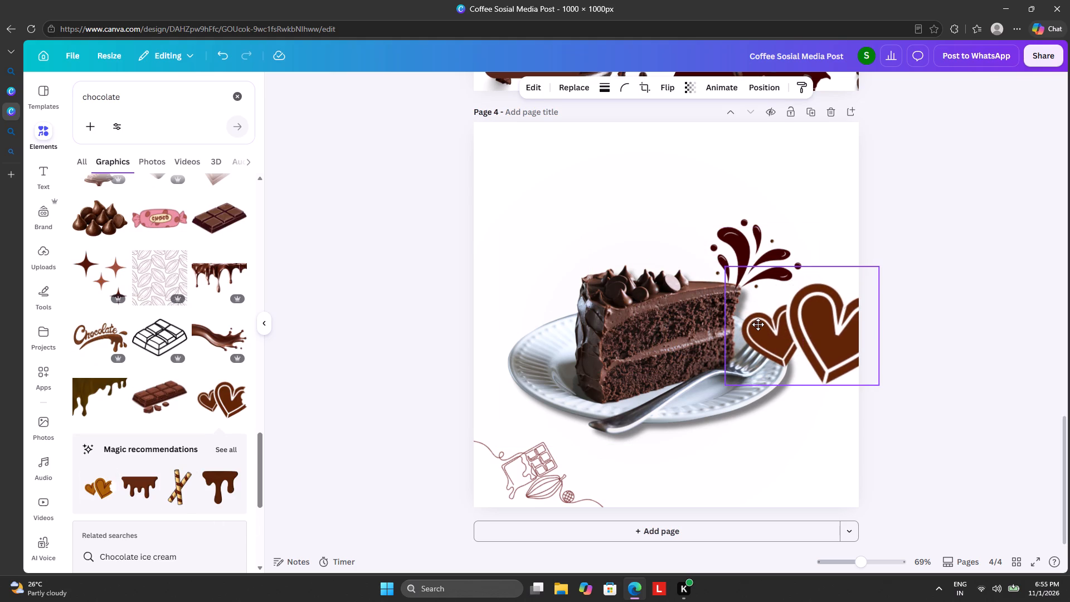
drag(758, 324, 772, 324)
drag(742, 266, 781, 290)
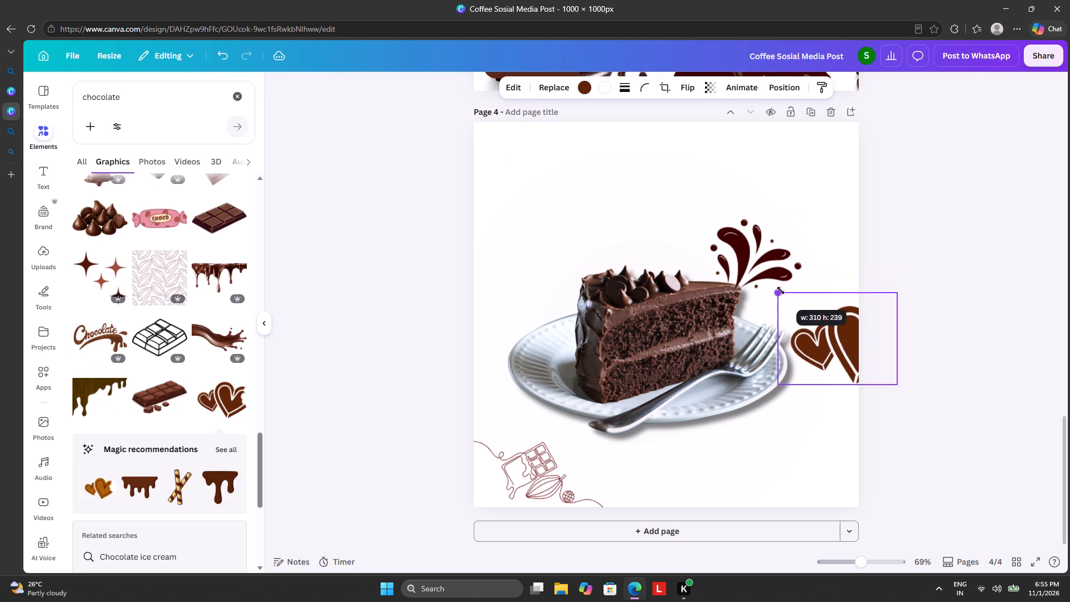
drag(781, 290, 781, 291)
drag(847, 349, 838, 474)
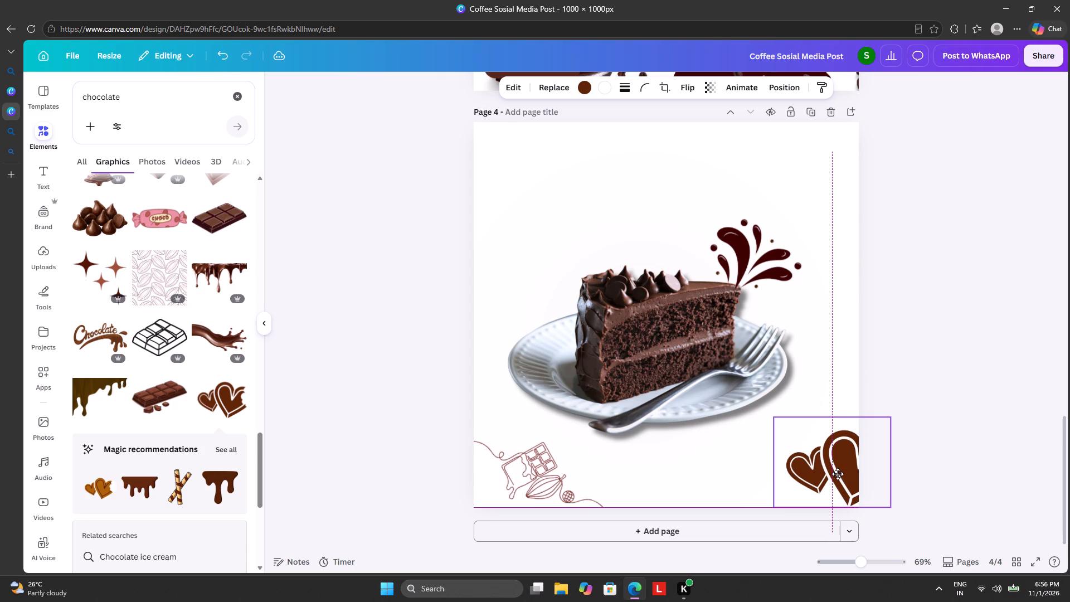
drag(838, 474, 838, 474)
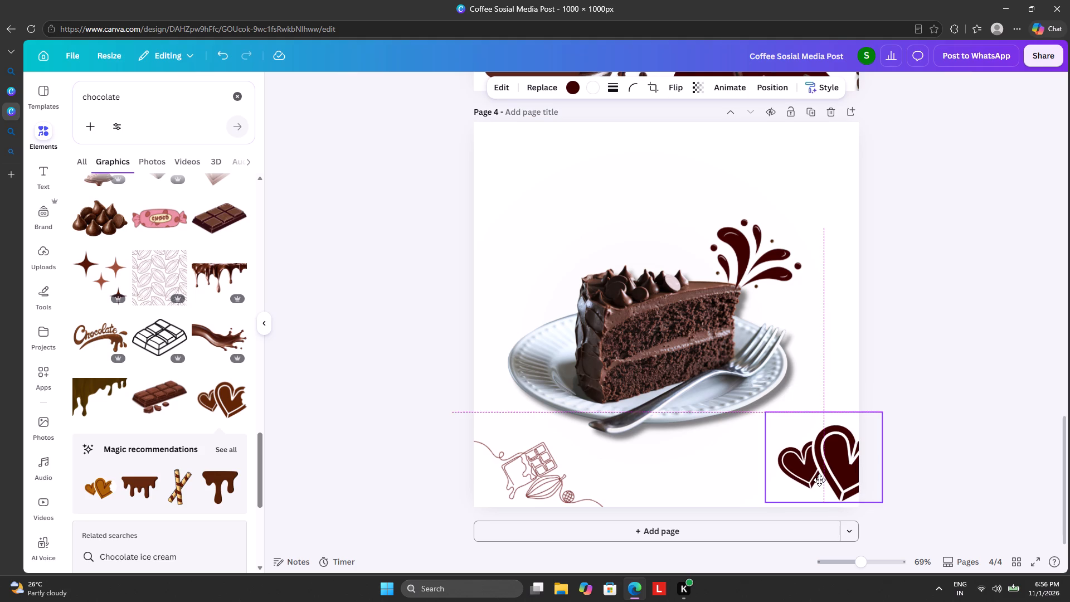
drag(819, 480, 818, 498)
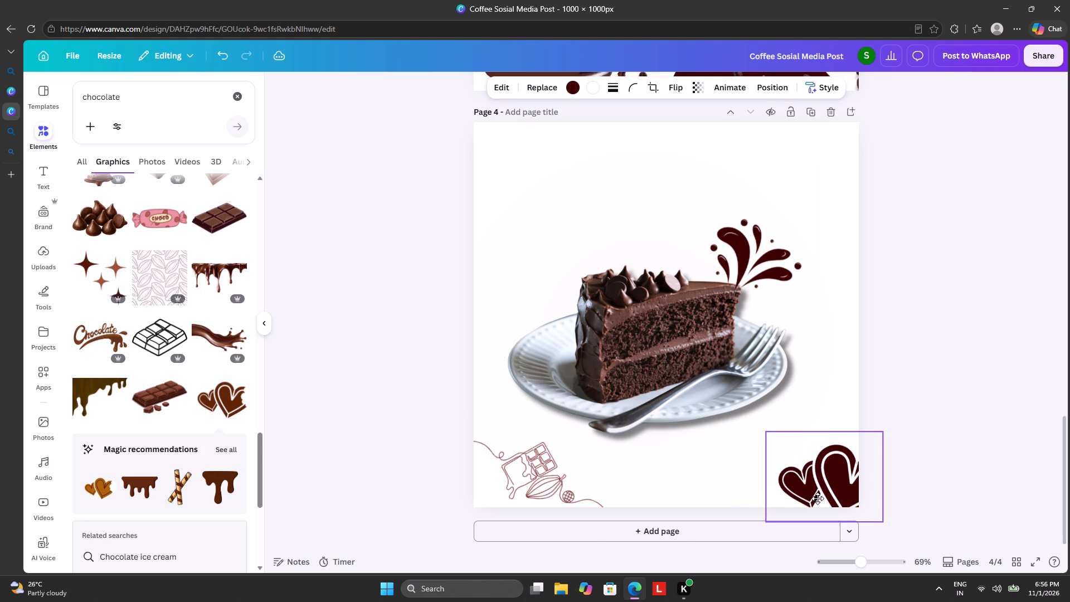
drag(818, 498, 820, 491)
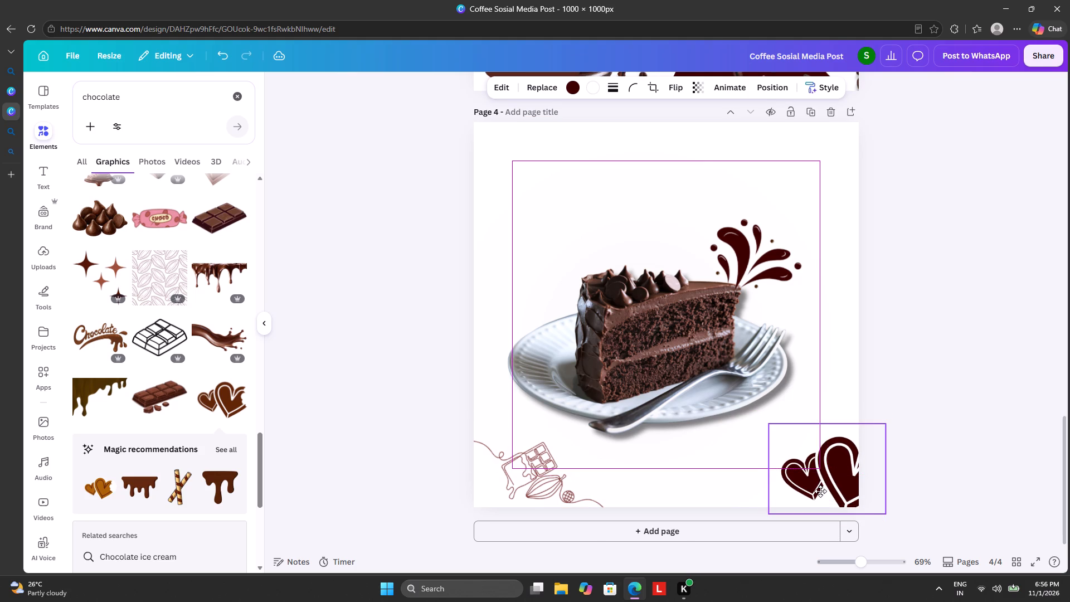
drag(820, 491, 811, 424)
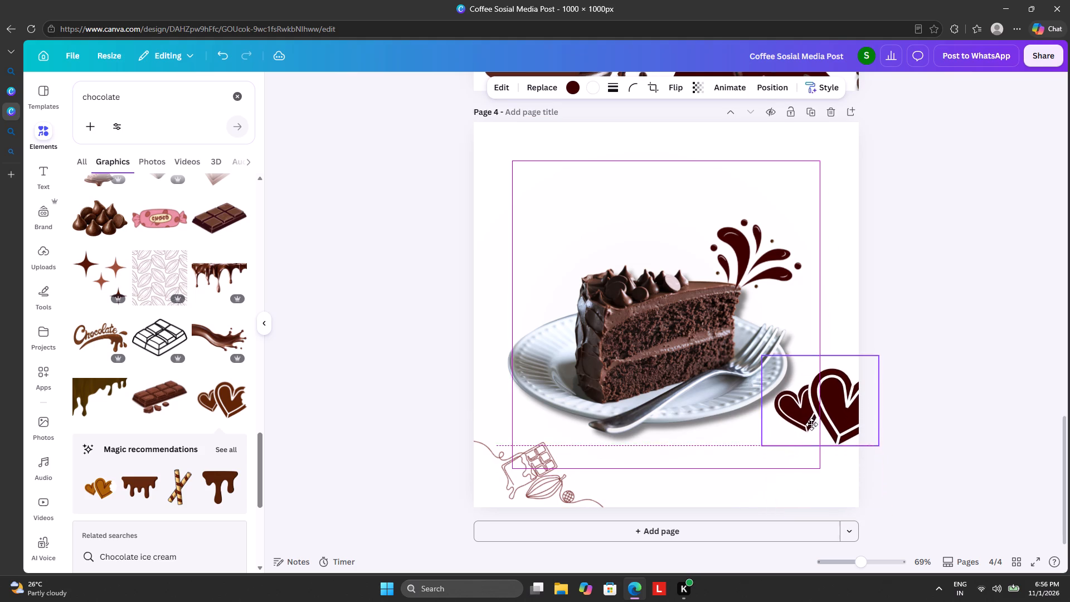
drag(811, 424, 872, 406)
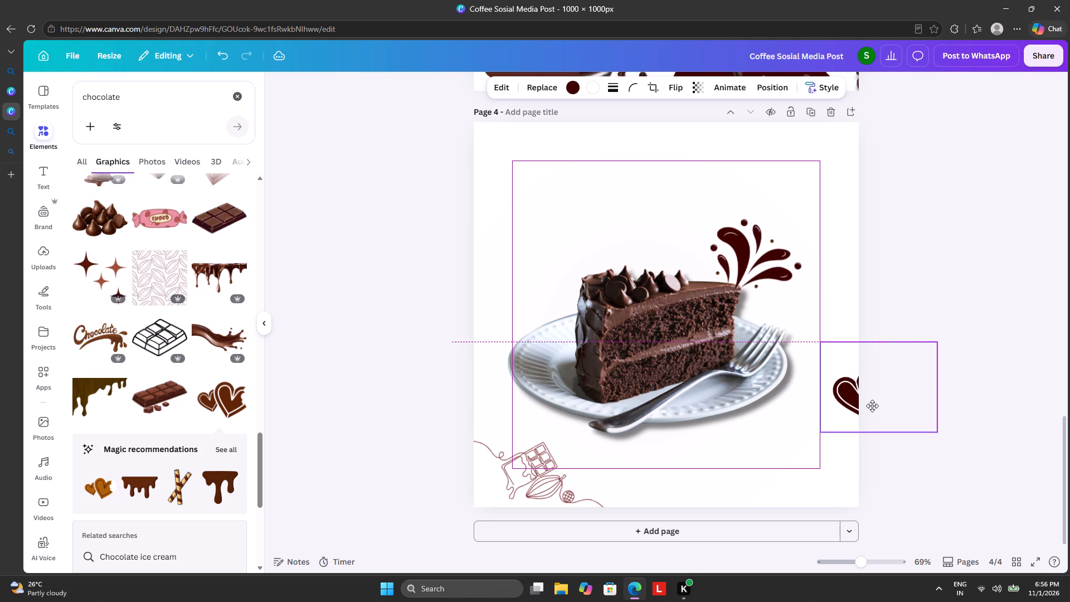
drag(872, 406, 784, 486)
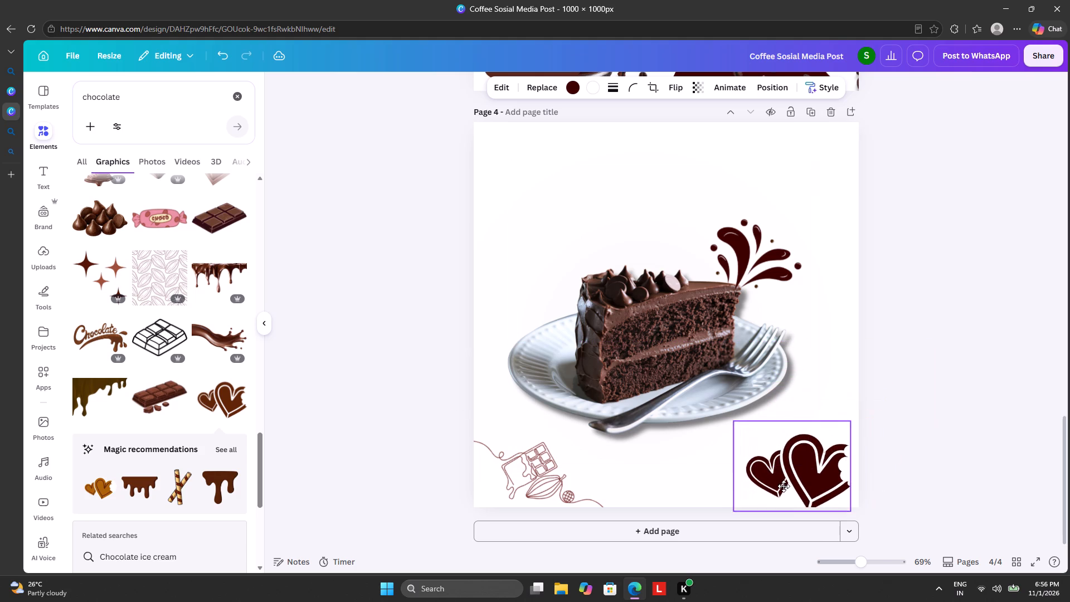
drag(784, 486, 796, 483)
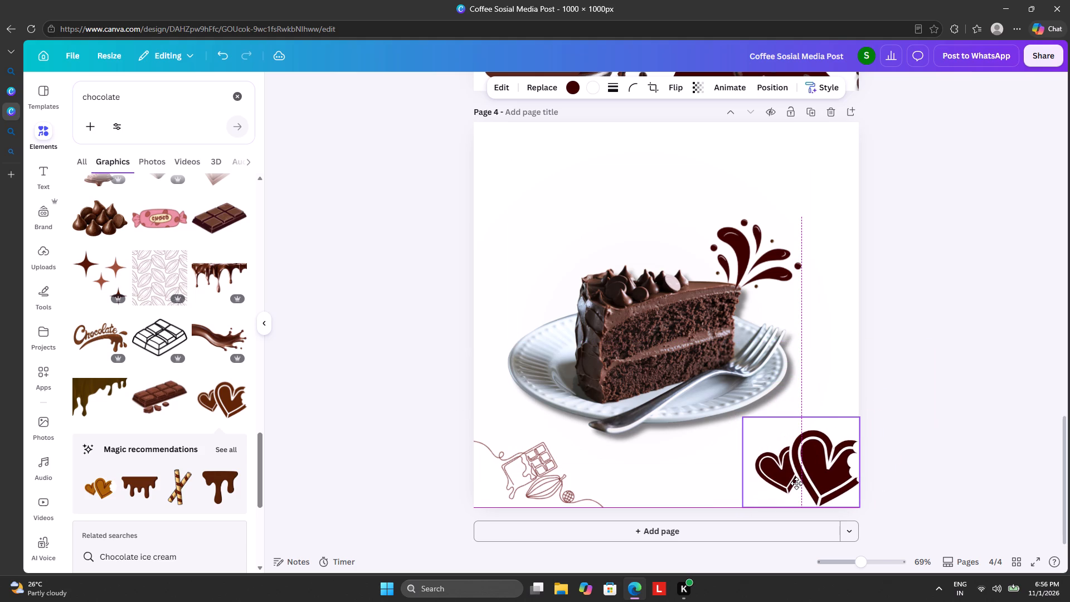
drag(796, 483, 464, 197)
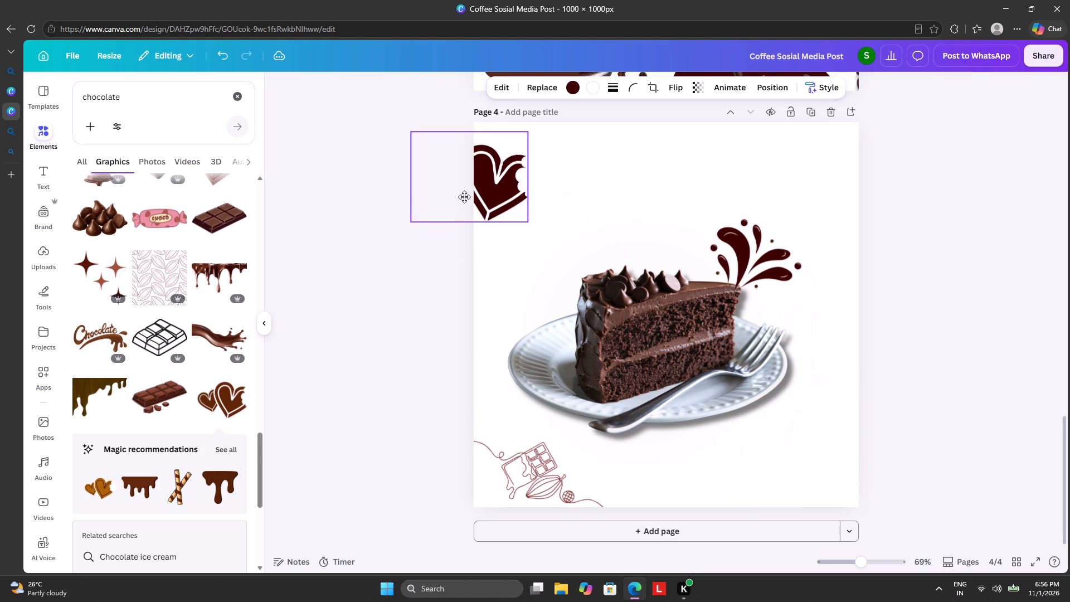
drag(464, 197, 512, 173)
drag(575, 196, 546, 179)
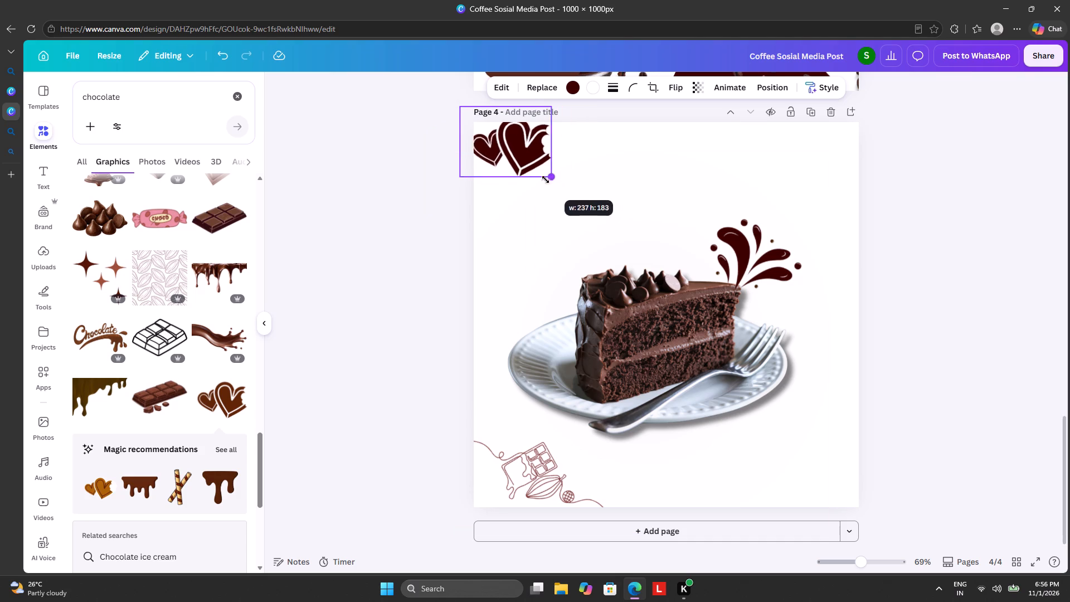
drag(546, 179, 534, 175)
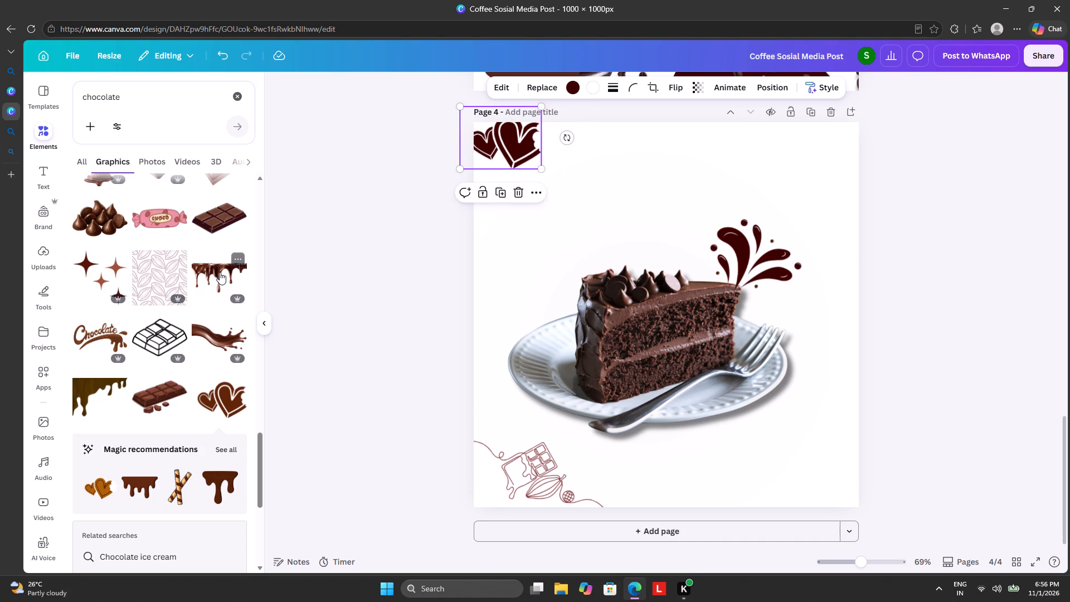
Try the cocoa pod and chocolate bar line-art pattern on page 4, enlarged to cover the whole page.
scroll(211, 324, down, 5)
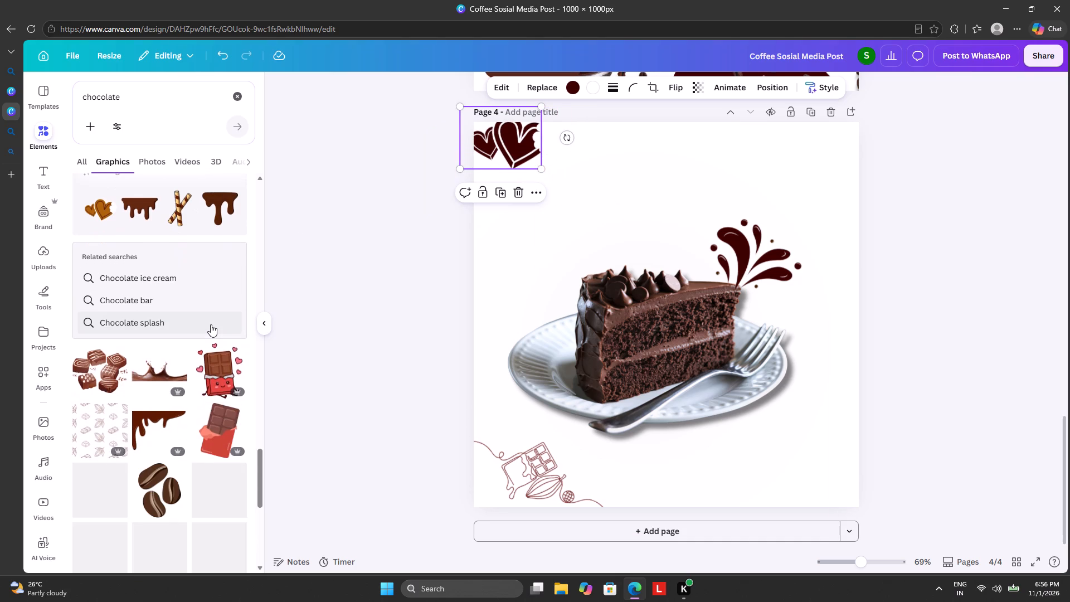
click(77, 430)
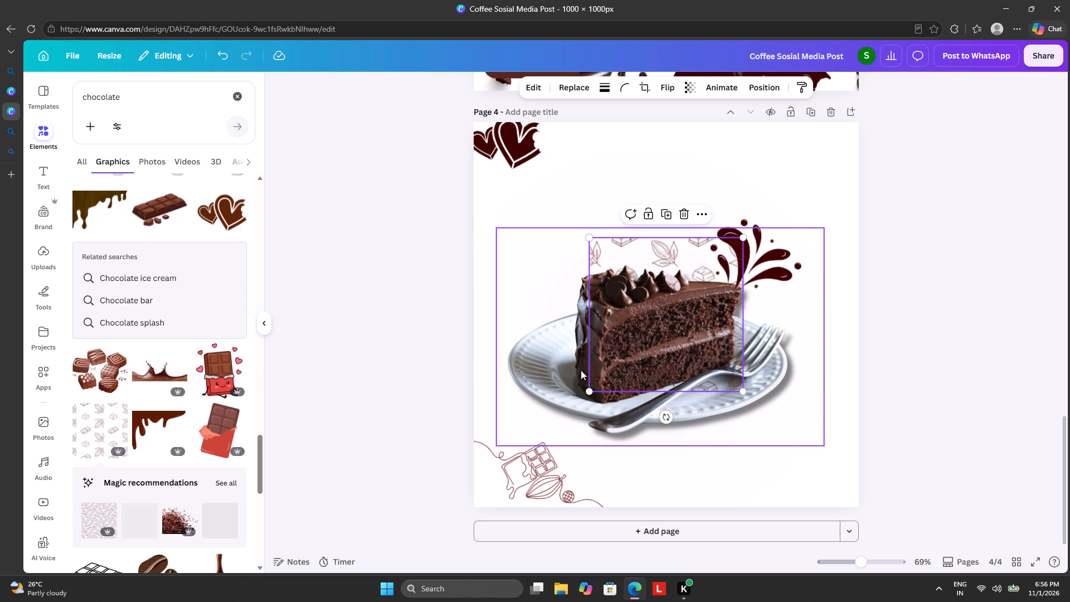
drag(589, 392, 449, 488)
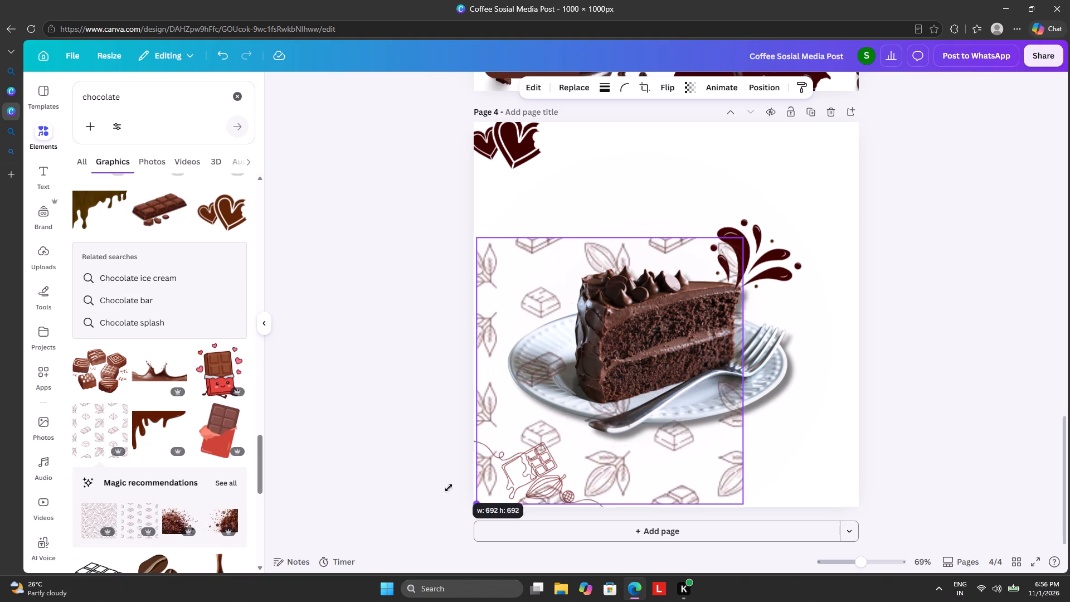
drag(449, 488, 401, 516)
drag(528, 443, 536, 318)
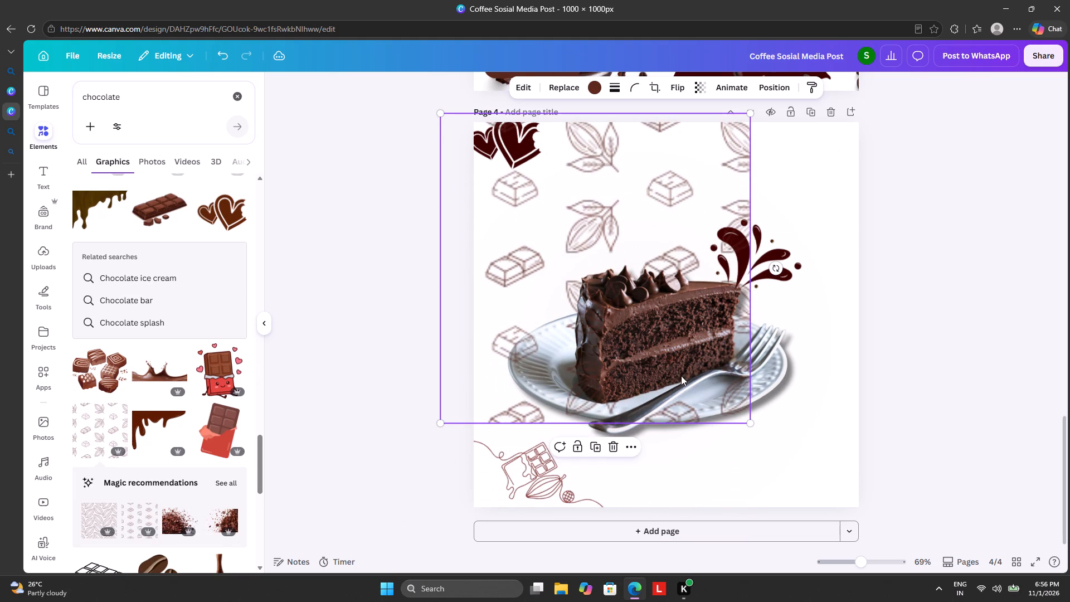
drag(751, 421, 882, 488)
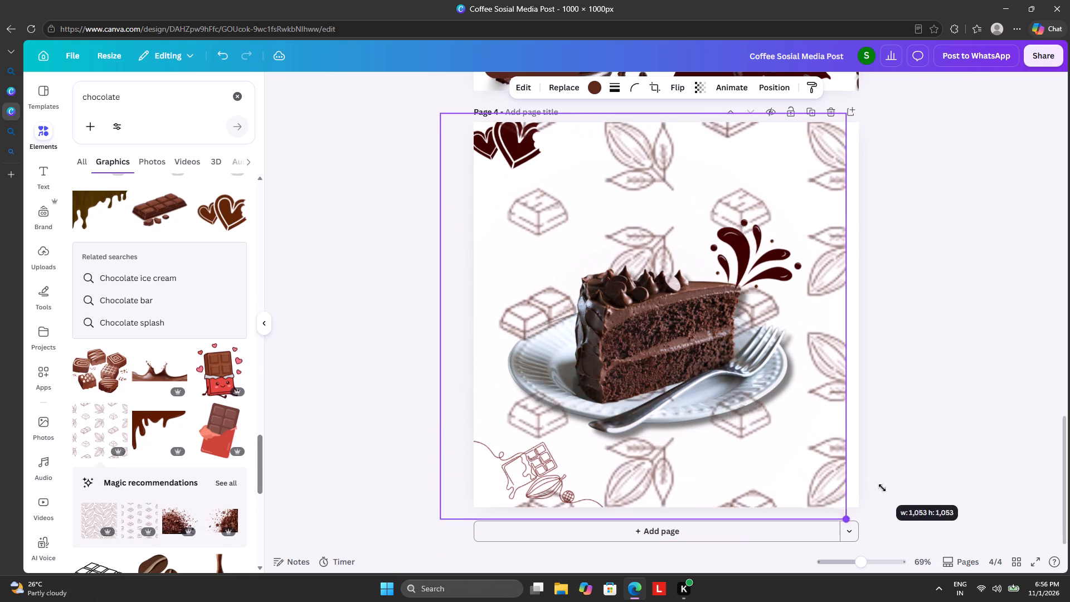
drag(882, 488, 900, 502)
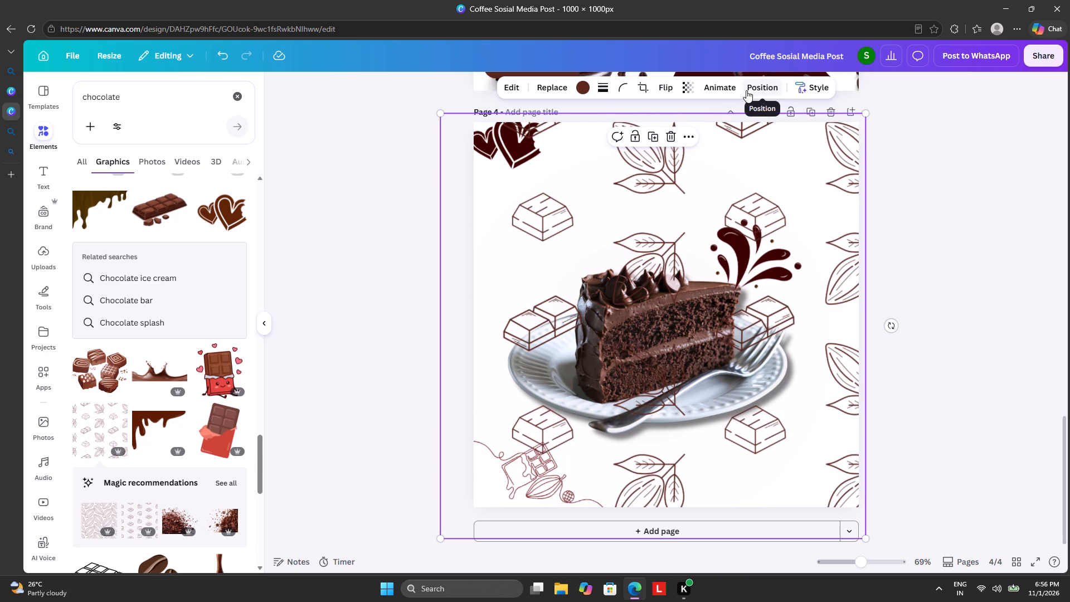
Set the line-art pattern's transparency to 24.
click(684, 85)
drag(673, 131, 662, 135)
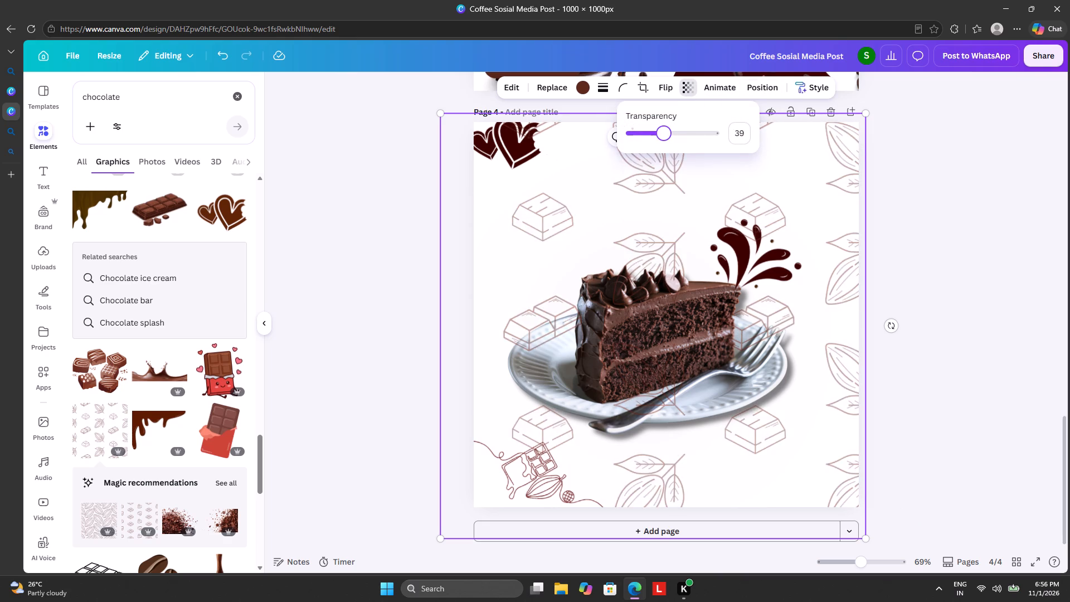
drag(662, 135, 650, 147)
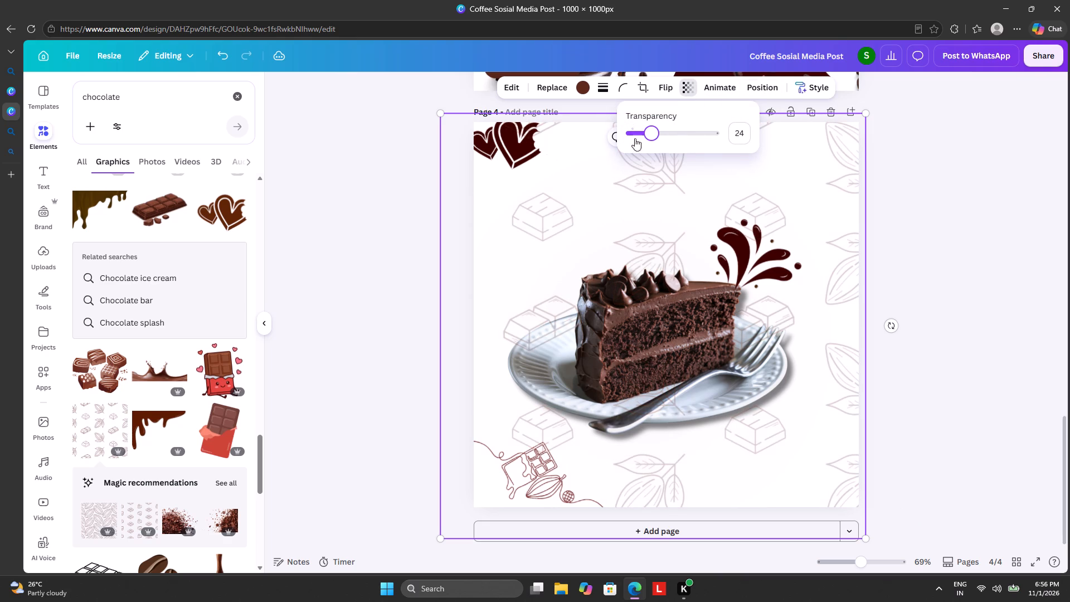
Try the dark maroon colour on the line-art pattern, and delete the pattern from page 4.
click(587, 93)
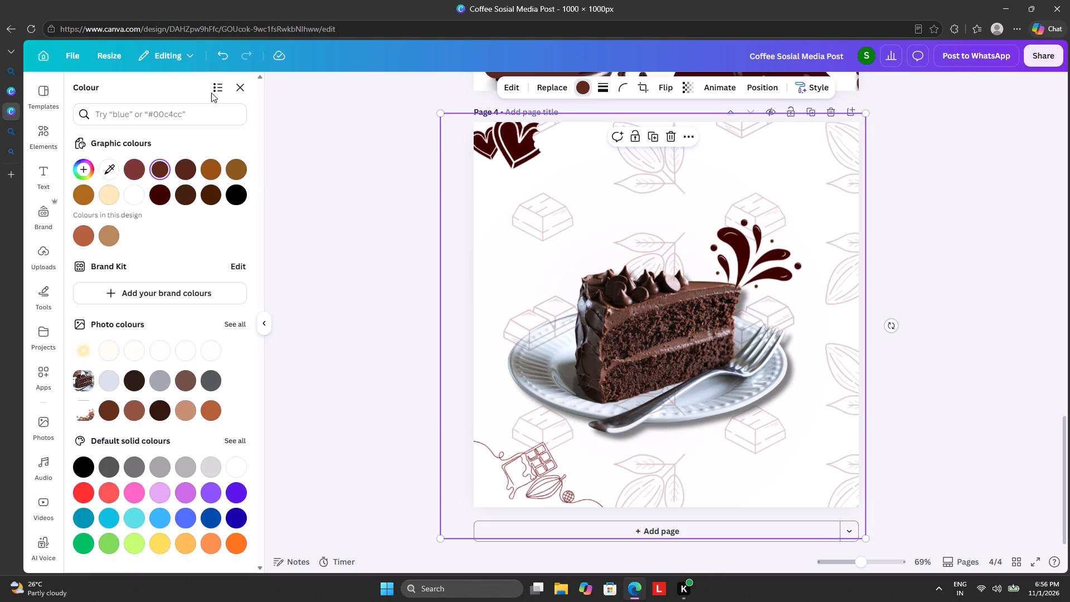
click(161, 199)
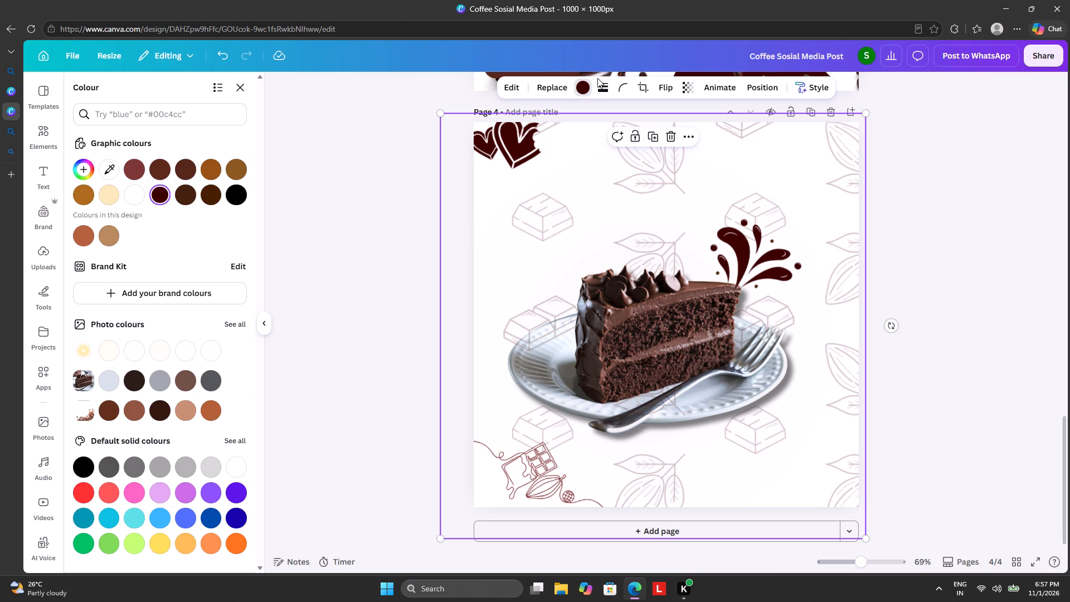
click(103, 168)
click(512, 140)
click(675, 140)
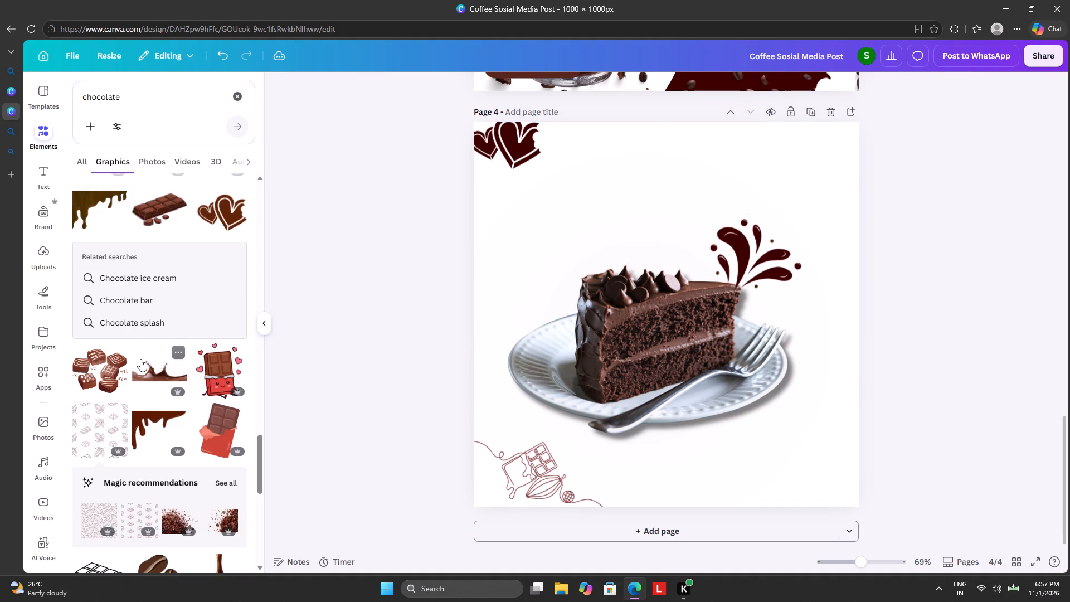
Look through more chocolate graphics for another page 4 decoration.
scroll(136, 369, down, 4)
scroll(151, 449, down, 2)
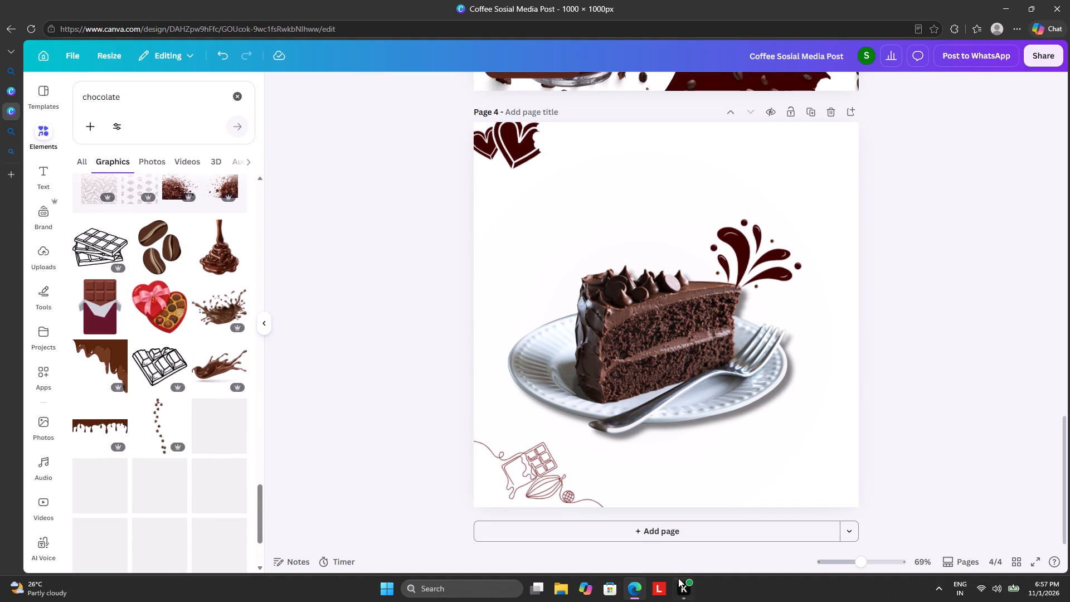
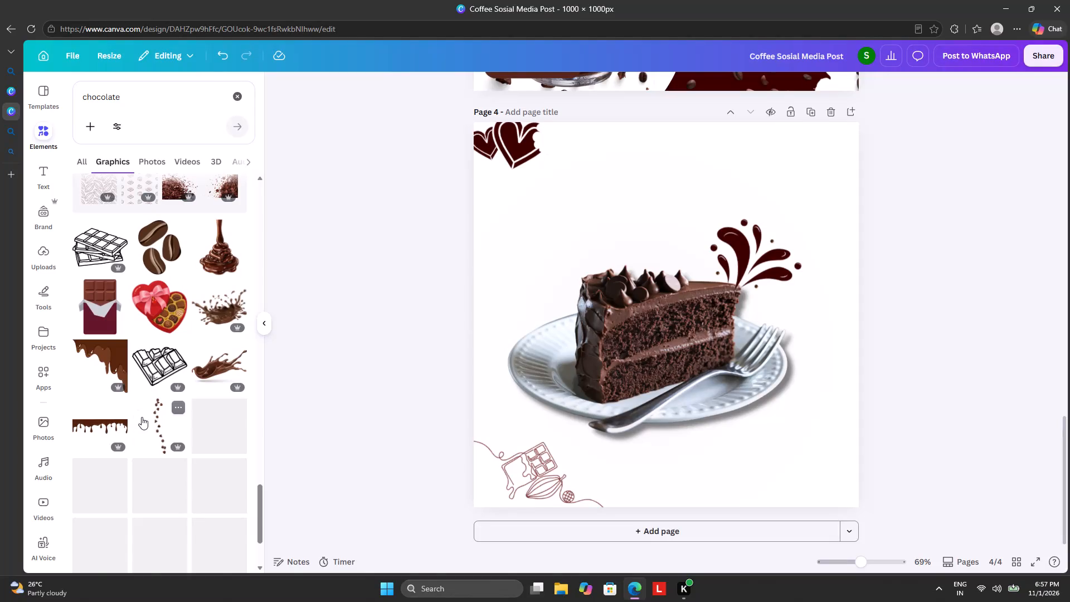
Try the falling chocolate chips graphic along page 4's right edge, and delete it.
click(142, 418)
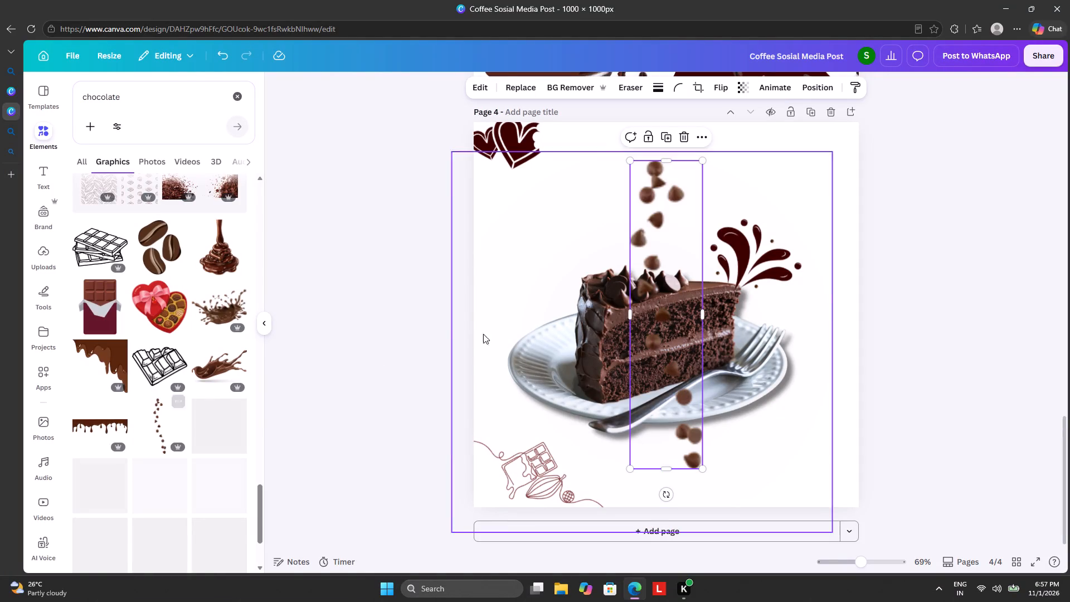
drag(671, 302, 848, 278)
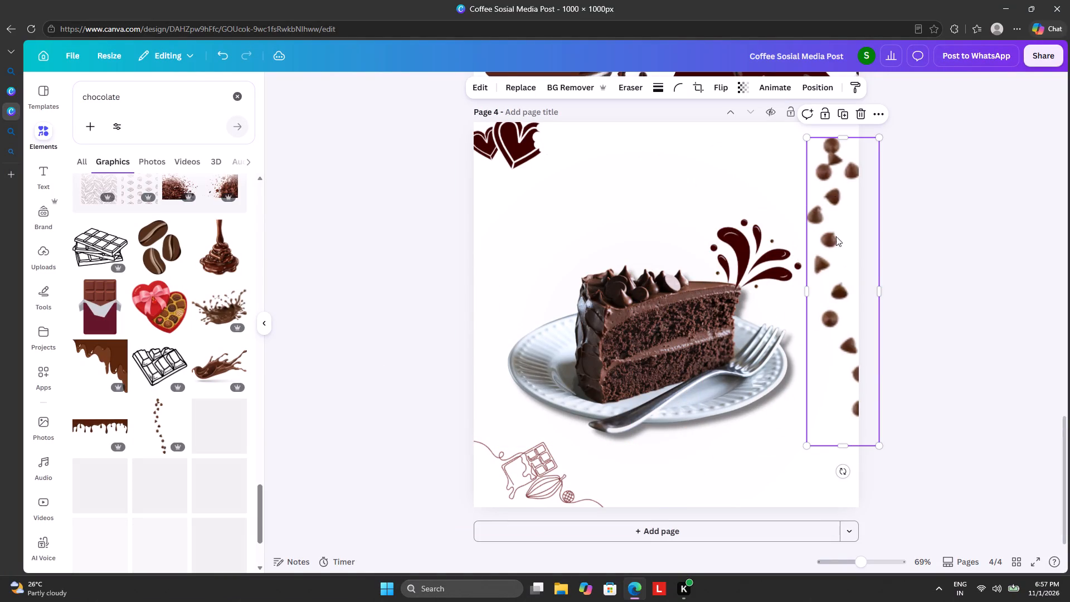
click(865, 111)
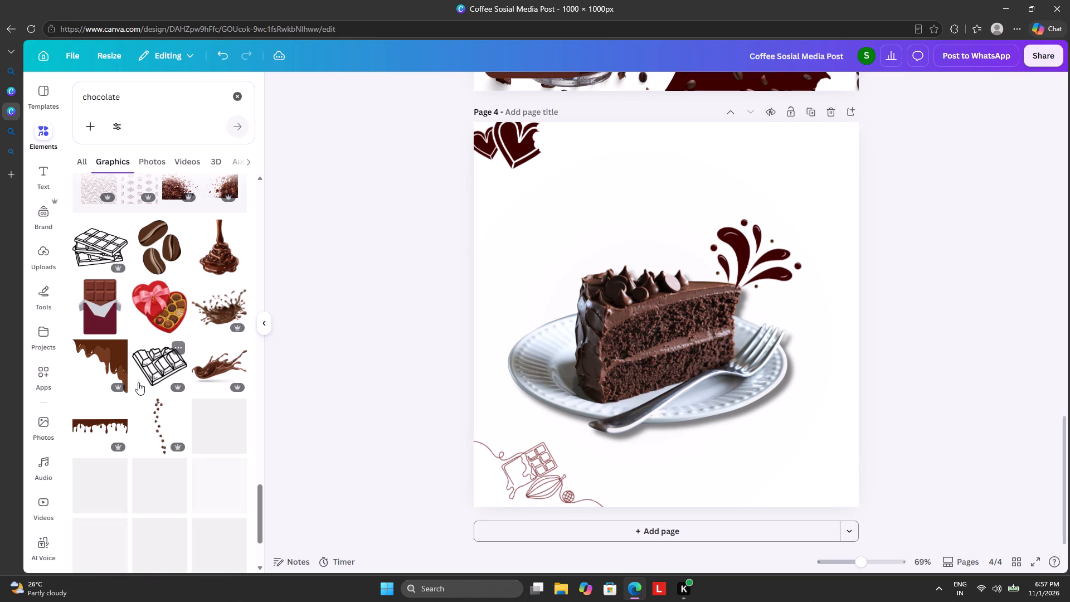
Copy the white speckle splatter beside page 3's COFFEE text onto page 4 and recolour it dark maroon.
scroll(138, 382, up, 3)
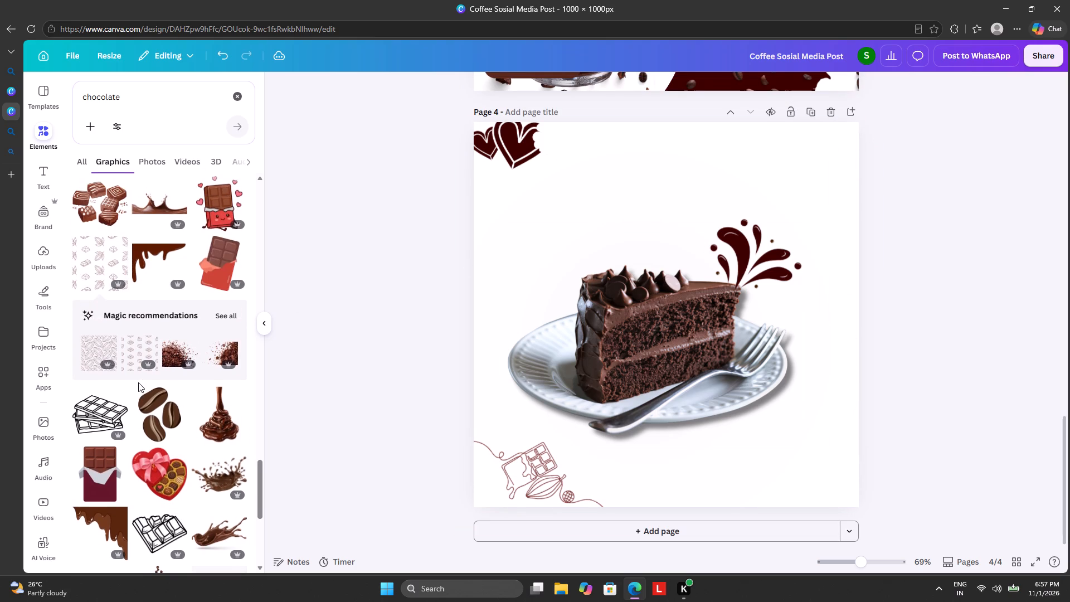
scroll(138, 382, up, 1)
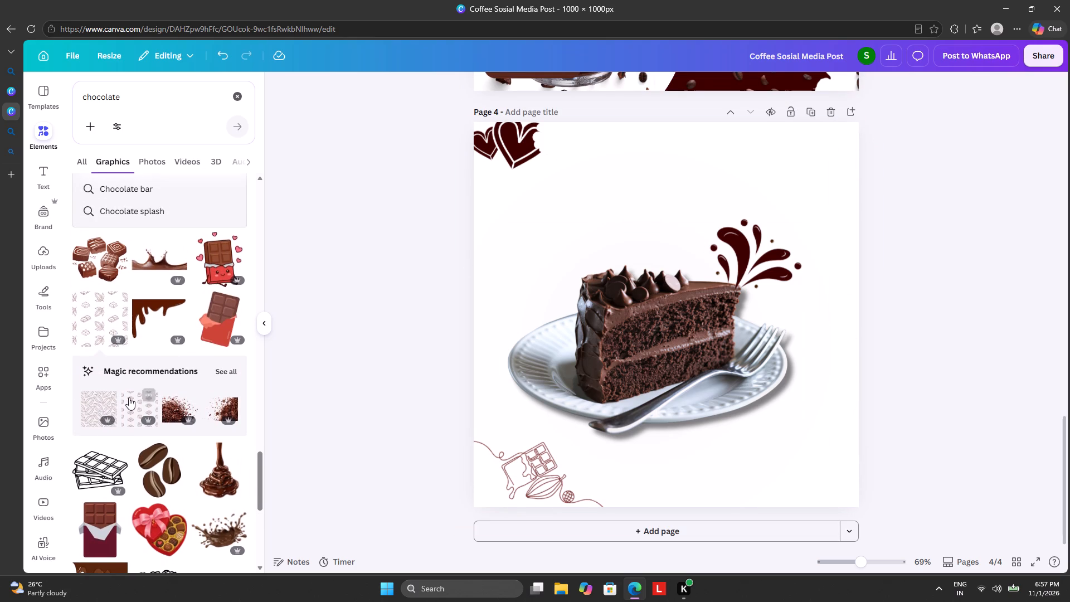
scroll(508, 285, up, 4)
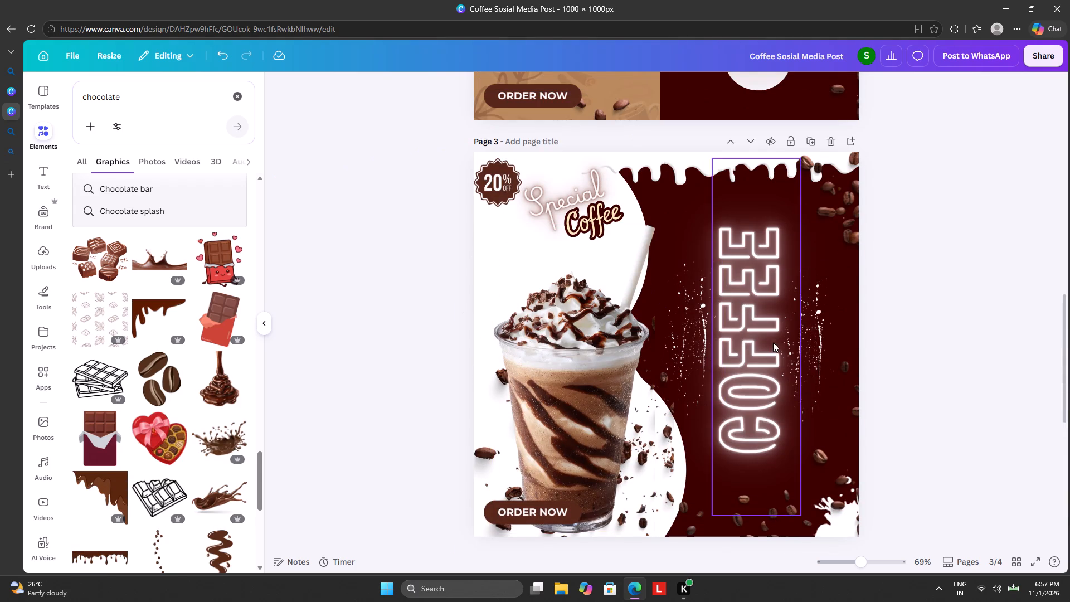
click(804, 338)
right_click(804, 338)
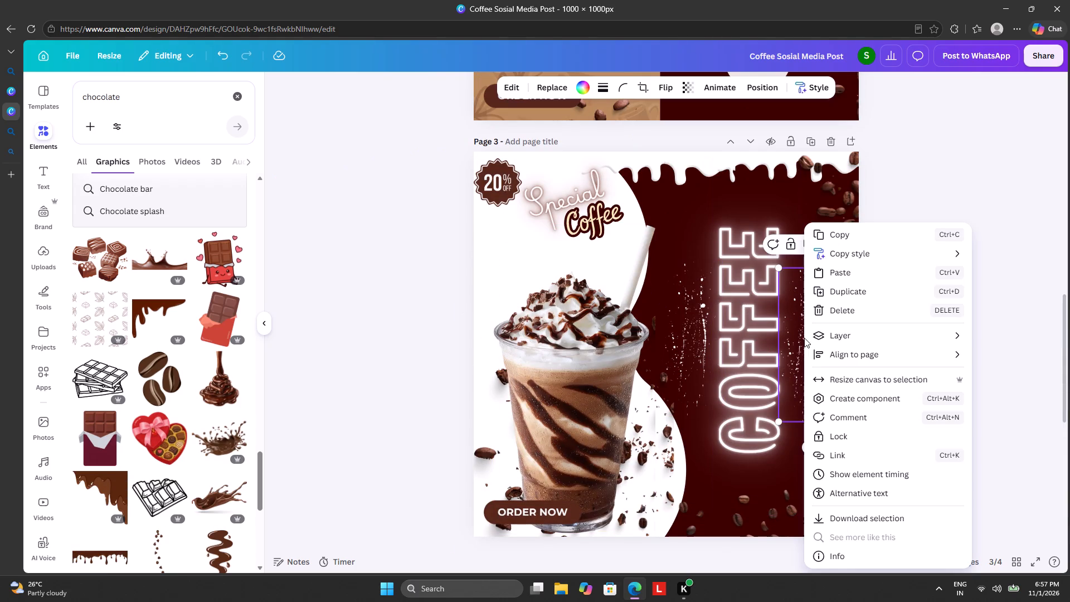
click(839, 238)
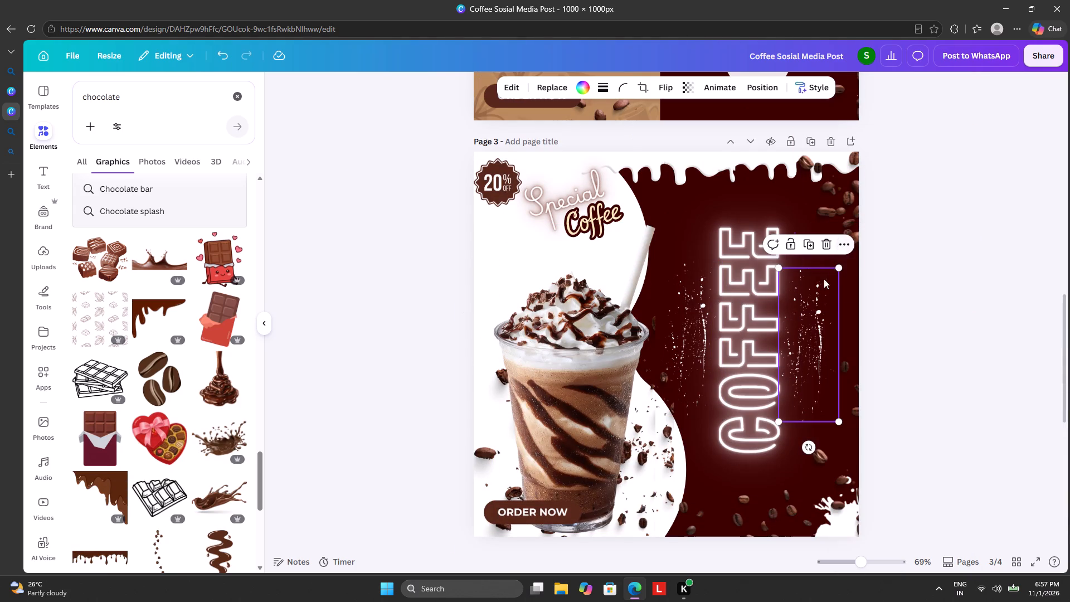
scroll(821, 287, down, 5)
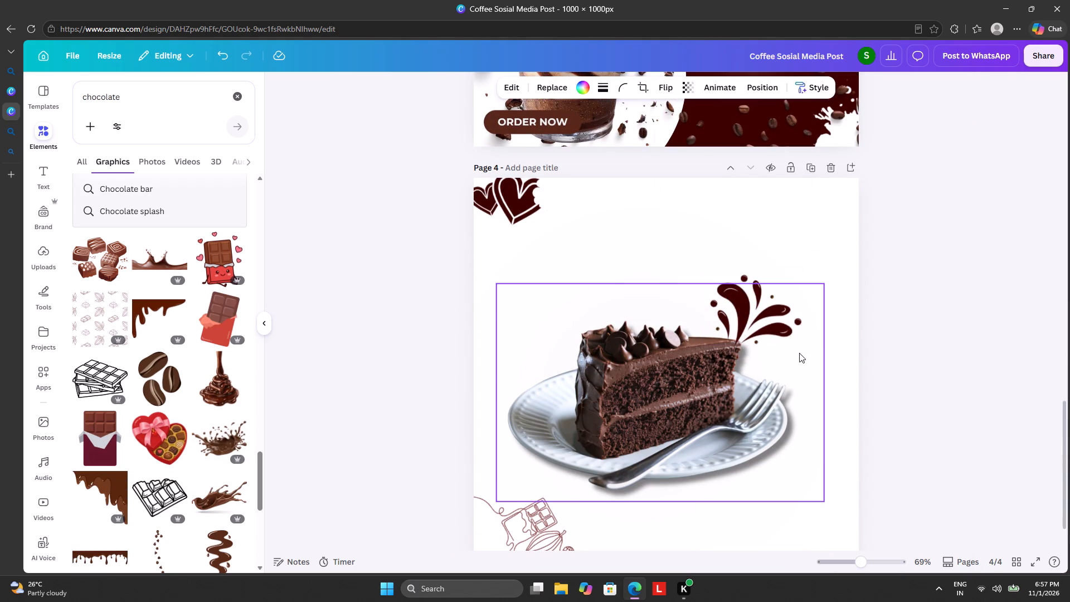
key(ctrl+v)
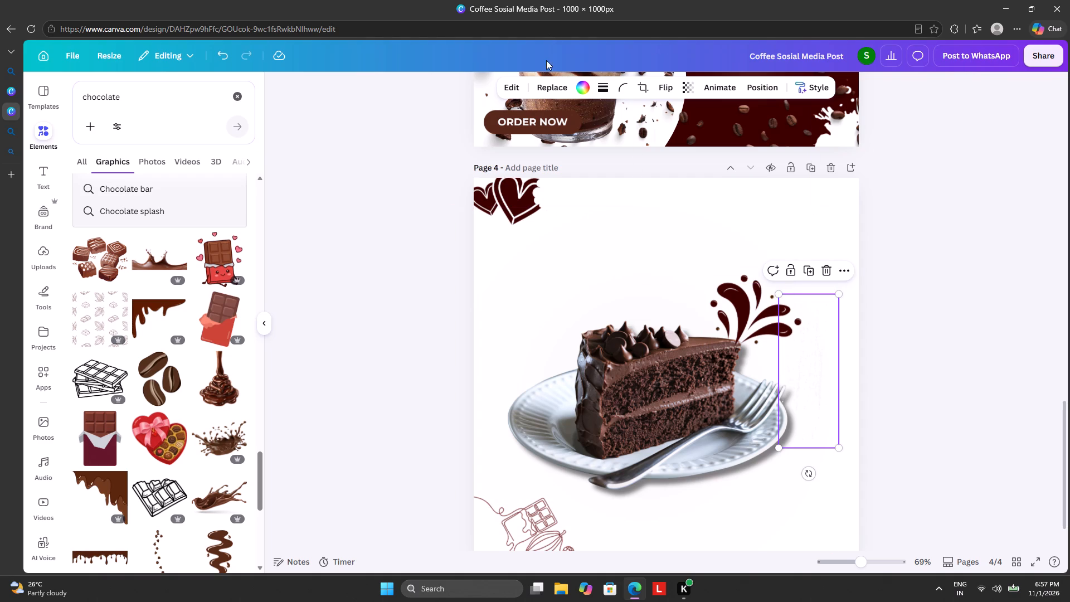
click(575, 85)
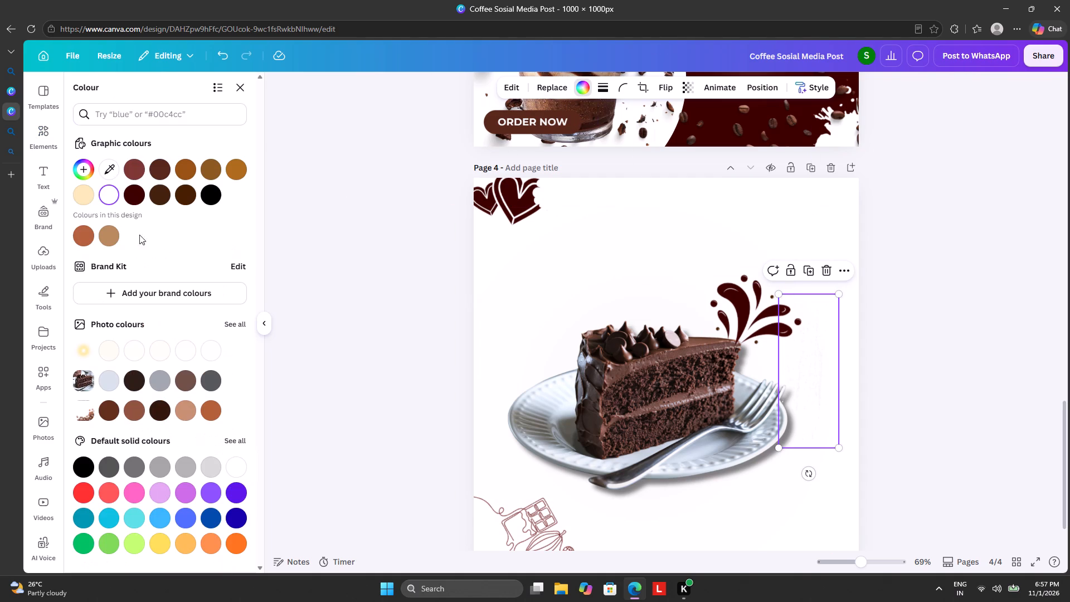
click(137, 192)
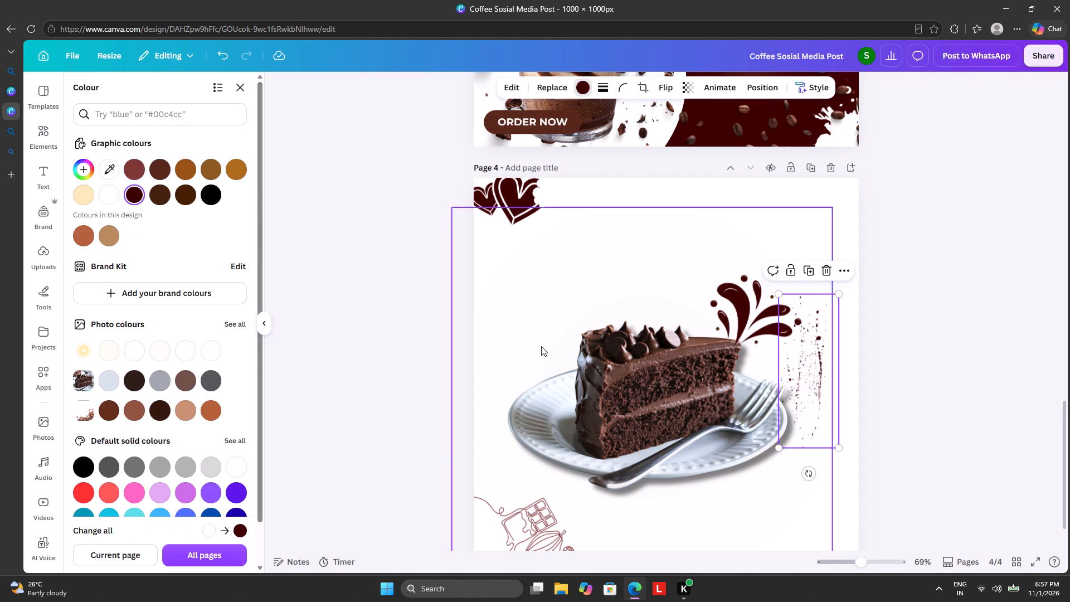
Place the maroon splatter at page 4's lower right edge and a duplicate of it at the left edge beside the plate.
drag(796, 351, 818, 440)
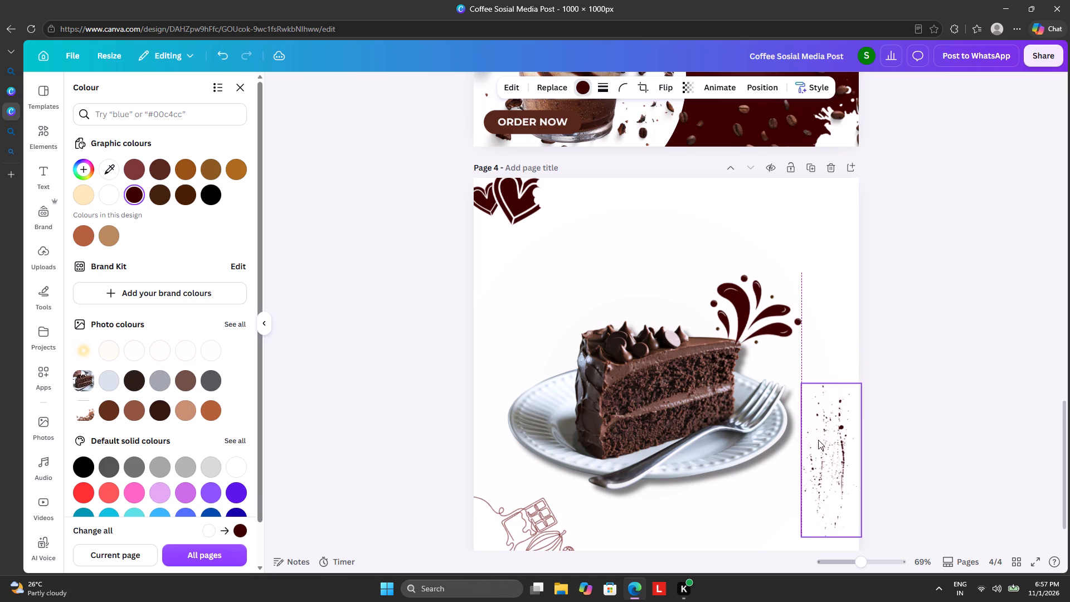
click(830, 355)
drag(834, 438, 814, 268)
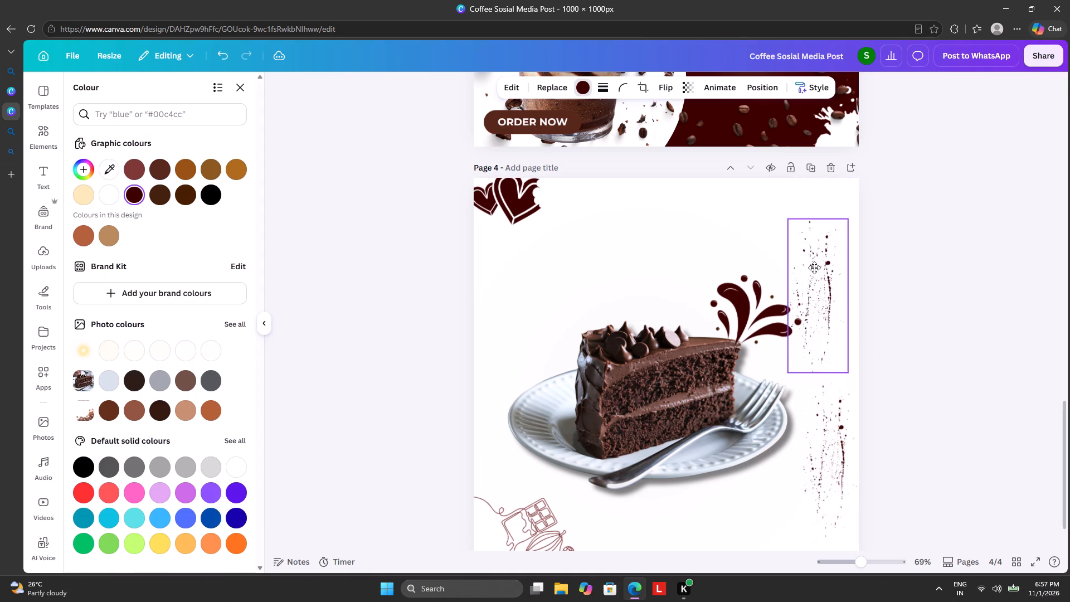
drag(814, 268, 490, 349)
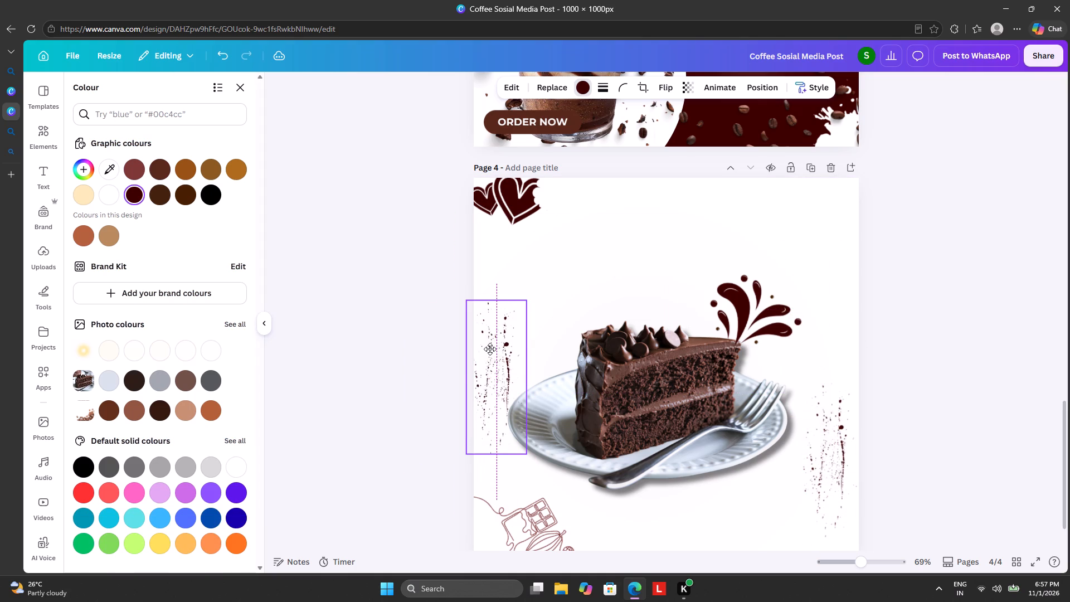
drag(490, 349, 484, 353)
Copy the scattered coffee beans from the bottom of page 3 onto the bottom of page 4.
scroll(611, 266, up, 3)
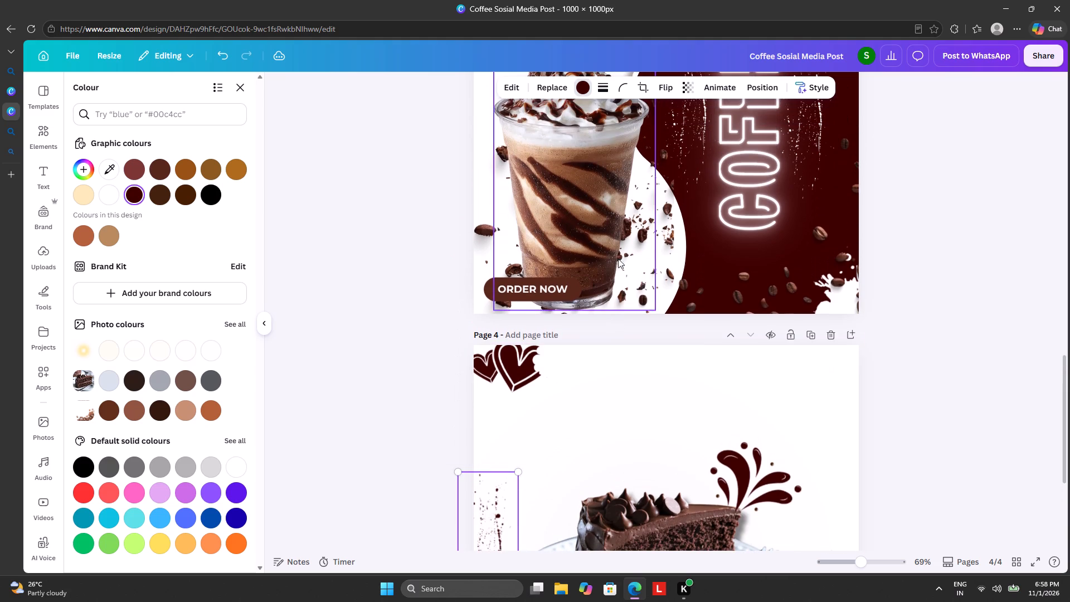
click(783, 297)
right_click(783, 297)
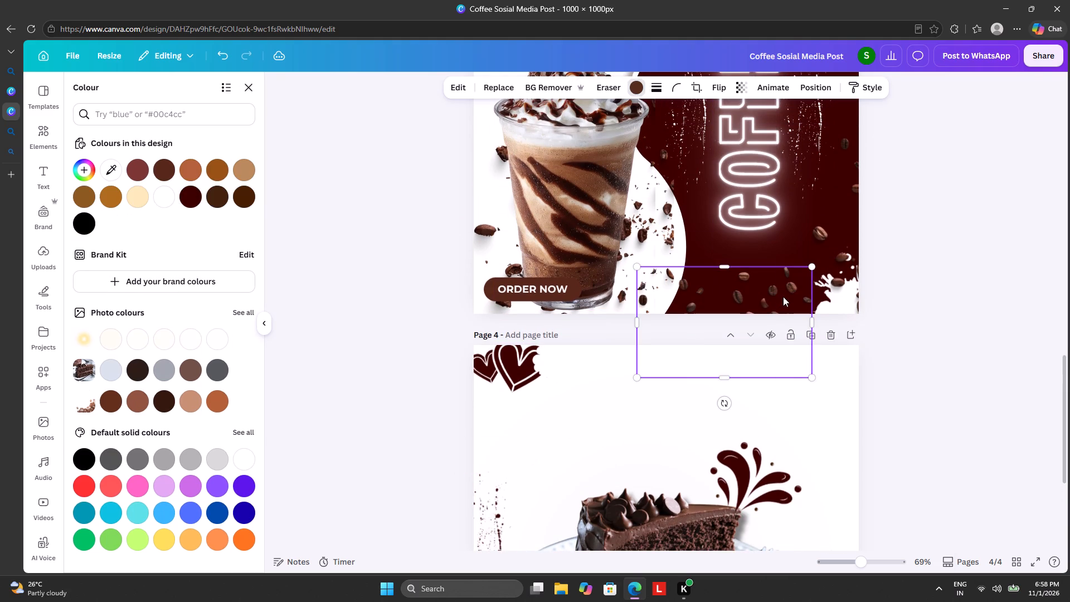
click(823, 191)
scroll(739, 396, down, 5)
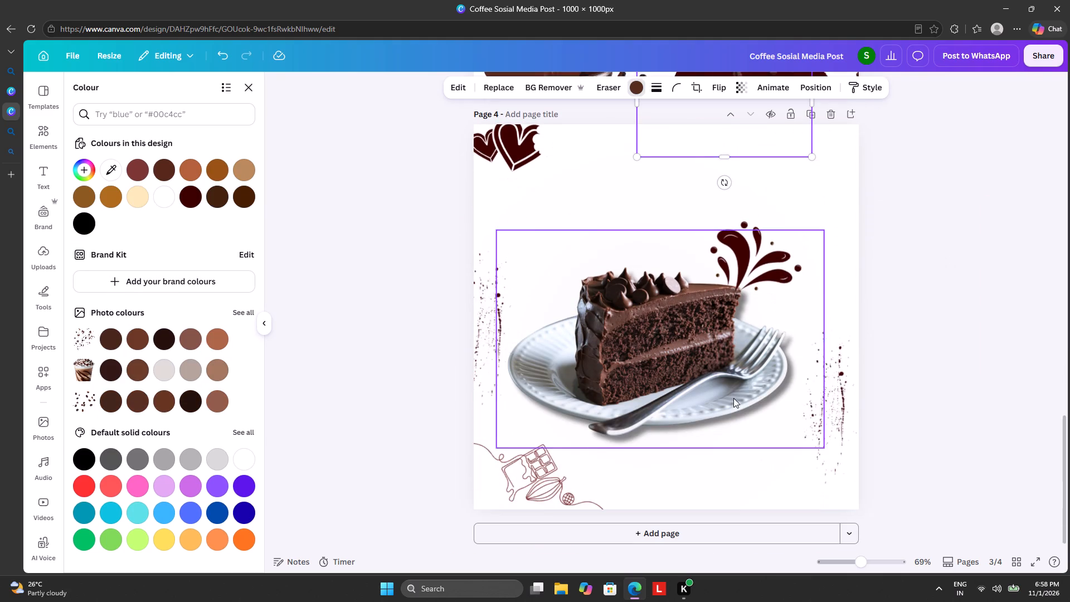
key(ctrl+v)
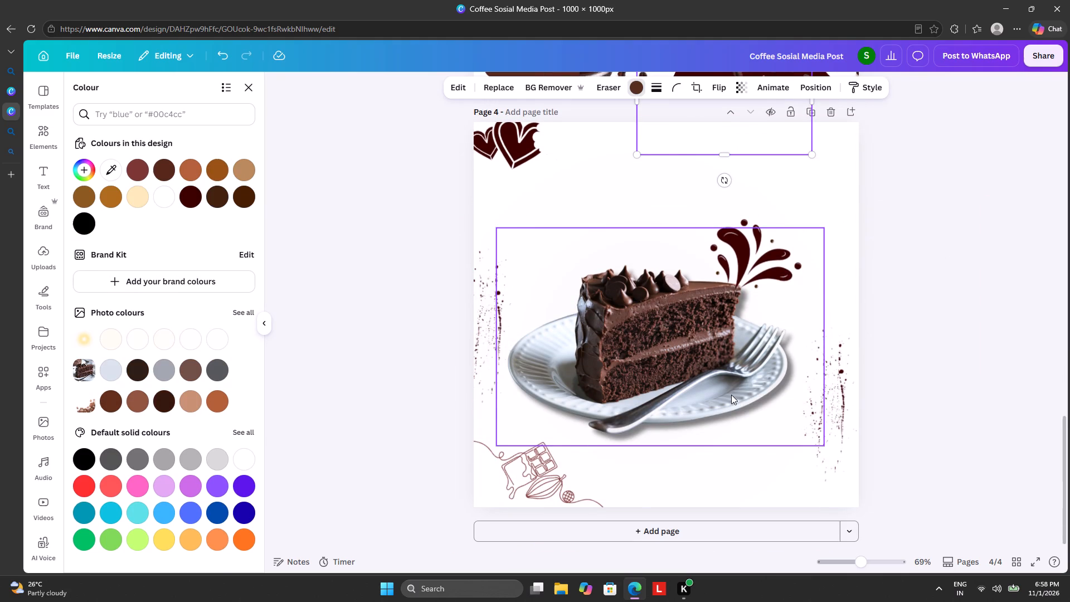
Copy the 20% OFF badge from page 3 to page 4 and place it in the top right corner.
scroll(712, 289, up, 4)
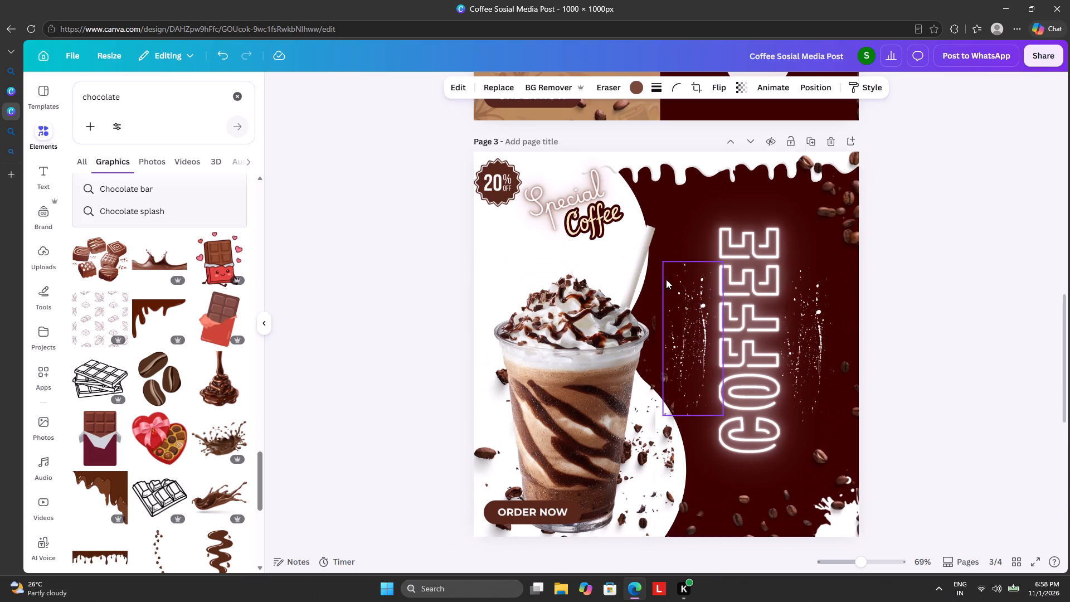
right_click(480, 187)
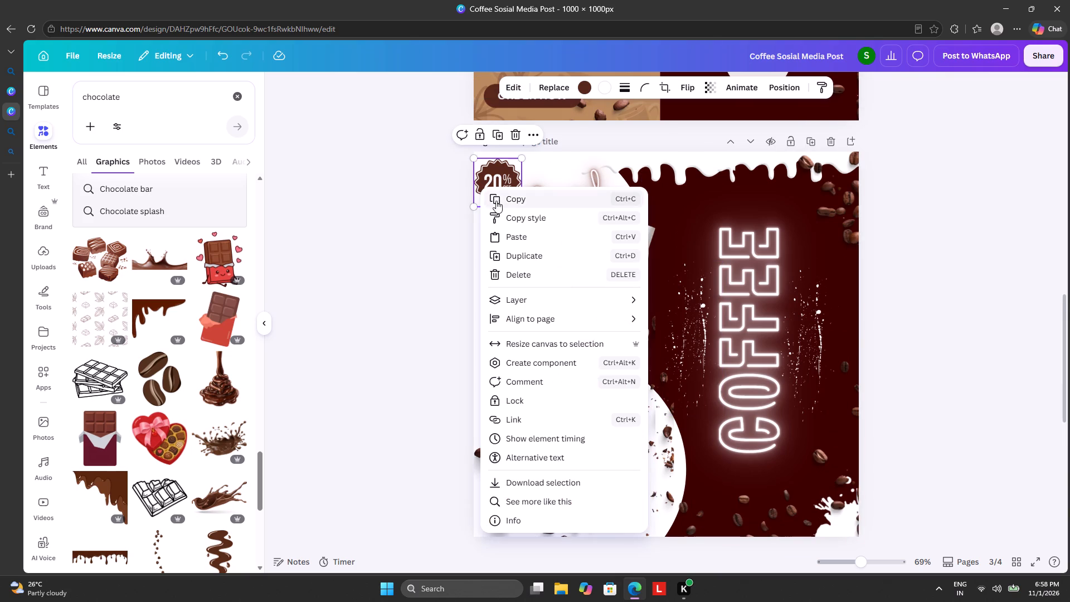
click(508, 201)
scroll(514, 219, down, 5)
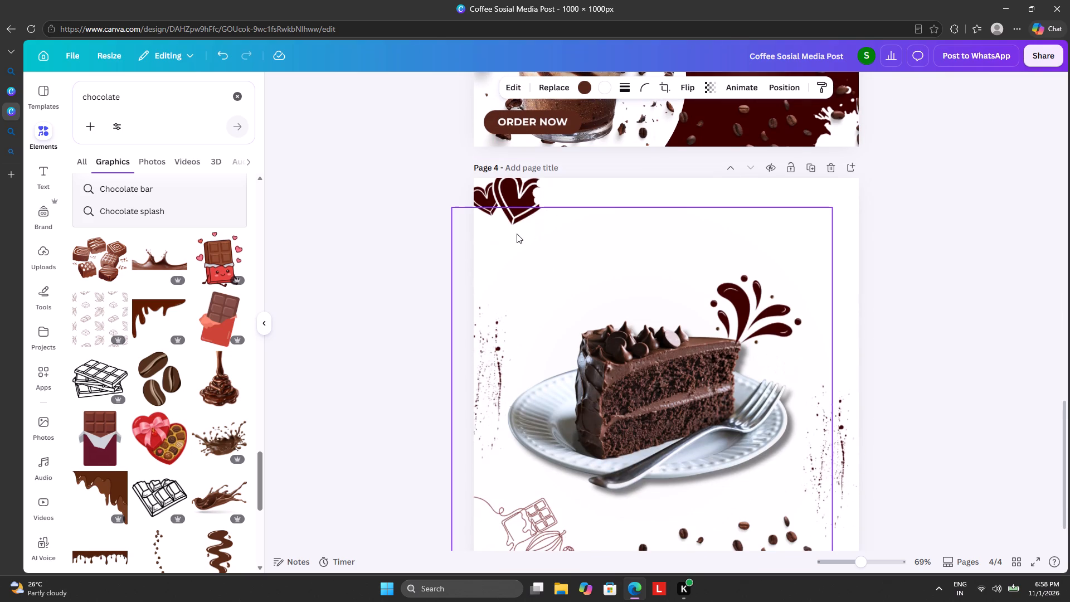
key(ctrl+v)
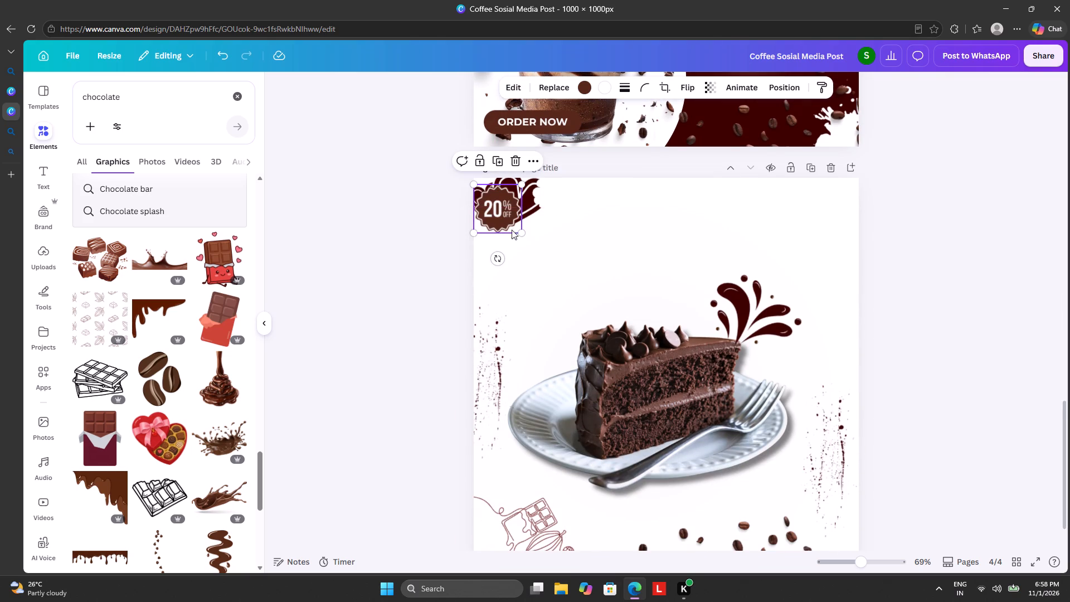
drag(502, 217, 833, 210)
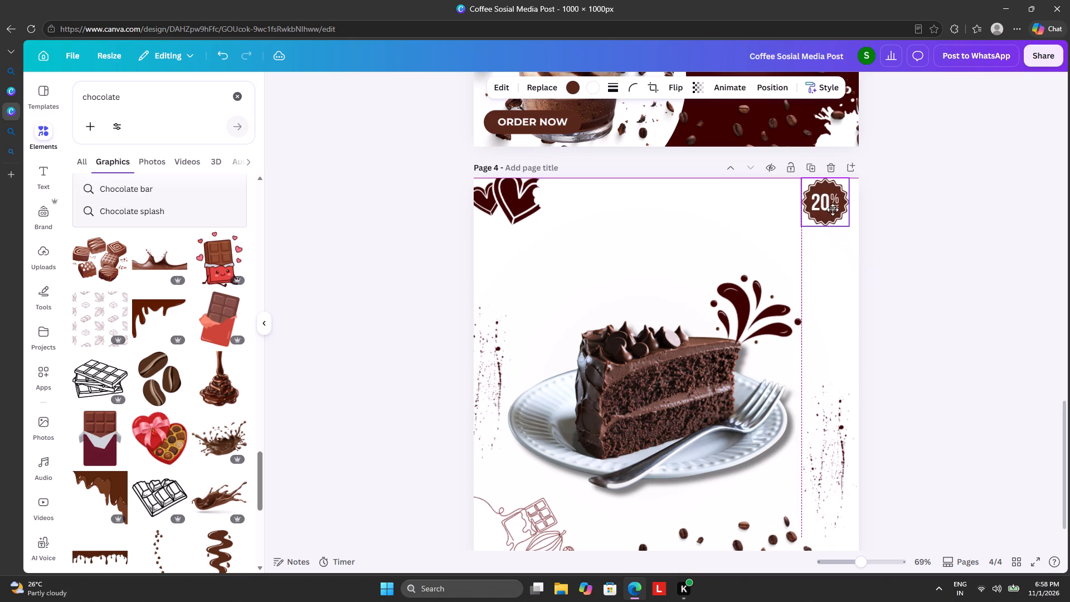
drag(833, 210, 833, 210)
Copy the coffee beans from page 3's top right corner into the same corner of page 4.
scroll(690, 261, up, 7)
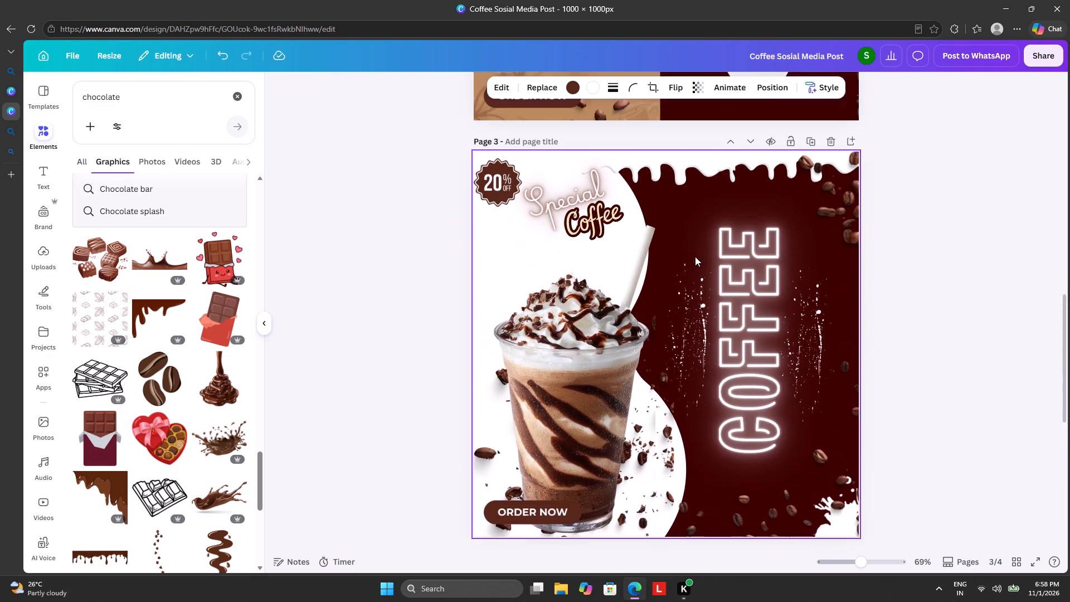
scroll(695, 256, up, 1)
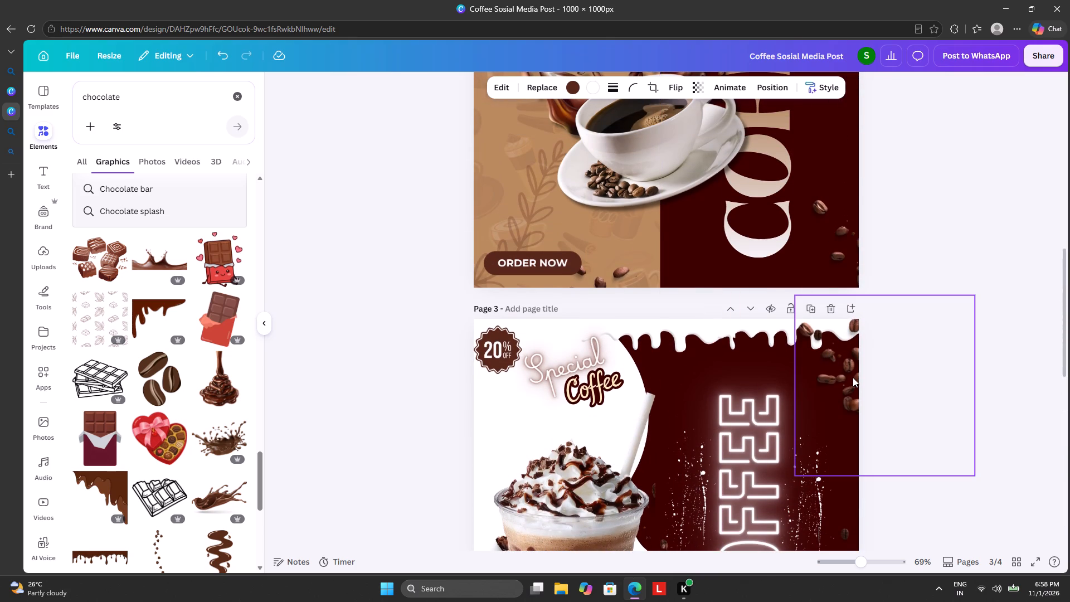
right_click(853, 377)
click(880, 197)
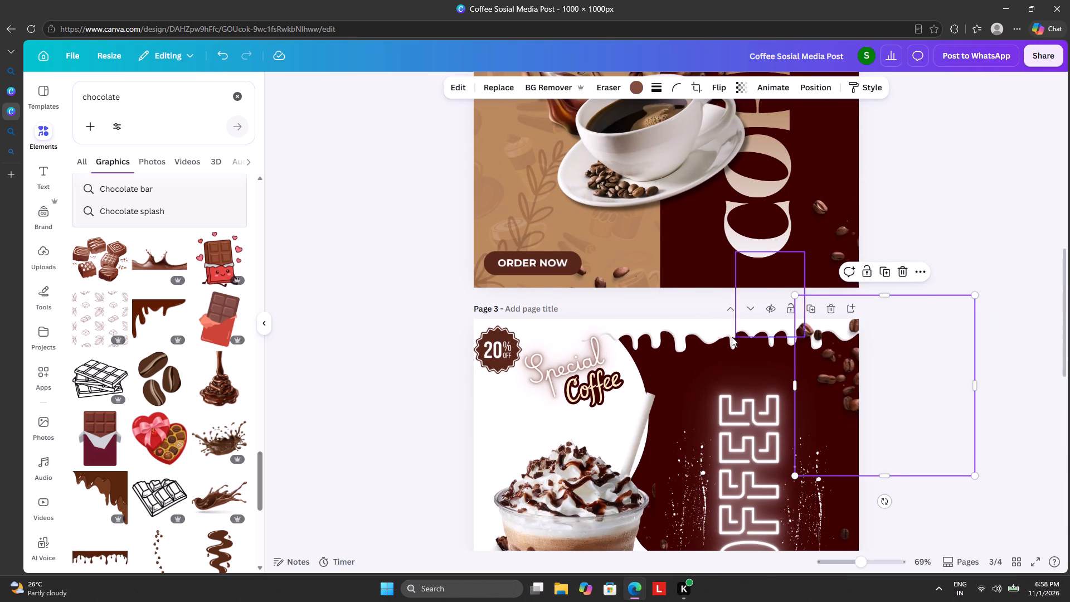
scroll(728, 342, down, 6)
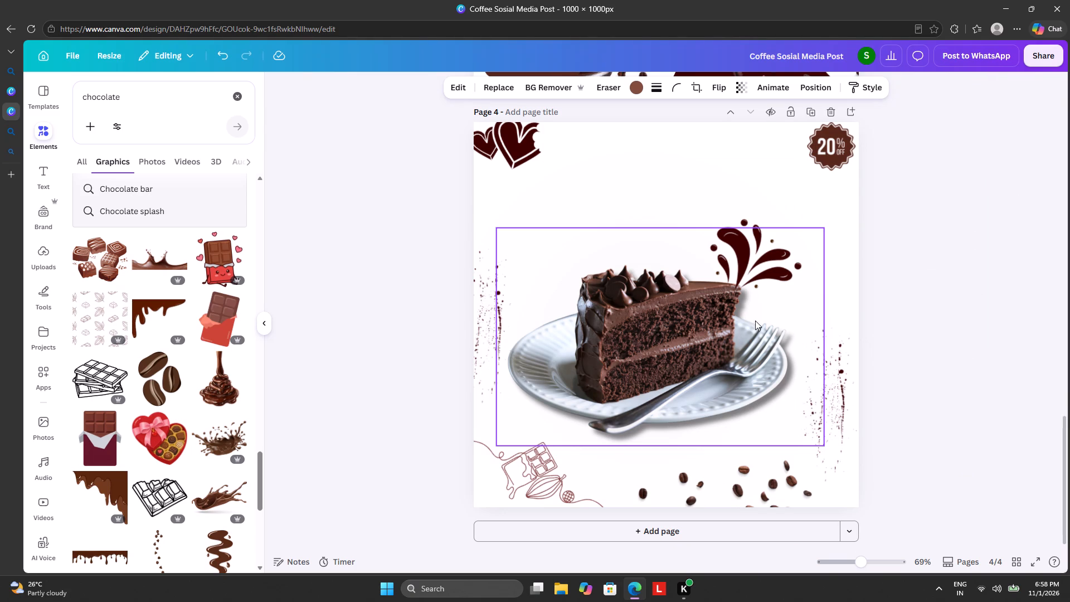
key(ctrl+v)
Copy the white drip graphic from page 3's top edge to page 4's top edge, right beside the maroon hearts.
scroll(695, 349, up, 4)
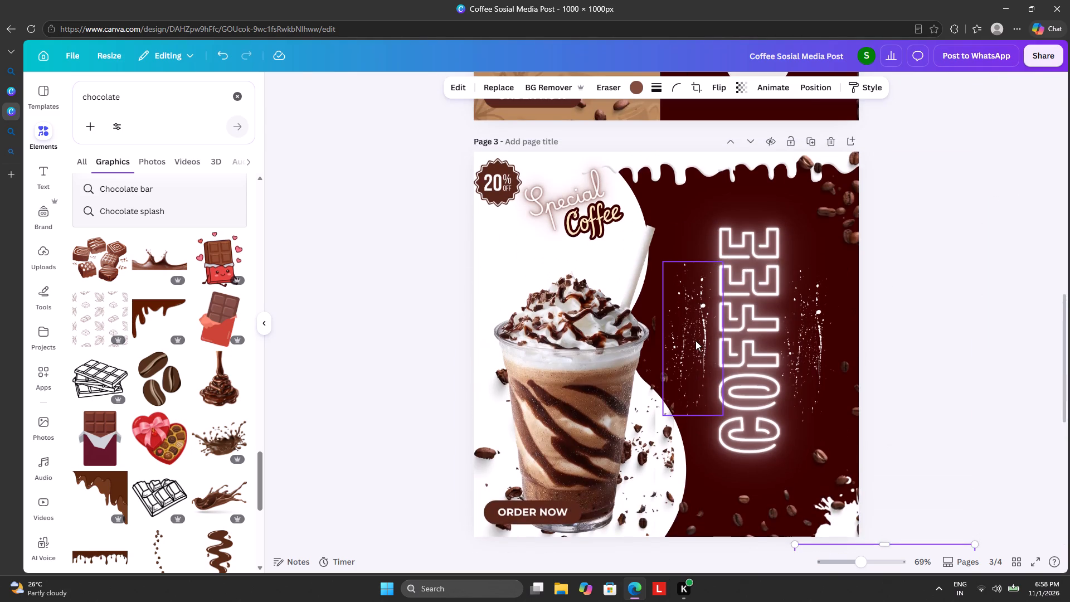
scroll(696, 327, up, 2)
click(682, 383)
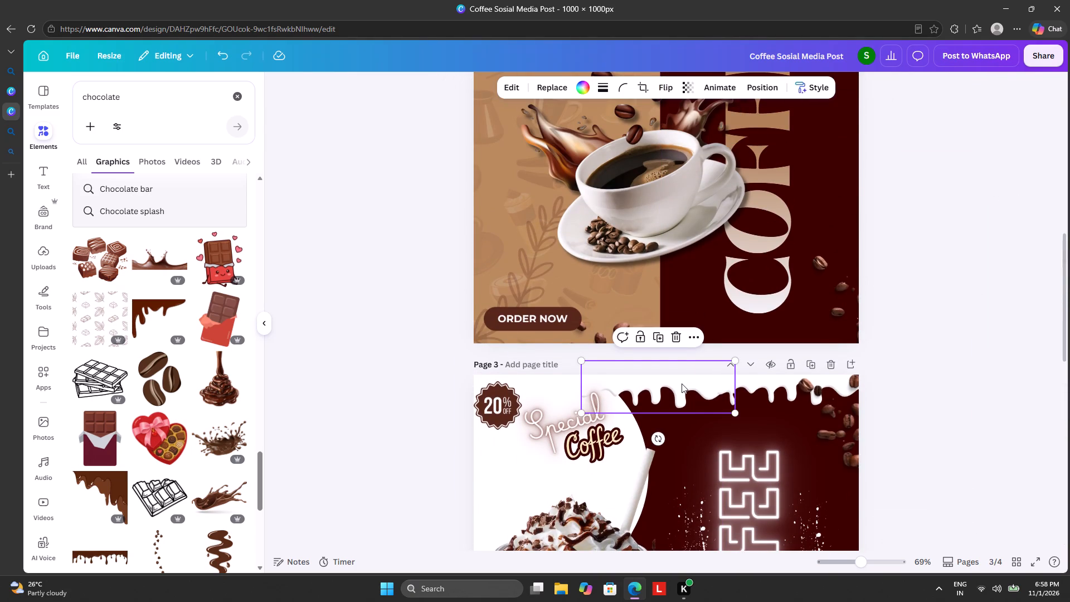
right_click(682, 383)
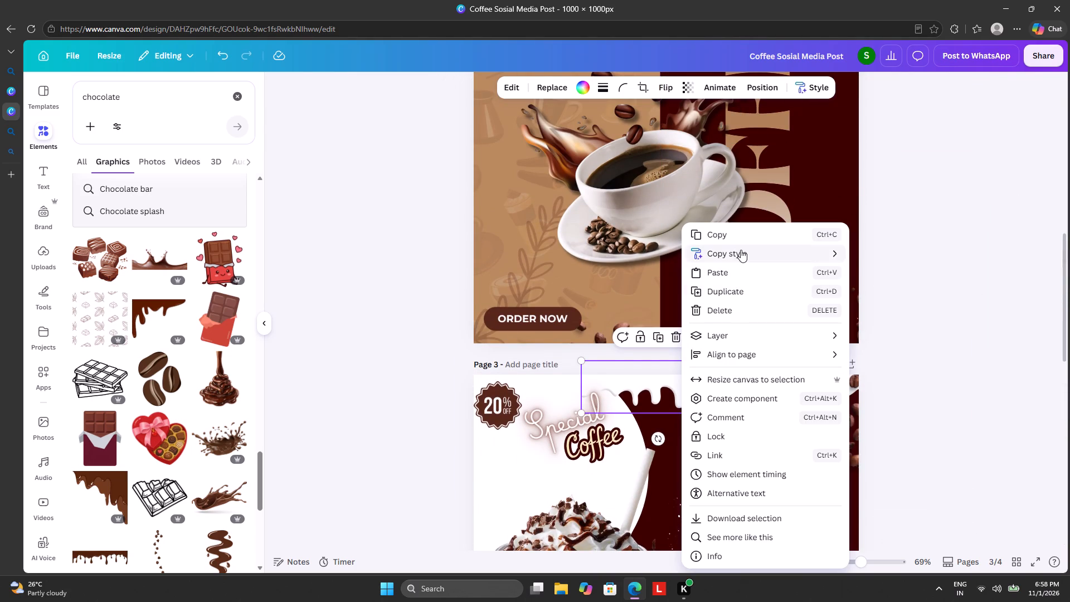
click(738, 237)
scroll(700, 367, down, 3)
scroll(707, 429, down, 2)
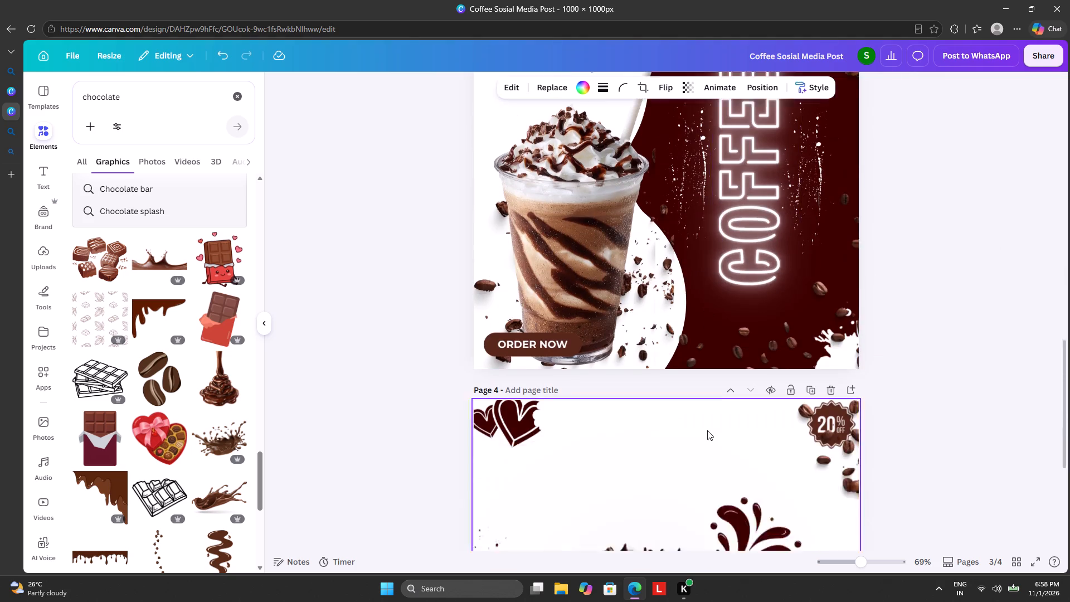
scroll(707, 430, down, 2)
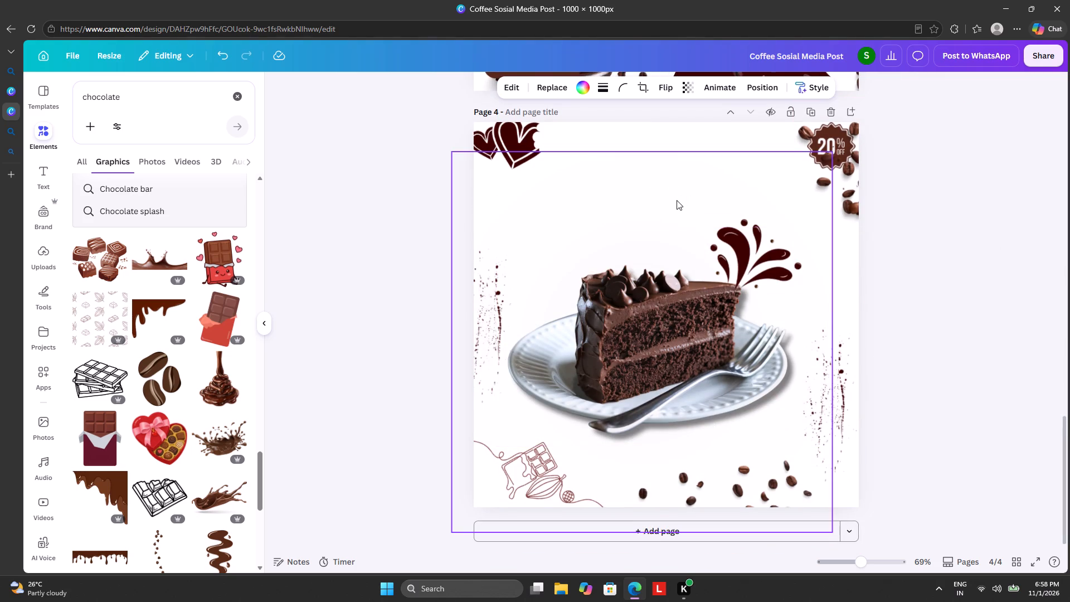
key(ctrl+v)
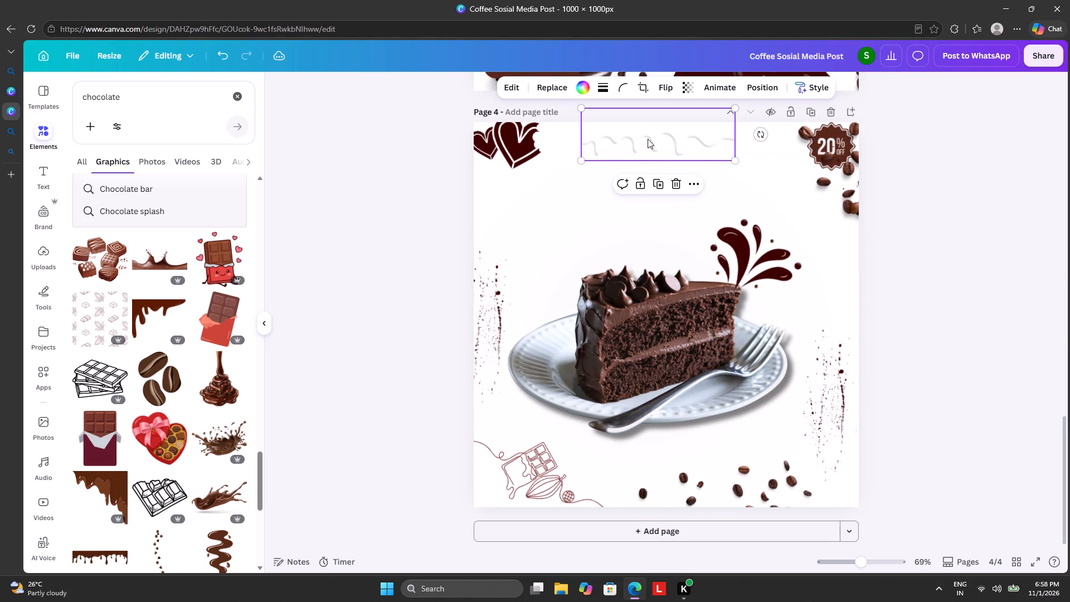
drag(642, 139, 601, 143)
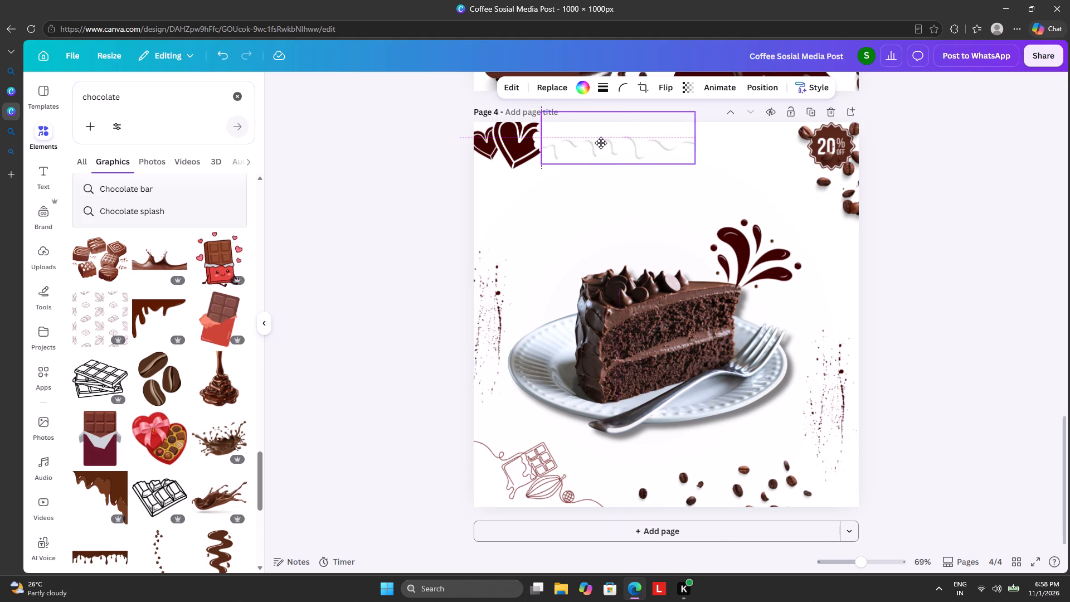
drag(601, 143, 594, 140)
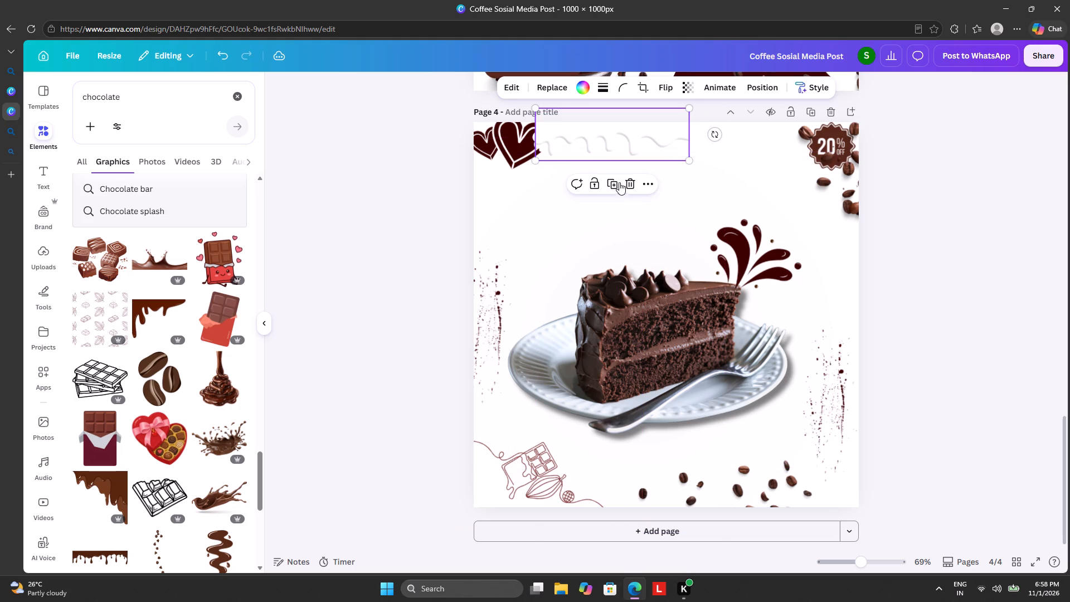
Duplicate the white drip on page 4 and place the copy beside it, reaching the 20% OFF badge.
click(610, 186)
drag(621, 140, 751, 140)
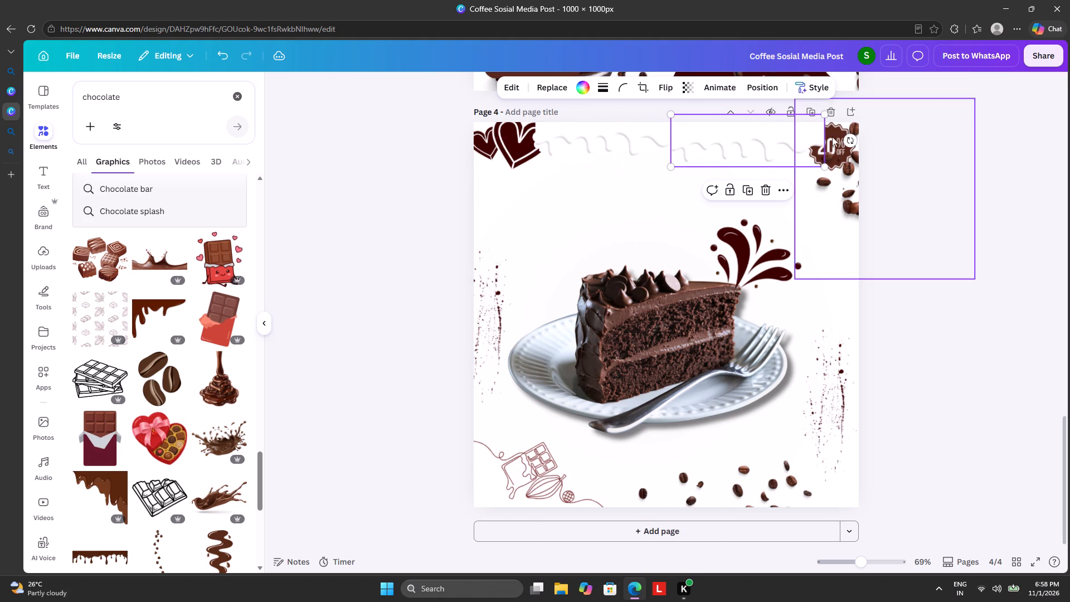
Move the duplicated drip down page 4's layer order, behind the coffee beans and 20% OFF badge and just above the soft glow.
click(838, 154)
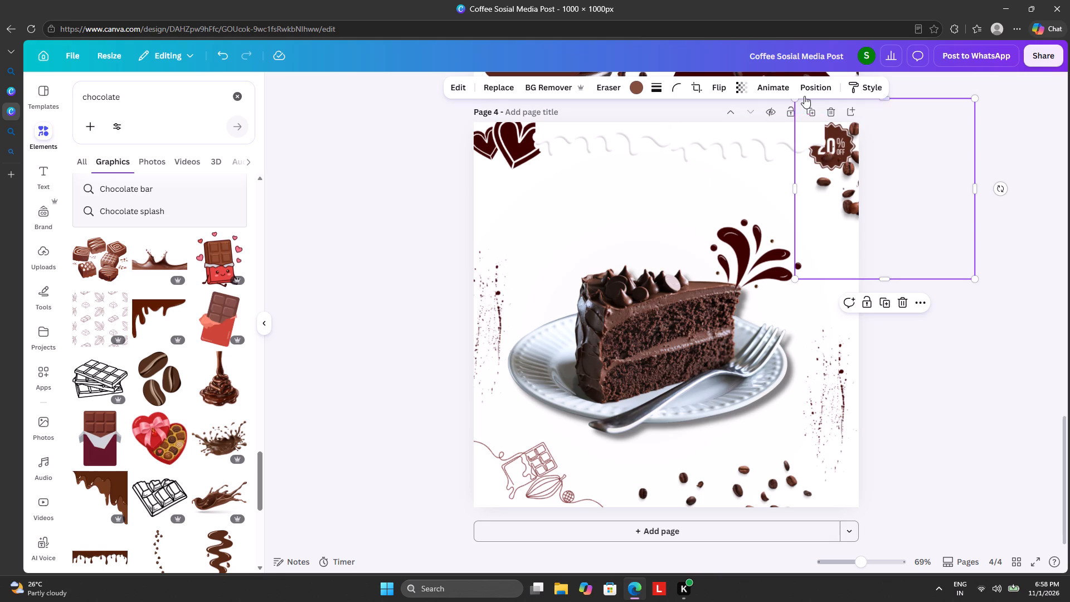
click(805, 93)
drag(210, 186, 210, 187)
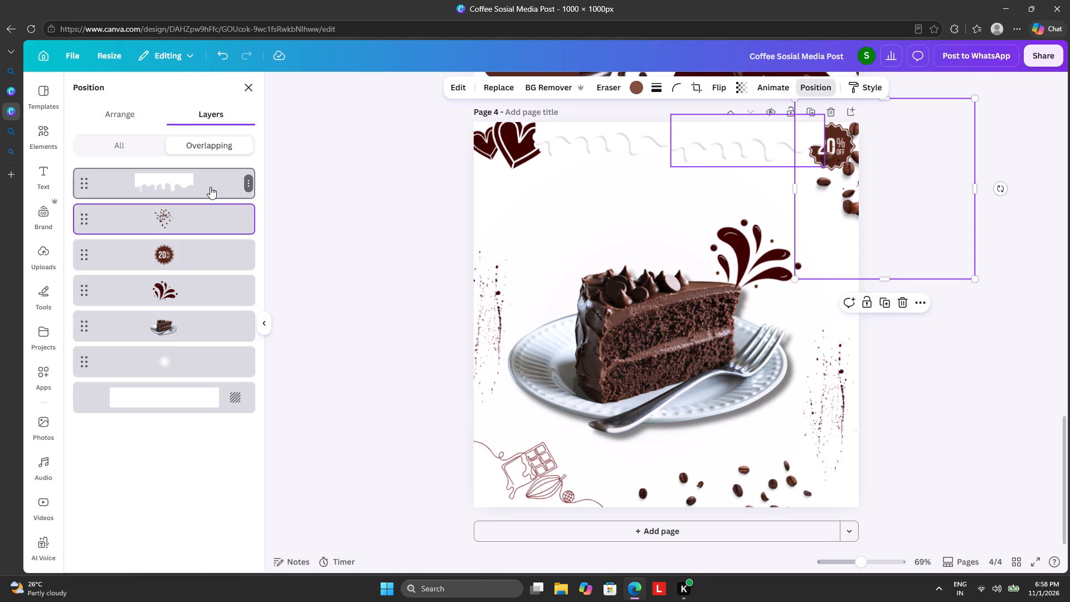
drag(210, 187, 216, 338)
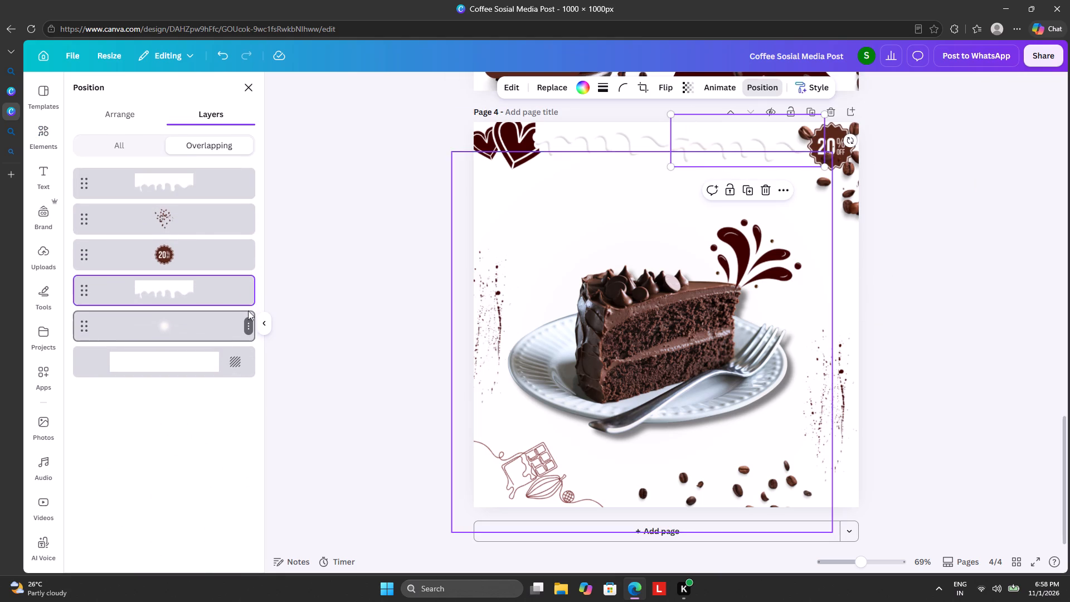
click(357, 240)
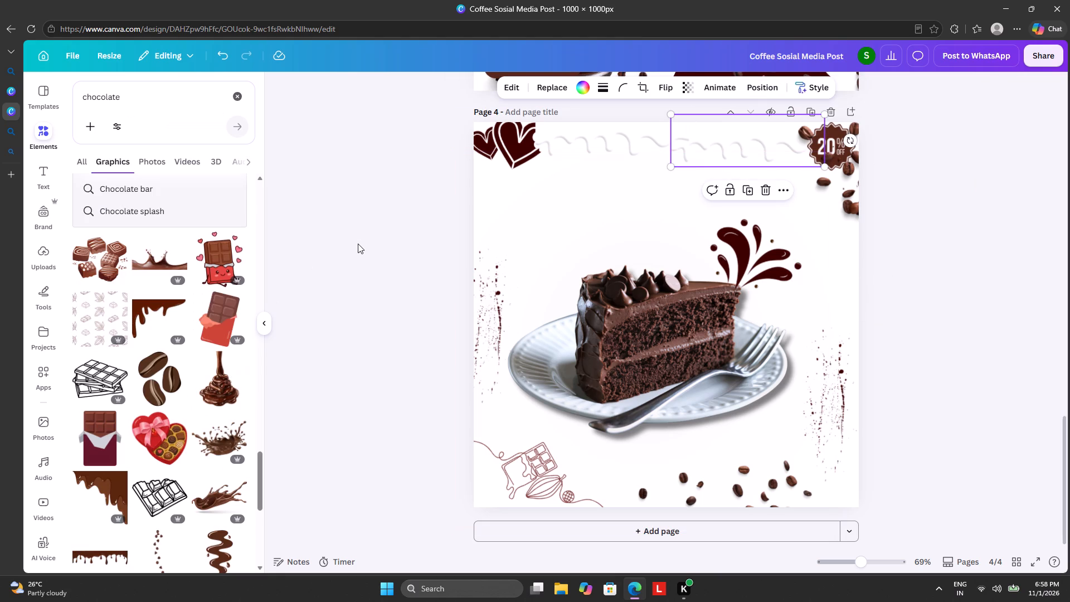
click(348, 262)
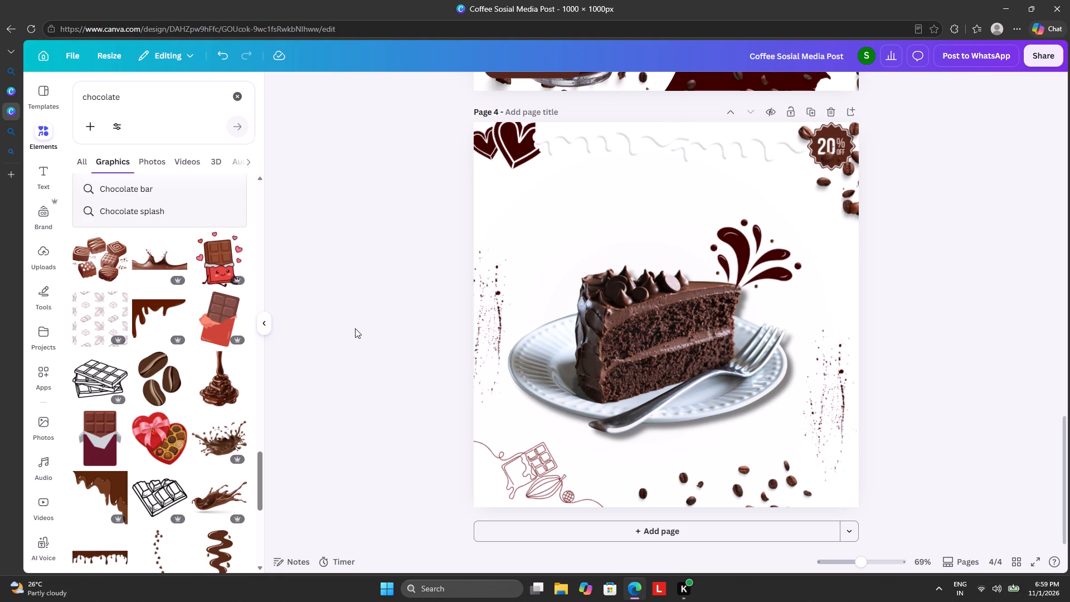
Copy the ORDER NOW label from the bottom of page 3 into the lower left corner of page 4.
scroll(355, 328, up, 6)
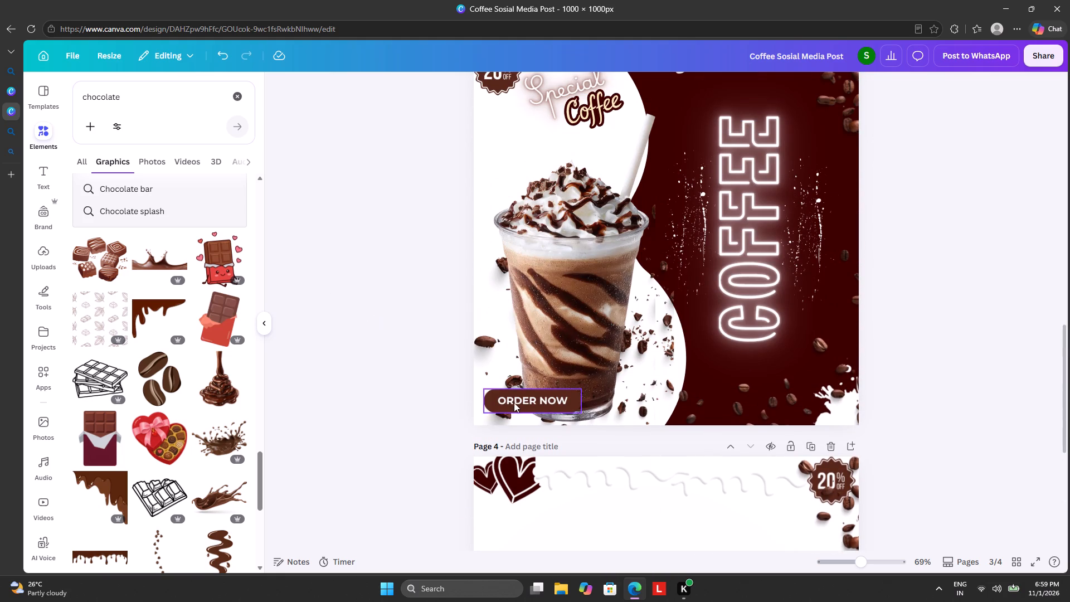
click(515, 402)
right_click(515, 402)
click(571, 236)
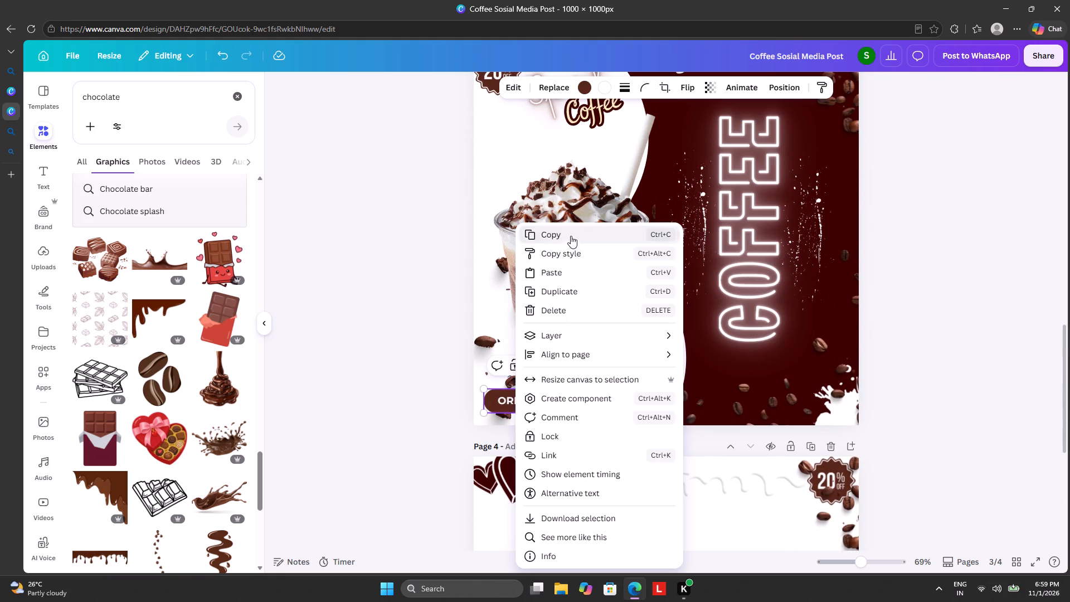
scroll(571, 237, down, 7)
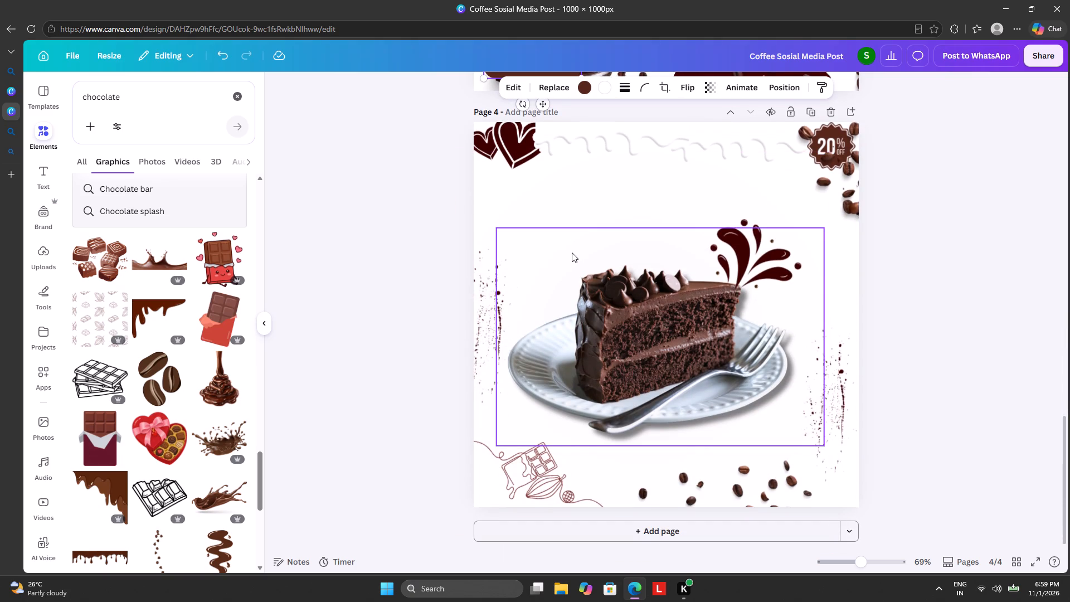
key(ctrl+v)
Copy the scattered coffee beans and crumbs around page 3's cup onto the lower left of page 4.
scroll(572, 268, up, 1)
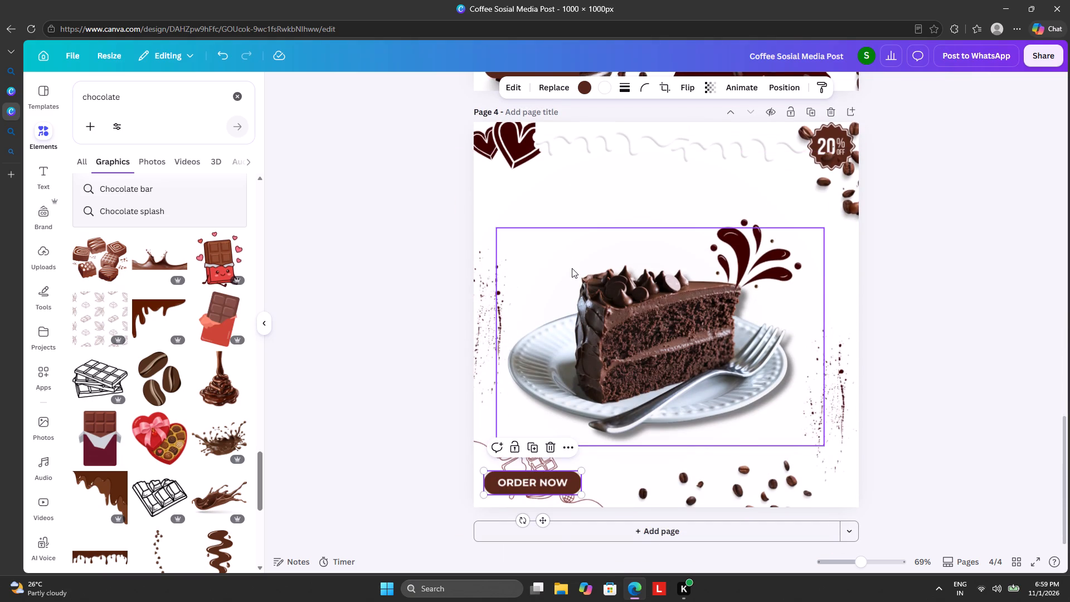
scroll(572, 268, up, 3)
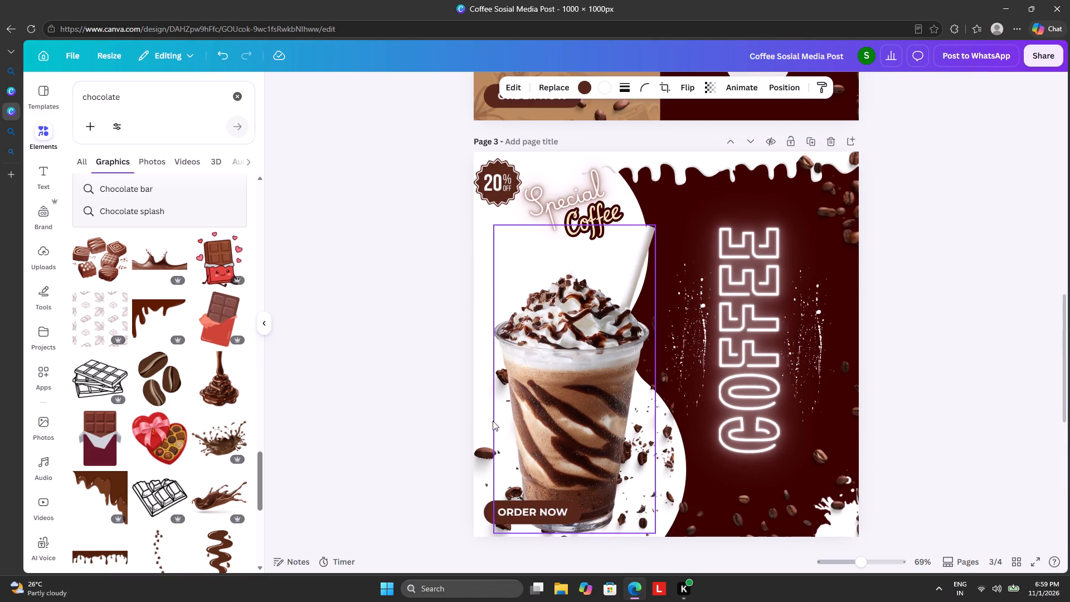
right_click(478, 423)
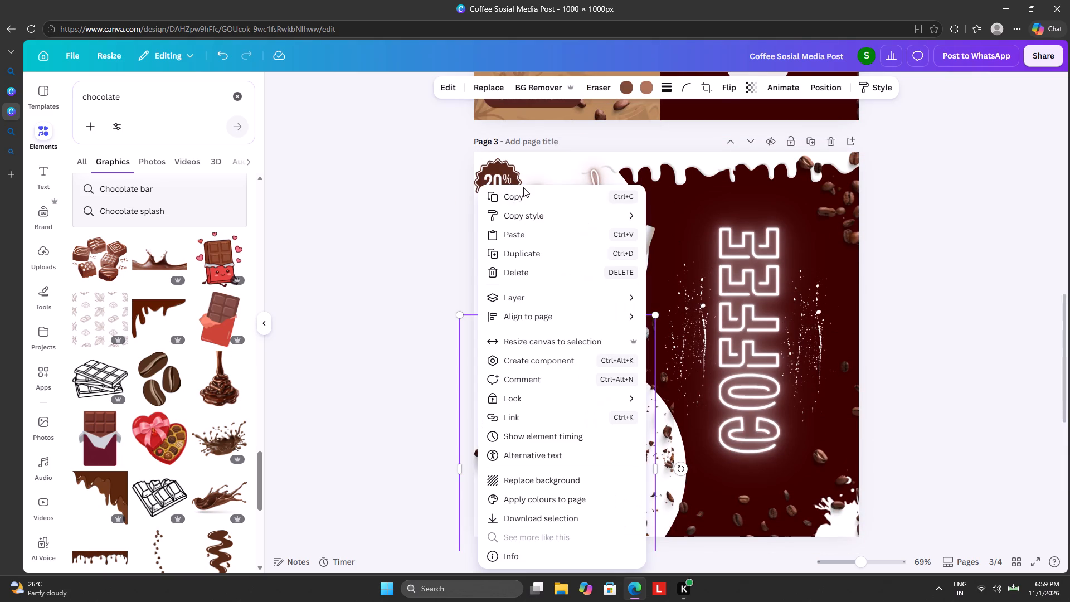
click(521, 195)
scroll(518, 336, down, 8)
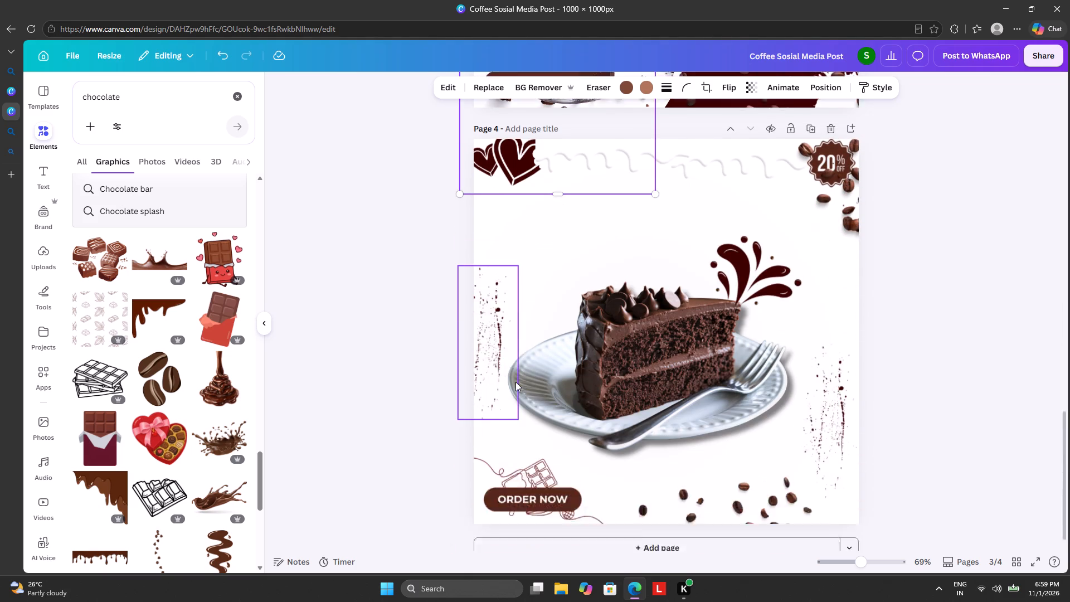
key(ctrl+v)
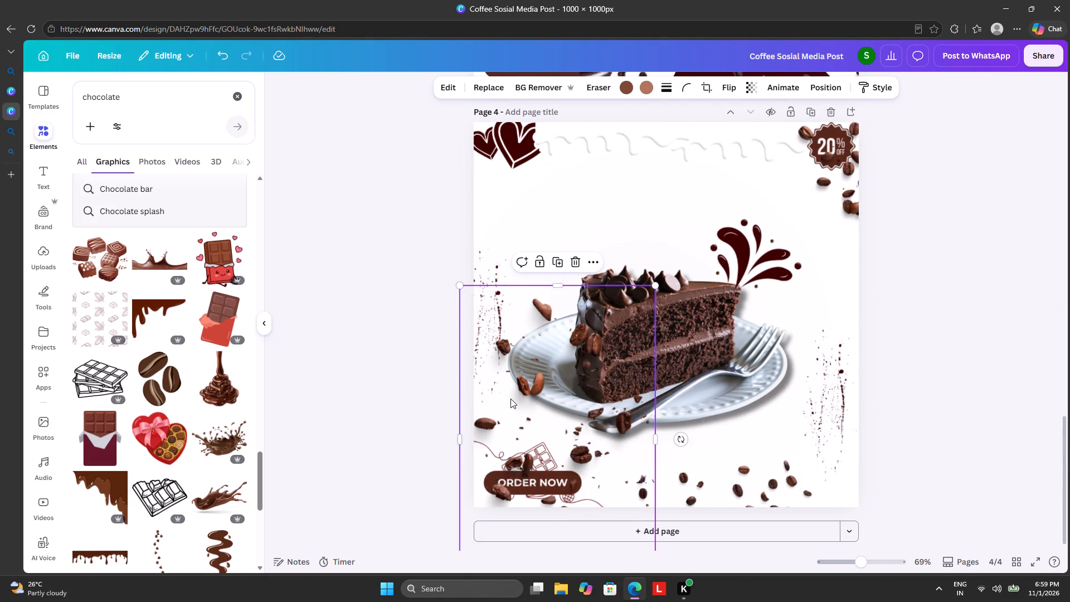
Move the pasted beans and crumbs down page 4's layer order, directly behind the cake slice.
click(828, 91)
drag(205, 188, 198, 331)
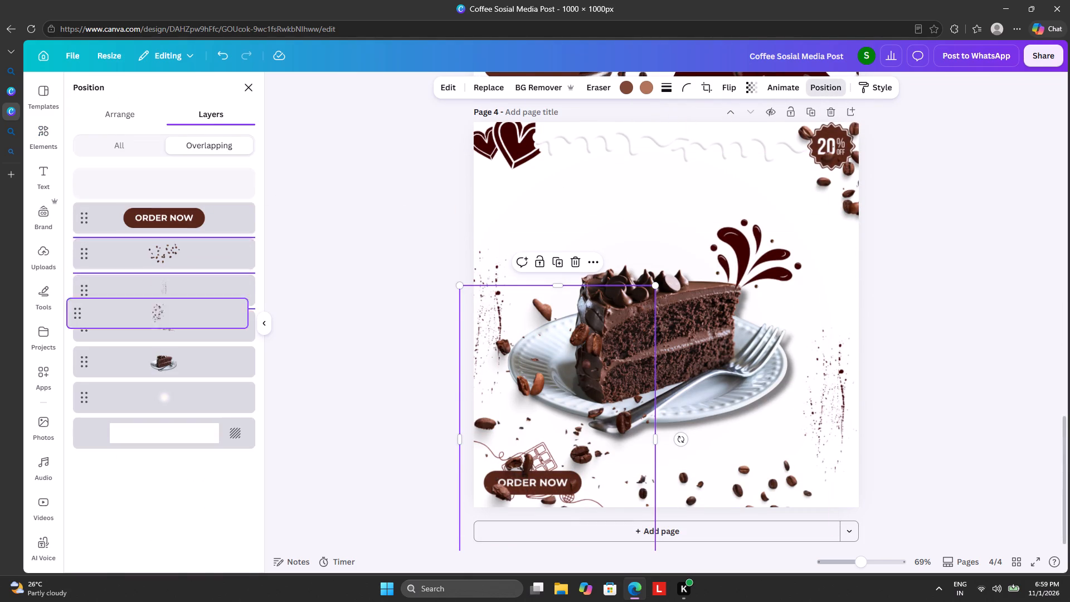
drag(198, 331, 208, 377)
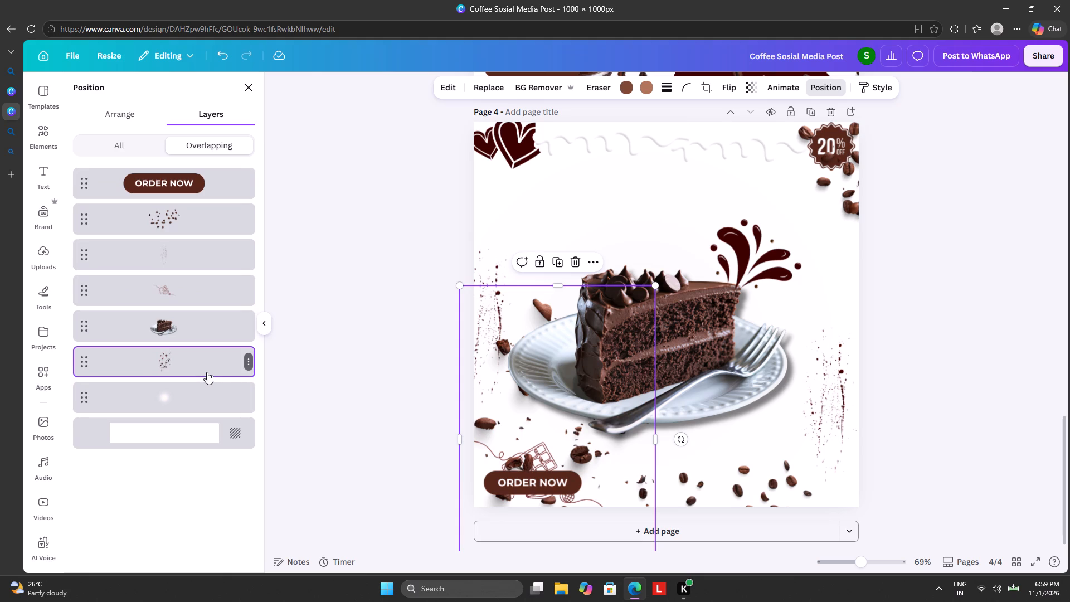
click(266, 385)
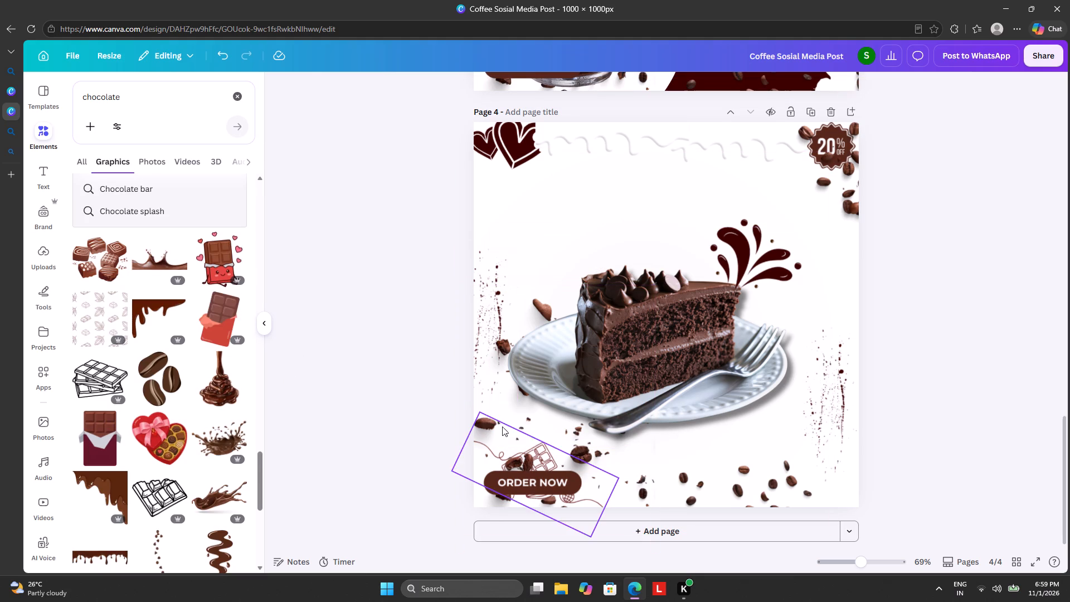
Remove the chocolate bar and cocoa line drawing from page 4's lower left corner.
drag(592, 493, 706, 217)
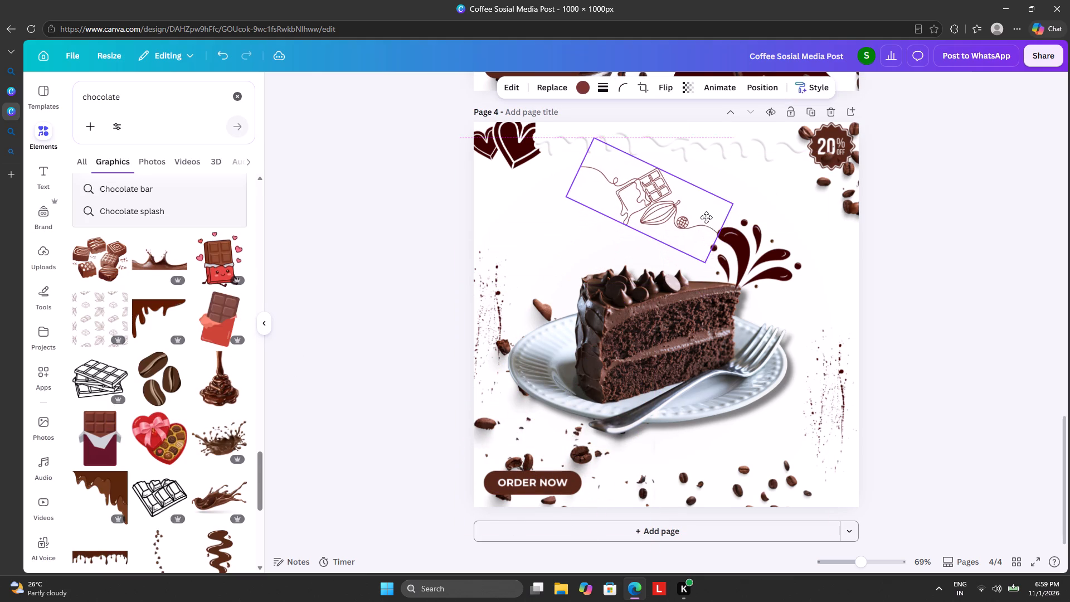
drag(706, 217, 577, 241)
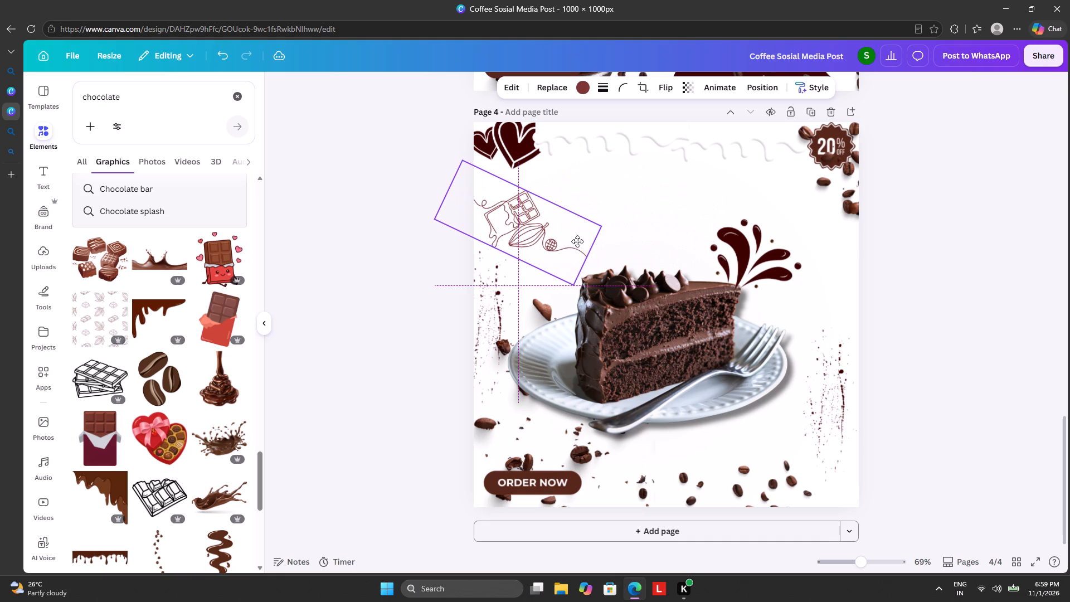
drag(577, 241, 879, 240)
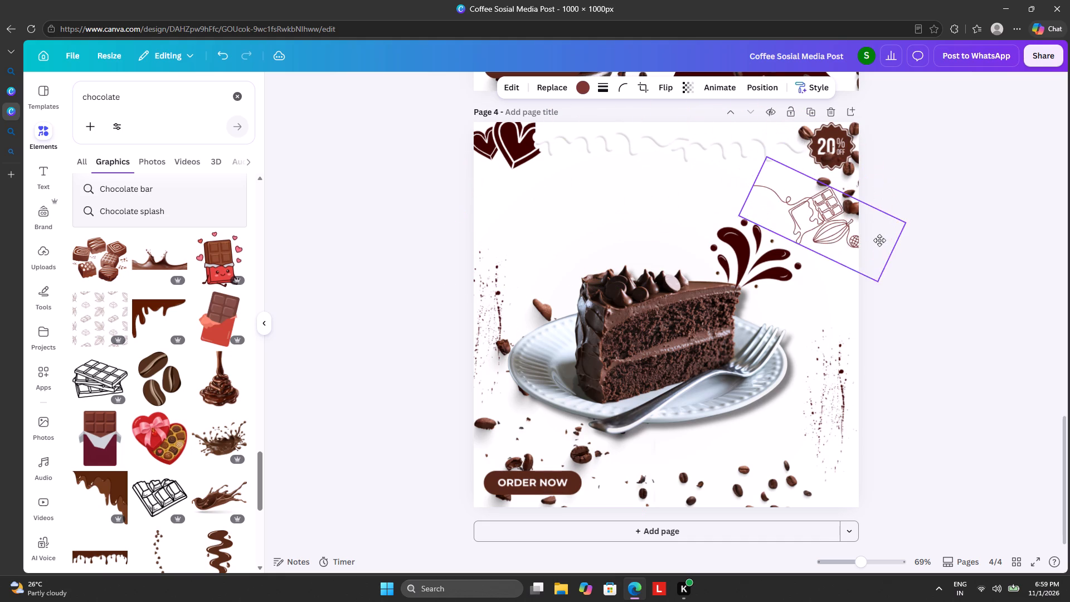
drag(879, 240, 898, 287)
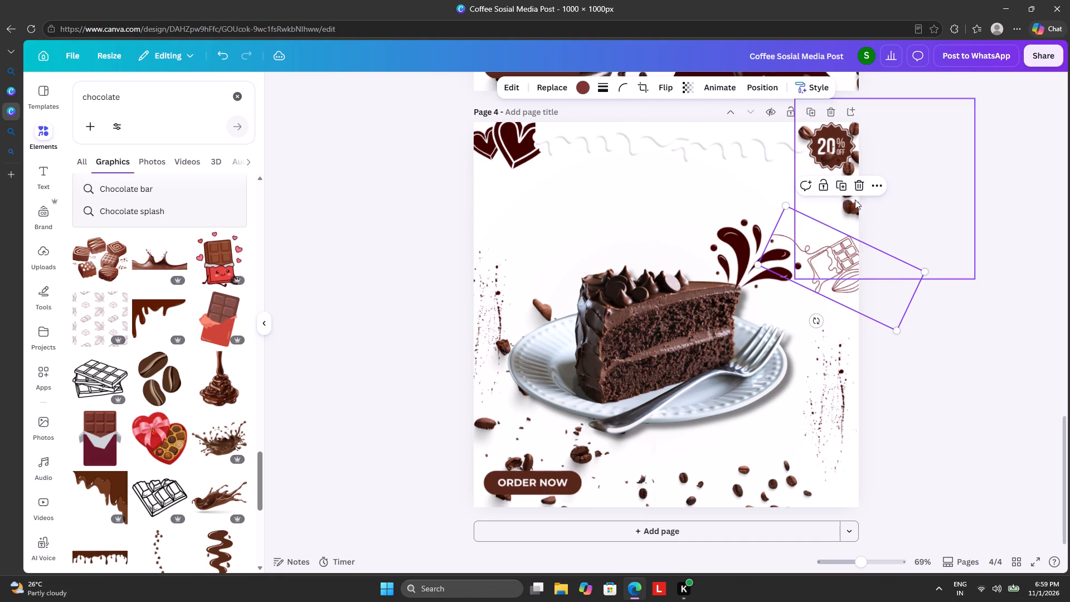
click(853, 189)
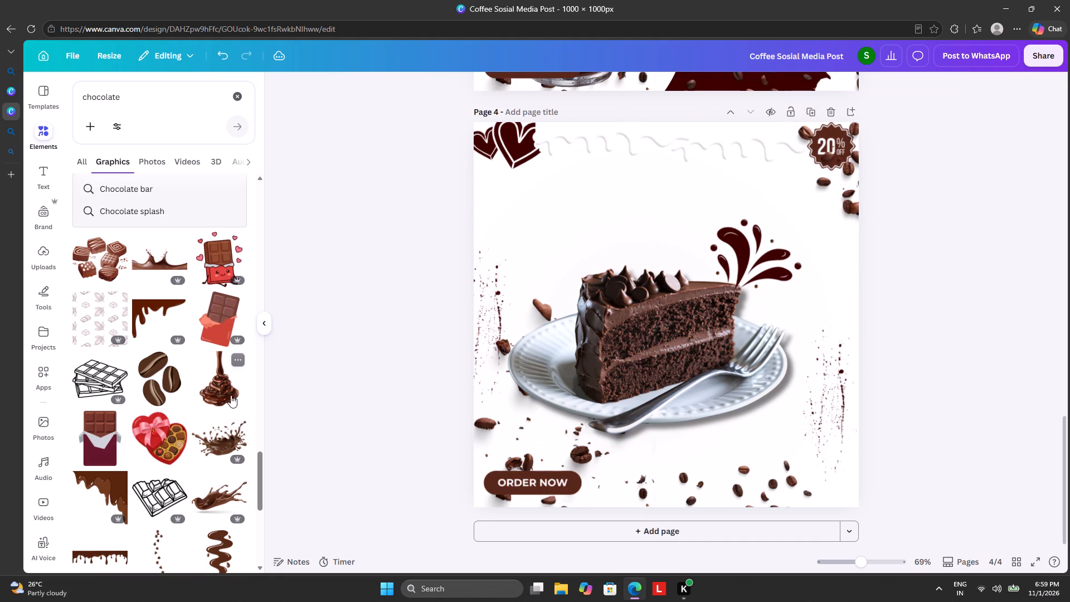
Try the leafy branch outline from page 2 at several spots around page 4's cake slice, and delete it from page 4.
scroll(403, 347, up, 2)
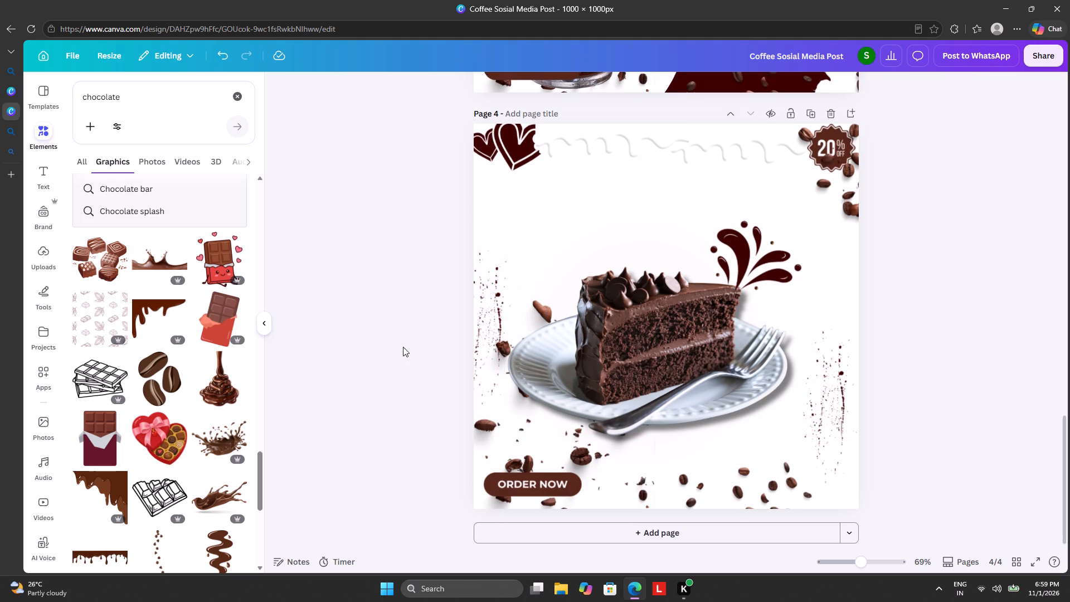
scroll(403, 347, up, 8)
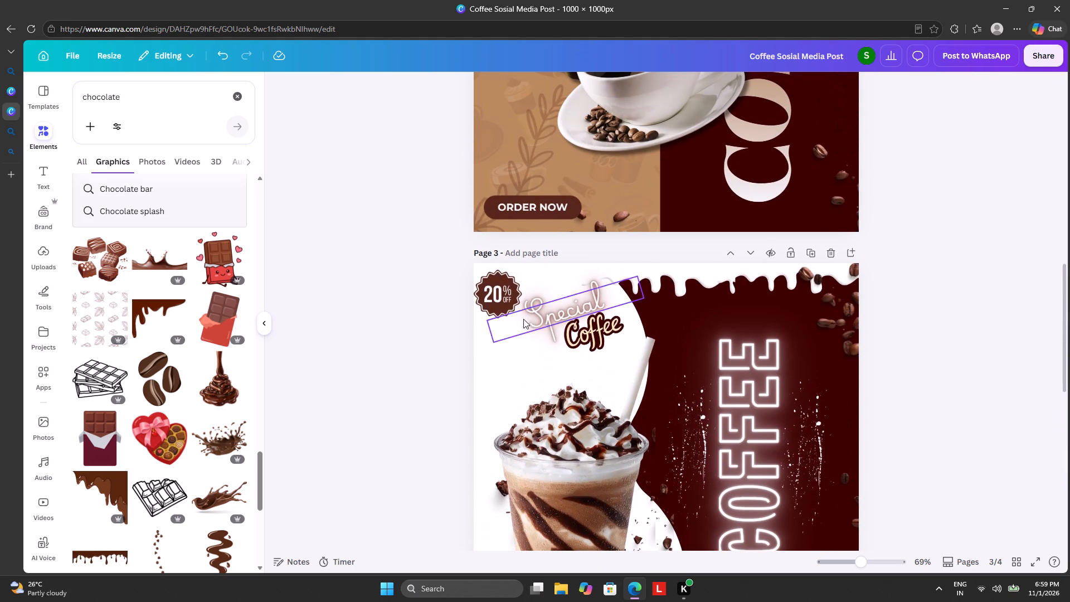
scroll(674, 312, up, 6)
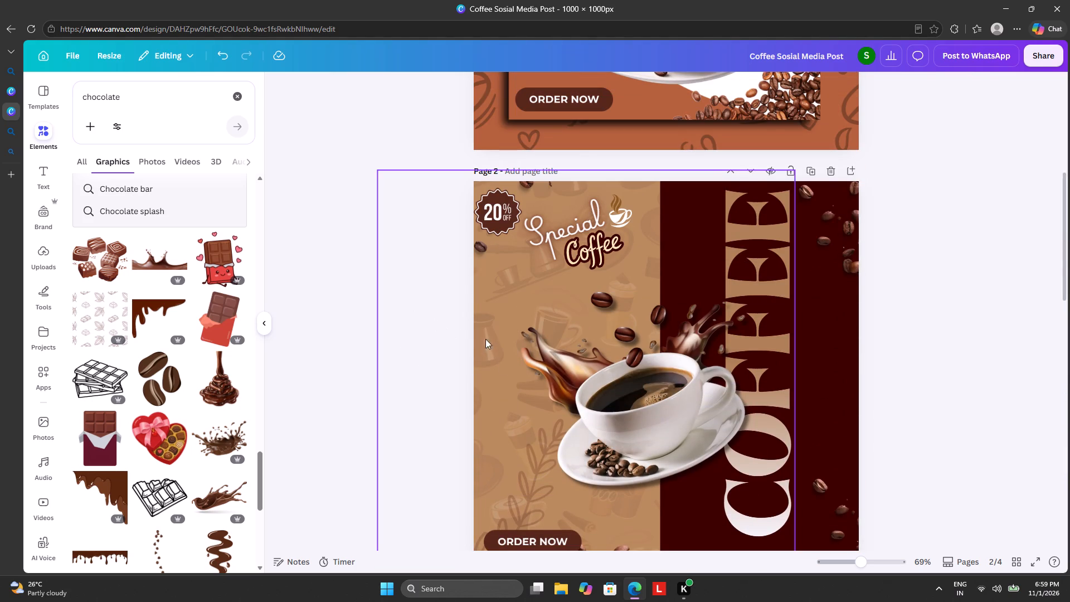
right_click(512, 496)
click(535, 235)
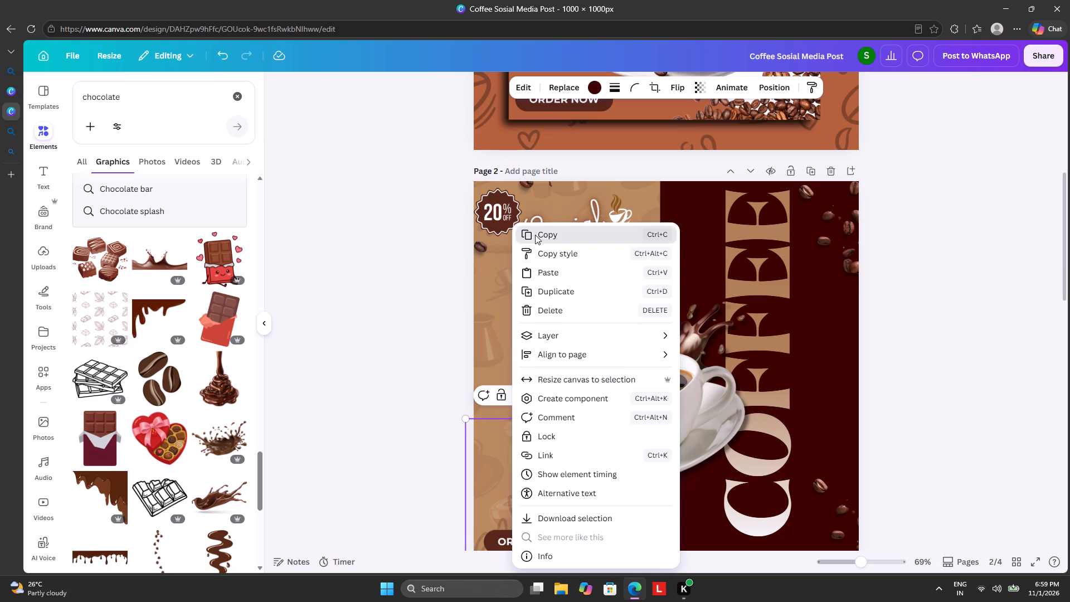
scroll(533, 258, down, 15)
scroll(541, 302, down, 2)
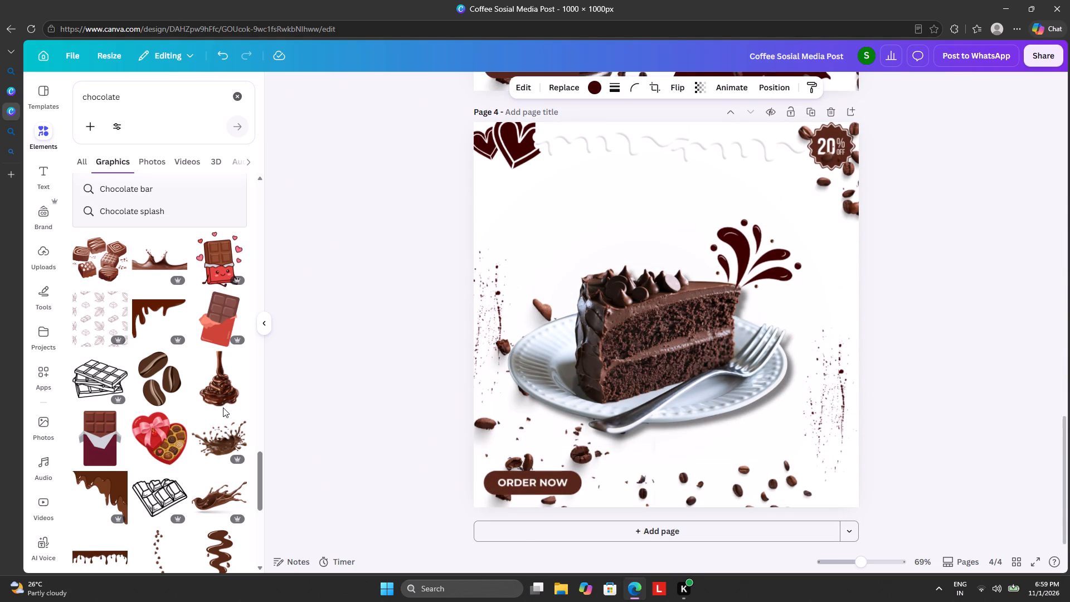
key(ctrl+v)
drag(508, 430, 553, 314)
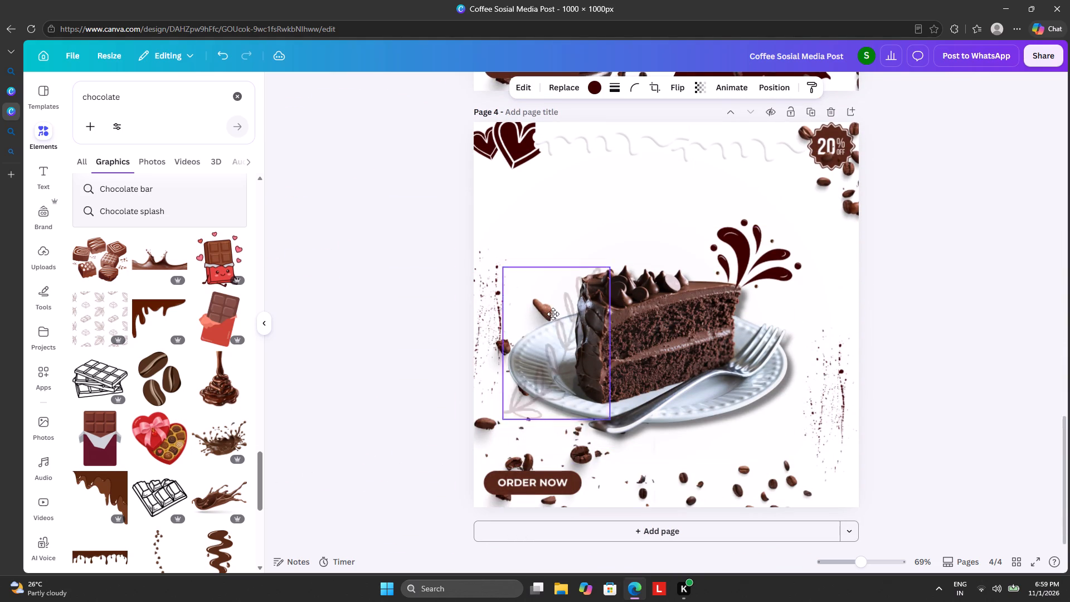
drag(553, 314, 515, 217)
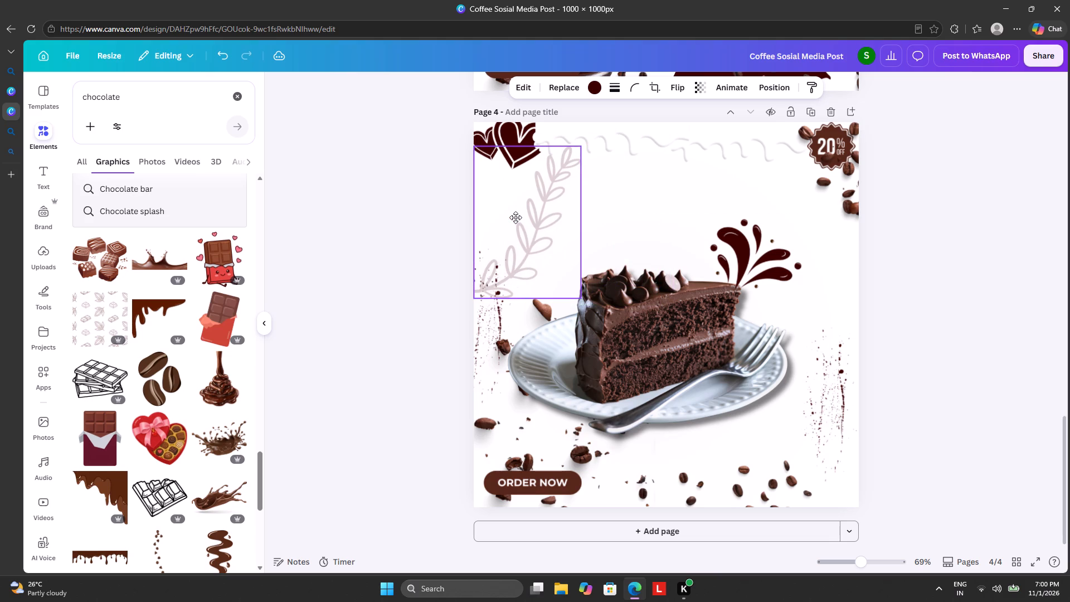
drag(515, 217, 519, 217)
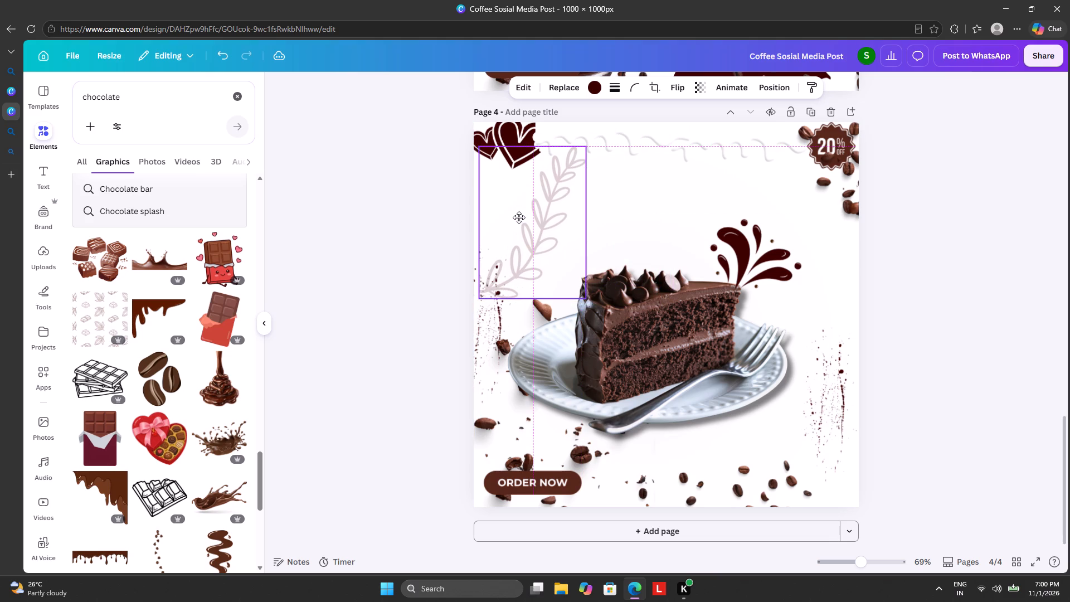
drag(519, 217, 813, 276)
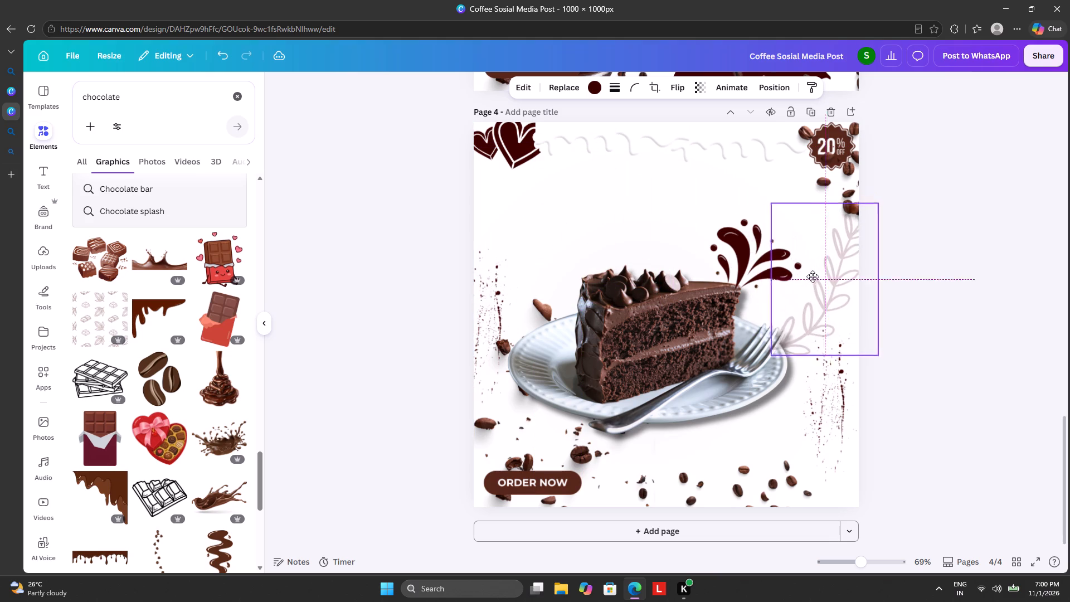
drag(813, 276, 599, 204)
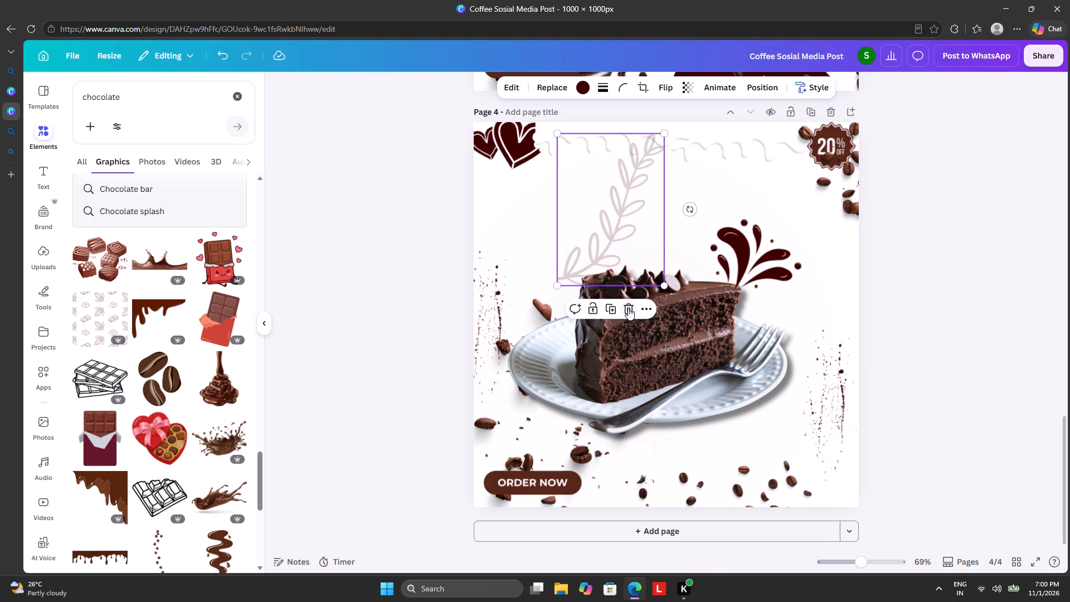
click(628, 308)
Add a text box over page 4's cake slice and enlarge its text to size 93.6.
scroll(974, 445, down, 2)
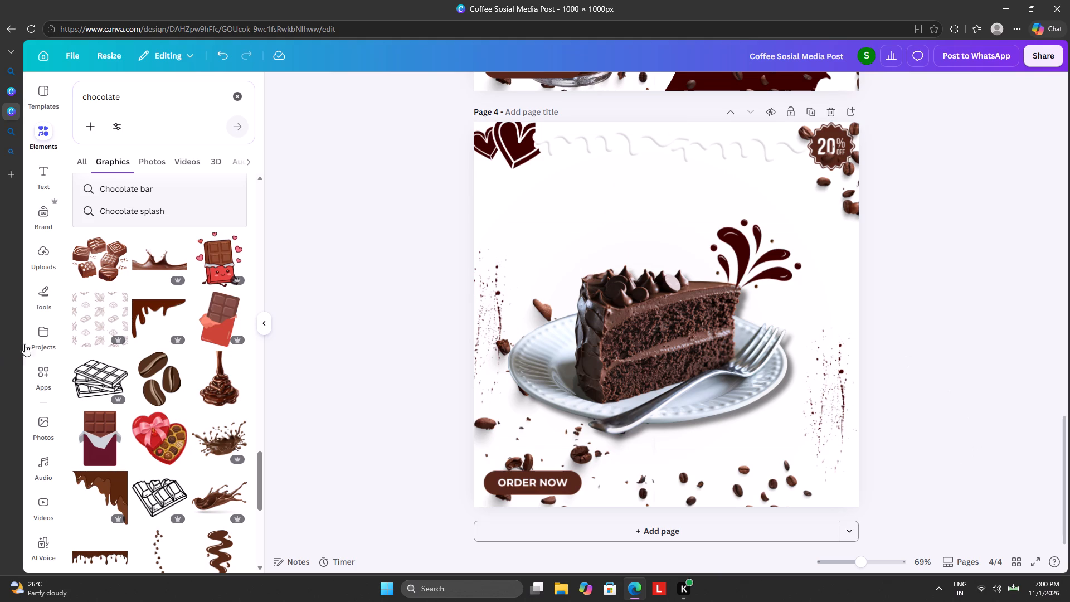
click(47, 173)
click(147, 126)
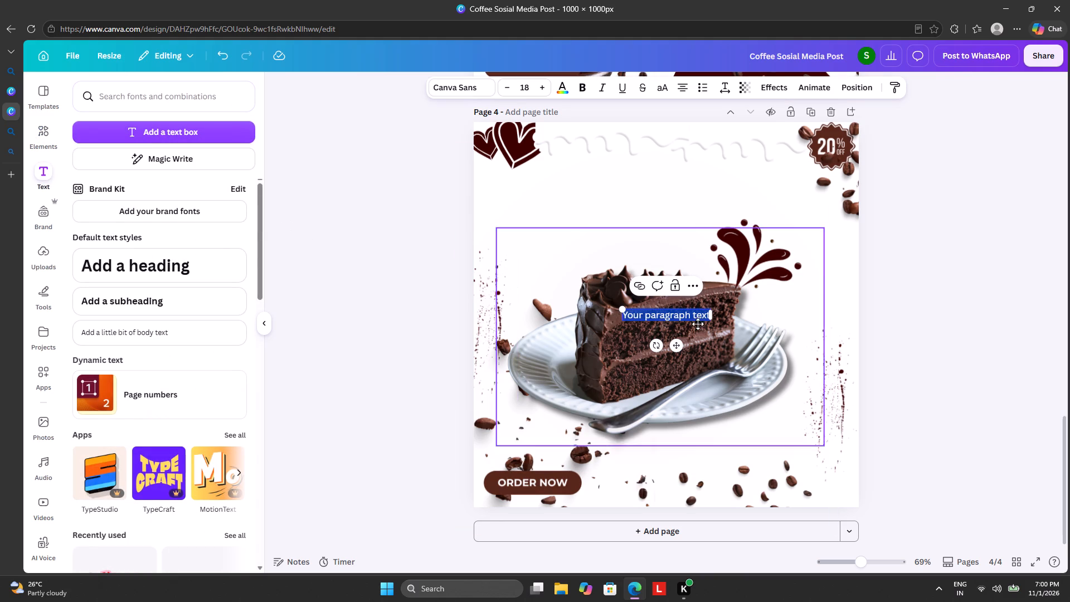
drag(619, 305, 520, 304)
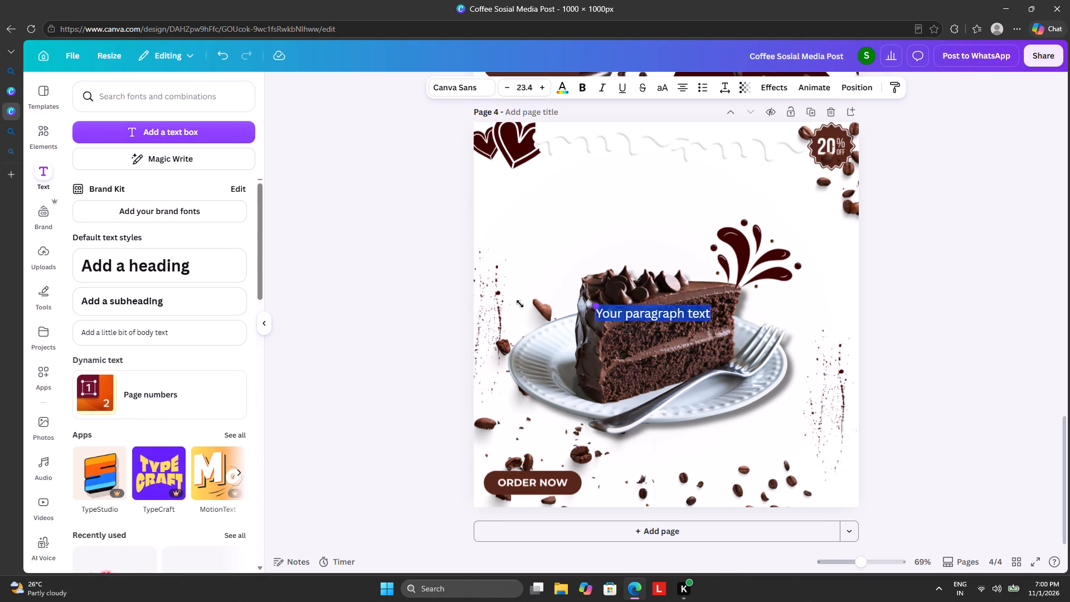
drag(520, 304, 247, 289)
Replace the new text box's placeholder wording with the capital letters CH.
click(703, 289)
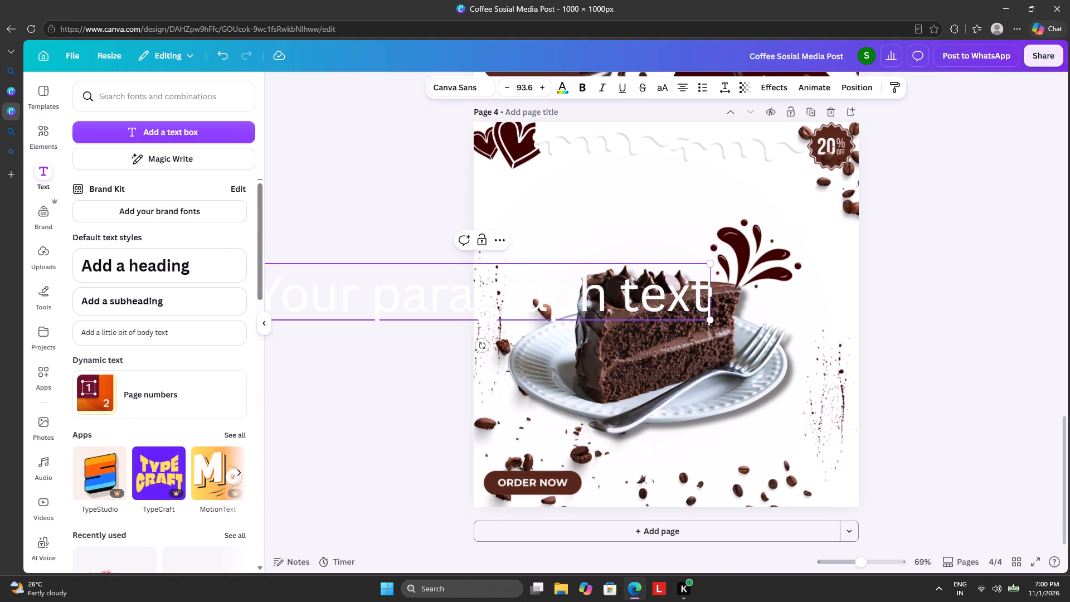
key(BackSpace)
key(BackSpace)
key(BackSpace)
key(BackSpace)
key(BackSpace)
key(BackSpace)
key(BackSpace)
key(BackSpace)
key(BackSpace)
key(BackSpace)
key(BackSpace)
key(BackSpace)
key(BackSpace)
key(BackSpace)
key(BackSpace)
key(BackSpace)
key(BackSpace)
key(BackSpace)
key(BackSpace)
key(BackSpace)
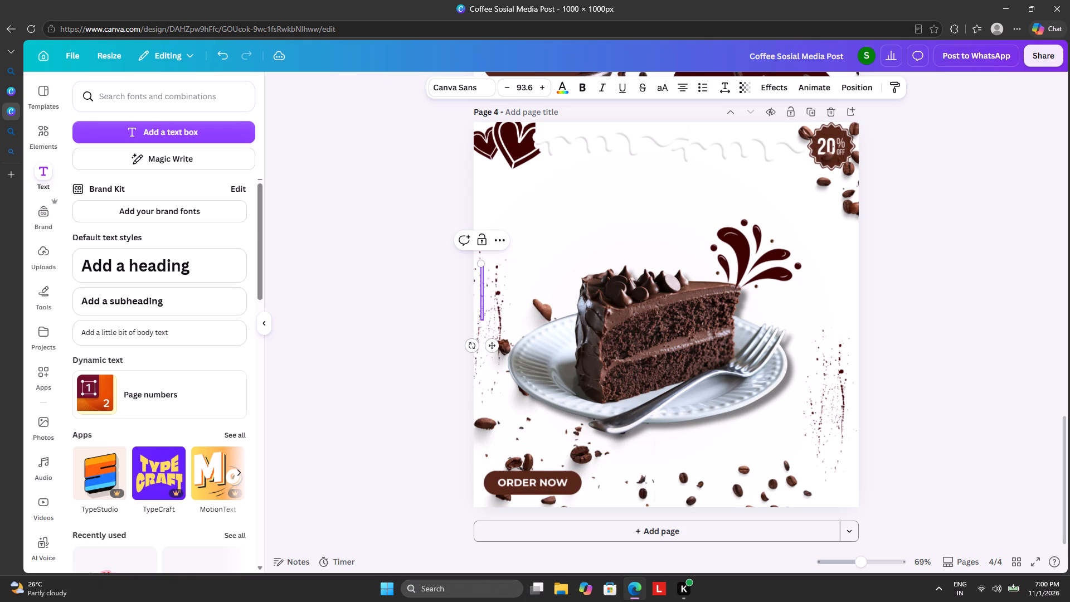
key(c)
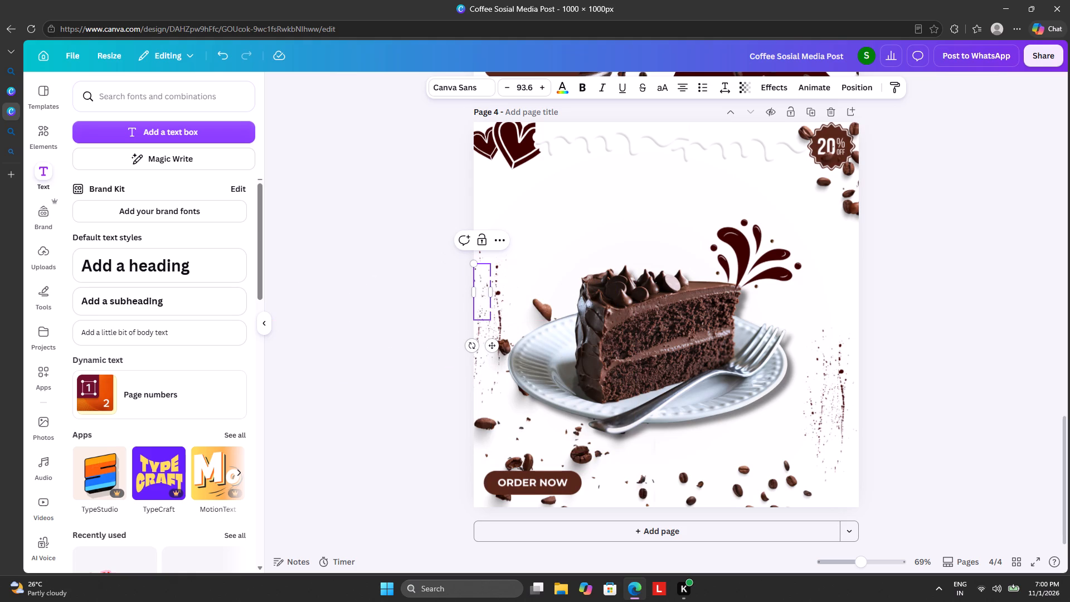
key(h)
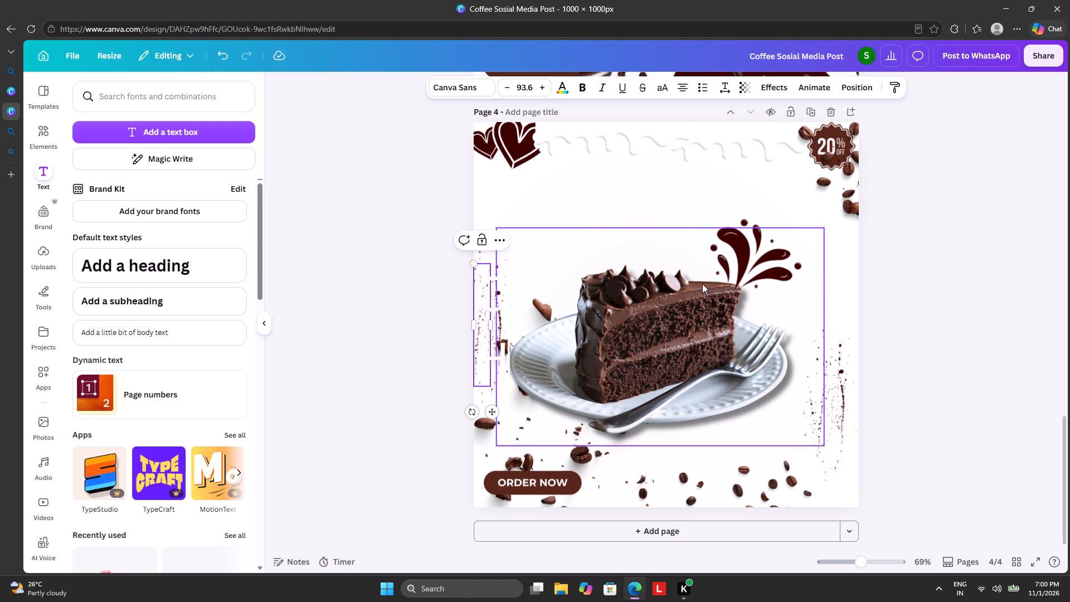
Widen the text box so CH fits on one line, and colour the letters with the darkest brown from the splatter's photo colours.
click(570, 95)
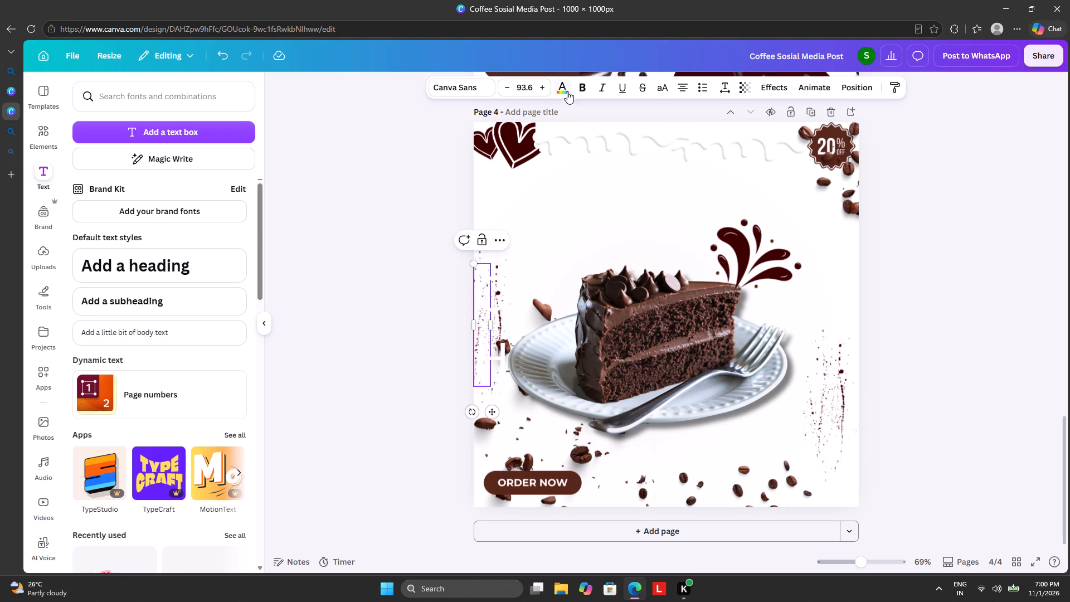
click(565, 88)
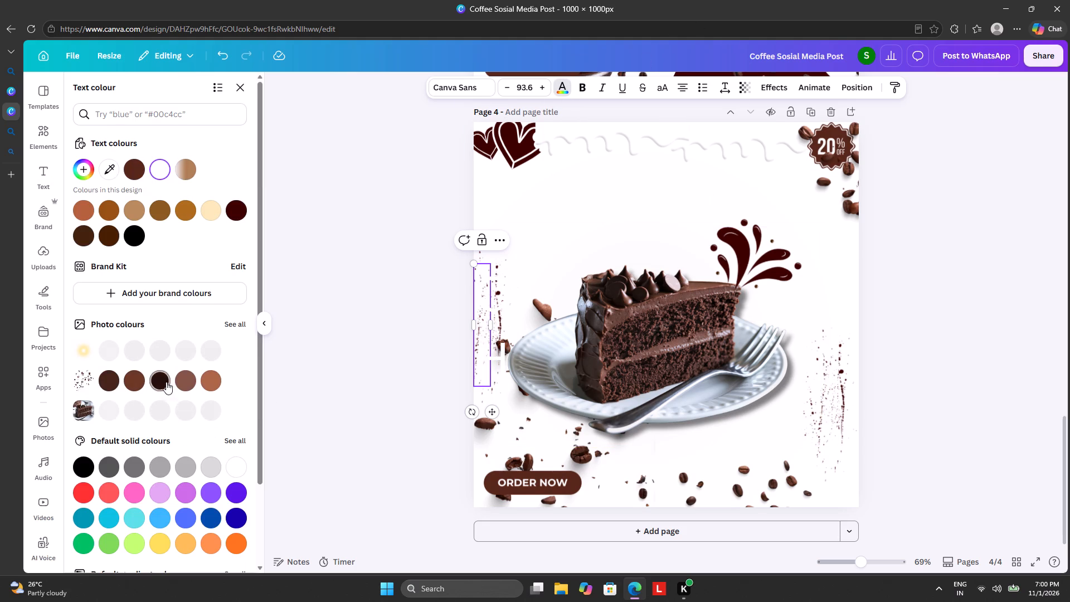
click(163, 380)
drag(493, 328, 548, 312)
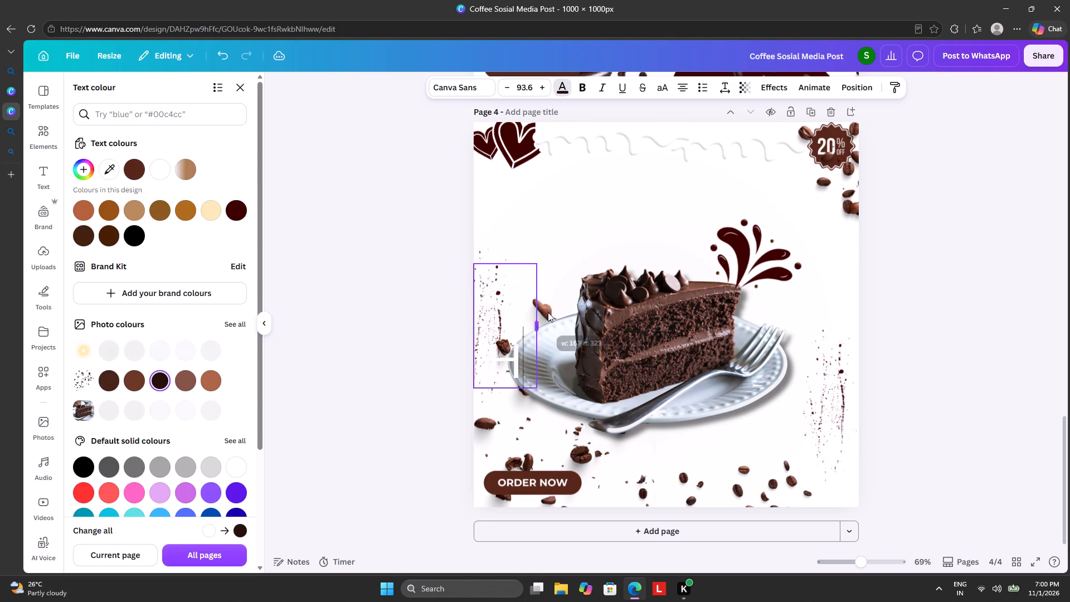
drag(548, 312, 629, 288)
drag(592, 286, 451, 295)
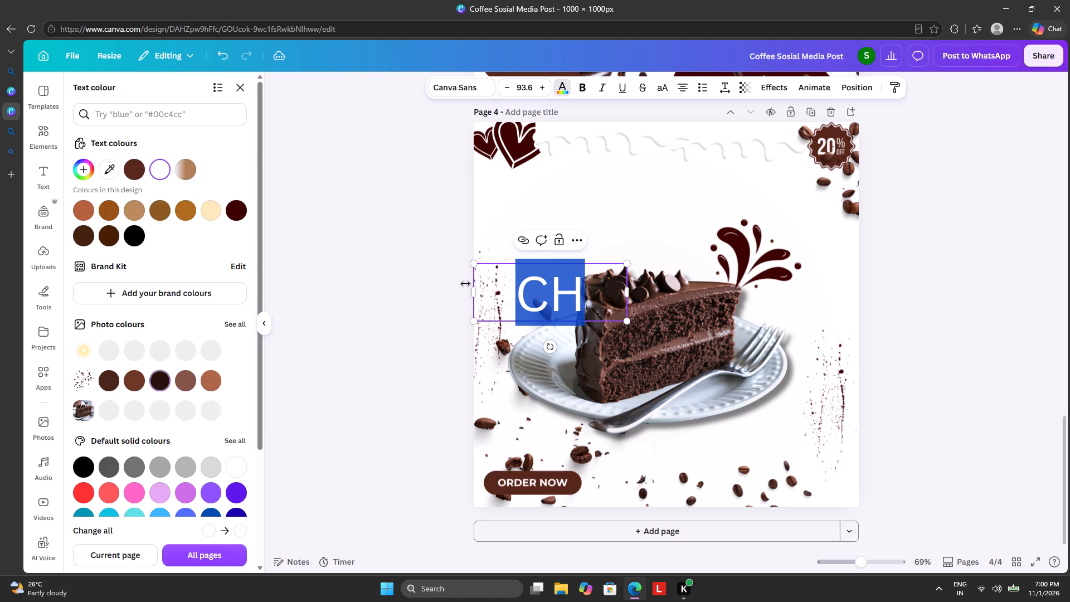
click(565, 94)
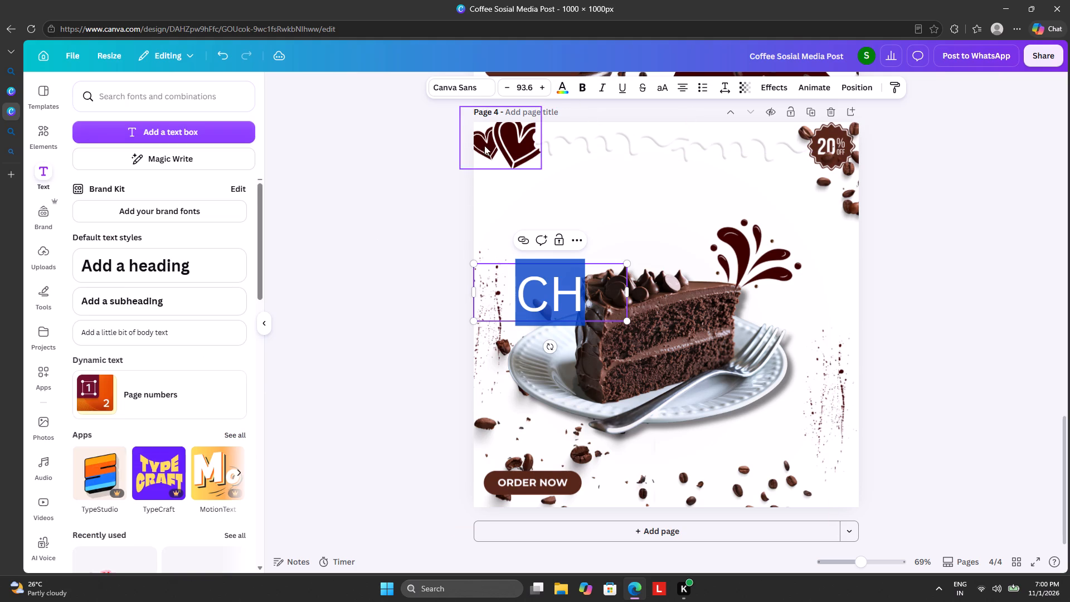
click(563, 87)
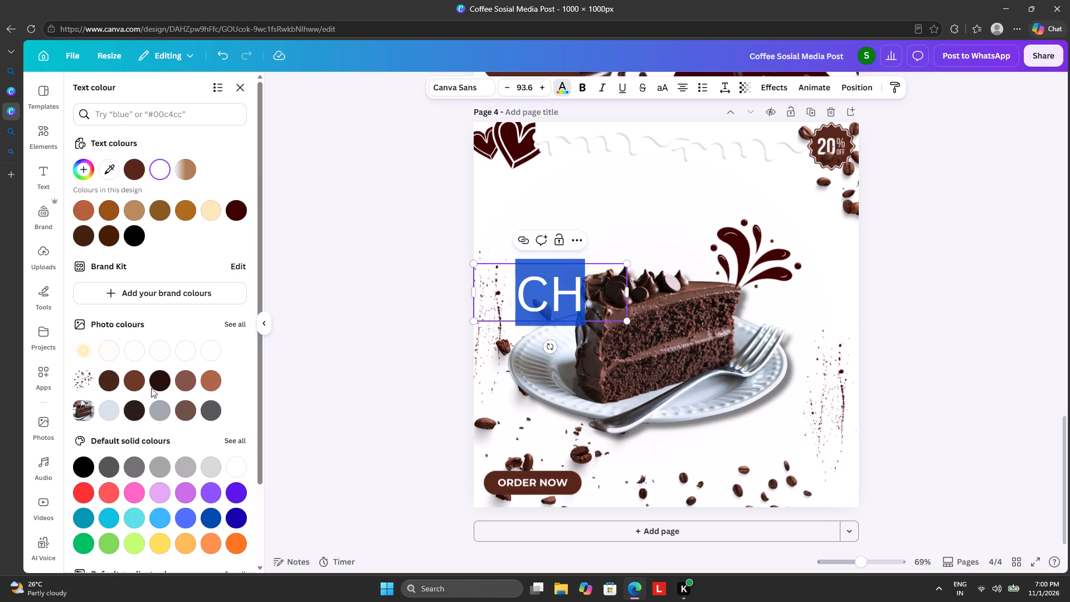
click(155, 381)
drag(342, 286, 347, 285)
click(370, 273)
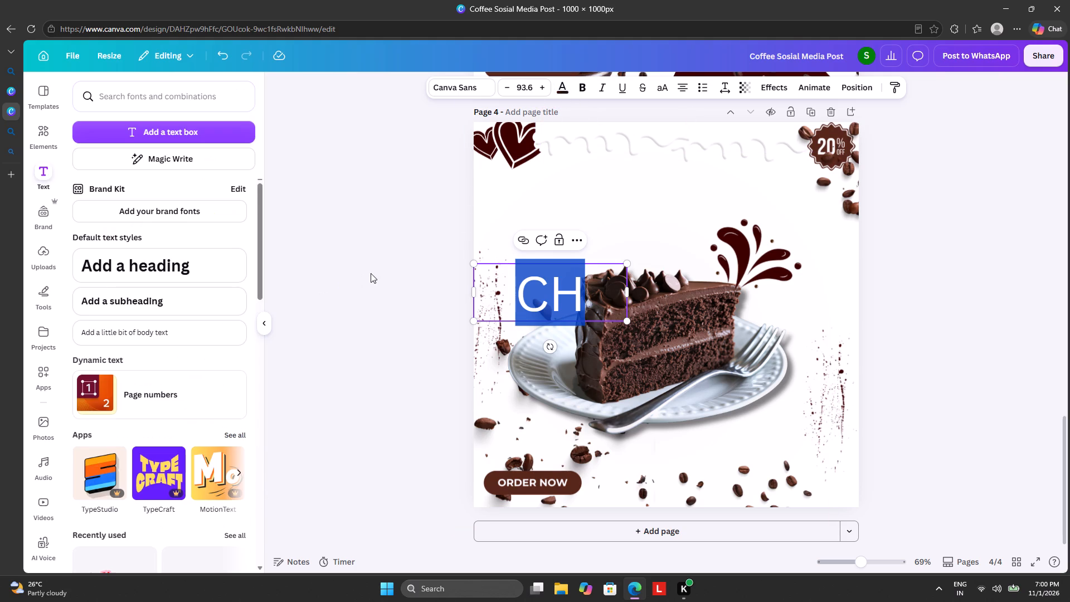
Change the text to read Chocolate and widen its box until the whole word fits on one line.
click(583, 293)
click(579, 294)
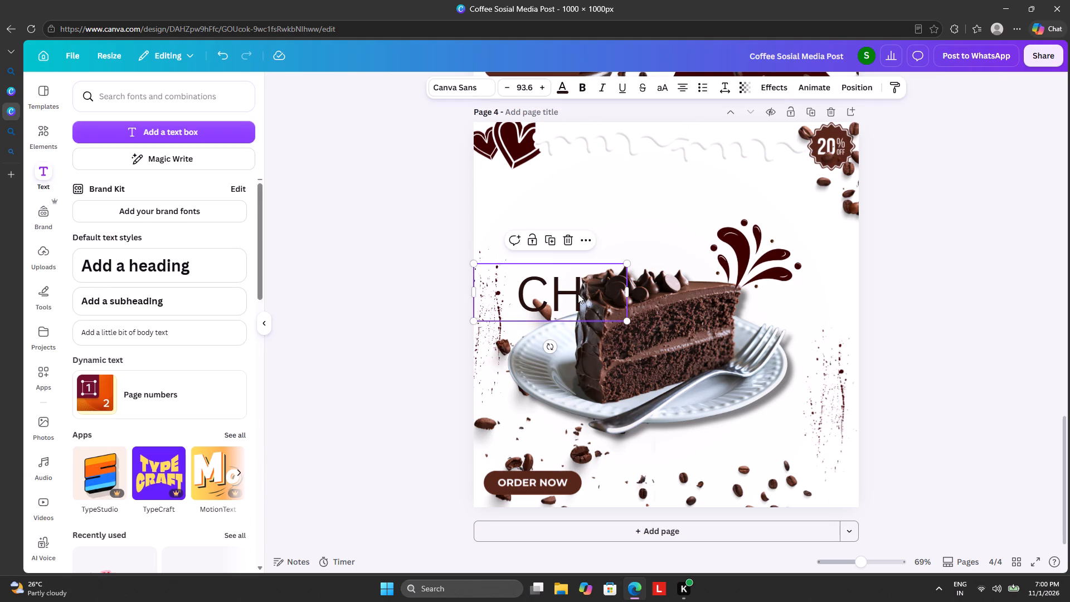
key(BackSpace)
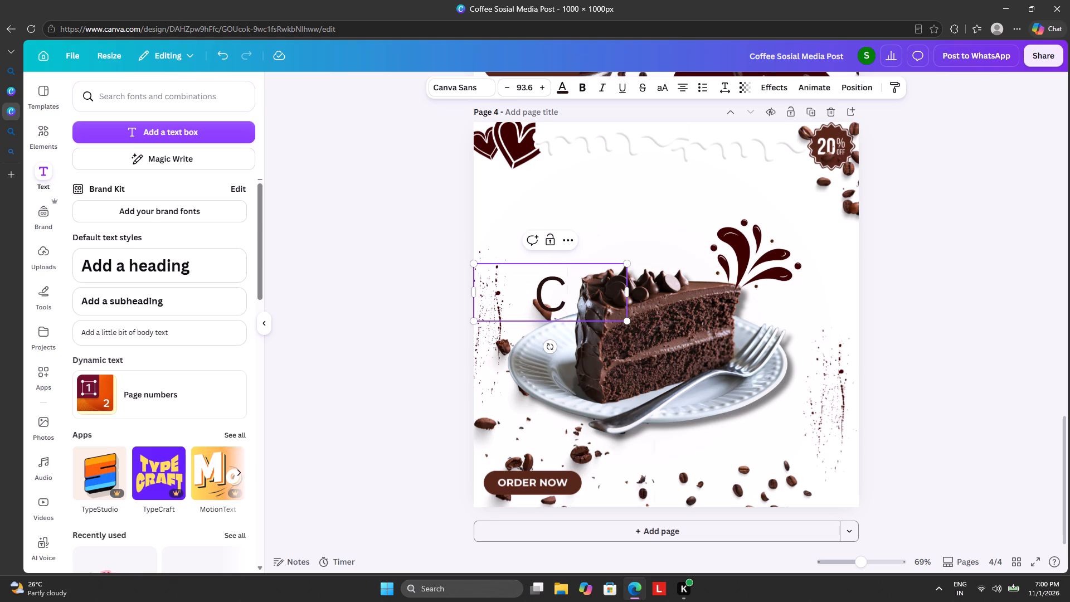
key(h)
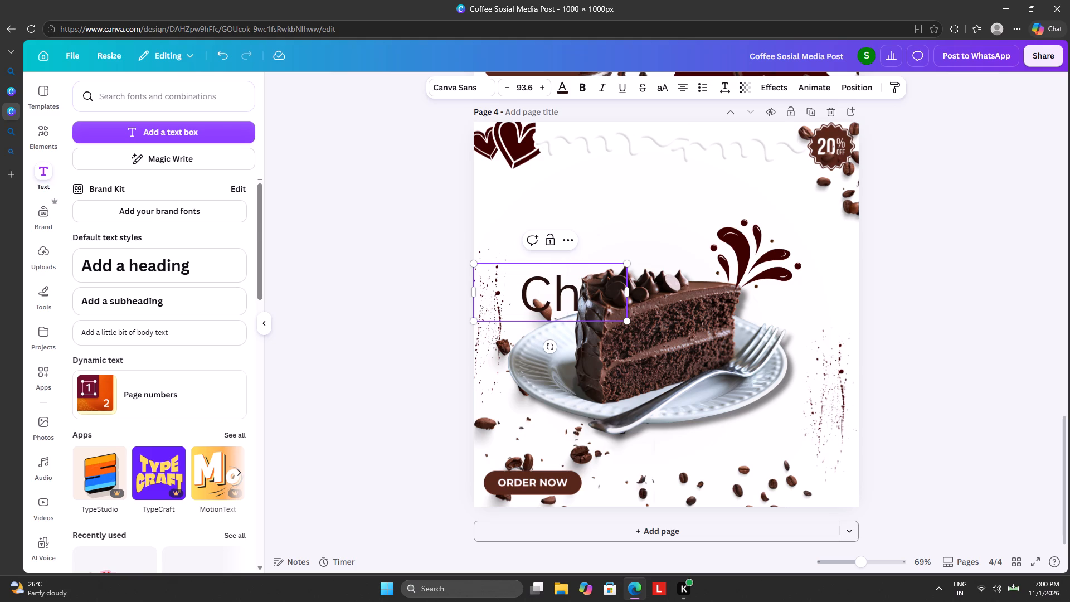
text(oco)
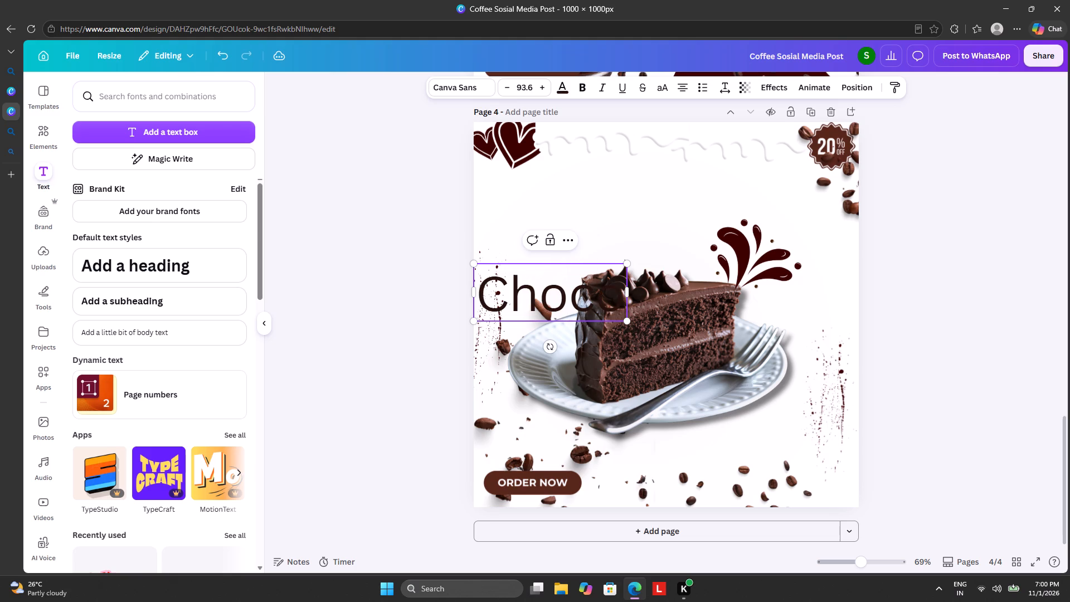
text(late)
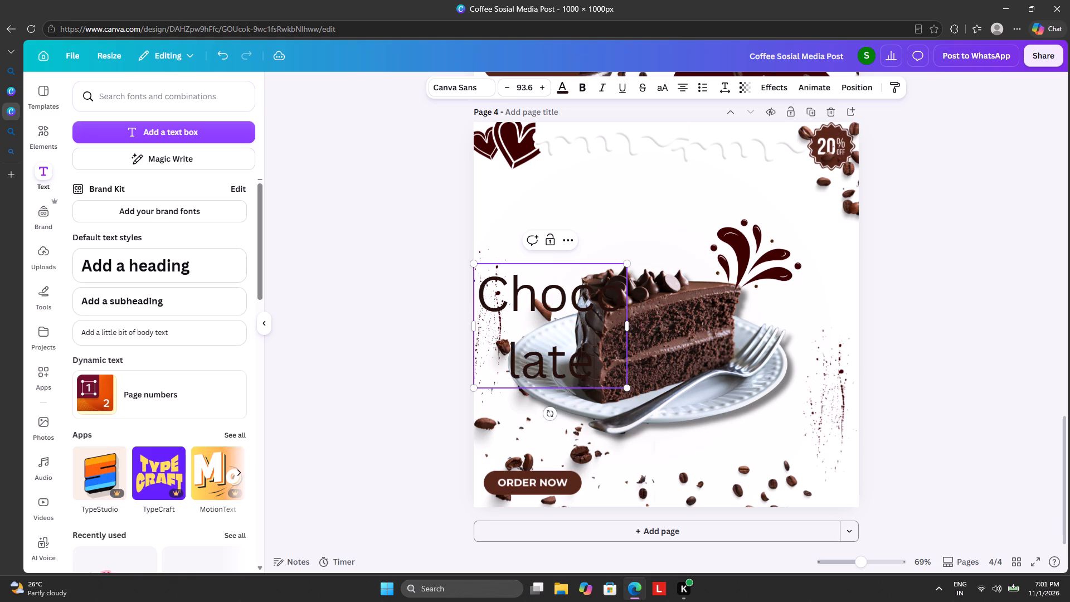
click(626, 327)
drag(631, 326, 714, 313)
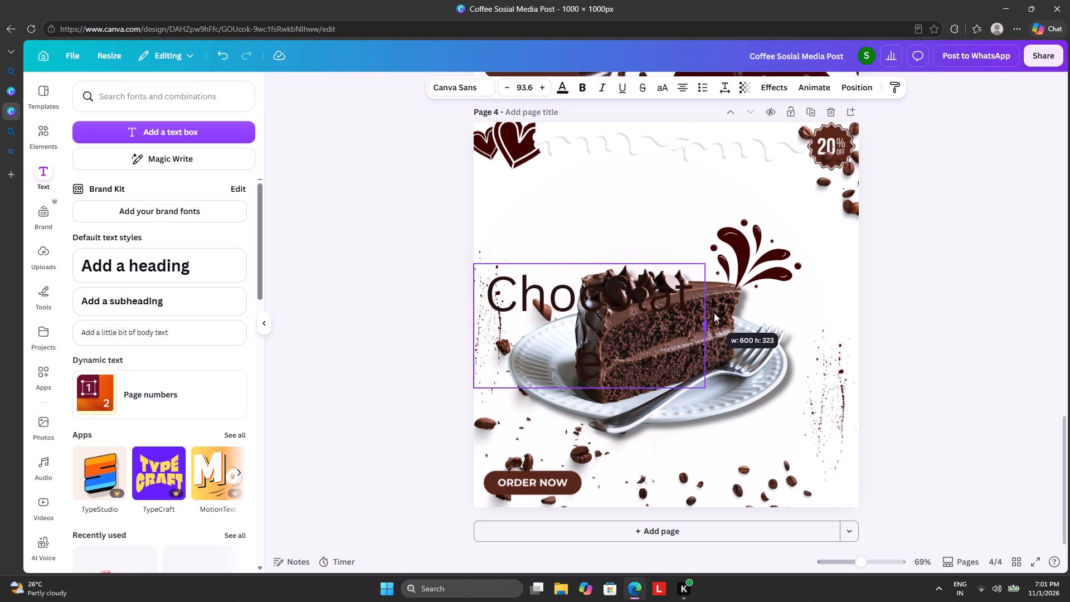
drag(714, 313, 751, 315)
Search the font library for chocolate with the Chocolate text box selected.
click(471, 96)
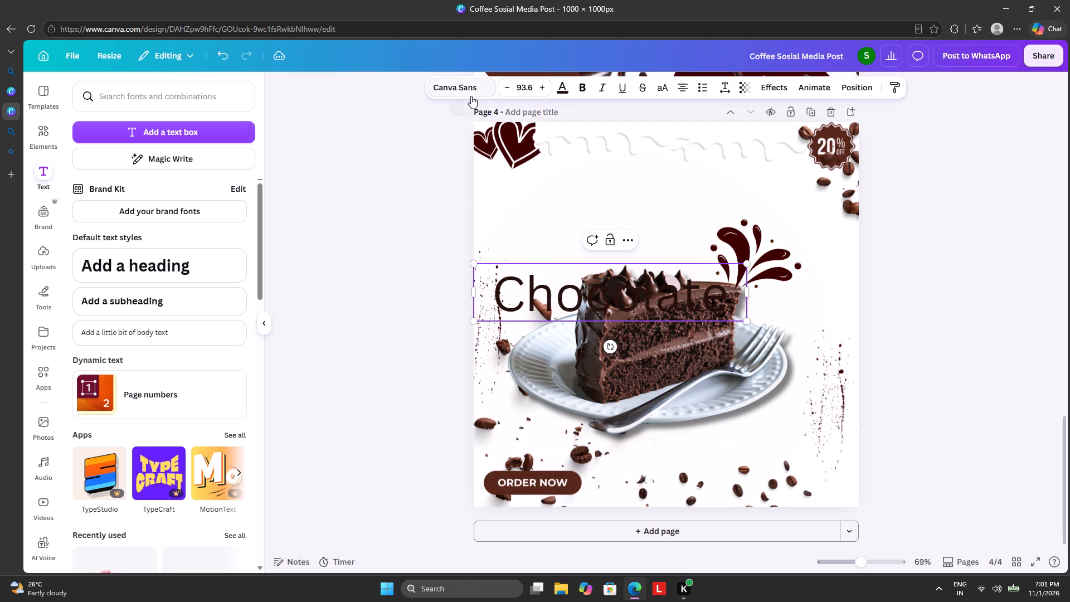
click(471, 84)
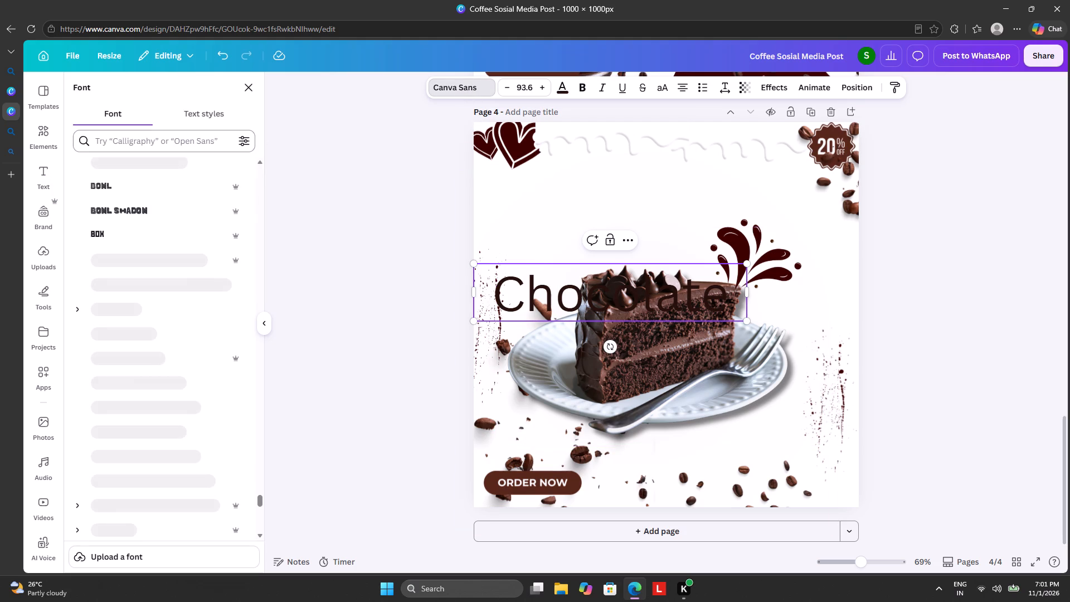
click(184, 139)
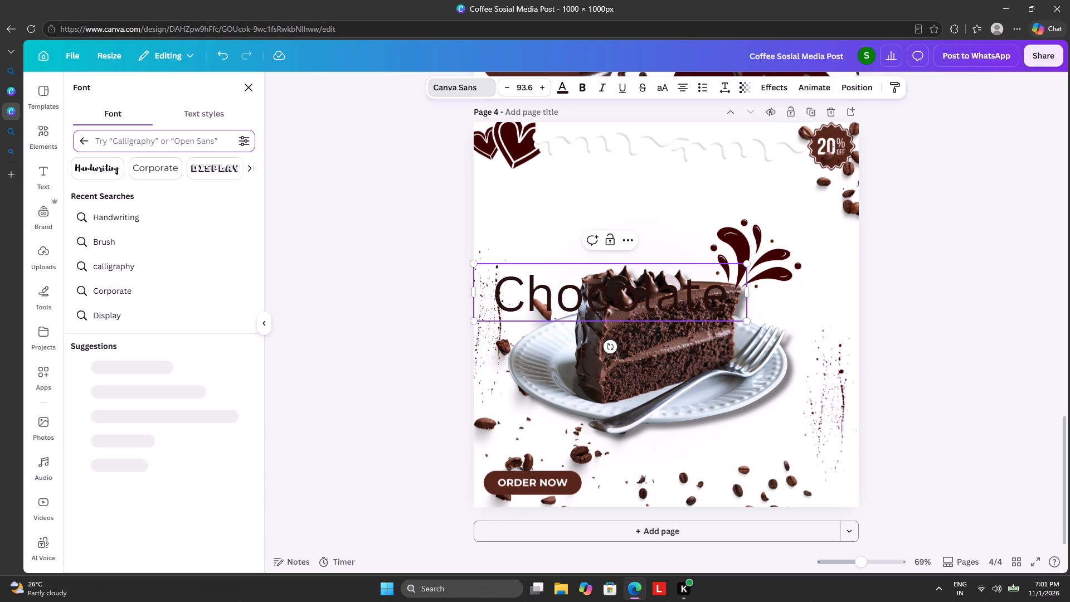
key(c)
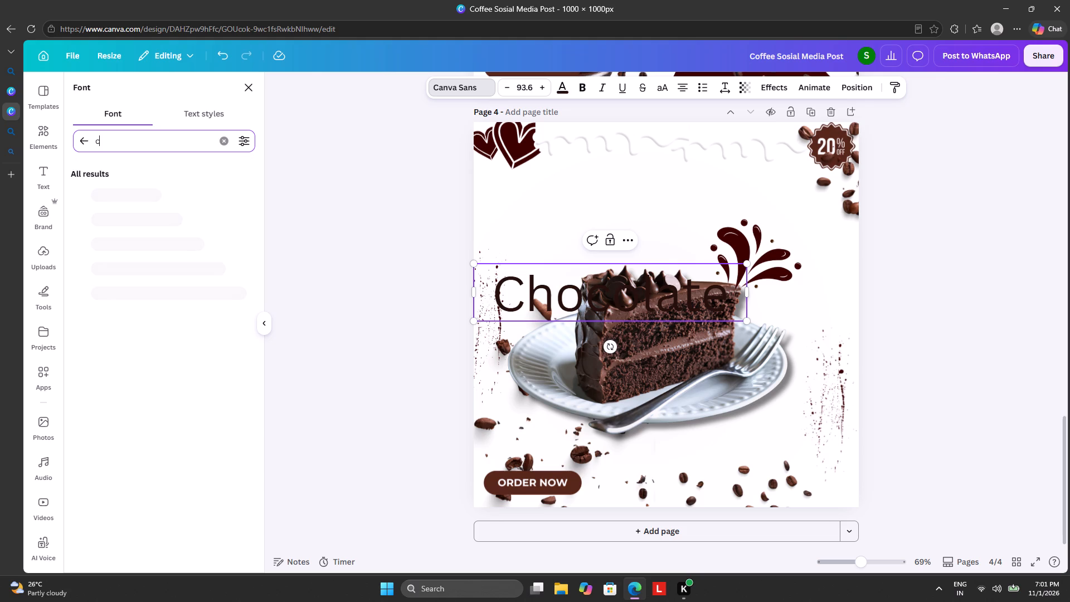
key(h)
key(o)
key(c)
text(olate)
key(Return)
Move the Chocolate heading off the cake slice to the empty area near the top of page 4.
drag(611, 307, 680, 186)
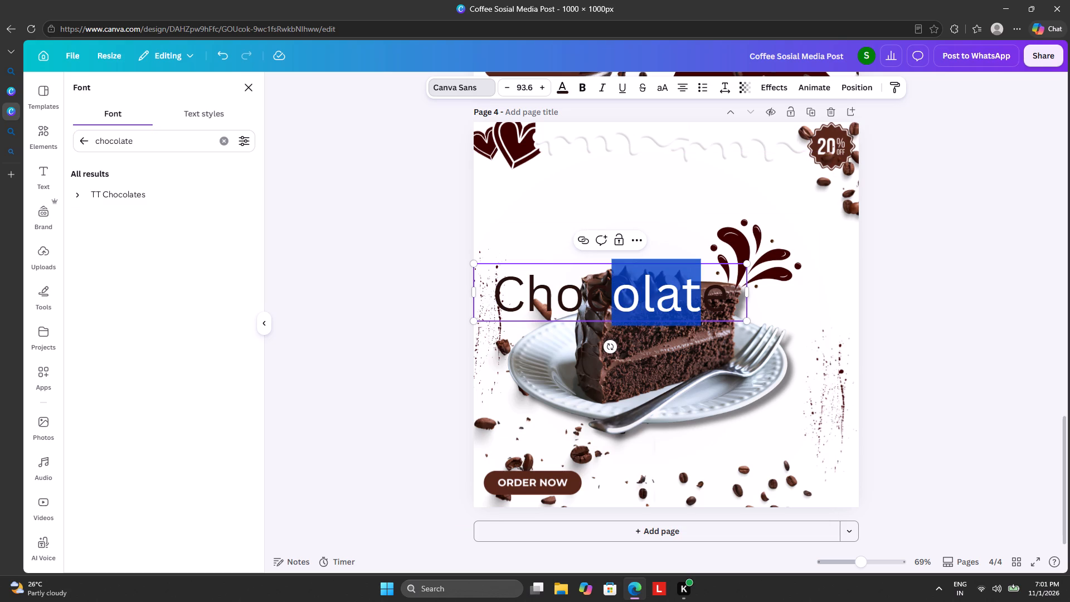
click(653, 300)
drag(634, 324, 641, 270)
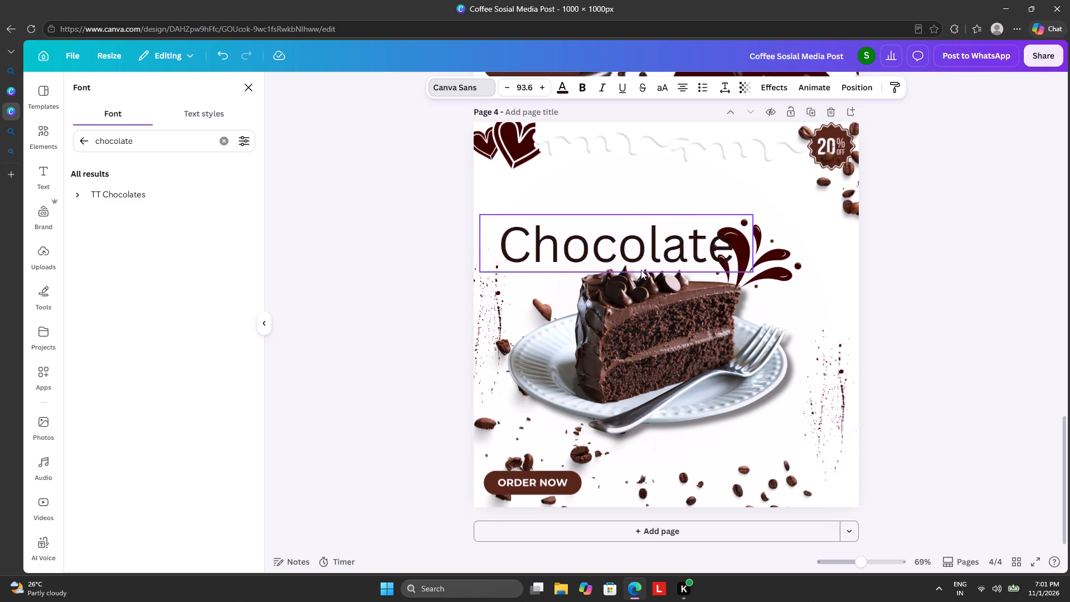
drag(641, 270, 681, 210)
click(246, 89)
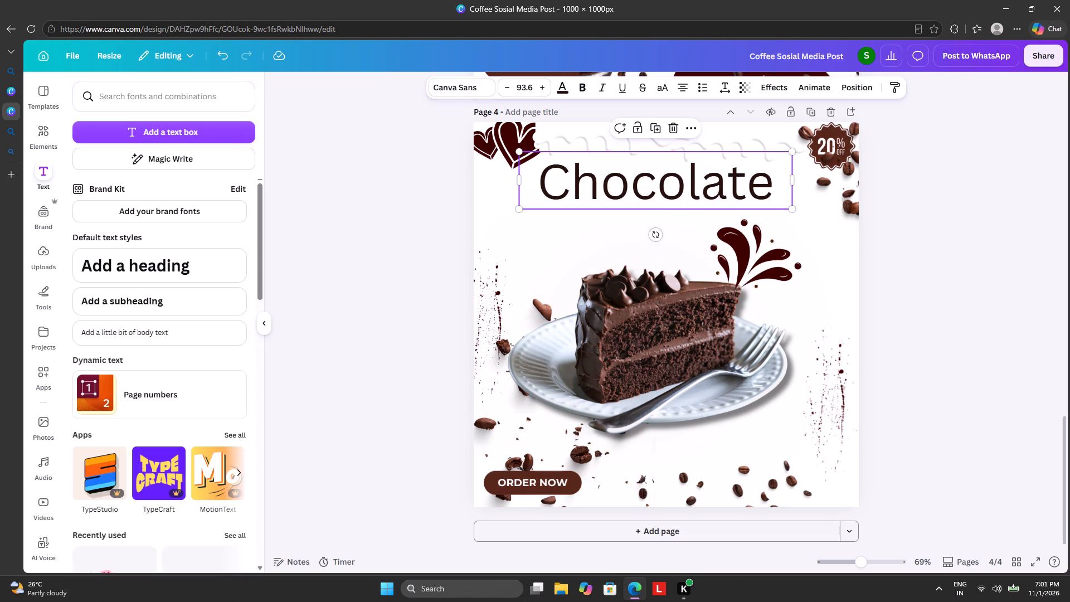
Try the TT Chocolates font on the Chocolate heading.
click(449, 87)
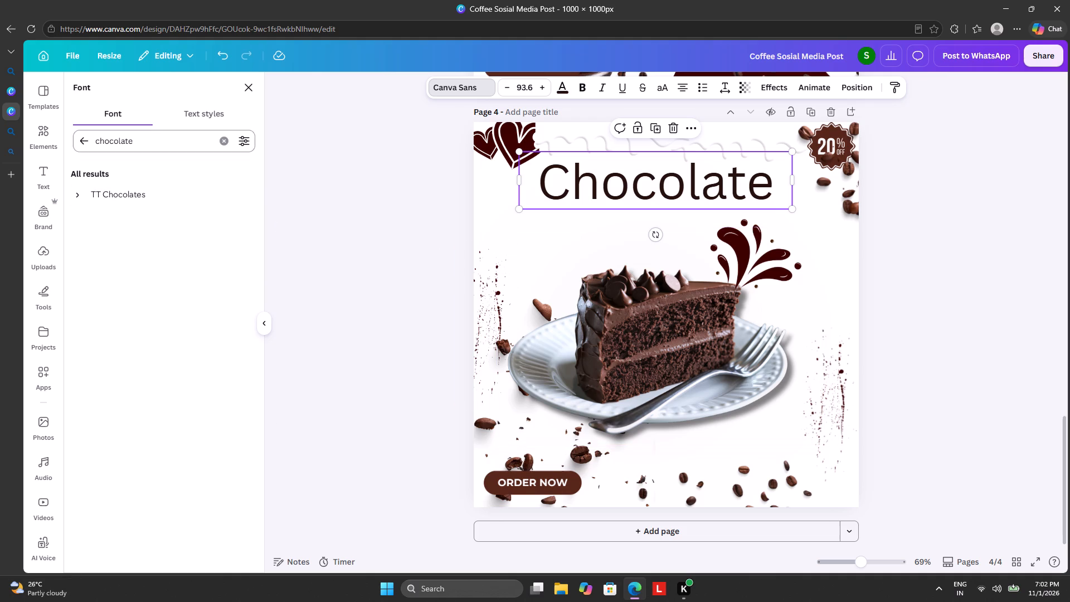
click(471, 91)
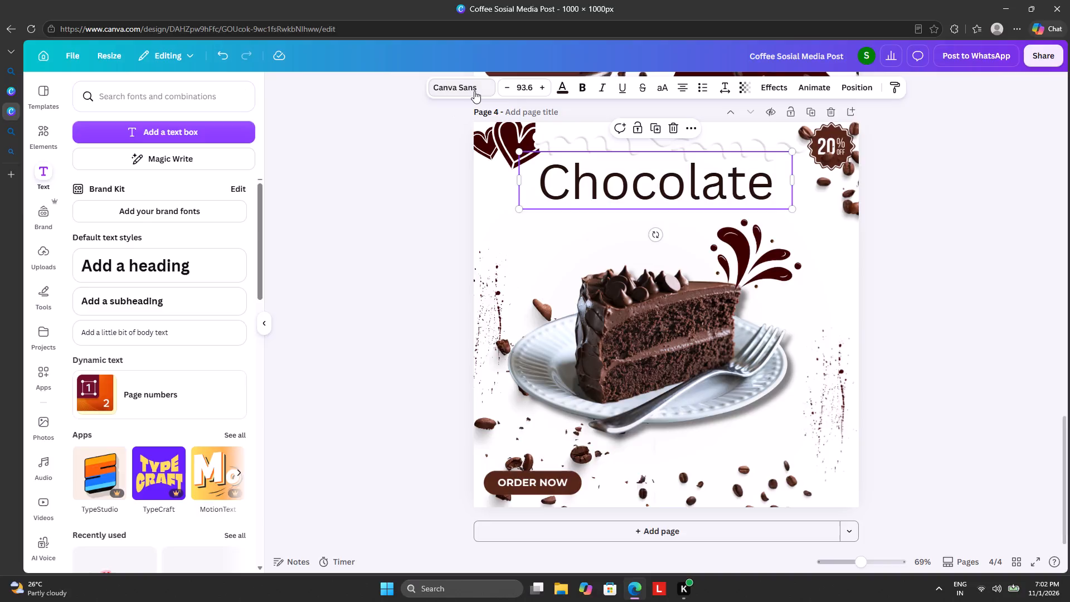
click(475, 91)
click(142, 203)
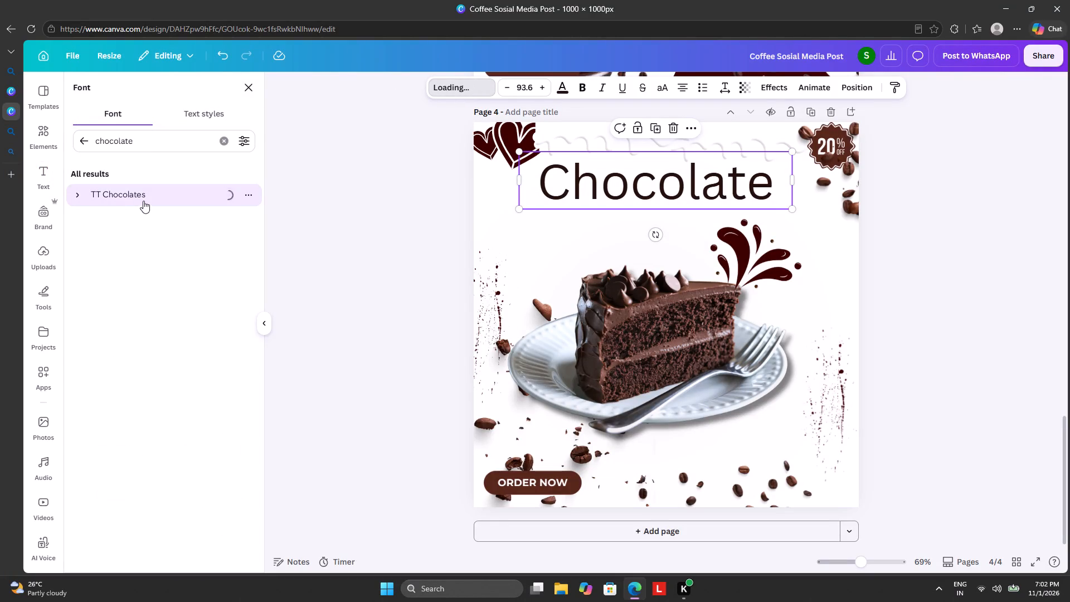
Set the heading's font to Braggadocio and widen its box until Chocolate fits on one line.
click(79, 138)
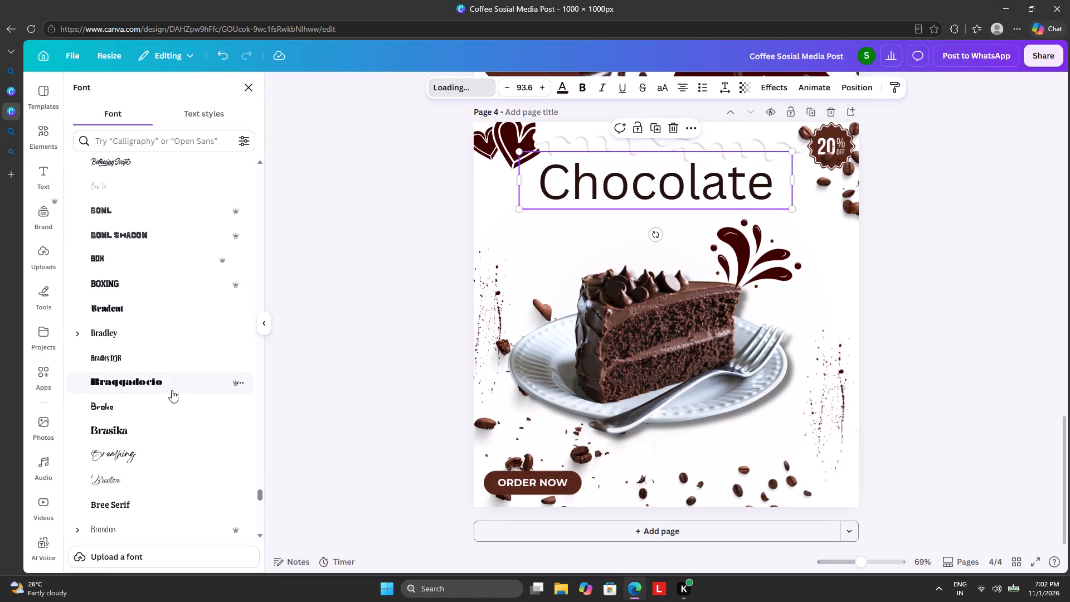
click(173, 383)
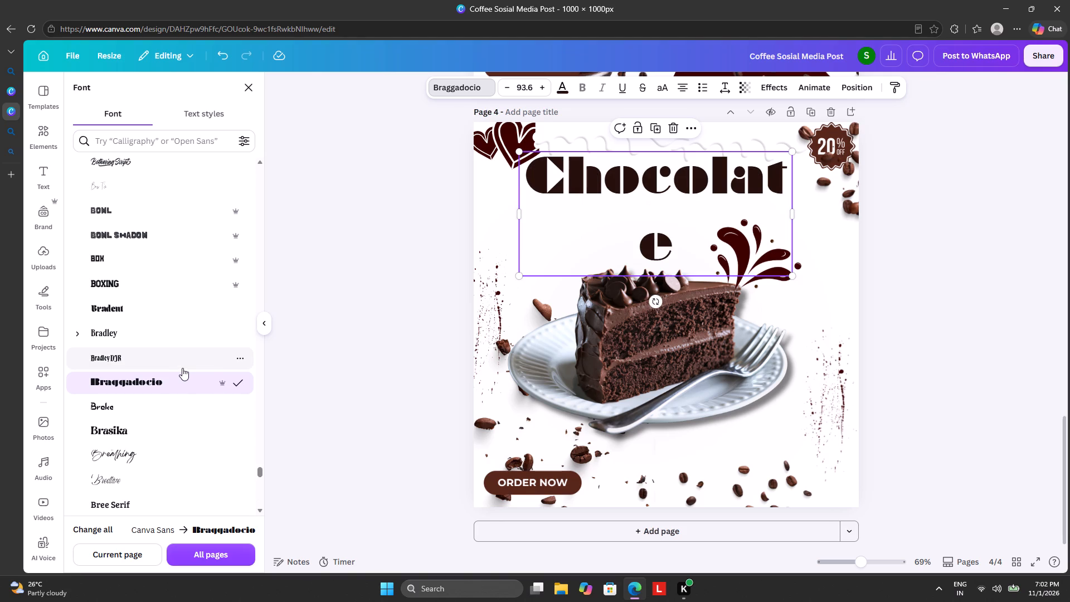
drag(793, 214, 818, 213)
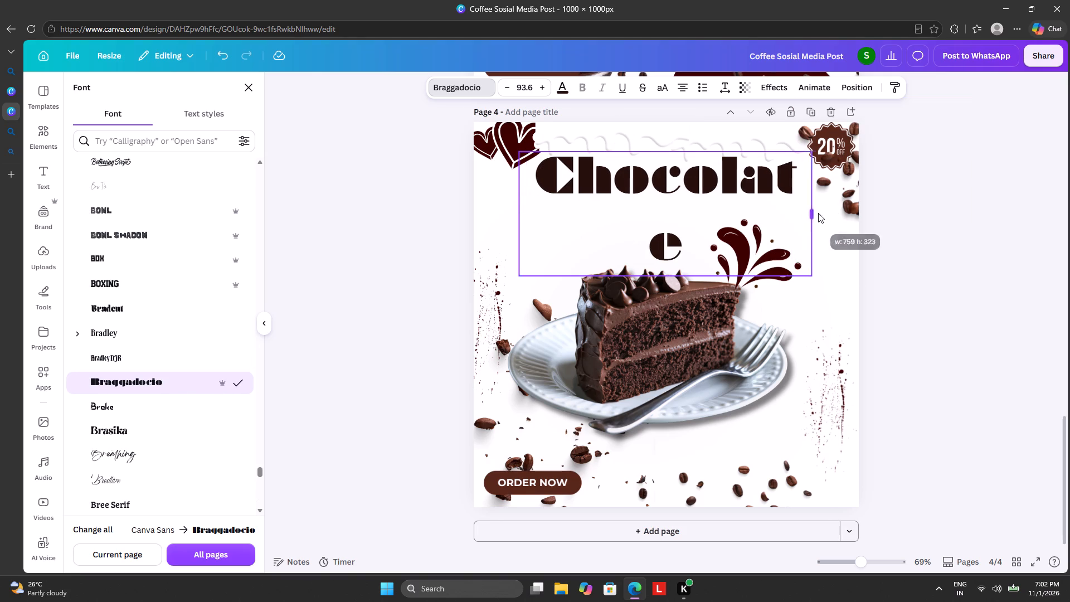
drag(818, 213, 858, 206)
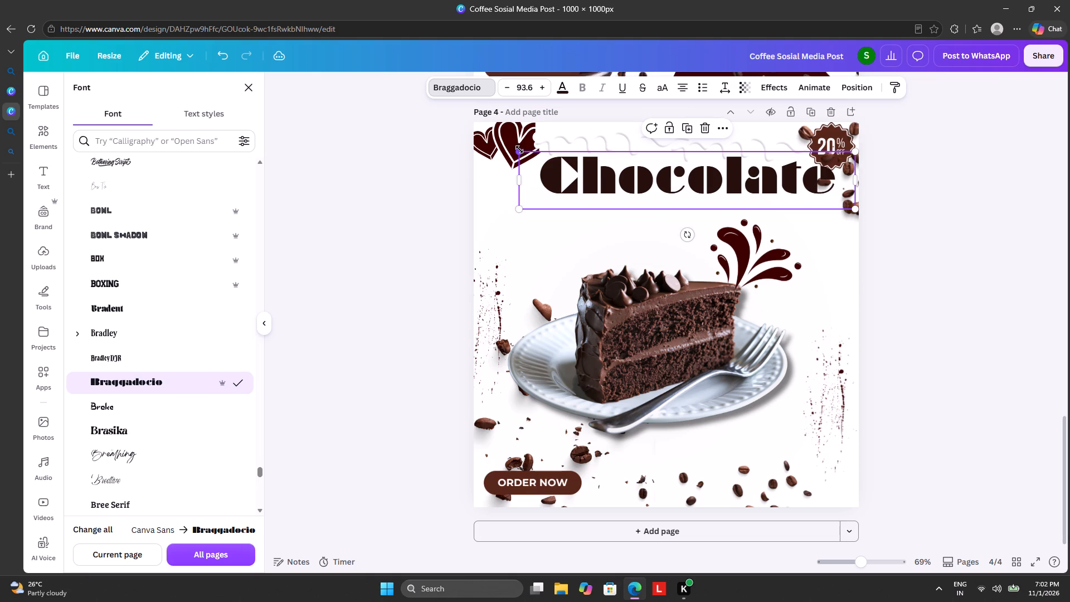
Shrink the Chocolate heading to size 77.2 and place it above the cake, clear of the 20% off badge.
drag(519, 152, 575, 179)
drag(675, 176, 632, 188)
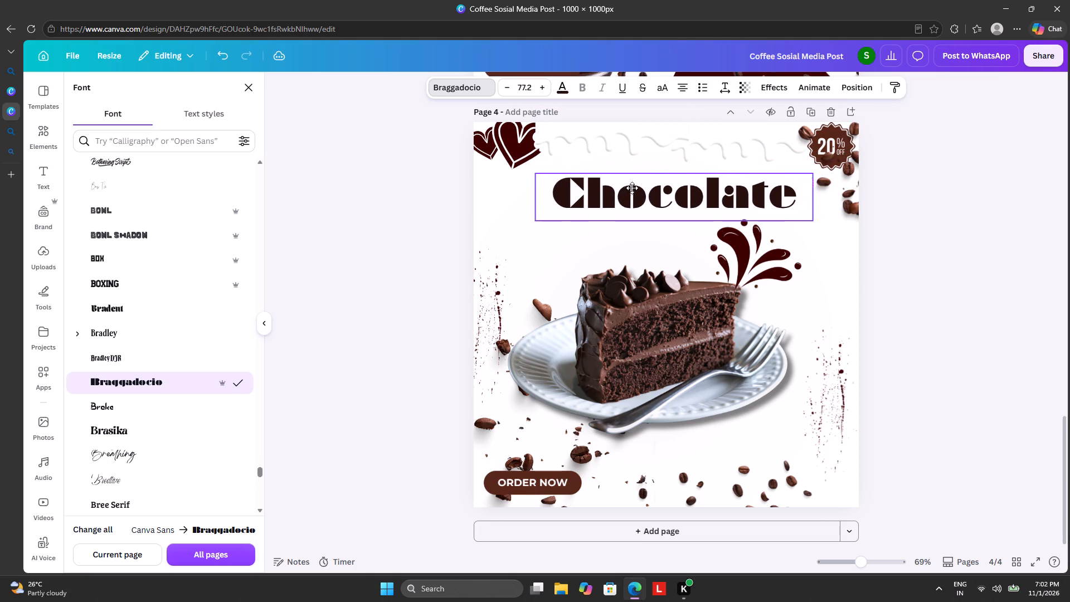
drag(632, 188, 629, 187)
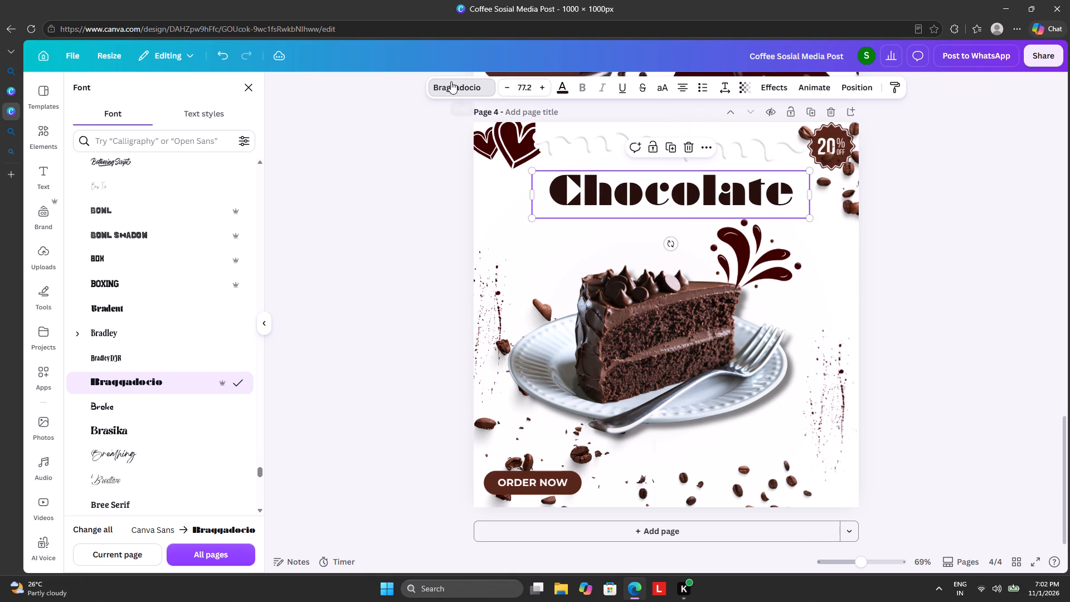
Colour the Chocolate heading with the default black-to-gold gradient.
click(558, 85)
scroll(147, 334, down, 3)
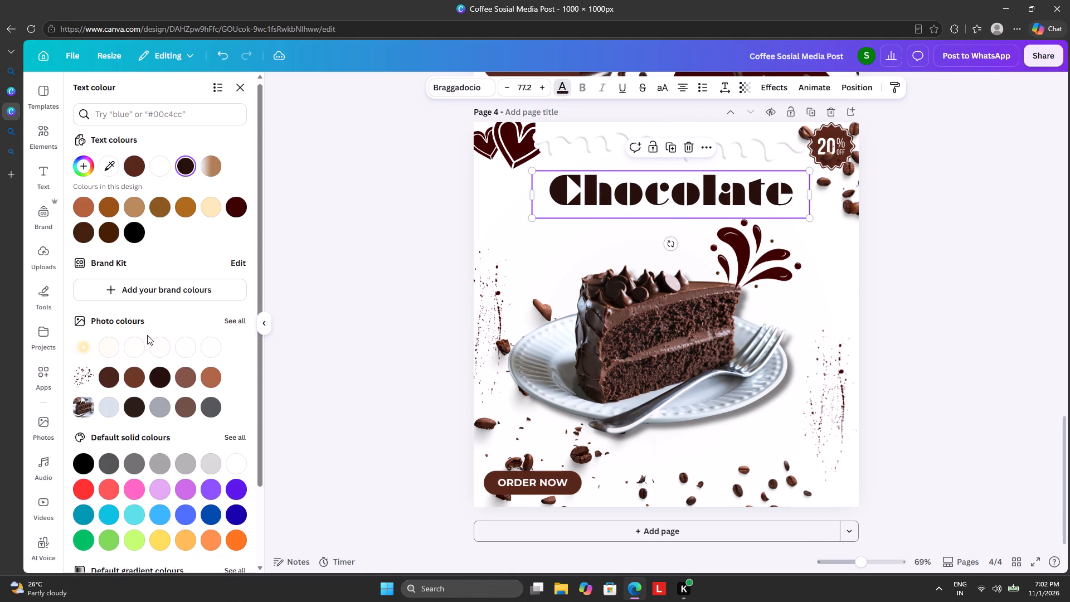
scroll(147, 335, down, 8)
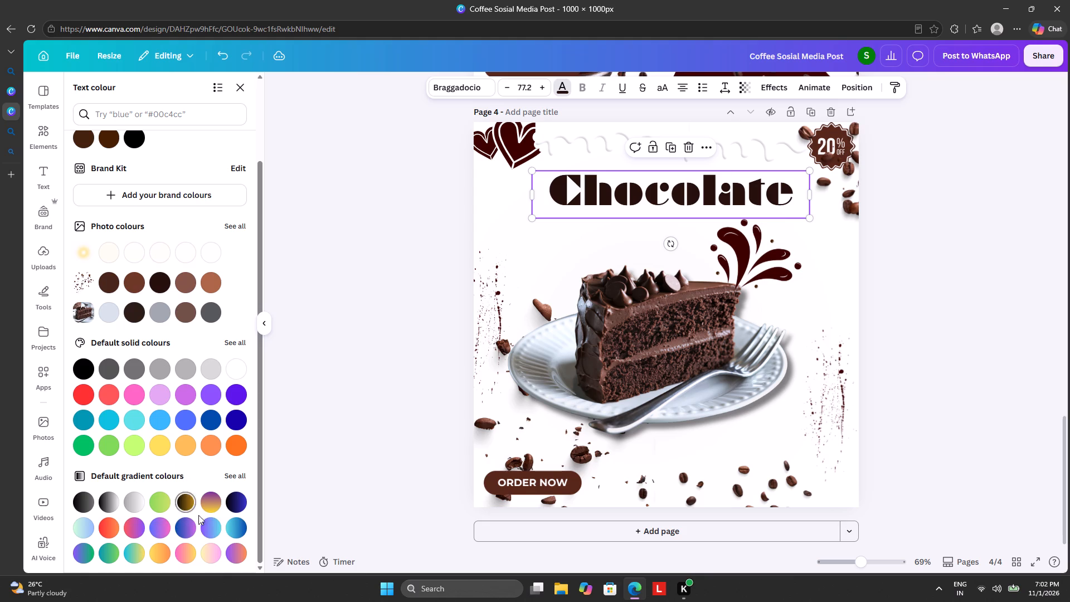
click(181, 502)
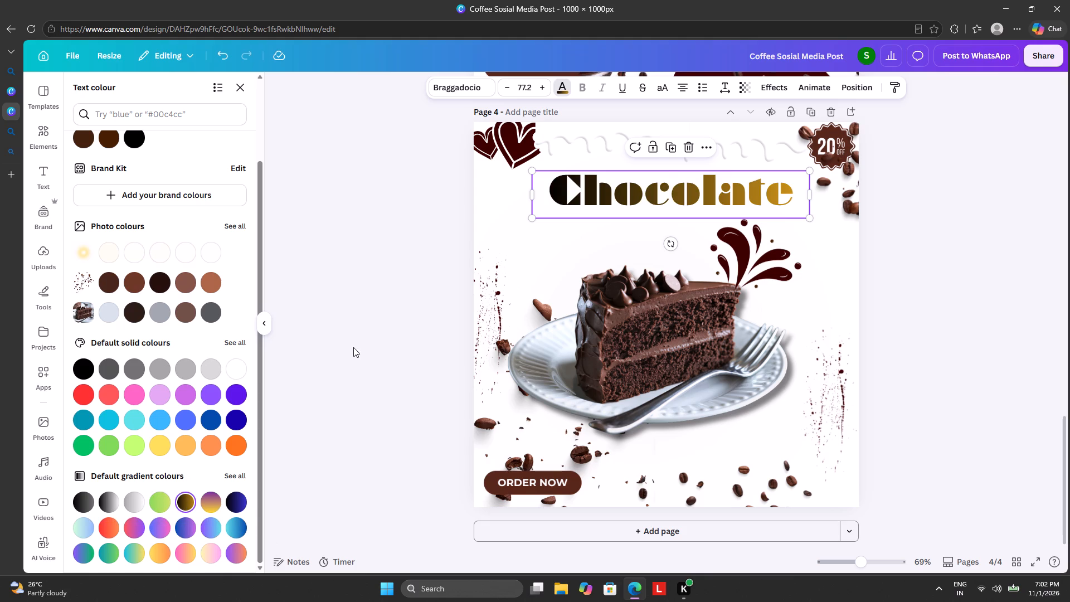
Replace the gradient's gold colour with the dark brown sampled from the ORDER NOW button.
scroll(193, 276, up, 6)
click(136, 174)
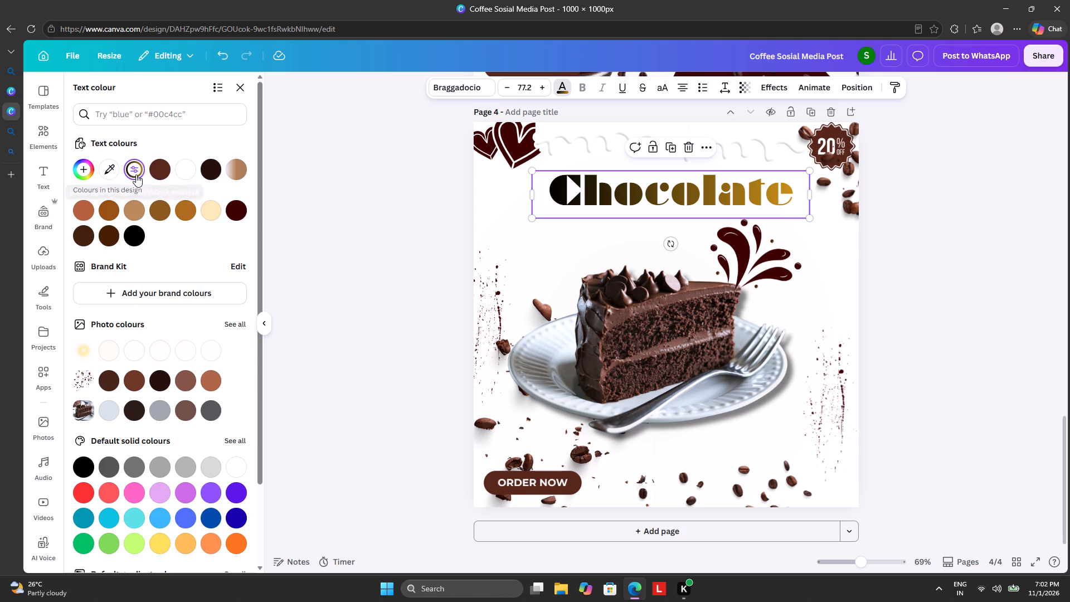
click(135, 171)
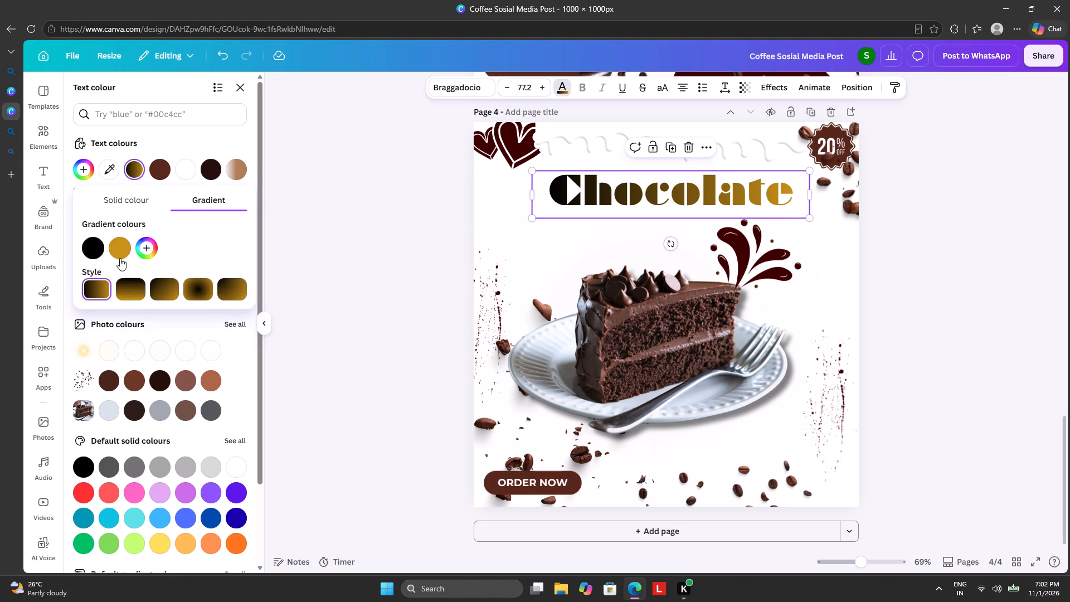
click(118, 250)
click(266, 380)
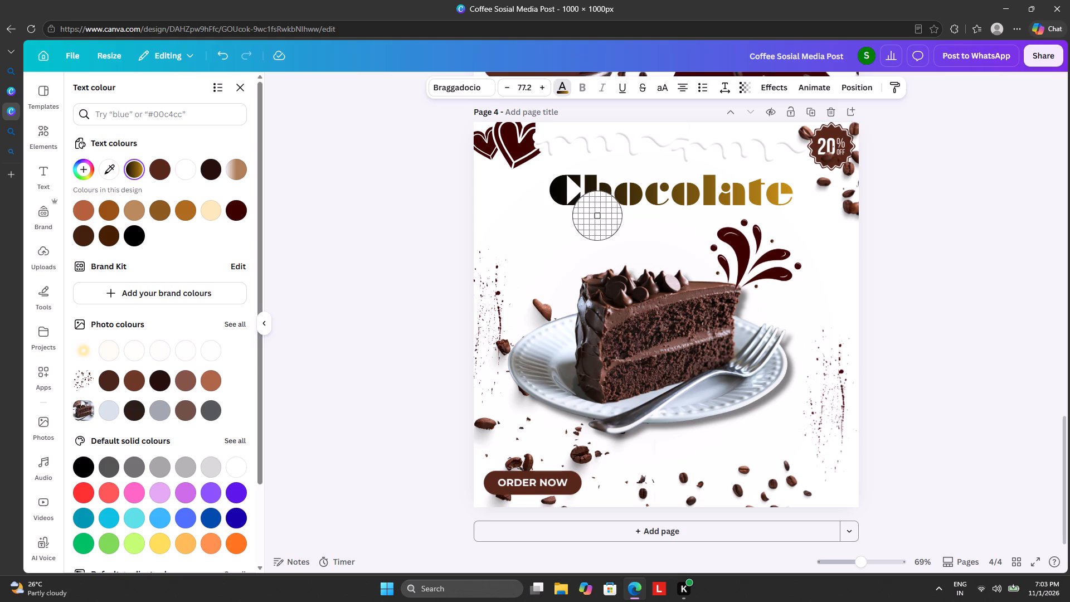
click(502, 488)
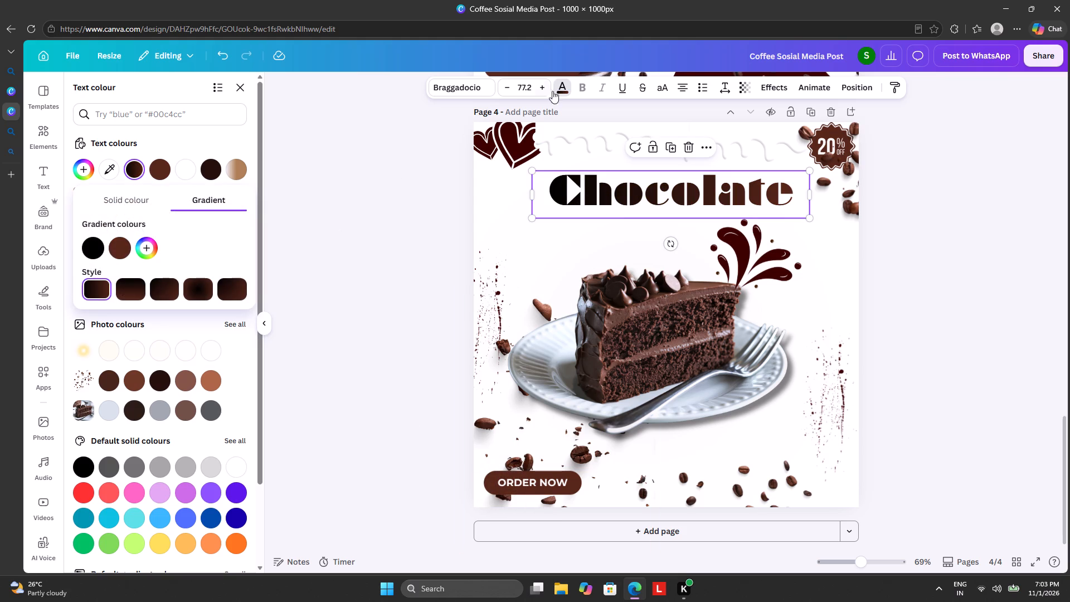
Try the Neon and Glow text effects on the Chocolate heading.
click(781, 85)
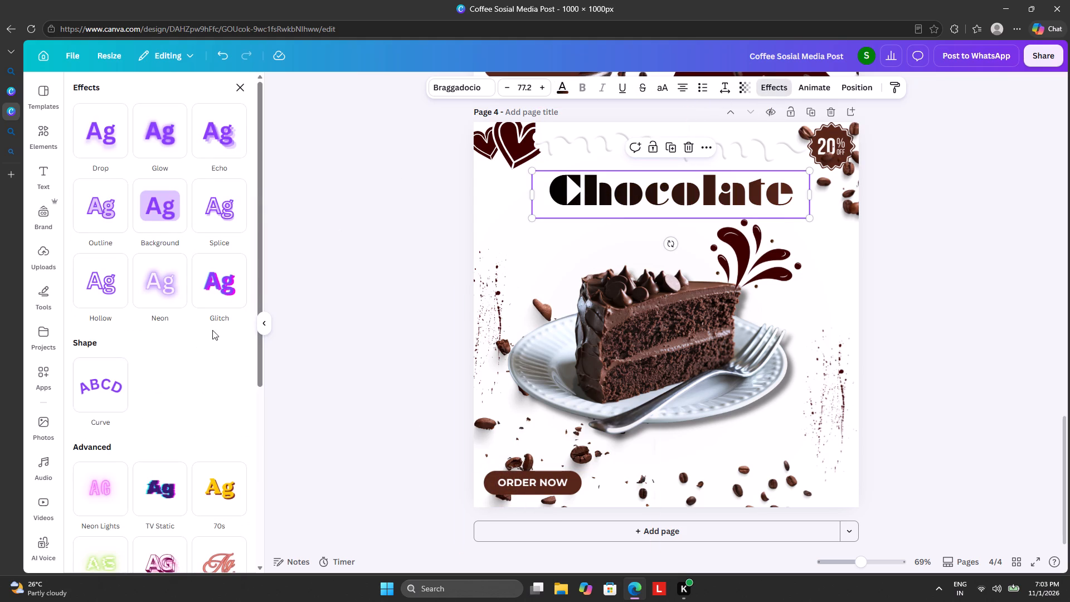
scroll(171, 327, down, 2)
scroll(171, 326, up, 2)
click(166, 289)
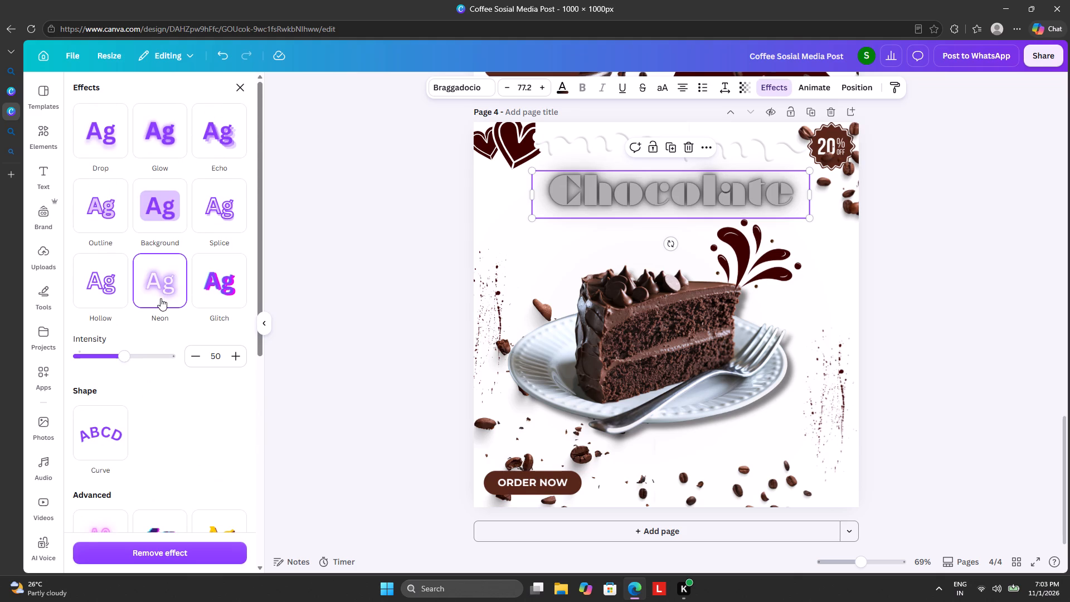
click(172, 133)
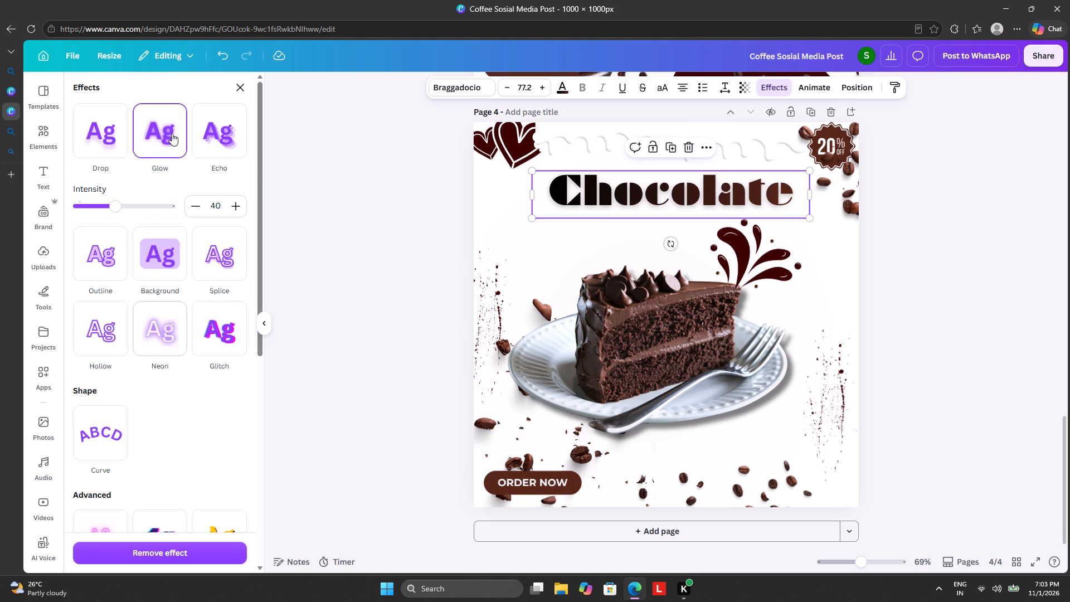
Apply the Echo effect to the Chocolate heading with direction -131 and offset 51.
click(231, 133)
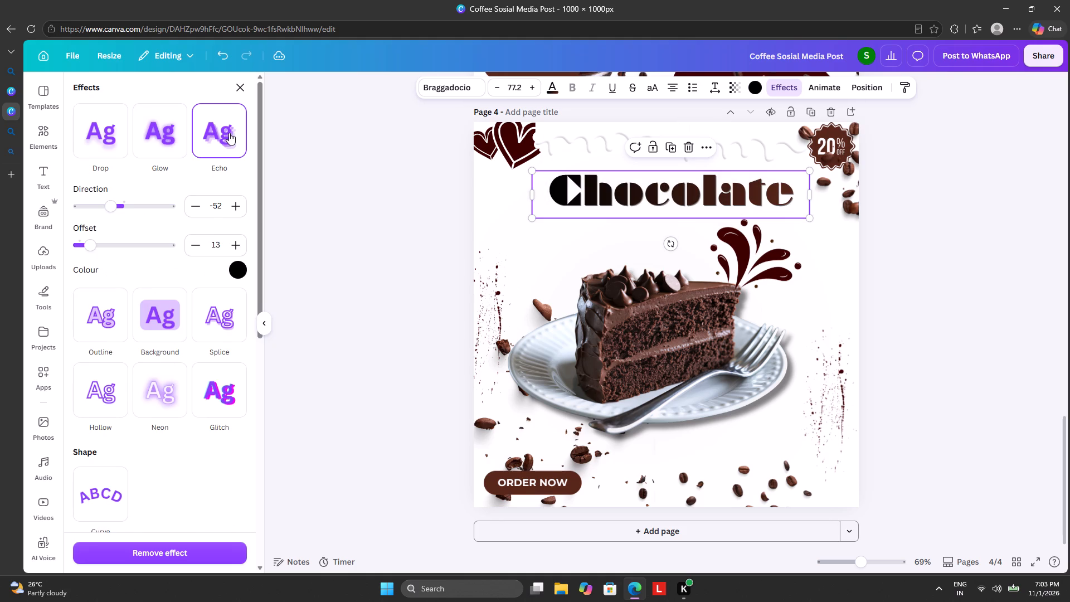
drag(114, 205, 90, 223)
drag(93, 250, 163, 248)
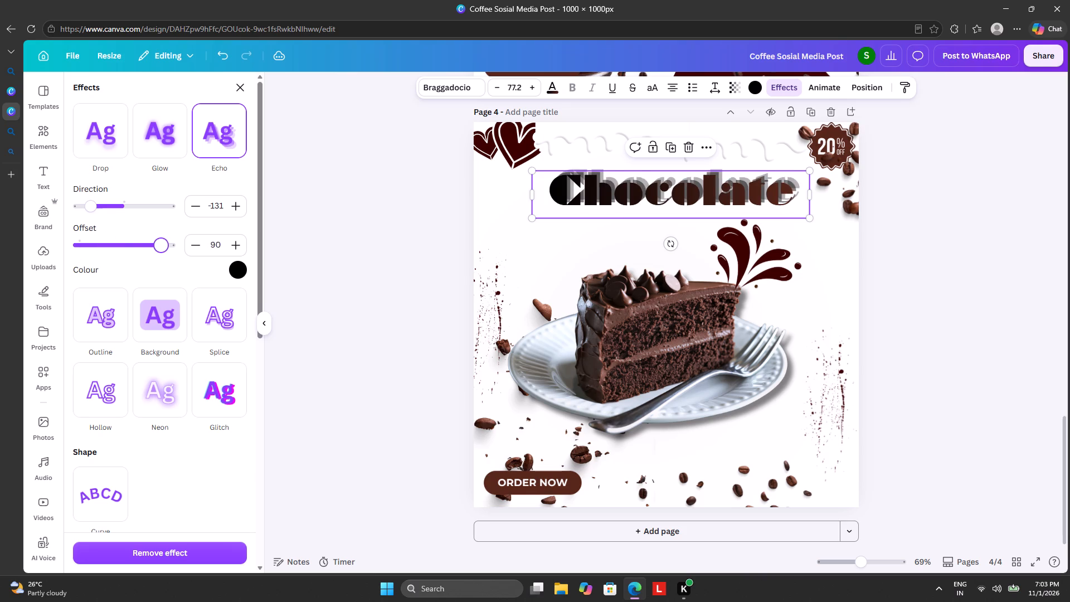
drag(163, 248, 138, 249)
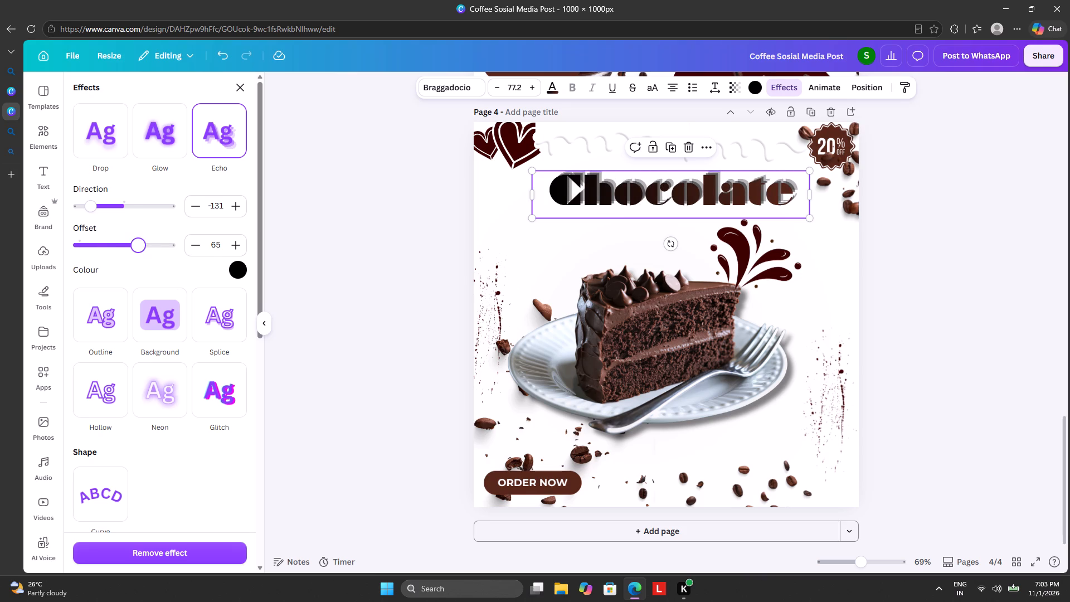
drag(138, 249, 125, 252)
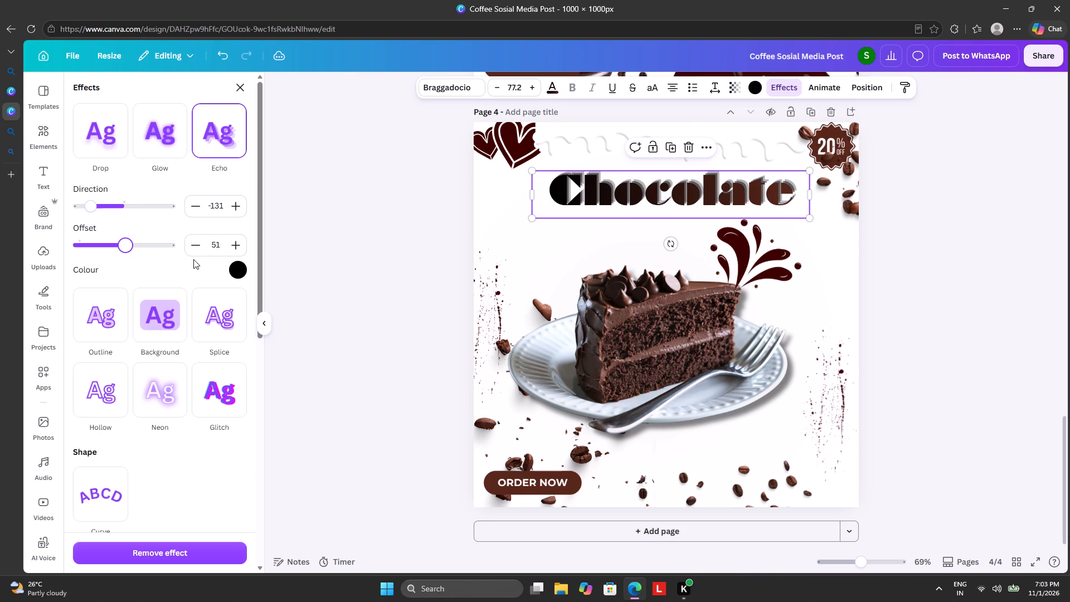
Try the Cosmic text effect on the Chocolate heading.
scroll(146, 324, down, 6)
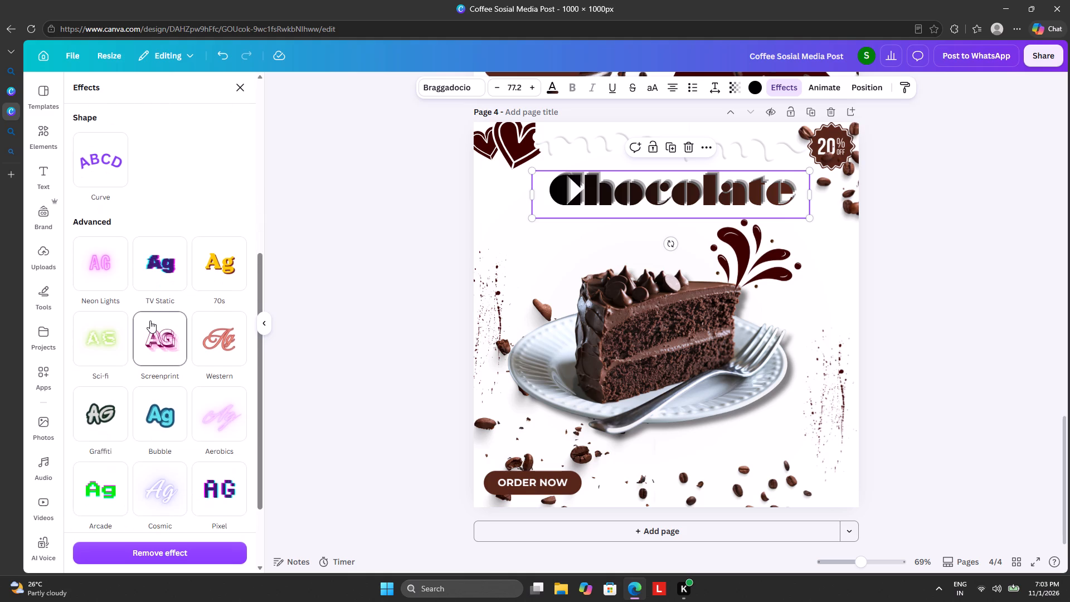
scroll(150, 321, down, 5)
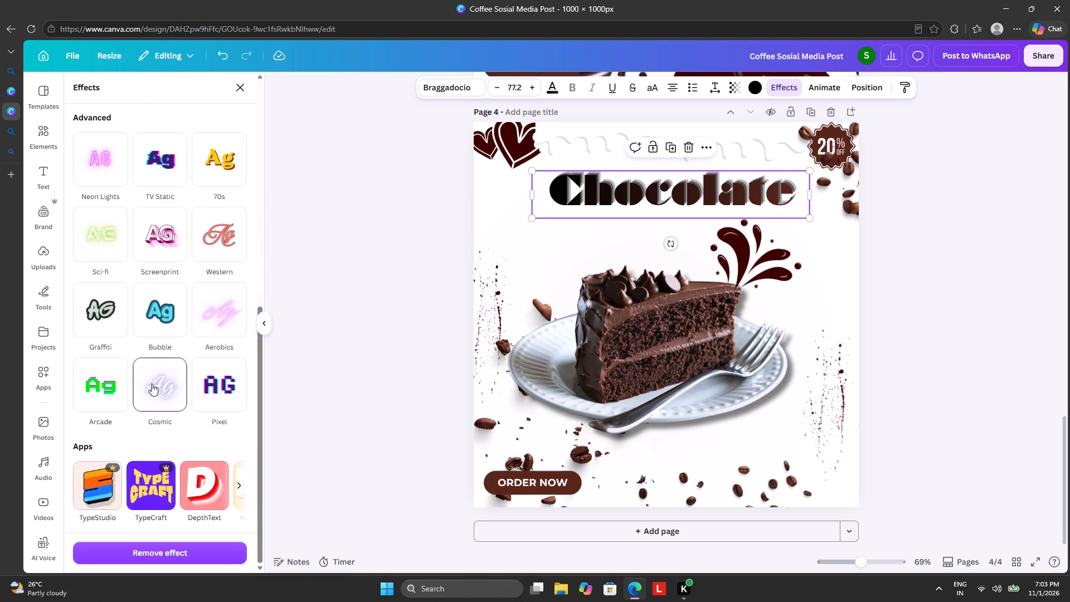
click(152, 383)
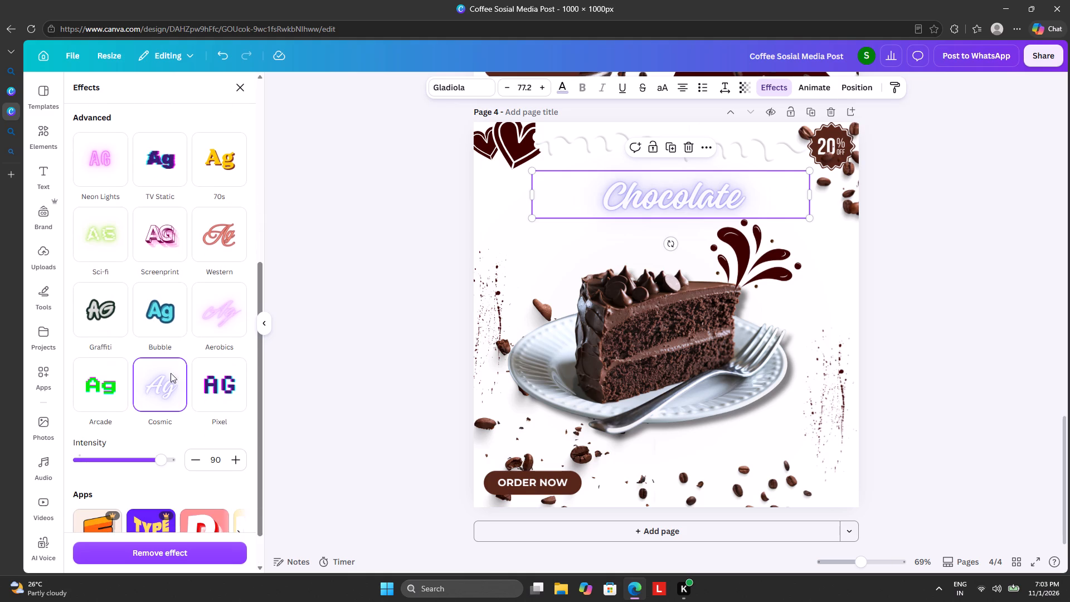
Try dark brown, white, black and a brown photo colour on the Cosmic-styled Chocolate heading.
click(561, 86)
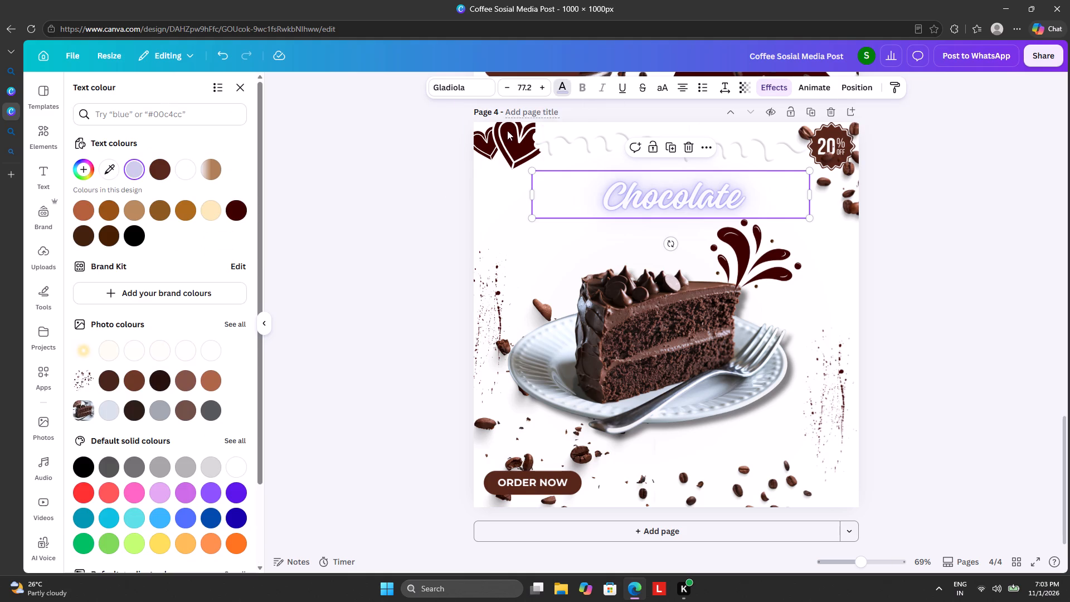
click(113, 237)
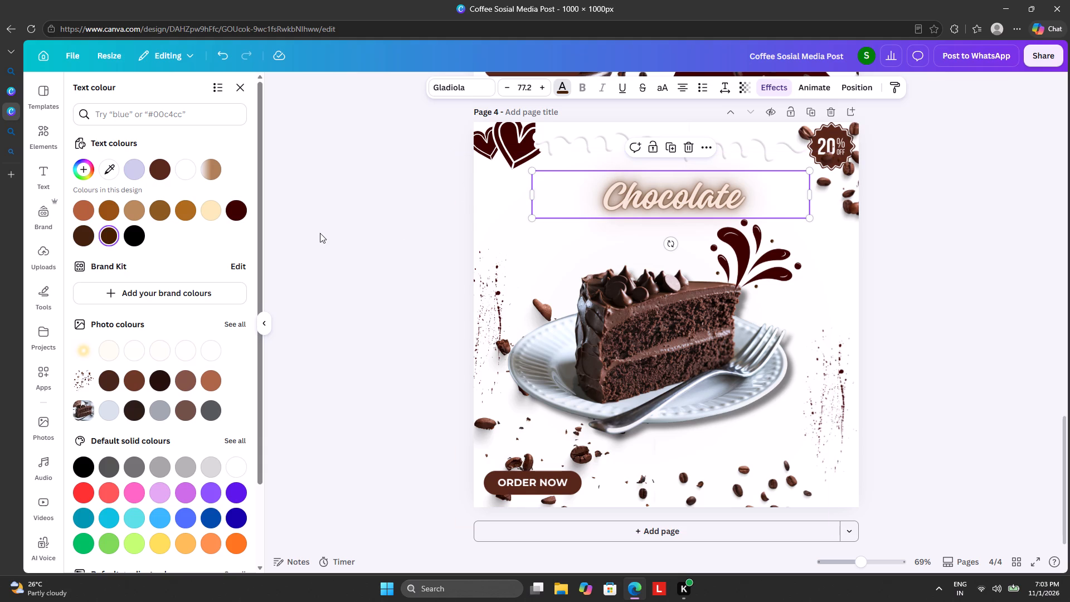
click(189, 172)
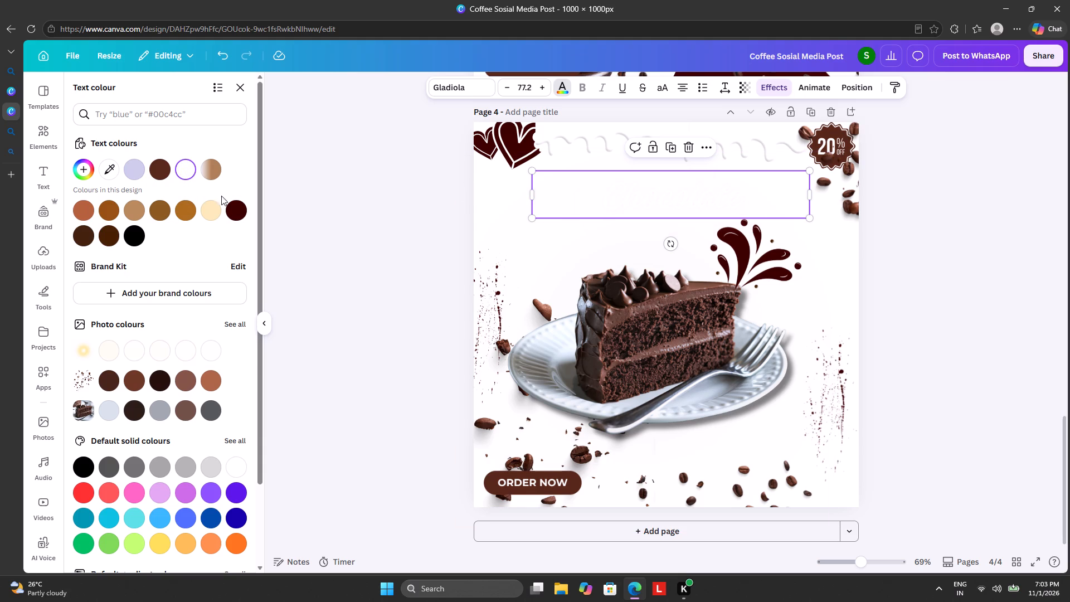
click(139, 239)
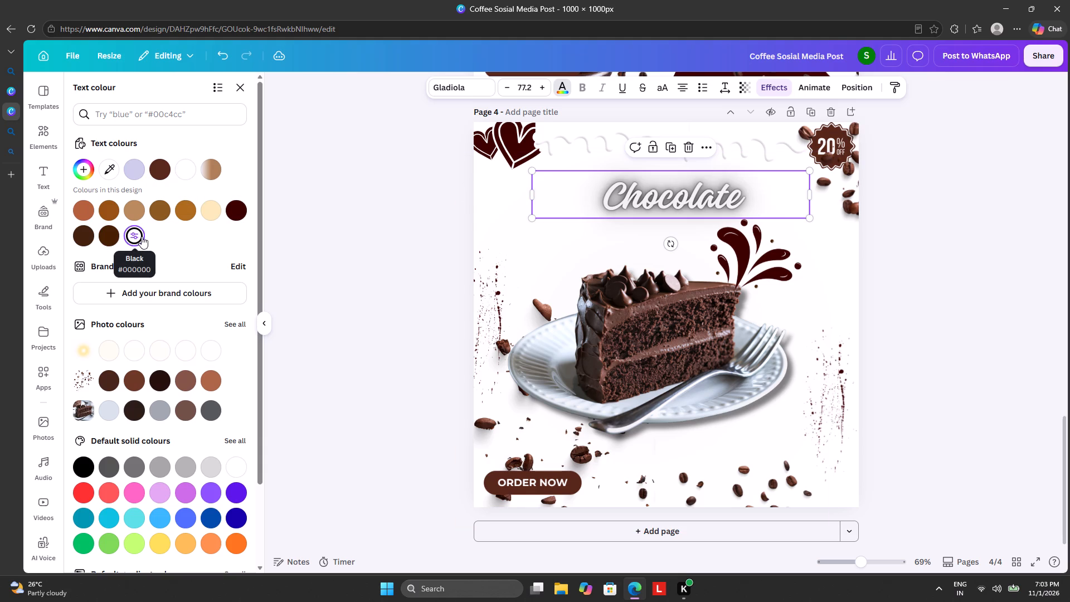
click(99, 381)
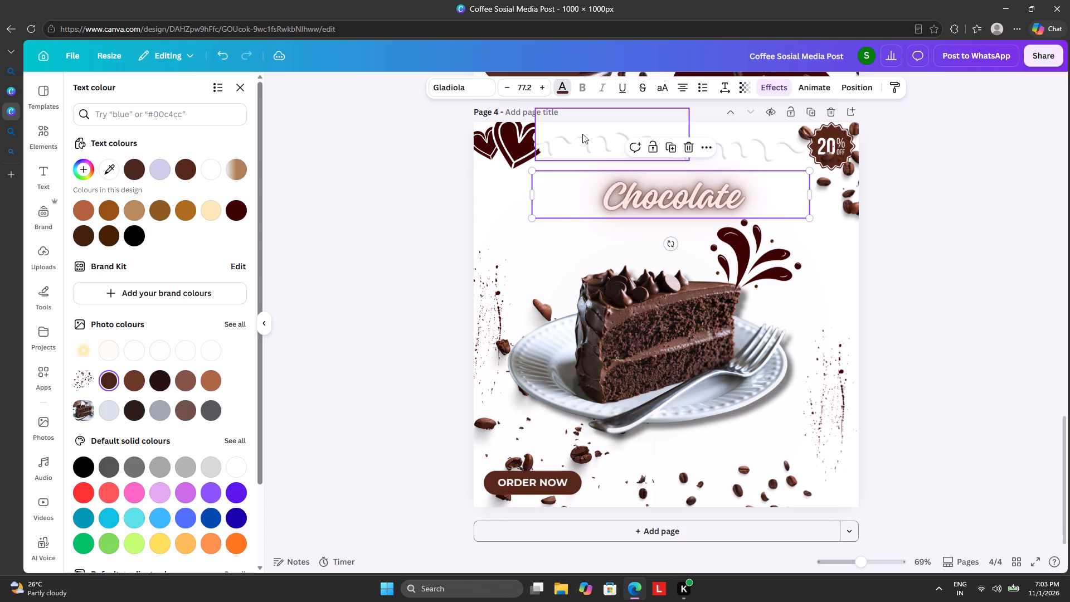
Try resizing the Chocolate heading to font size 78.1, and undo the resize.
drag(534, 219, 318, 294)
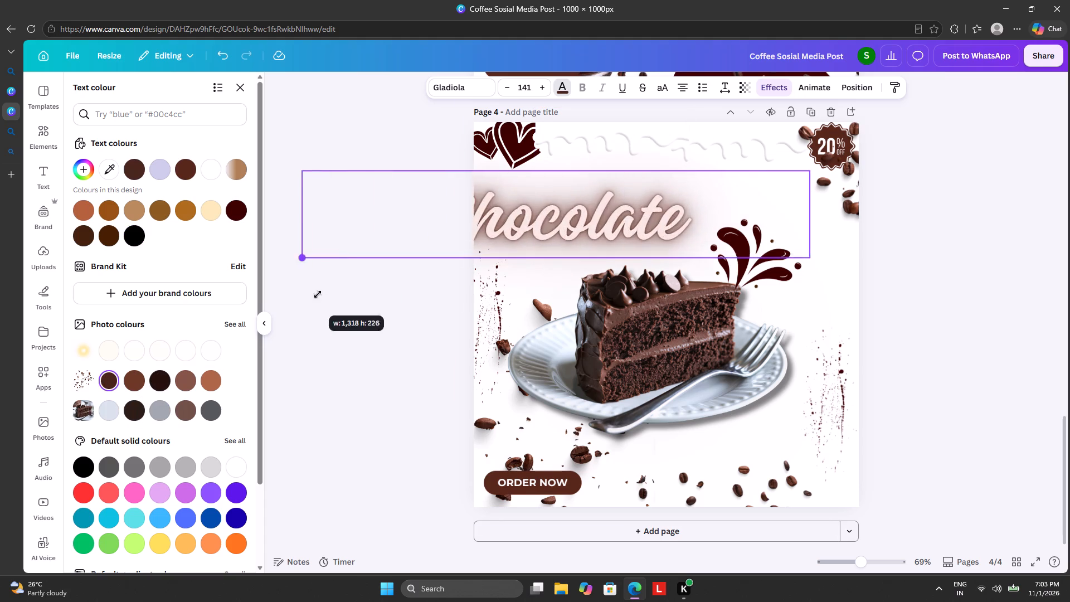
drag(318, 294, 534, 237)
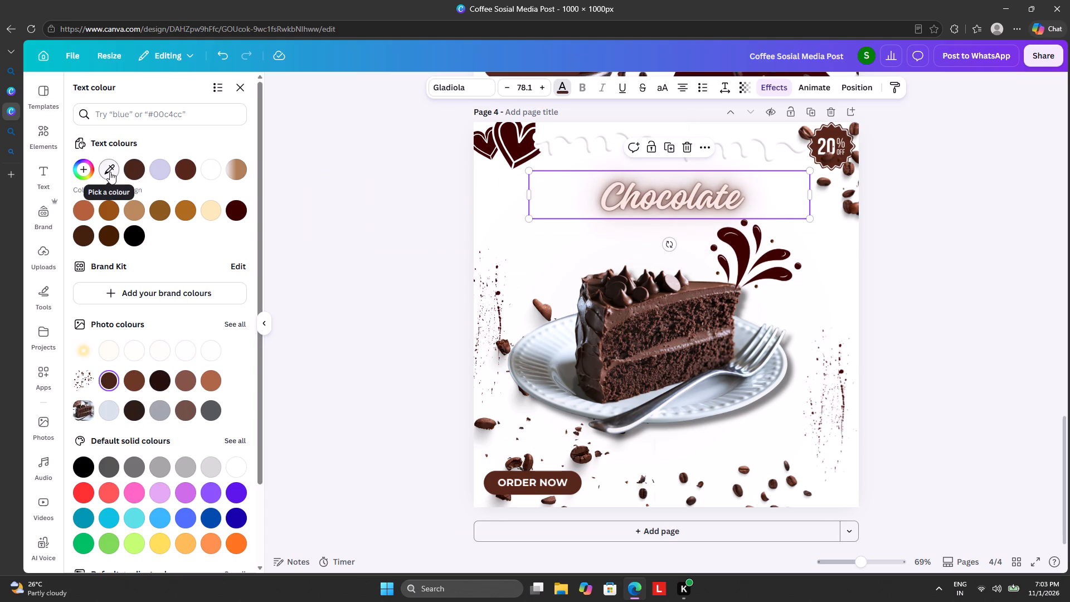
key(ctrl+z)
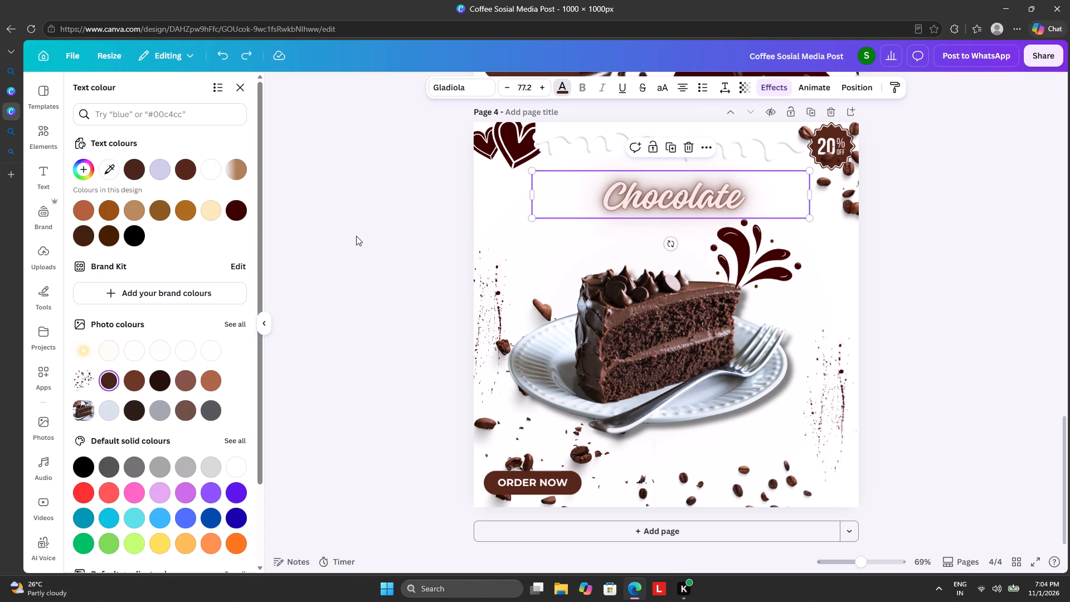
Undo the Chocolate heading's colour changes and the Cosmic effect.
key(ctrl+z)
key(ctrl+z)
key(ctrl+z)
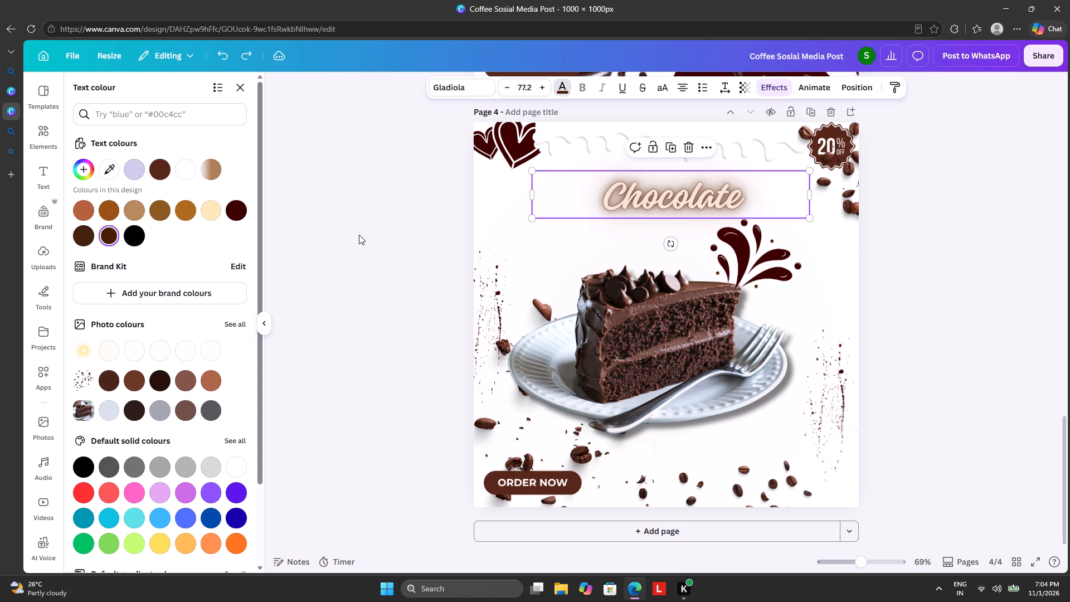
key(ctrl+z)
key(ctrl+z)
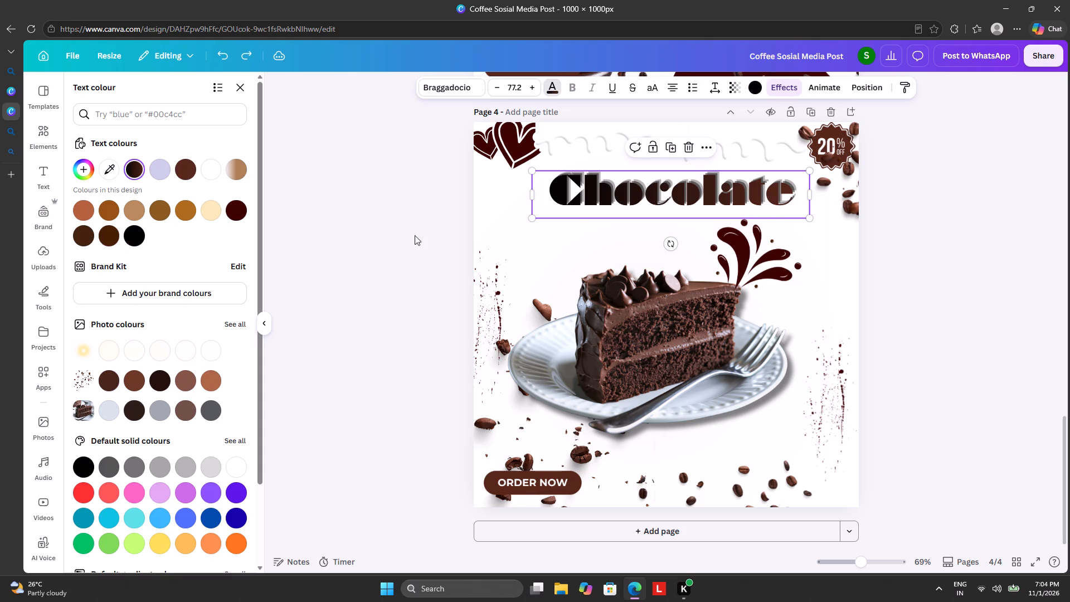
Nudge the Chocolate heading, compare the Bowl and Braggadocio fonts on it, and set its font to Brasika.
drag(598, 193, 590, 198)
click(463, 90)
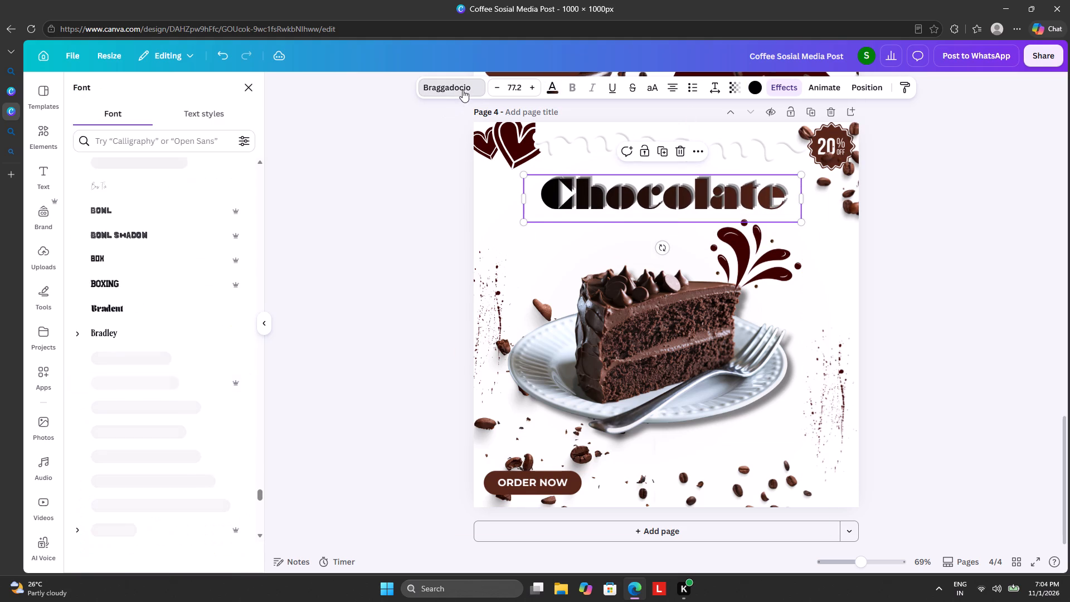
click(152, 213)
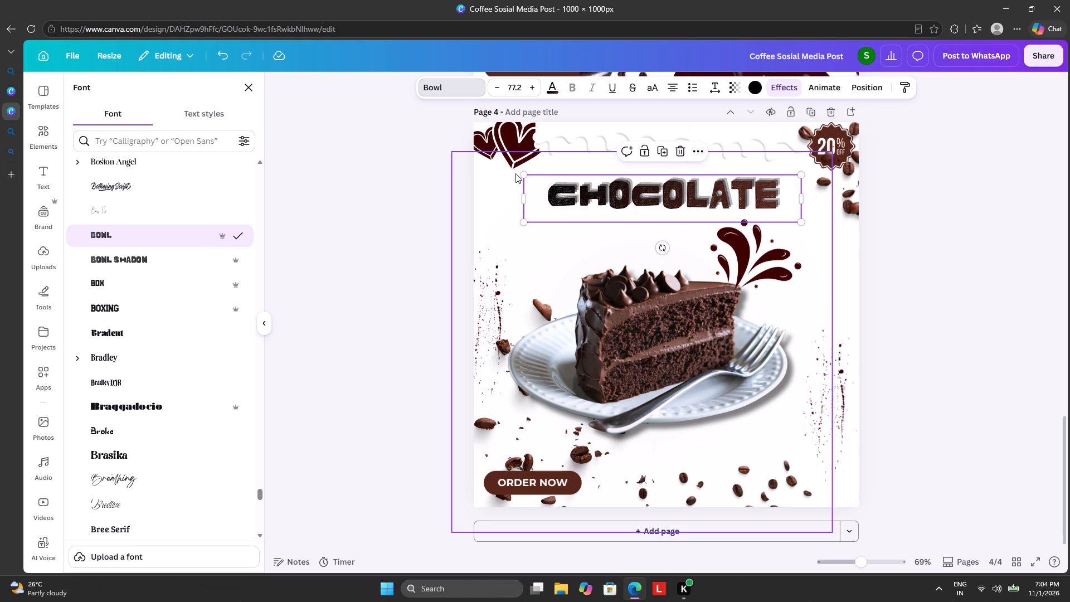
click(109, 407)
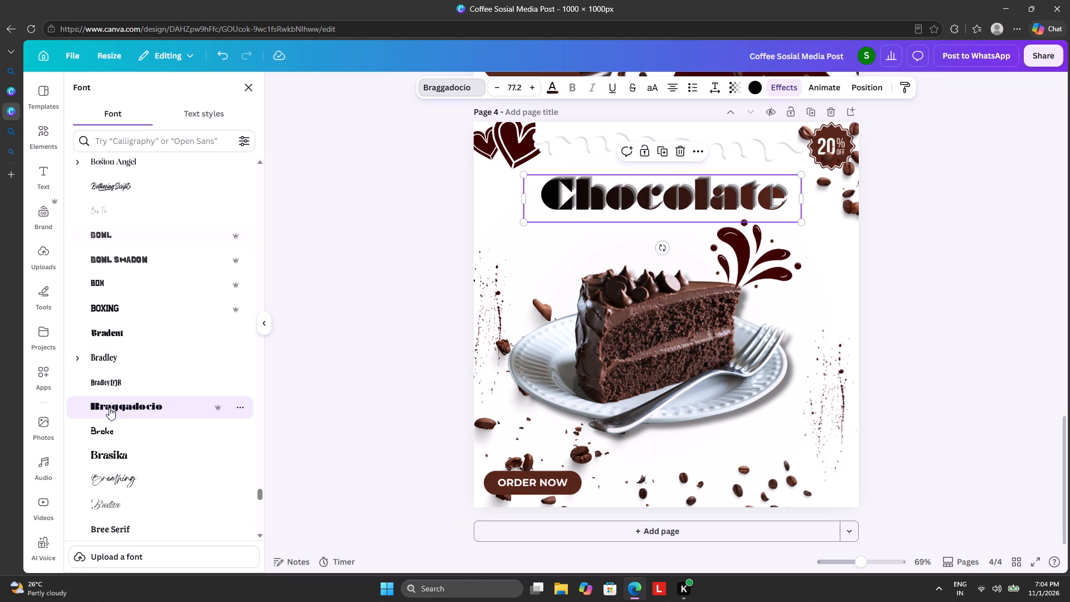
click(133, 450)
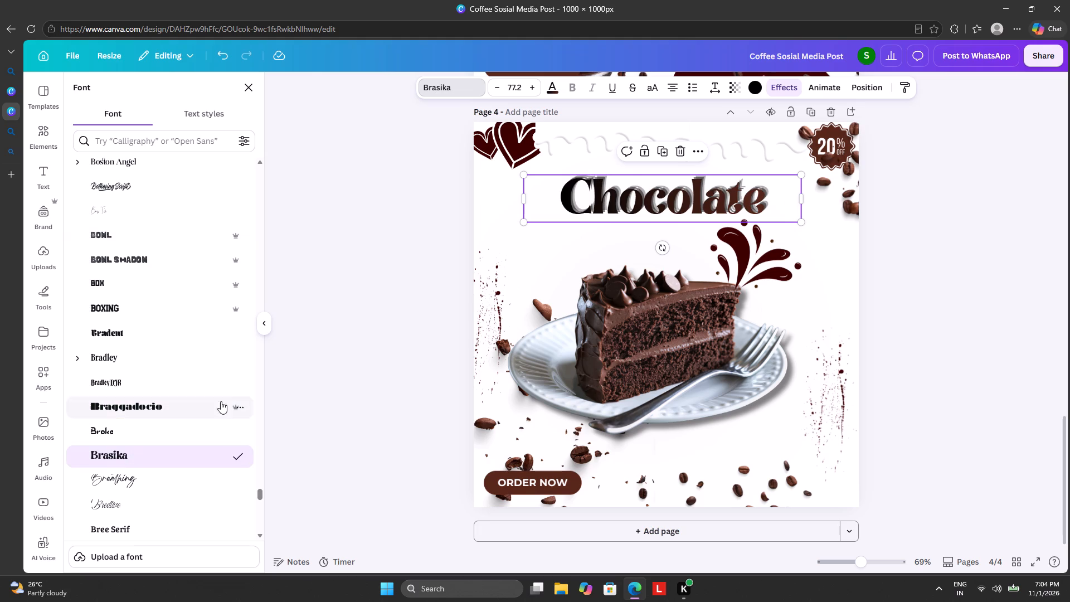
click(335, 267)
Reduce the Chocolate heading to font size 67.3 and position it just below the wavy line, near the page's centre.
drag(672, 194, 687, 178)
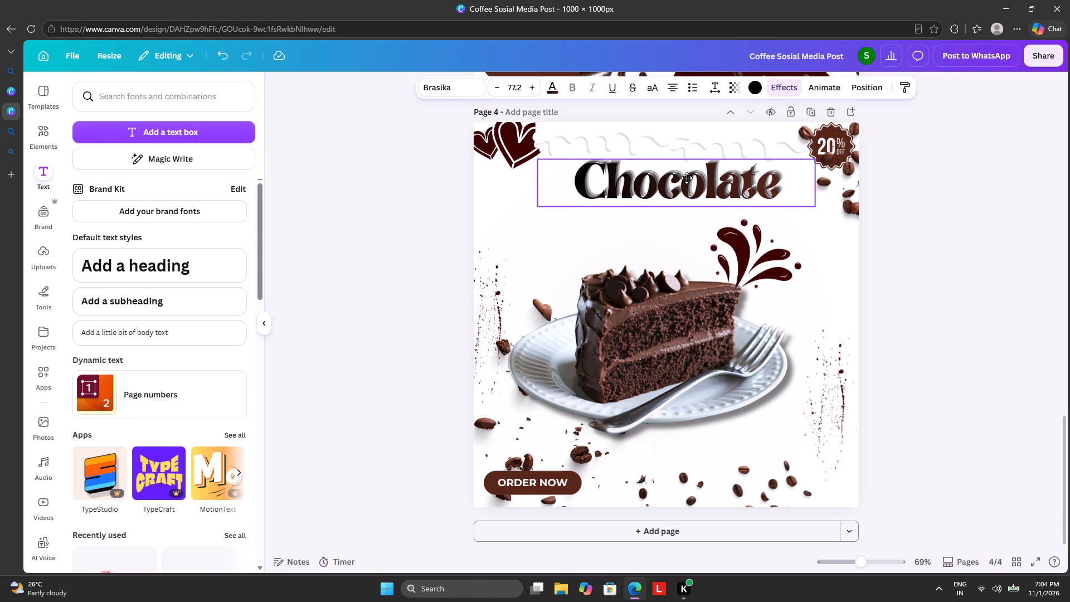
drag(687, 178, 685, 181)
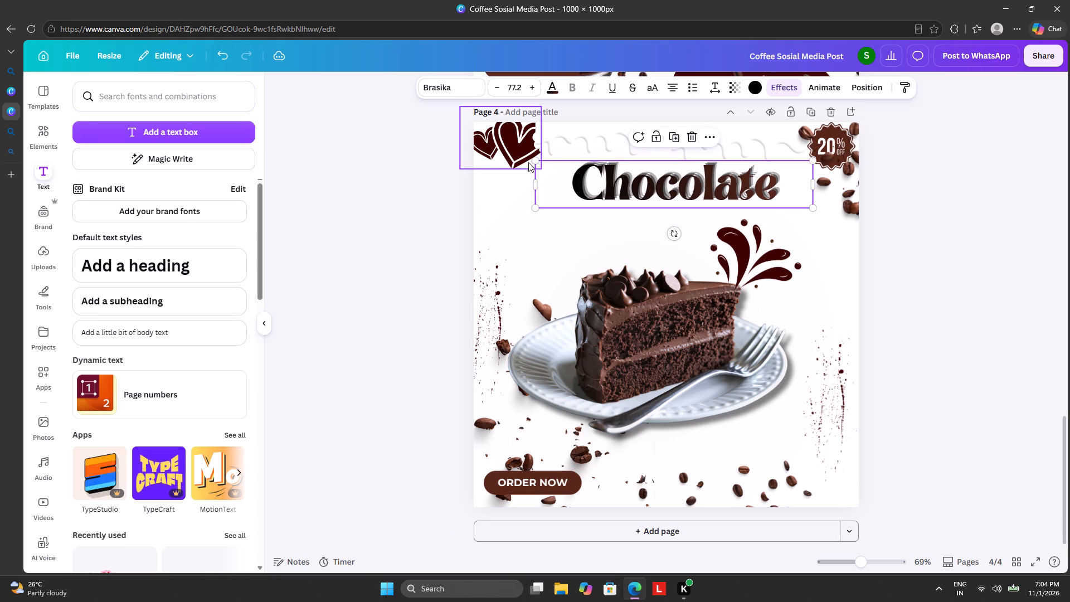
drag(531, 161, 565, 178)
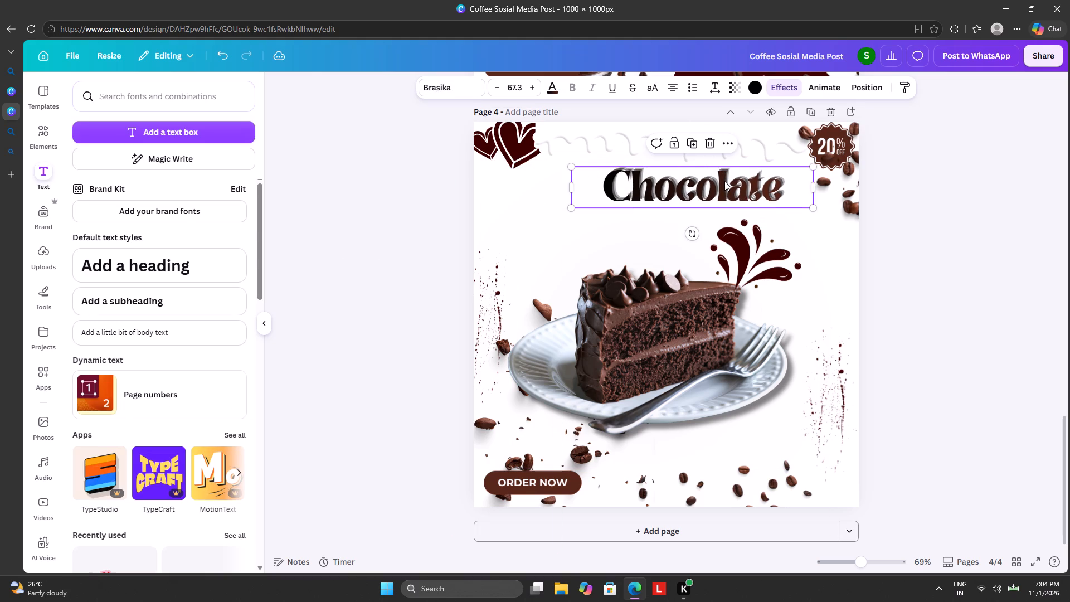
drag(724, 182, 681, 183)
click(939, 222)
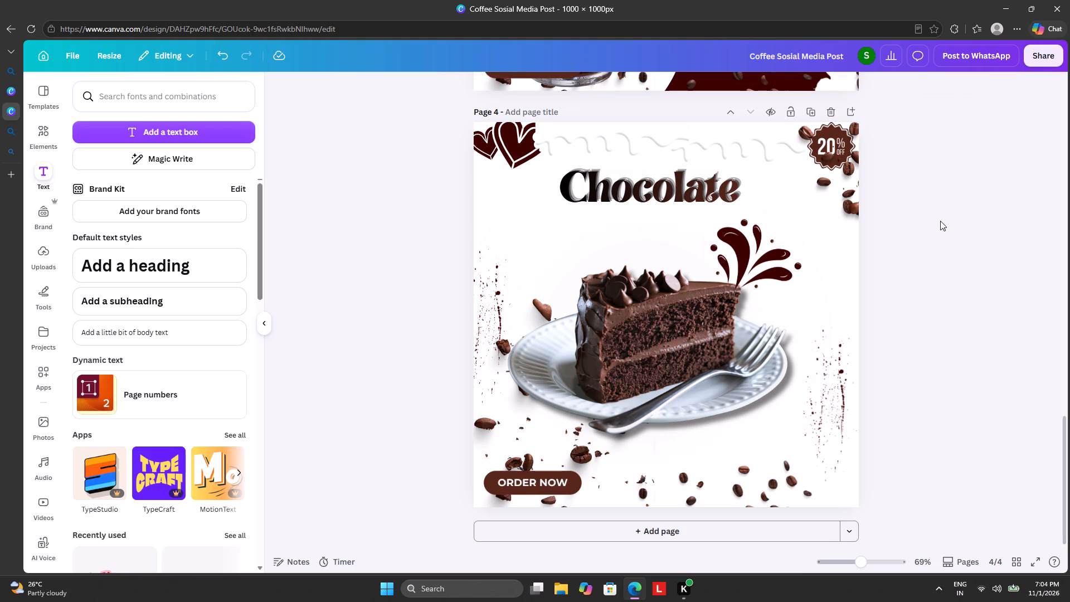
Duplicate the Chocolate heading and place the copy below the original, just above the cake slice.
click(685, 188)
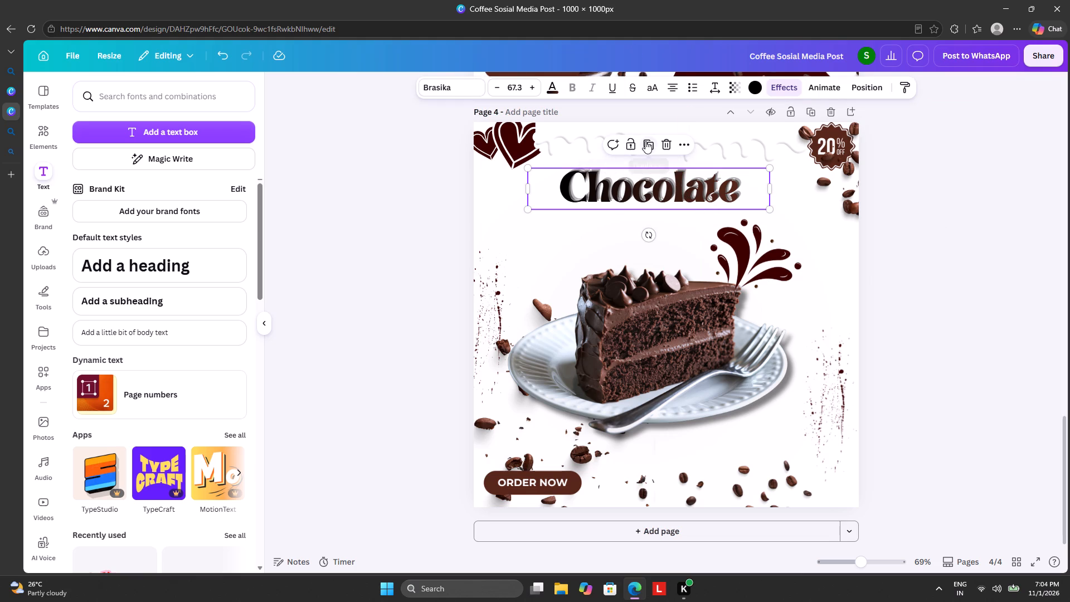
click(646, 141)
drag(668, 193, 670, 250)
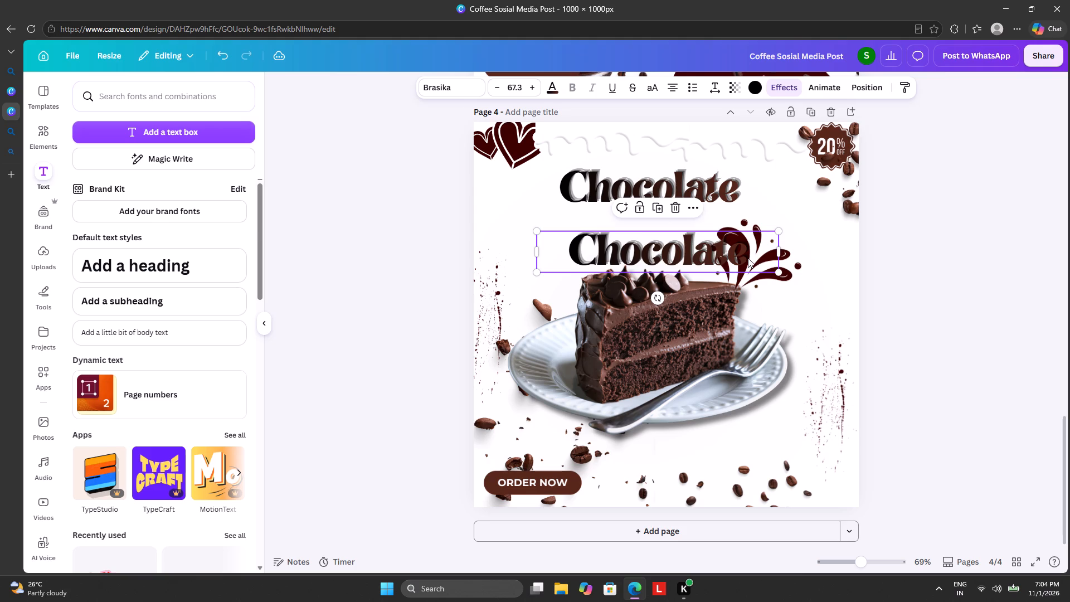
Replace the duplicated heading's text with "Cake".
click(748, 258)
key(BackSpace)
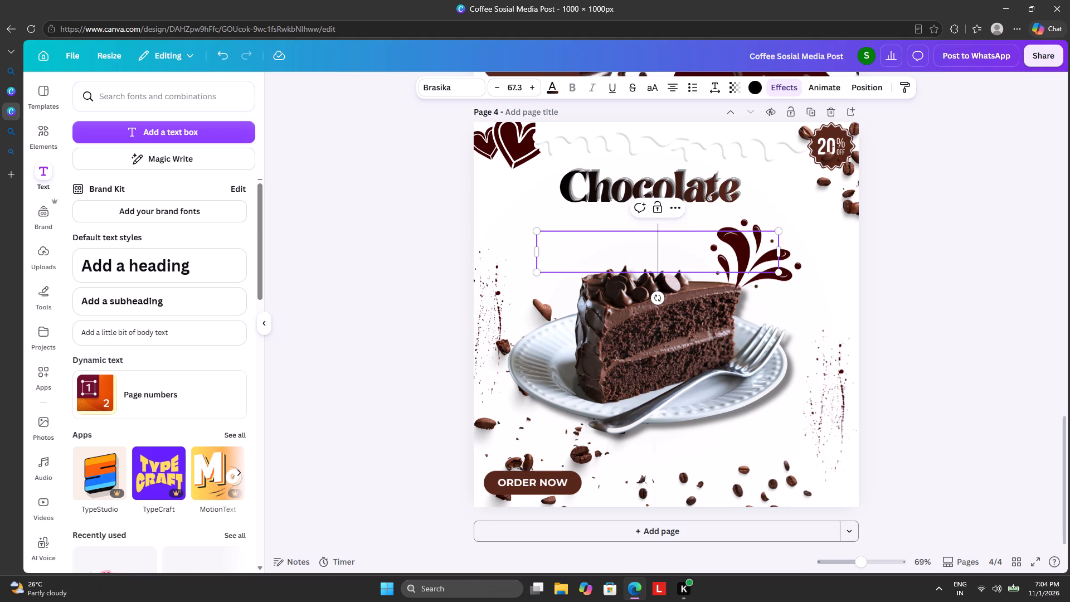
key(c)
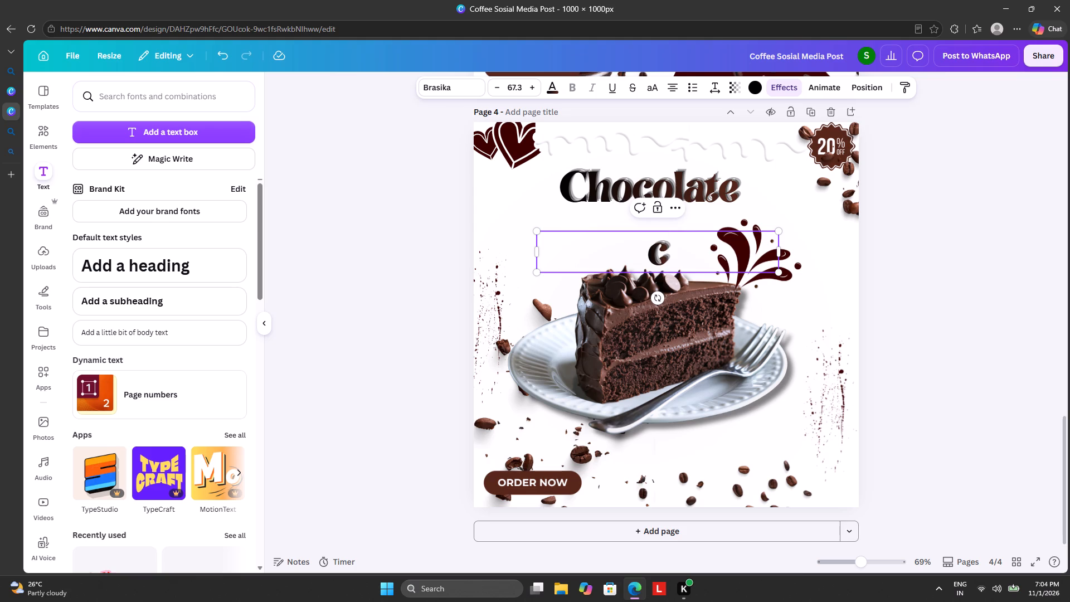
key(a)
key(BackSpace)
key(BackSpace)
key(c)
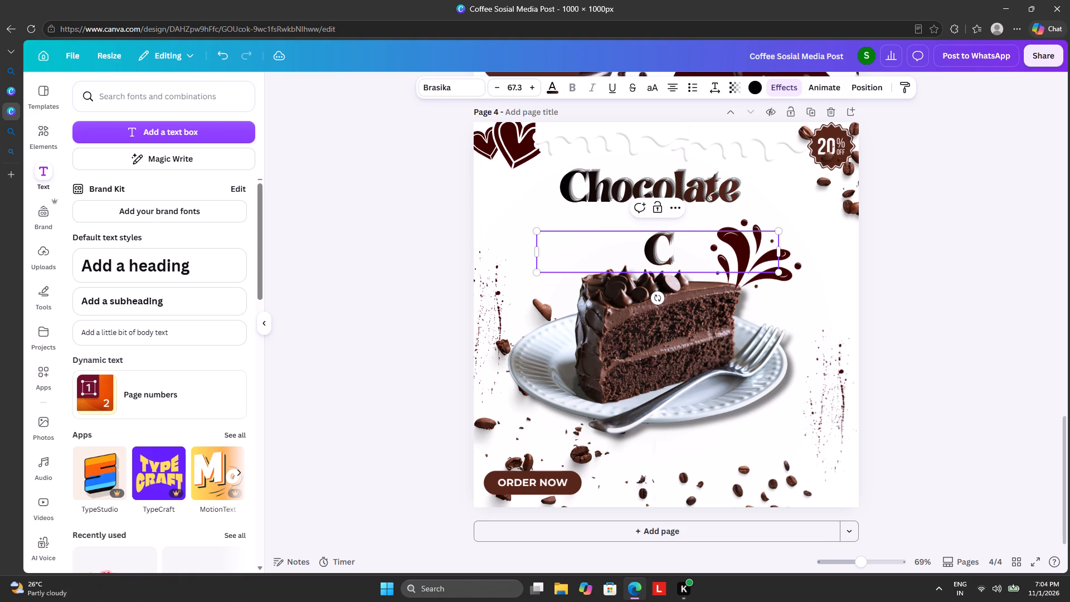
text(ak)
key(e)
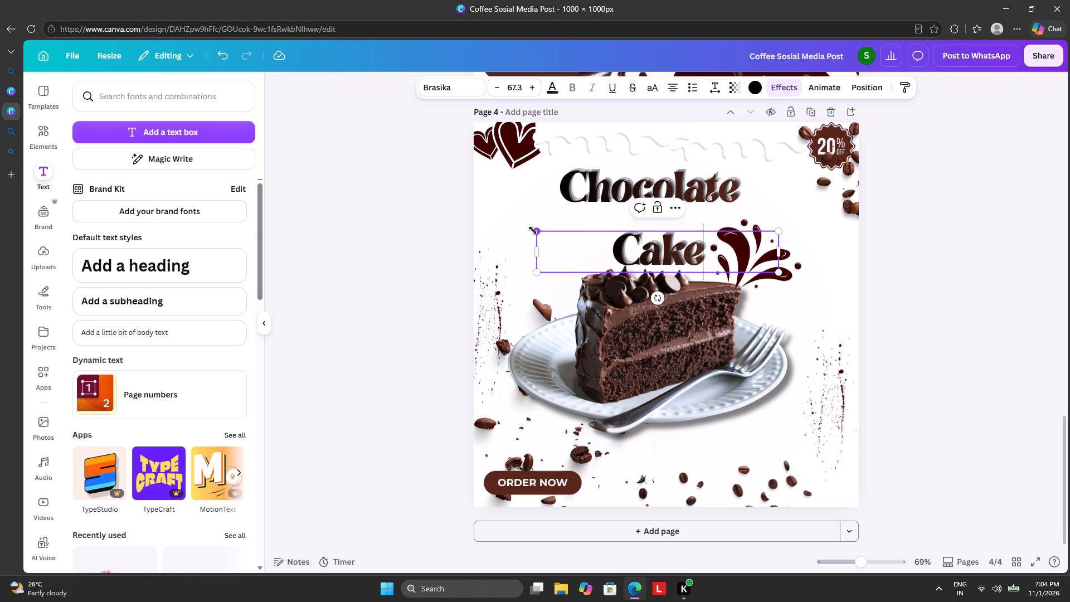
Reduce the Cake text to font size 54.8 and place it closely beneath the word Chocolate, roughly centred.
drag(533, 230, 571, 260)
drag(620, 260, 597, 230)
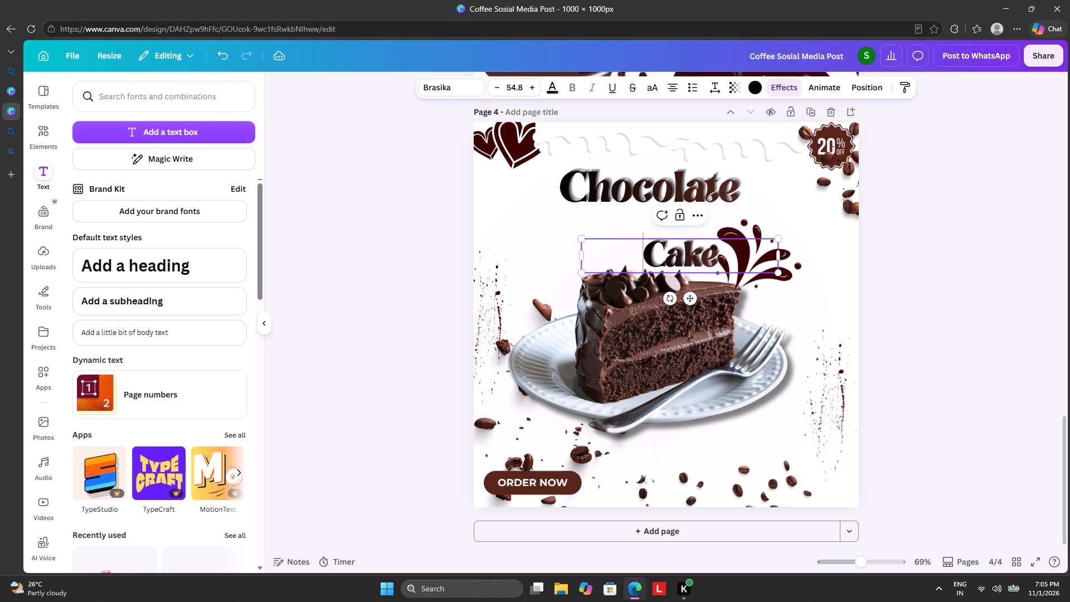
drag(687, 296, 648, 253)
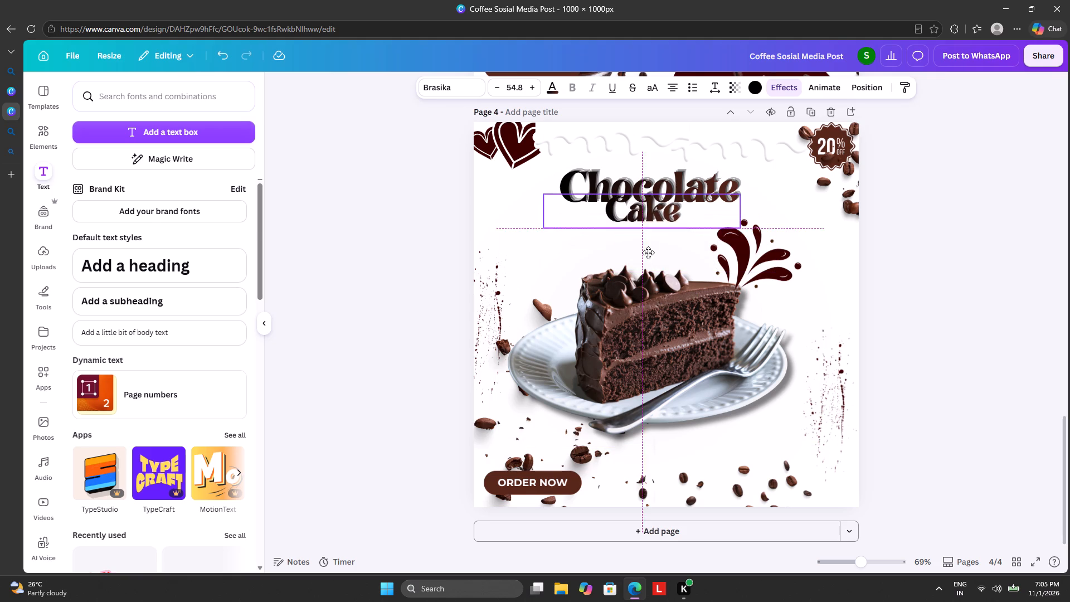
drag(648, 253, 658, 265)
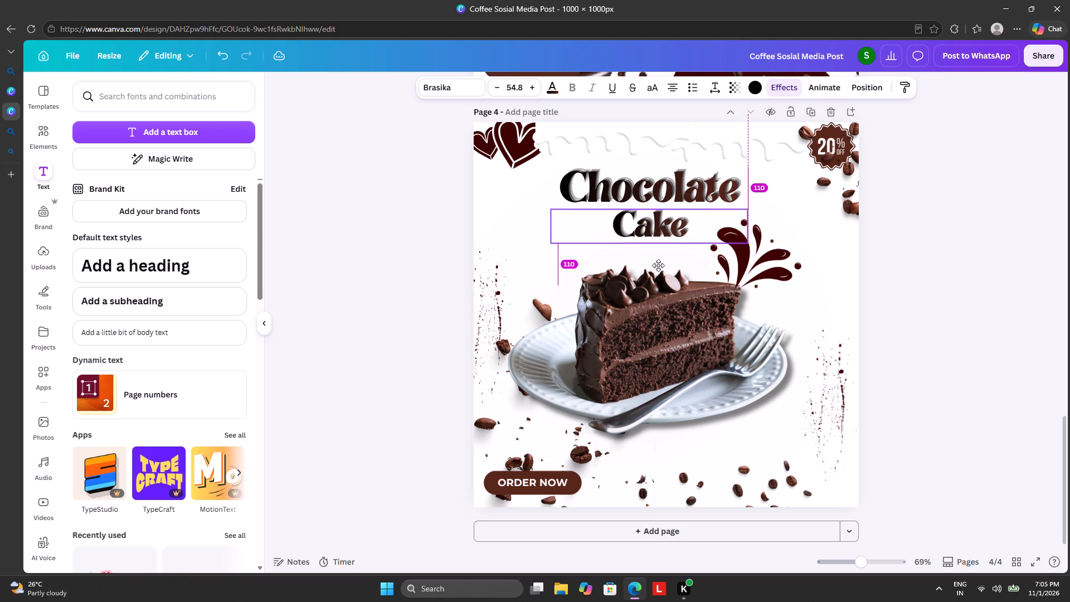
drag(658, 265, 658, 265)
drag(658, 265, 658, 257)
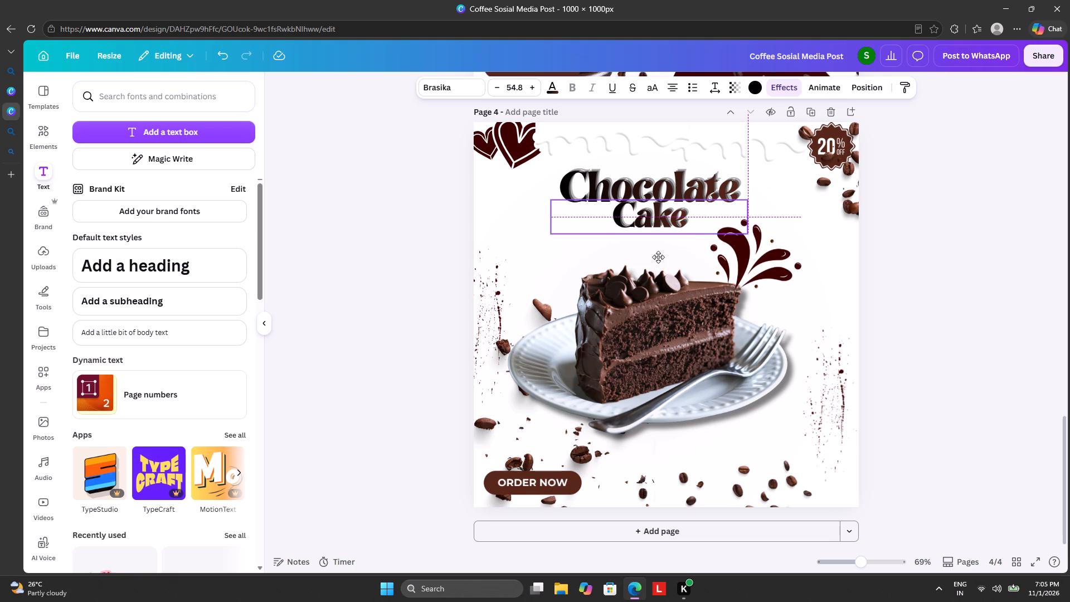
drag(658, 257, 657, 262)
click(917, 244)
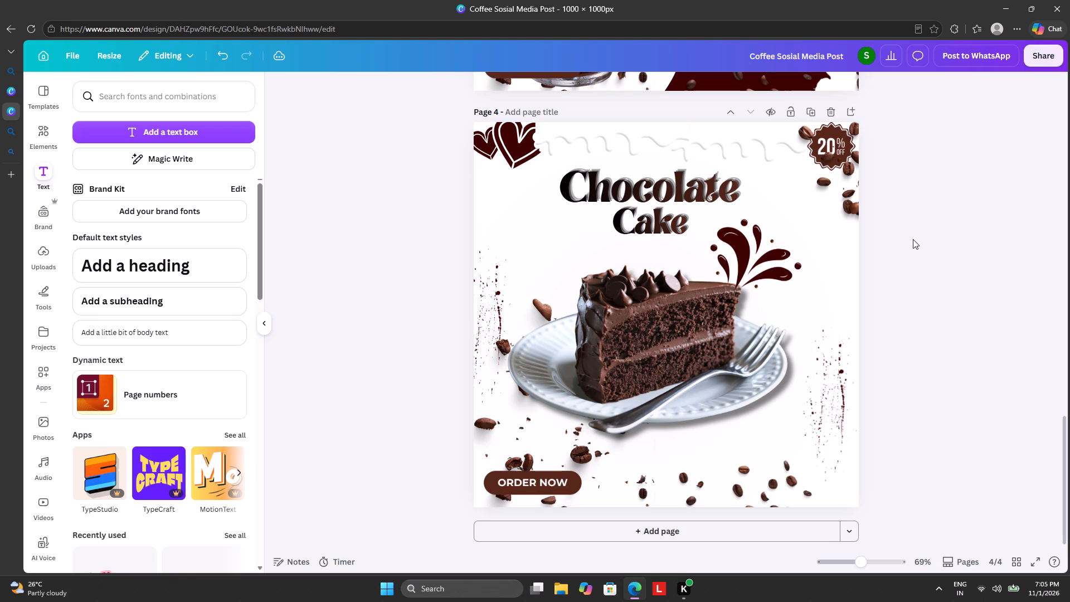
Duplicate the speckled splatter beside the plate, rotate the copy horizontal and centre it across the Chocolate Cake title.
click(820, 400)
click(834, 299)
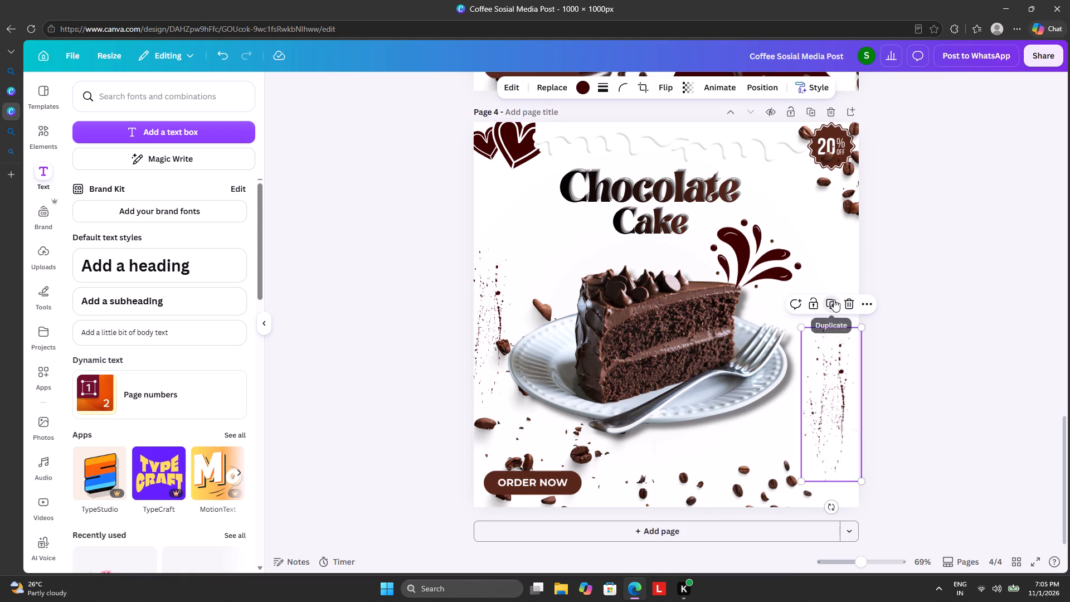
drag(826, 377, 641, 180)
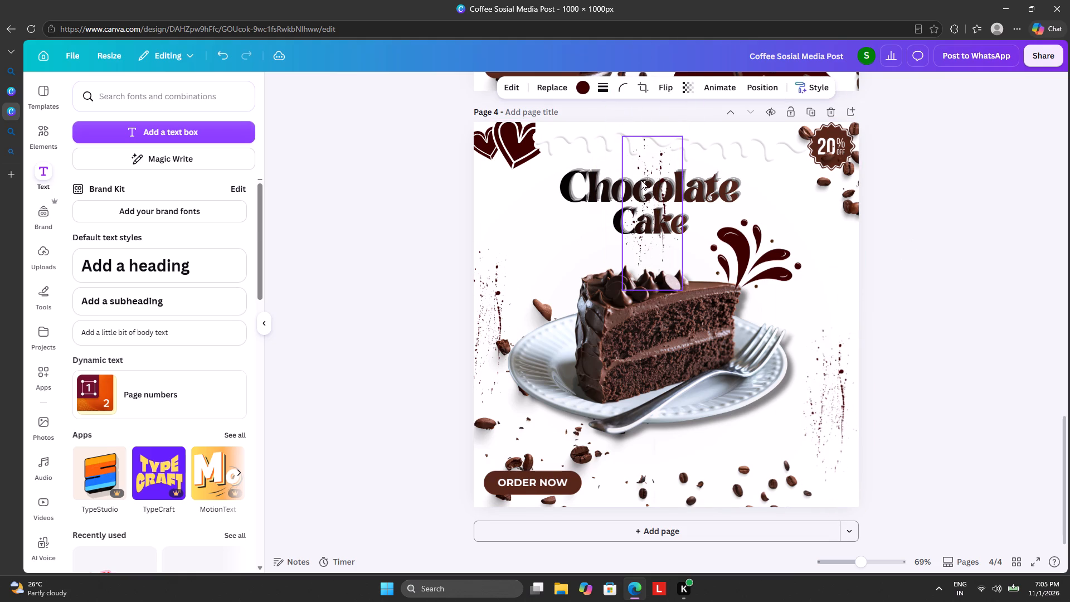
drag(704, 210, 649, 128)
drag(672, 216, 672, 207)
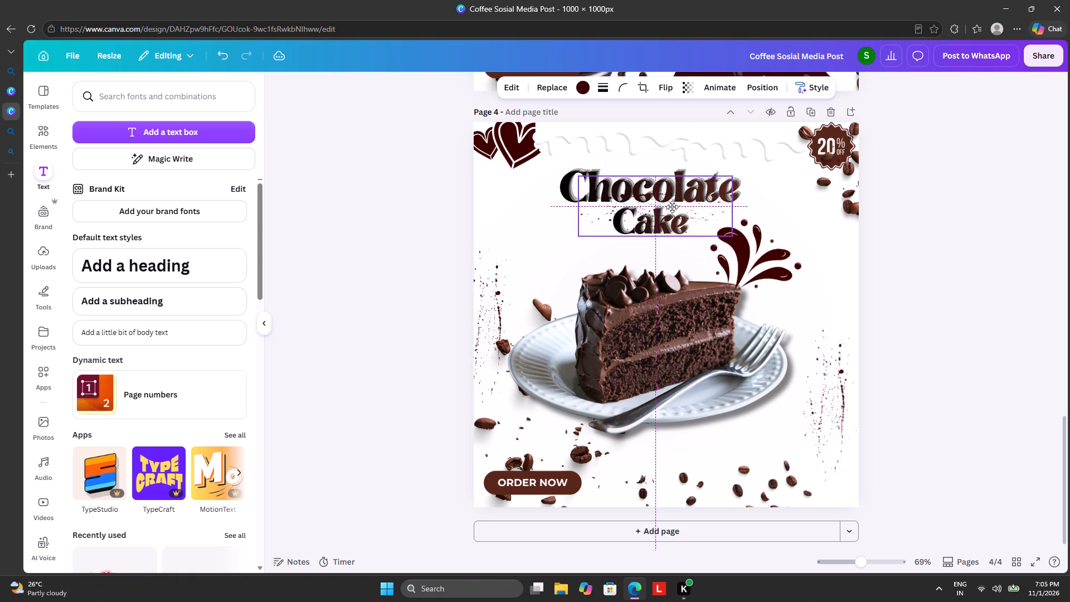
drag(672, 207, 672, 198)
click(983, 250)
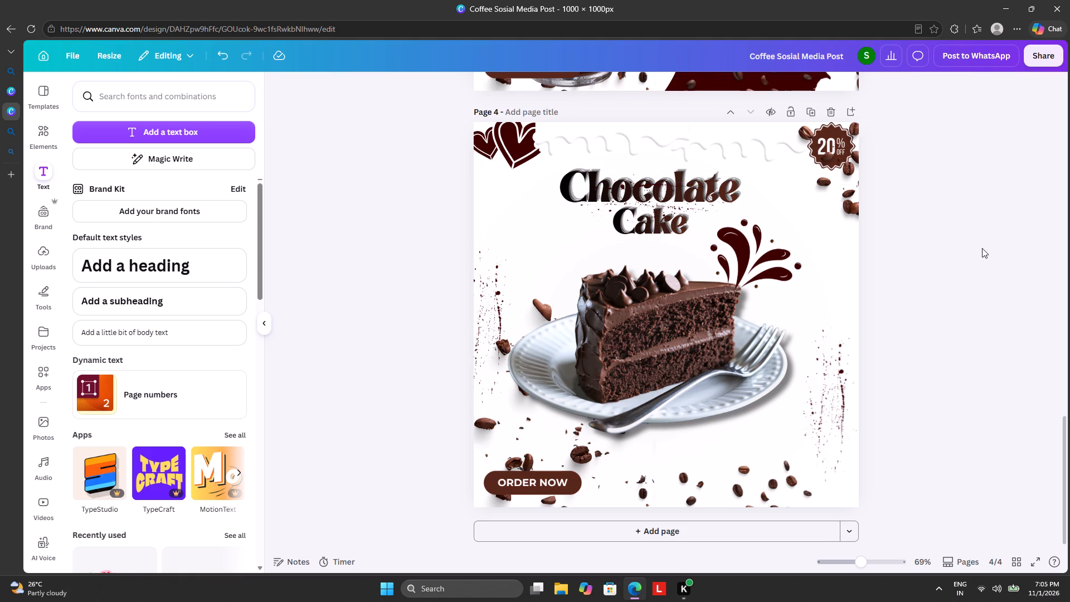
Duplicate the Cake text, move the copy over the plate and replace its wording with "Yummy!".
click(668, 228)
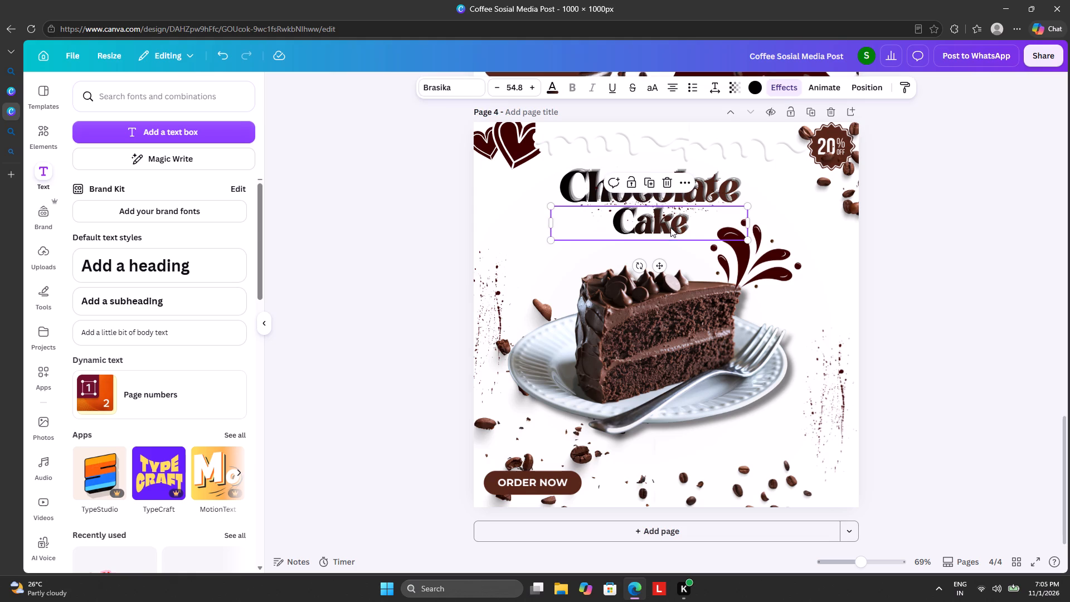
click(645, 182)
drag(649, 221, 701, 360)
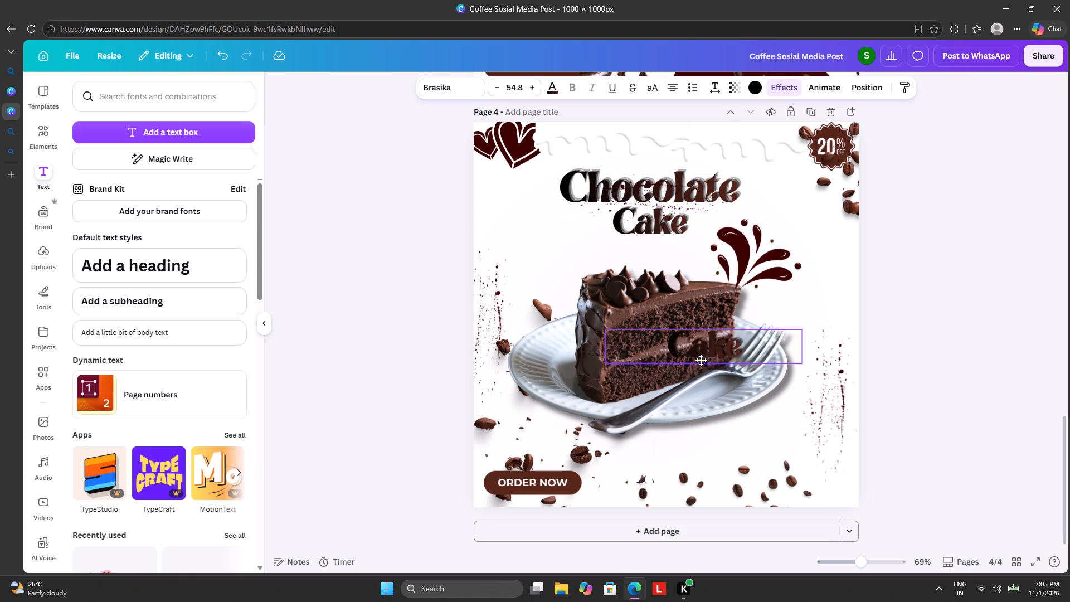
drag(701, 360, 705, 375)
click(751, 383)
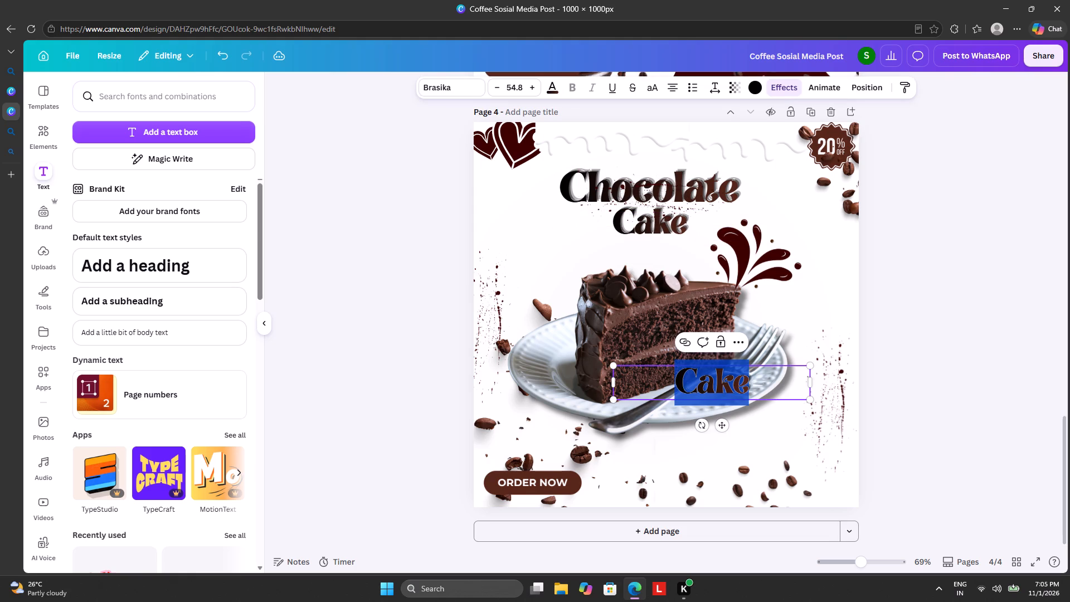
key(BackSpace)
key(y)
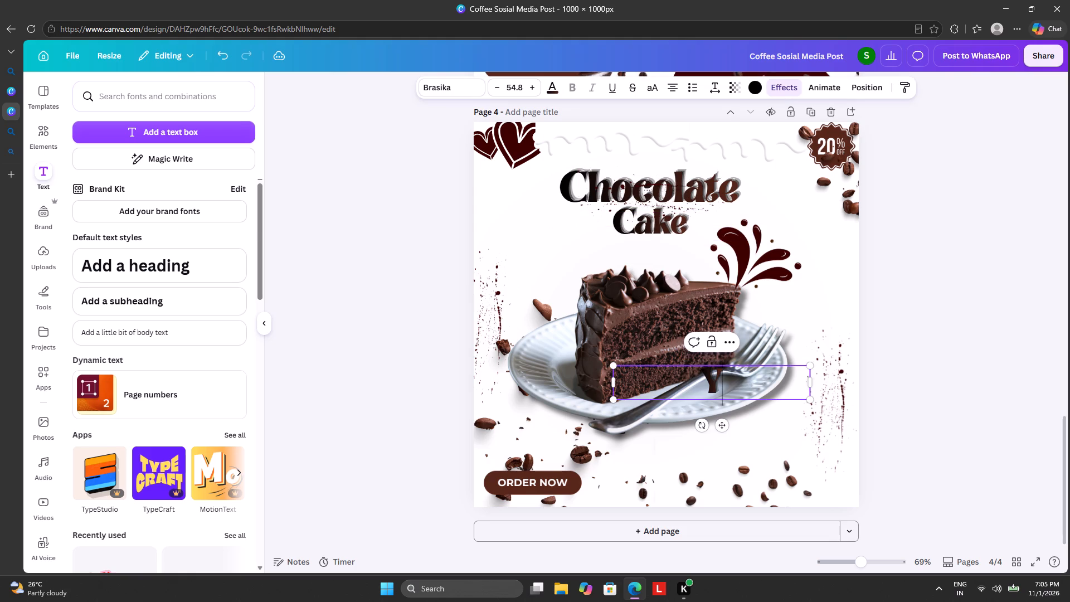
text(umm)
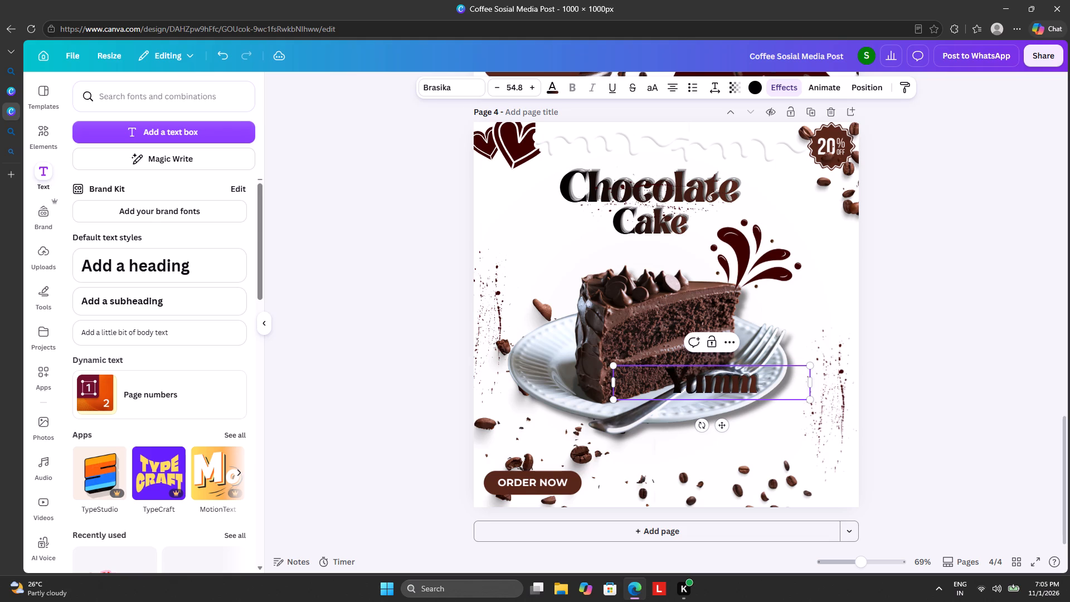
key(y)
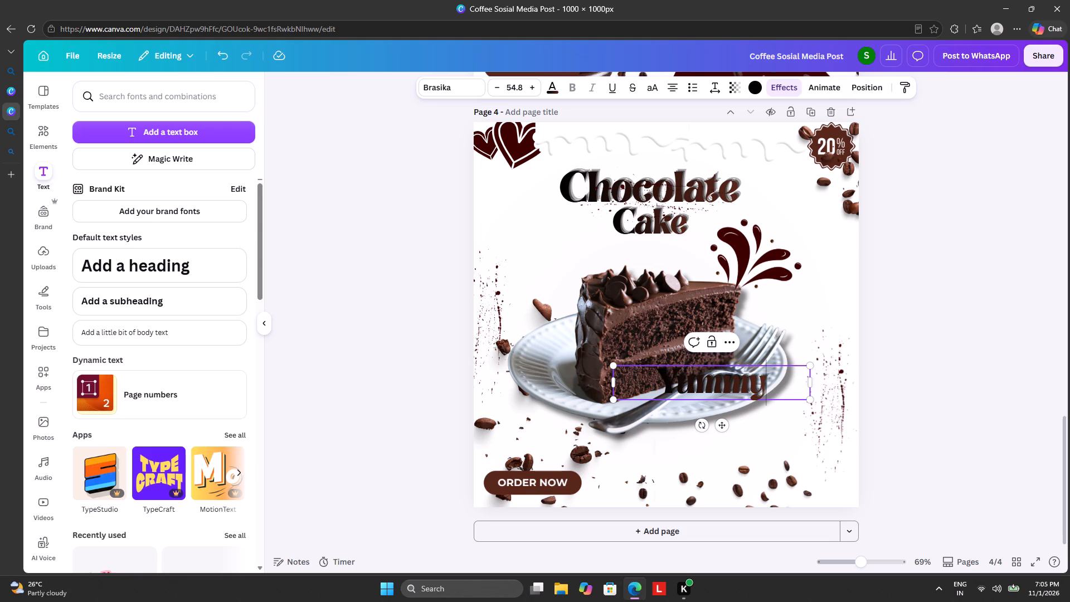
key(shift+exclam)
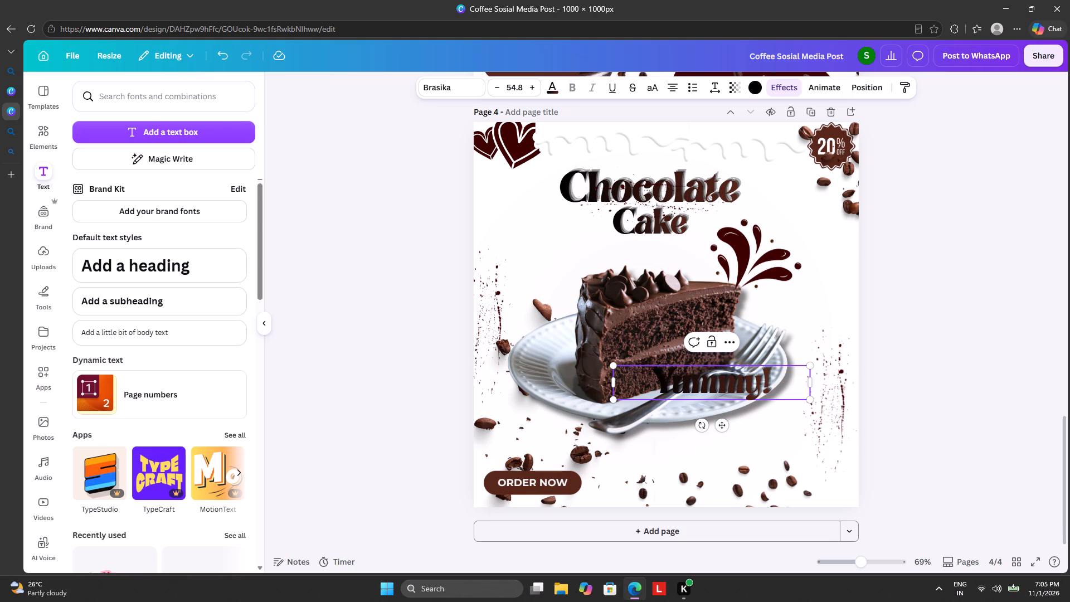
Reduce the Yummy! text to font size 45.4 and place it just below the plate, above the scattered beans near the page's right side.
drag(723, 429, 723, 440)
drag(723, 440, 718, 485)
drag(607, 422, 607, 423)
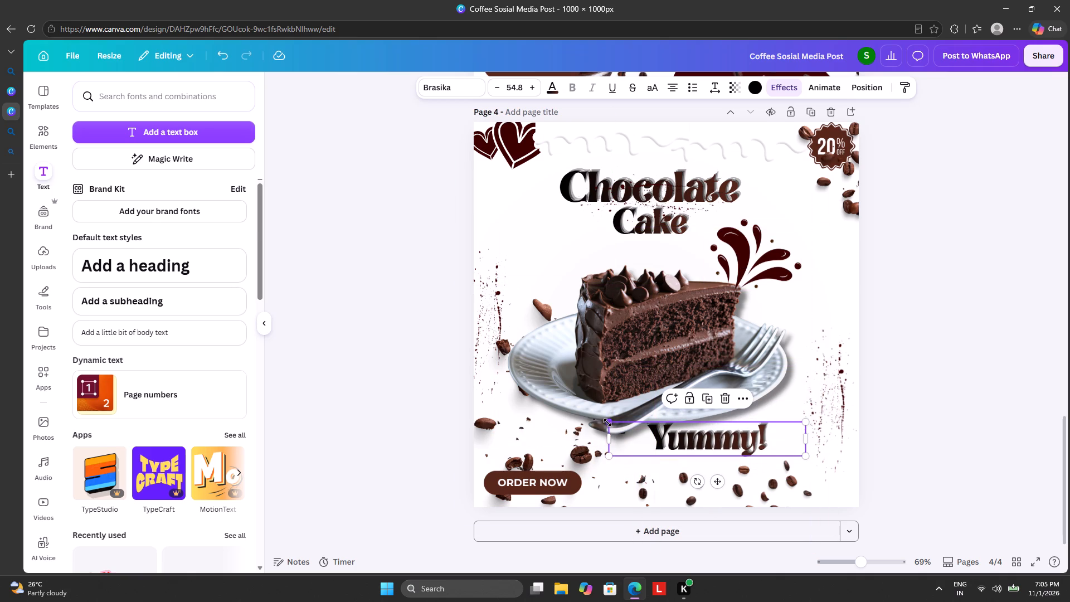
drag(607, 423, 641, 428)
drag(723, 445, 726, 434)
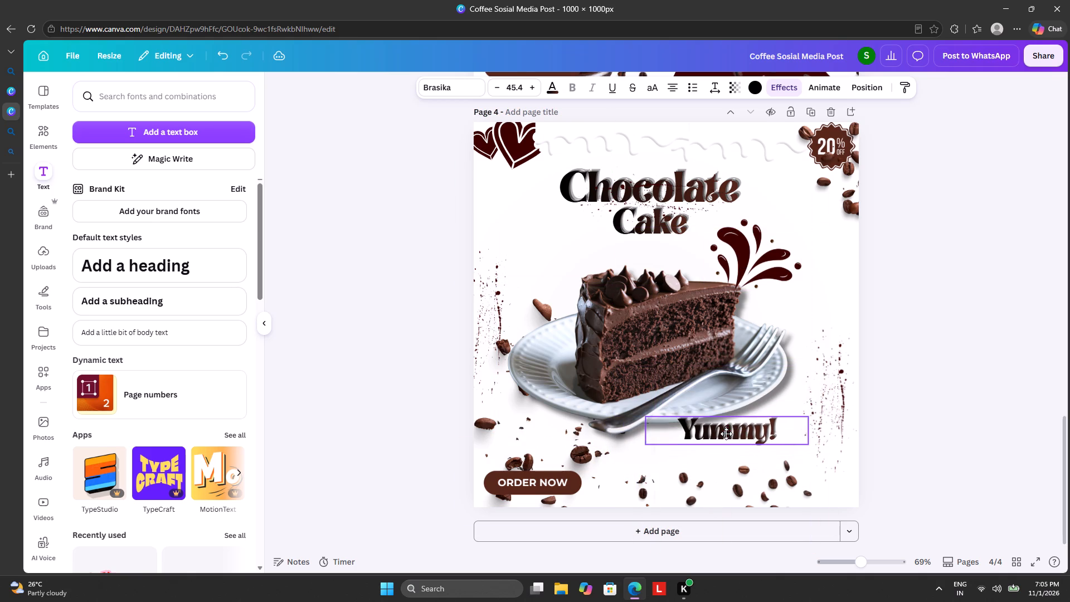
drag(726, 434, 722, 441)
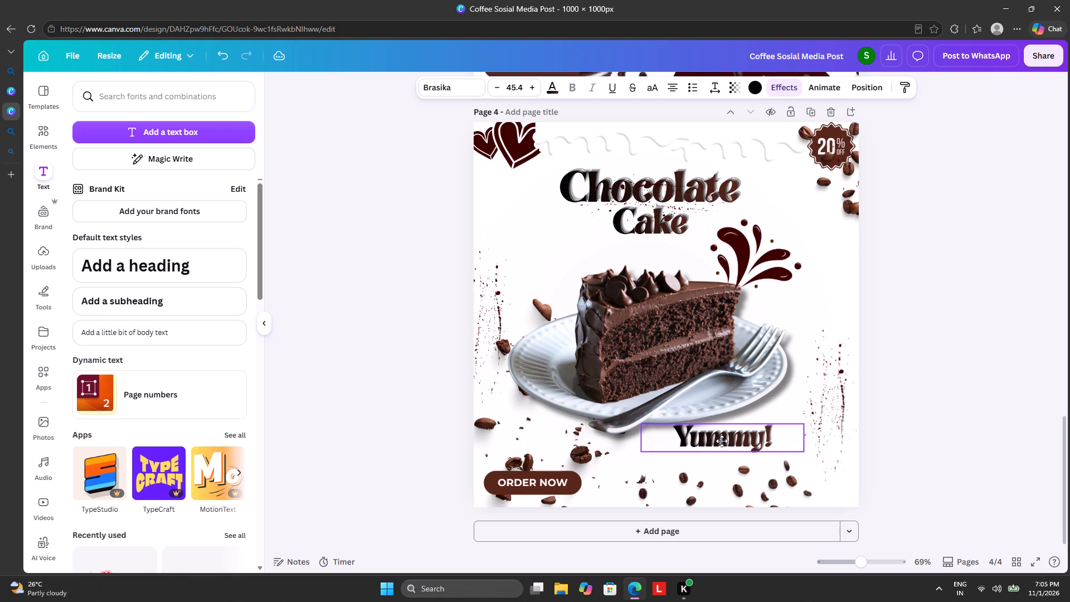
drag(722, 441, 754, 444)
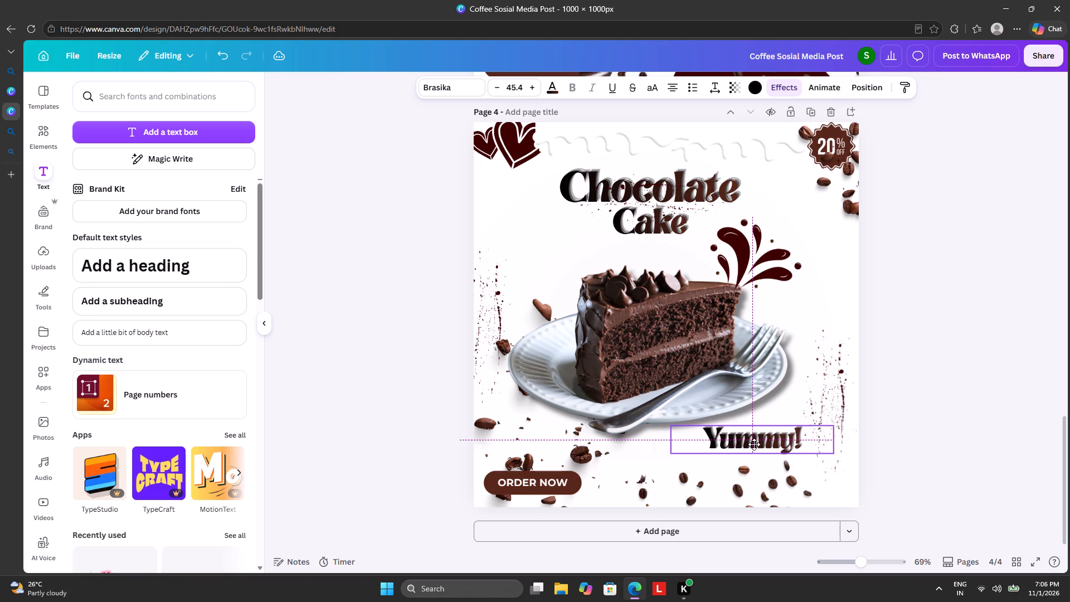
drag(754, 444, 753, 442)
click(992, 367)
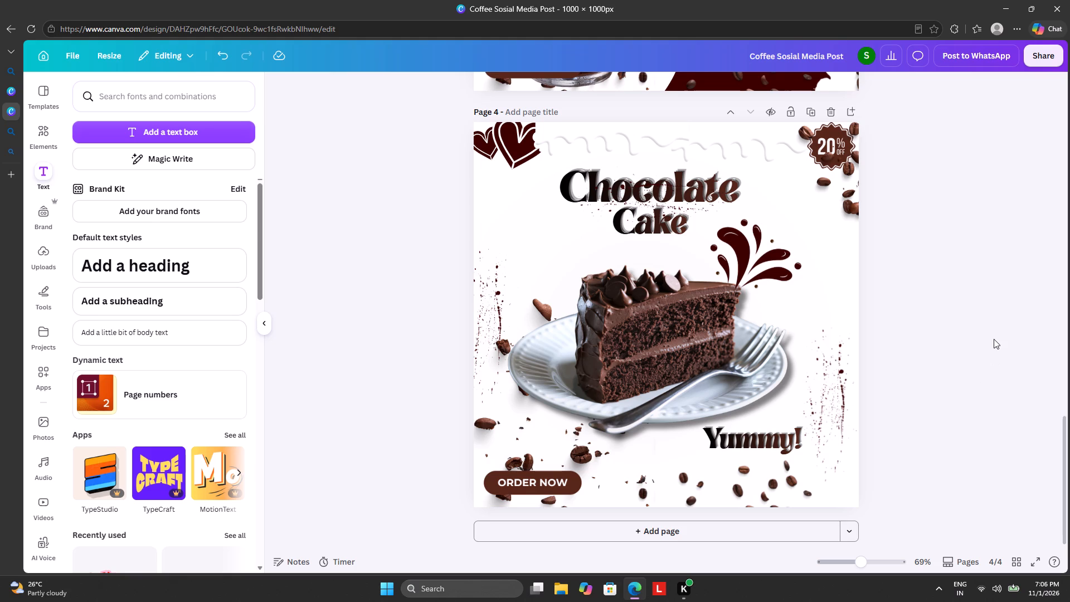
drag(757, 434, 748, 431)
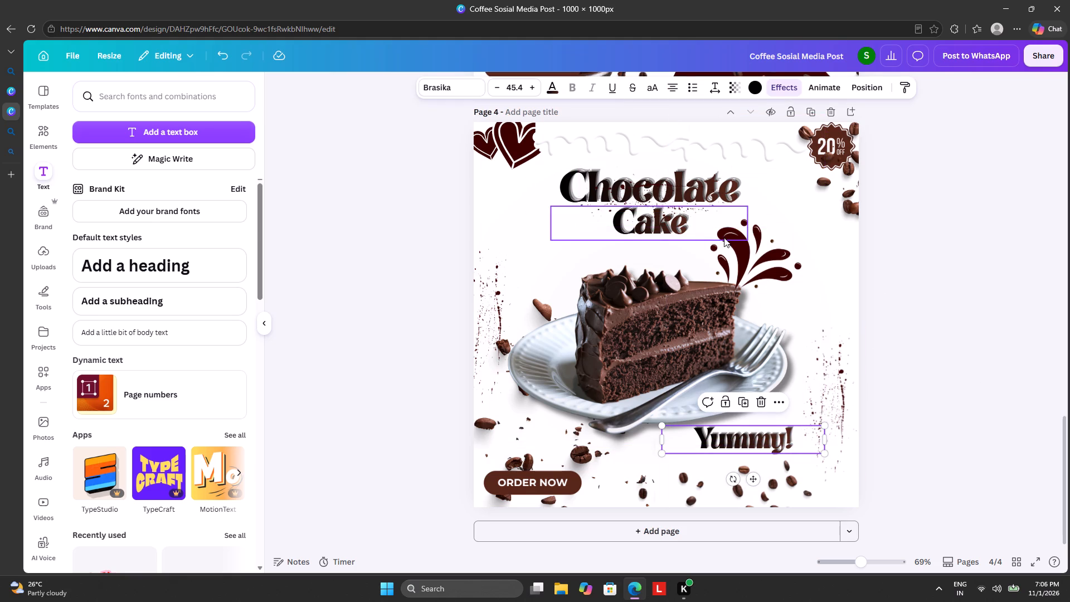
Review the designs on pages 1 to 4, comparing the coffee posts with the chocolate cake page.
scroll(724, 241, up, 4)
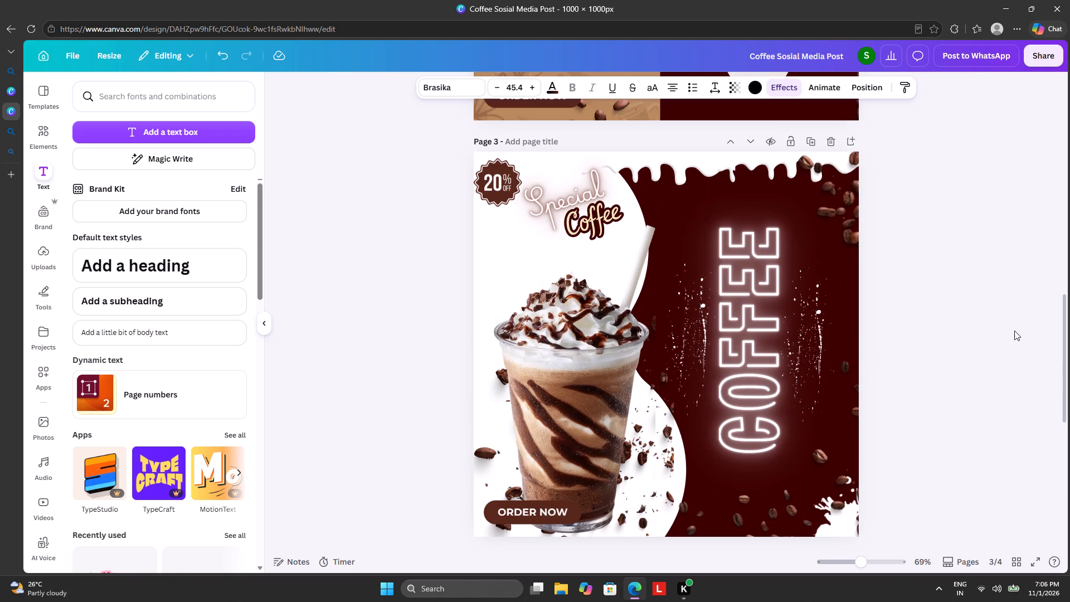
scroll(1013, 326, down, 6)
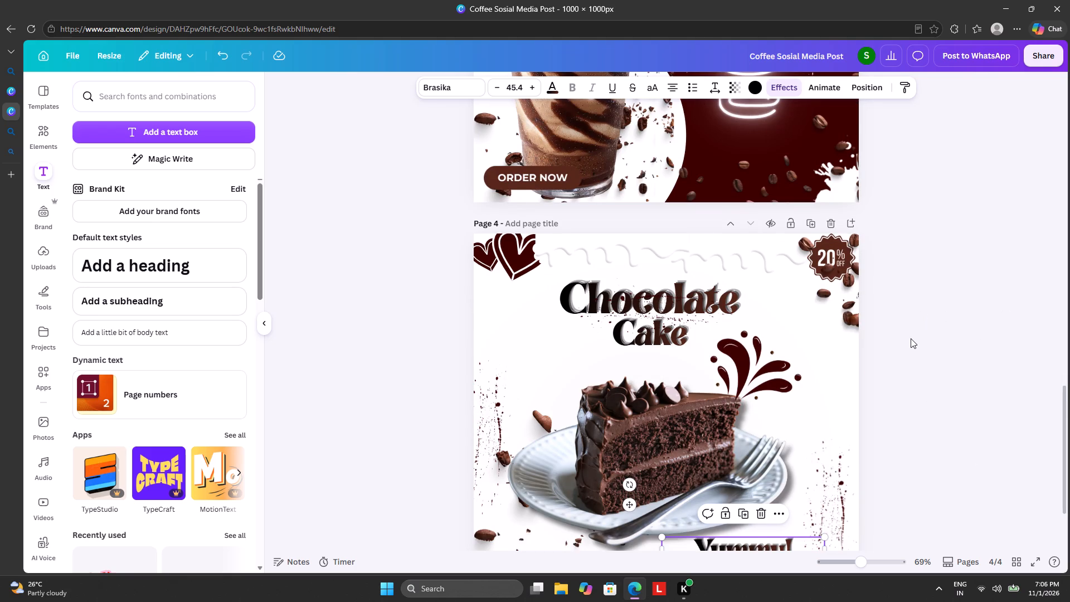
scroll(909, 337, up, 6)
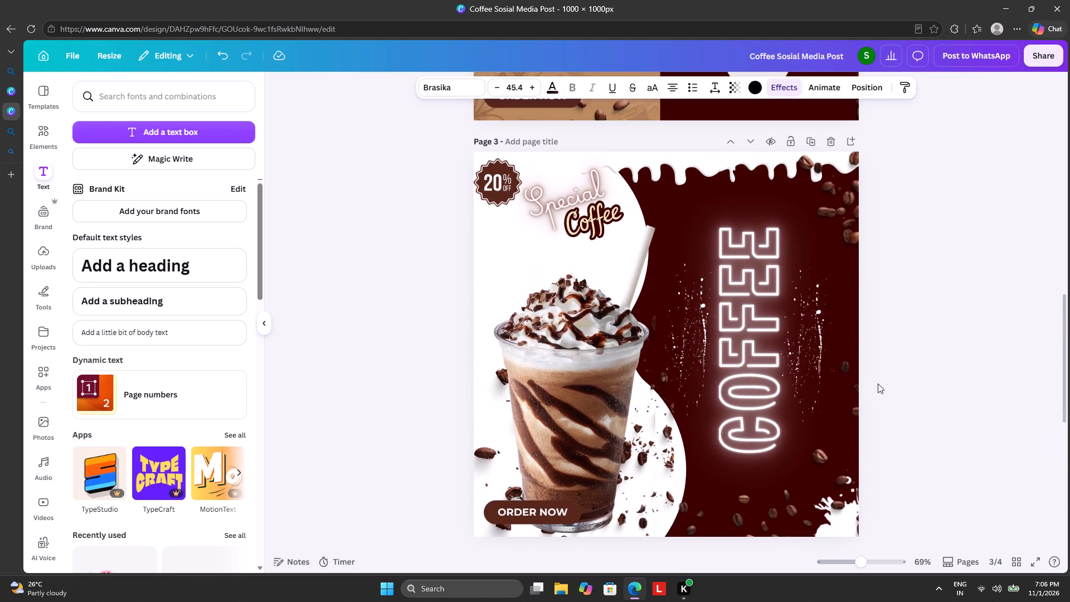
scroll(884, 372, up, 7)
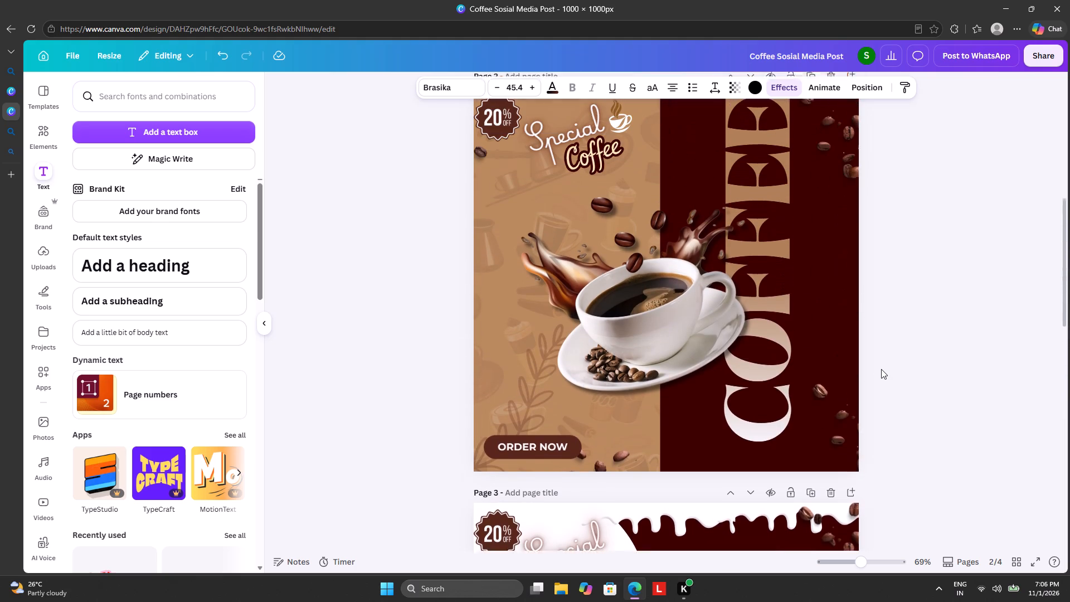
scroll(881, 369, up, 8)
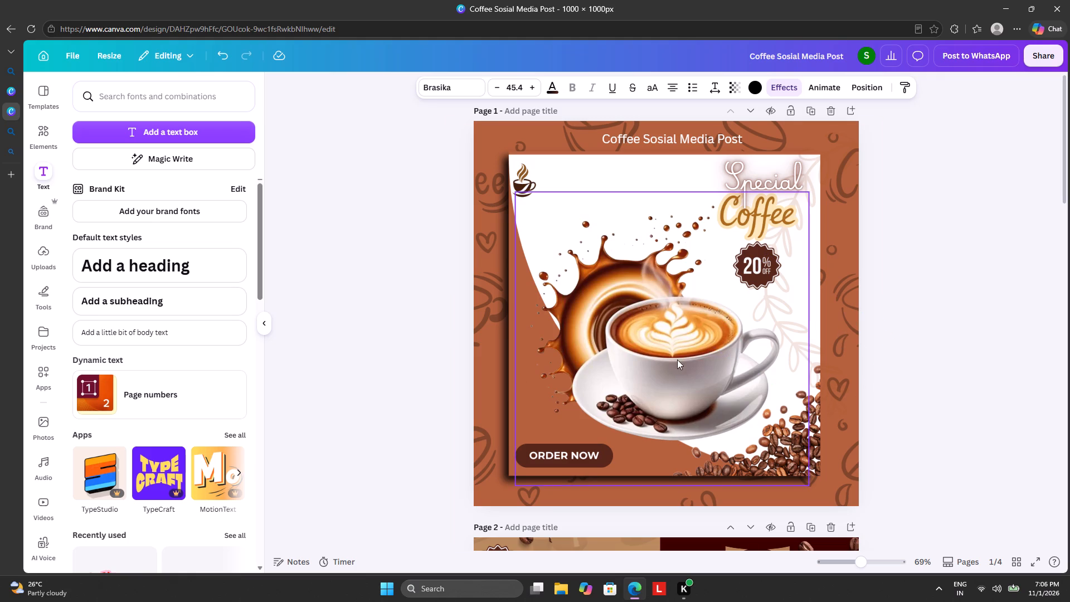
scroll(681, 340, down, 2)
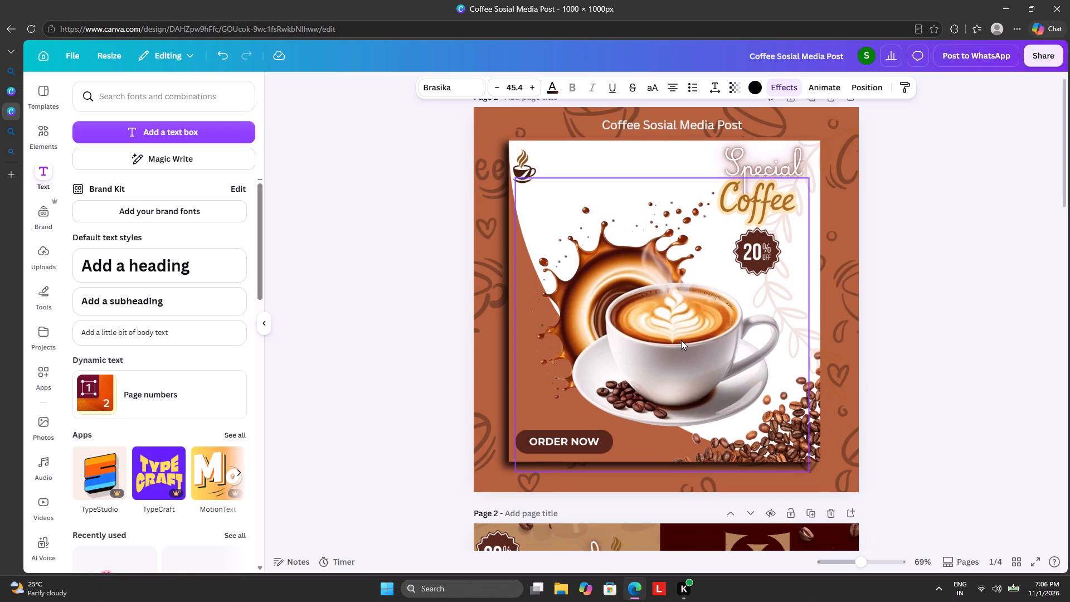
scroll(681, 340, down, 6)
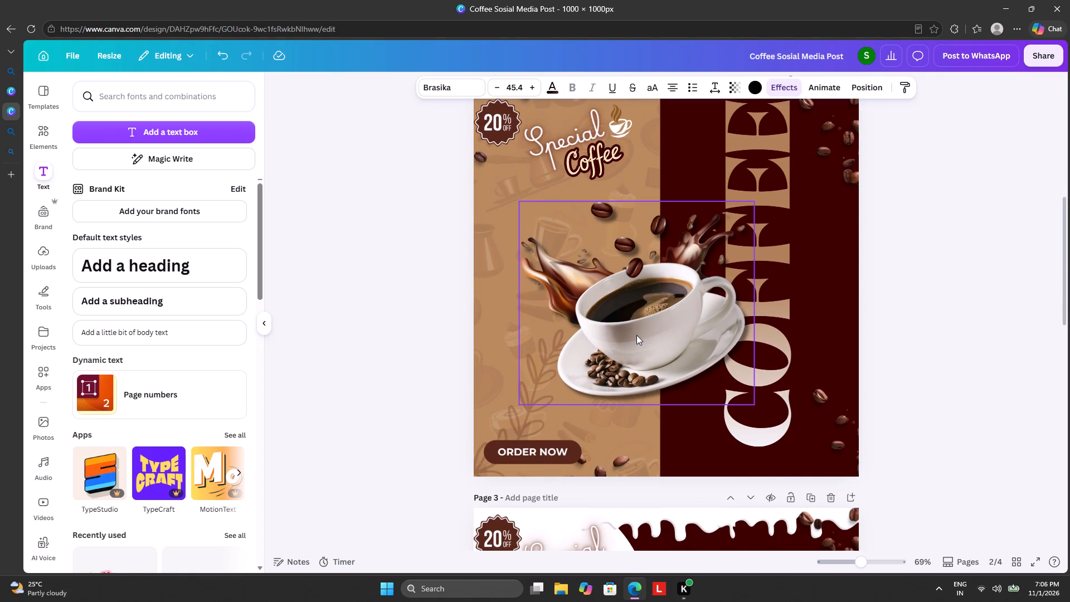
scroll(636, 334, up, 2)
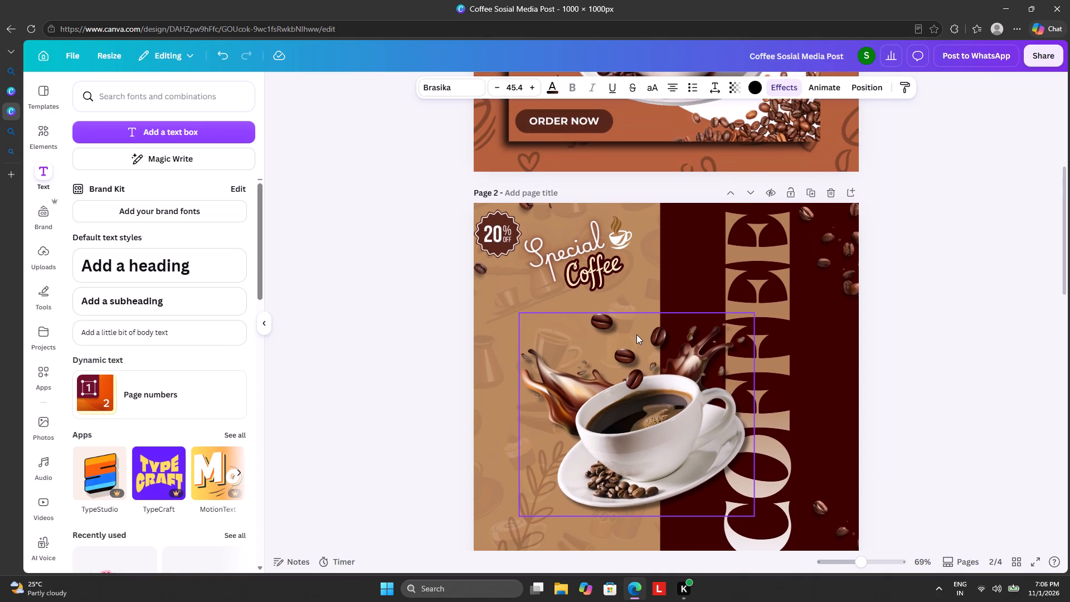
scroll(636, 334, down, 3)
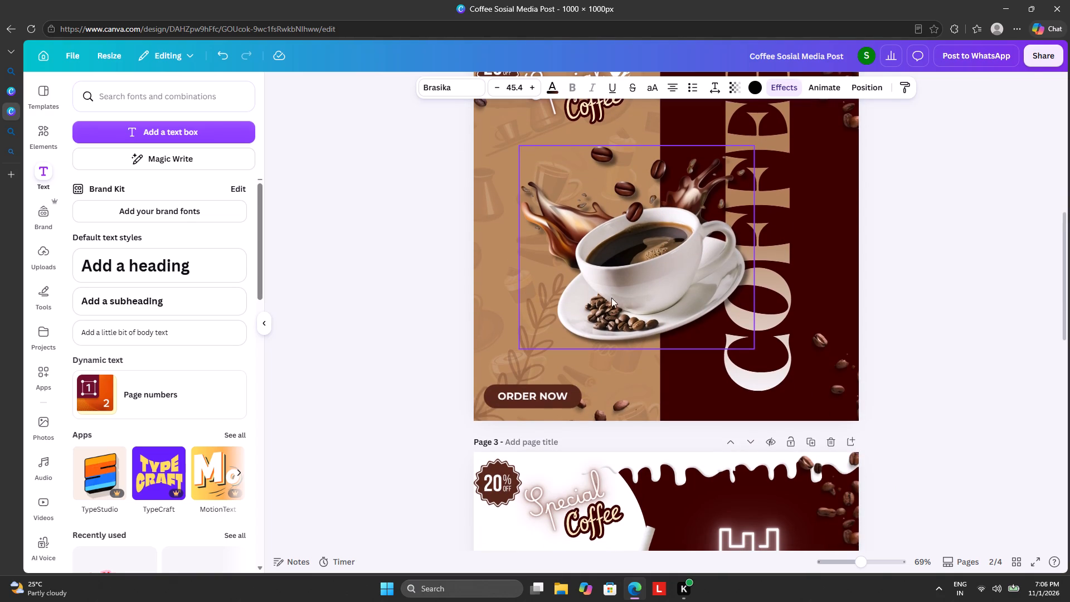
scroll(656, 182, up, 7)
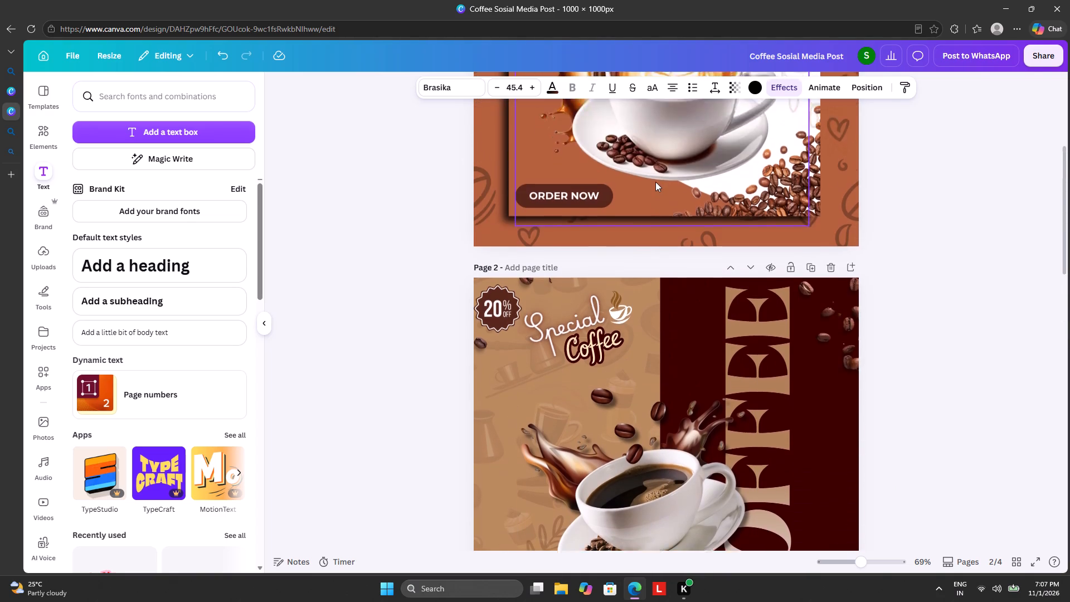
scroll(655, 182, down, 16)
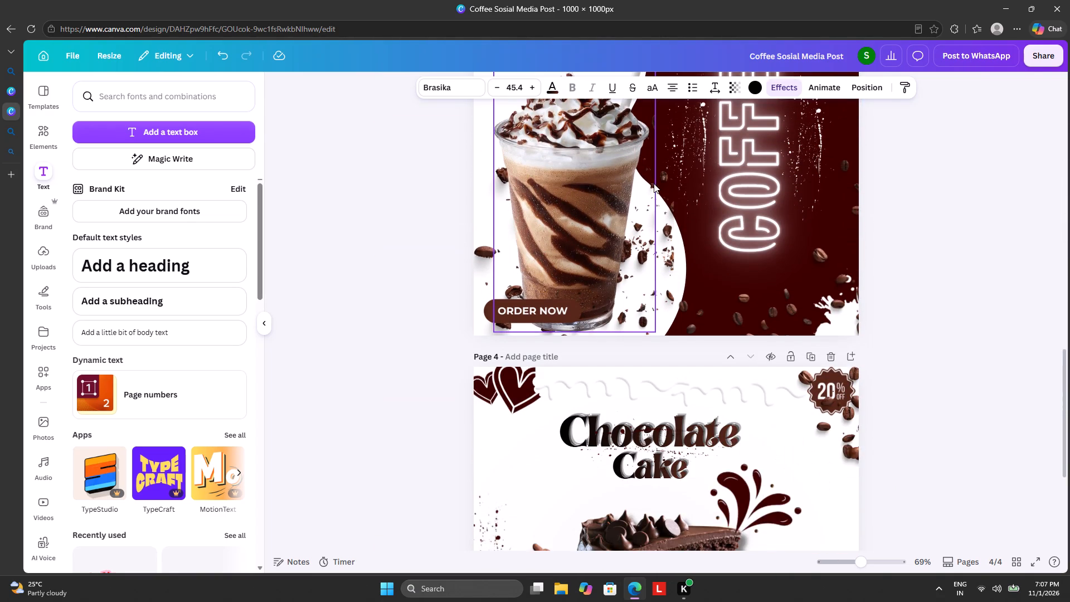
scroll(654, 184, up, 3)
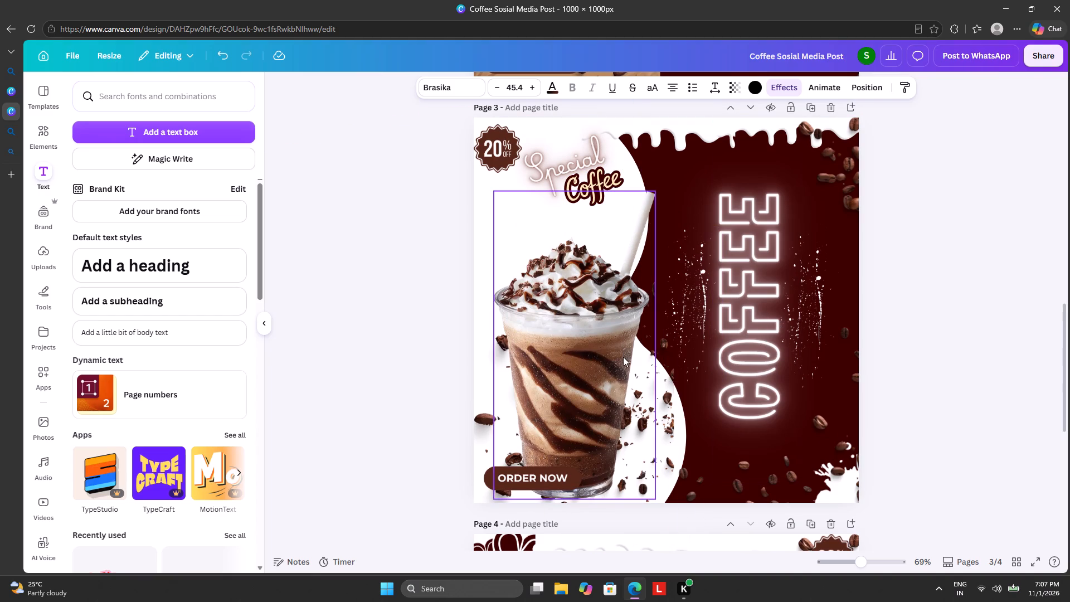
scroll(683, 217, down, 4)
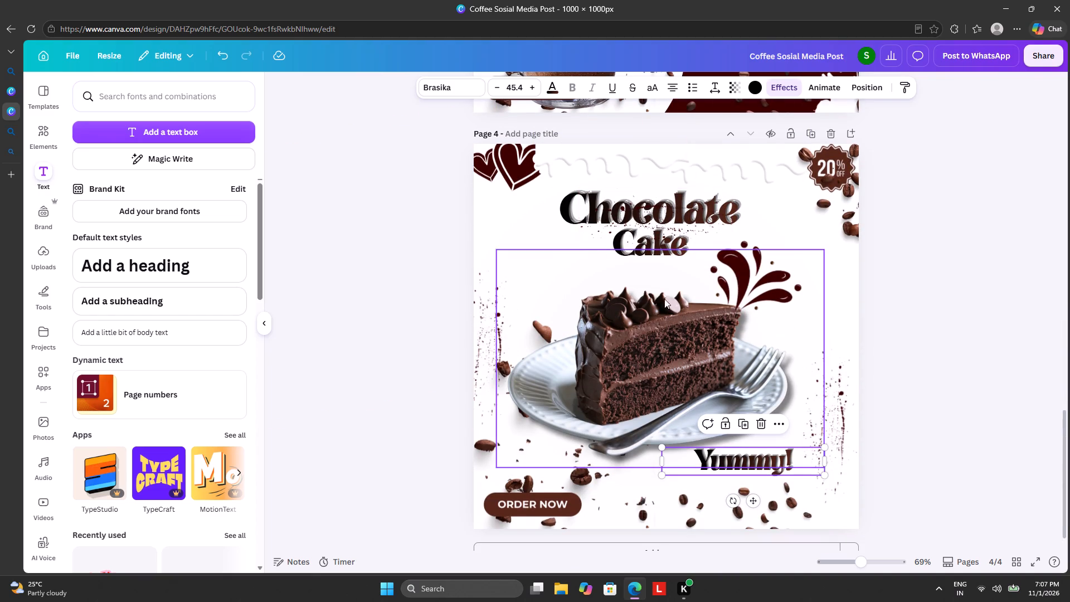
scroll(684, 266, down, 3)
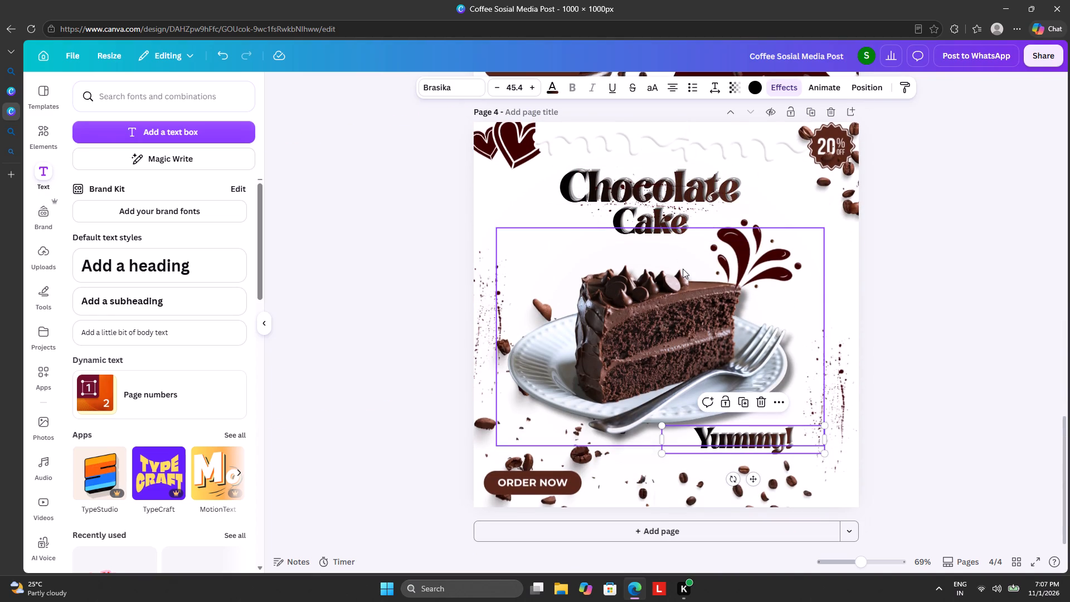
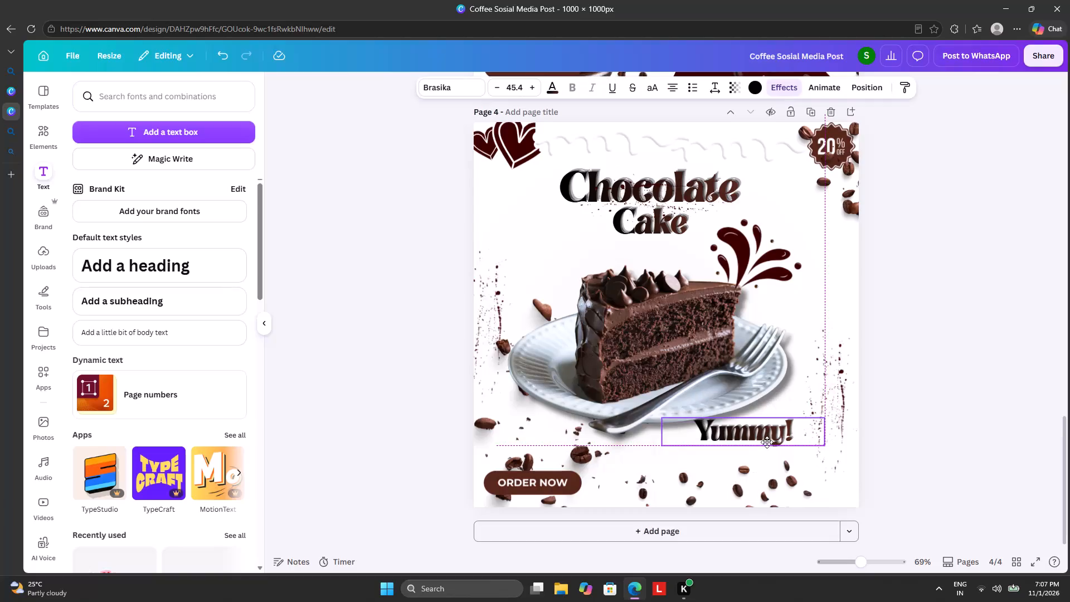
Return to page 1 of the finished design and copy its share link.
click(943, 335)
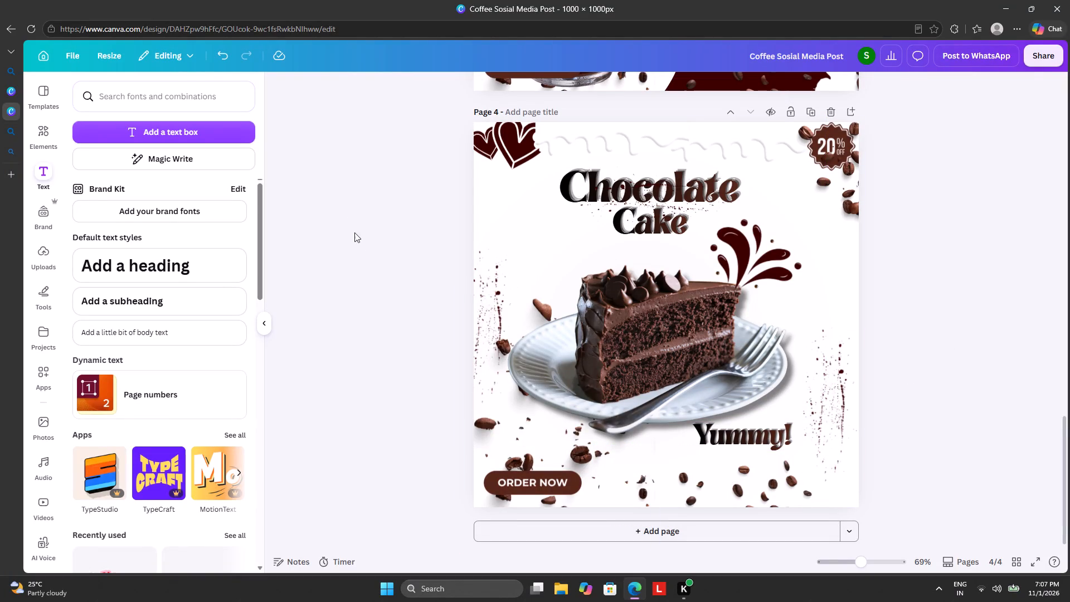
scroll(380, 300, up, 11)
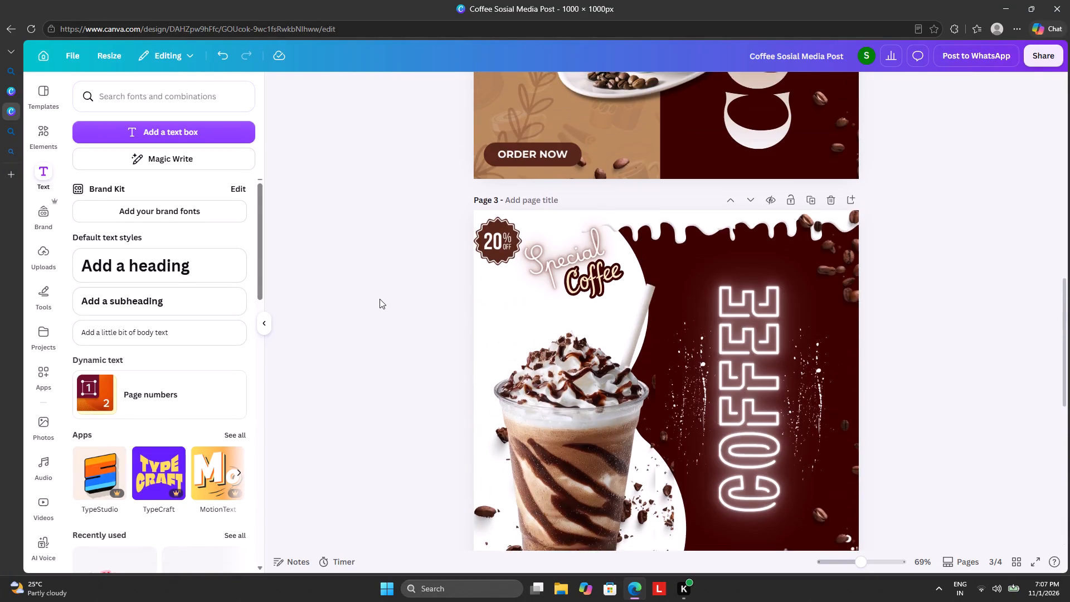
scroll(380, 299, up, 11)
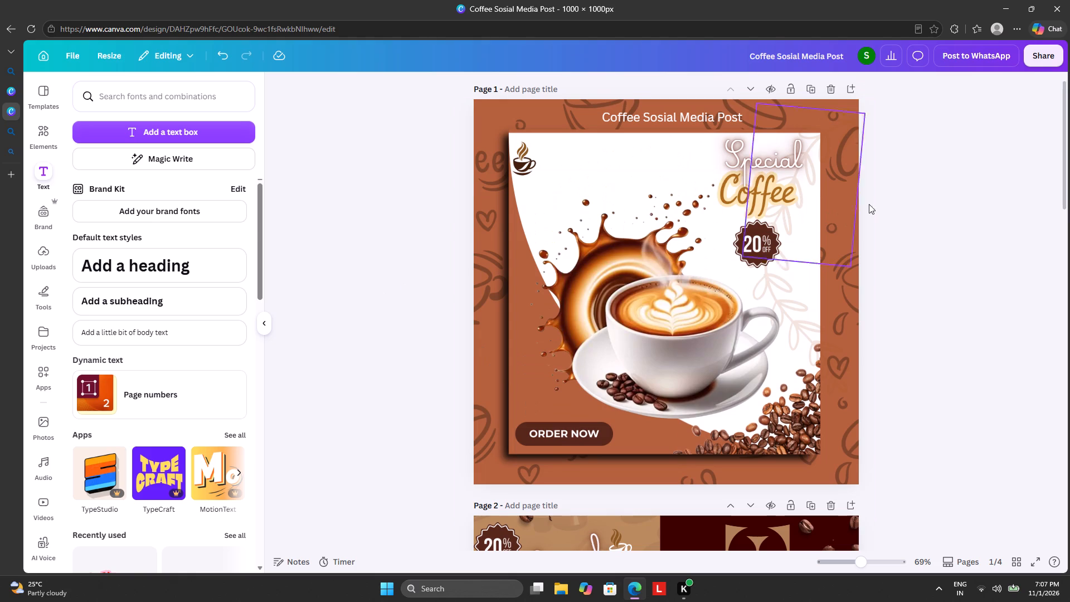
click(1039, 62)
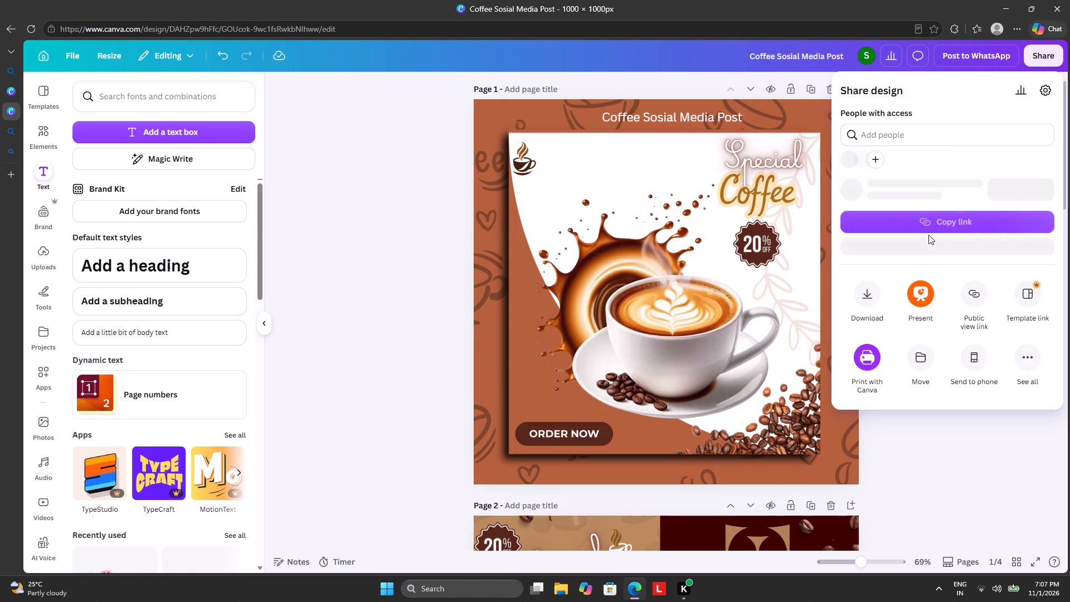
click(929, 225)
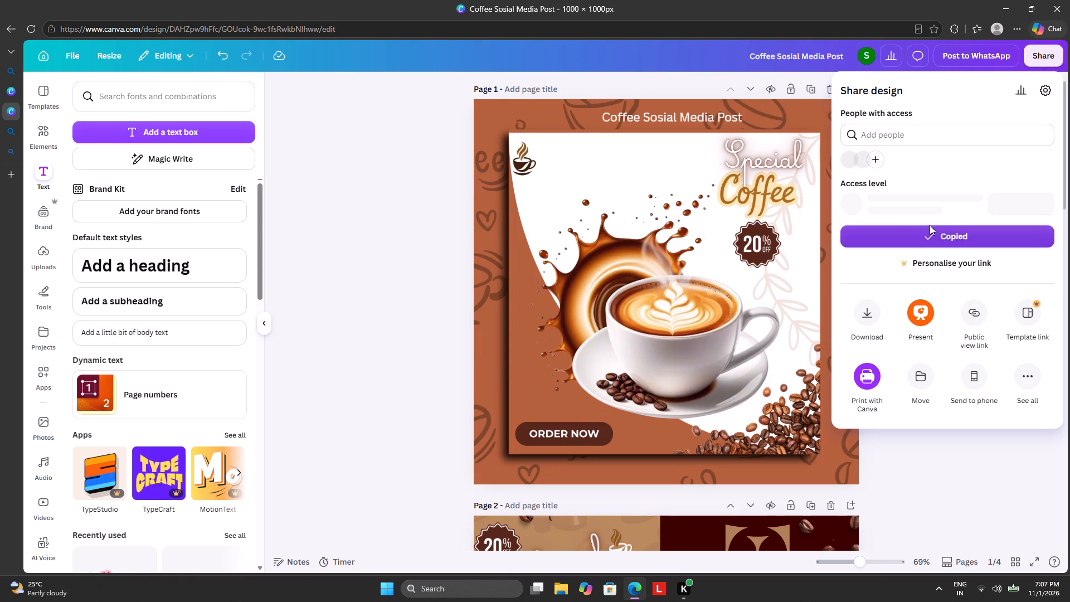
click(525, 391)
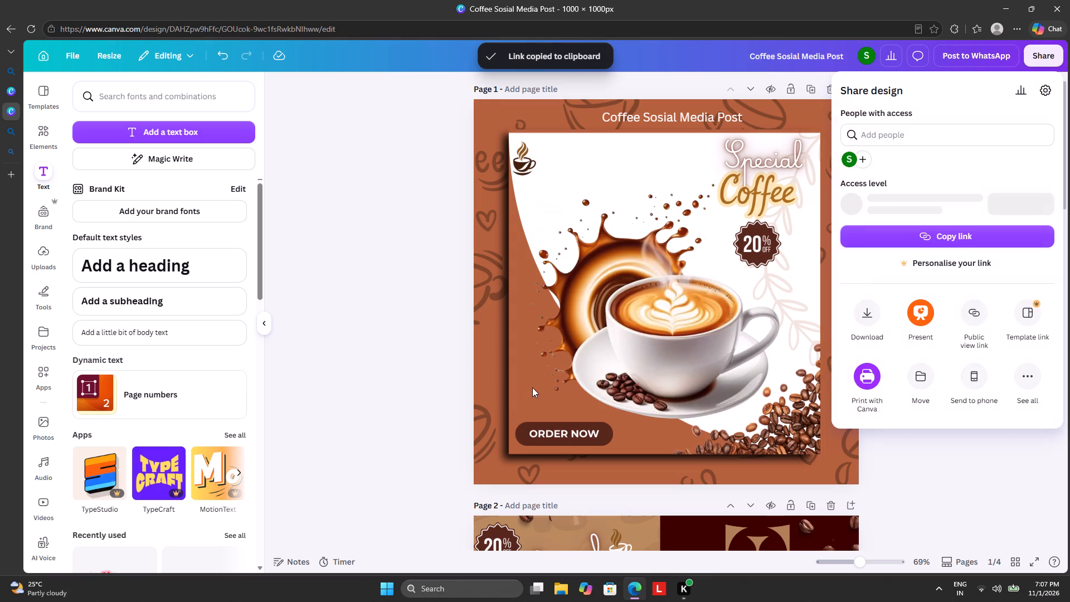
Set the design's access for anyone with the link to "Can edit" and copy the updated share link.
click(866, 312)
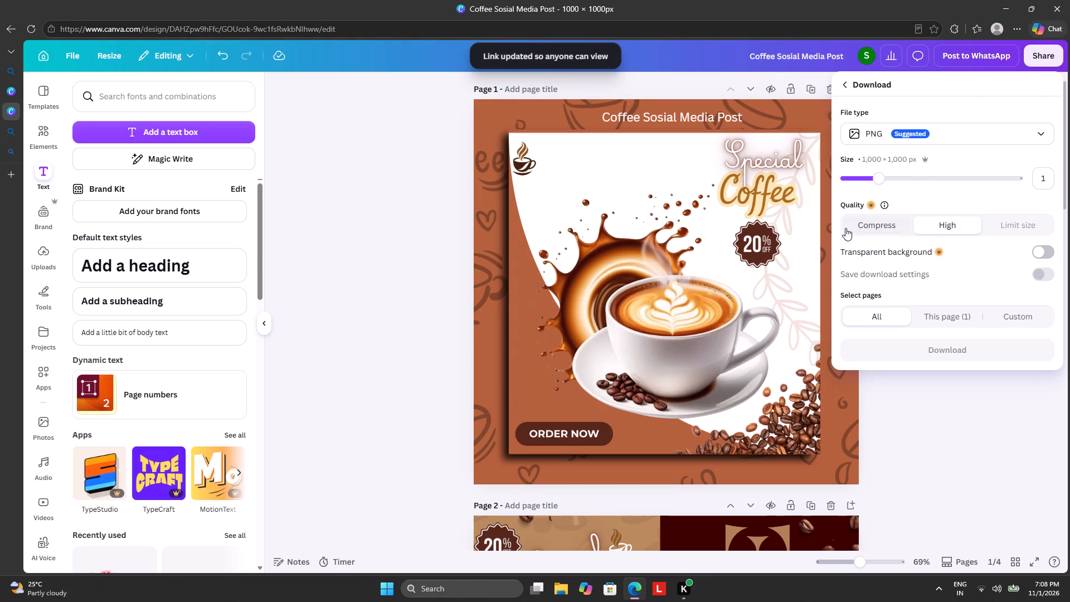
click(915, 417)
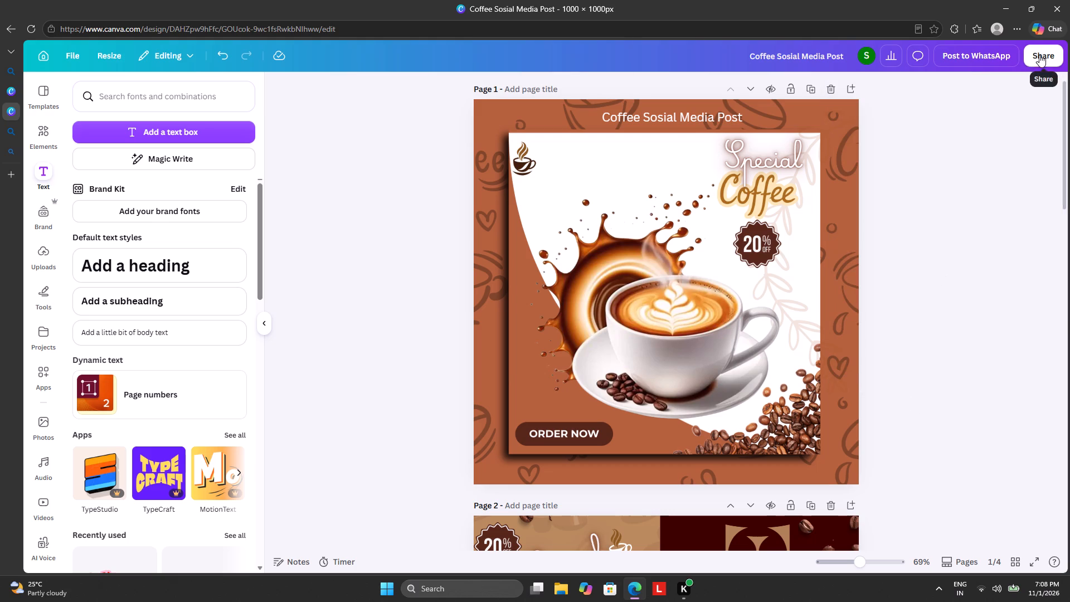
click(1039, 55)
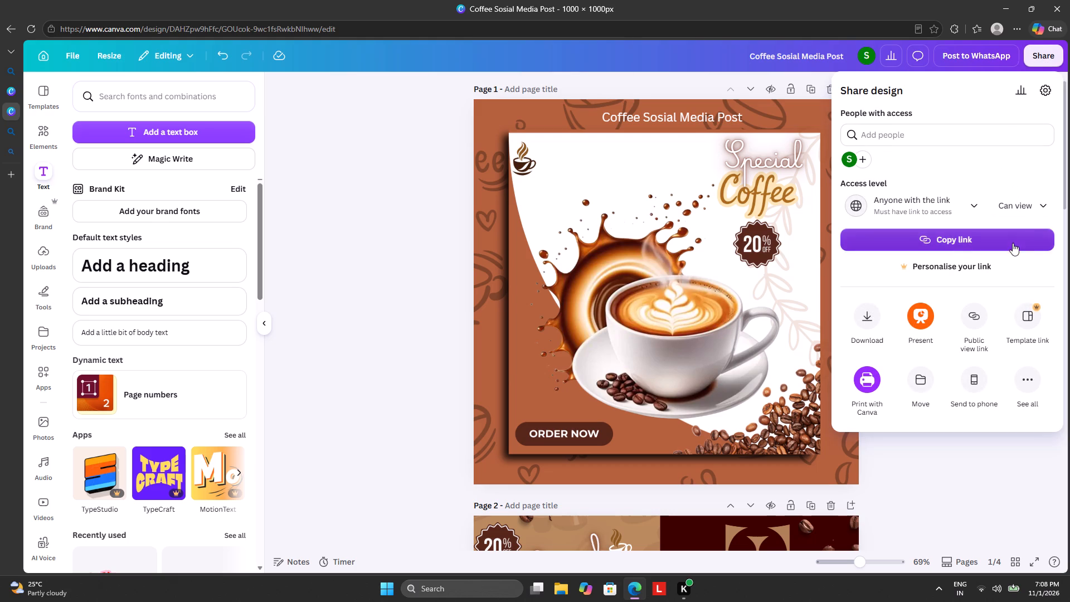
click(1049, 205)
click(1023, 233)
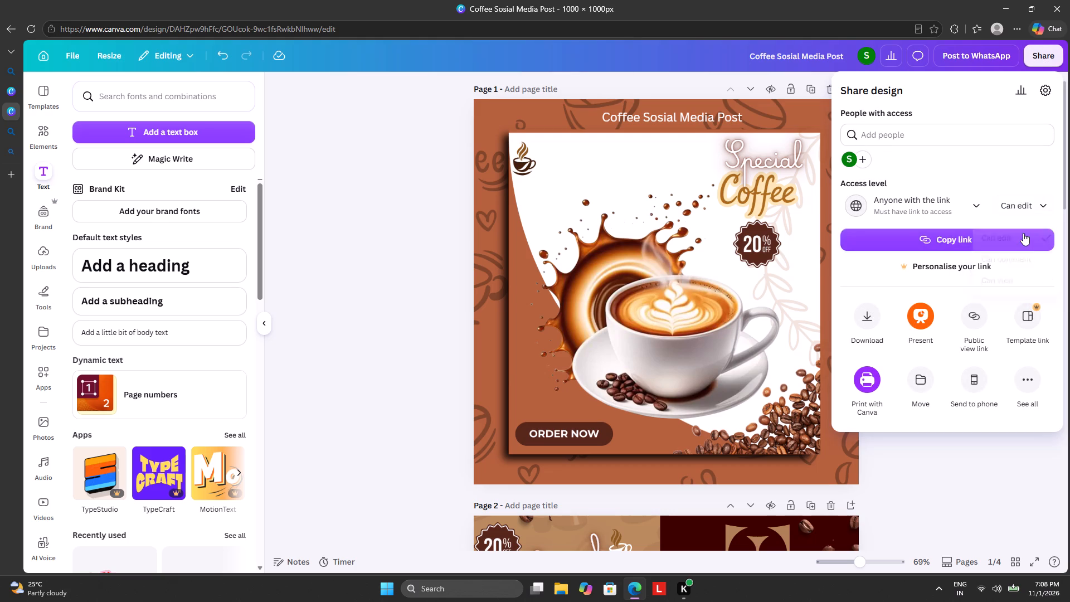
click(1023, 233)
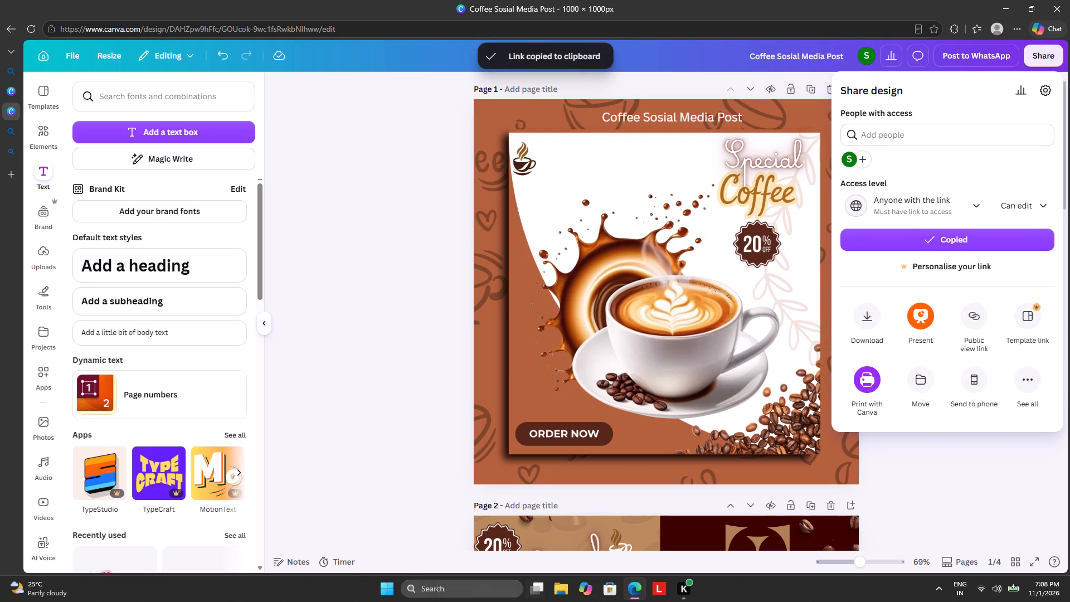
Launch the Unigram messaging app from the recent system searches.
click(433, 592)
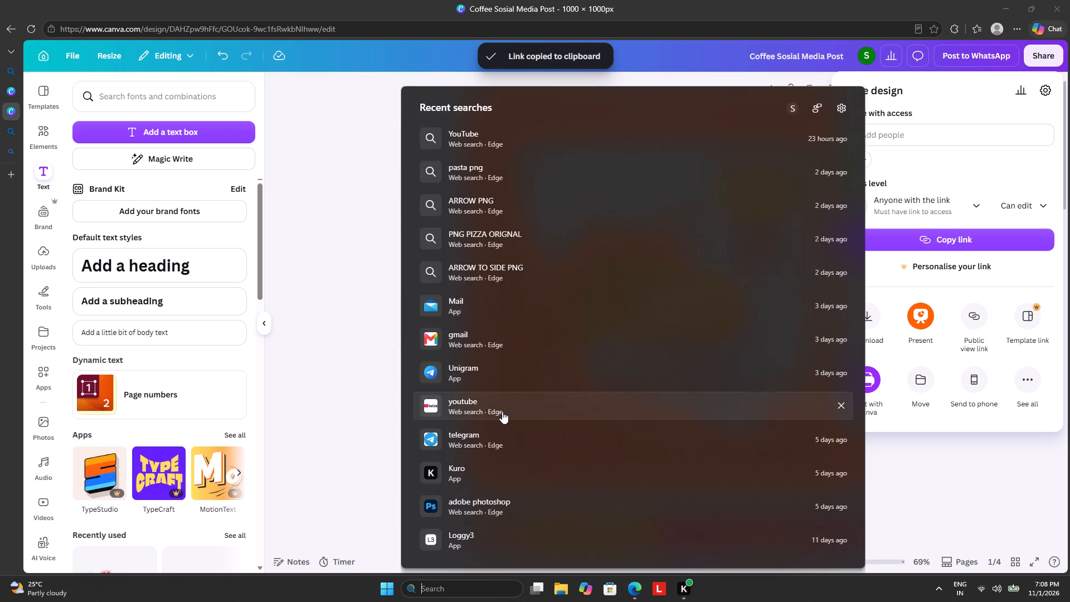
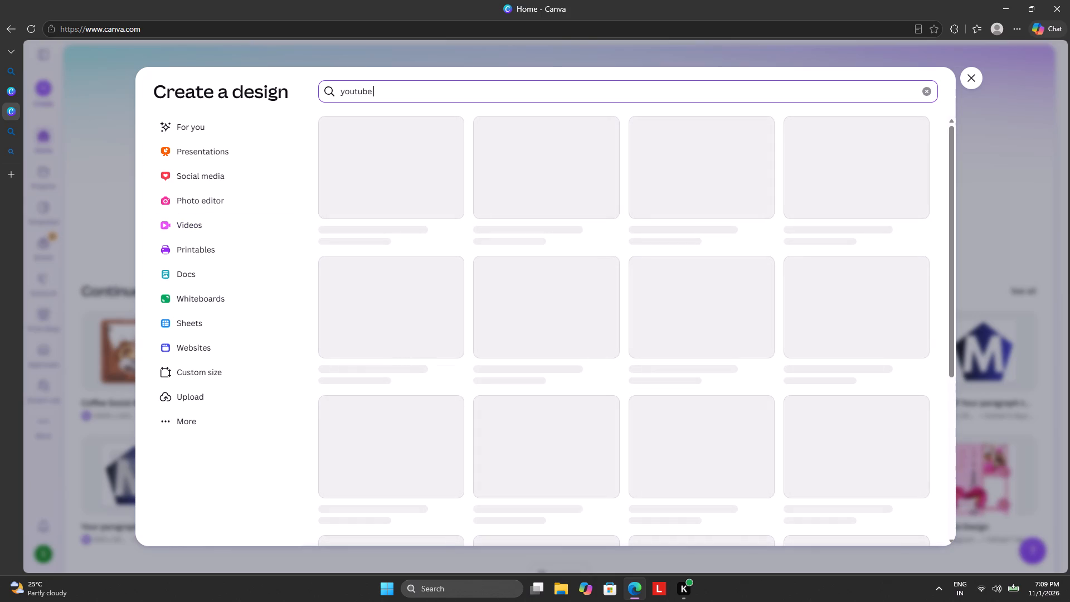
text(th)
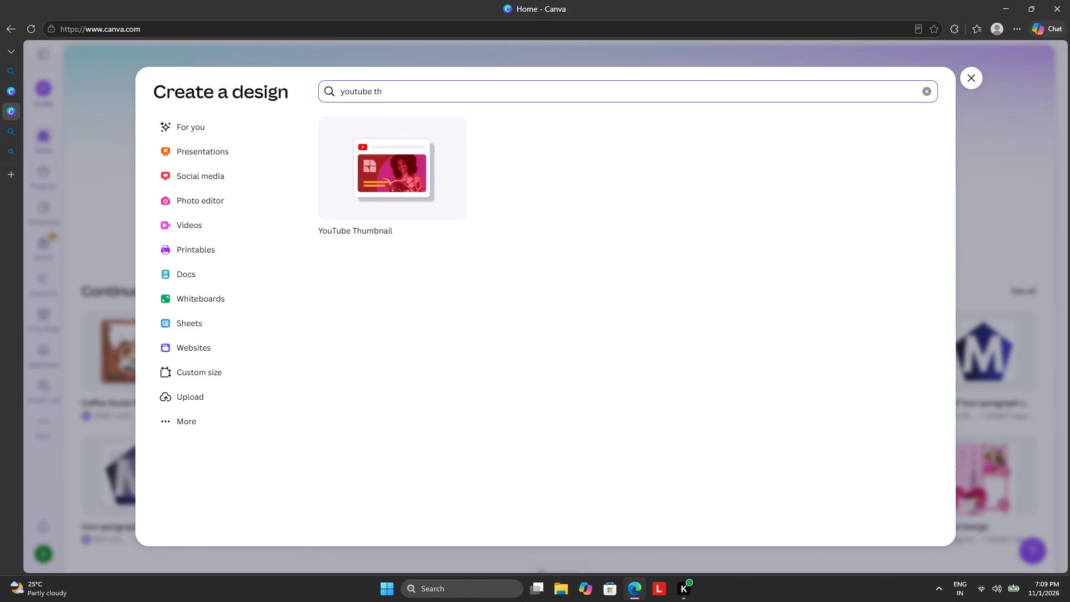
click(361, 164)
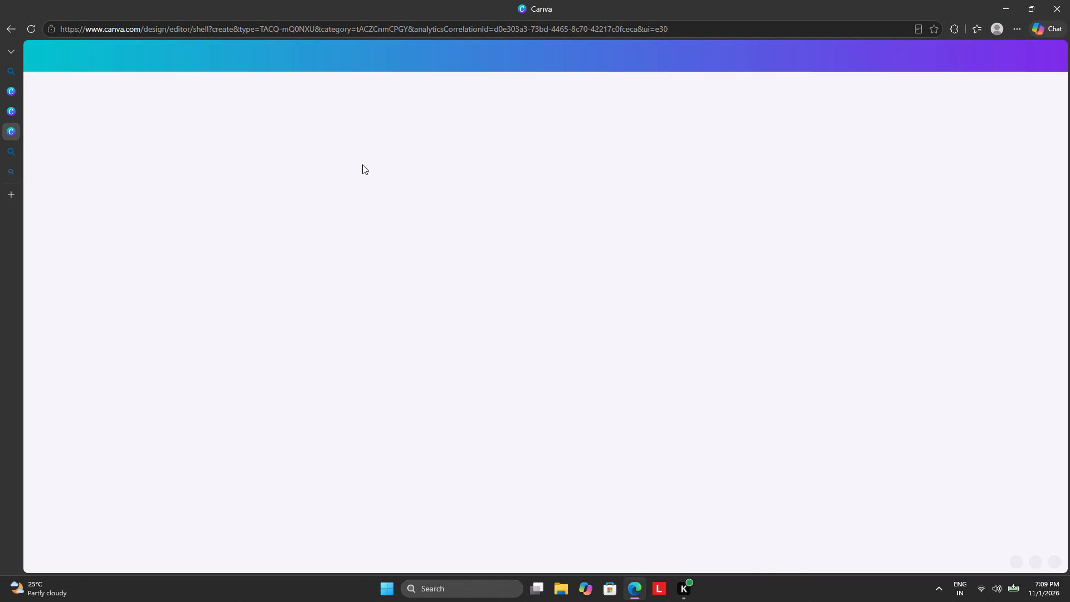
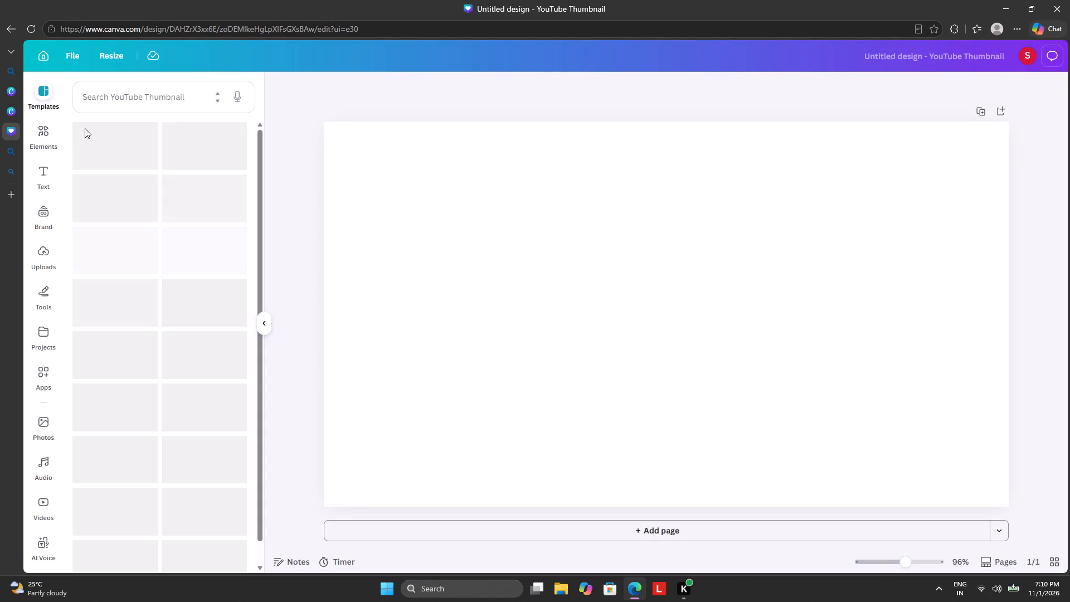
Fill the blank page background with the default purple-to-yellow gradient, using the 180° linear style.
click(356, 229)
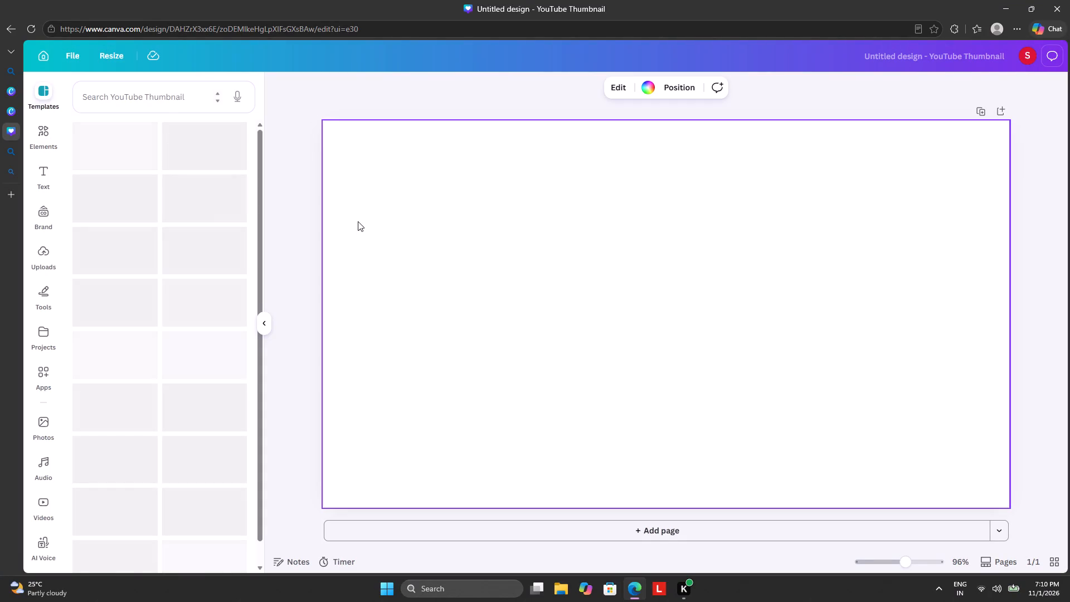
click(651, 89)
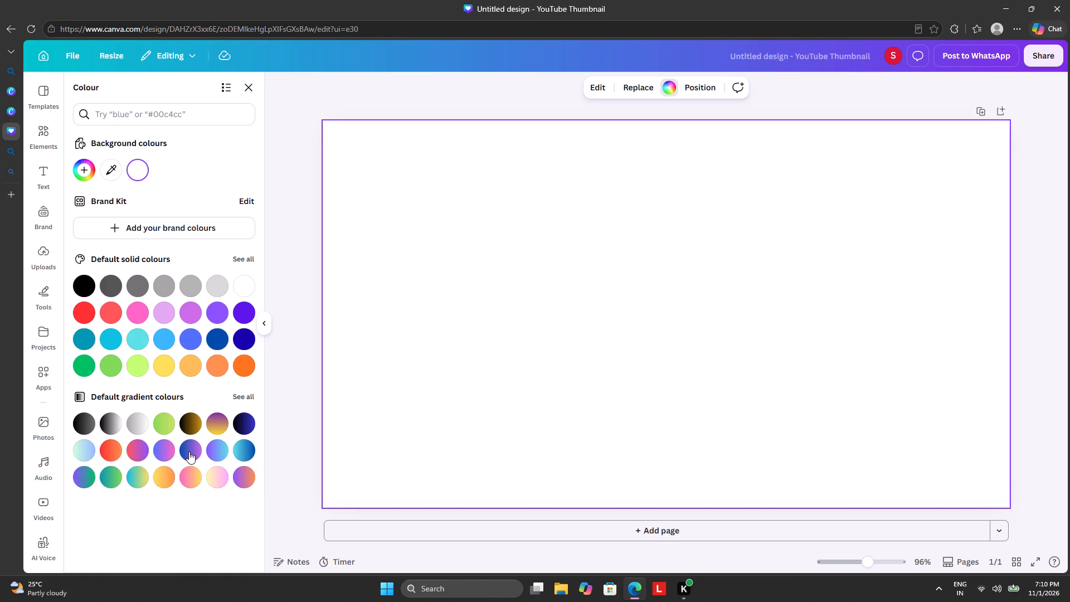
click(224, 423)
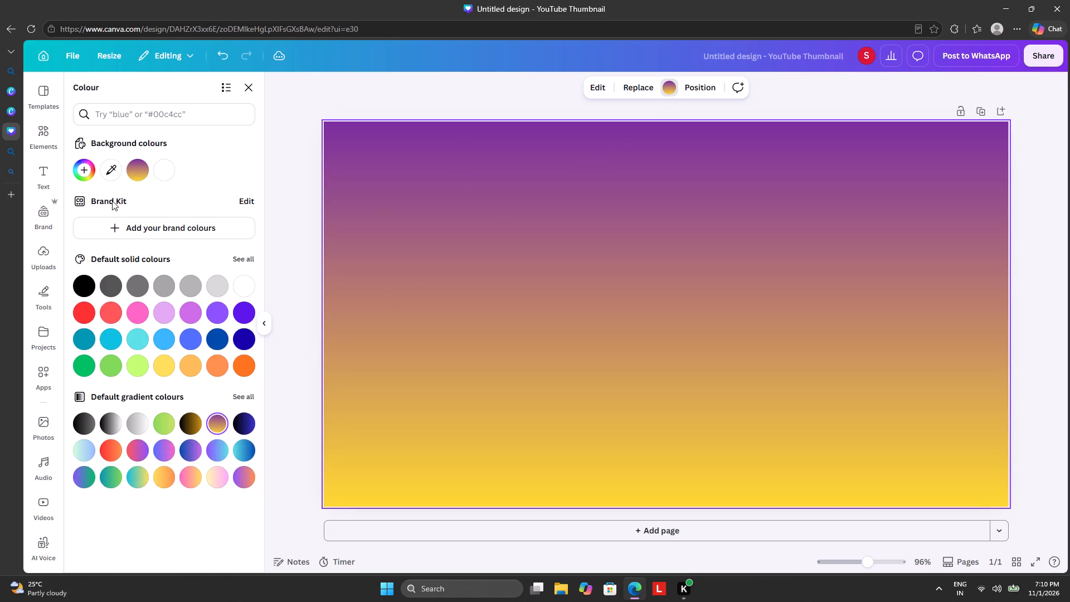
click(137, 176)
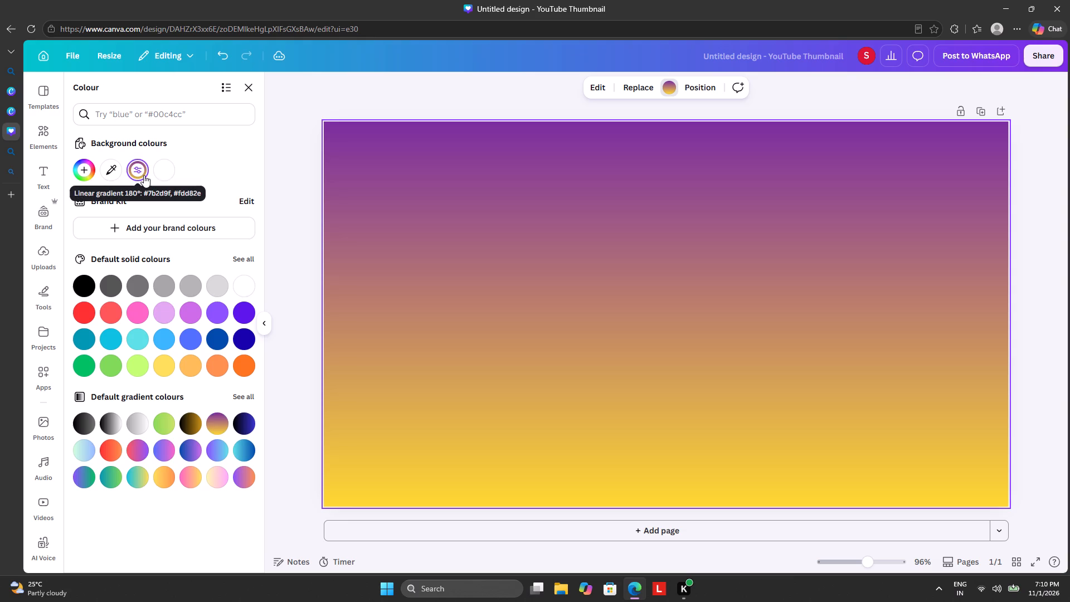
click(134, 168)
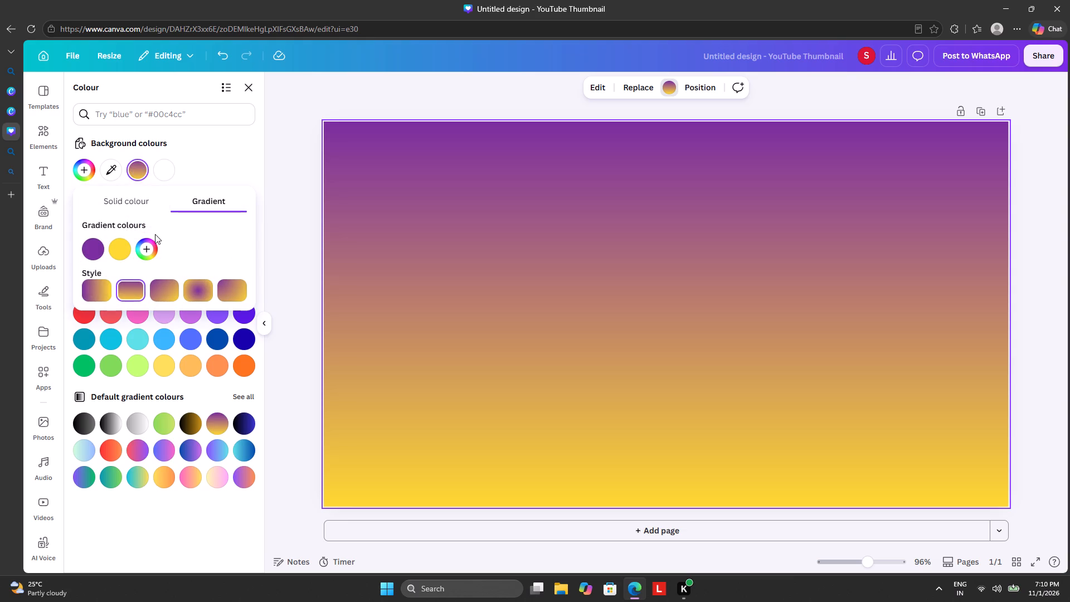
click(128, 287)
Change the background gradient's first colour from purple to dark red #6B0404 at 100% opacity.
click(90, 249)
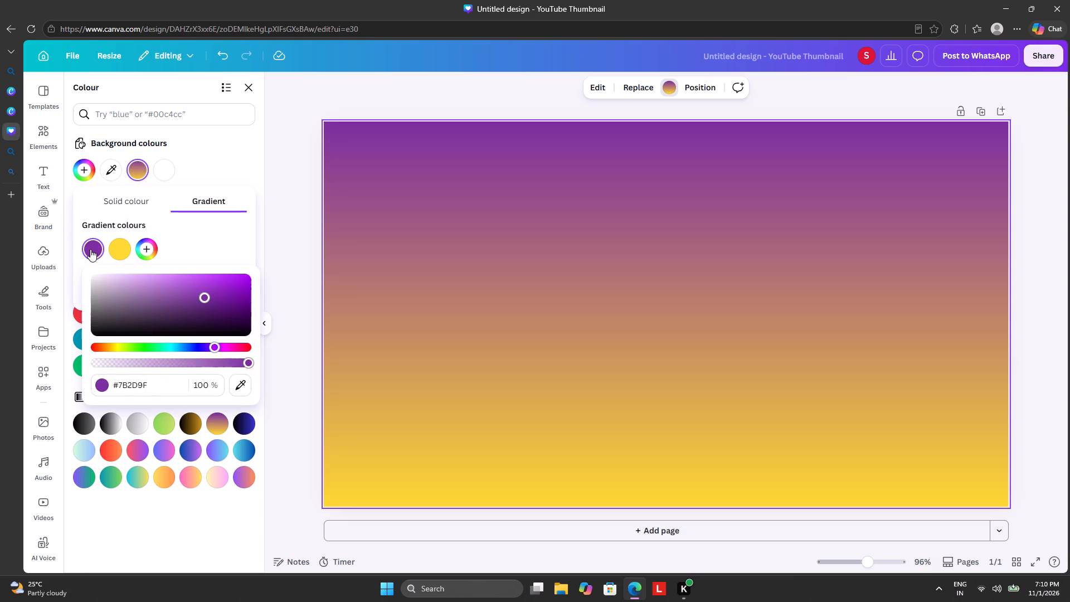
drag(203, 295, 262, 293)
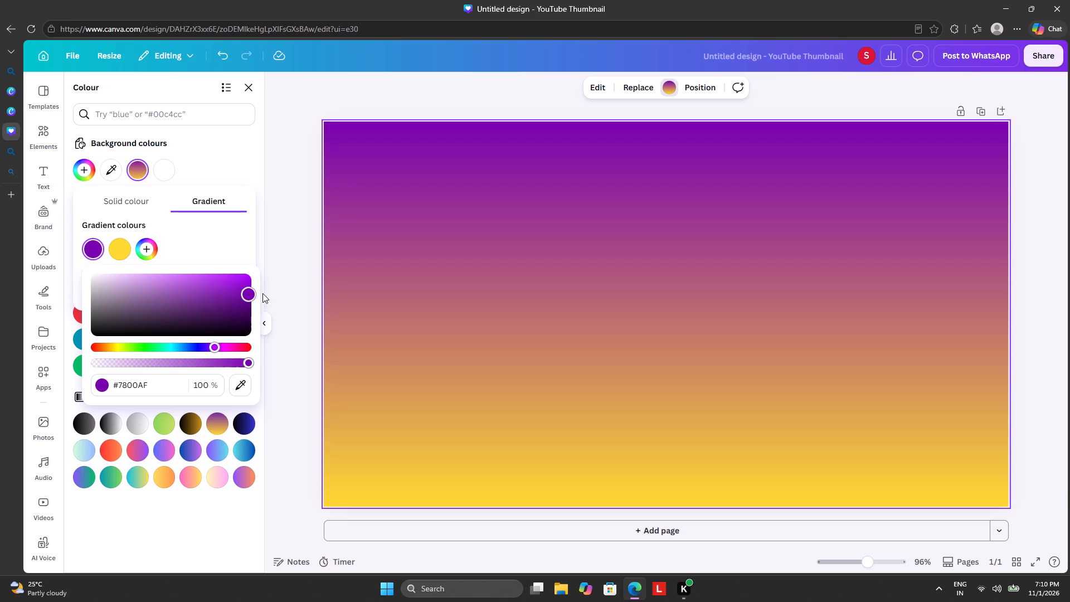
drag(262, 293, 145, 338)
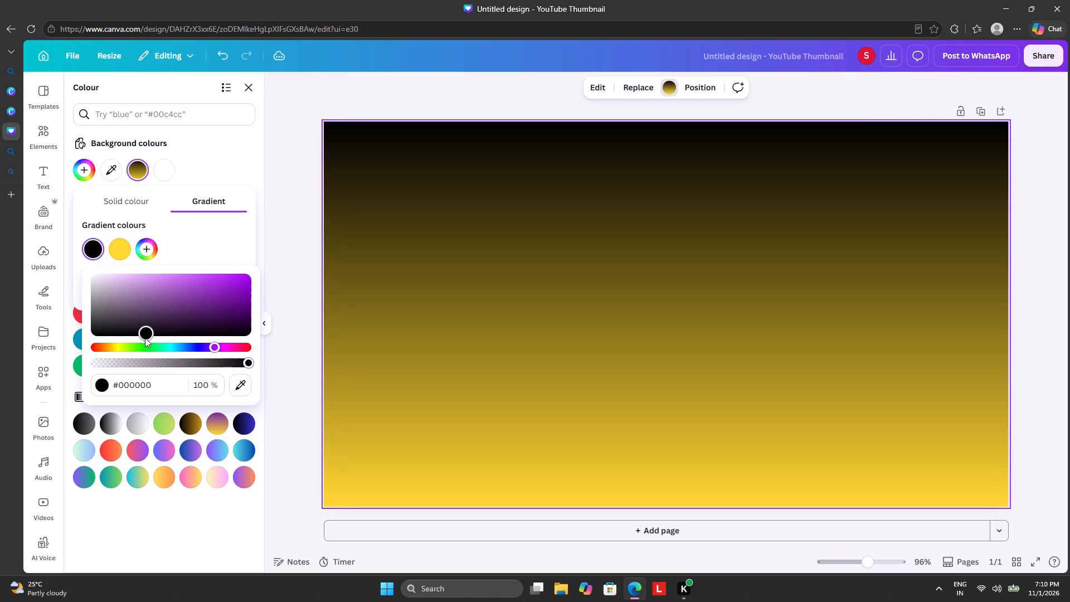
drag(145, 338, 167, 329)
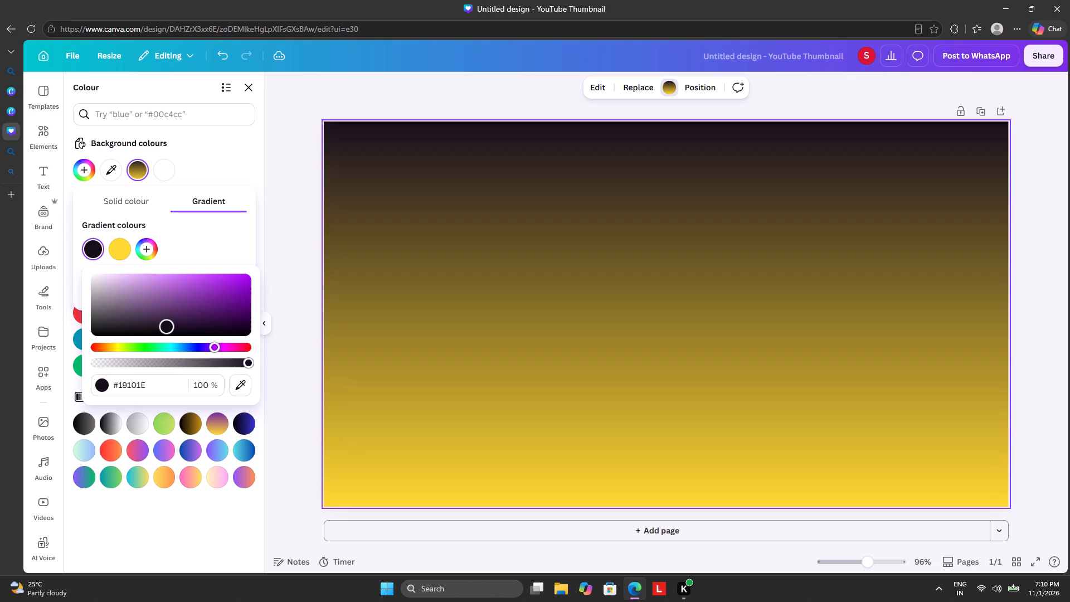
drag(167, 329, 179, 314)
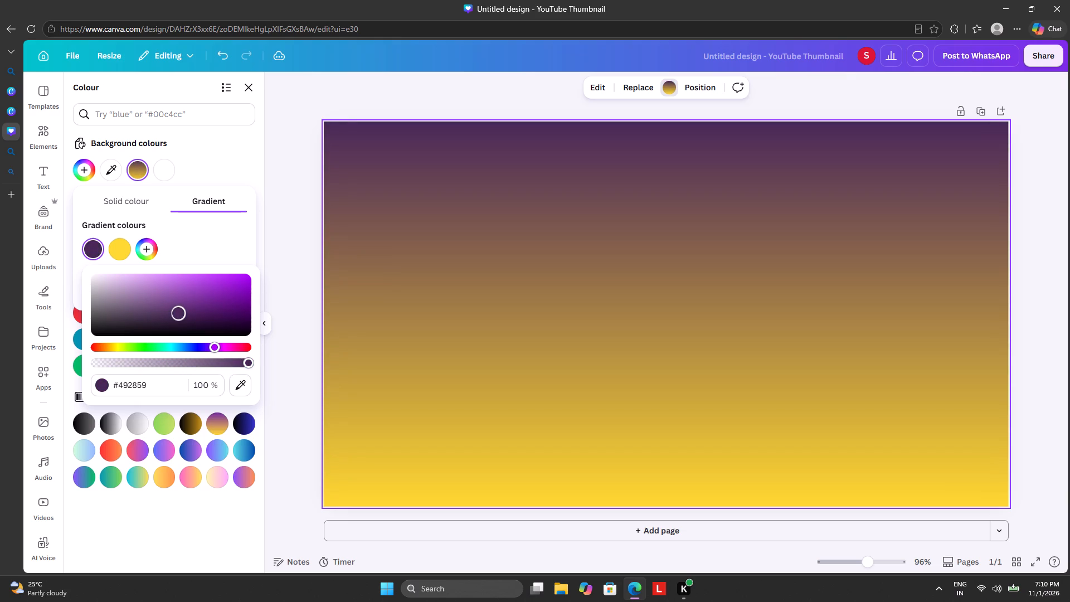
drag(179, 314, 246, 310)
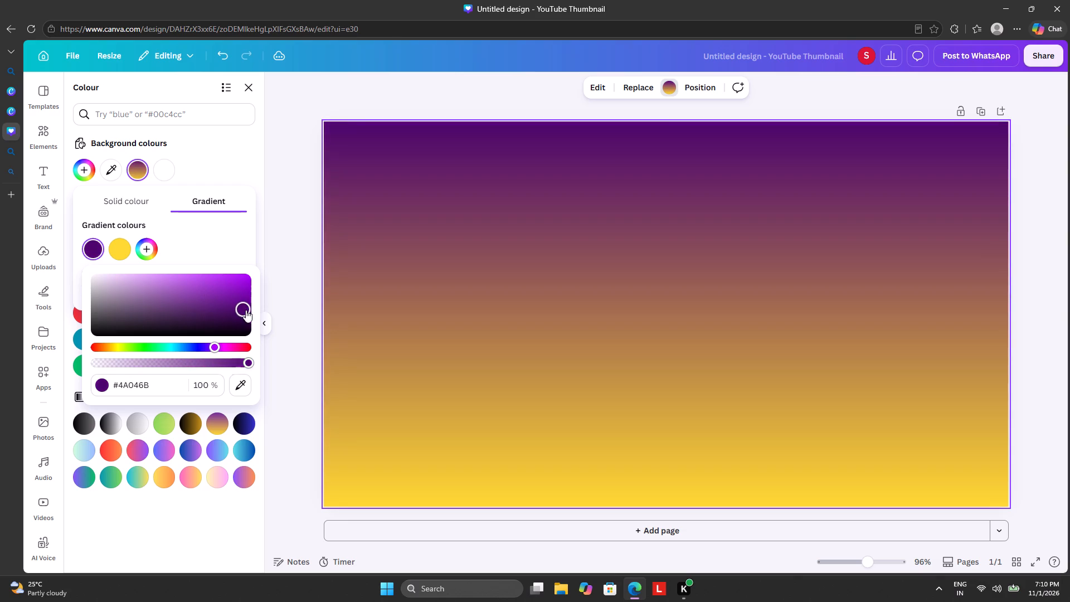
drag(249, 364, 198, 367)
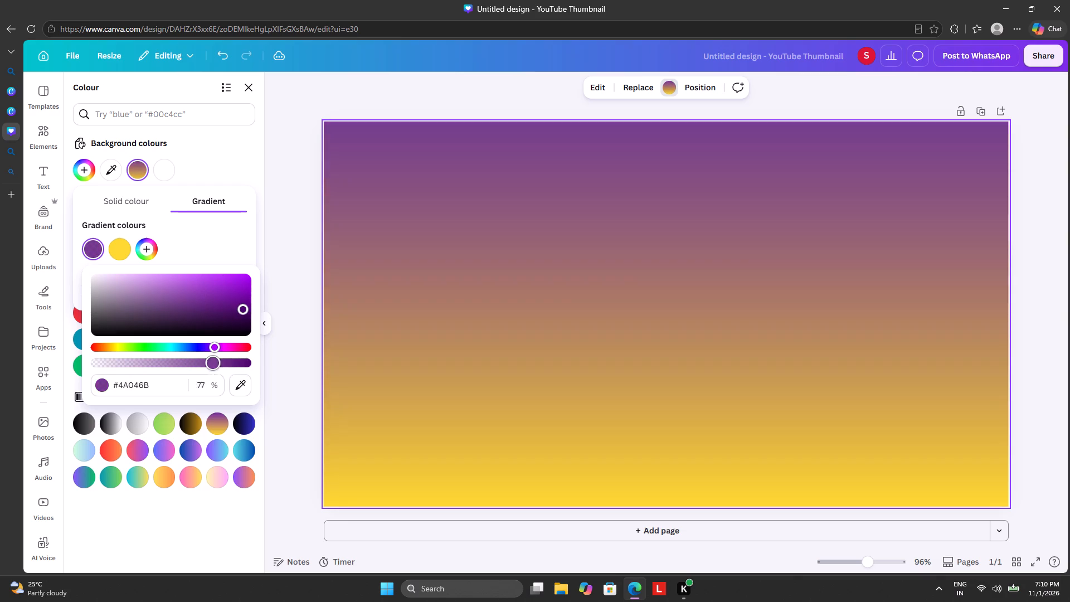
drag(198, 367, 257, 370)
drag(217, 343, 231, 348)
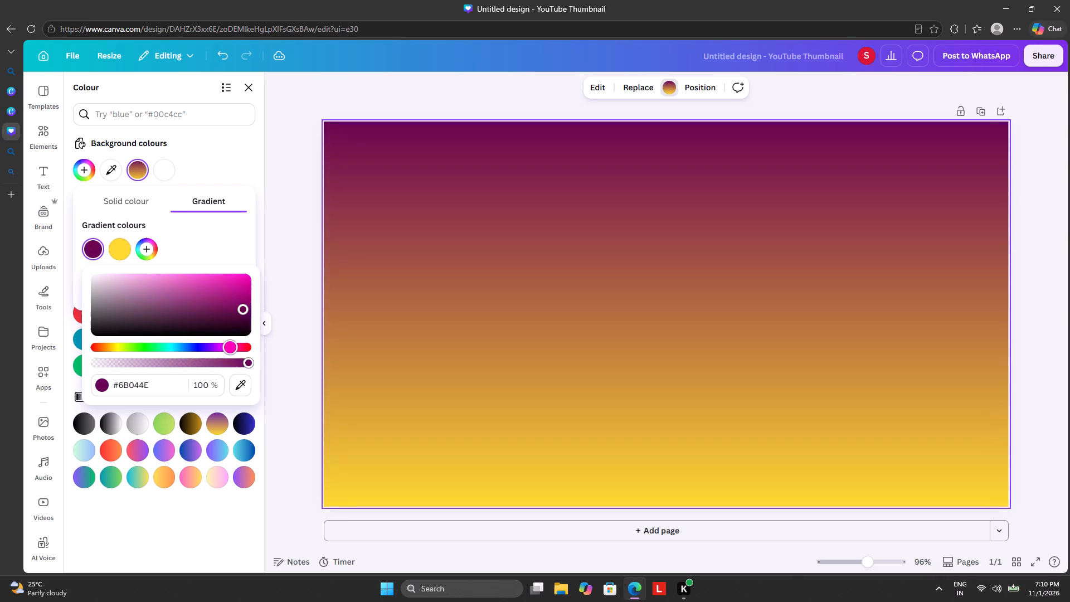
drag(231, 348, 132, 362)
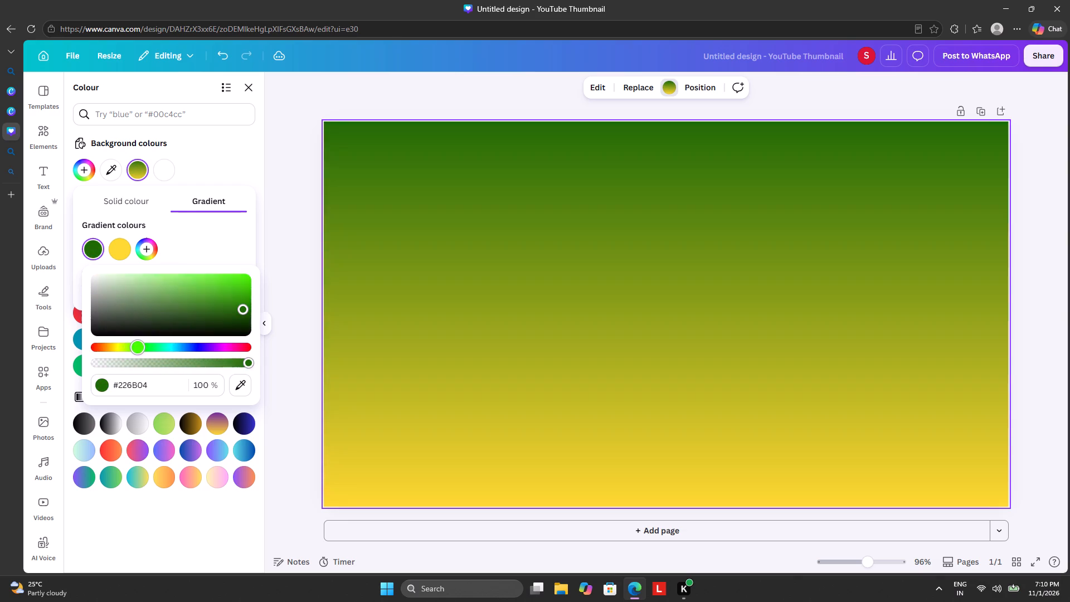
drag(132, 362, 90, 368)
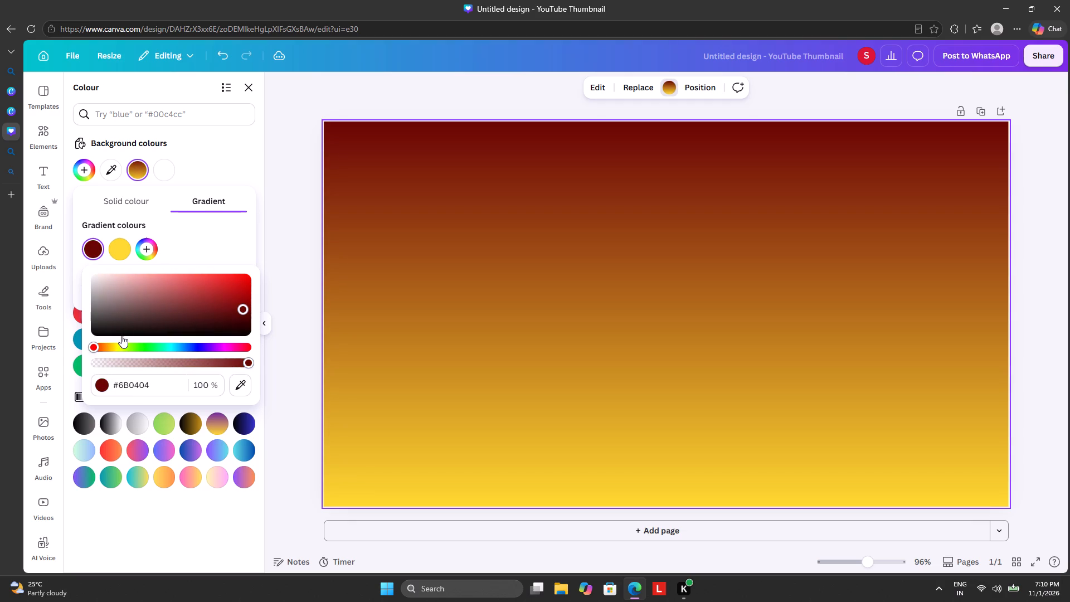
Change the background gradient's second colour from yellow to very dark purple #20092B.
click(120, 250)
drag(145, 347, 202, 378)
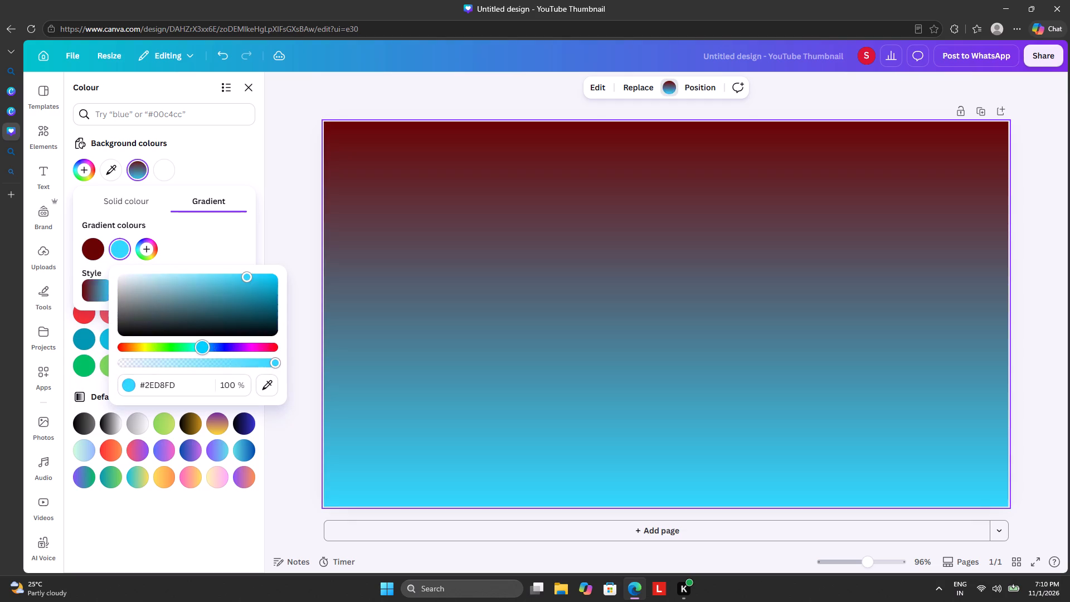
drag(202, 378, 225, 386)
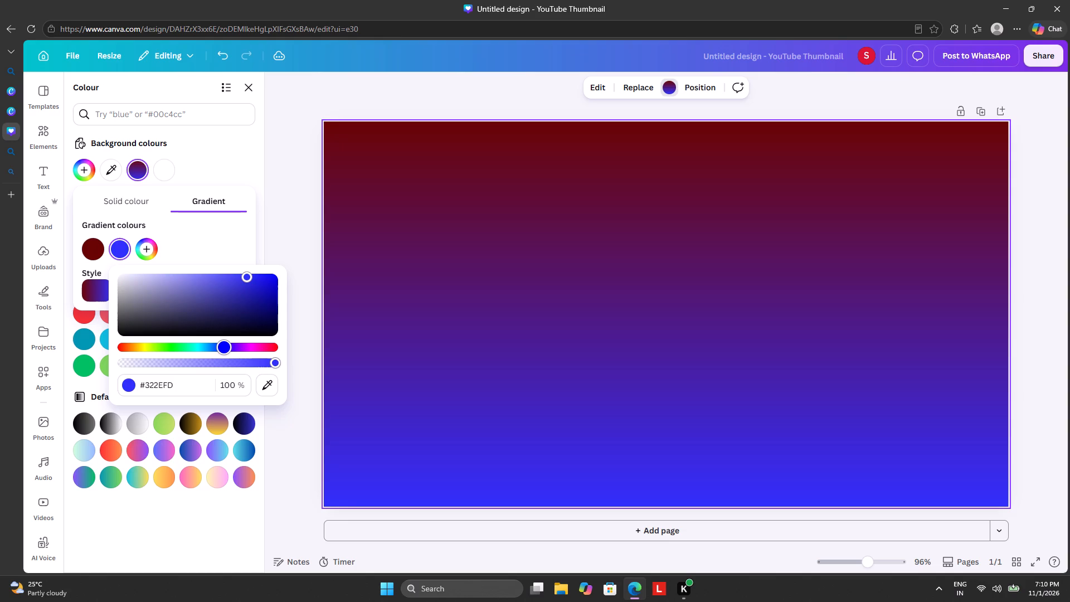
drag(225, 386, 239, 361)
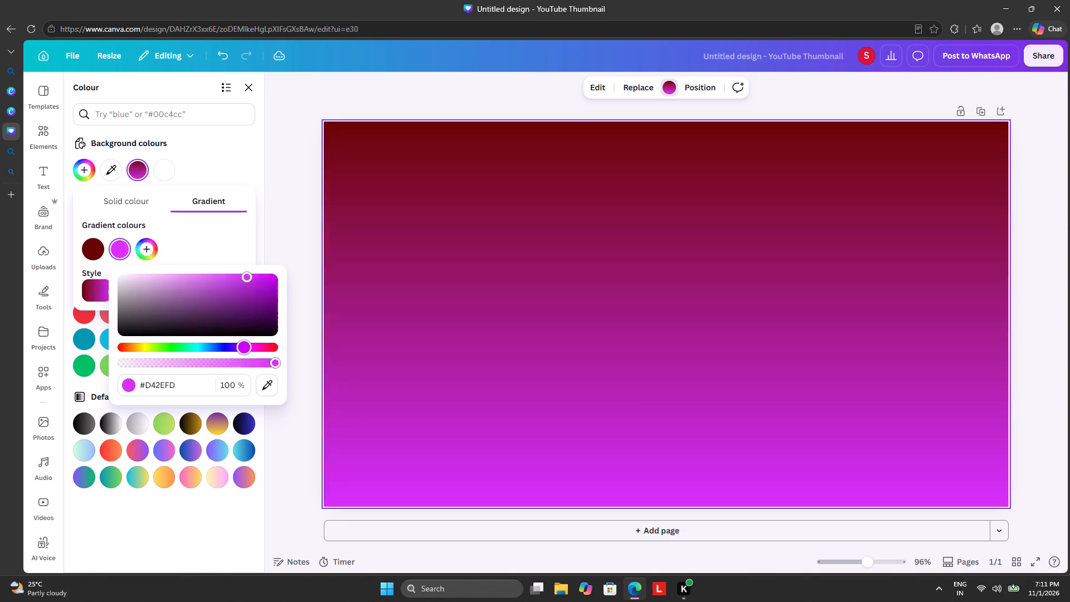
drag(239, 361, 217, 332)
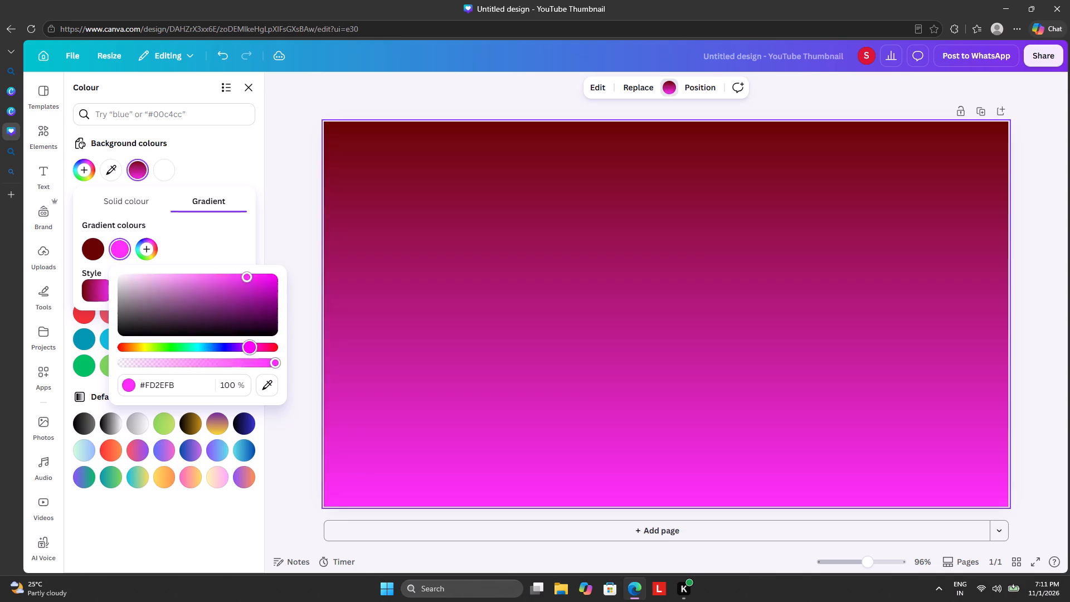
drag(217, 332, 242, 330)
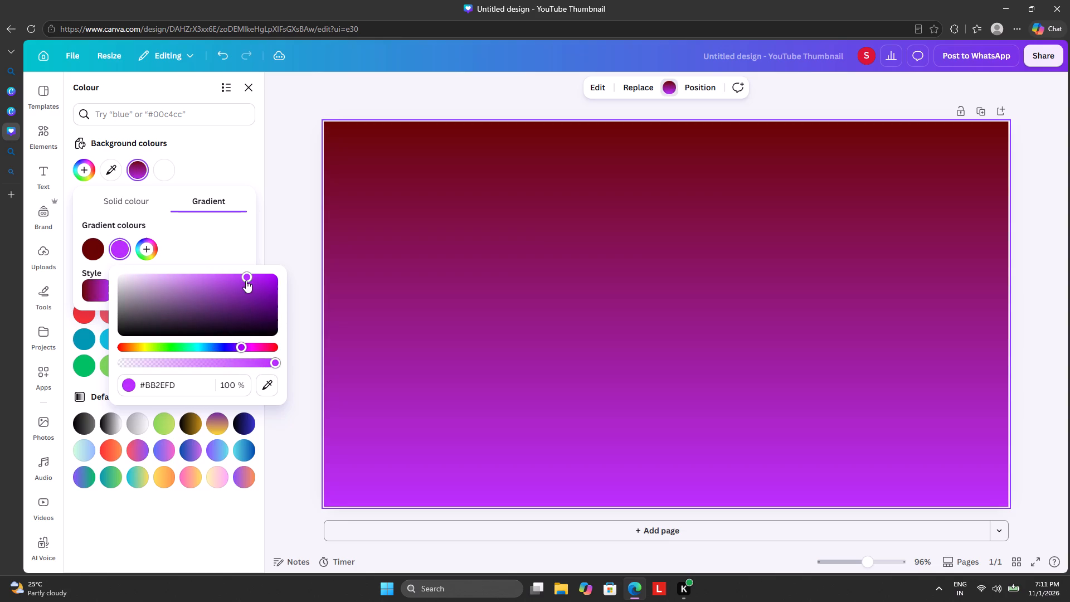
drag(246, 279, 246, 324)
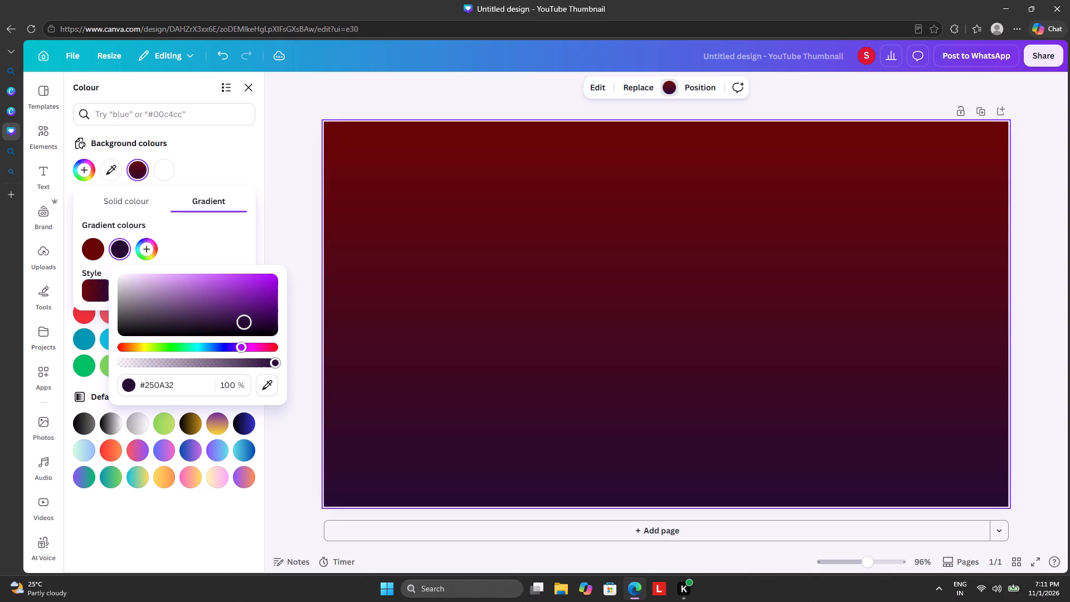
drag(246, 324, 246, 326)
Reopen the background gradient's dark red first colour for editing.
click(85, 255)
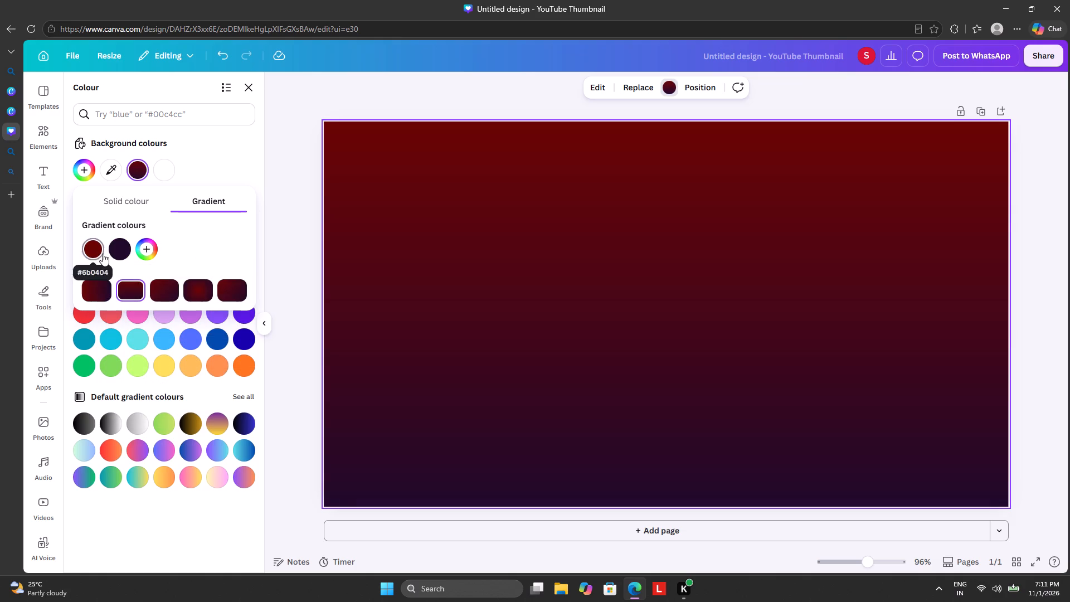
click(96, 255)
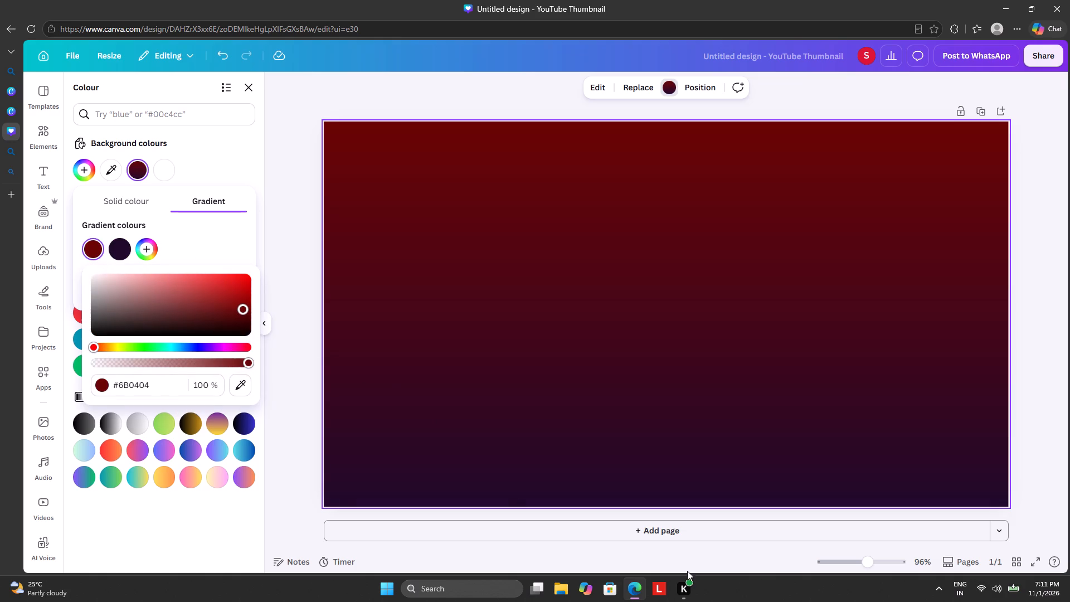
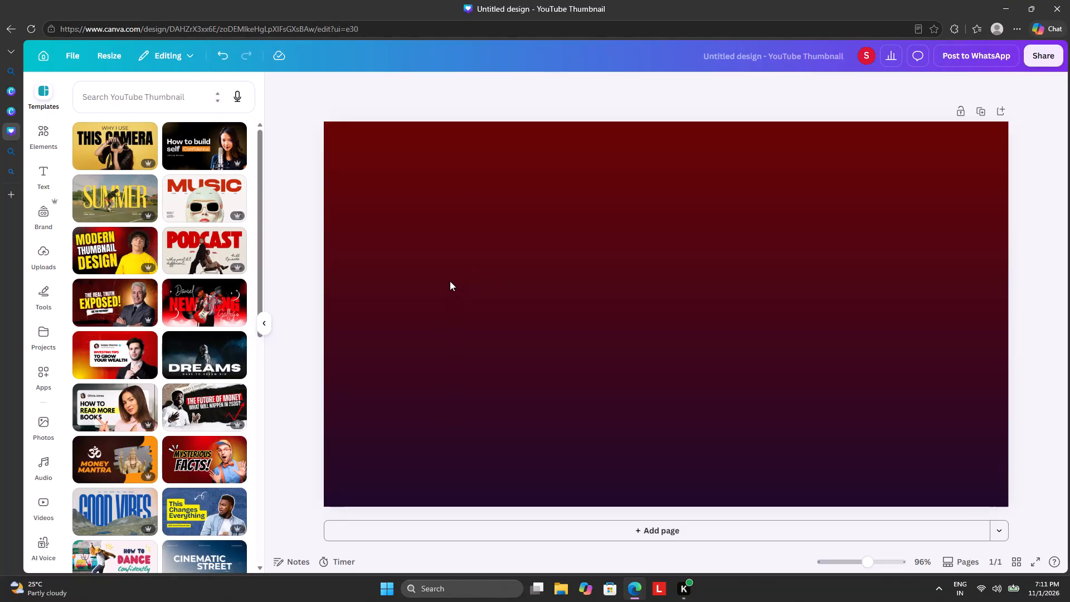
Apply the Yellow and Black Why I Use This Camera template to the page.
click(111, 151)
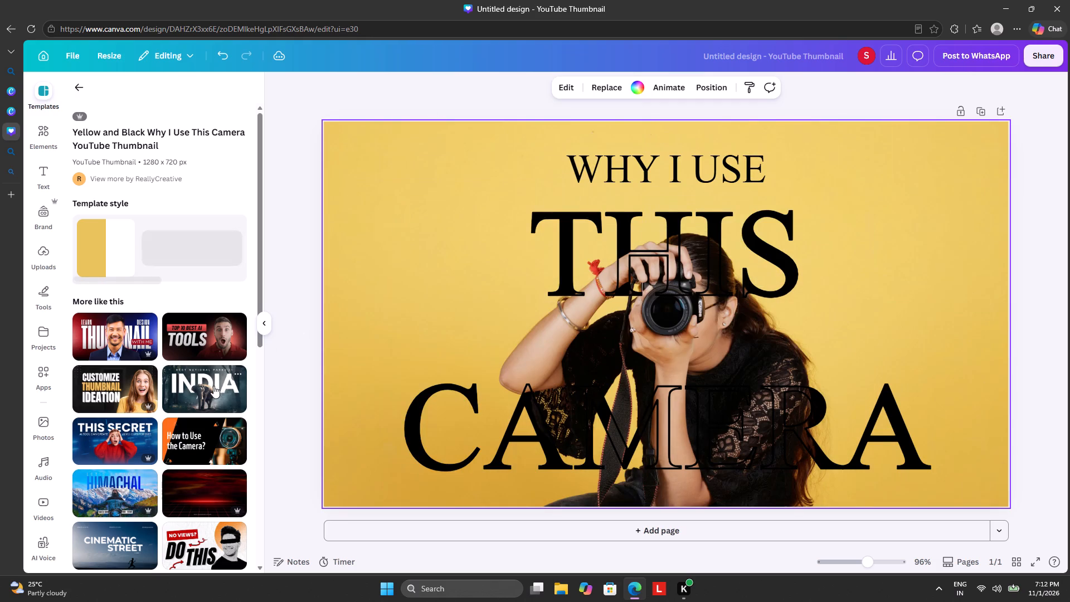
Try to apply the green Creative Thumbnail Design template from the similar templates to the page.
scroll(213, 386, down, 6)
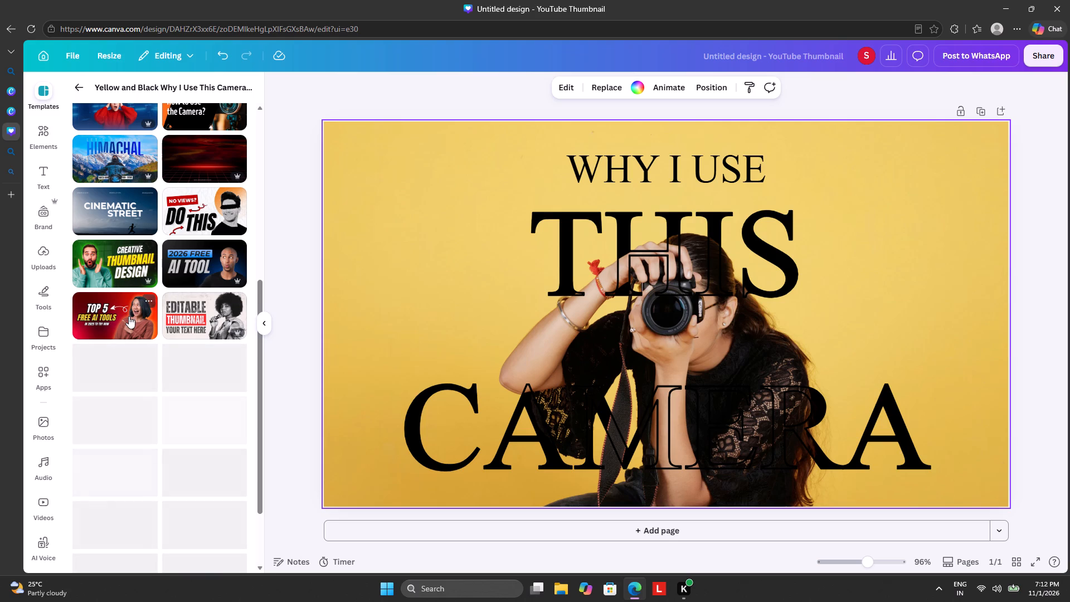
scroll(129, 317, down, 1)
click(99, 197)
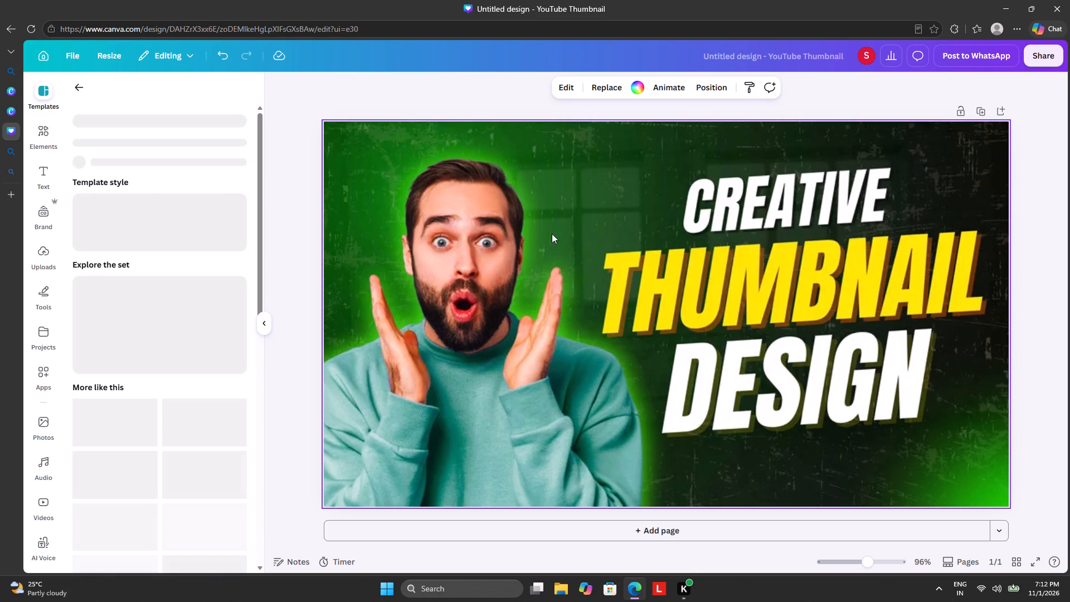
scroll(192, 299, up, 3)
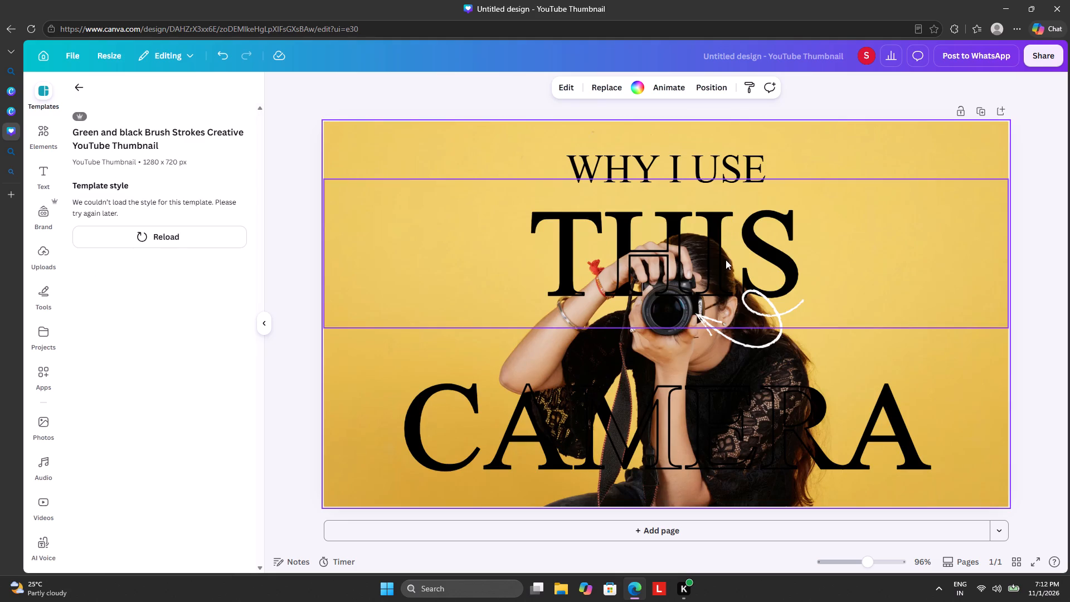
Delete the template's title text: the outlined and solid THIS CAMERA layers and the WHY I USE line.
drag(726, 268, 675, 263)
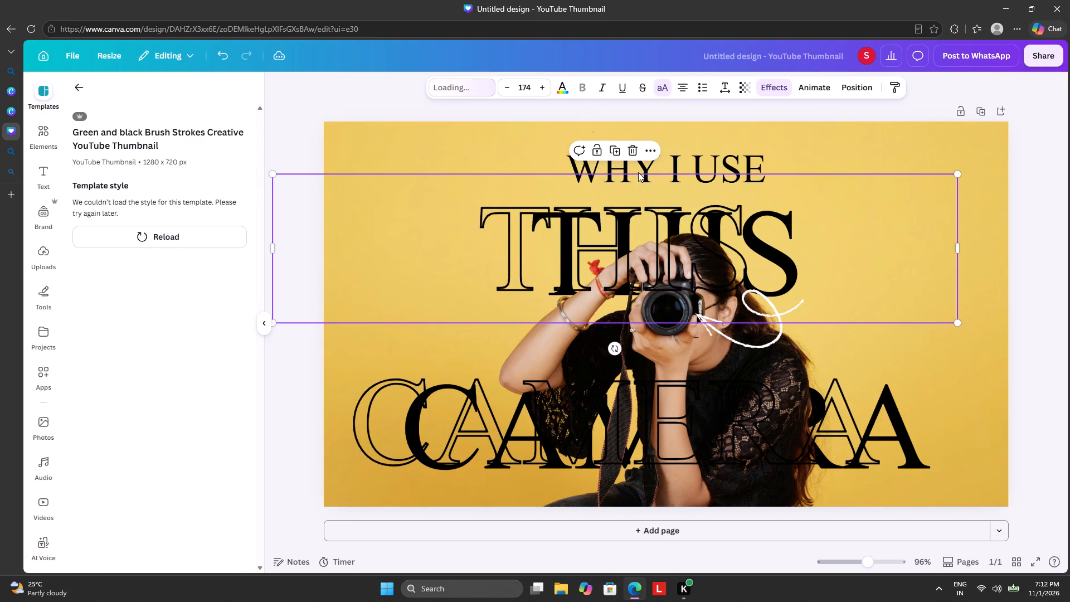
click(633, 144)
click(640, 215)
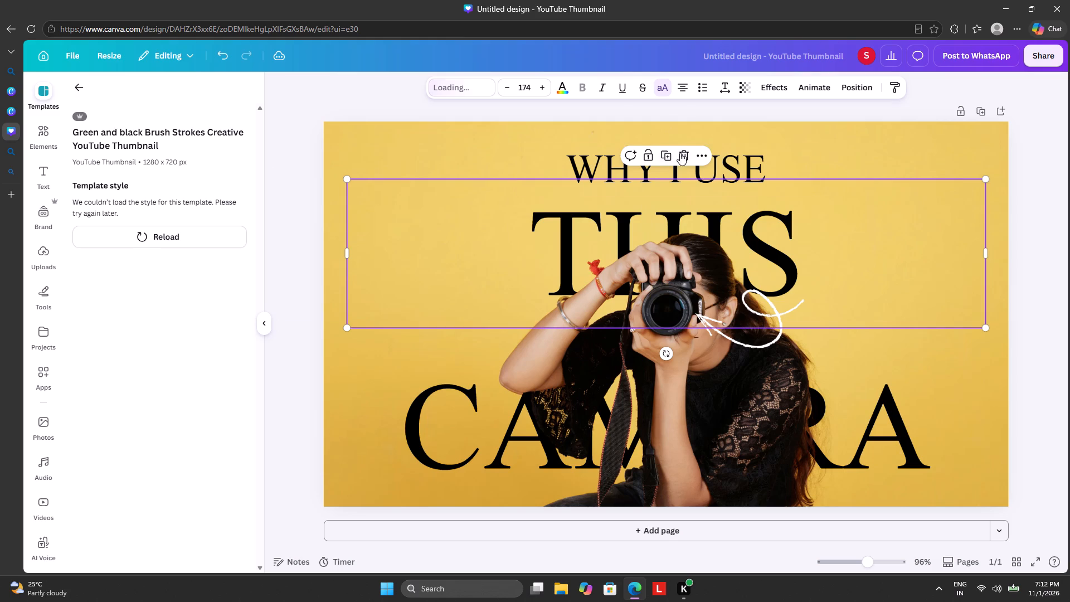
click(682, 158)
click(682, 162)
click(687, 110)
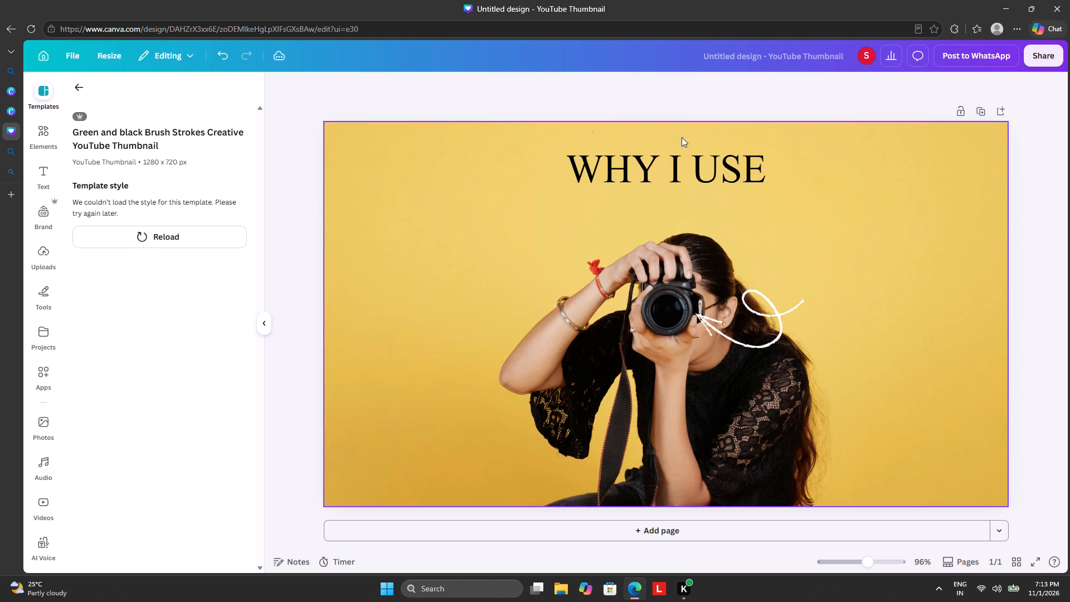
drag(678, 144, 678, 150)
click(678, 122)
Delete the cut-out photo of the woman with the camera that lies over the background photo.
click(657, 334)
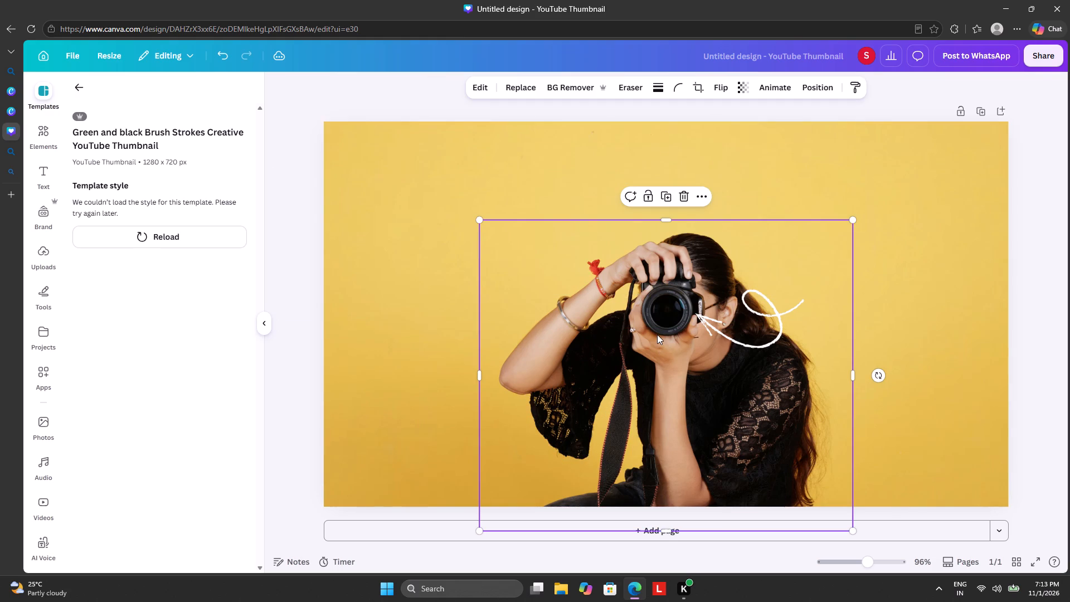
drag(657, 334, 543, 299)
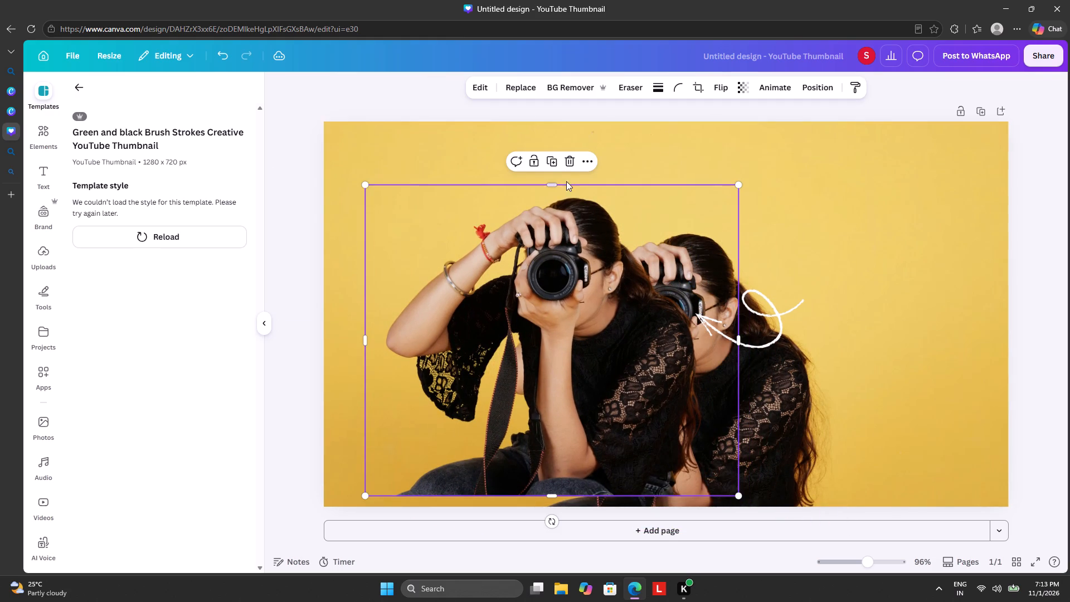
click(570, 160)
click(622, 298)
click(622, 297)
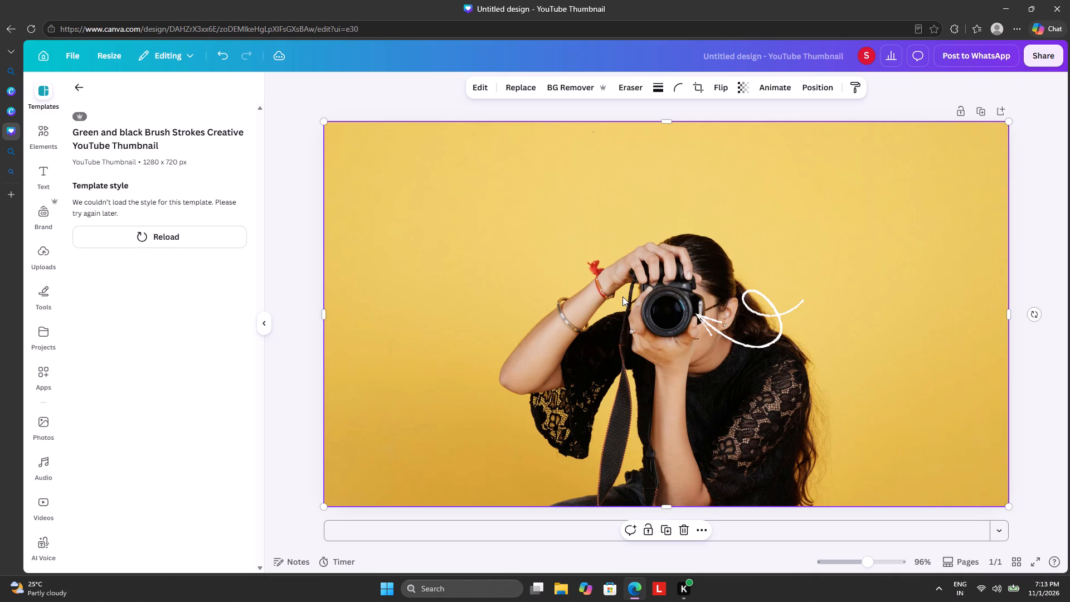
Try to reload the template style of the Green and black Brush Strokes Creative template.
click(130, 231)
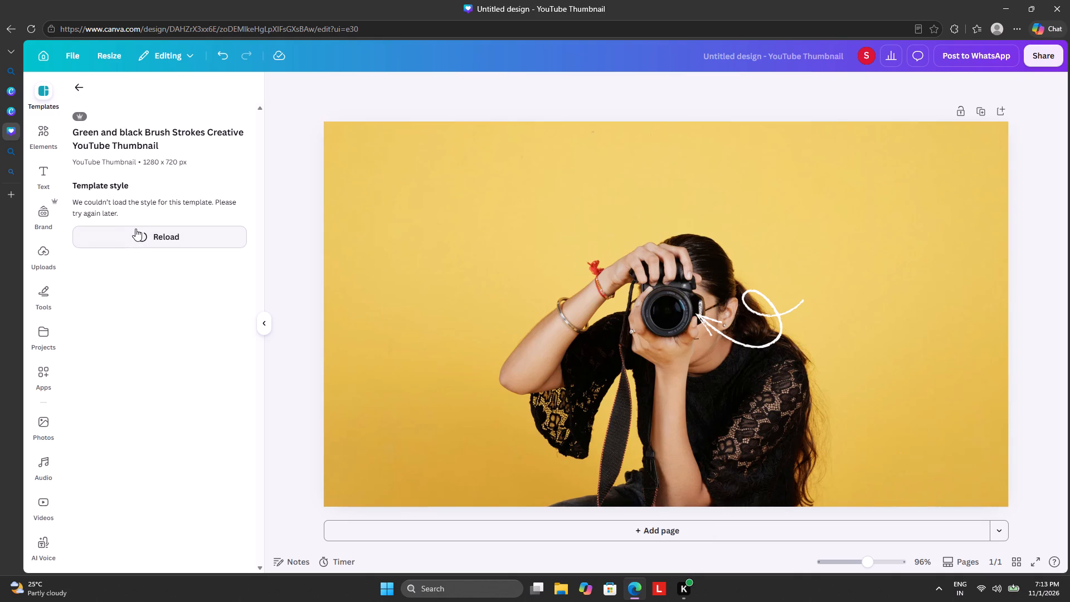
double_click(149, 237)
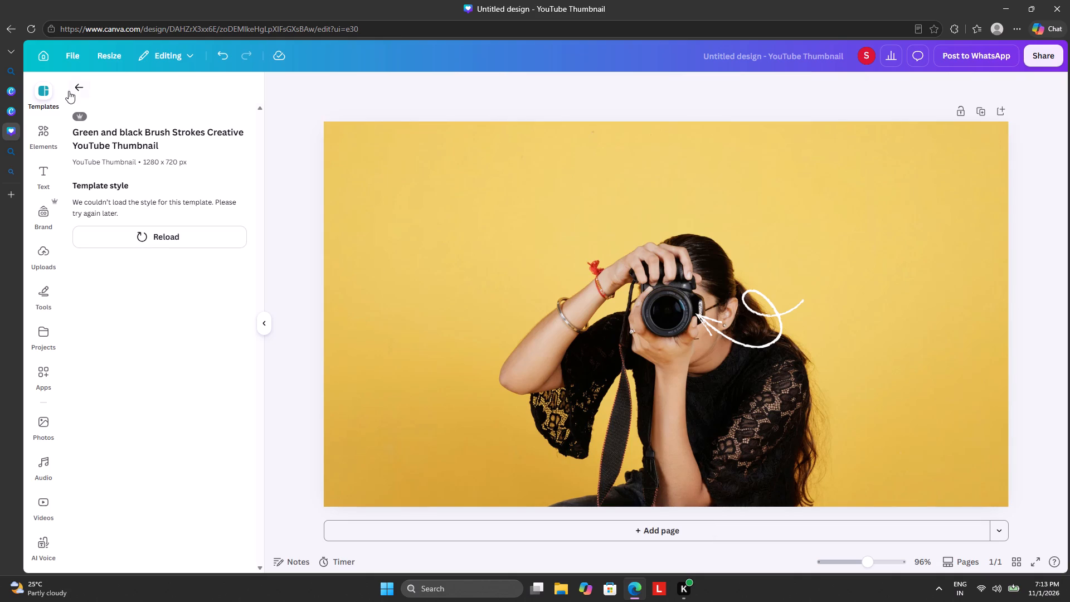
Return to the template list and look through the recommended YouTube thumbnail templates.
click(70, 90)
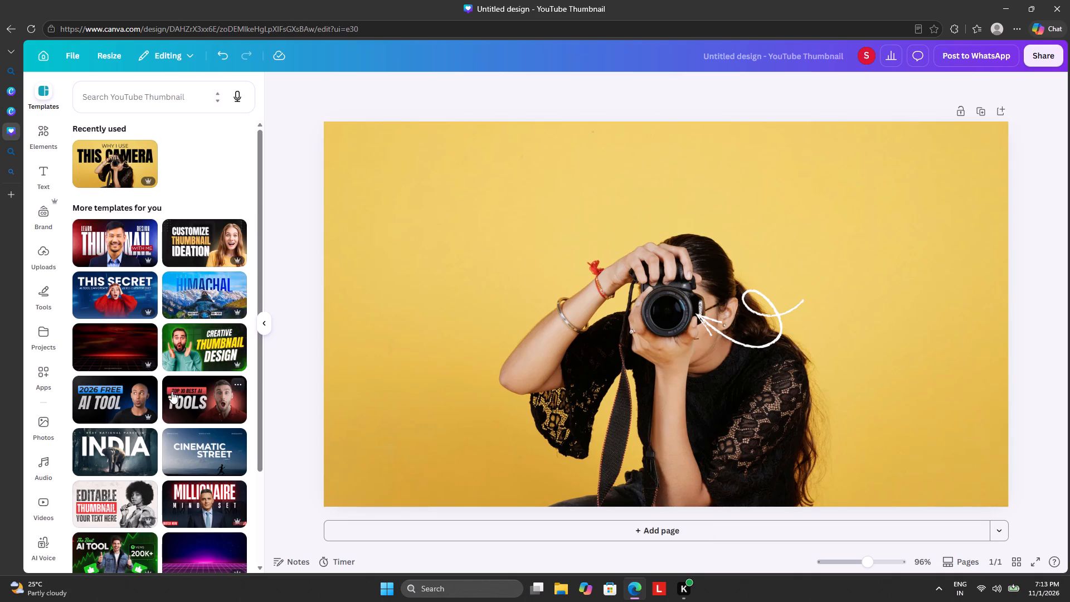
scroll(177, 417, down, 7)
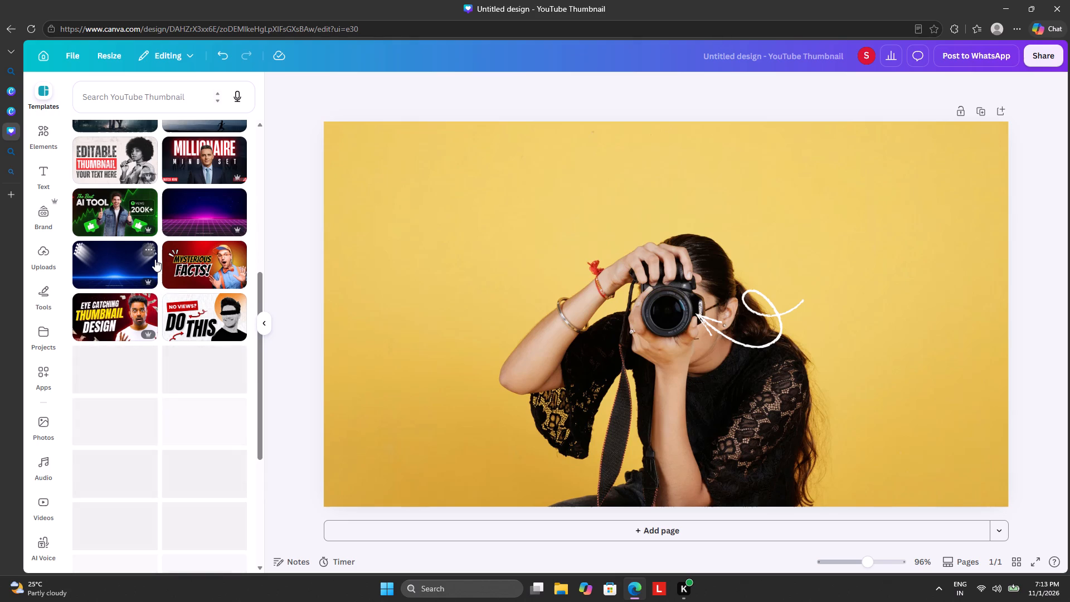
scroll(155, 259, up, 2)
scroll(155, 261, down, 1)
scroll(155, 263, up, 2)
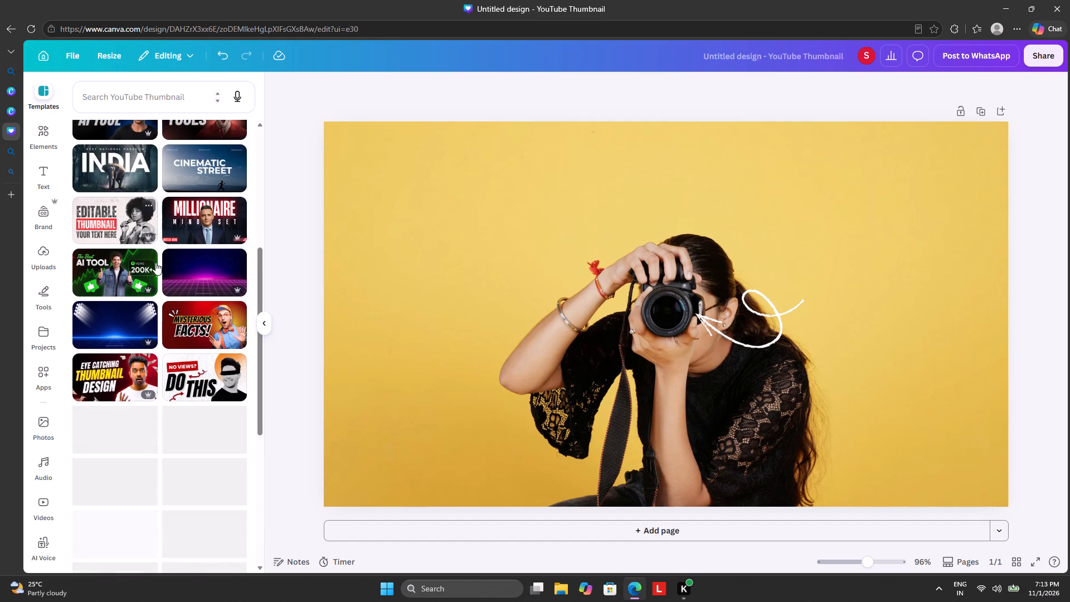
scroll(155, 263, up, 3)
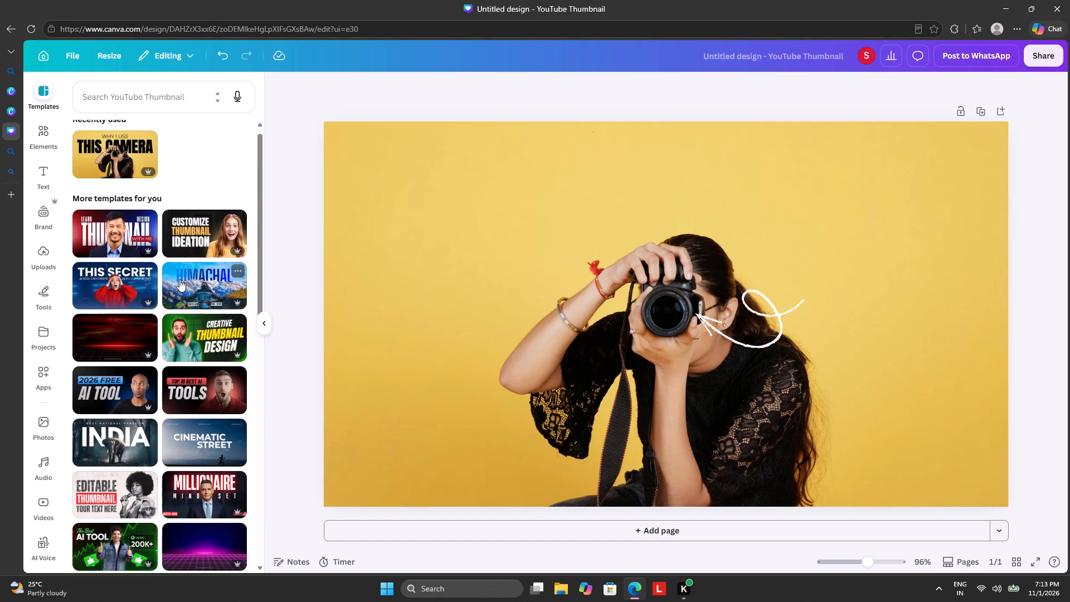
scroll(181, 260, up, 2)
scroll(181, 260, down, 6)
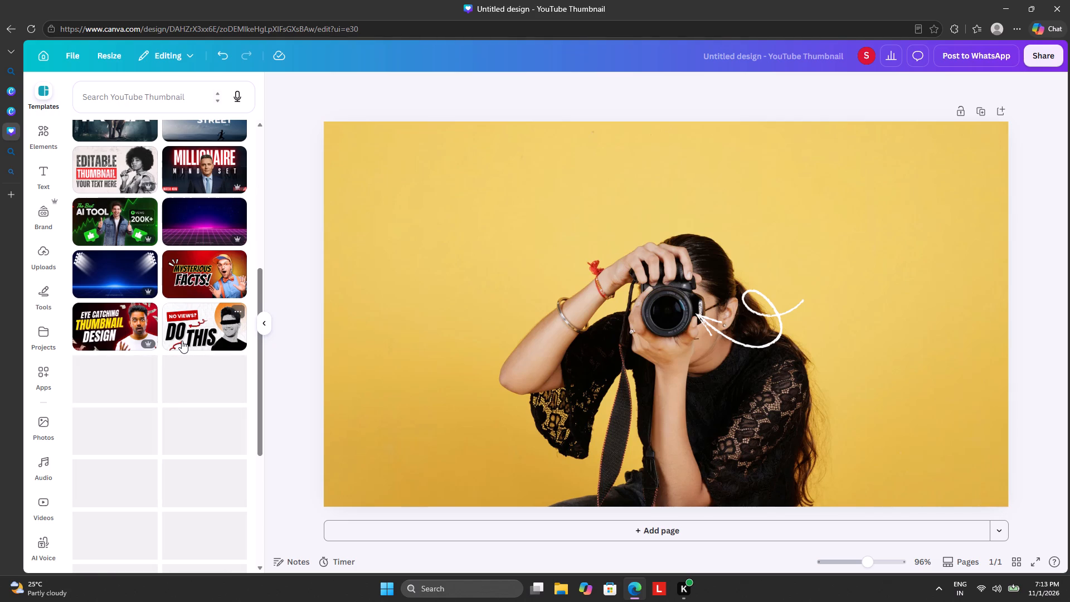
scroll(182, 341, down, 2)
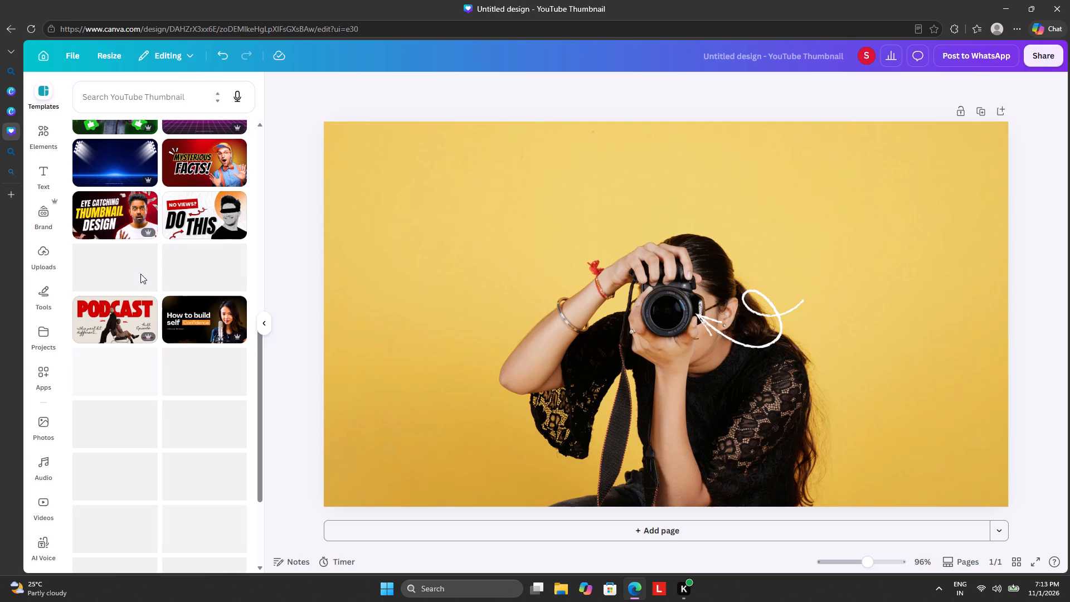
Delete the full-page yellow background photo of the woman holding the camera.
click(661, 314)
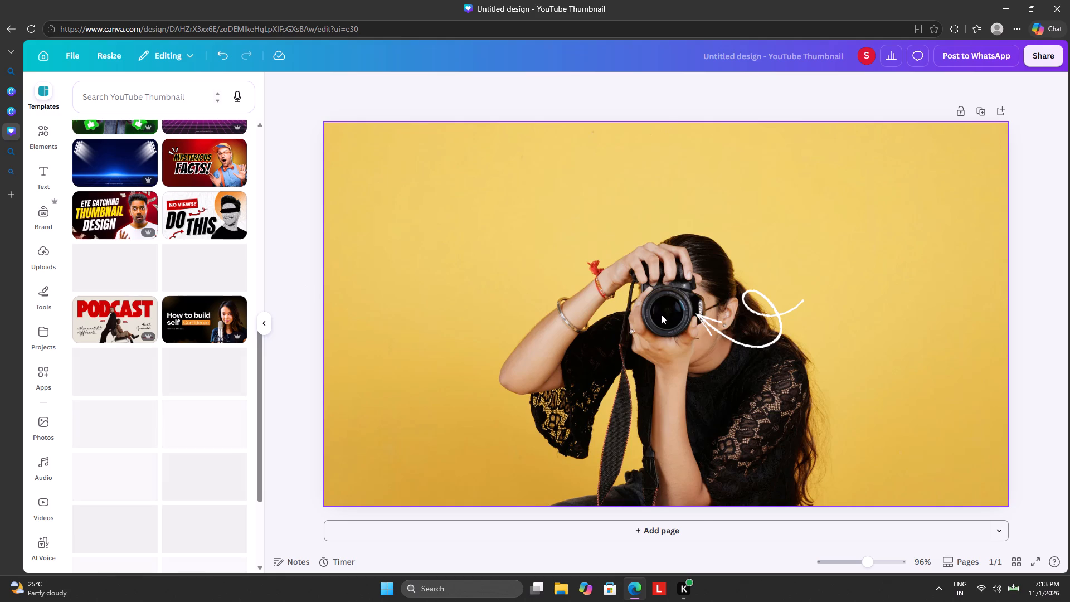
drag(665, 357, 712, 299)
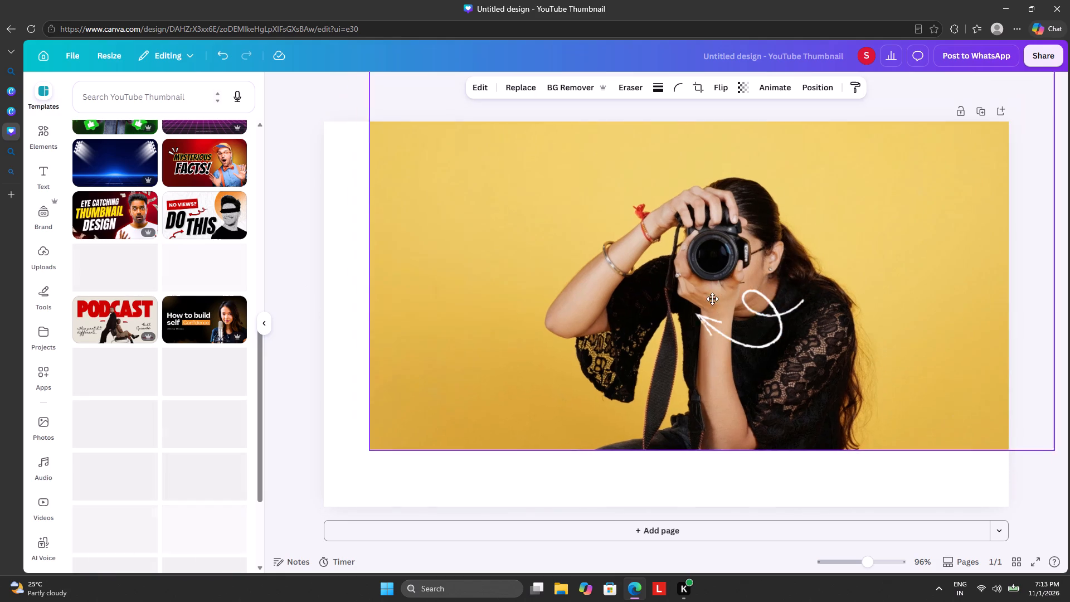
drag(712, 299, 658, 340)
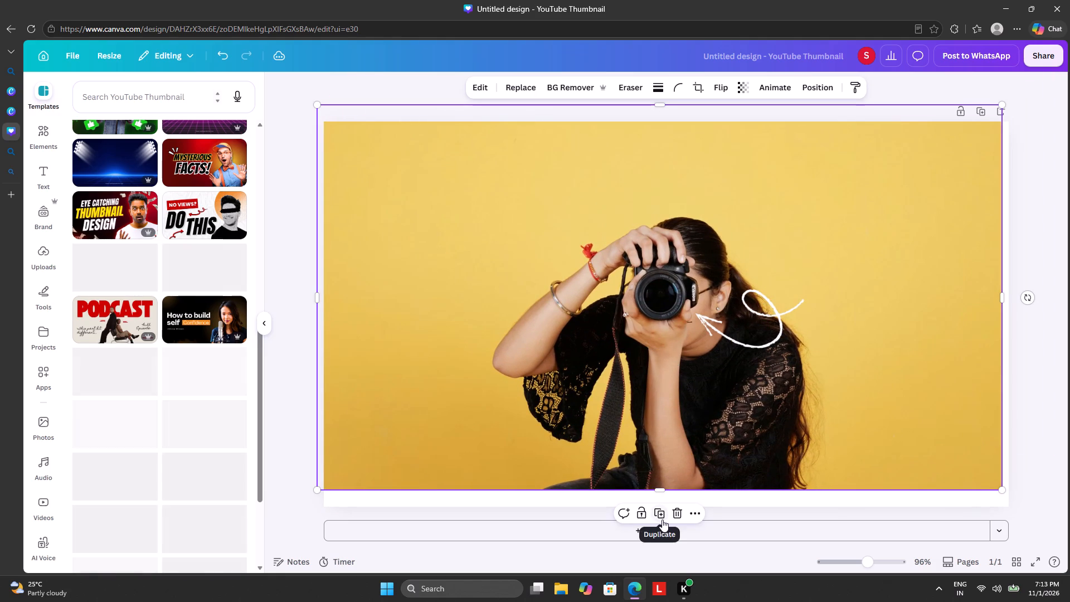
click(672, 511)
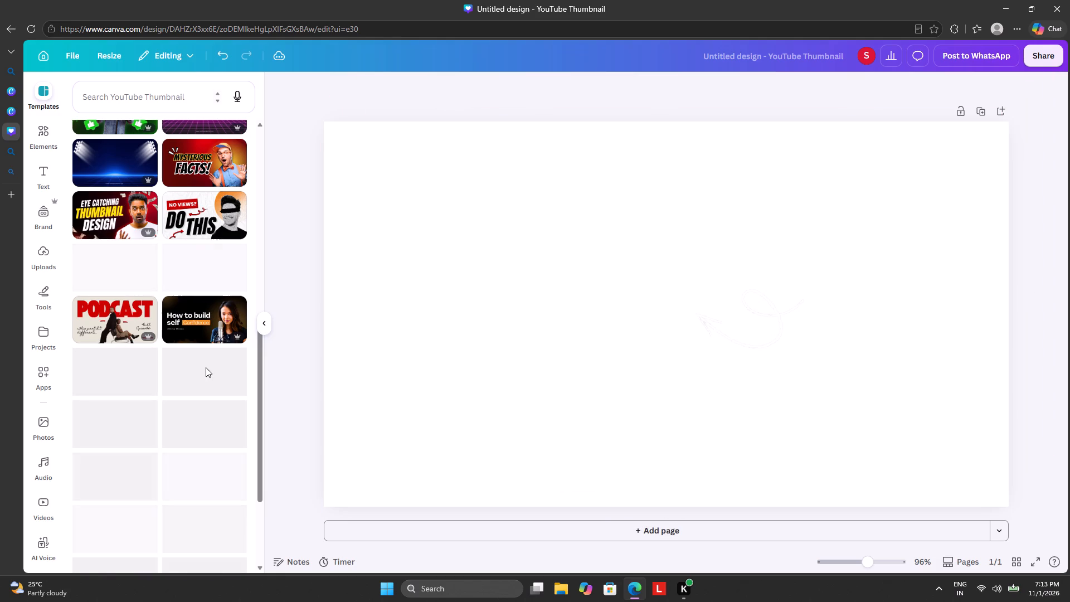
Look through the recommended YouTube thumbnail templates again for another design.
scroll(171, 353, down, 2)
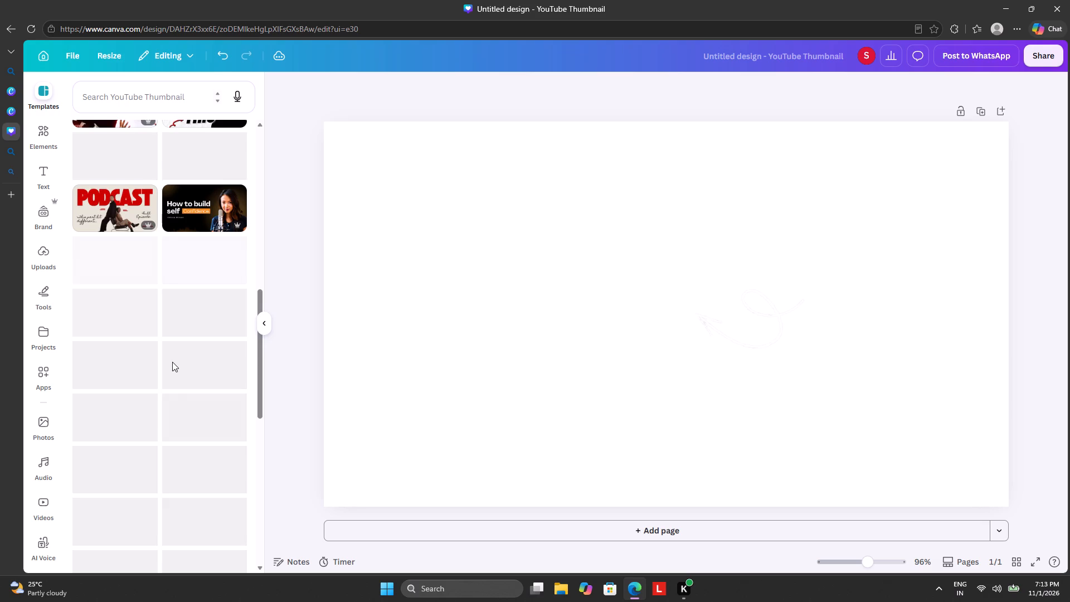
scroll(172, 364, up, 5)
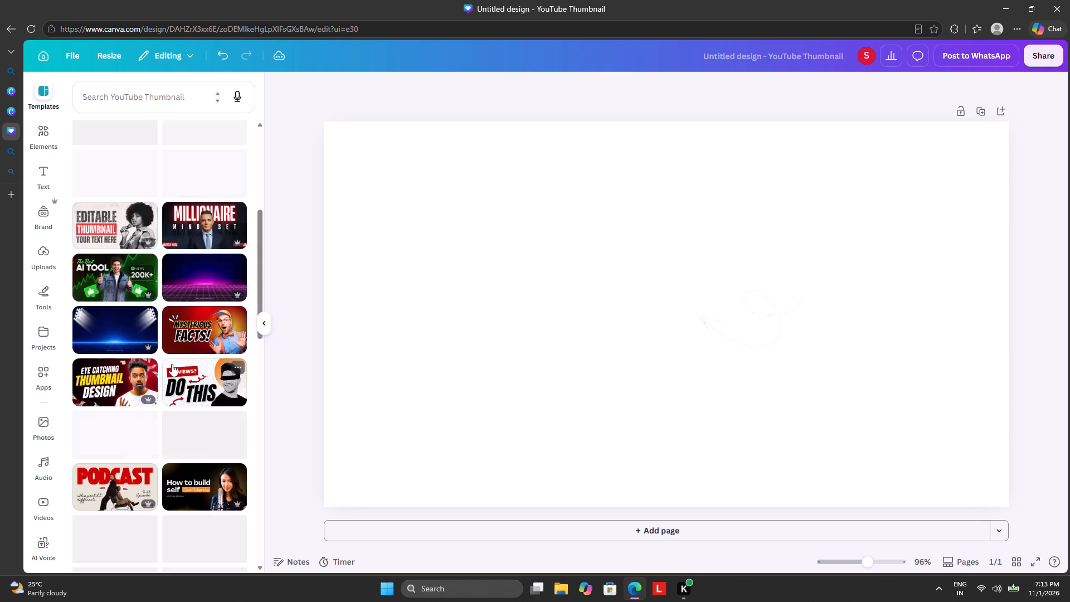
scroll(172, 364, up, 4)
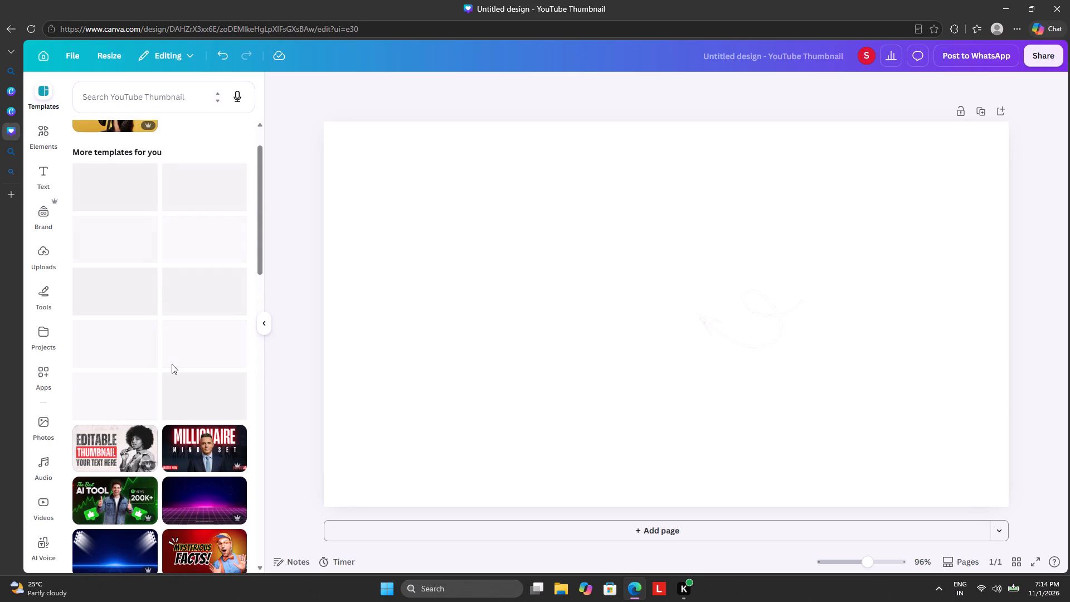
scroll(172, 364, up, 2)
scroll(172, 364, down, 6)
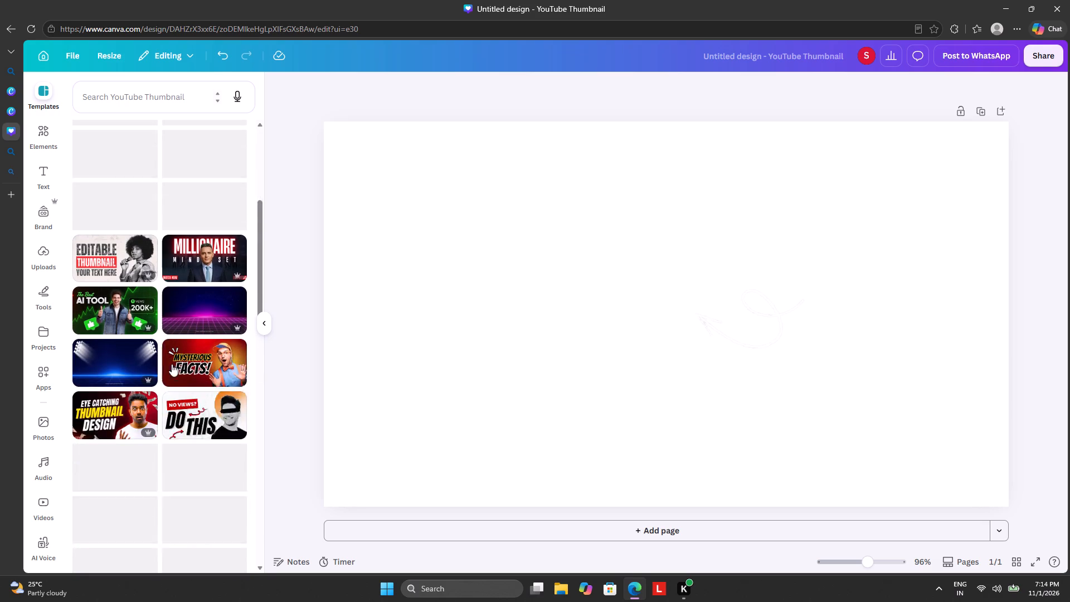
scroll(172, 364, down, 5)
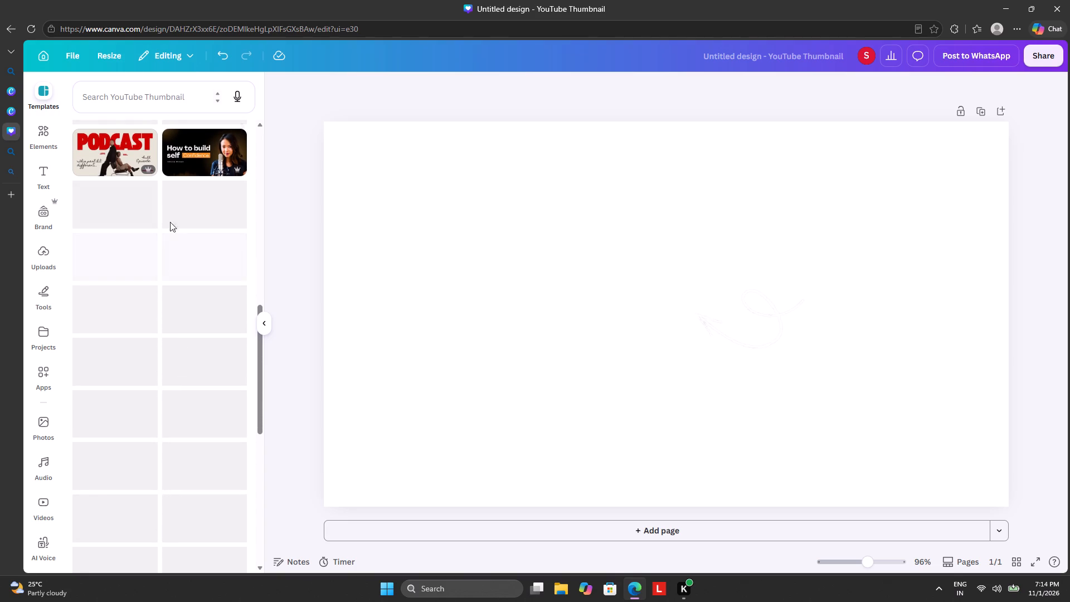
scroll(170, 234, down, 9)
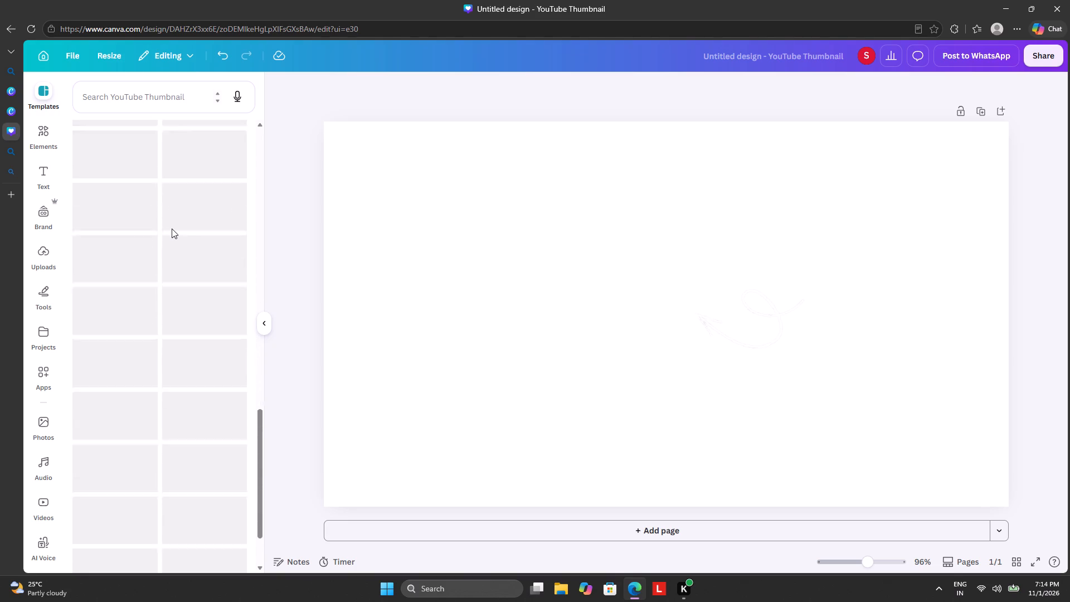
scroll(172, 229, down, 2)
scroll(186, 273, down, 9)
scroll(184, 276, up, 15)
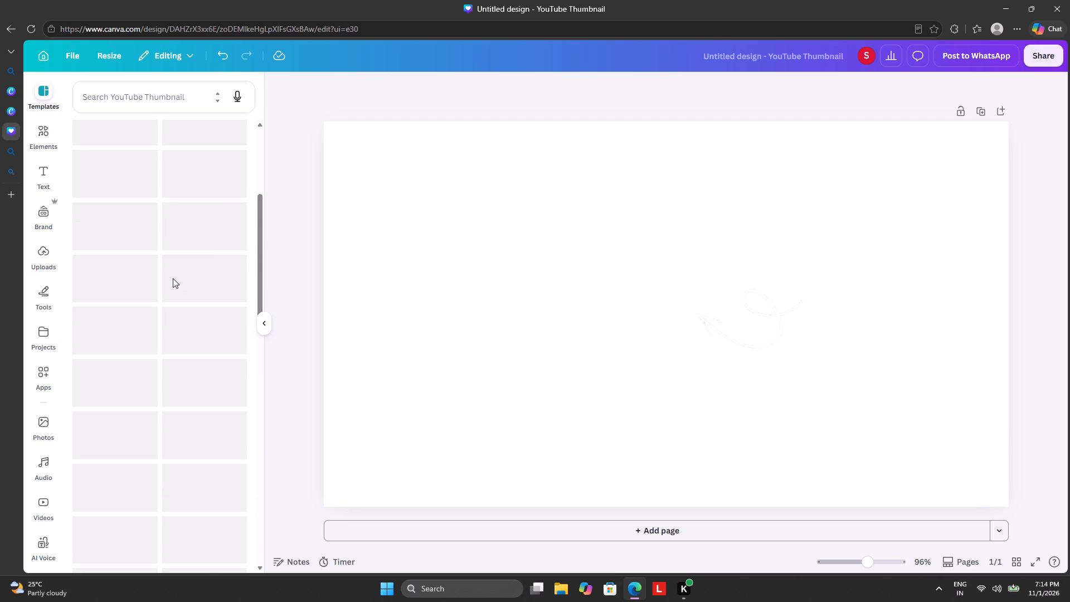
scroll(173, 278, up, 6)
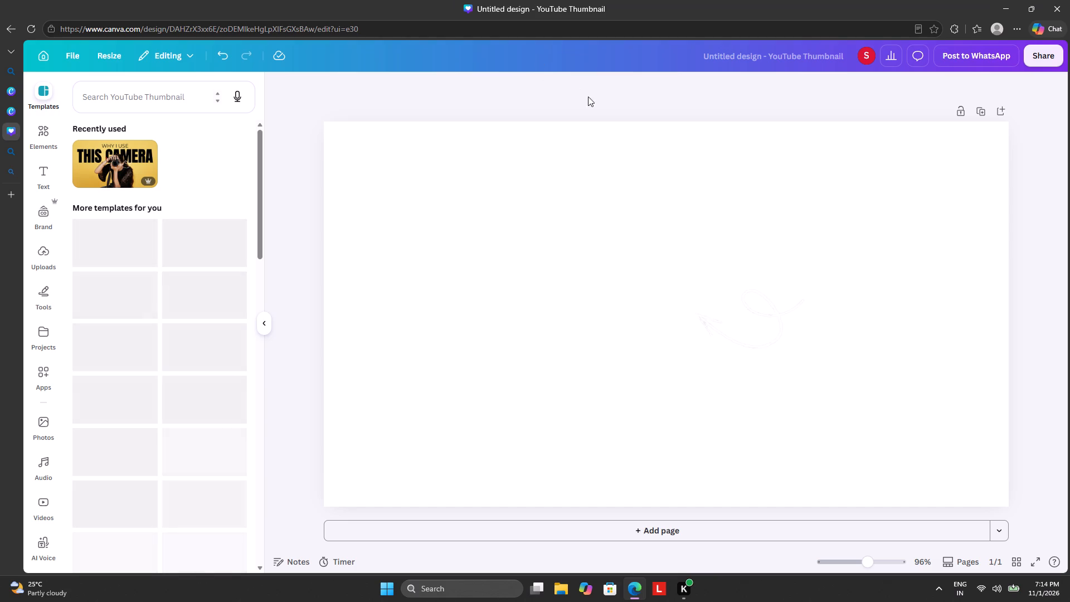
Close the browser window containing the thumbnail design.
click(1063, 11)
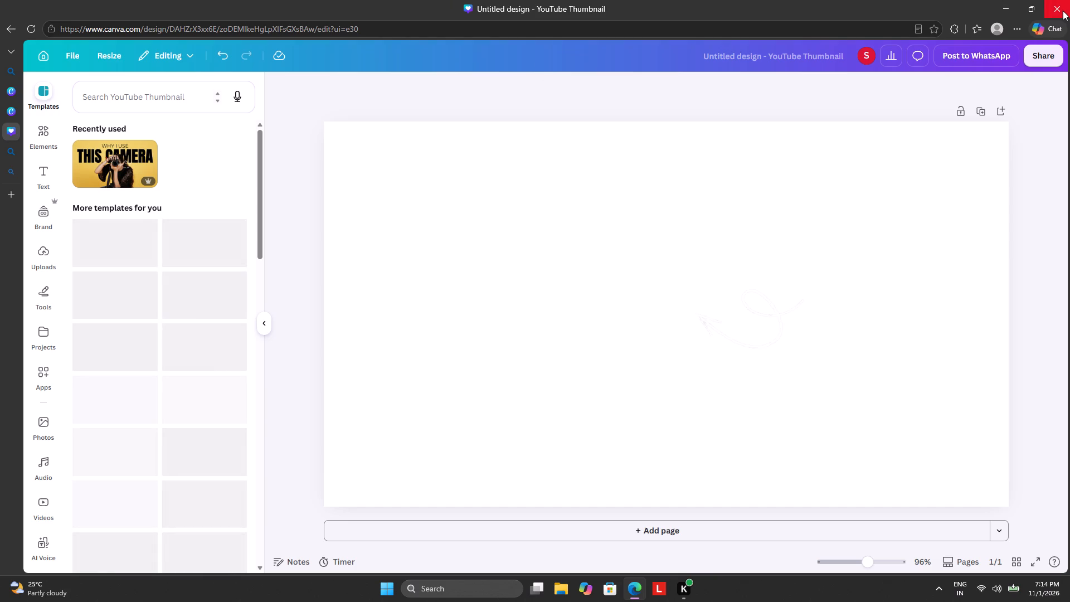
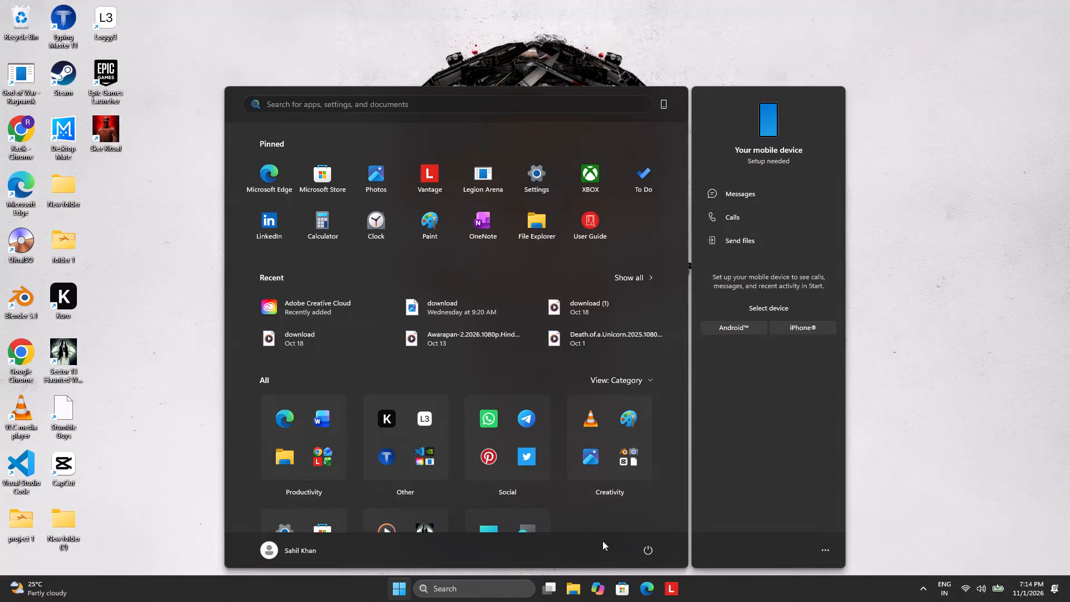
Bring up the computer's power options.
click(641, 552)
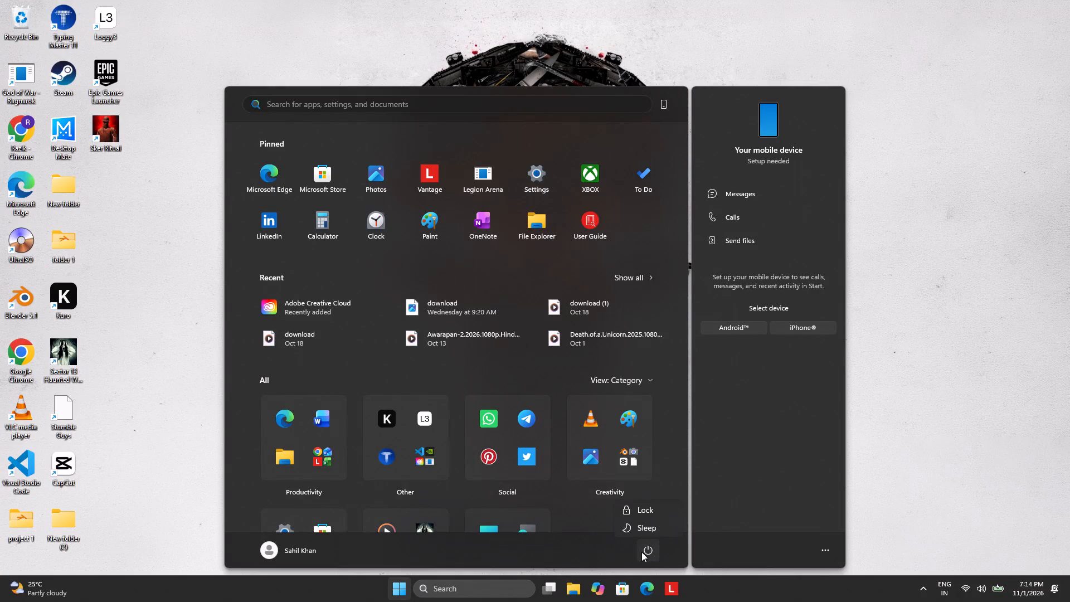